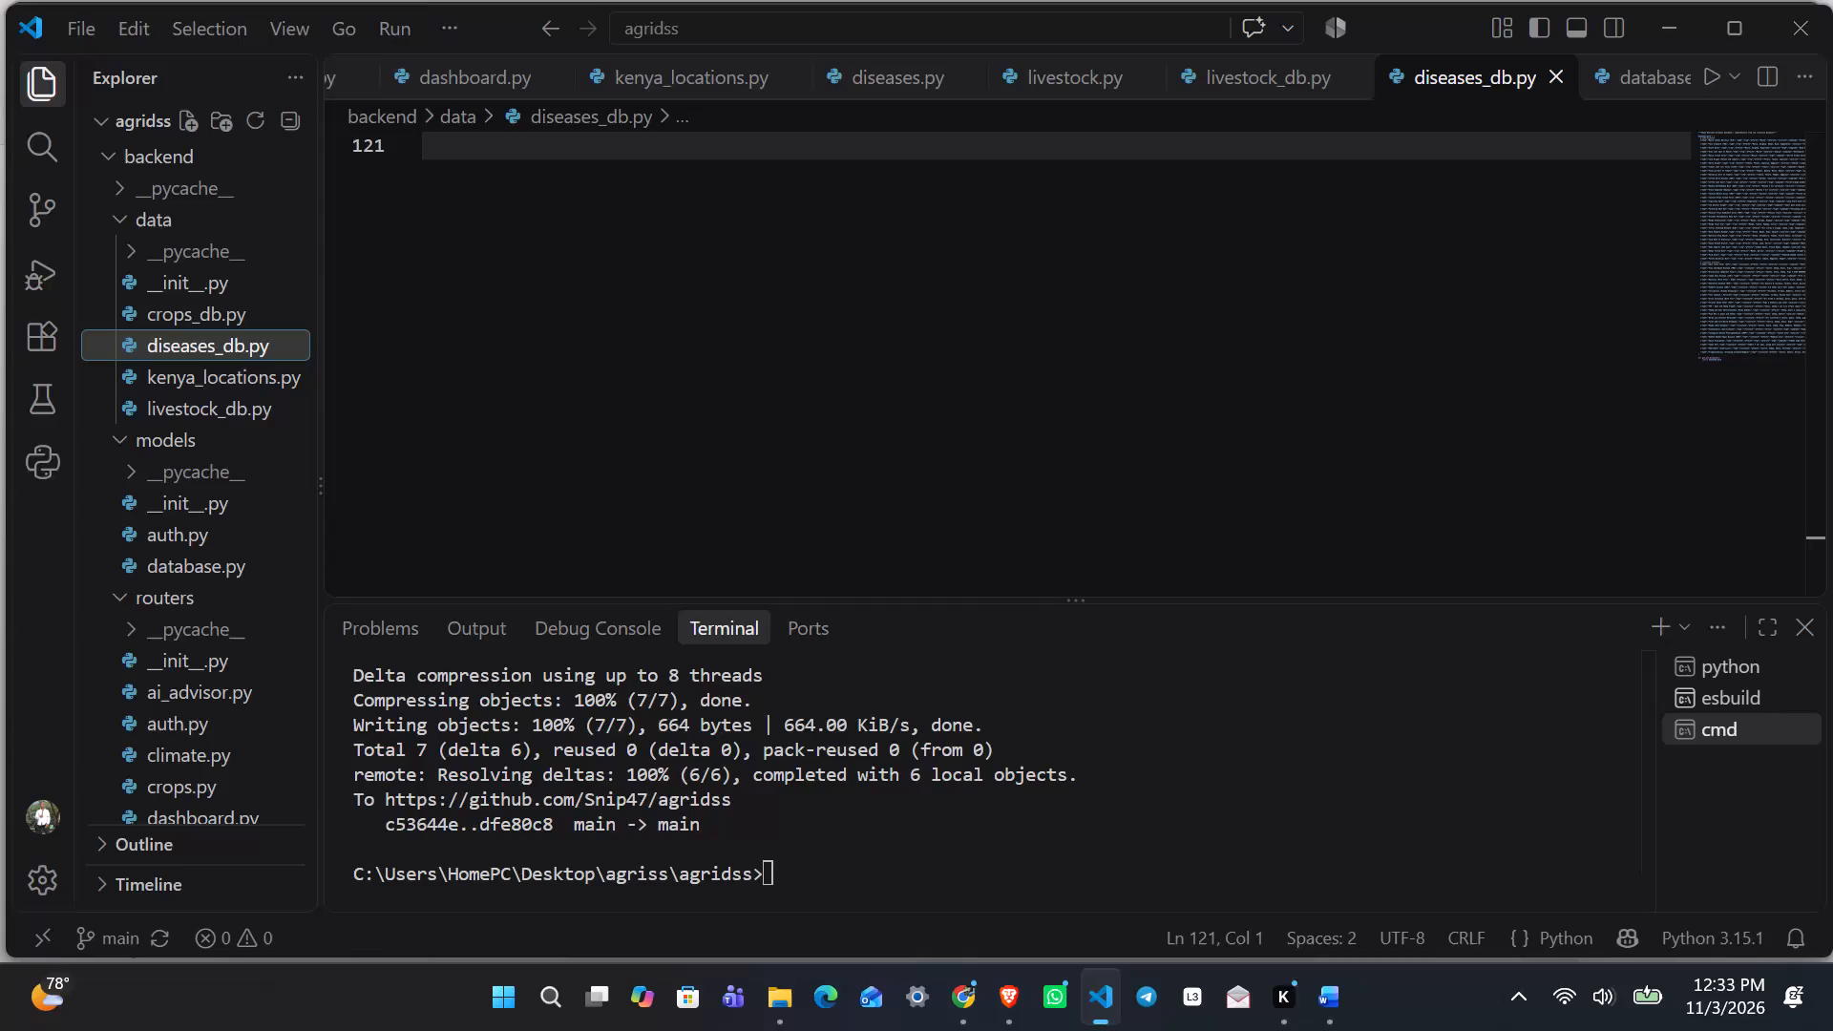
Switch to the AgriDSS Chapter 1 and 2 Word document and examine its front matter, from the declaration through the list of figures.
scroll(1089, 772, up, 1)
click(1334, 1000)
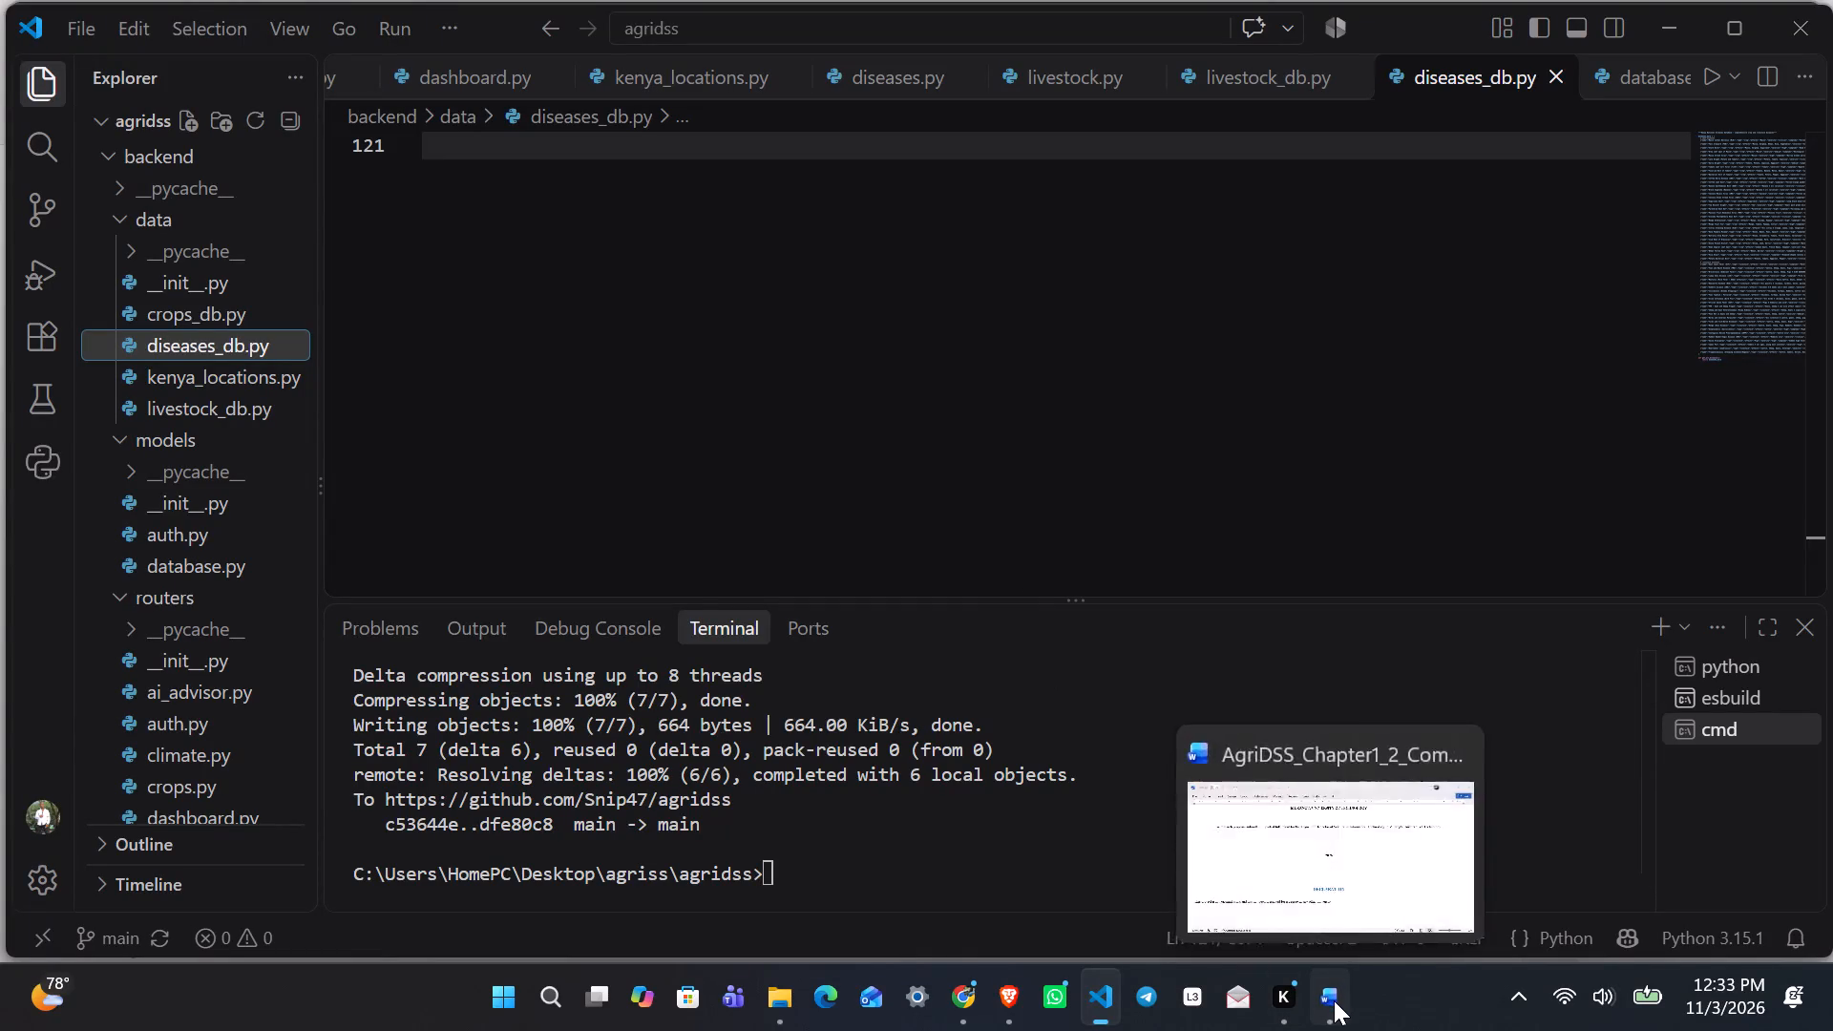
scroll(1230, 744, down, 1)
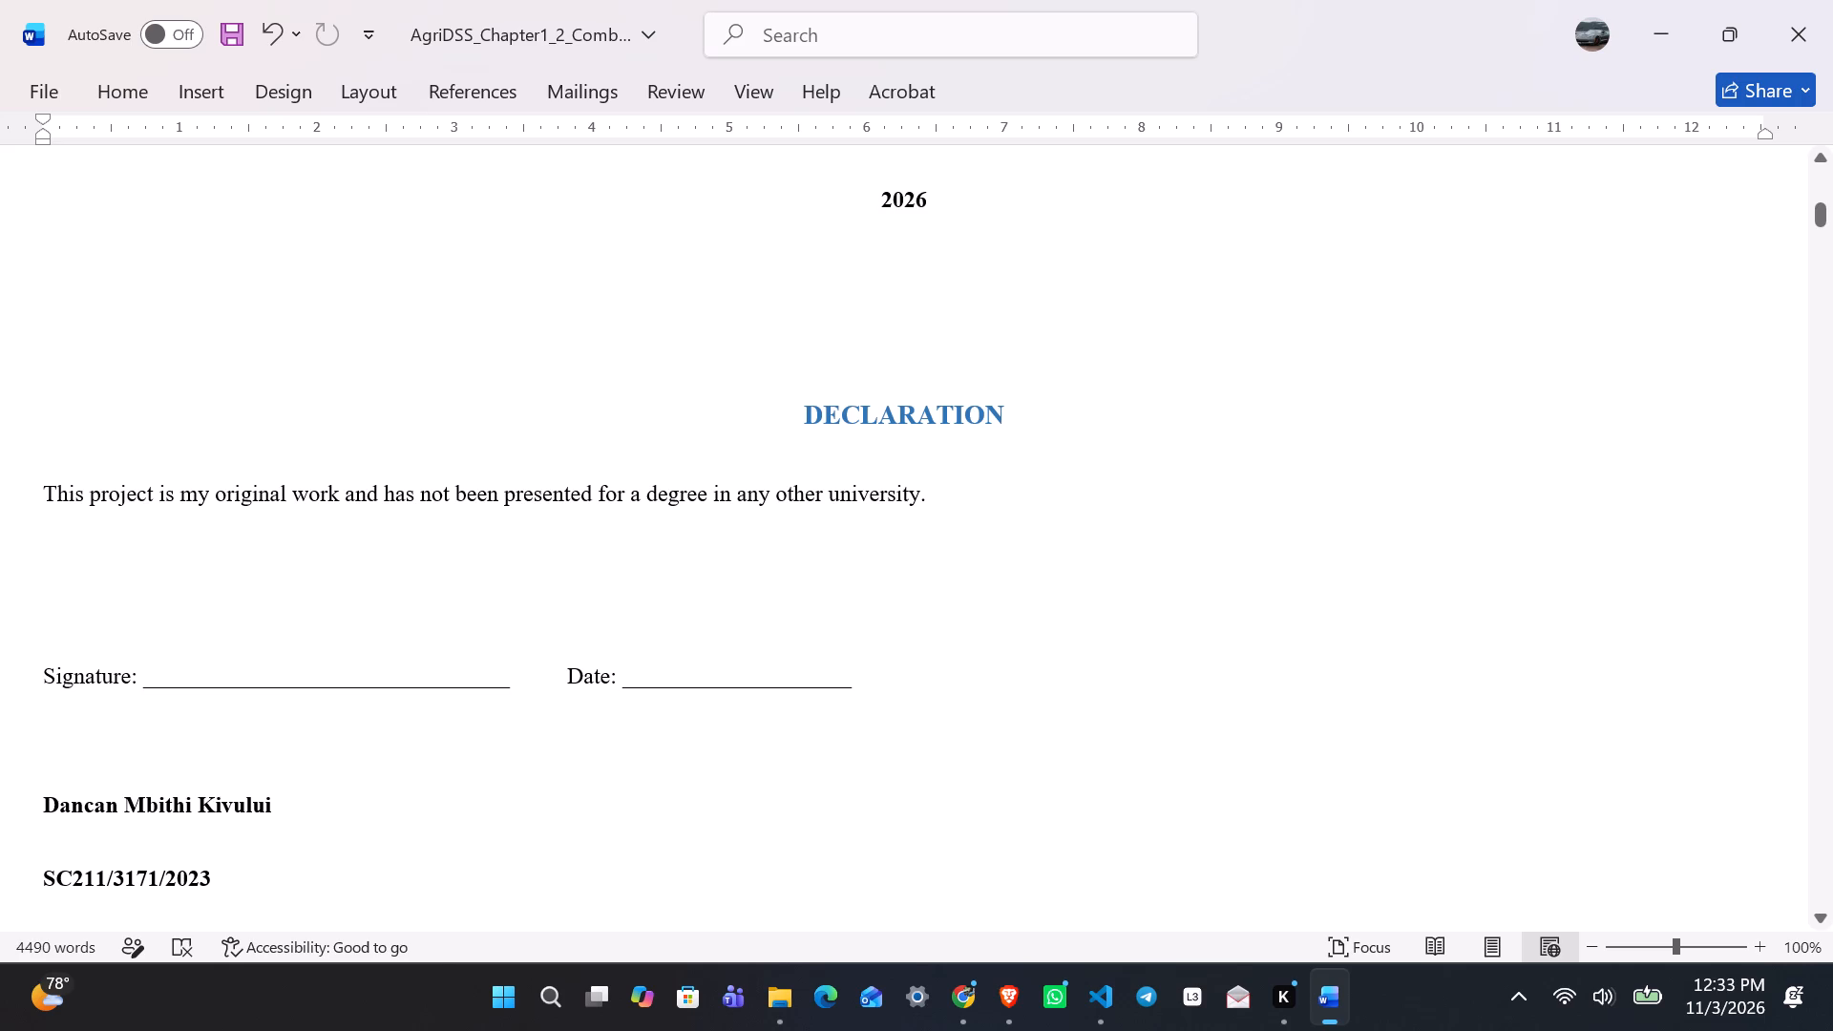
scroll(1001, 630, down, 4)
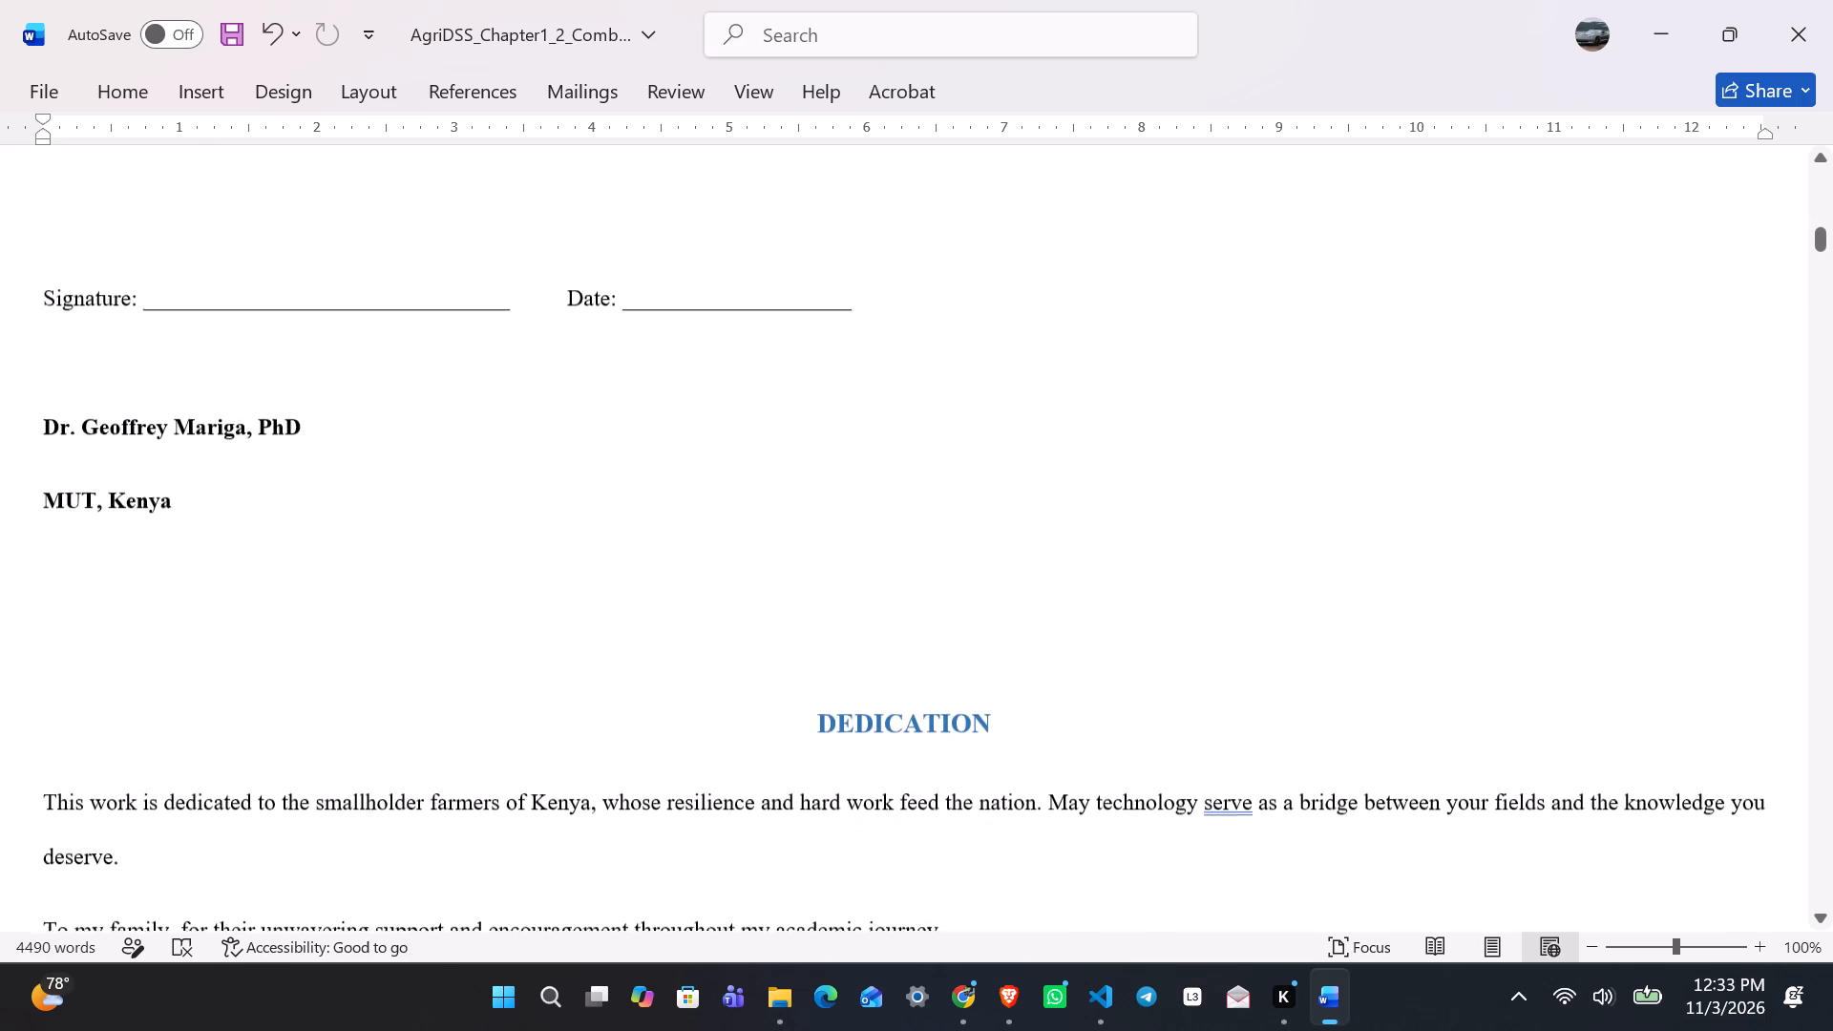
scroll(1001, 630, down, 4)
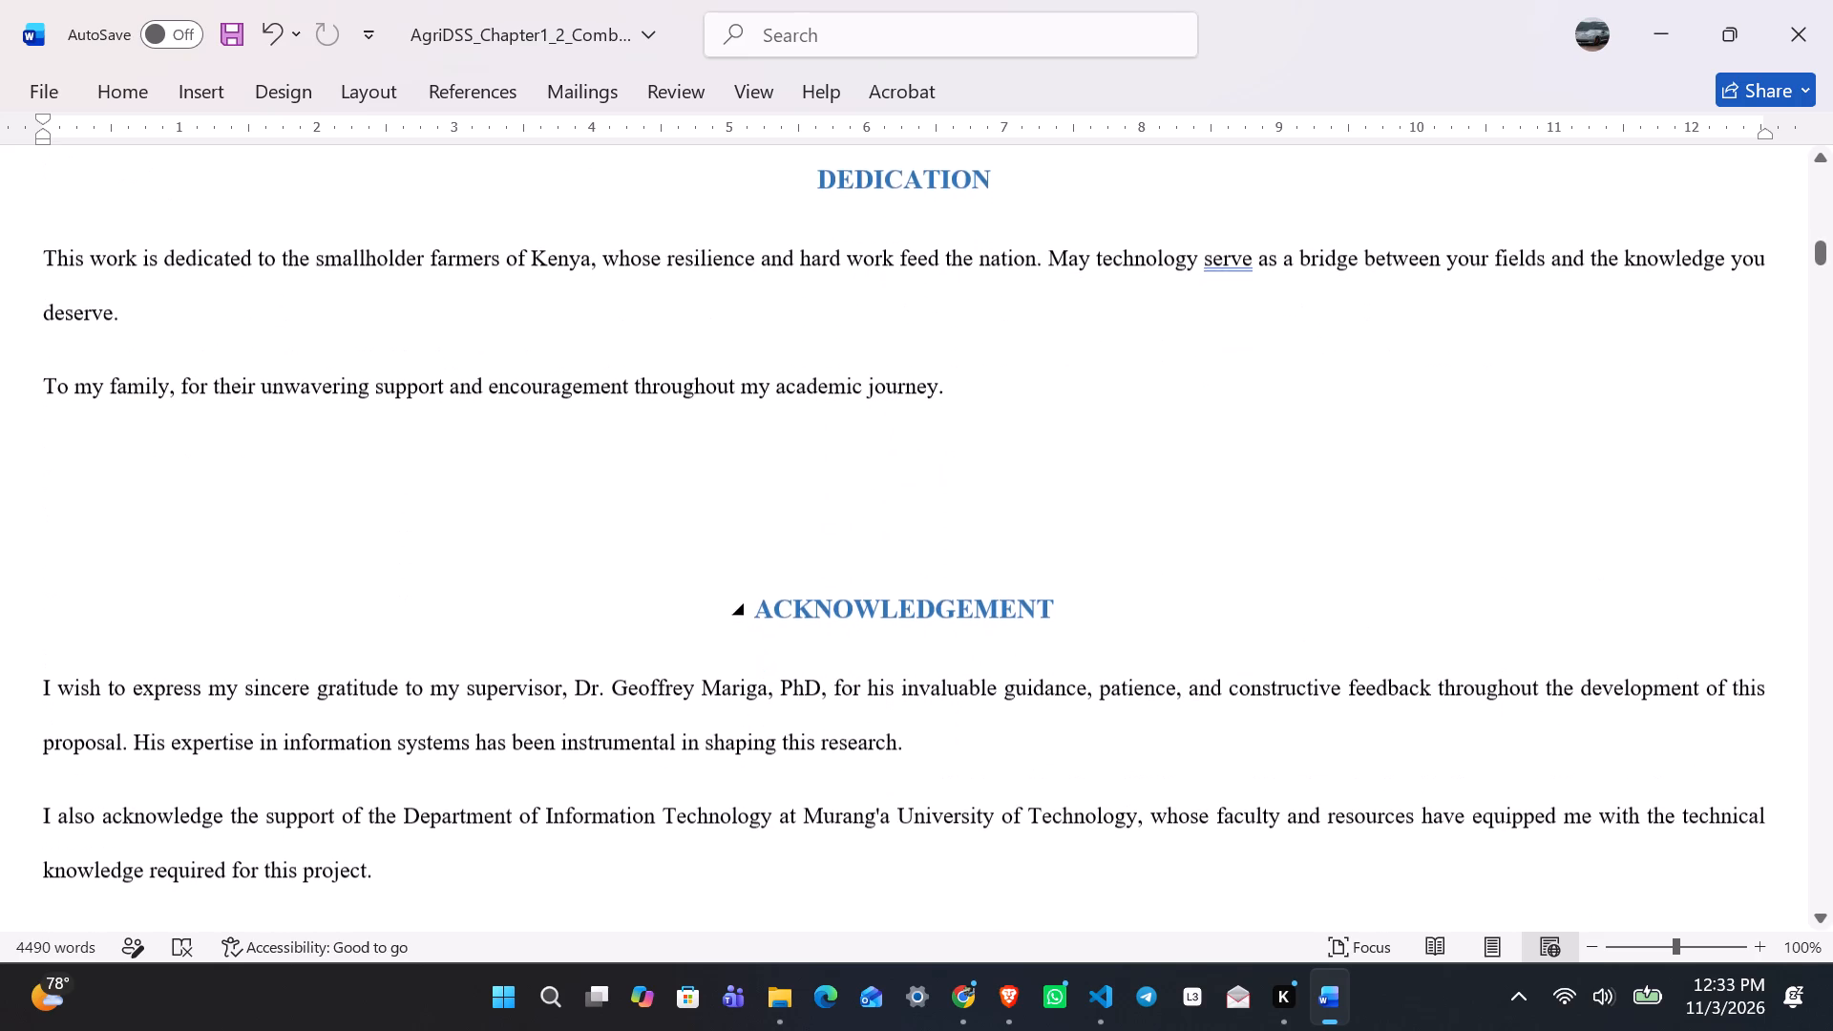
scroll(1001, 630, down, 1)
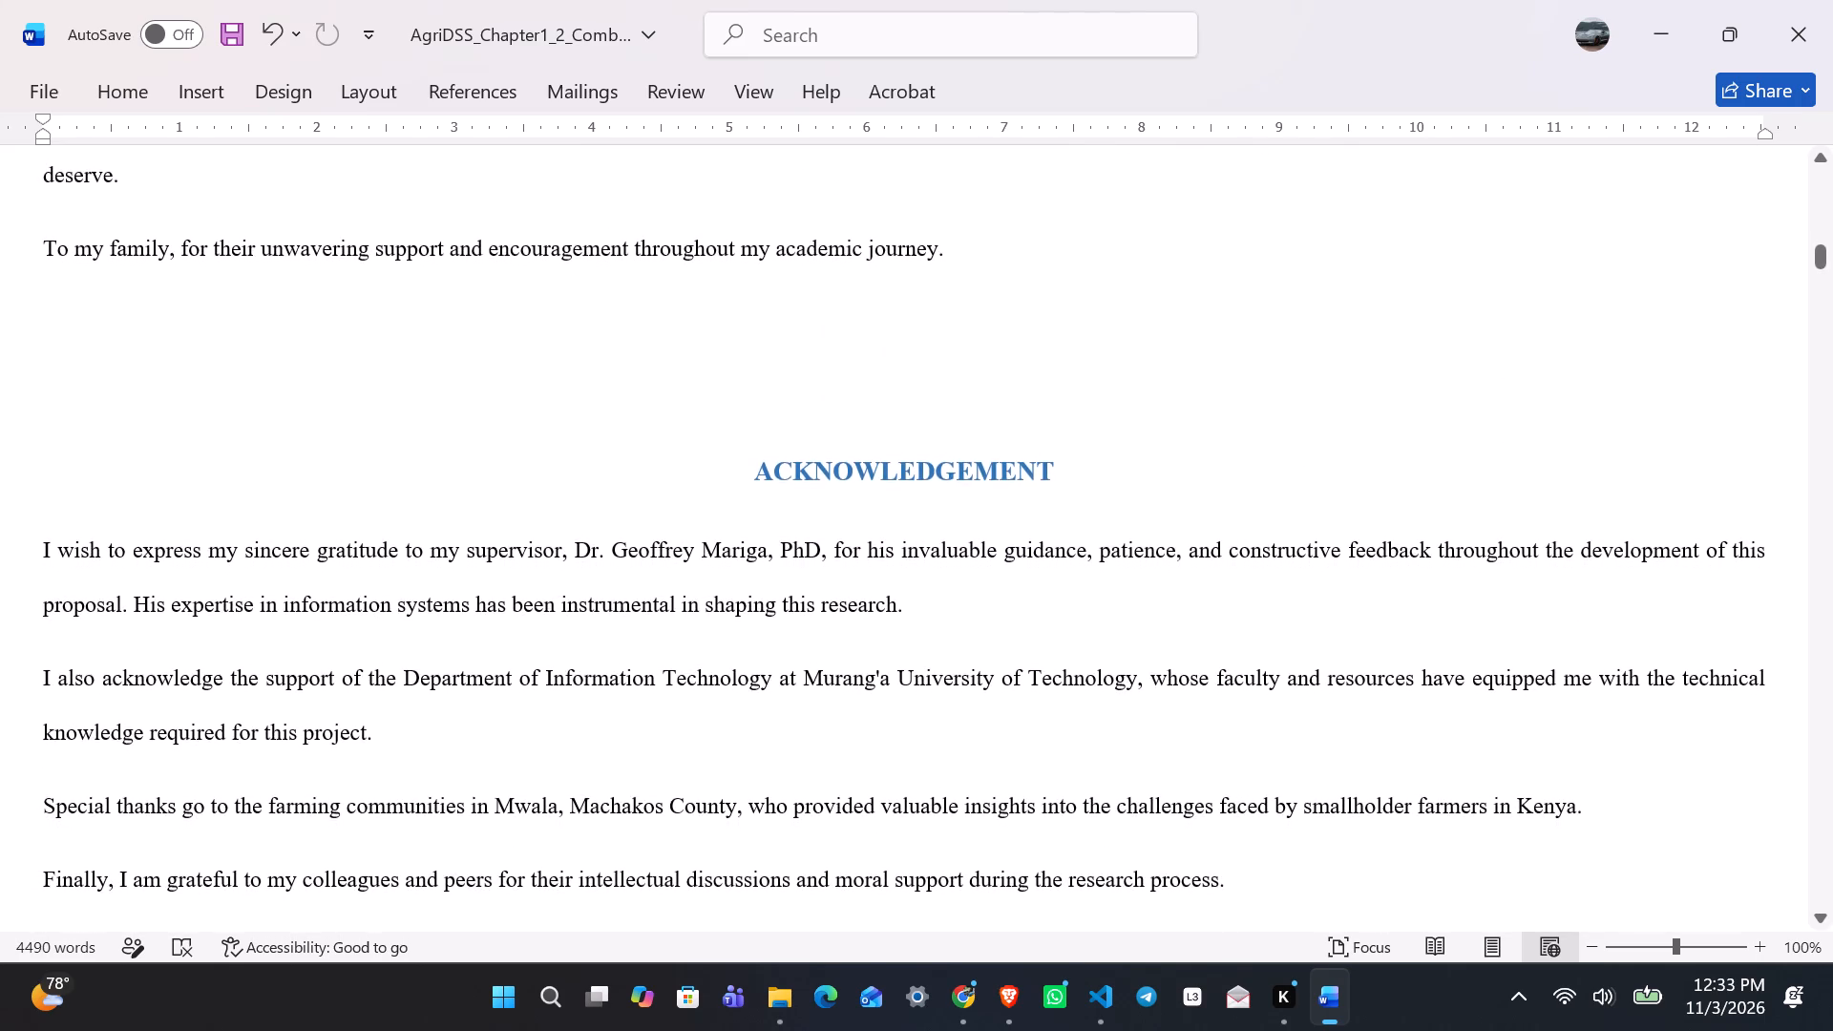
scroll(1001, 630, down, 3)
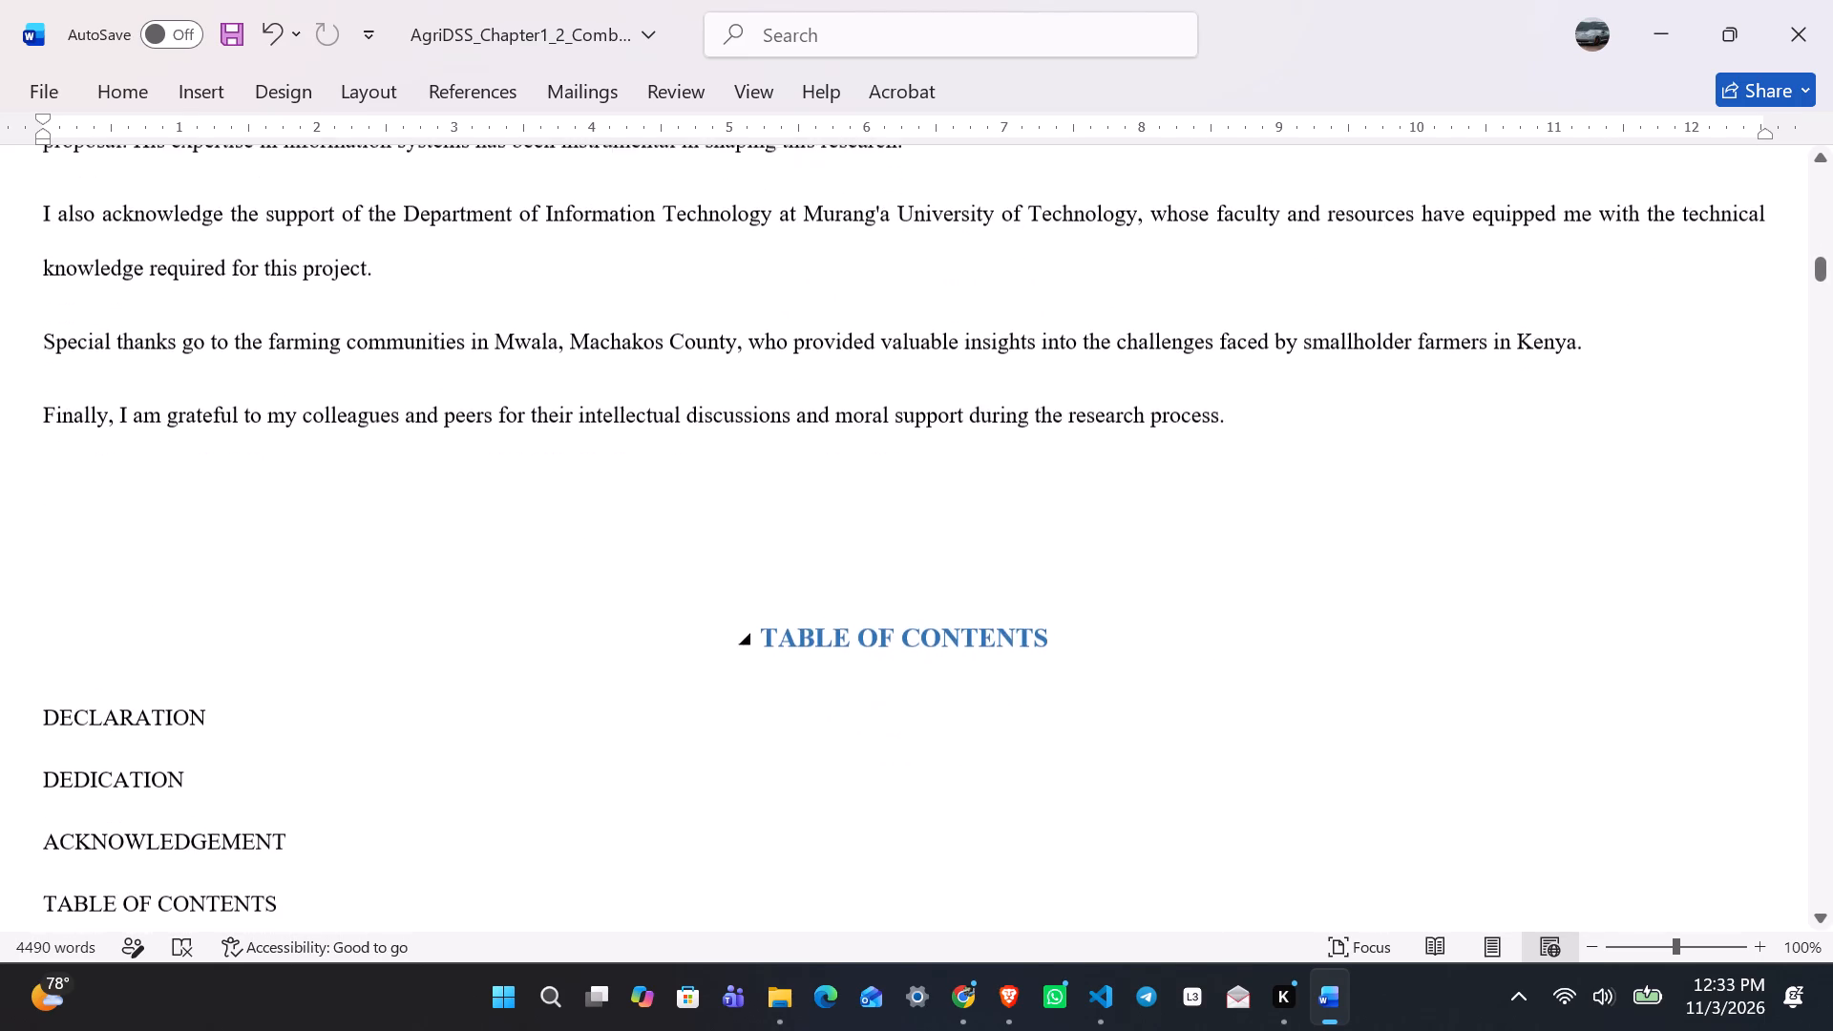
scroll(1001, 630, down, 7)
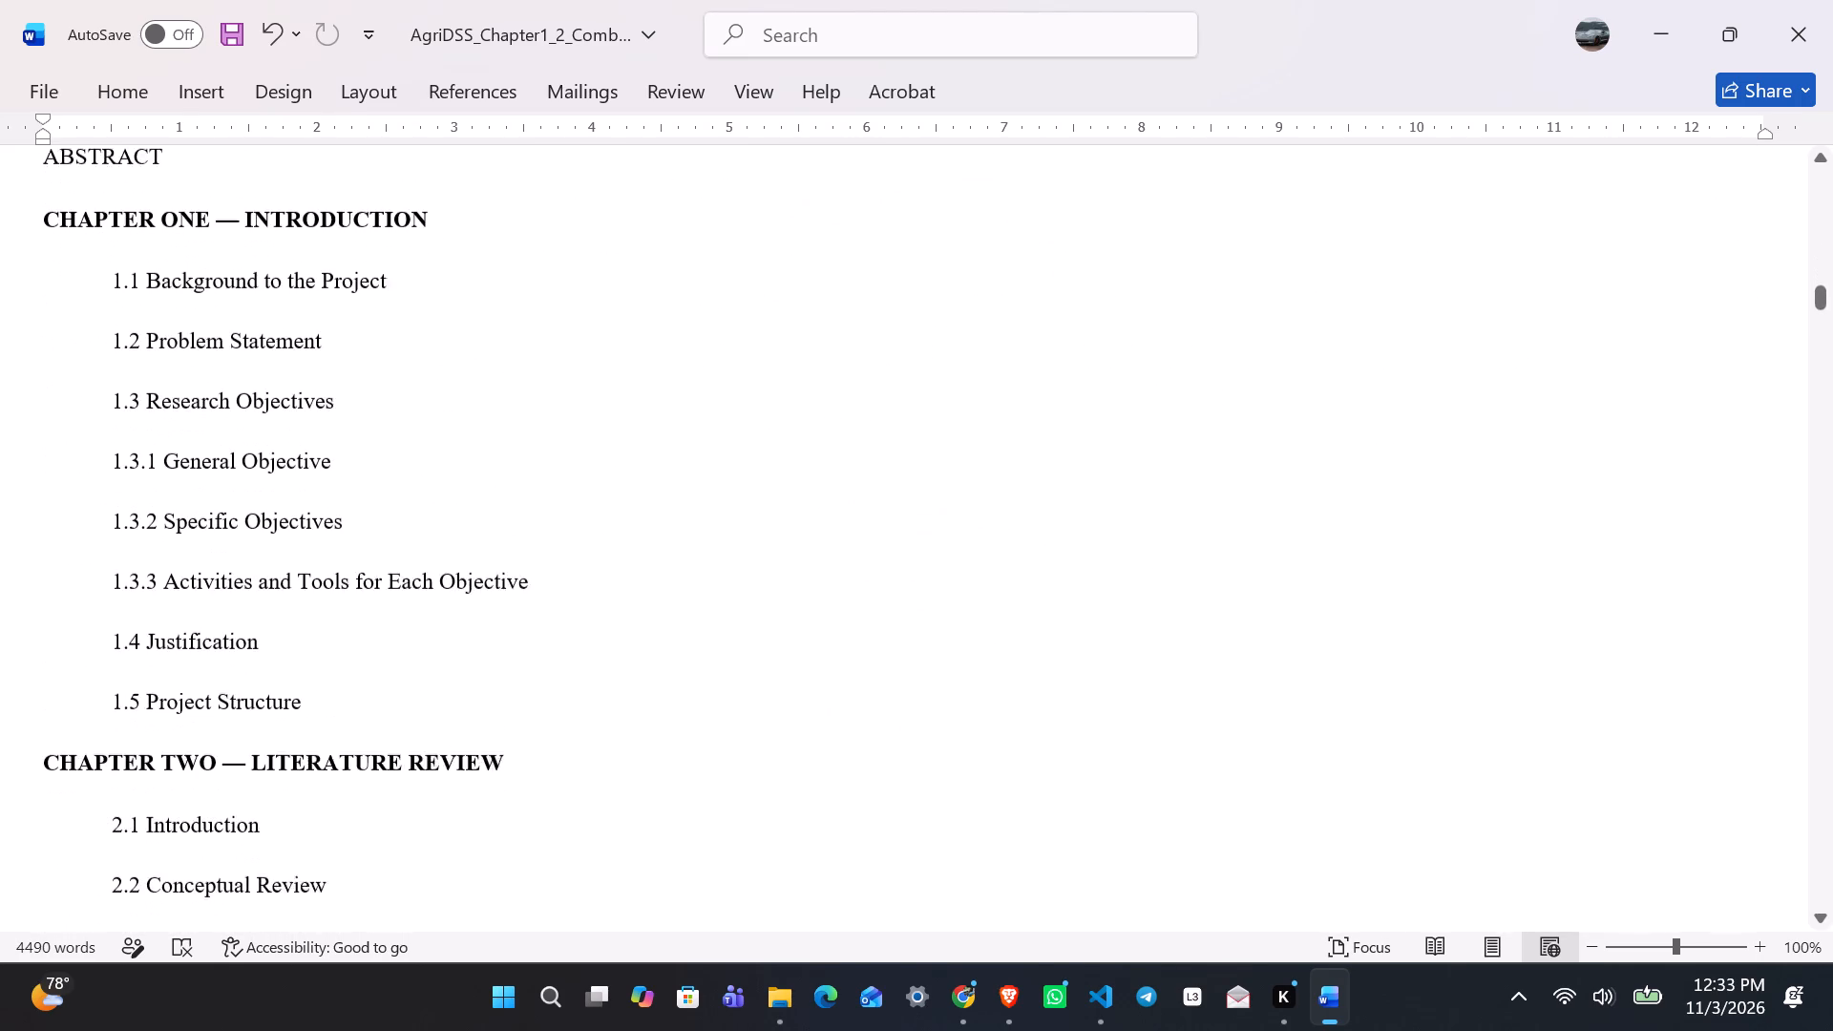
key(Escape)
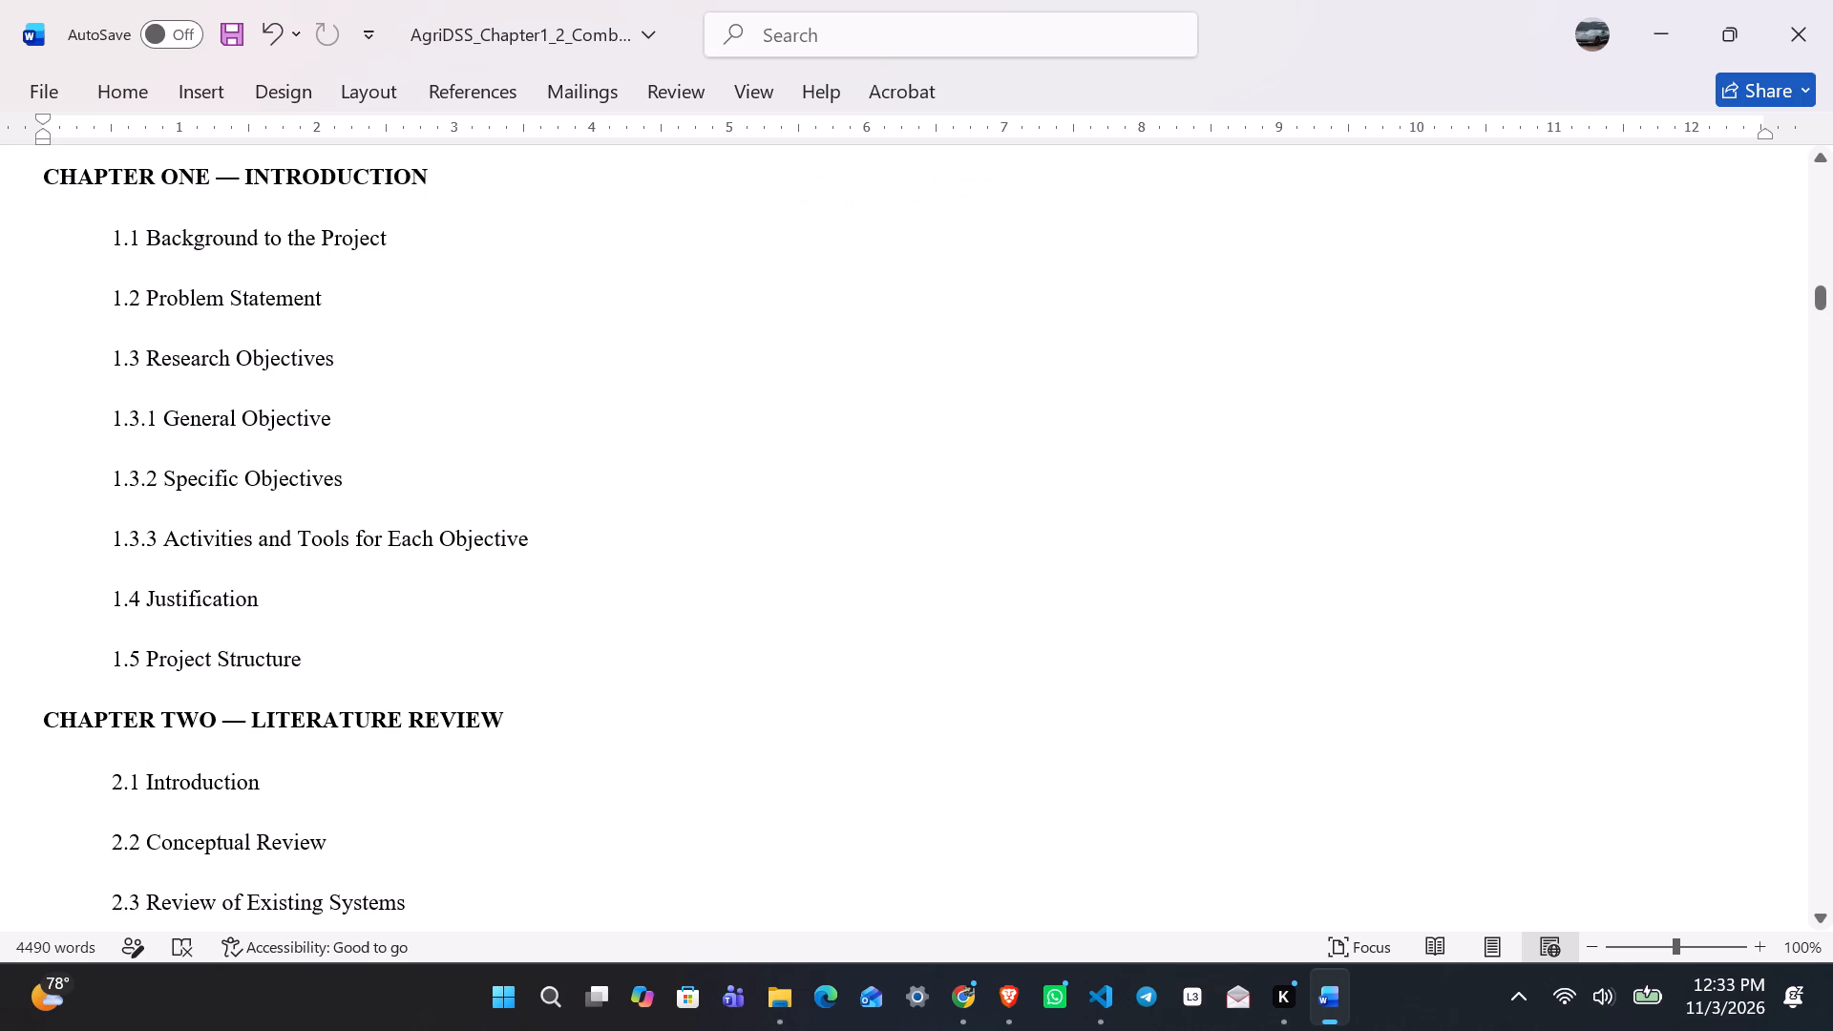
scroll(785, 711, down, 4)
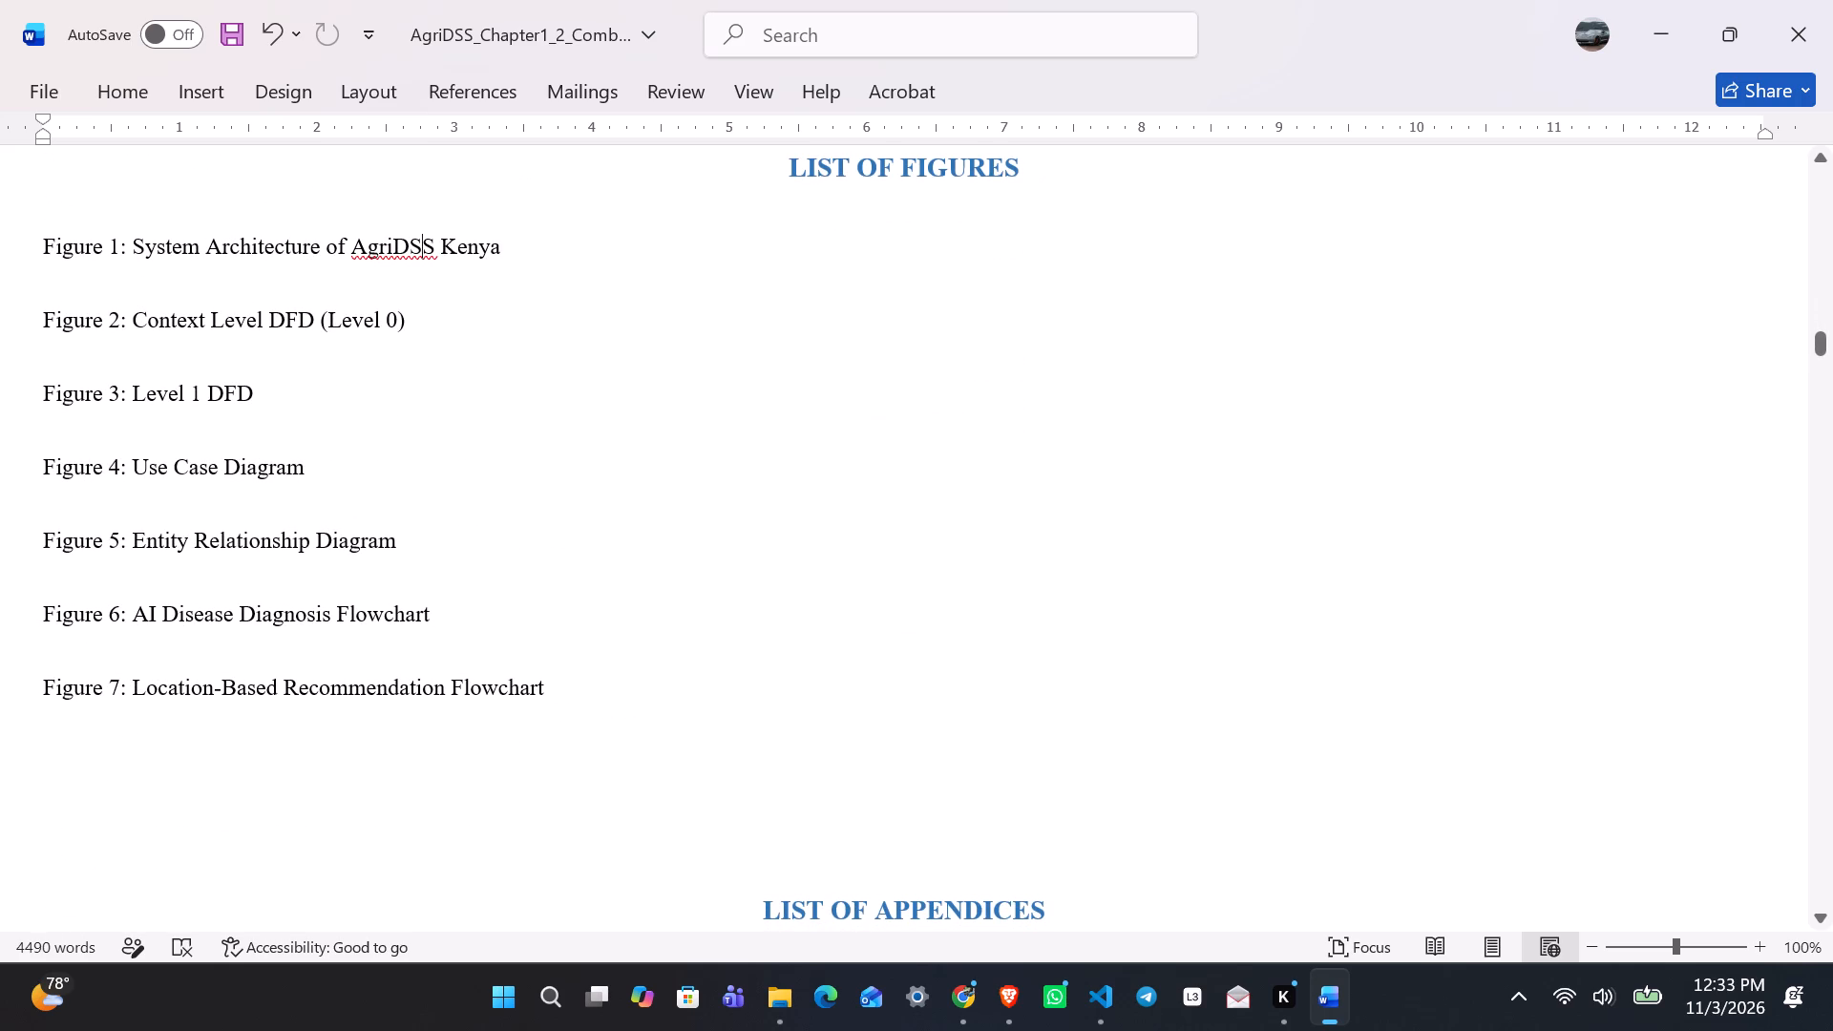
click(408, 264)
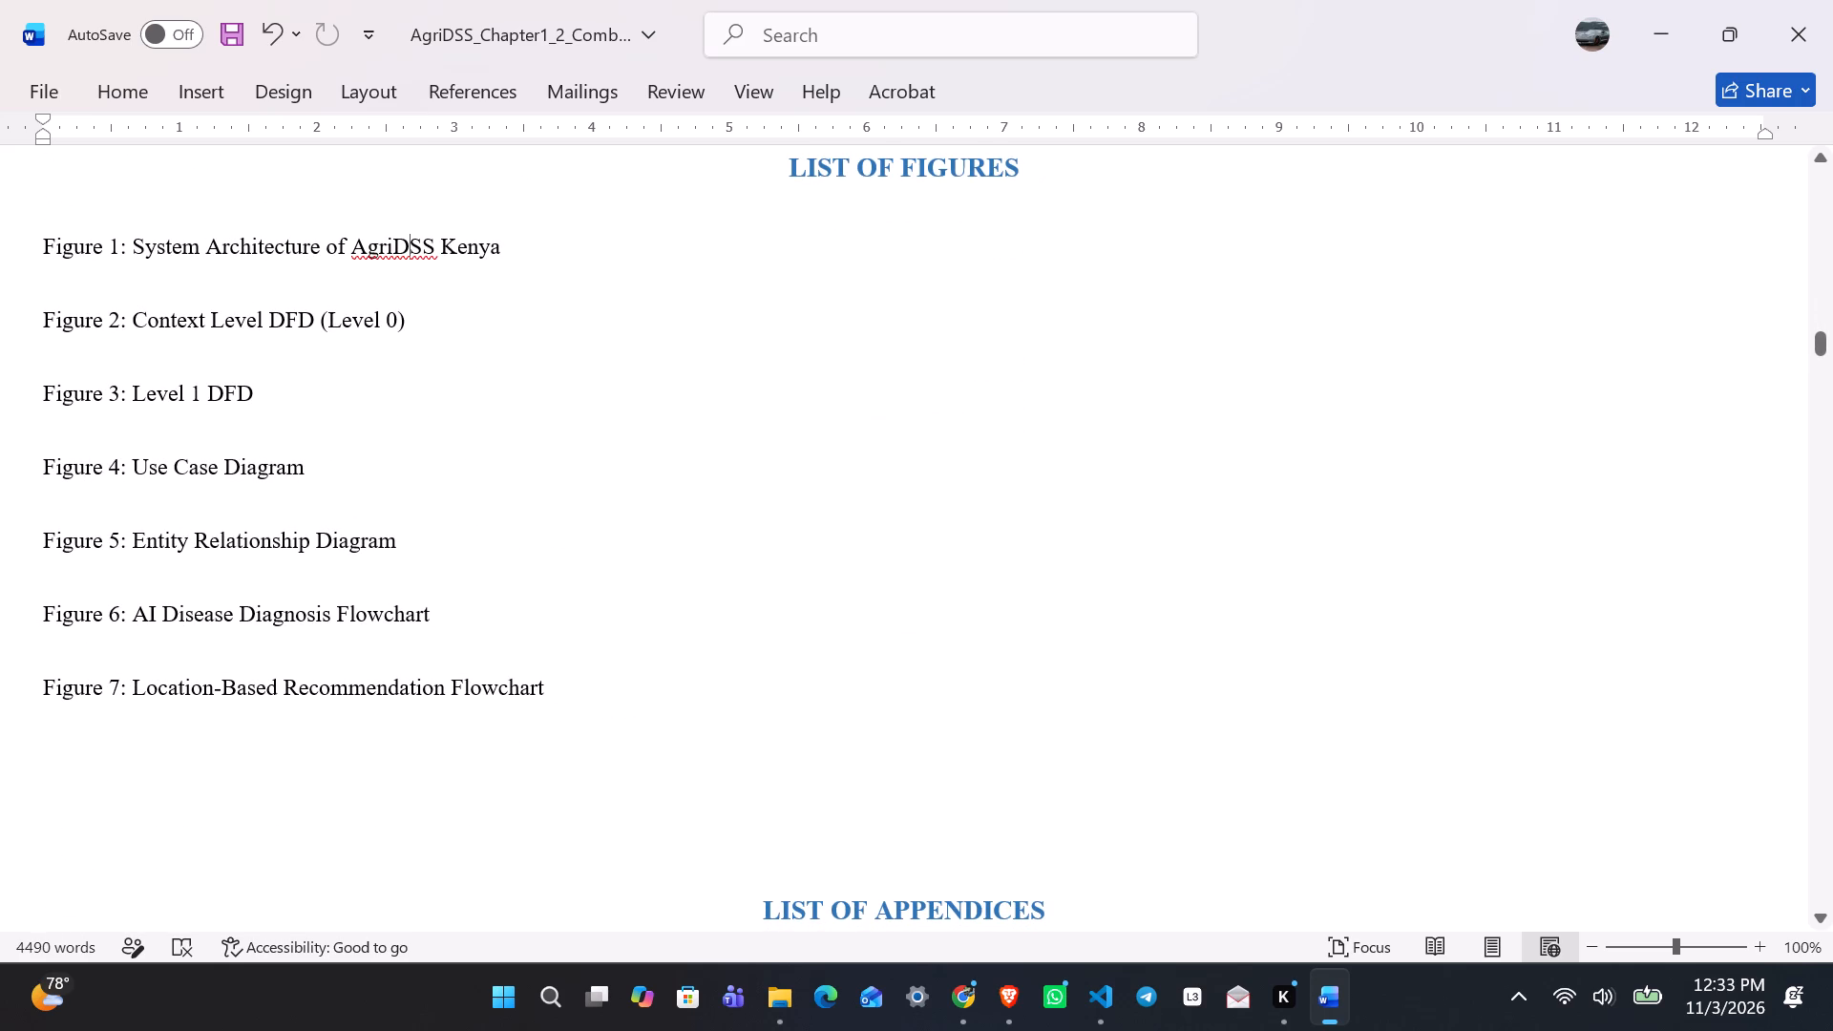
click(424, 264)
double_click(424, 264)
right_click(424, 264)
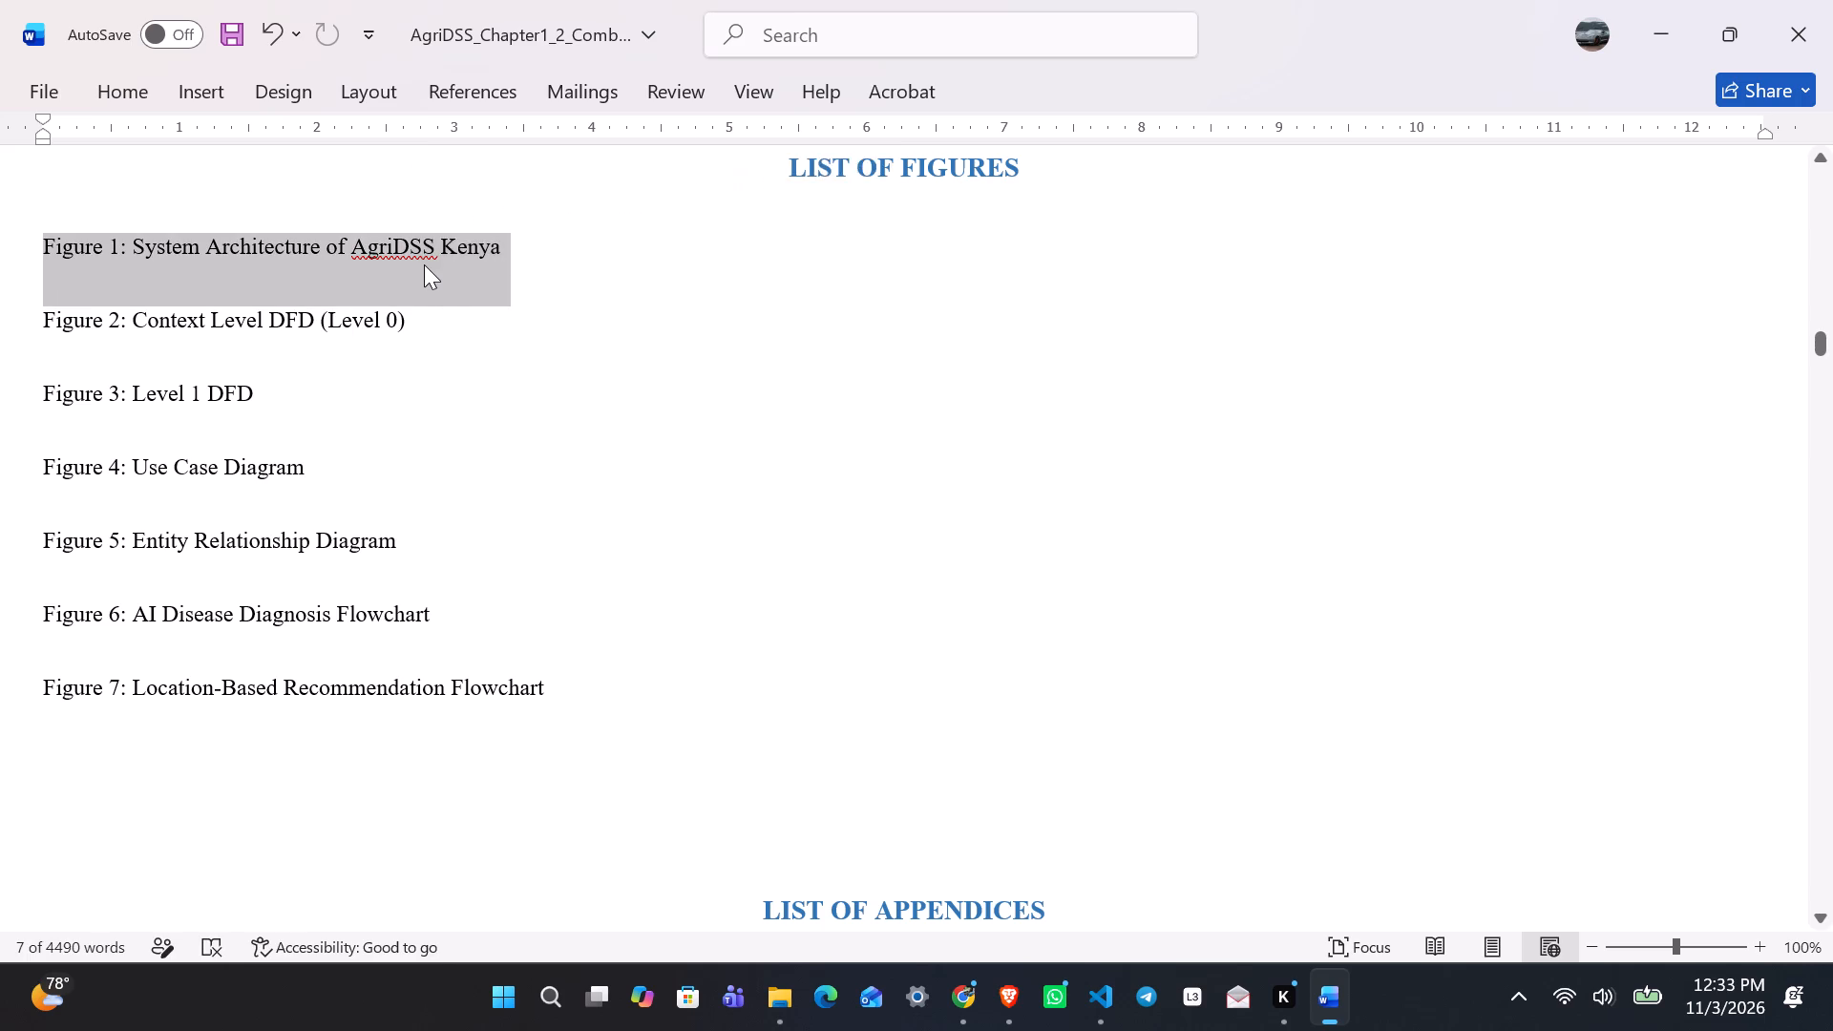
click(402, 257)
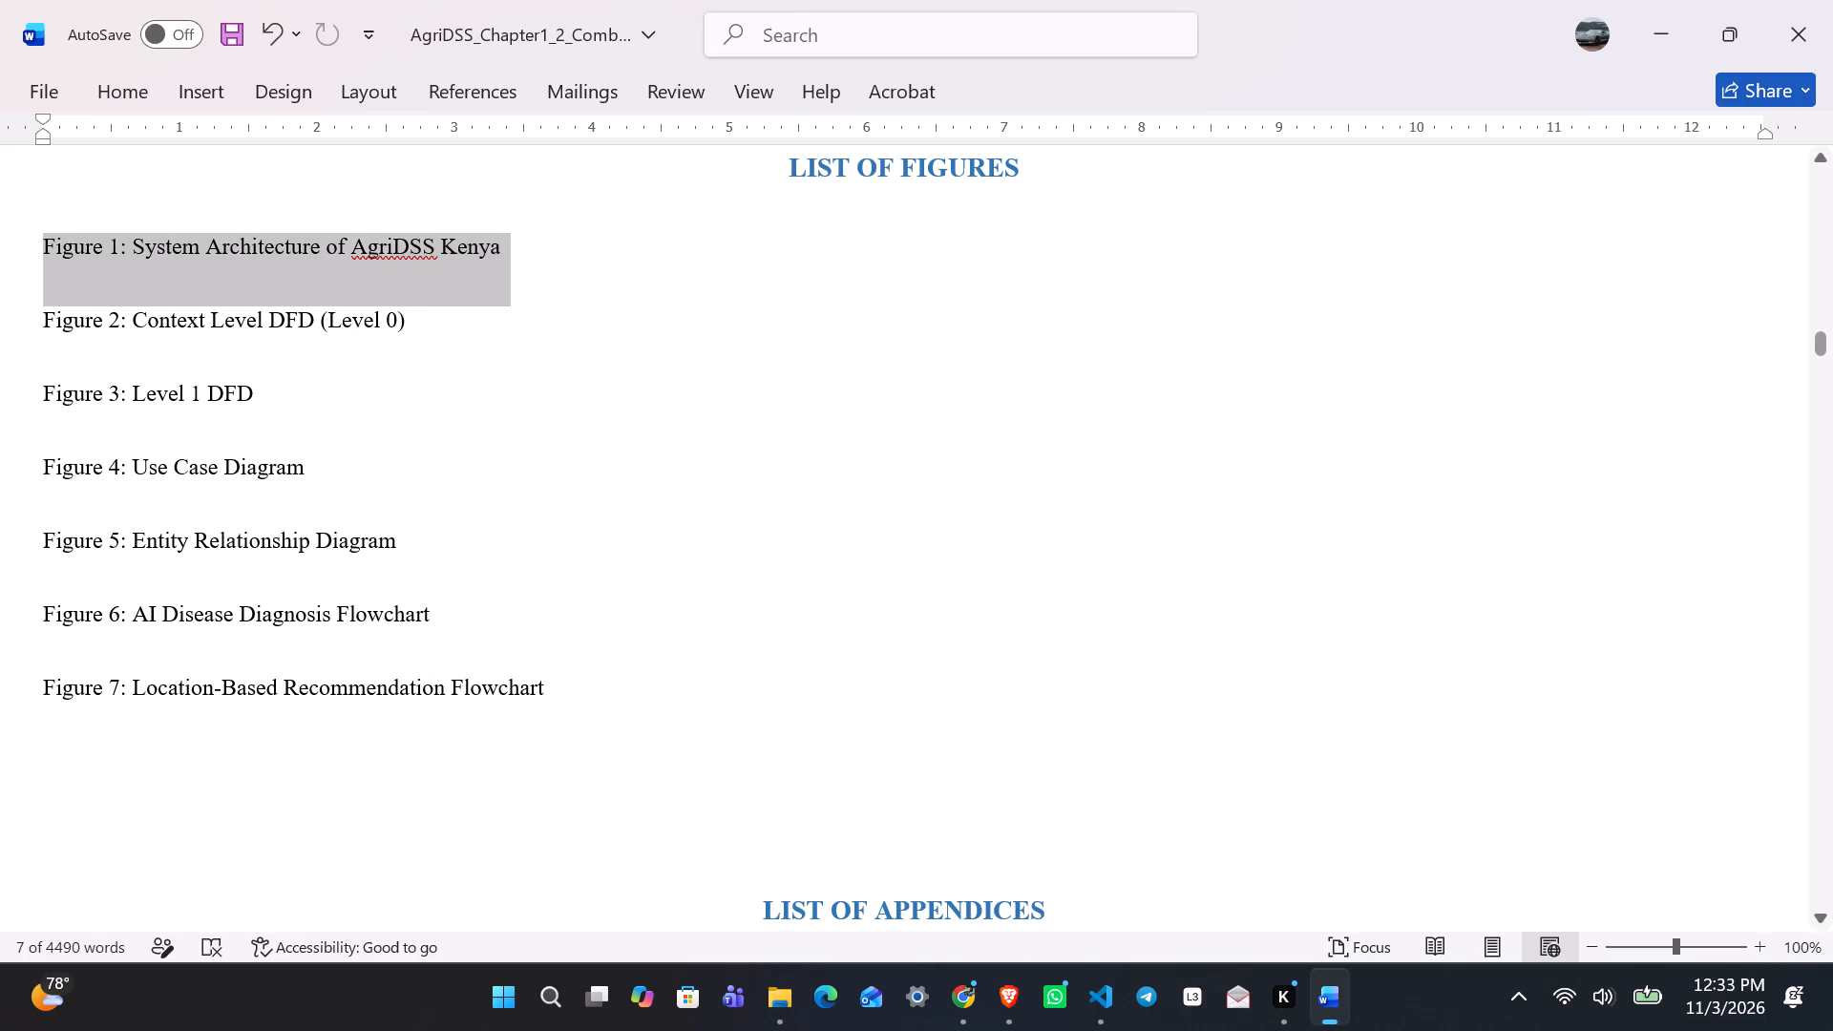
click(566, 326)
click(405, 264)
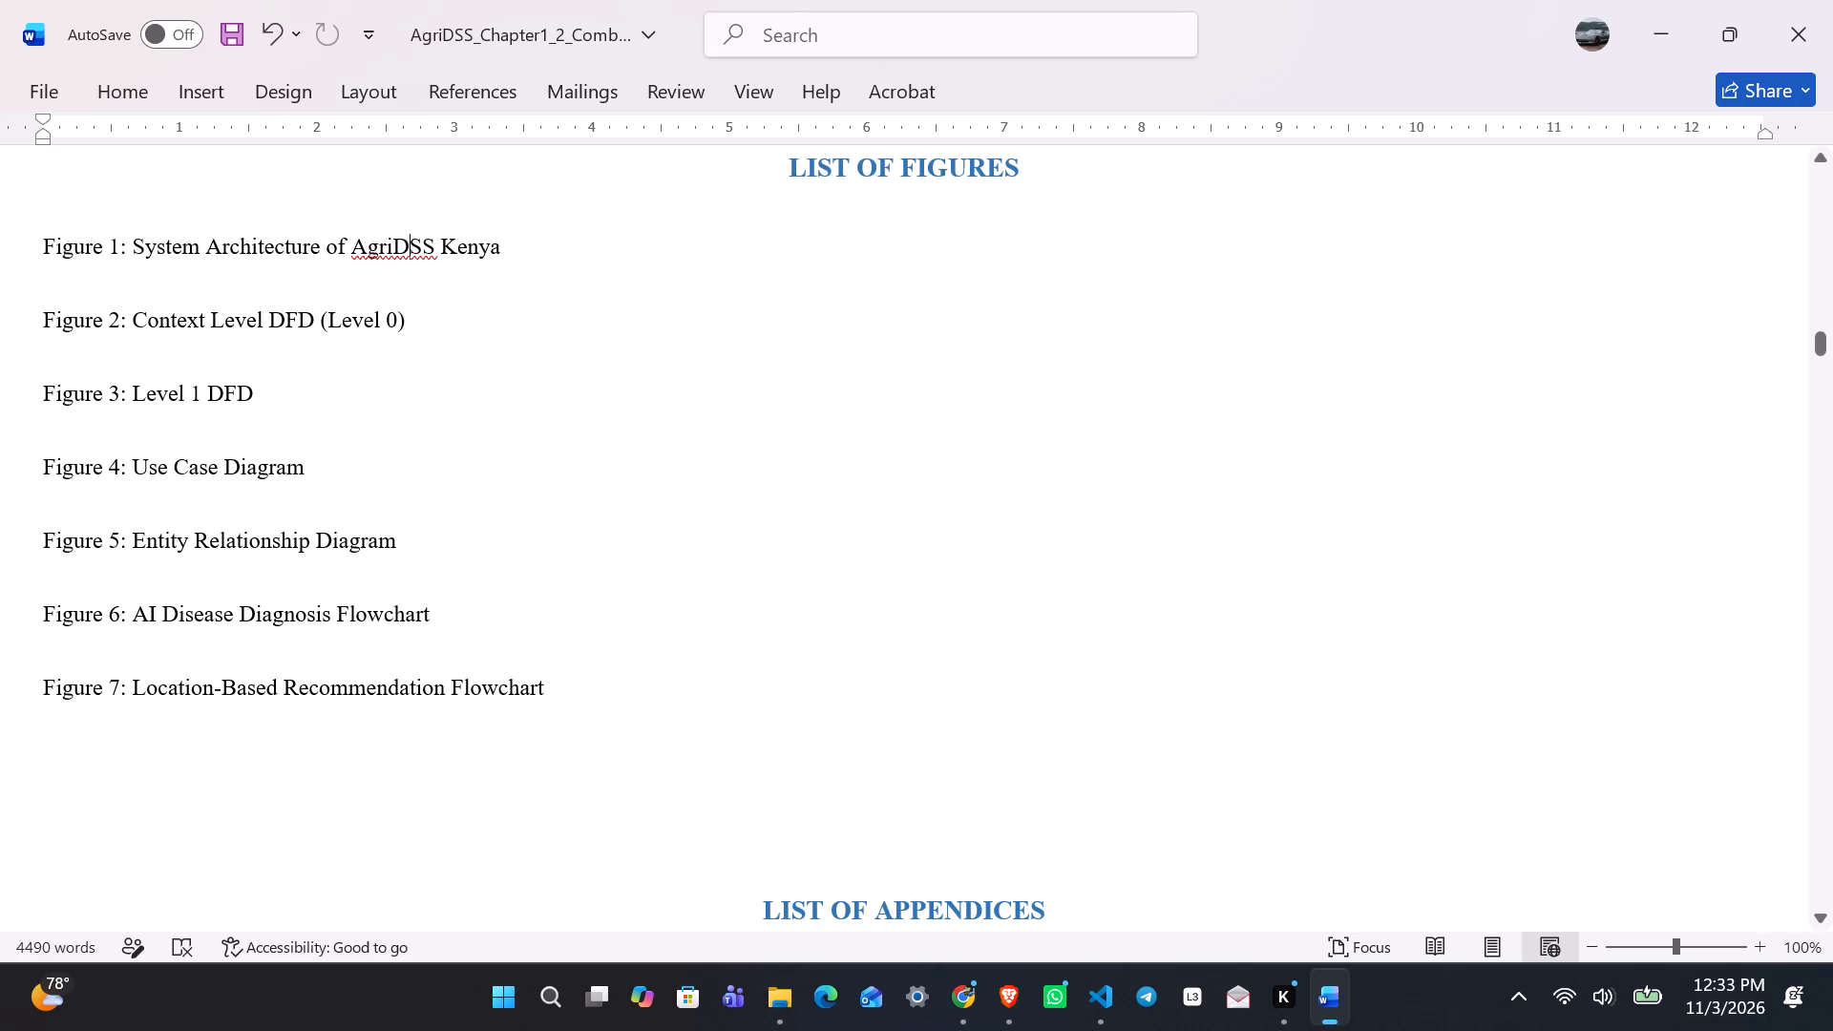
Review the proposal's opening pages, from the title page to the declaration.
scroll(505, 260, up, 10)
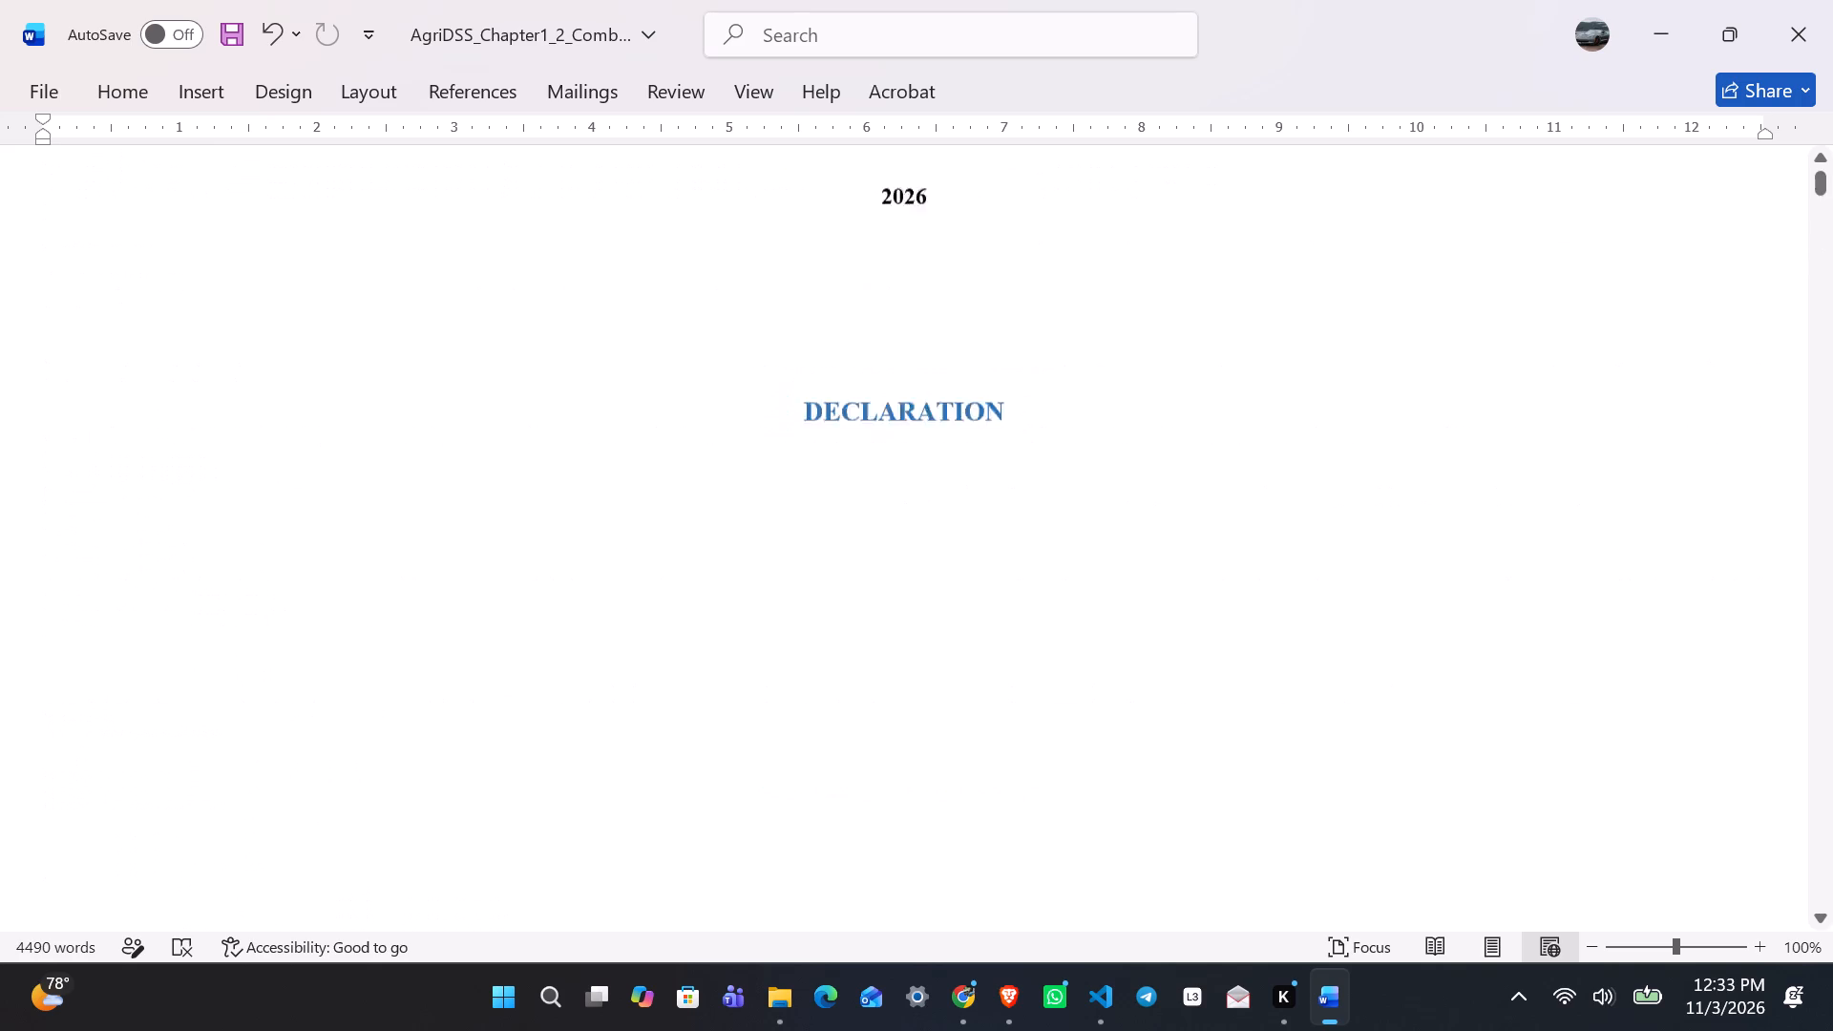
scroll(505, 260, up, 15)
scroll(505, 260, down, 2)
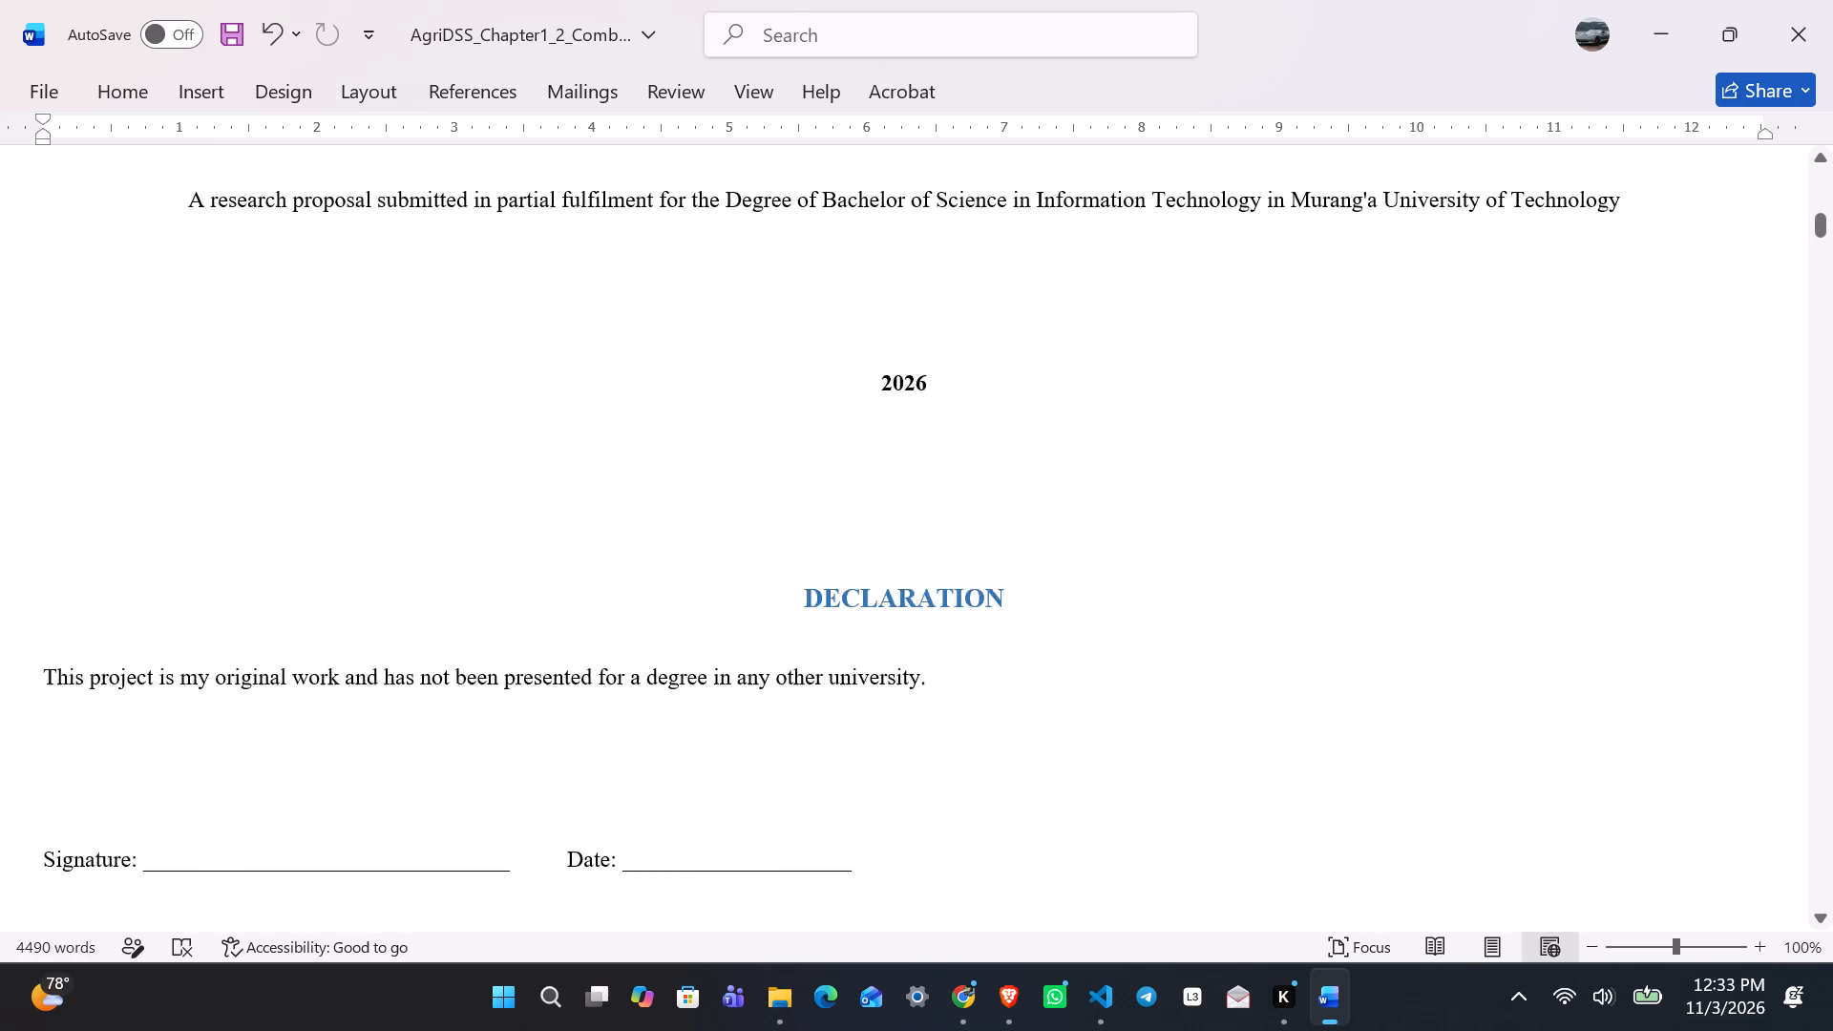
scroll(505, 260, down, 7)
scroll(505, 260, up, 3)
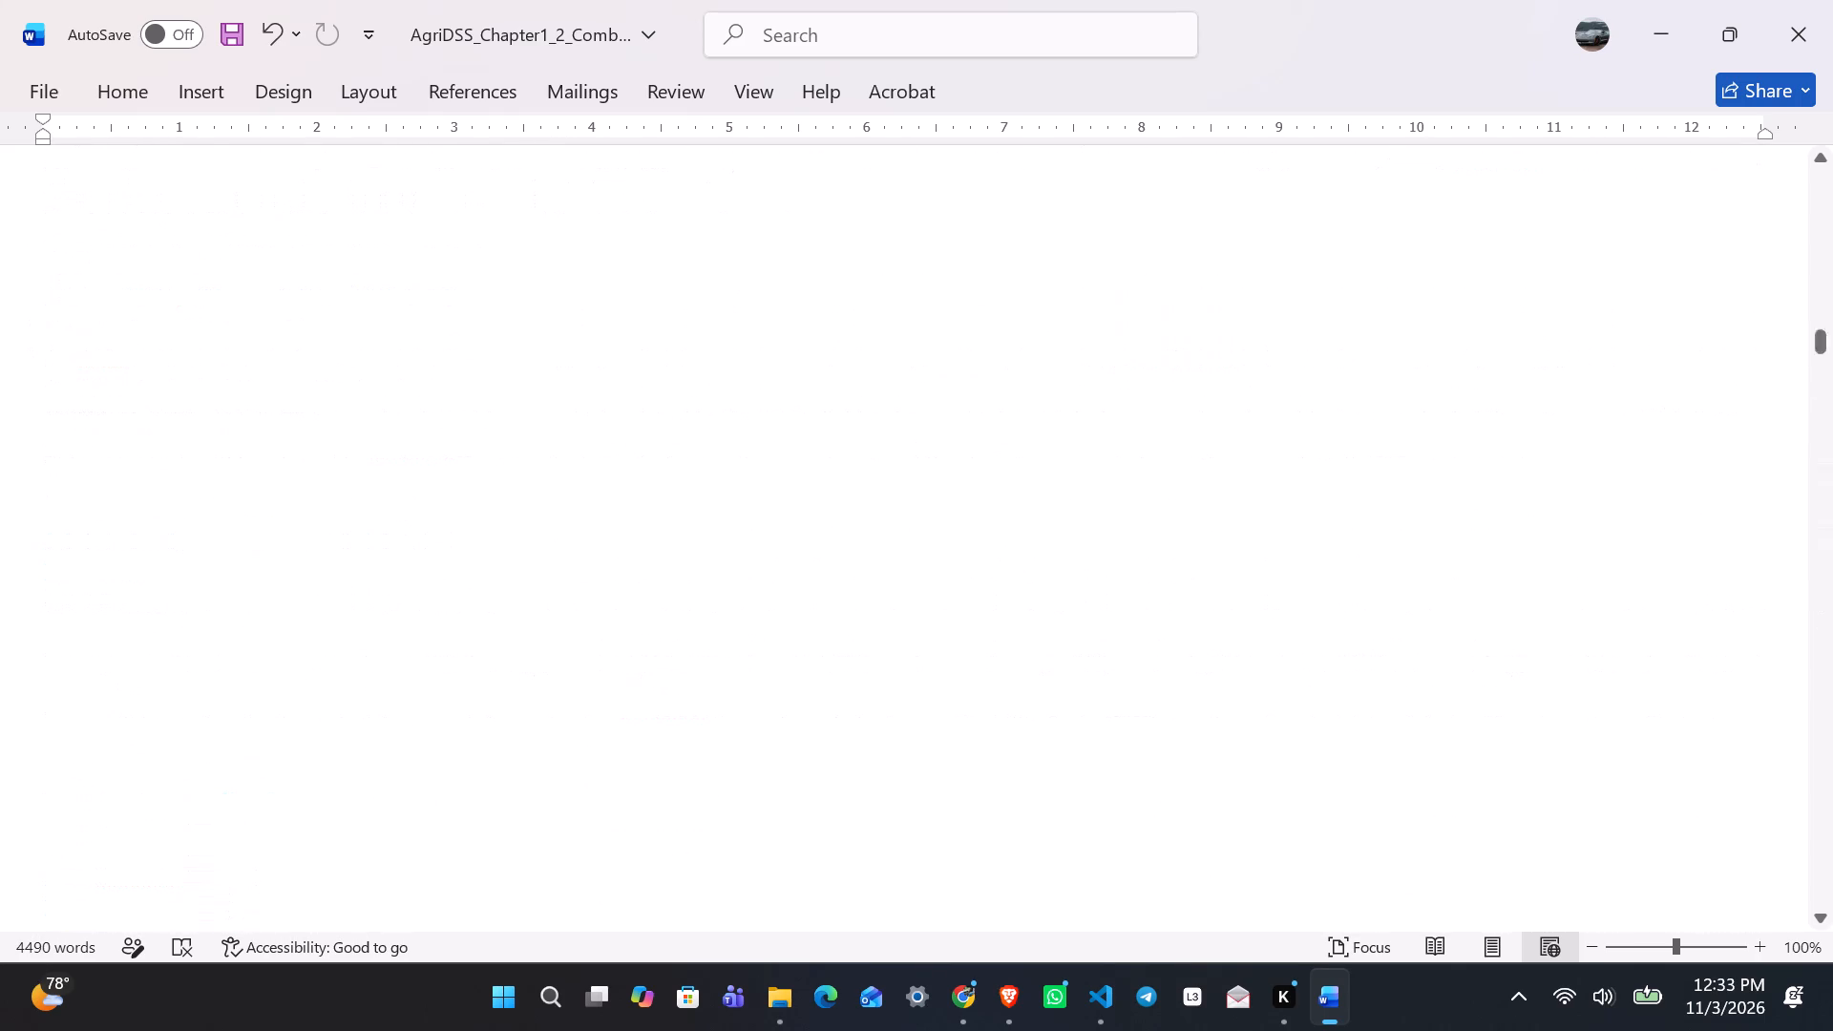
scroll(505, 260, up, 19)
scroll(505, 260, up, 5)
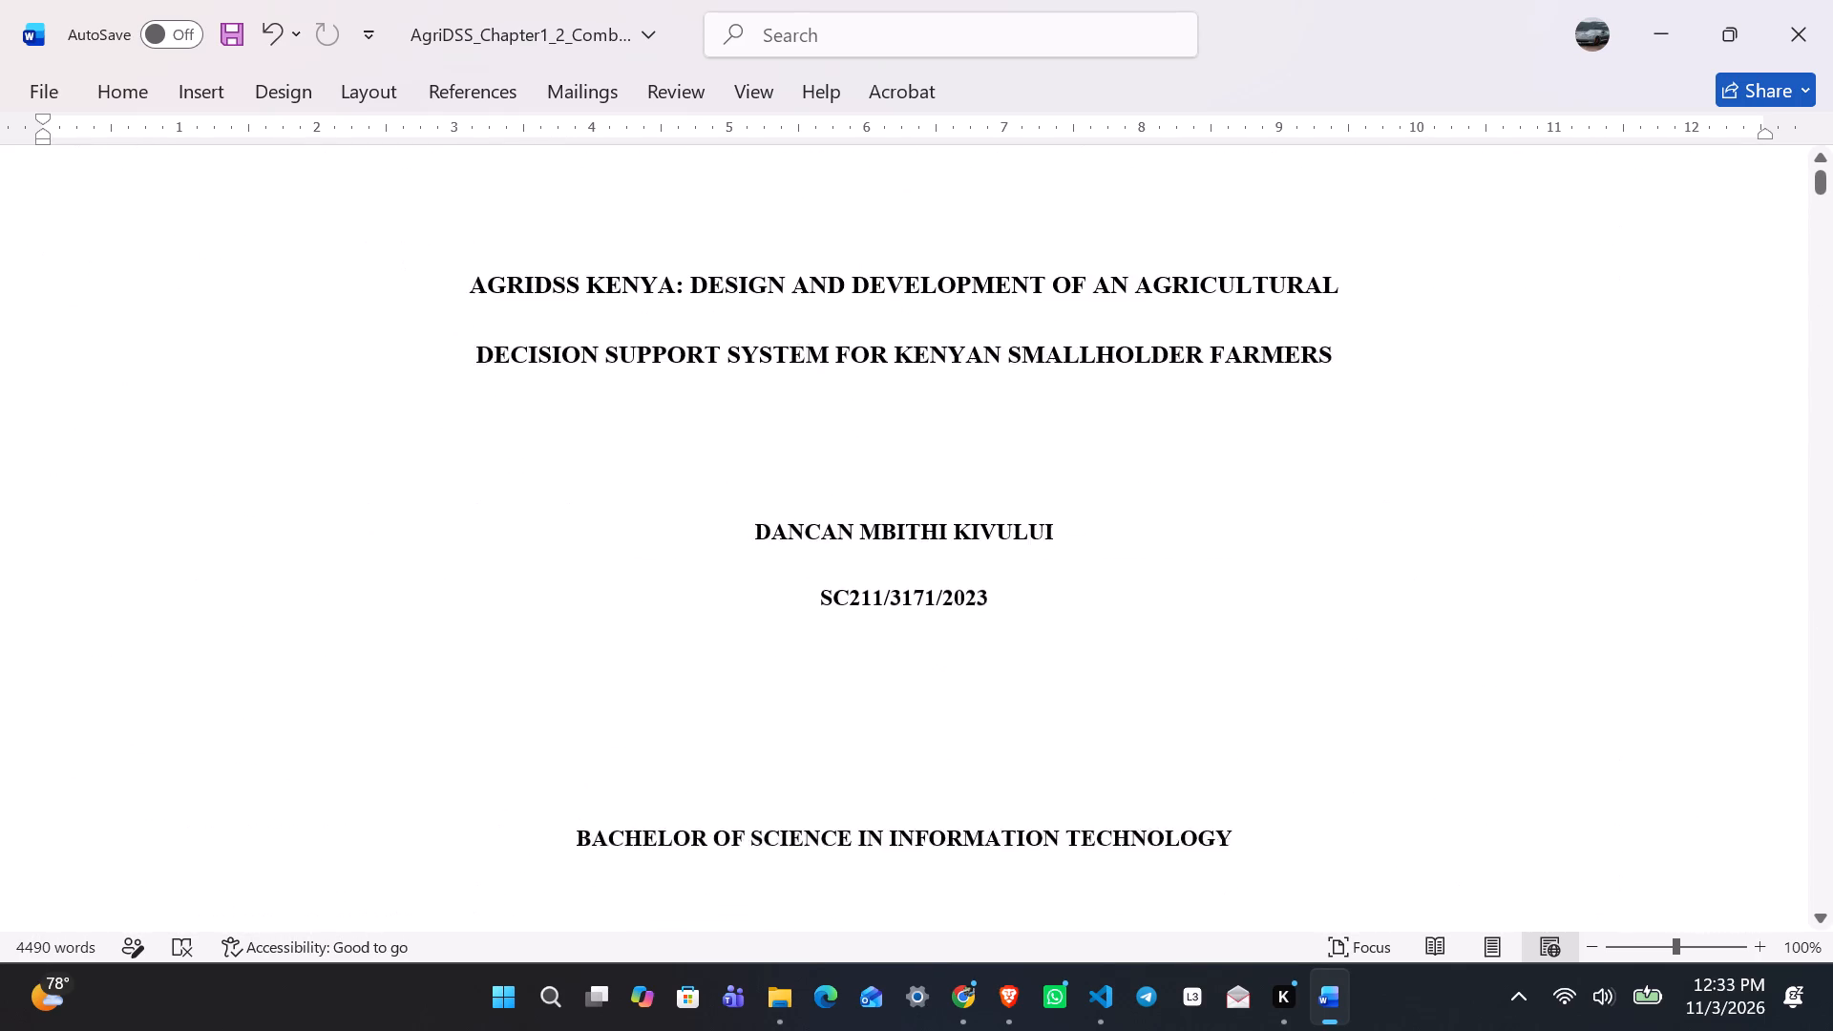
scroll(505, 260, up, 1)
Delete the manually typed table of contents, from the final APPENDICES entry back through its TABLE OF CONTENTS heading.
scroll(505, 260, down, 5)
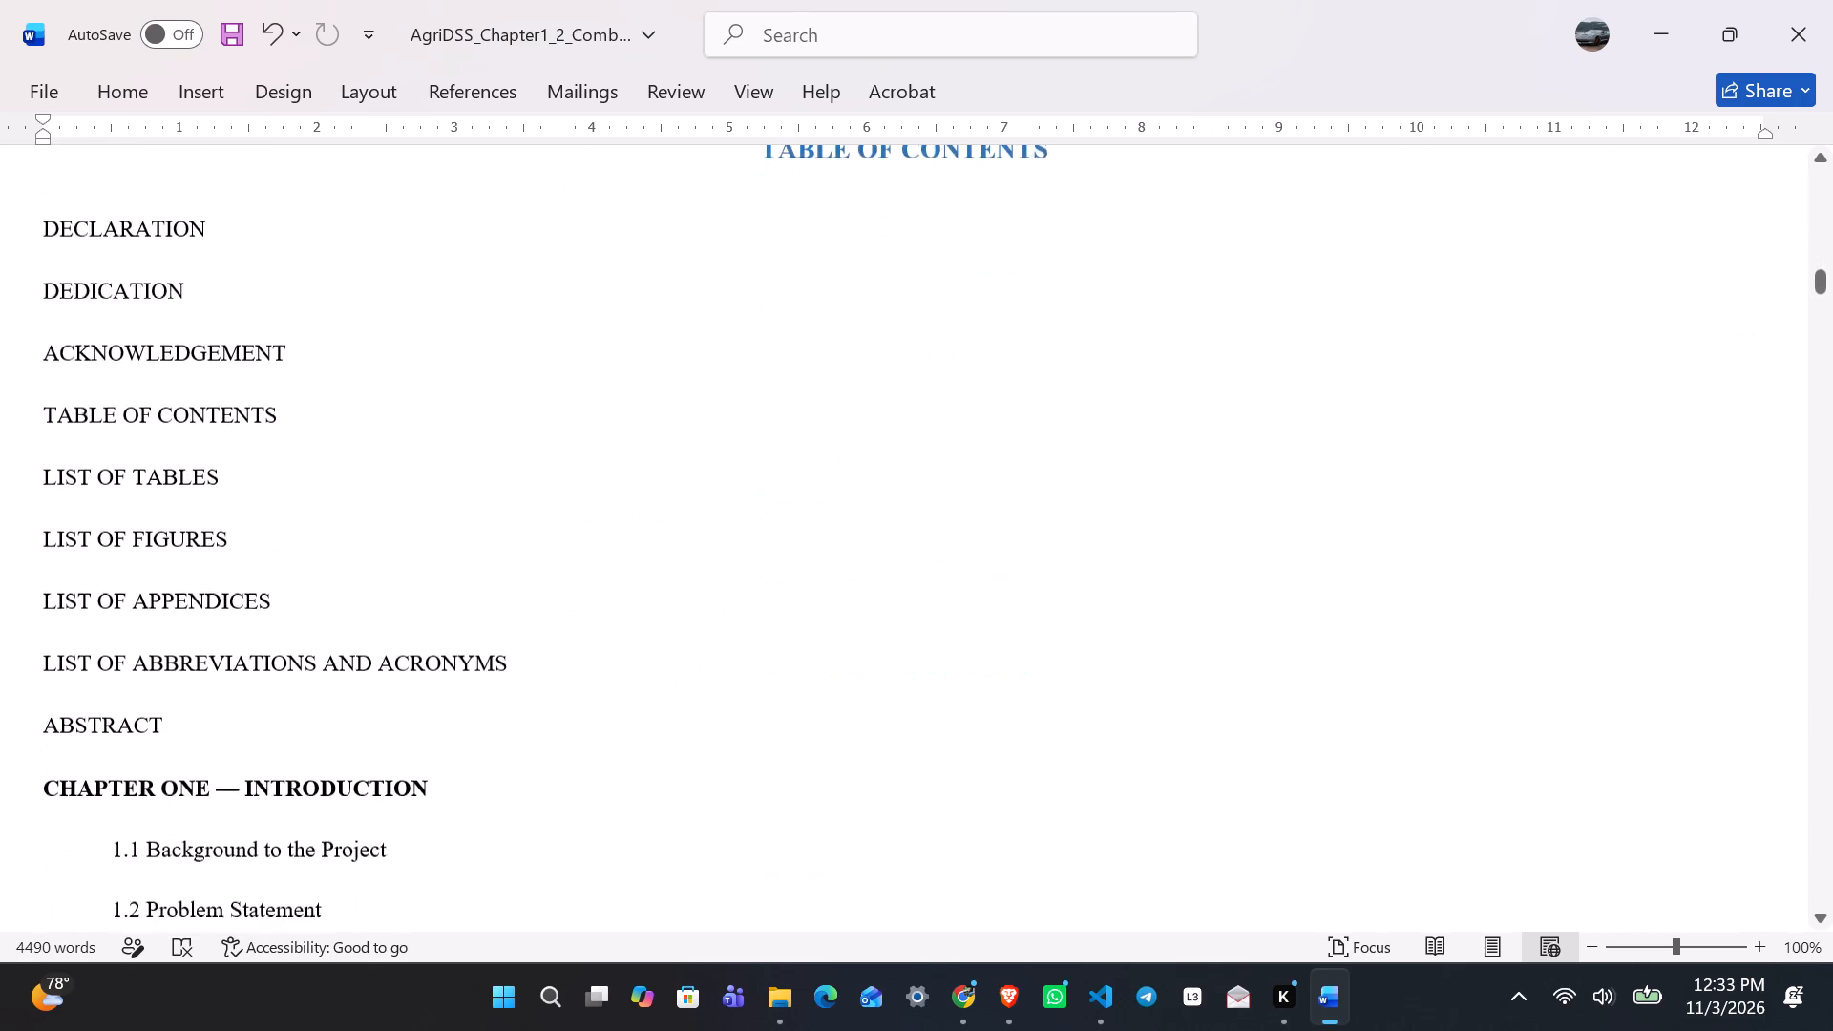
scroll(505, 260, down, 6)
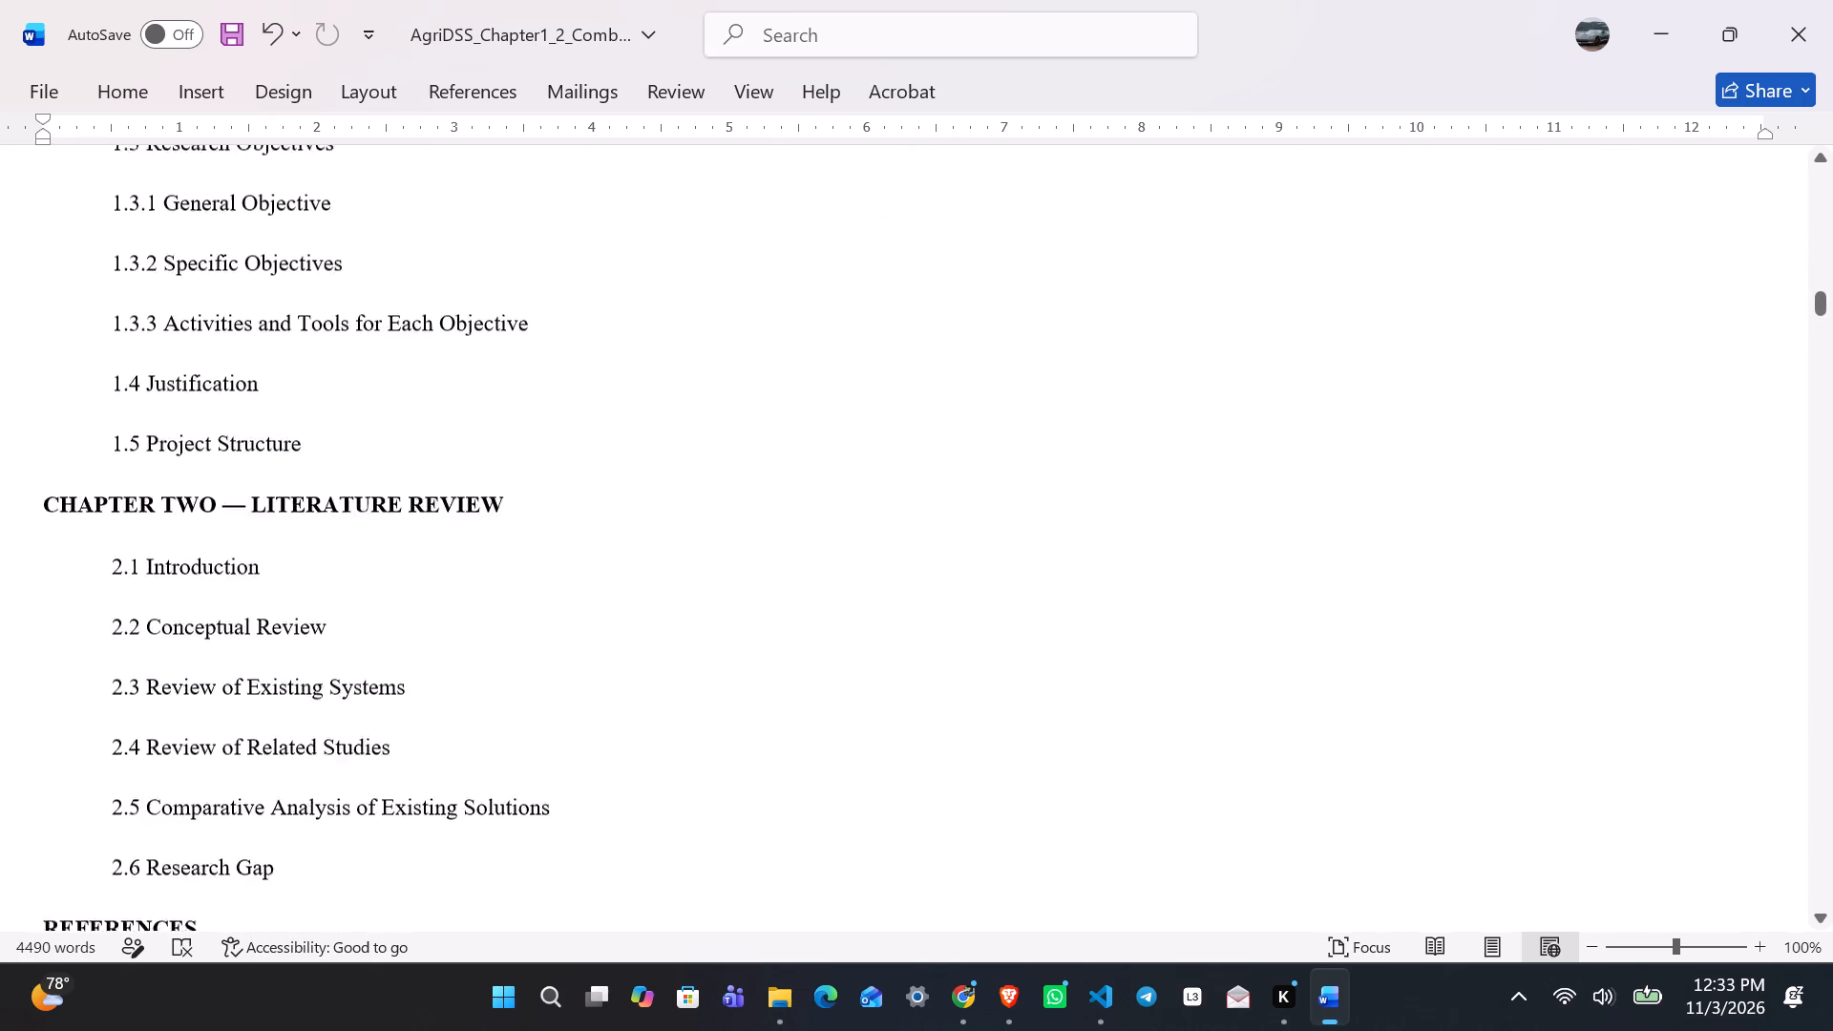
scroll(505, 260, down, 3)
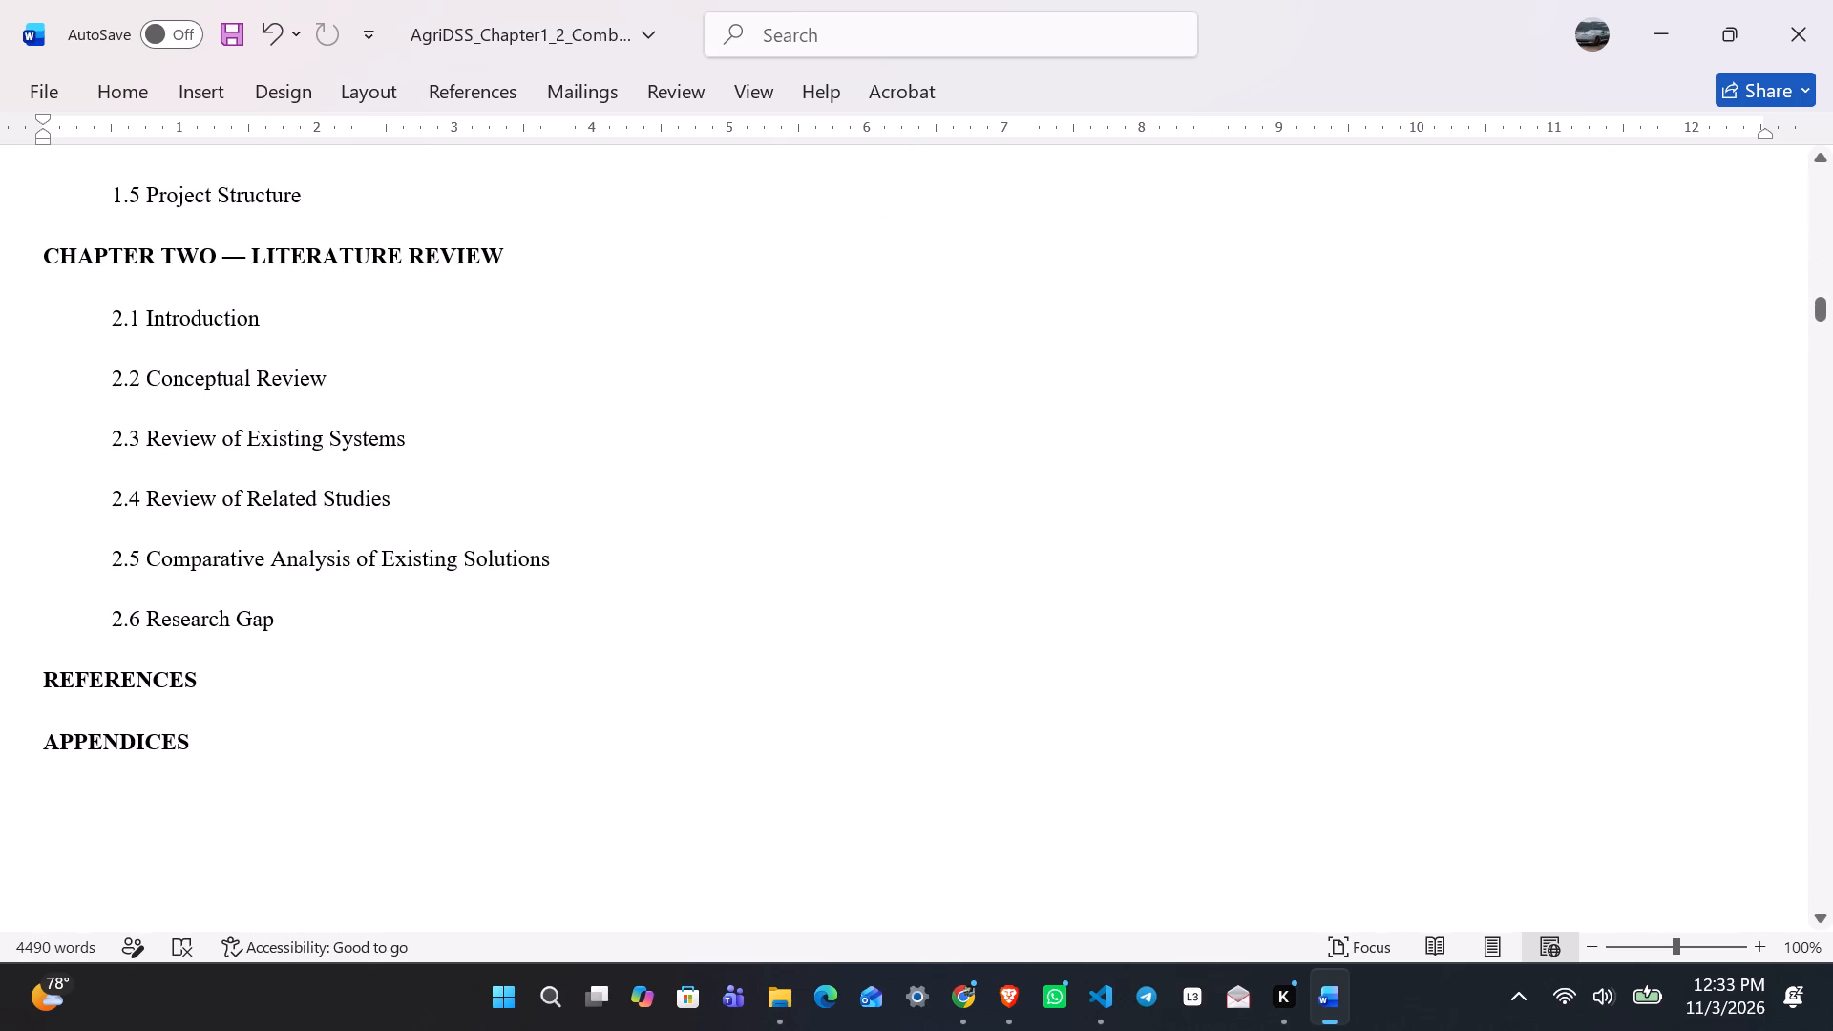
click(246, 704)
click(209, 768)
key(BackSpace)
key(BackSpace)
key(BackSpace)
key(BackSpace)
key(BackSpace)
key(BackSpace)
key(BackSpace)
key(BackSpace)
key(BackSpace)
key(BackSpace)
key(BackSpace)
key(BackSpace)
key(BackSpace)
key(BackSpace)
key(BackSpace)
key(BackSpace)
key(BackSpace)
key(BackSpace)
key(BackSpace)
key(BackSpace)
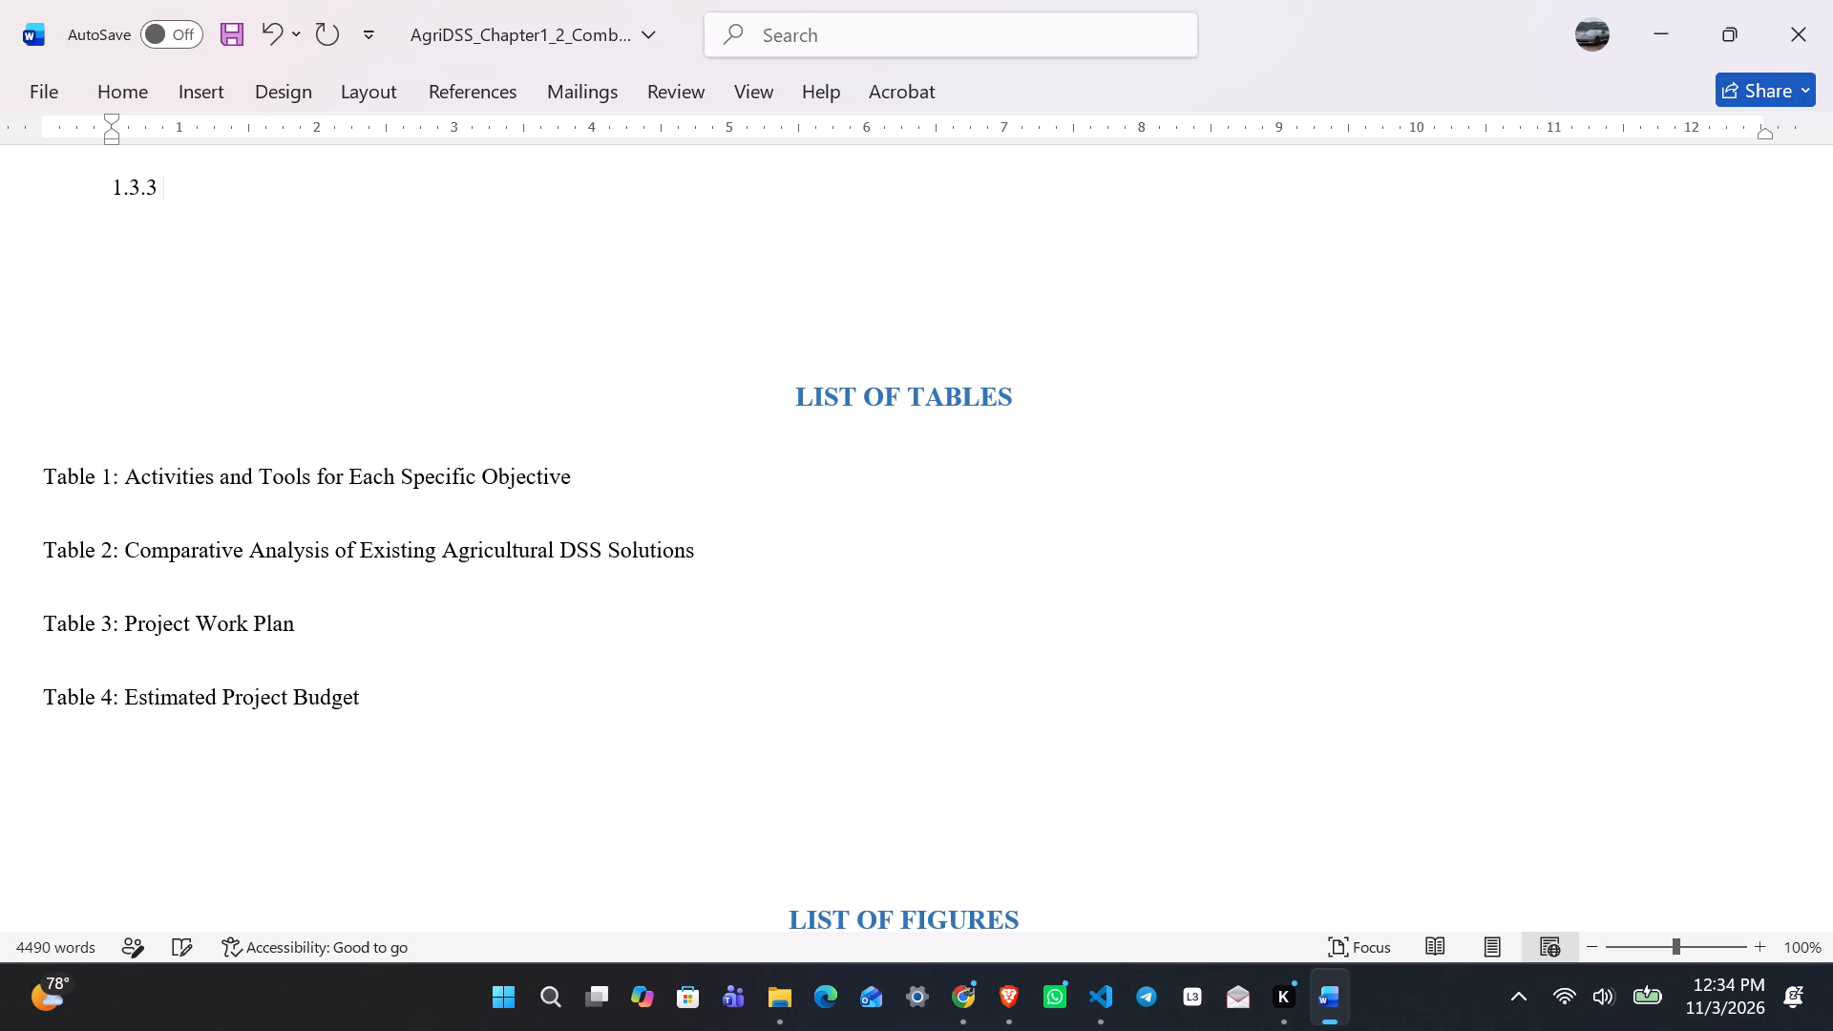
scroll(208, 756, up, 2)
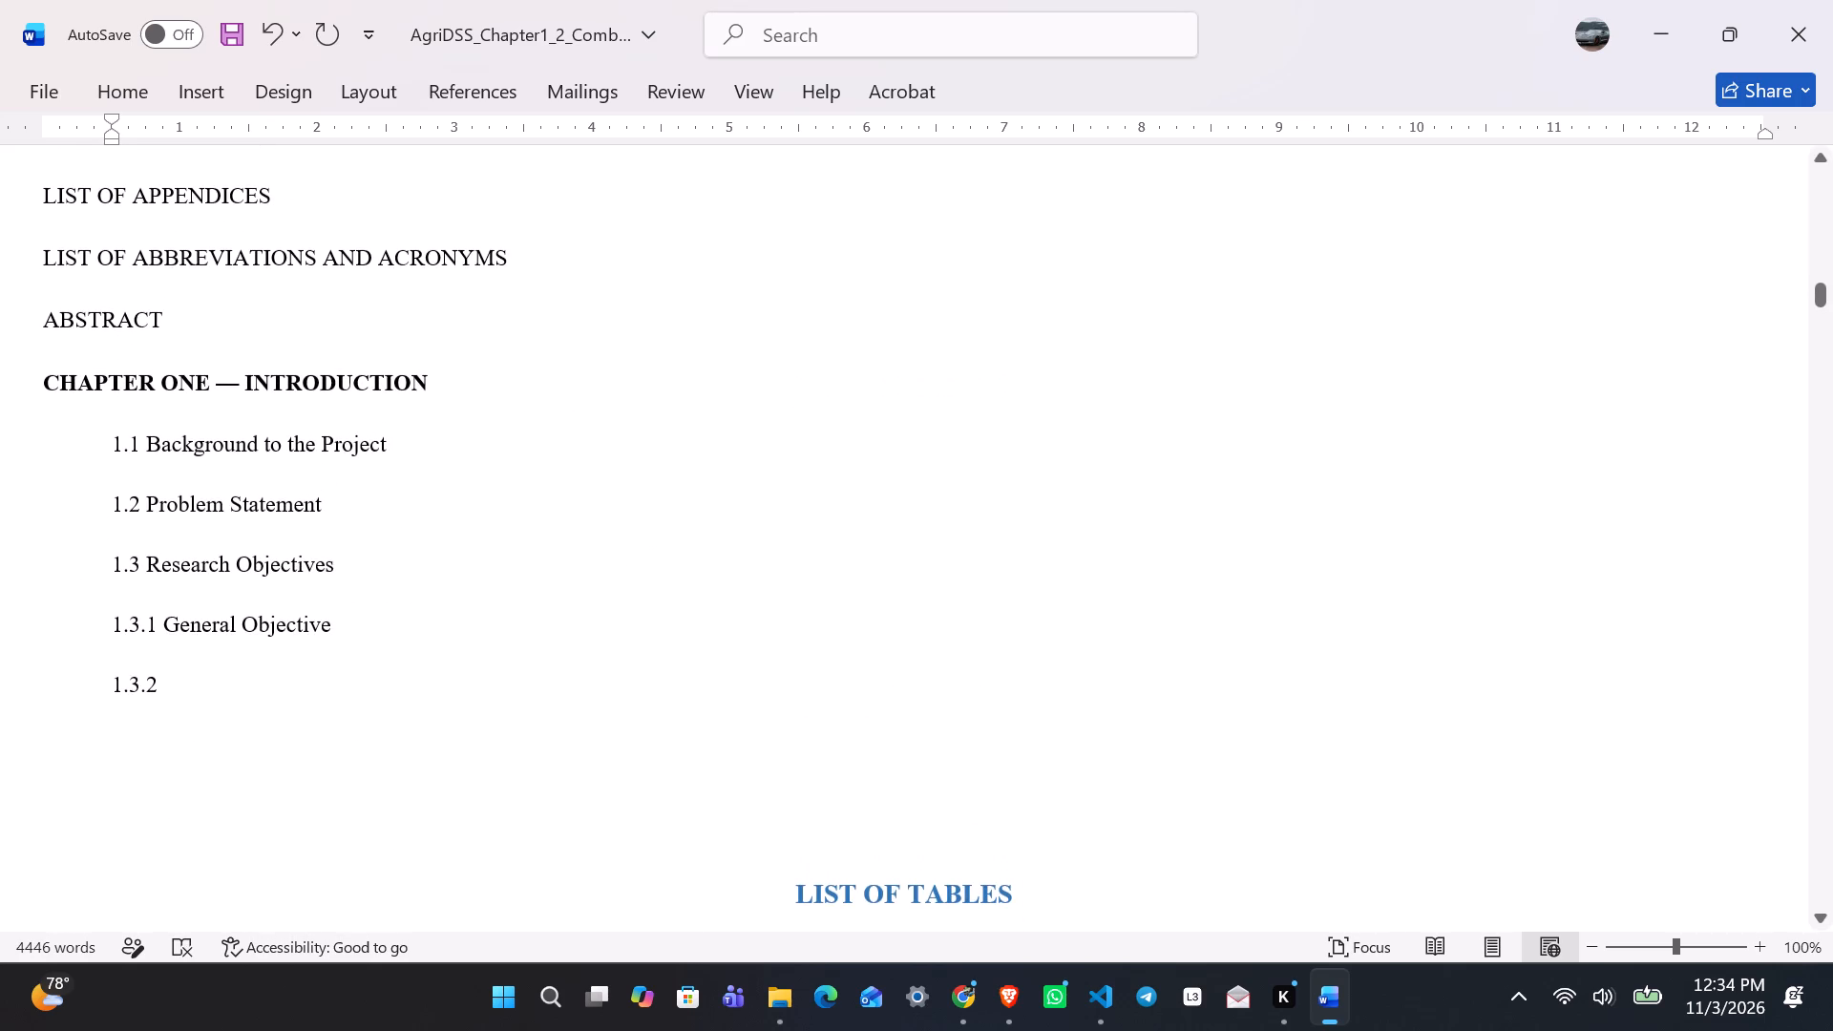
key(BackSpace)
key(BackSpace)
key(BackSpace)
key(BackSpace)
key(BackSpace)
key(BackSpace)
key(BackSpace)
key(BackSpace)
key(BackSpace)
key(BackSpace)
key(BackSpace)
key(BackSpace)
key(BackSpace)
key(BackSpace)
key(BackSpace)
key(BackSpace)
key(BackSpace)
key(BackSpace)
key(BackSpace)
key(BackSpace)
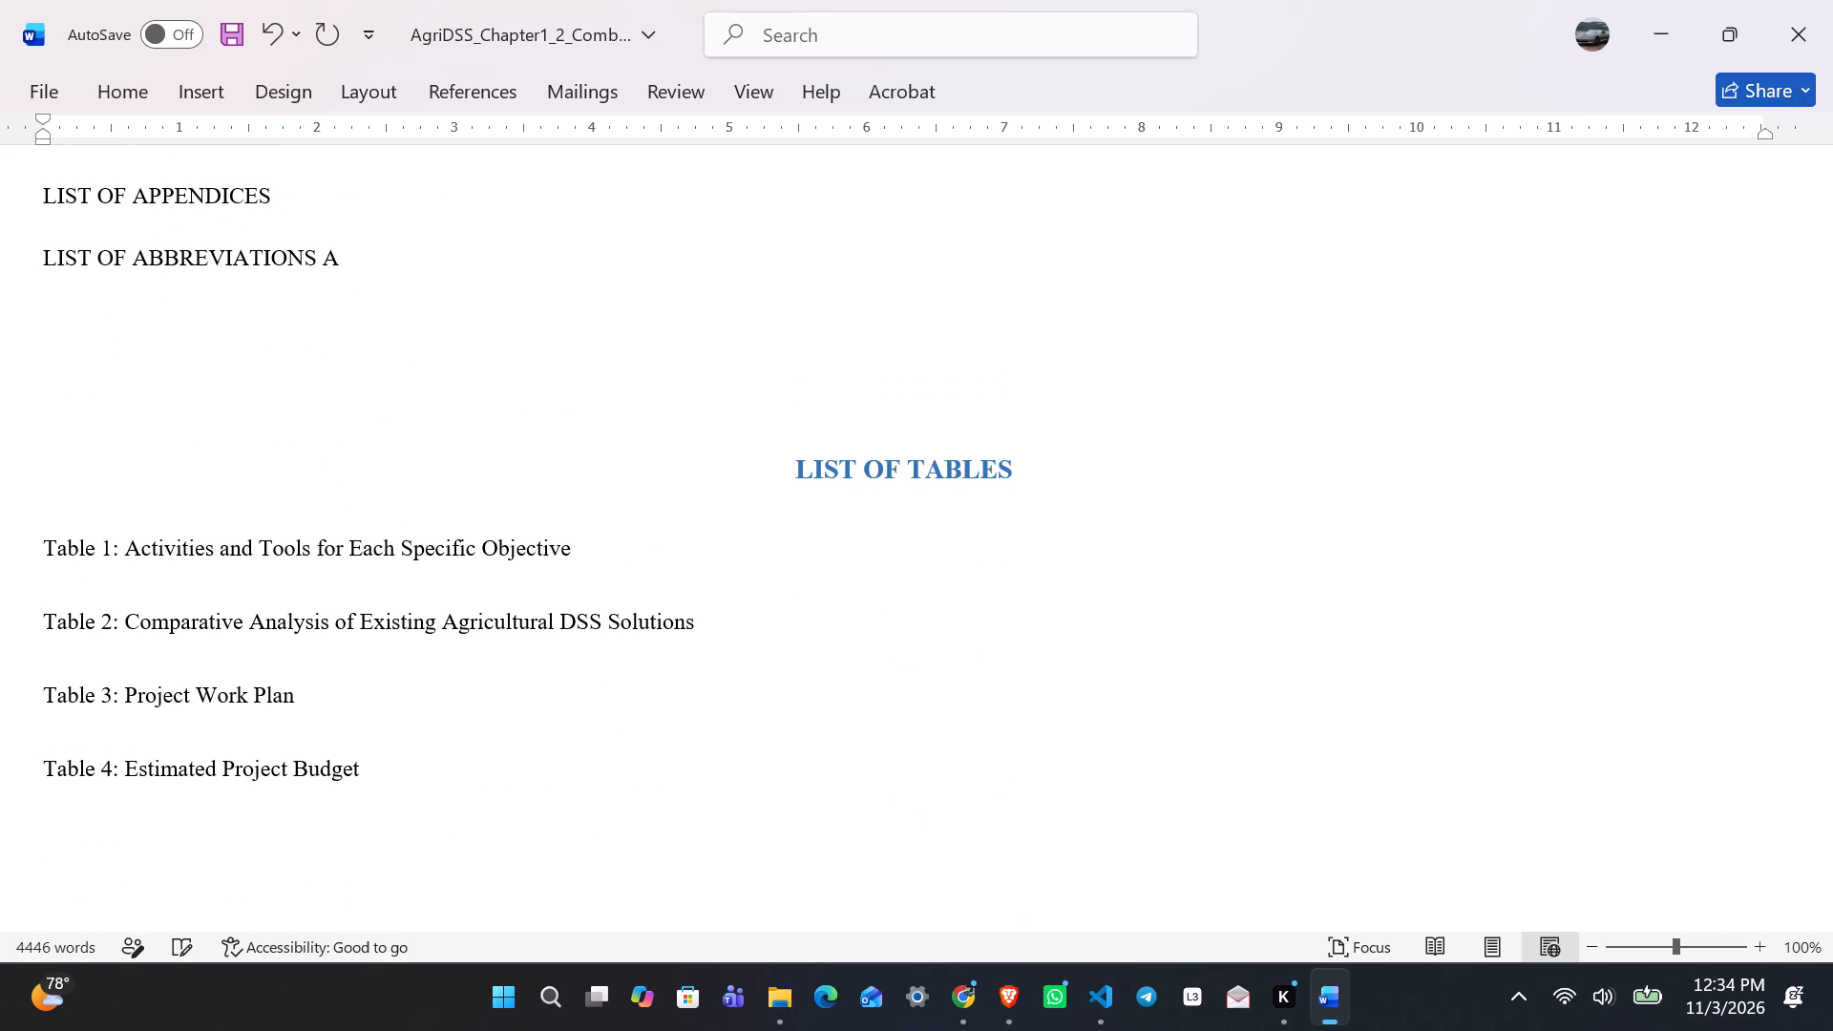
scroll(208, 756, up, 1)
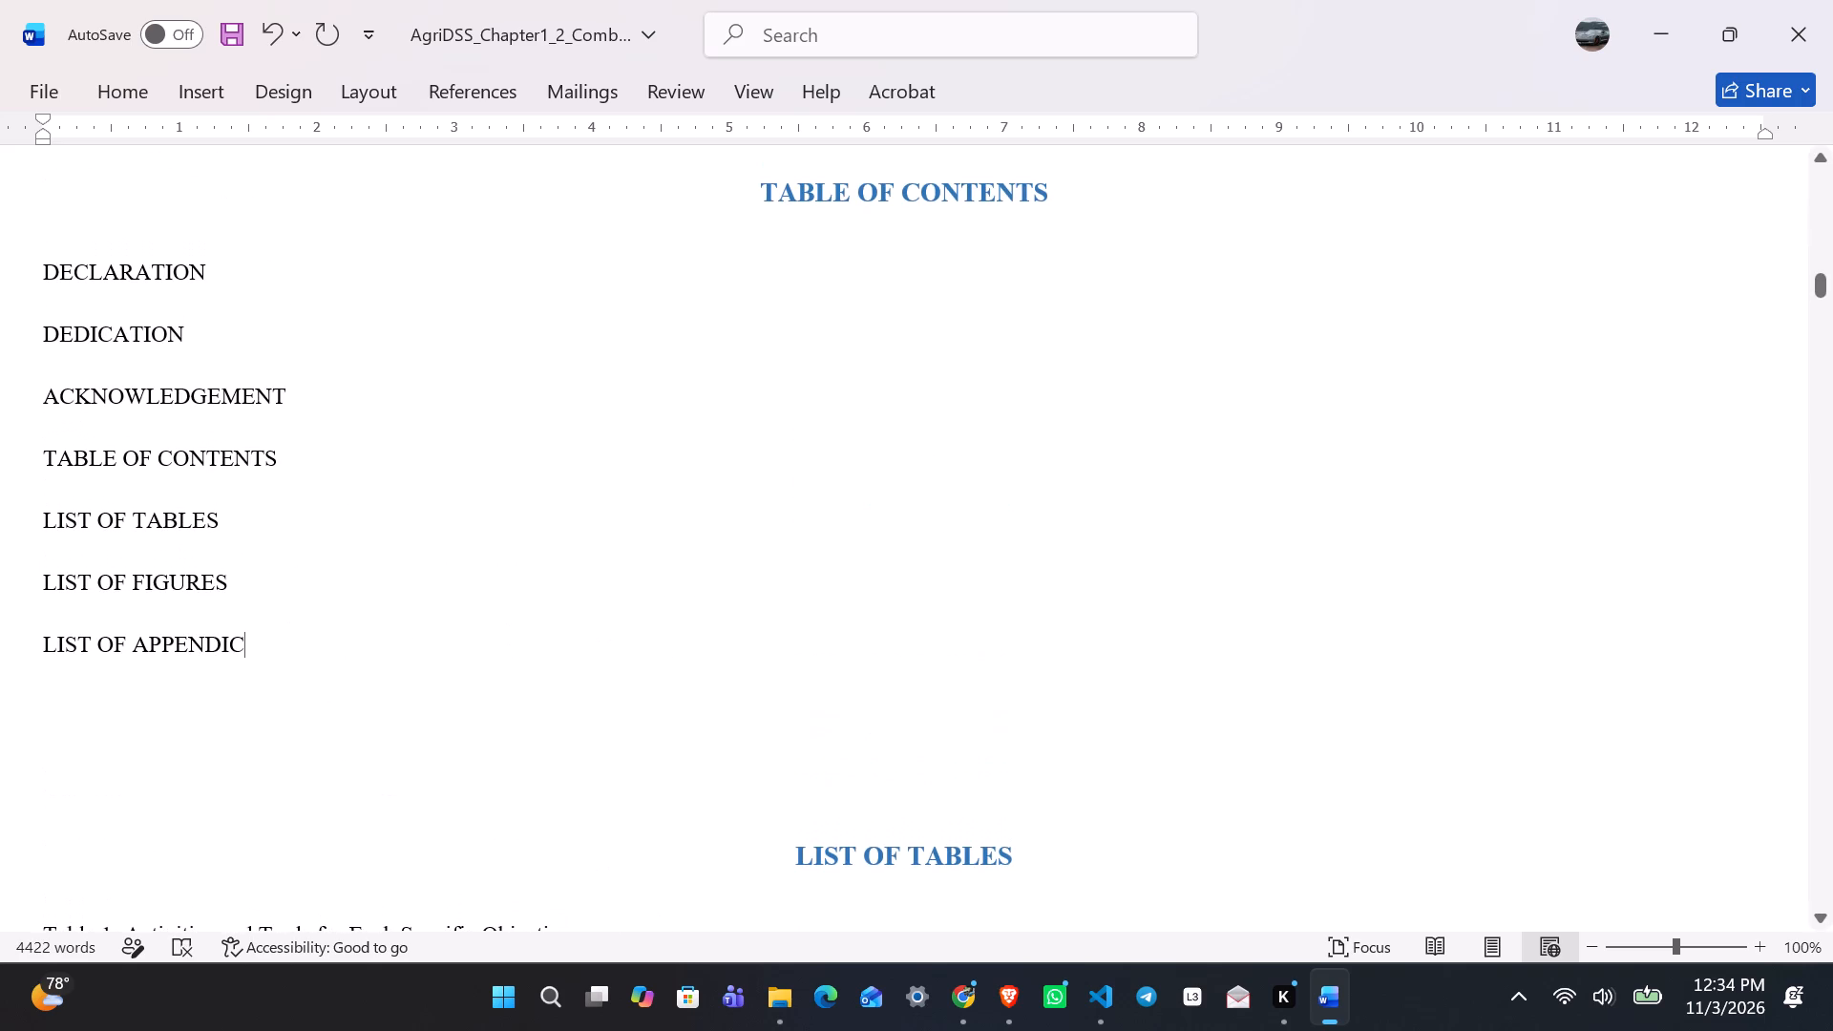
key(BackSpace)
key(BackSpace)
key(BackSpace)
key(BackSpace)
key(BackSpace)
key(BackSpace)
key(BackSpace)
key(BackSpace)
key(BackSpace)
key(BackSpace)
key(BackSpace)
key(BackSpace)
key(BackSpace)
key(BackSpace)
key(BackSpace)
key(BackSpace)
key(BackSpace)
key(BackSpace)
key(BackSpace)
key(BackSpace)
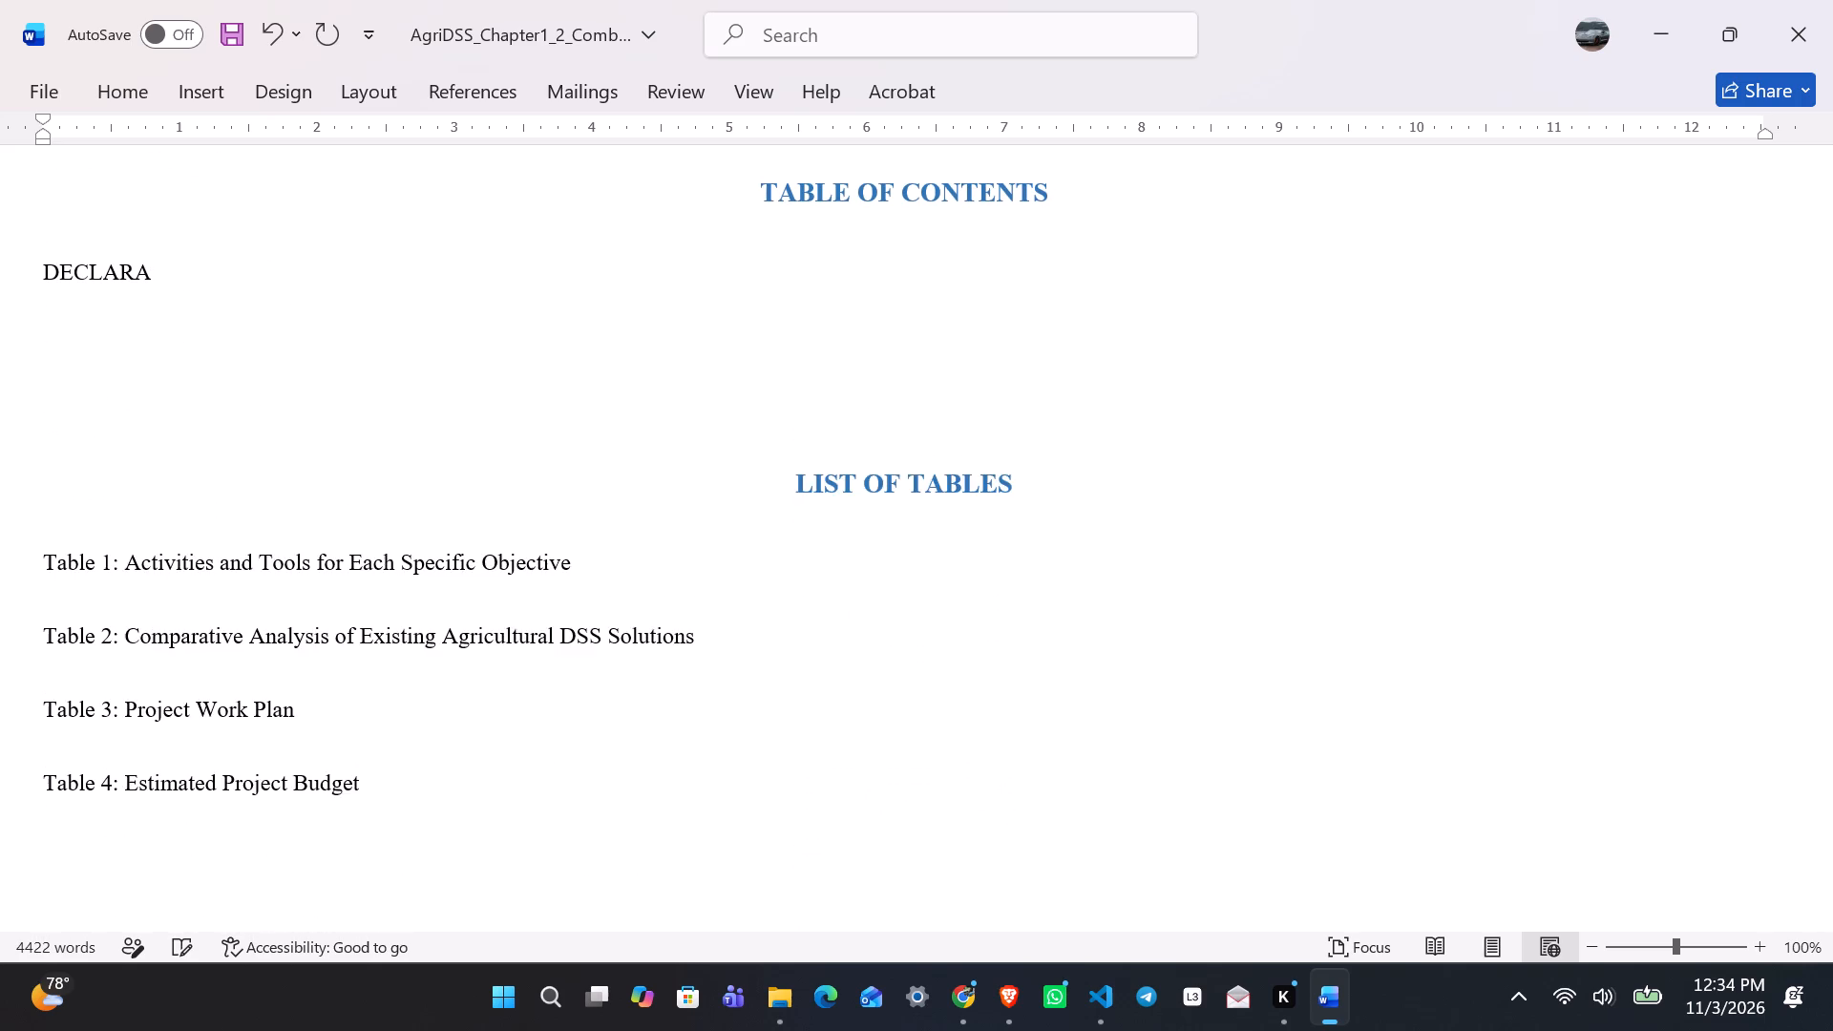
key(BackSpace)
key(BackSpace)
key(BackSpace)
key(BackSpace)
key(BackSpace)
key(BackSpace)
key(BackSpace)
key(BackSpace)
key(BackSpace)
key(BackSpace)
key(BackSpace)
key(BackSpace)
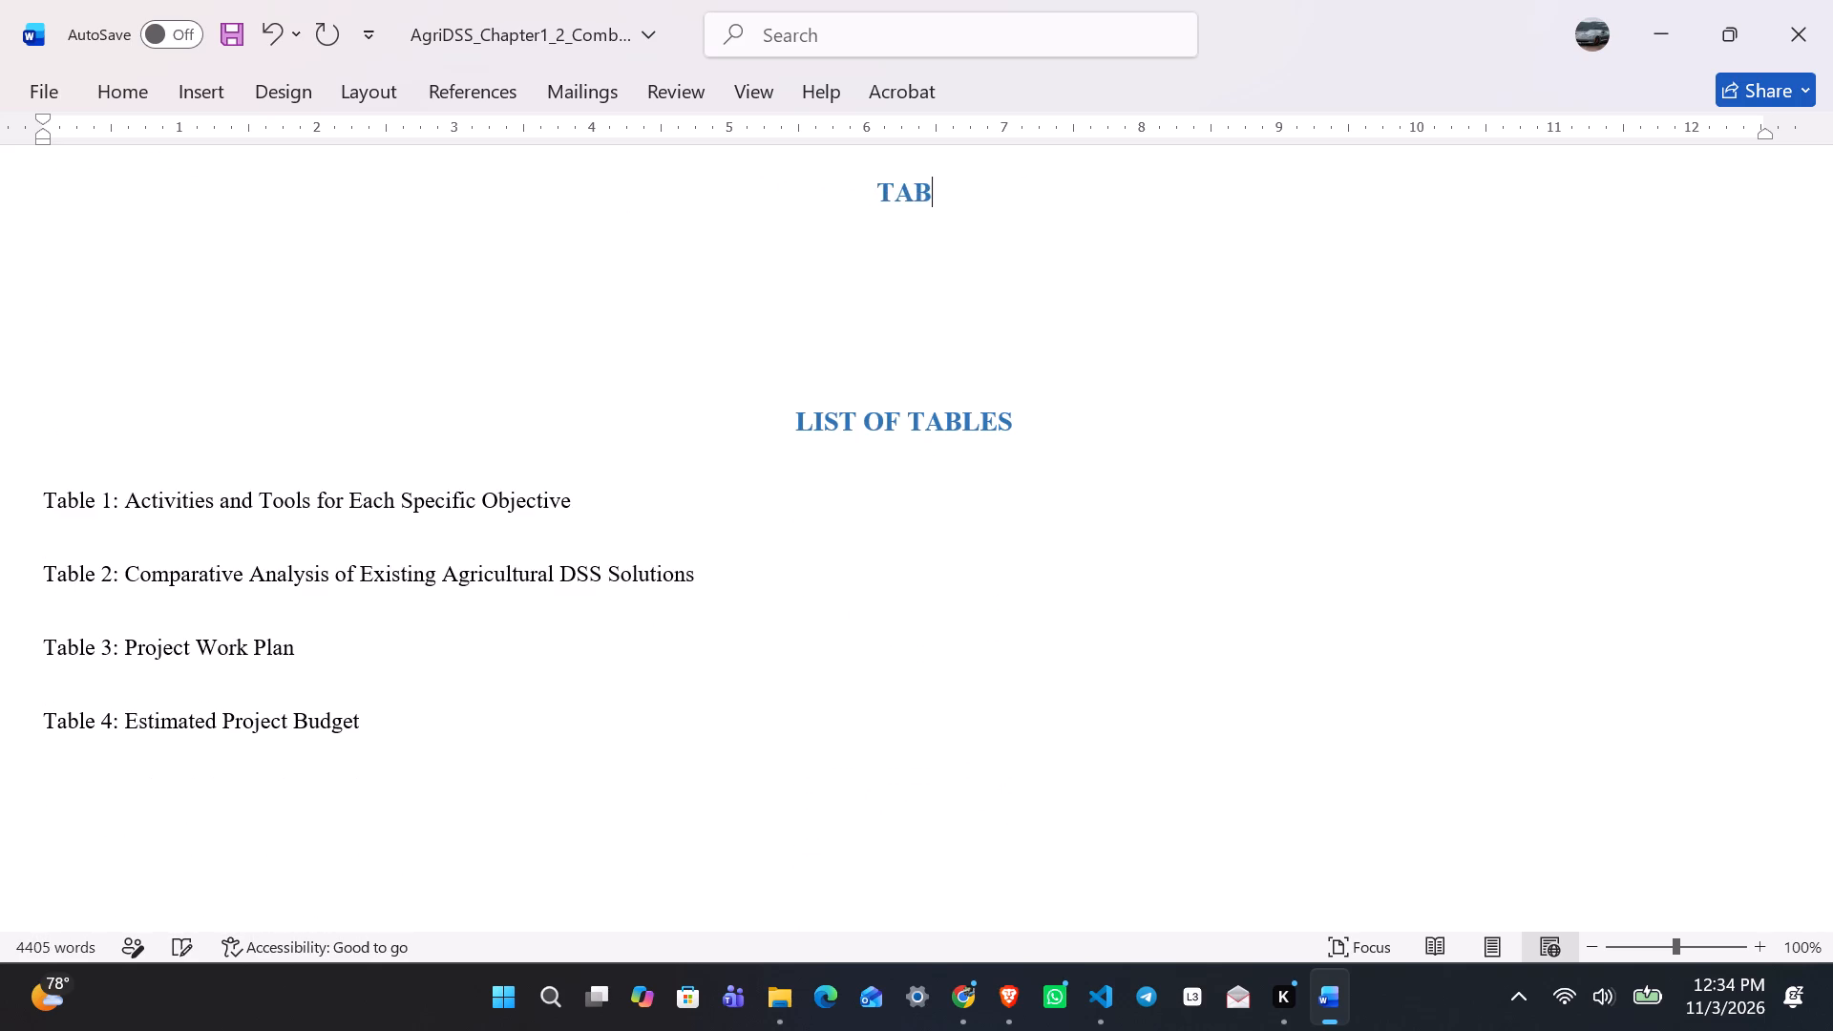
key(BackSpace)
key(BackSpace)
key(BackSpace)
Insert the built-in Automatic Table 1 table of contents in the emptied spot between the acknowledgement and the list of tables.
scroll(208, 756, down, 1)
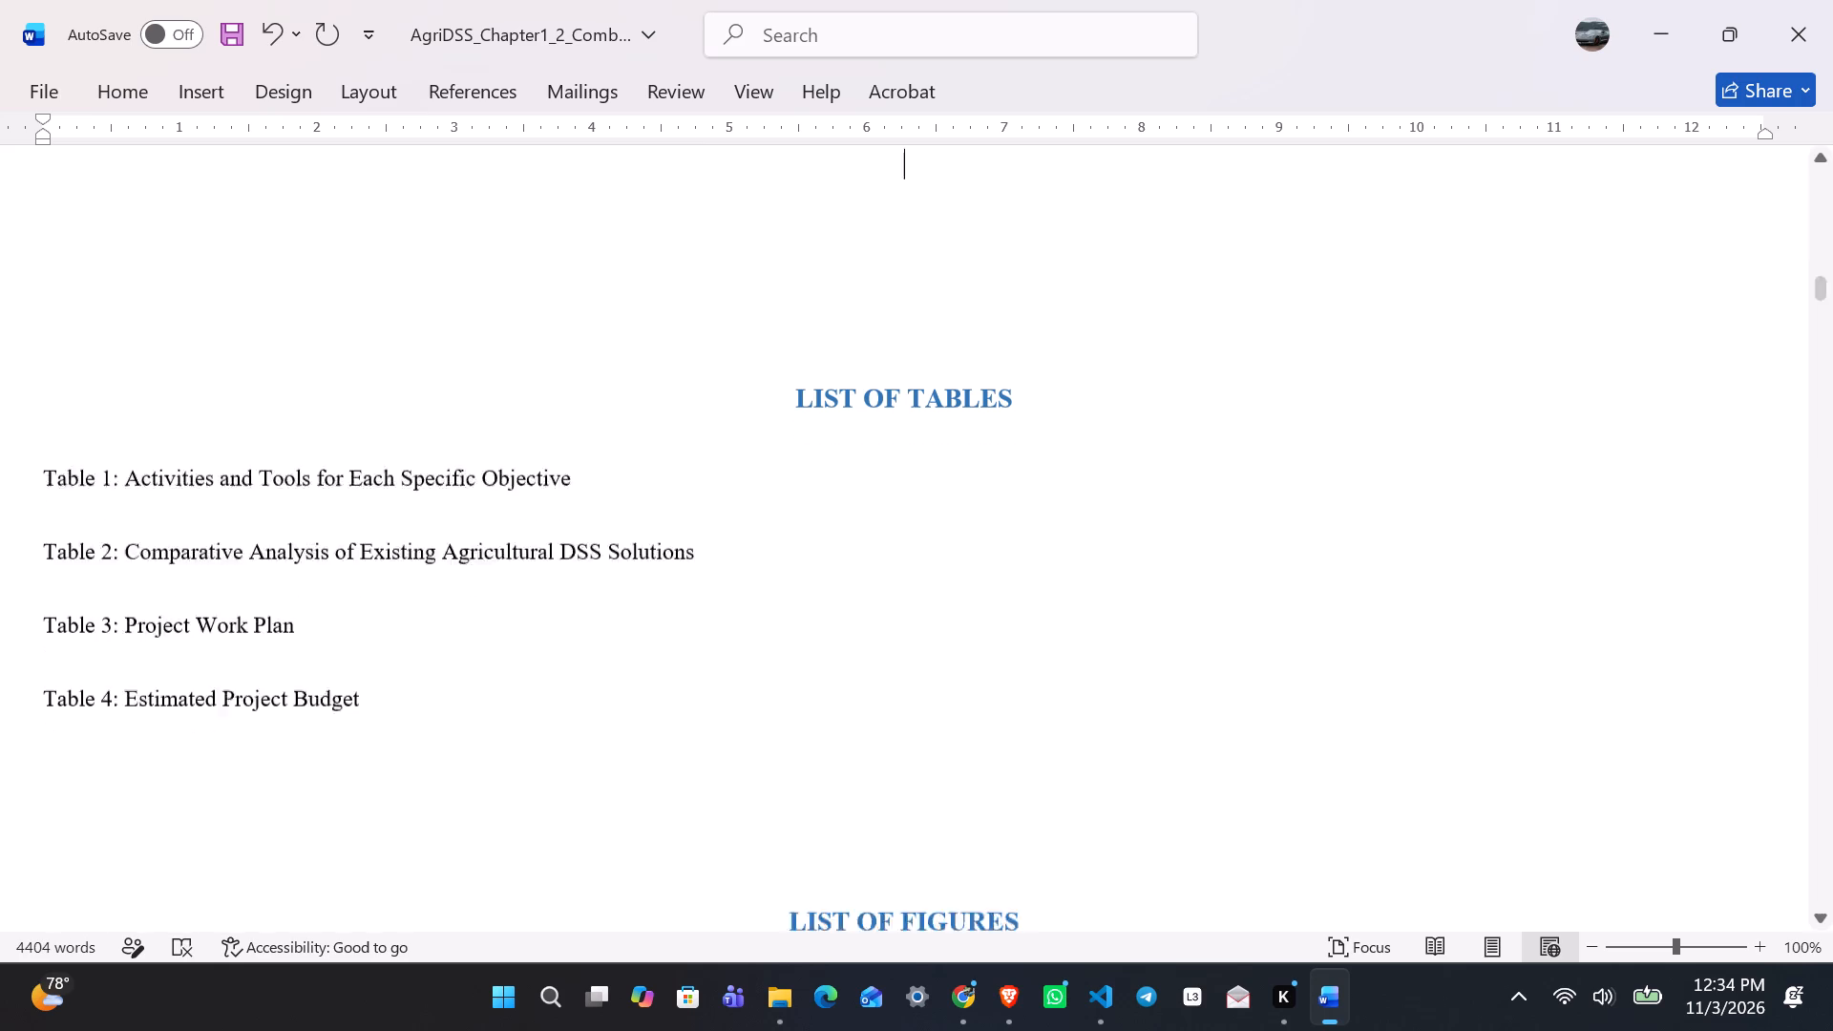
scroll(208, 756, down, 1)
scroll(300, 567, up, 2)
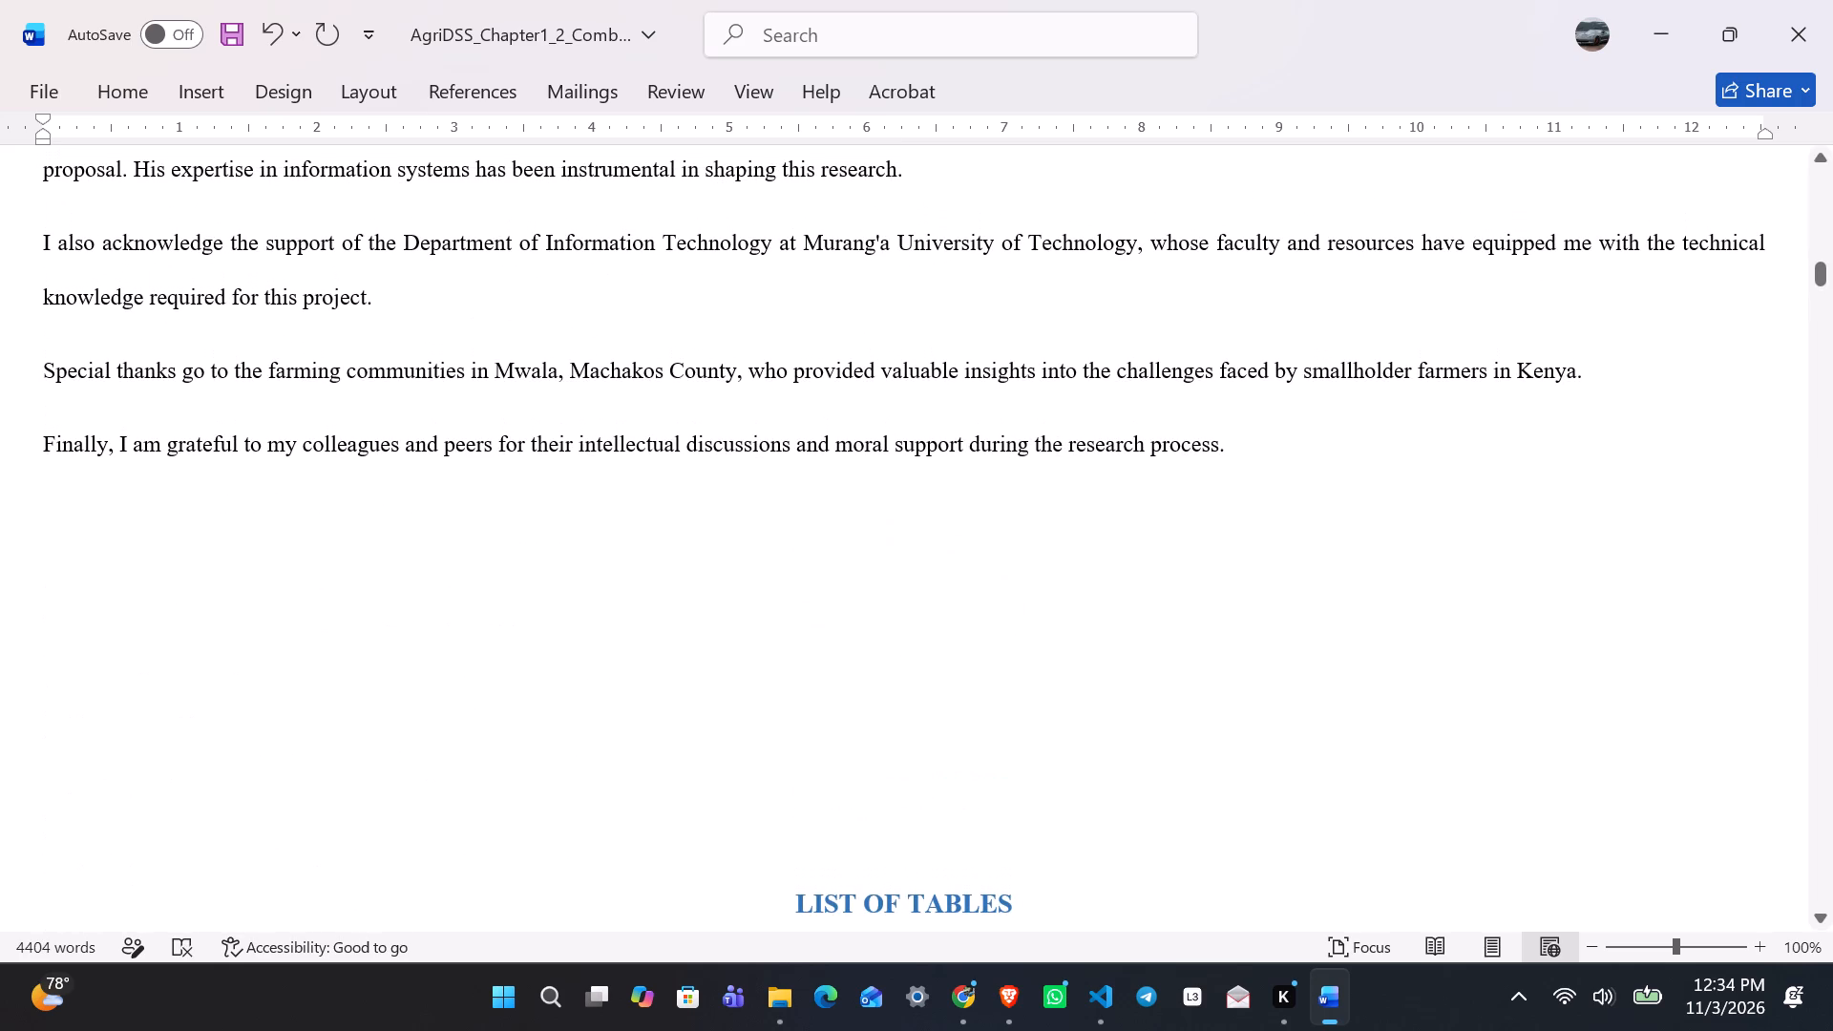
click(465, 94)
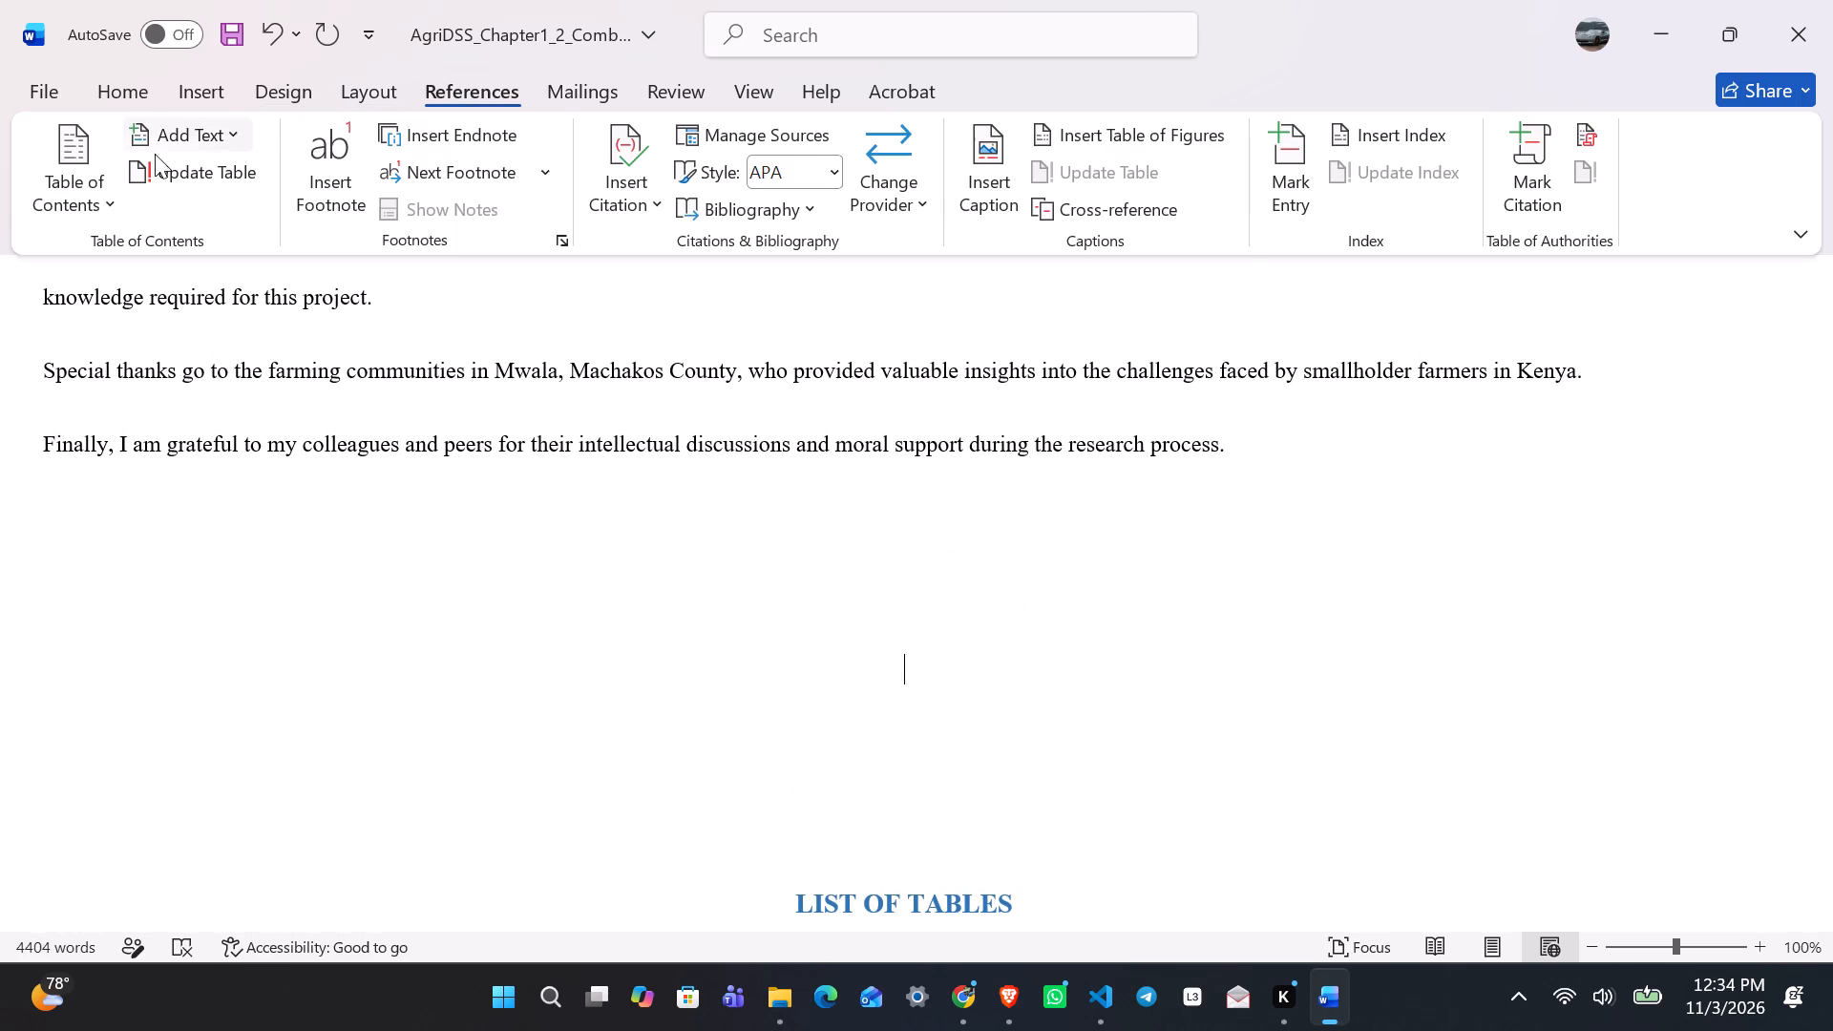
click(79, 172)
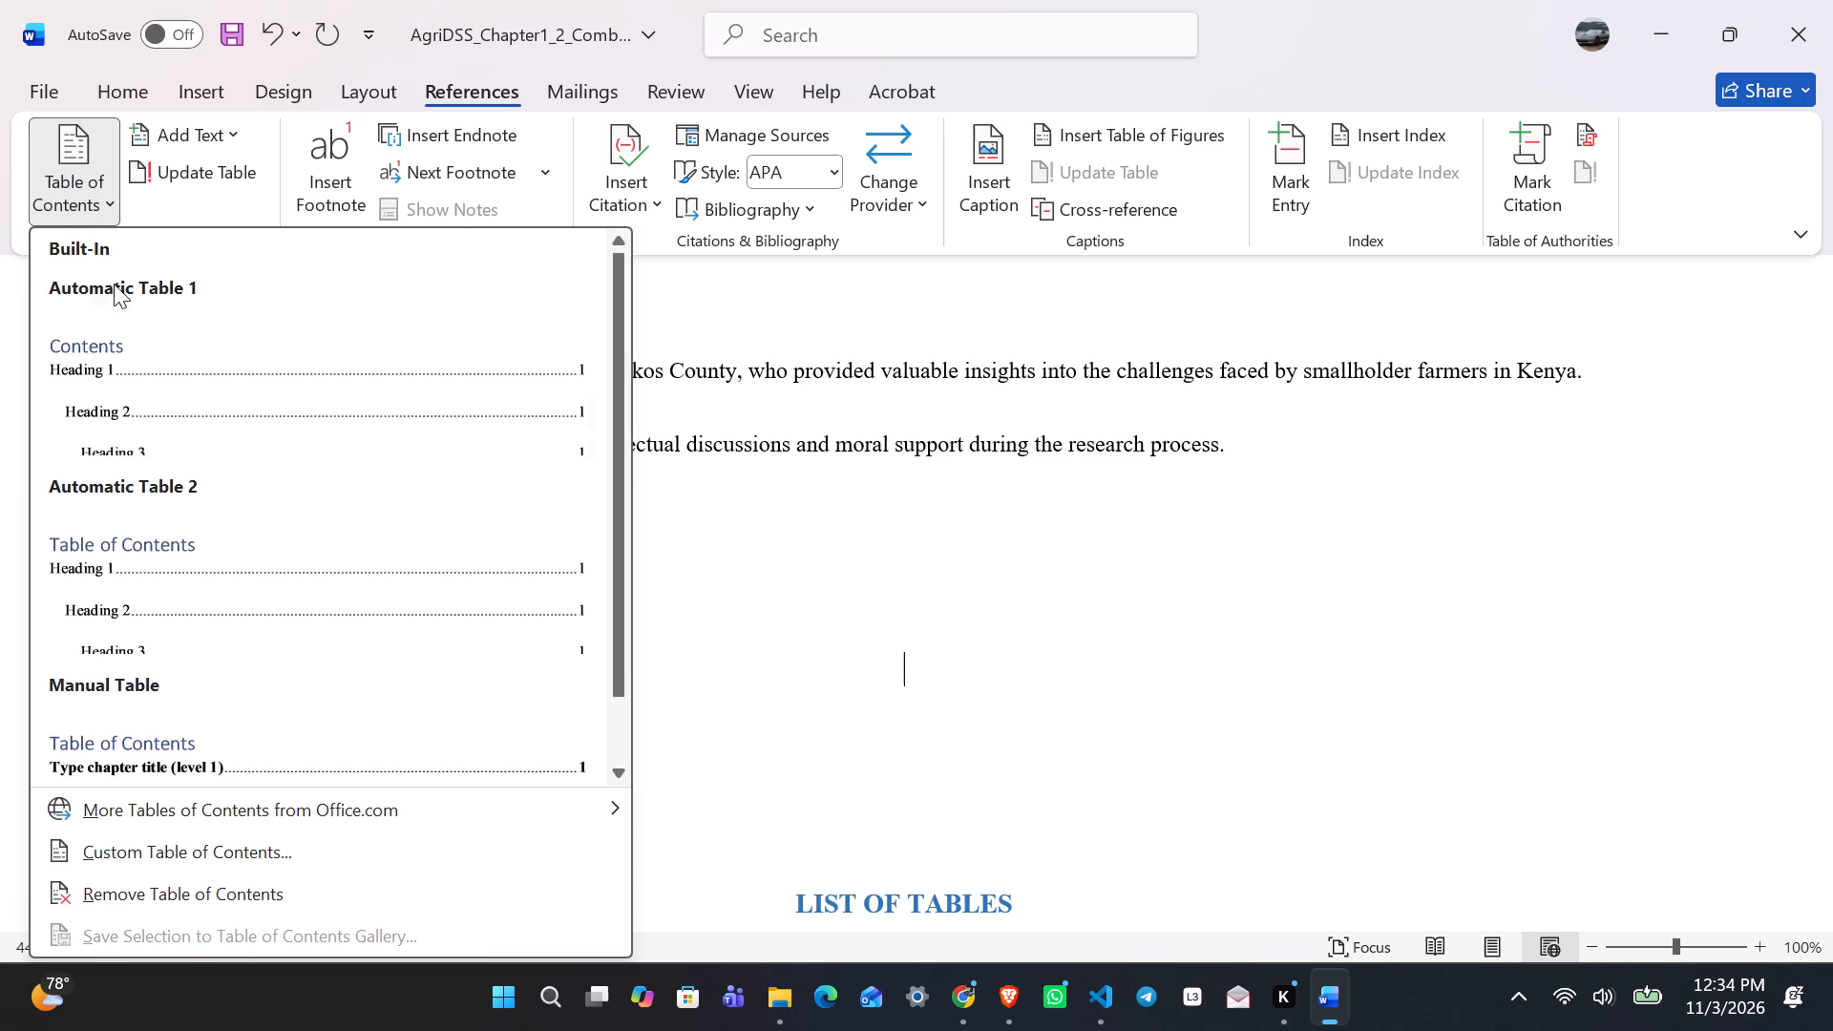
click(155, 409)
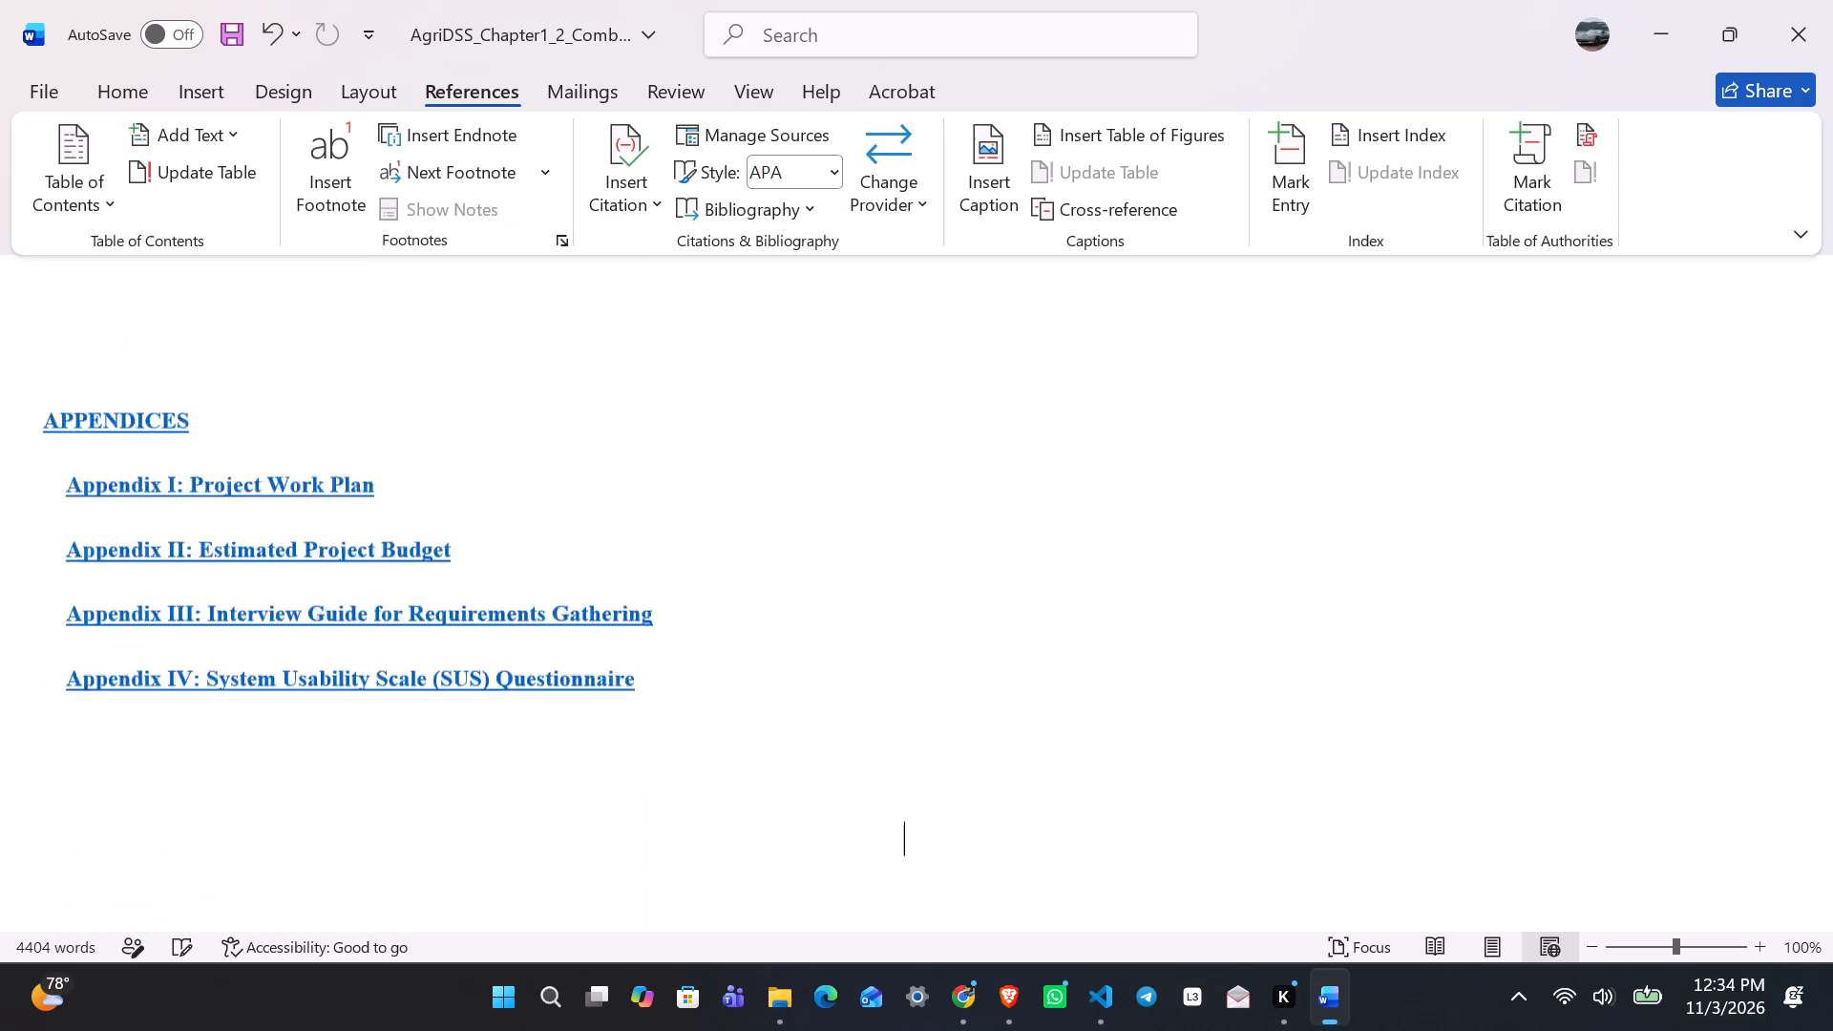
scroll(412, 621, up, 2)
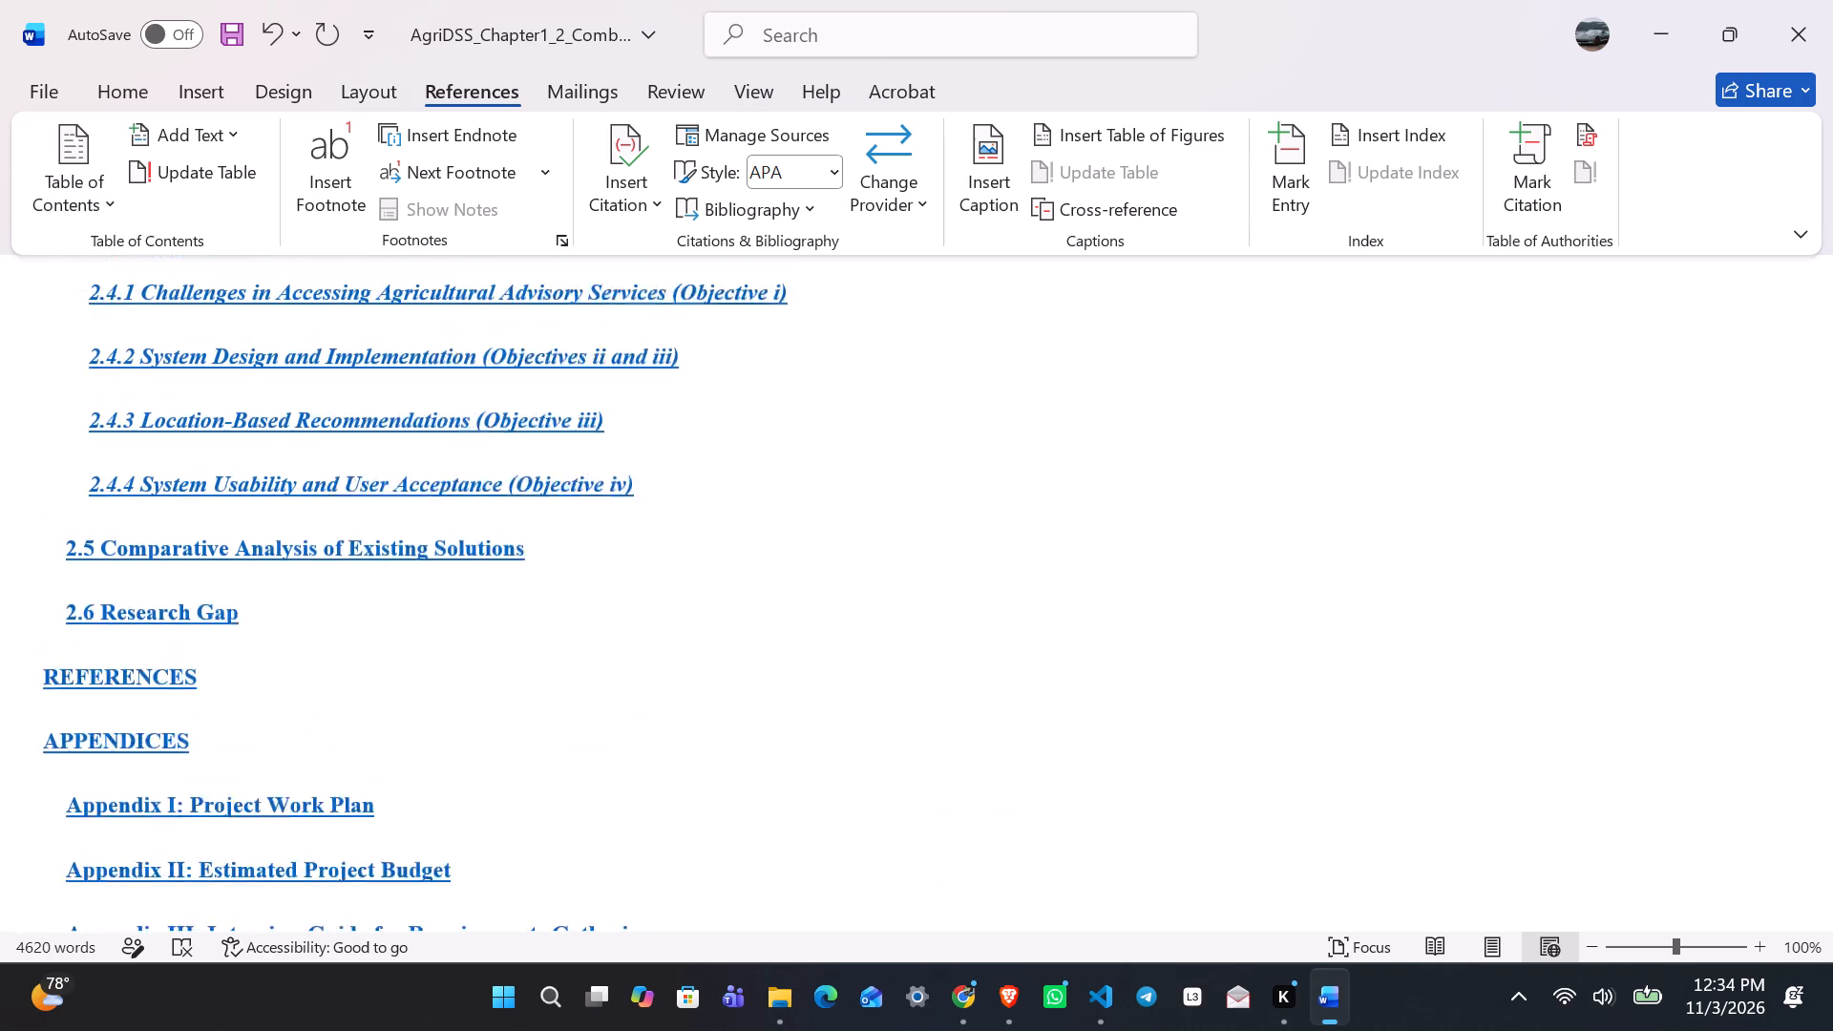
scroll(412, 621, up, 3)
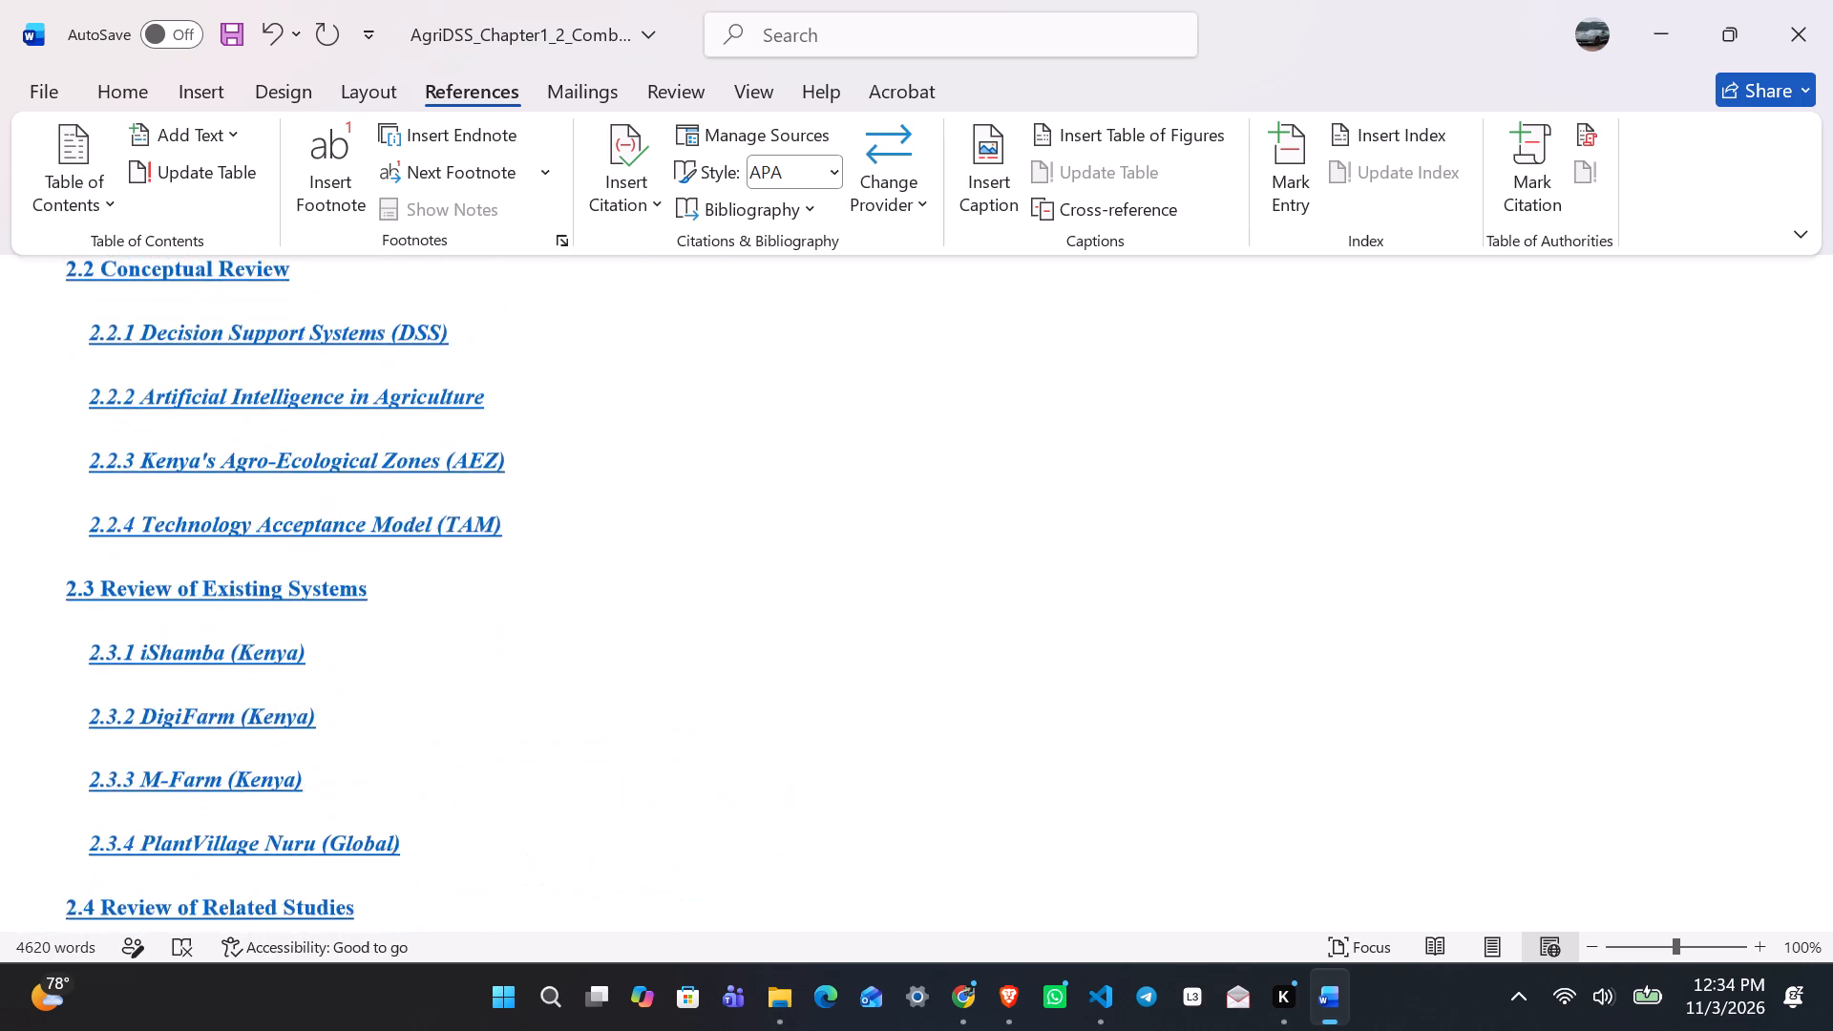
scroll(412, 621, up, 3)
scroll(412, 621, down, 2)
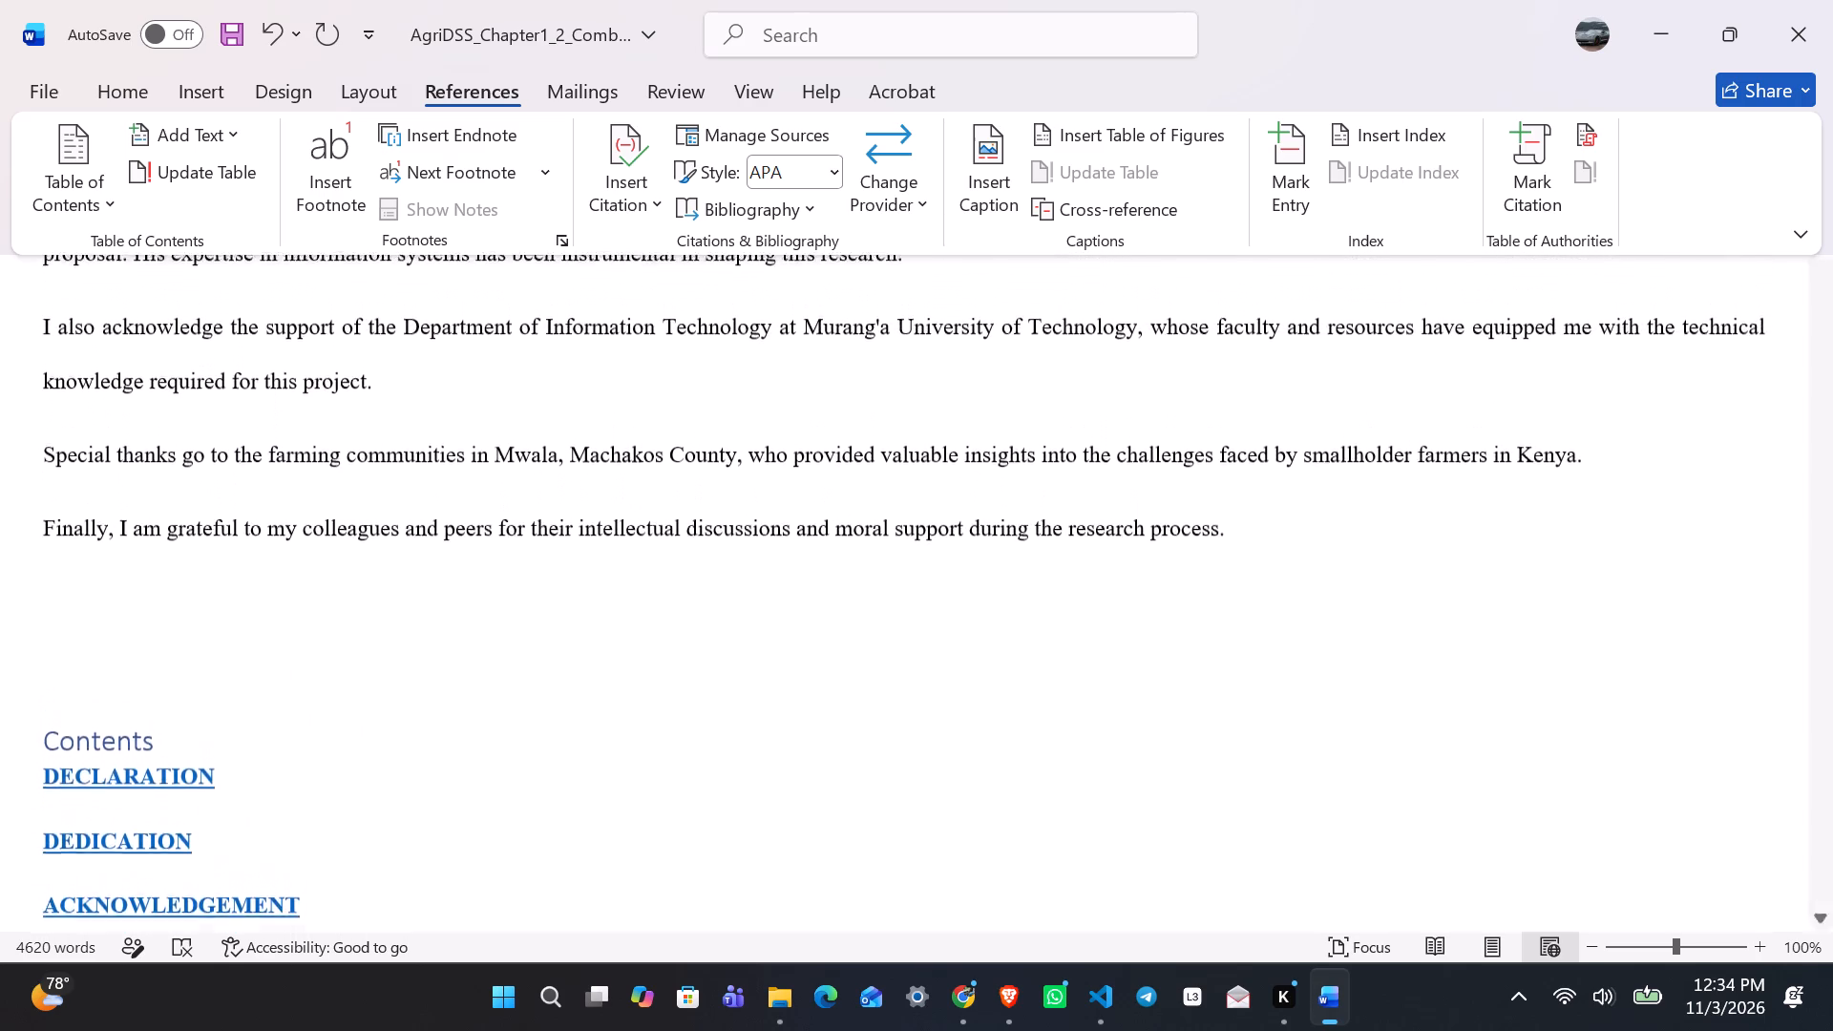
Switch the inserted table of contents to the built-in Automatic Table 2 format.
scroll(412, 621, down, 2)
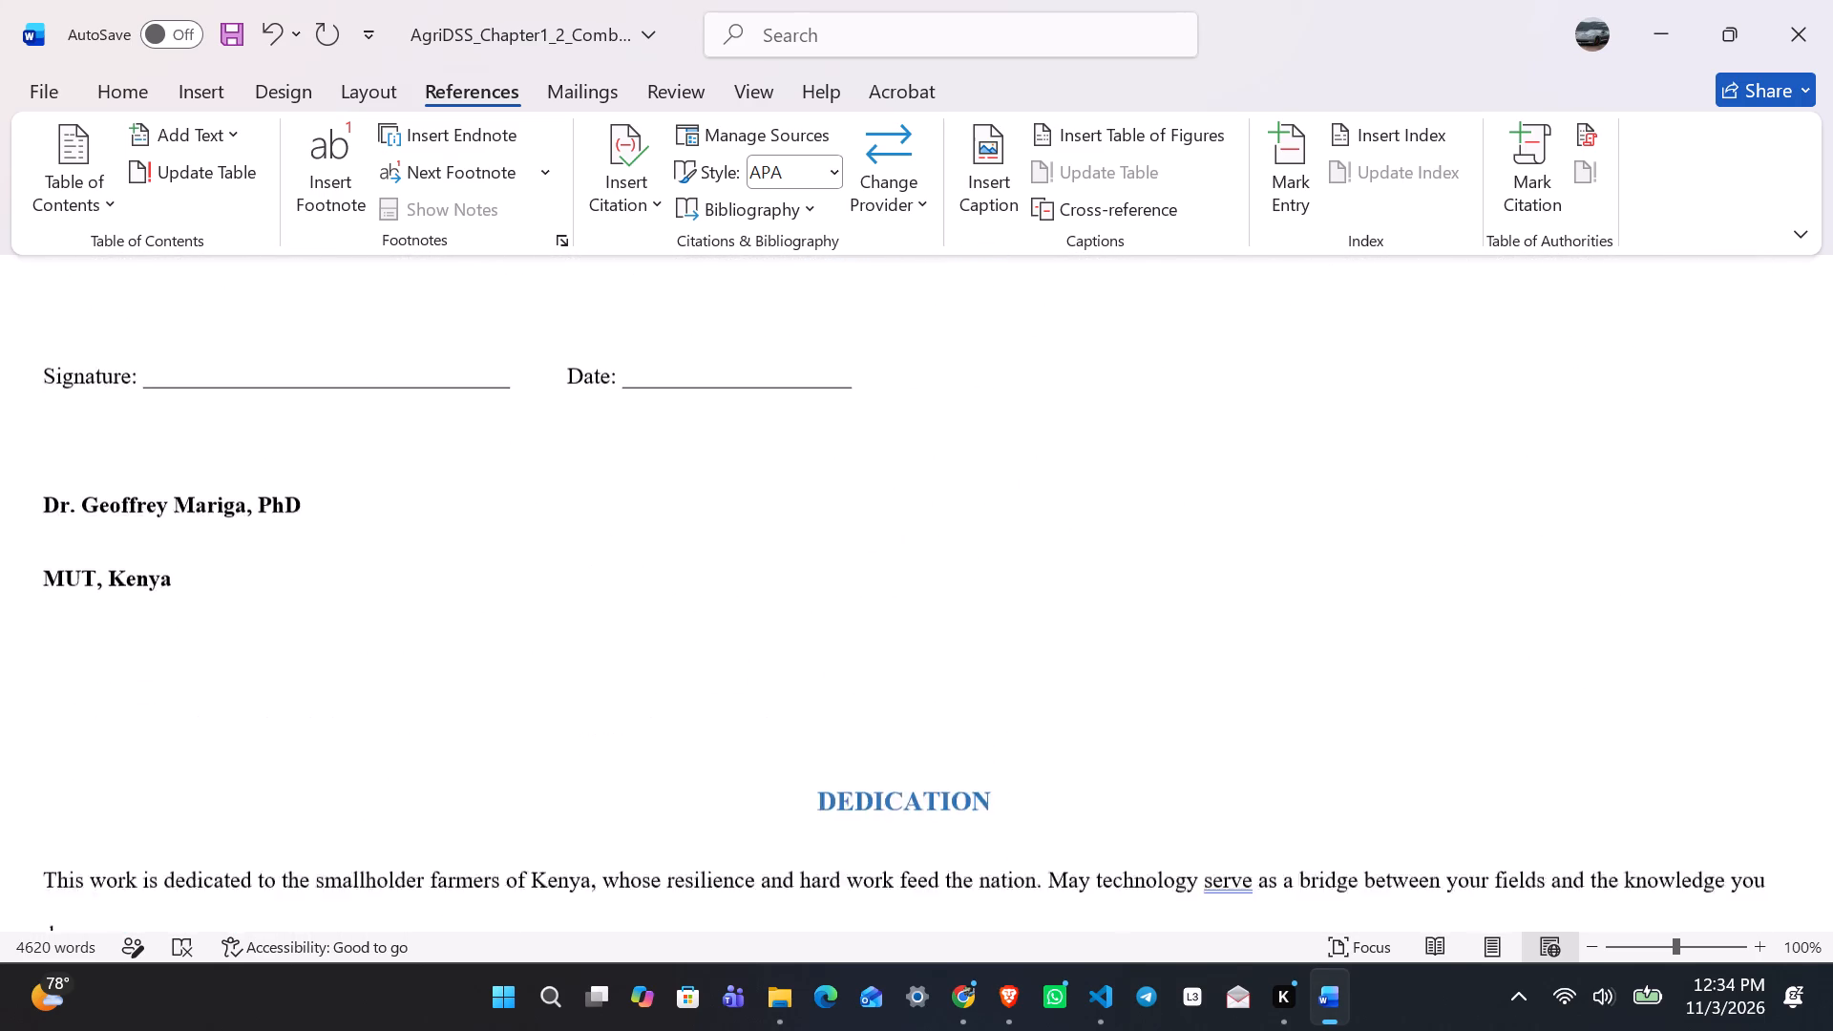
scroll(412, 621, down, 2)
click(91, 179)
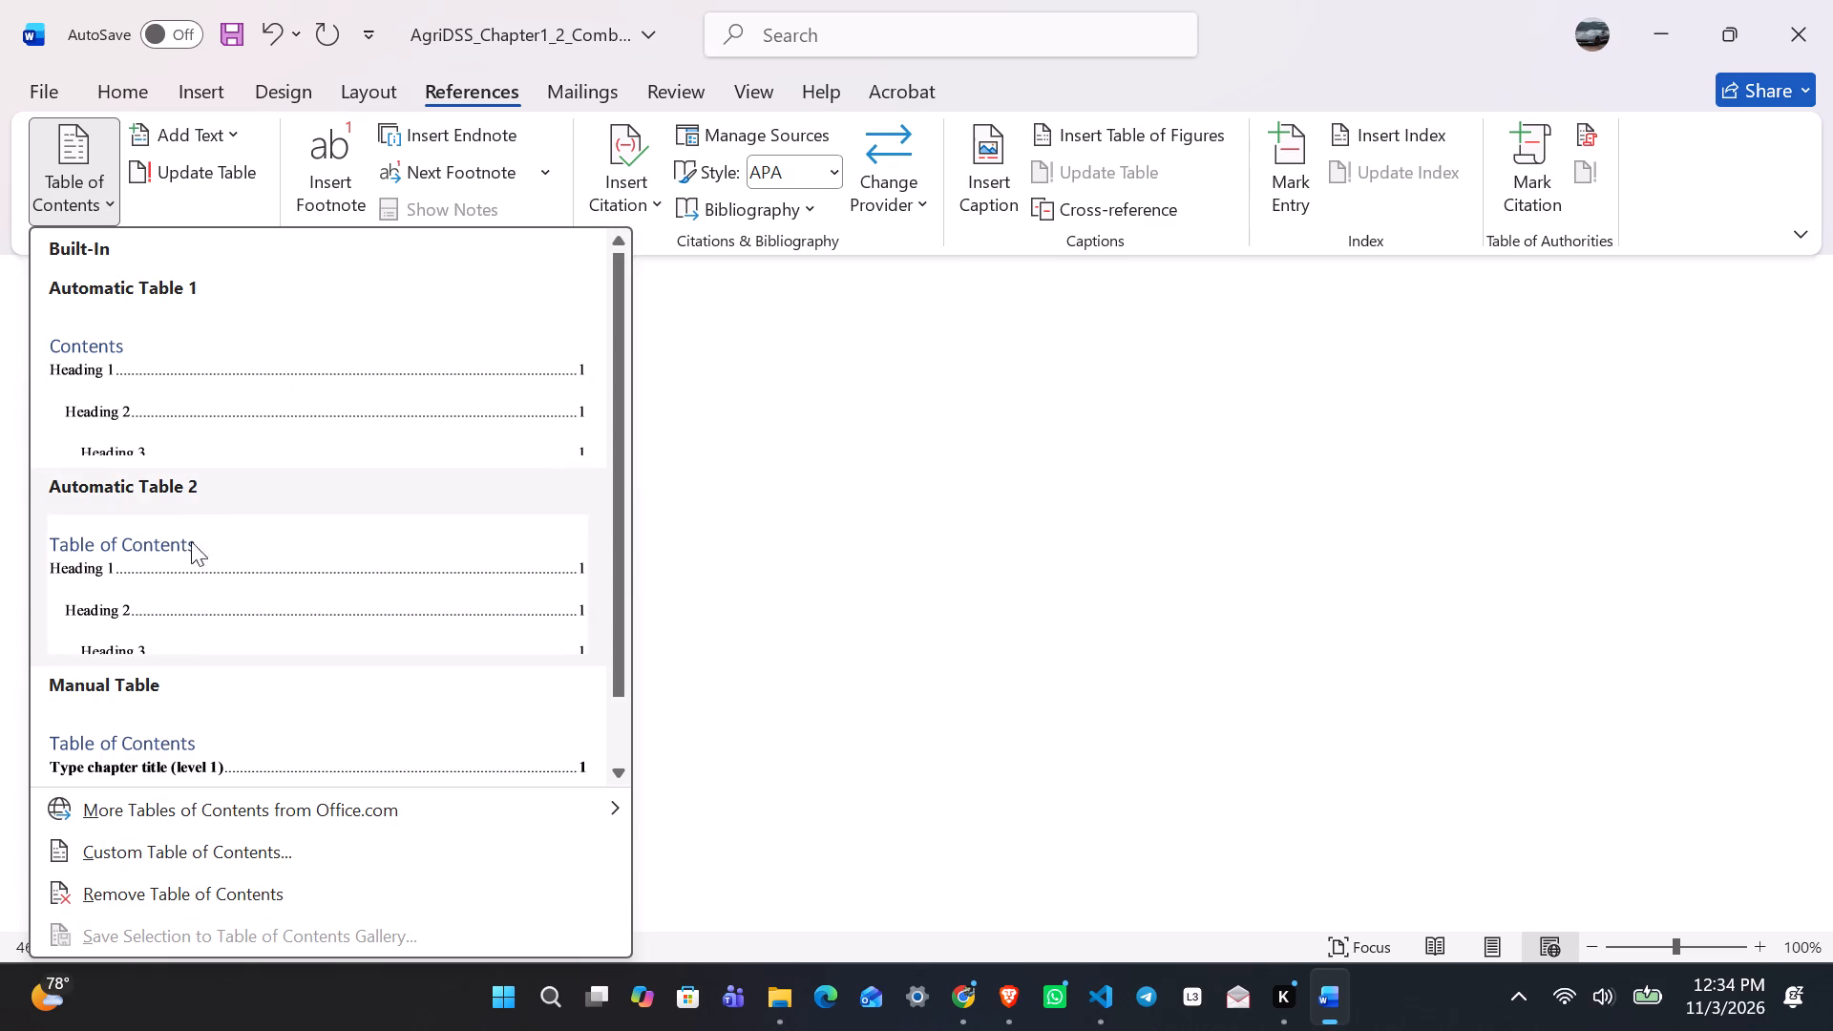
click(195, 591)
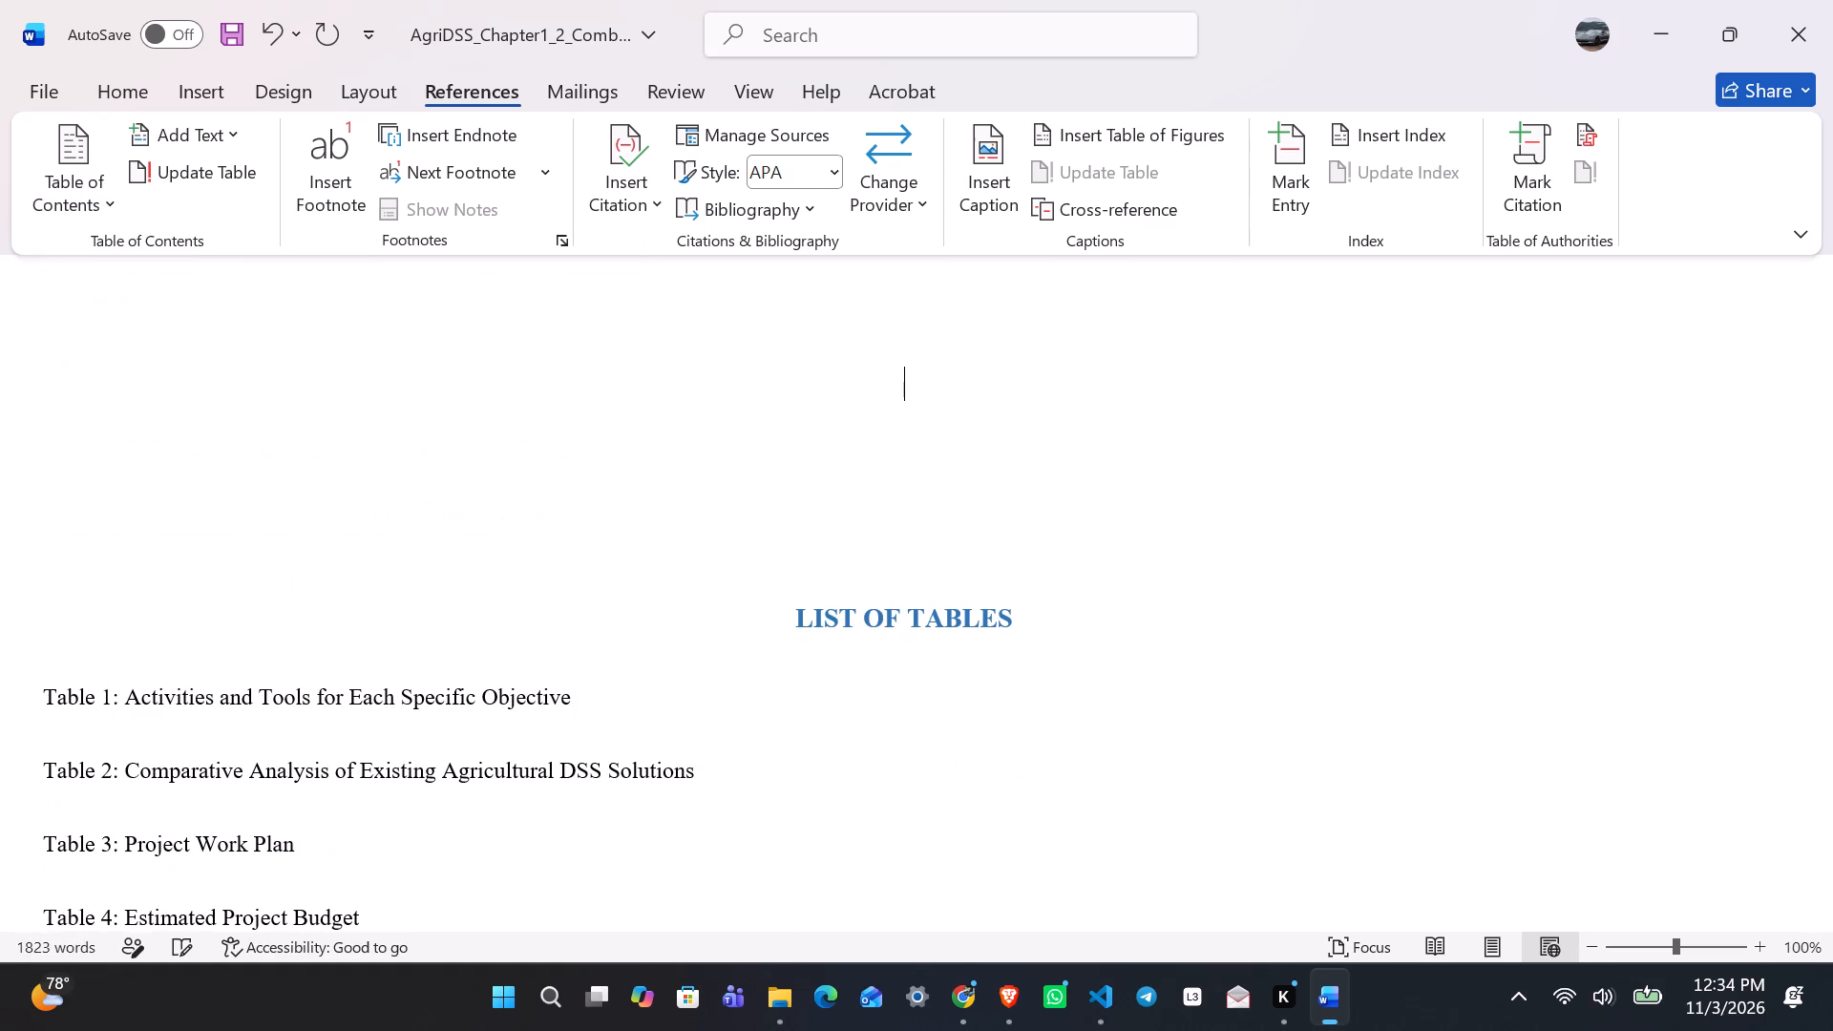
Examine the regenerated table of contents from its appendix entries upward, along with the acknowledgement and dedication pages before it.
scroll(459, 700, up, 1)
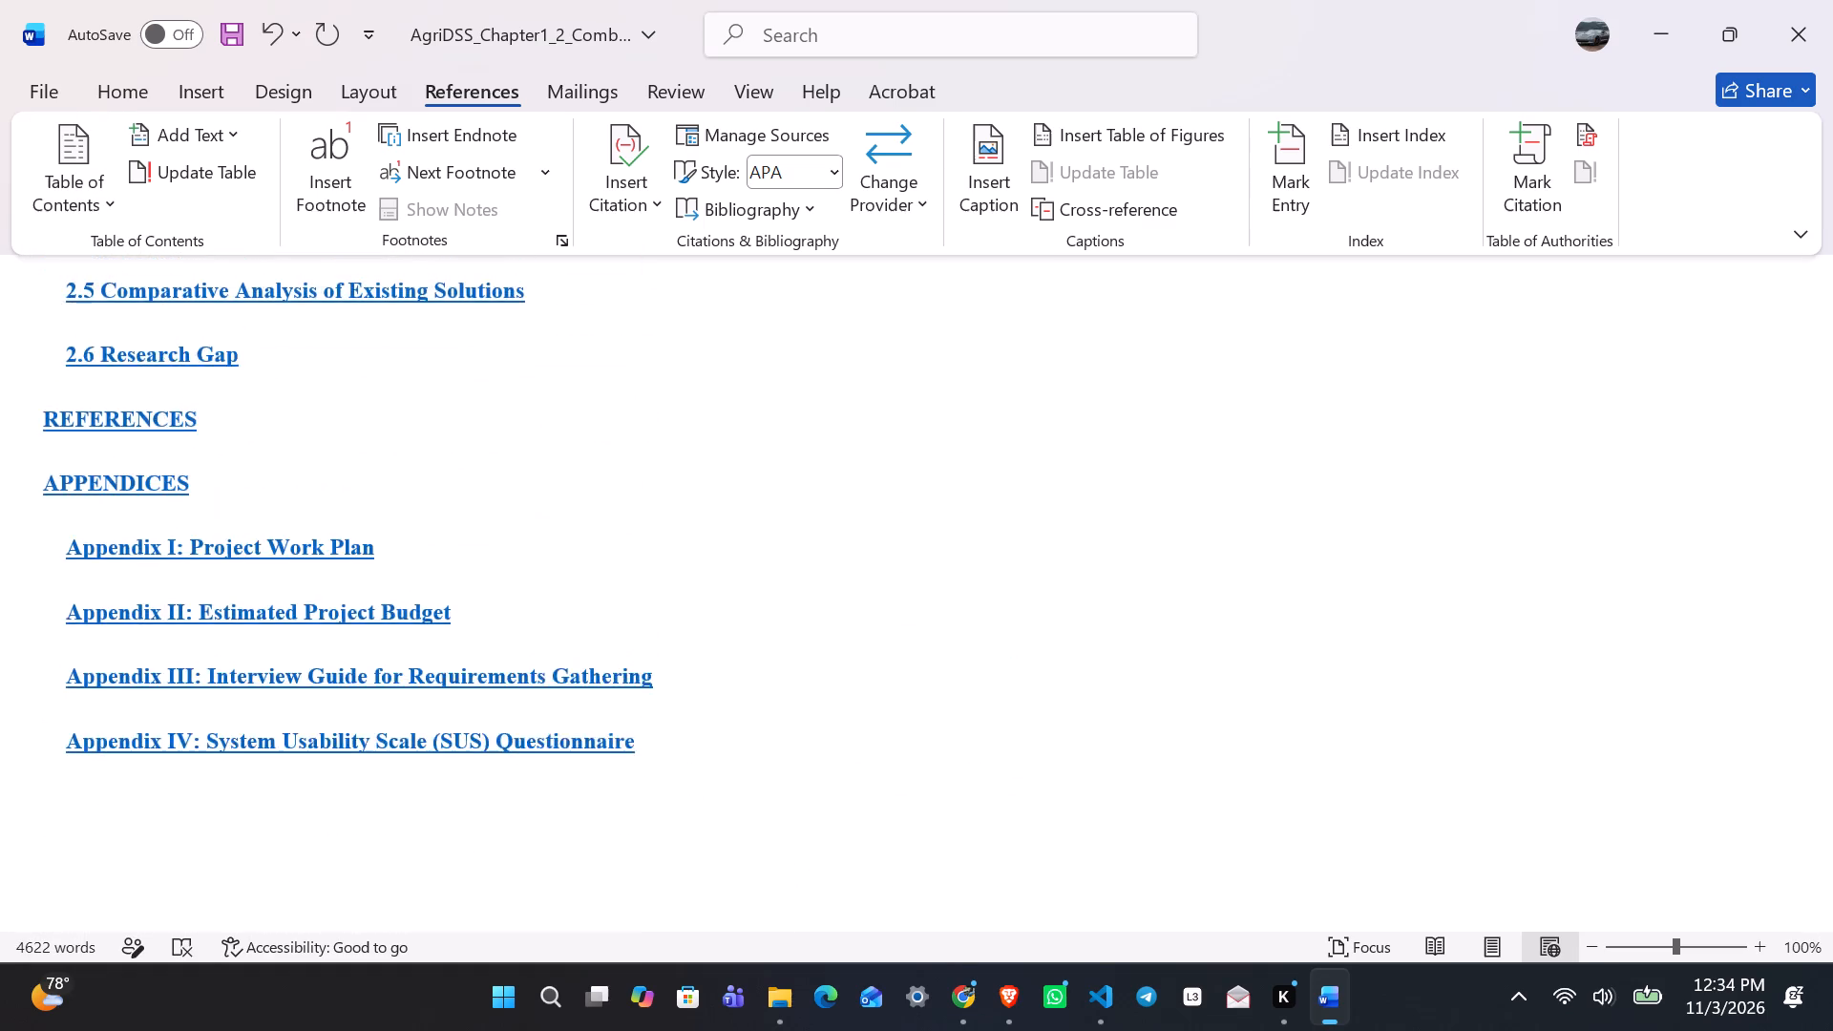
scroll(459, 700, up, 7)
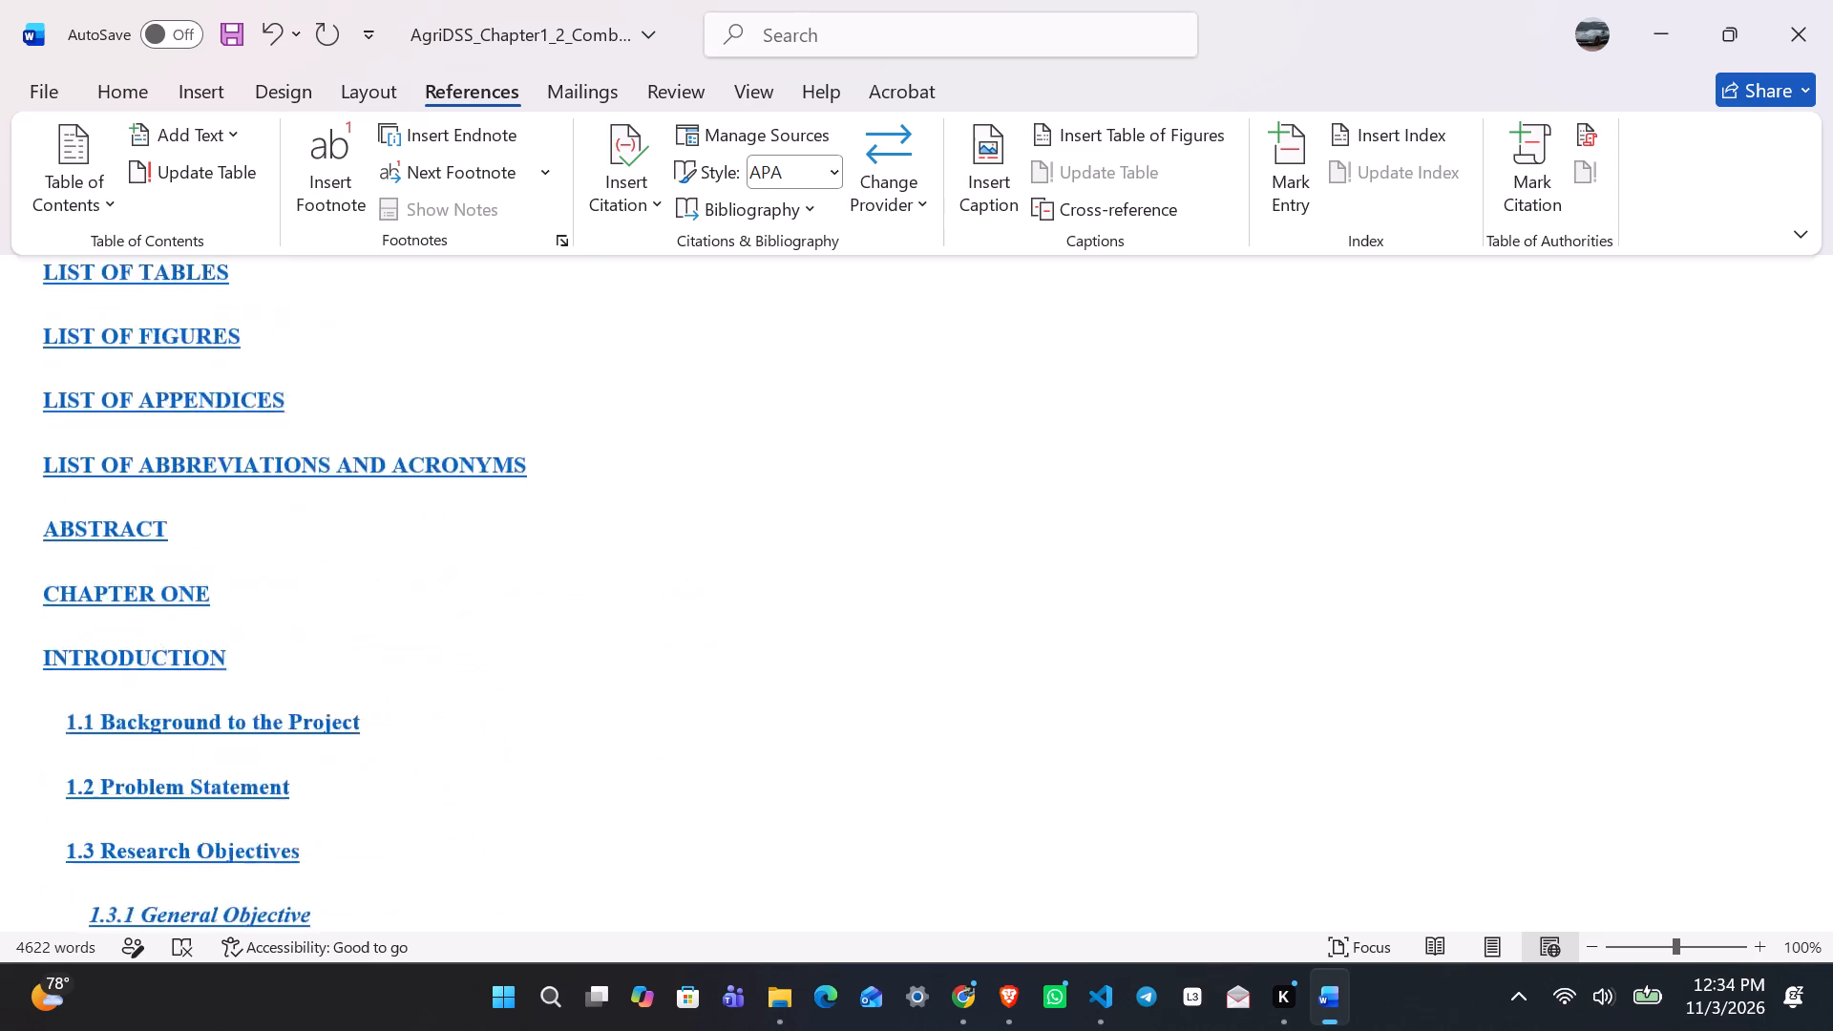
scroll(459, 700, up, 2)
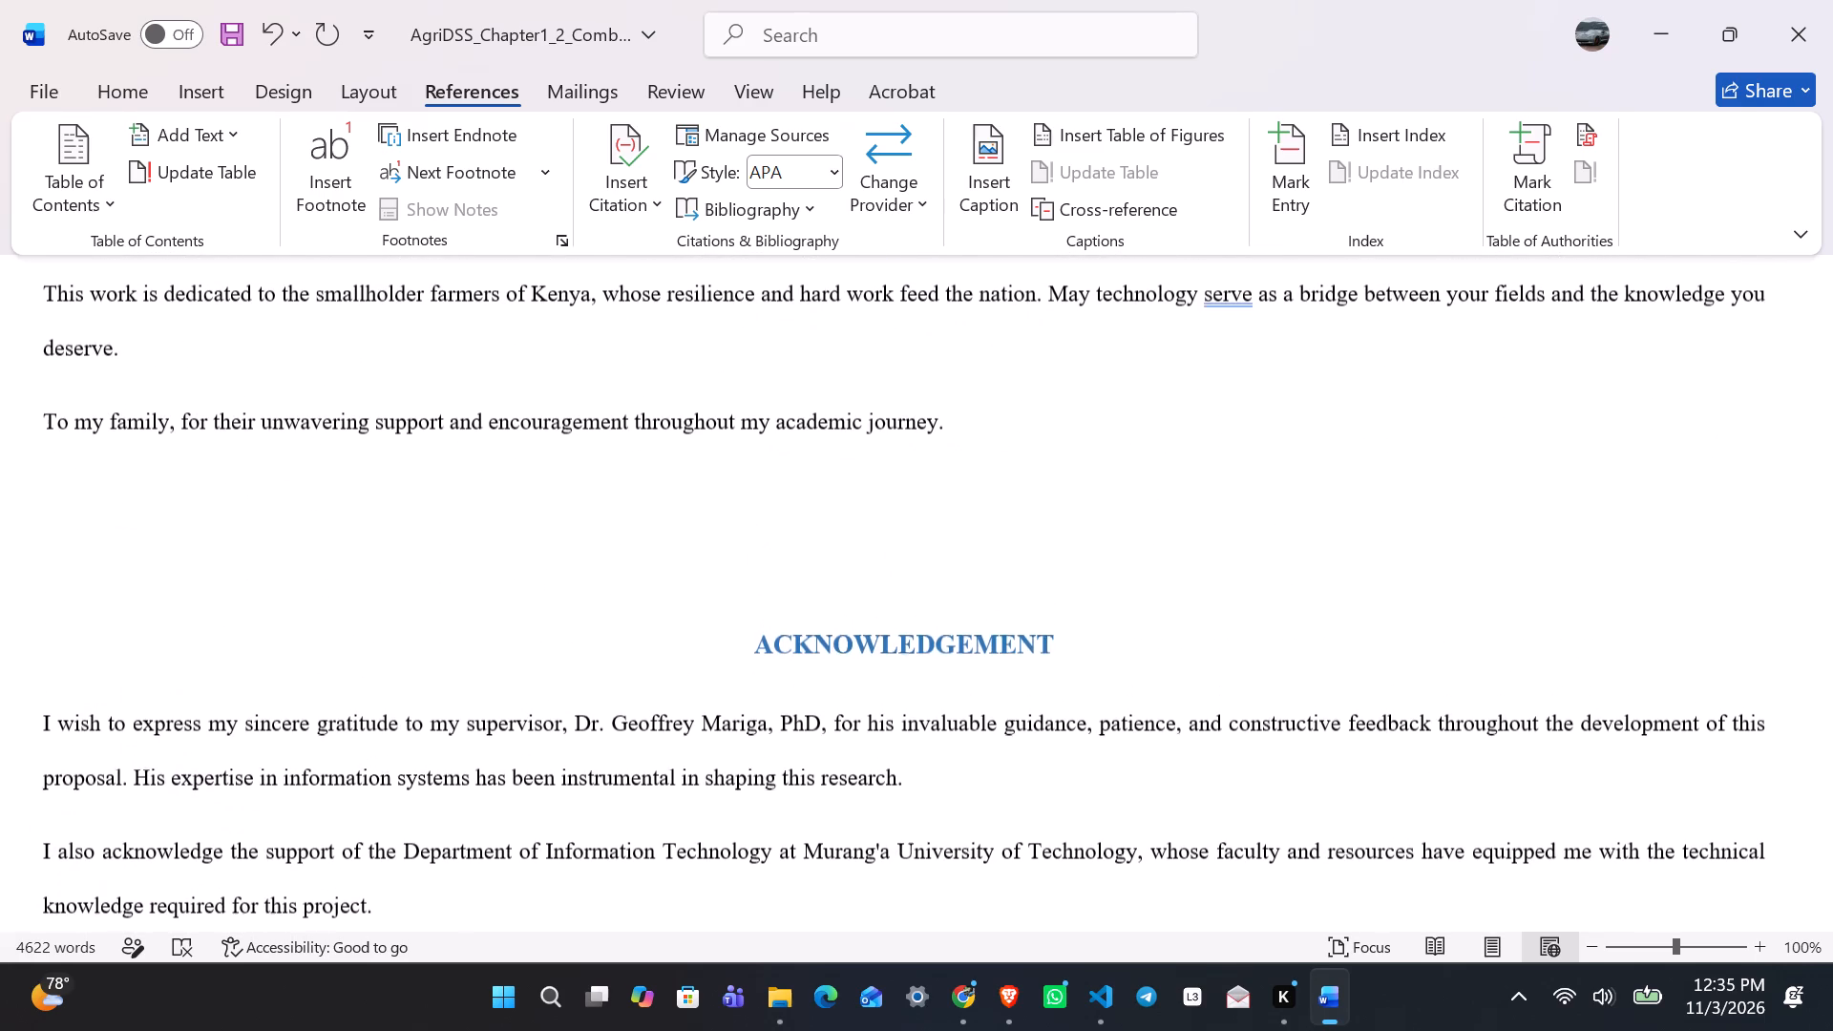
scroll(459, 700, up, 1)
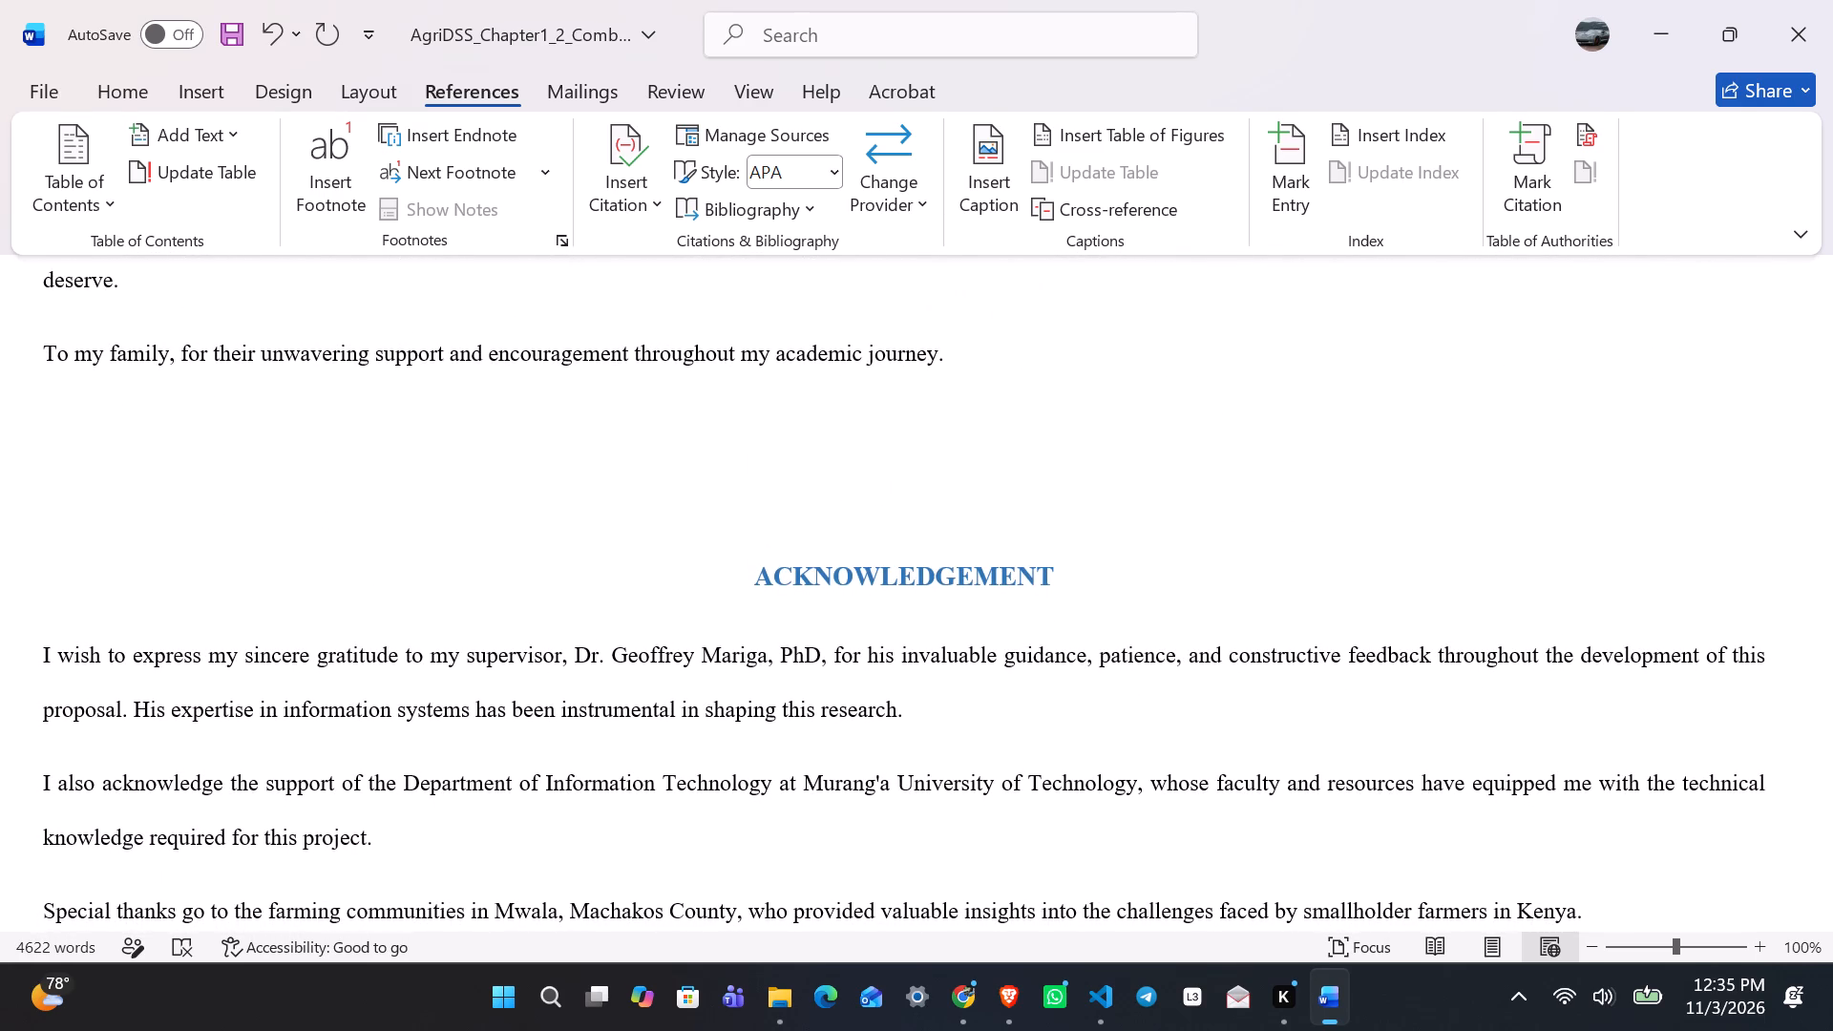
scroll(459, 700, up, 3)
scroll(458, 694, right, 1)
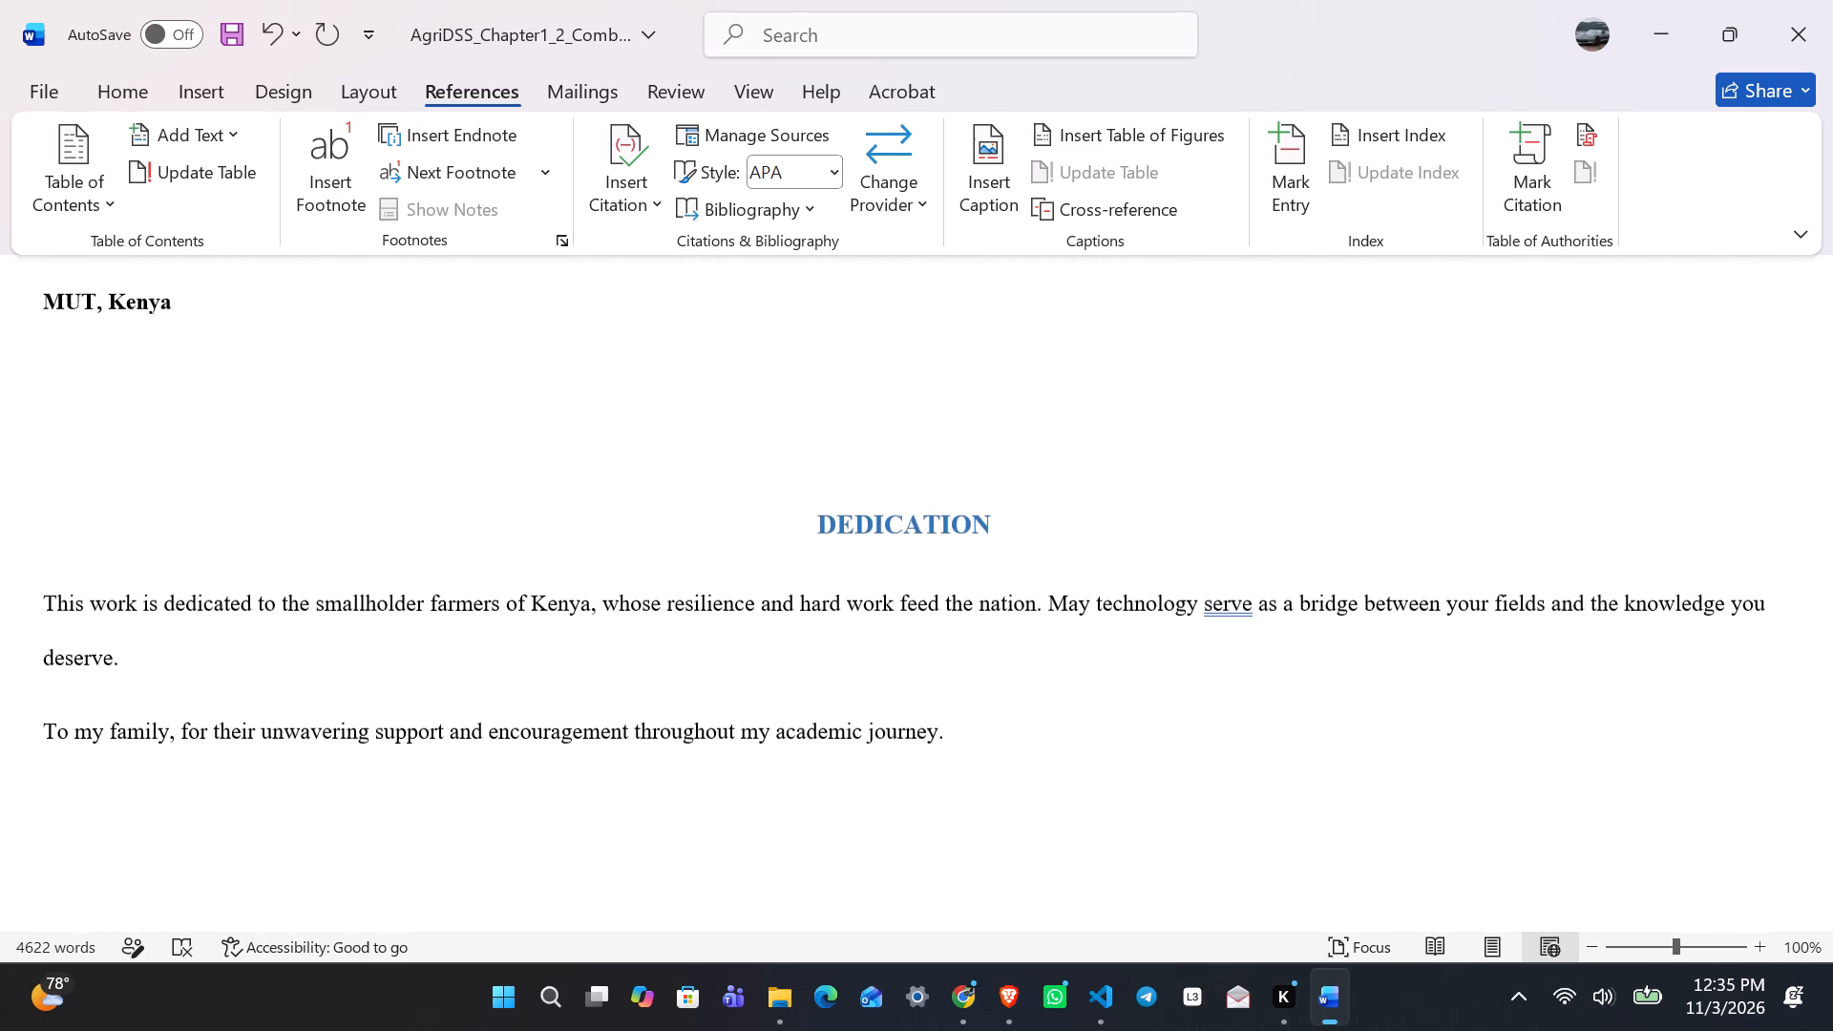
scroll(458, 694, right, 1)
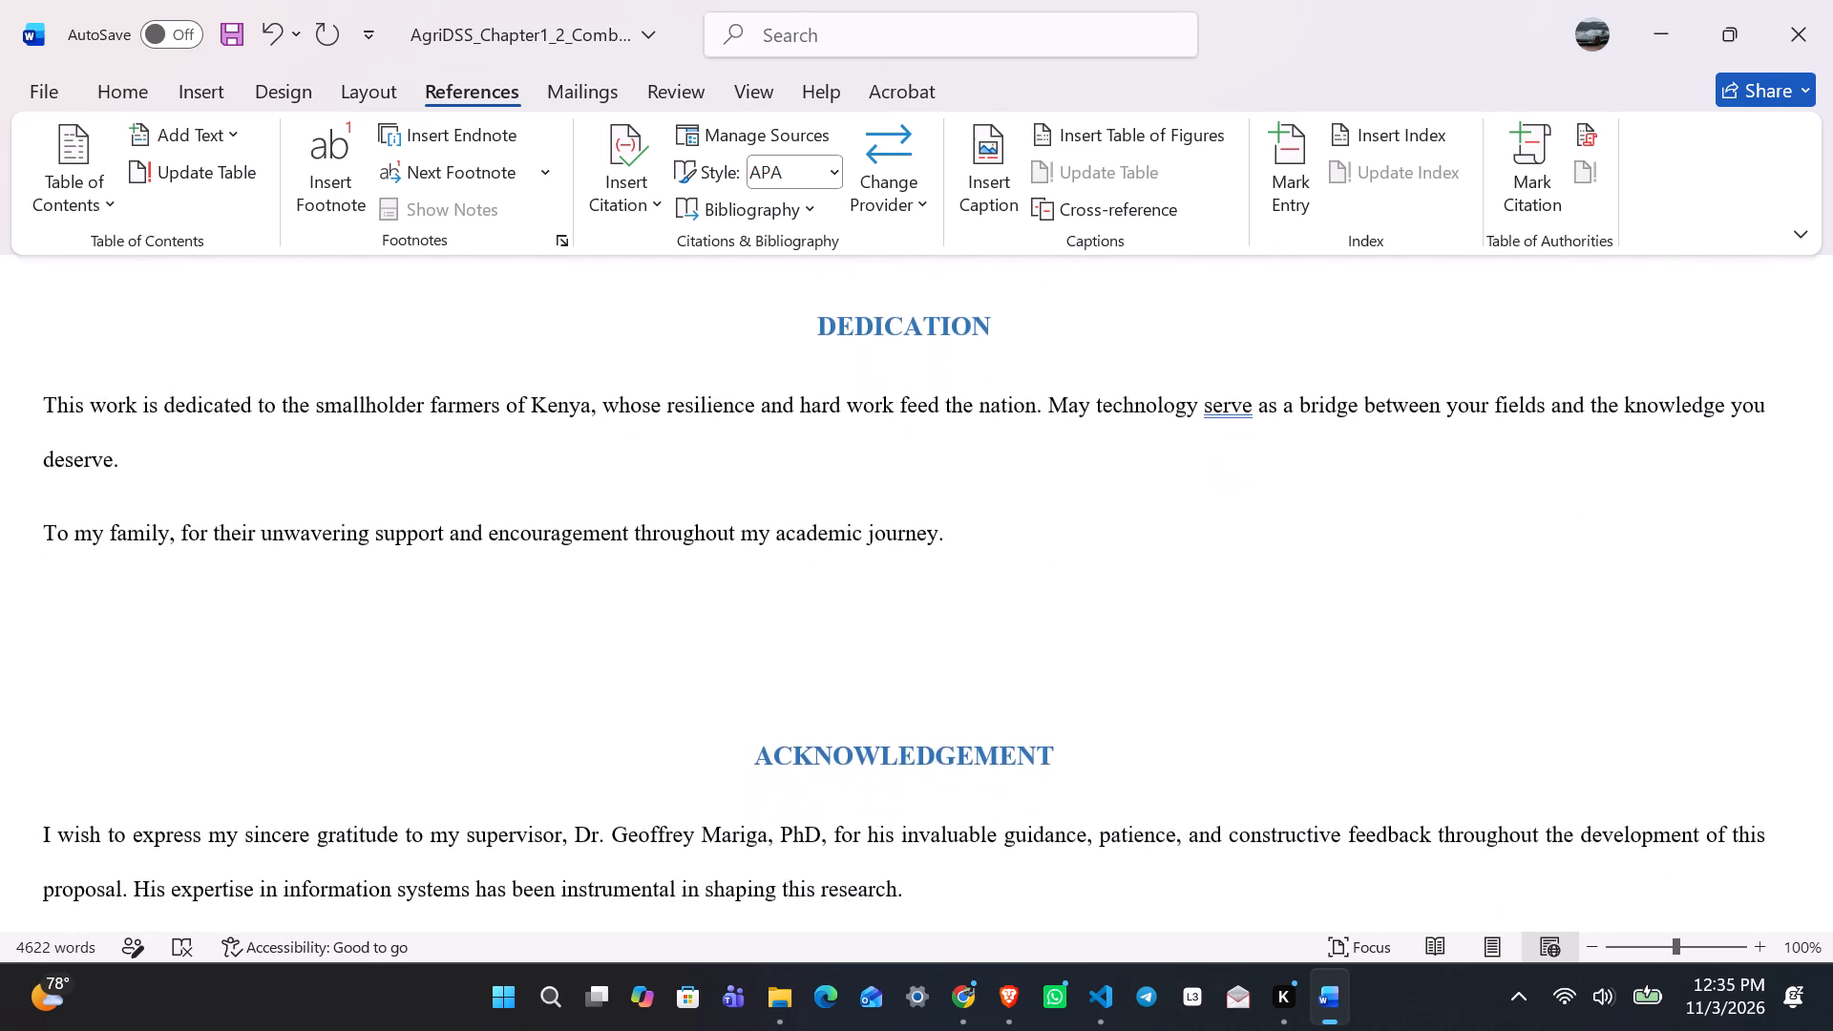
scroll(458, 694, right, 1)
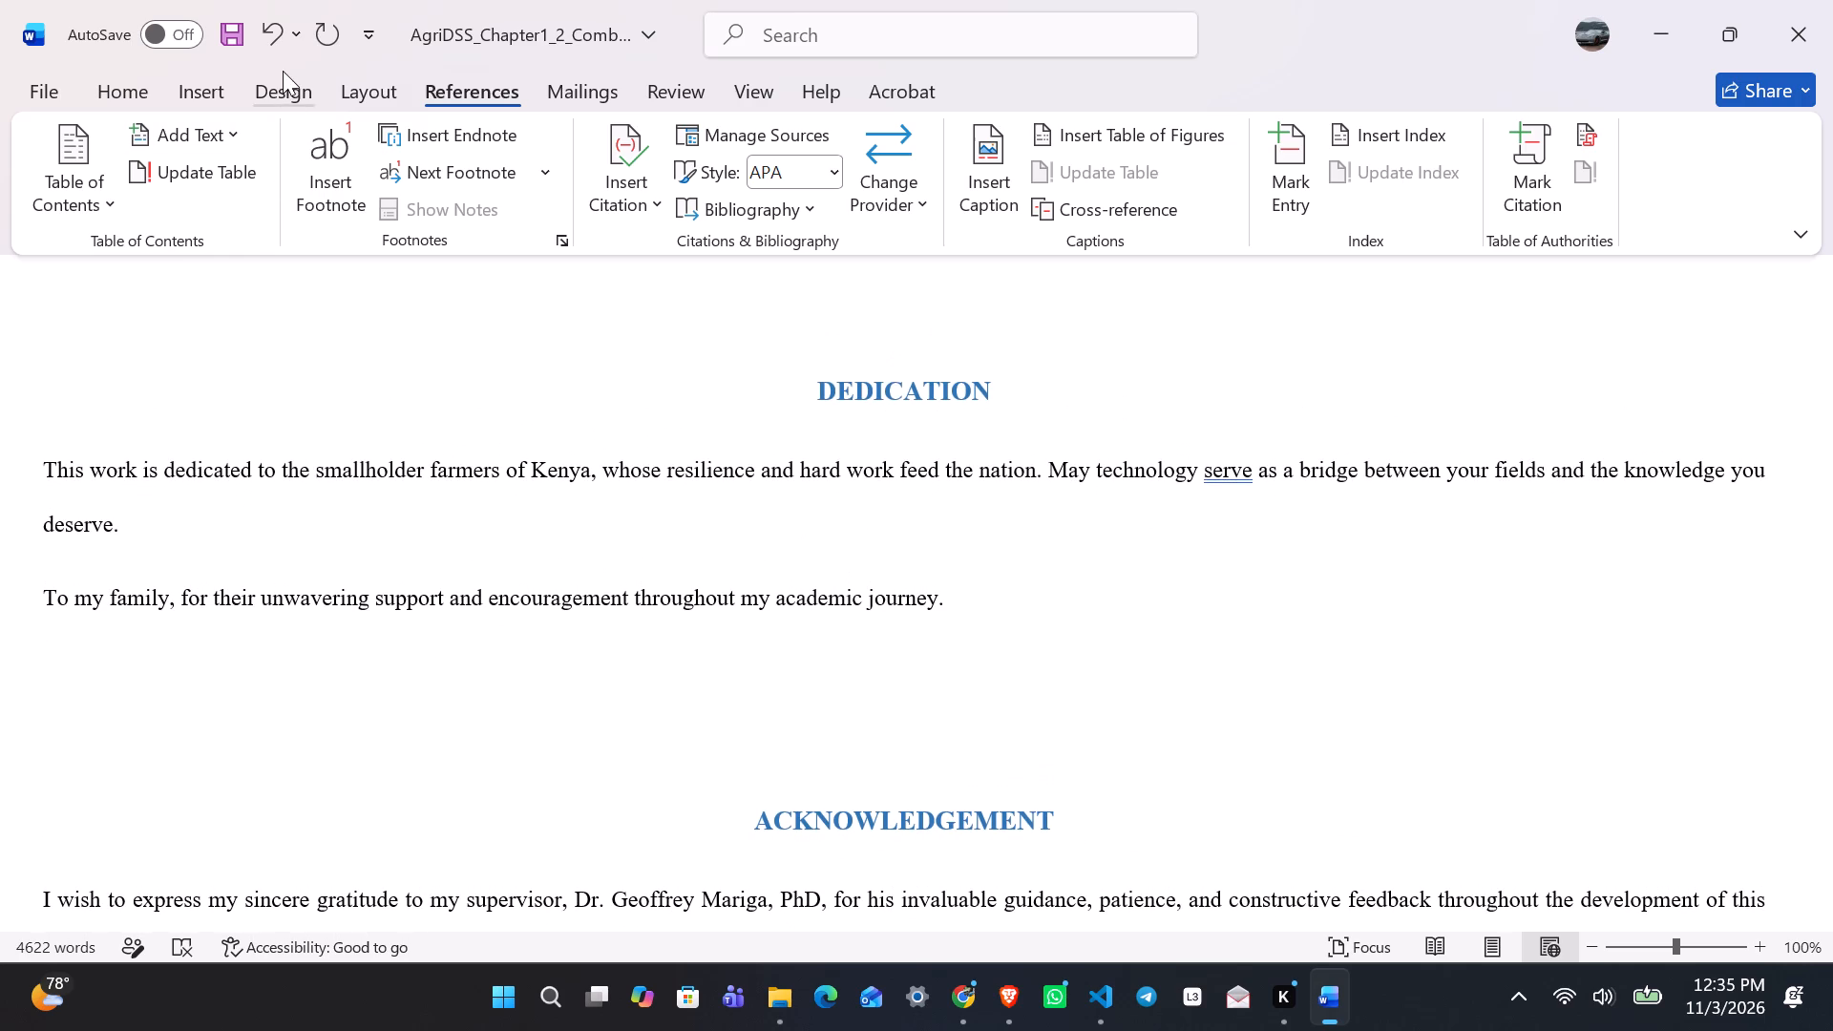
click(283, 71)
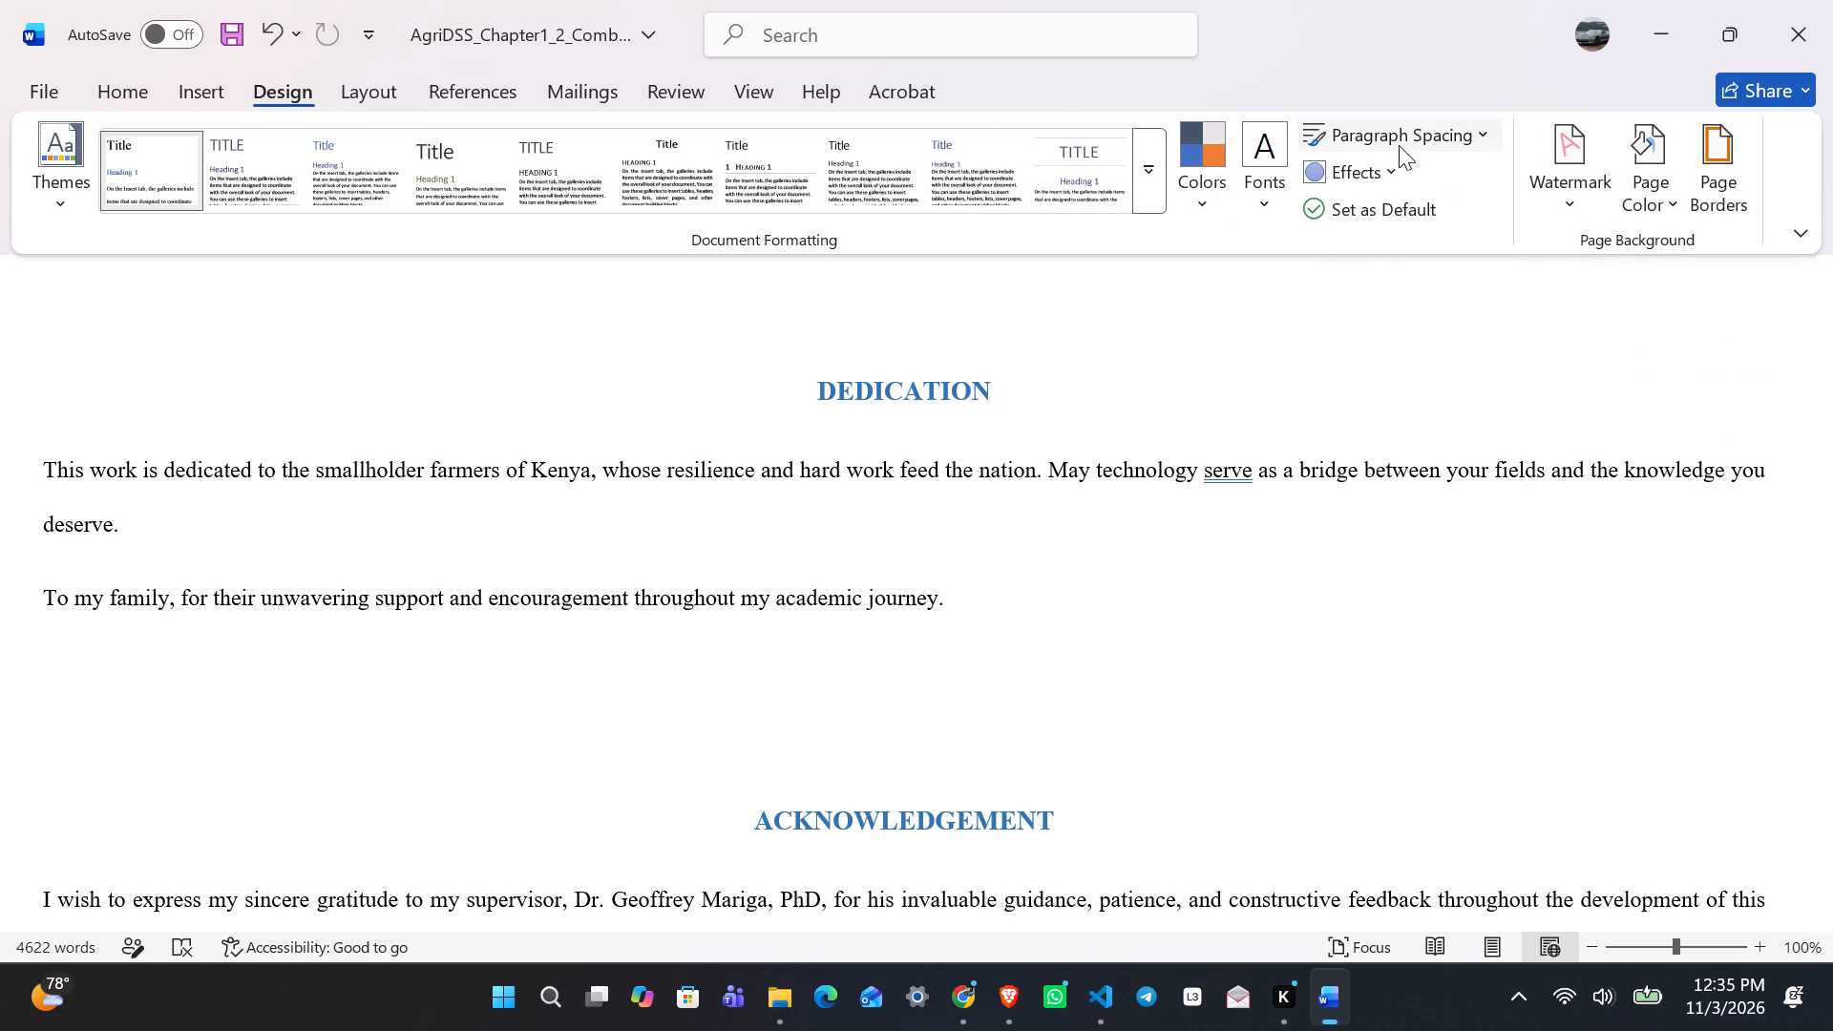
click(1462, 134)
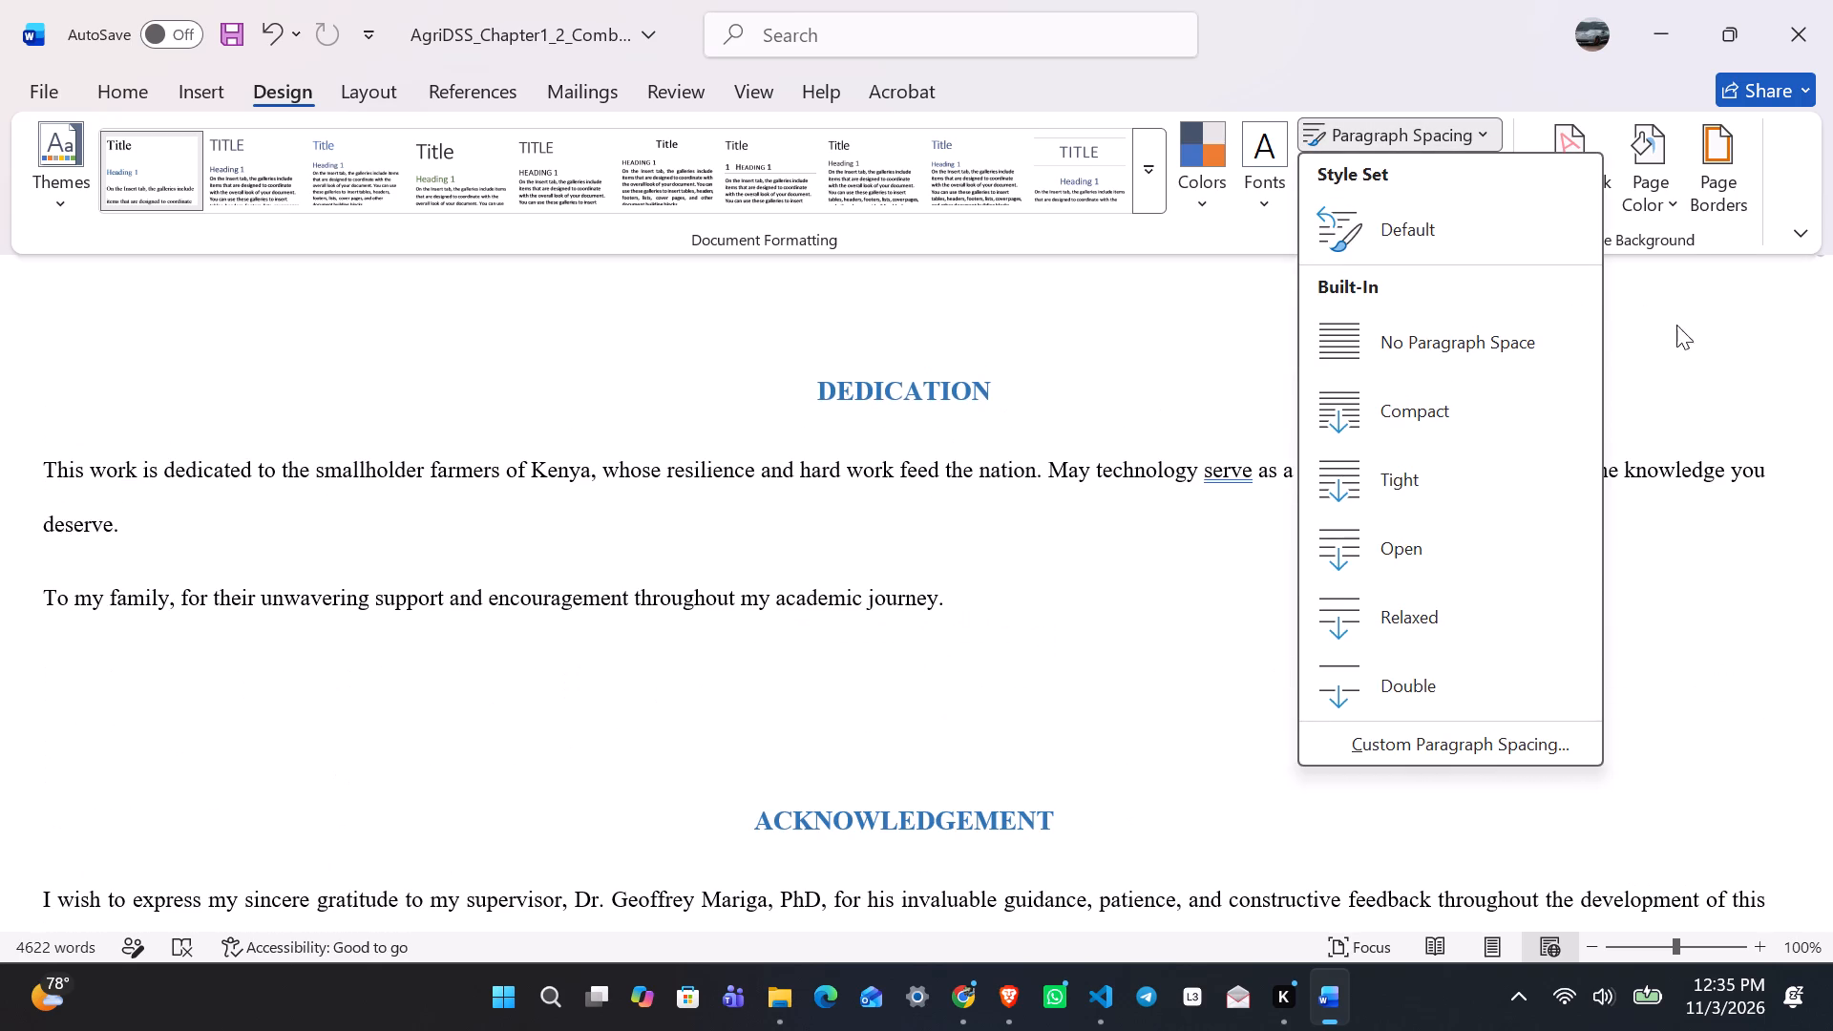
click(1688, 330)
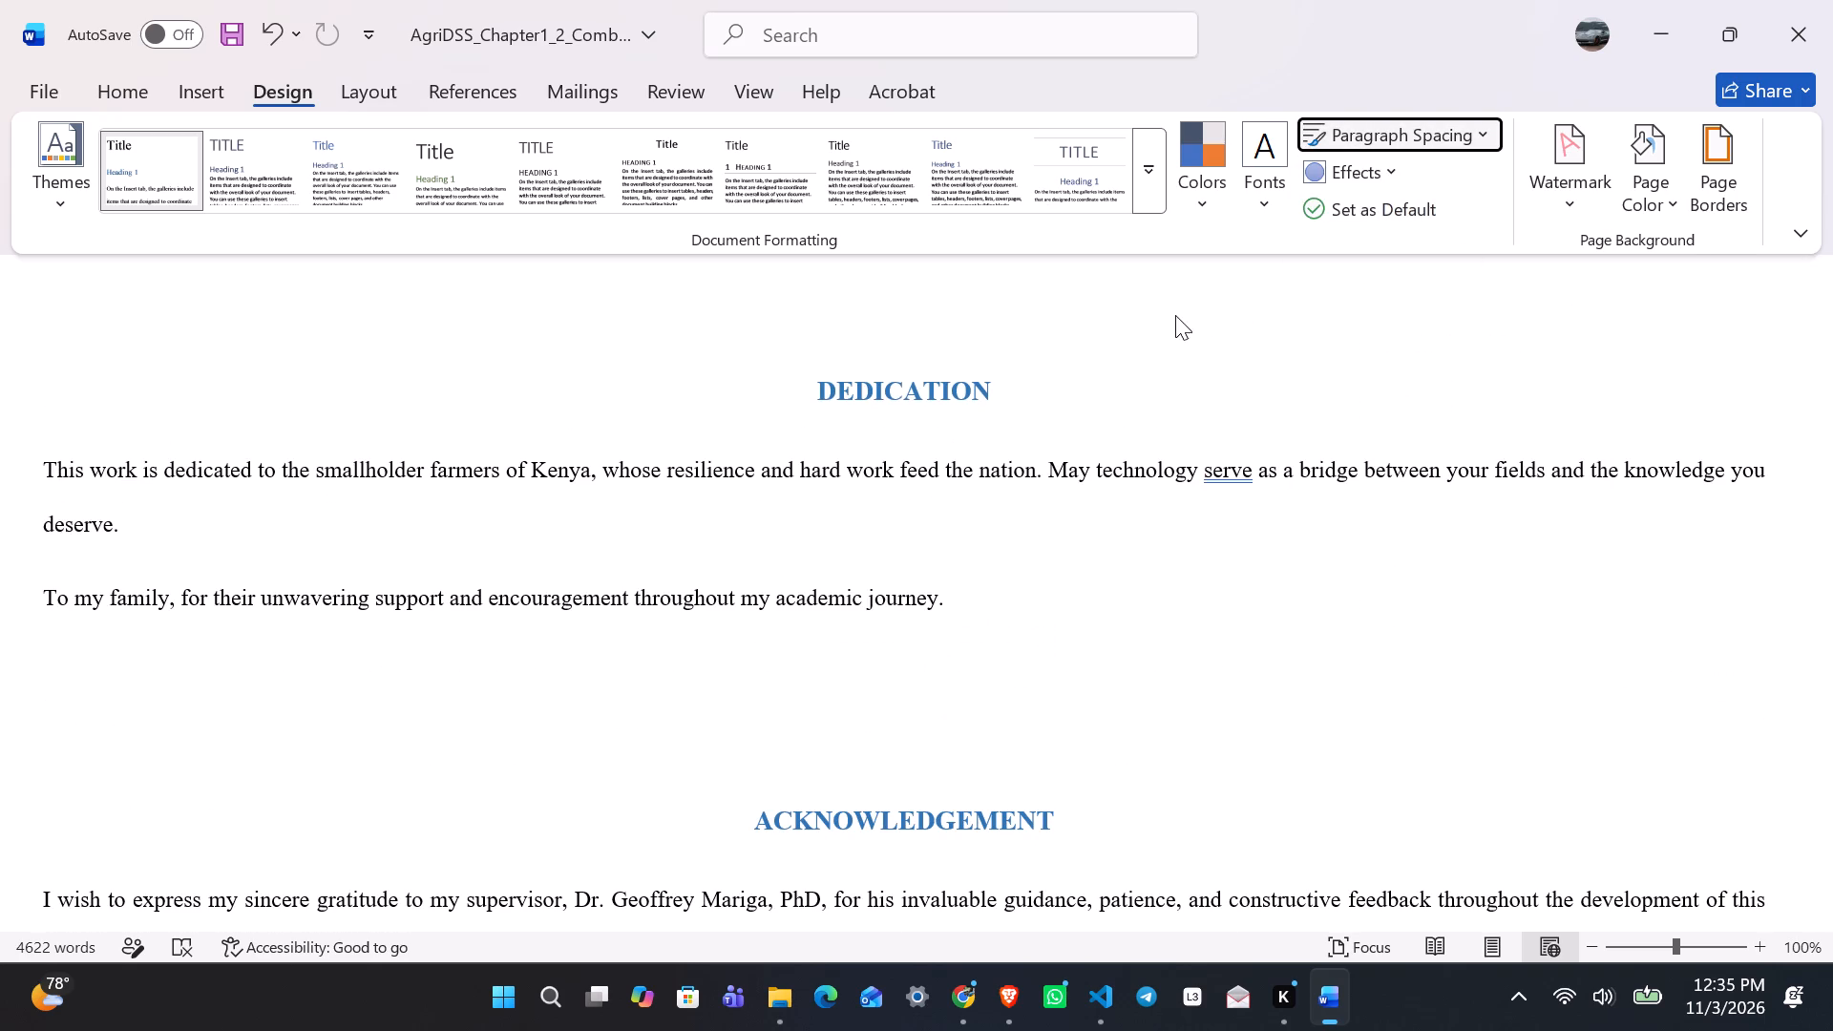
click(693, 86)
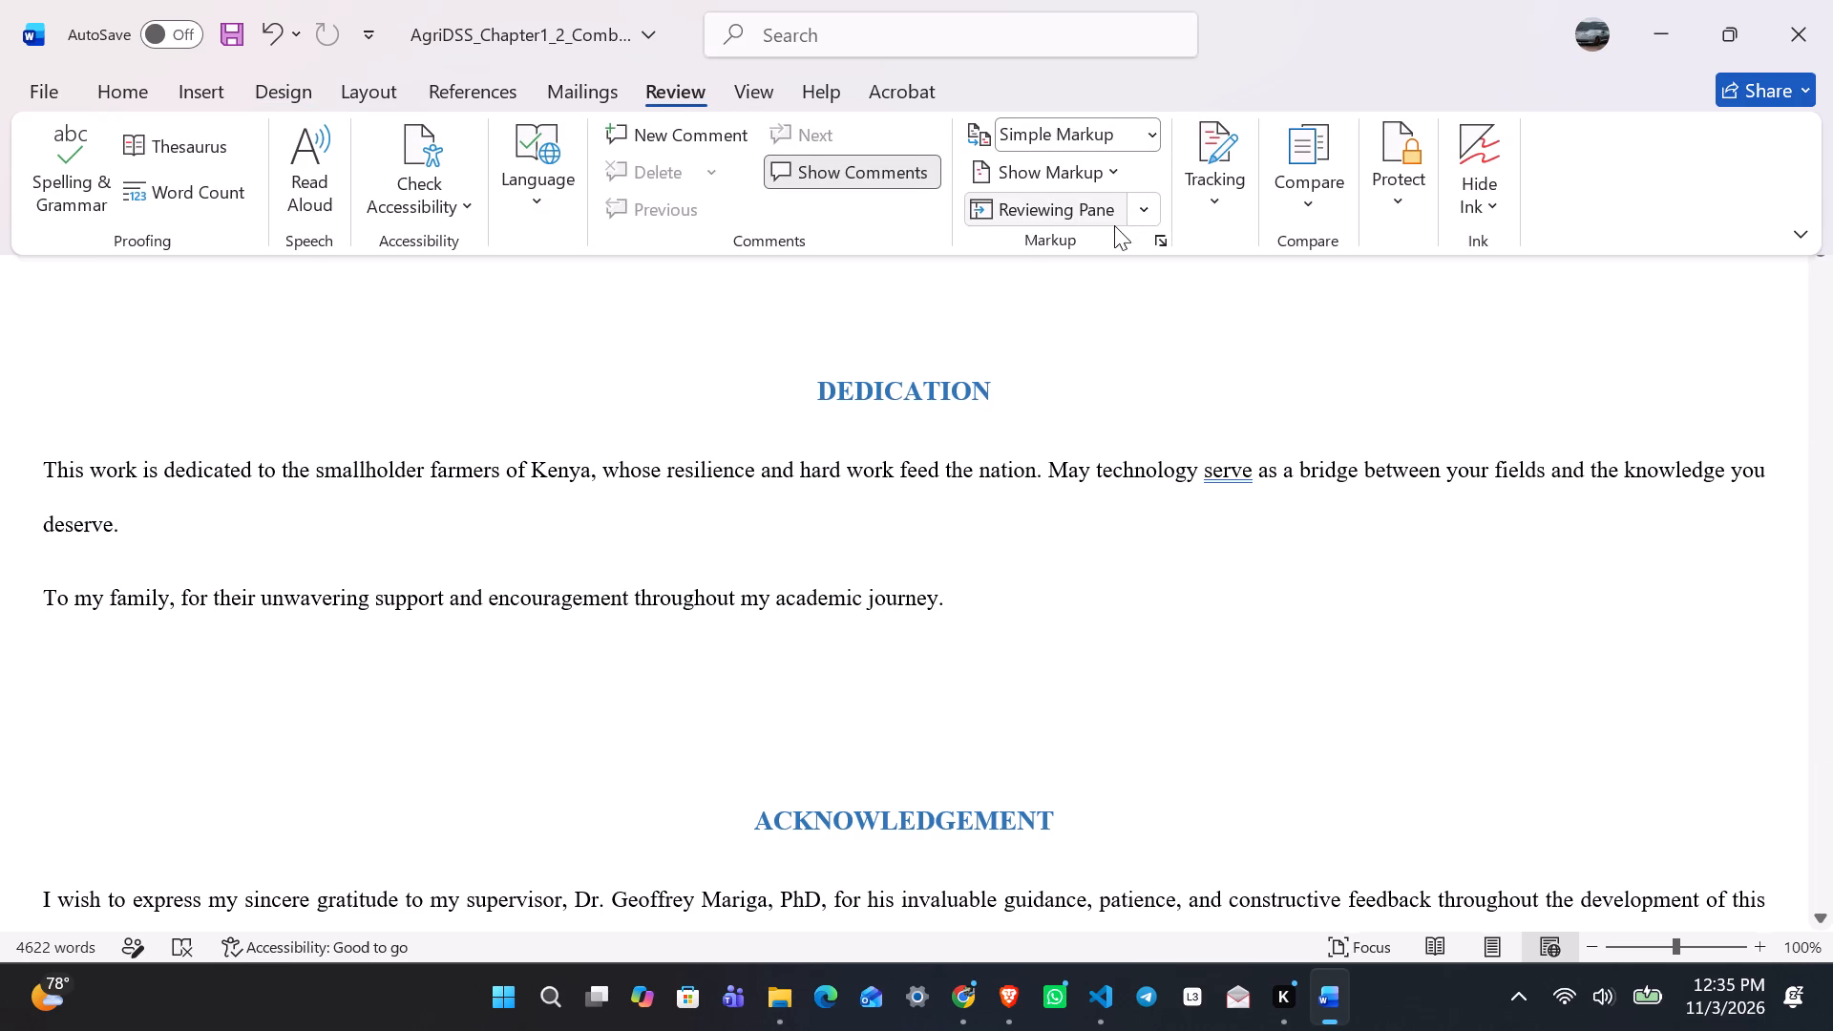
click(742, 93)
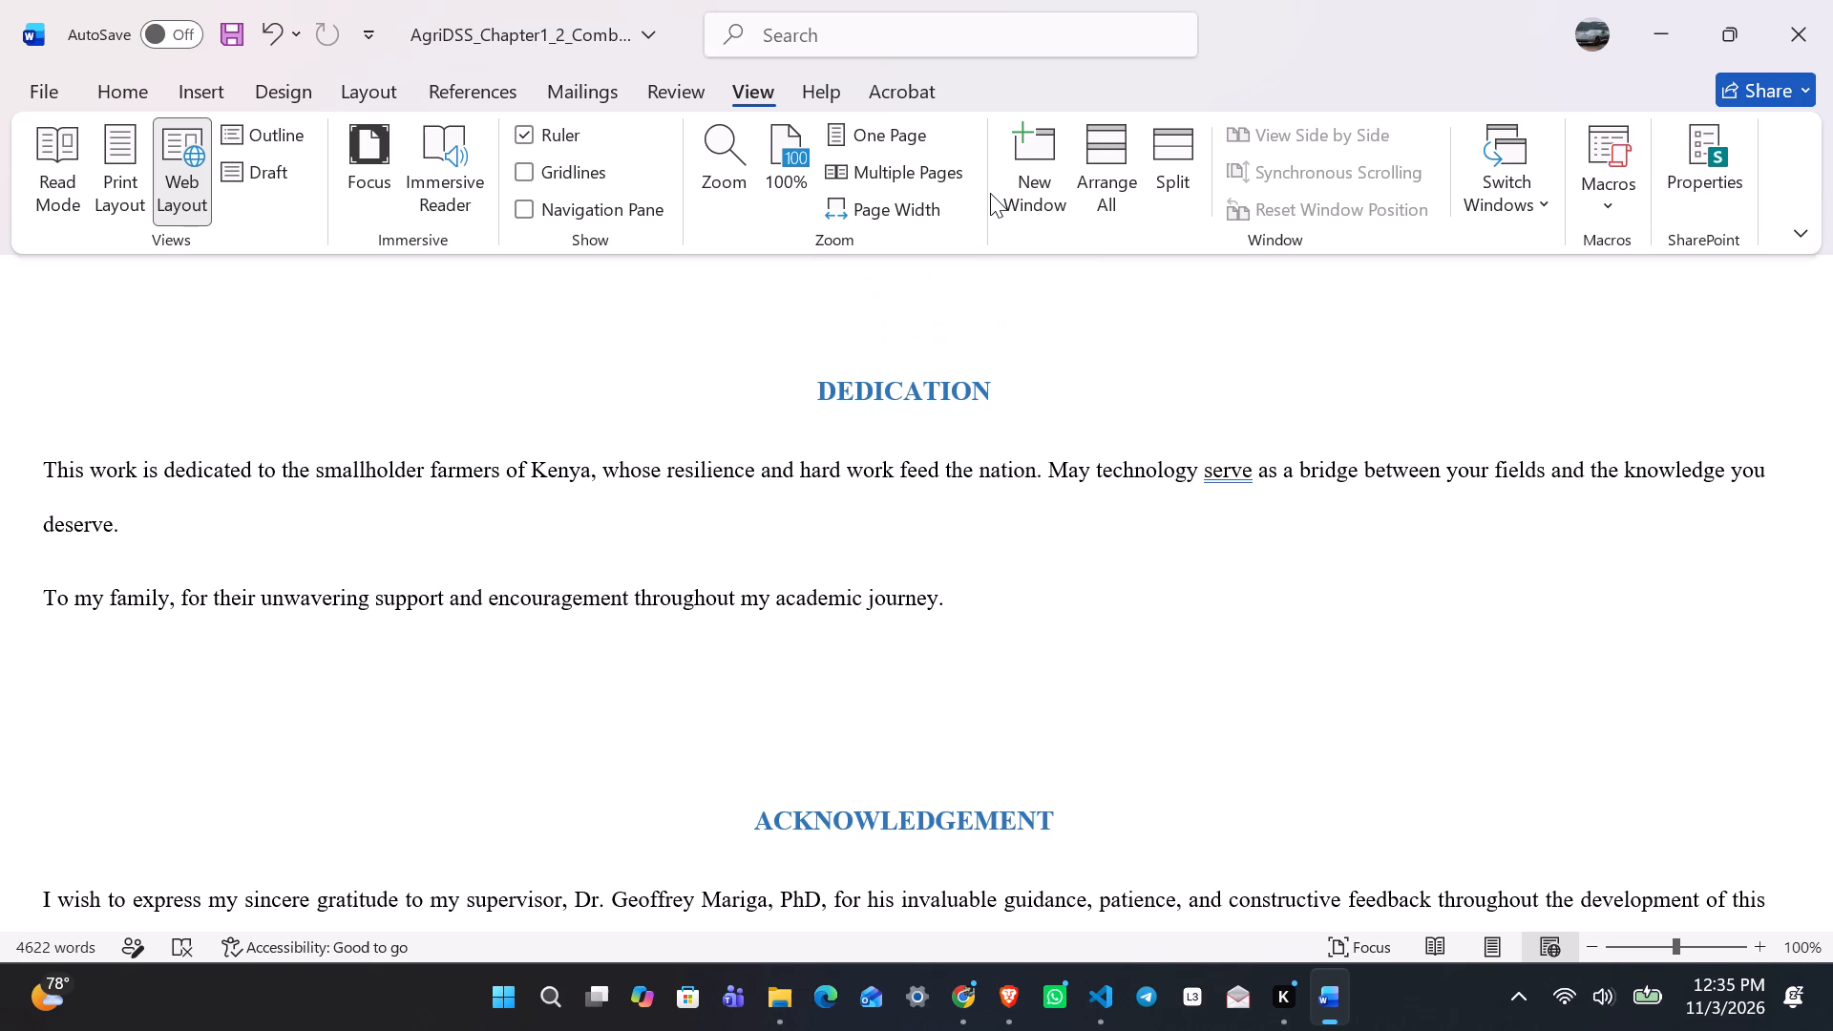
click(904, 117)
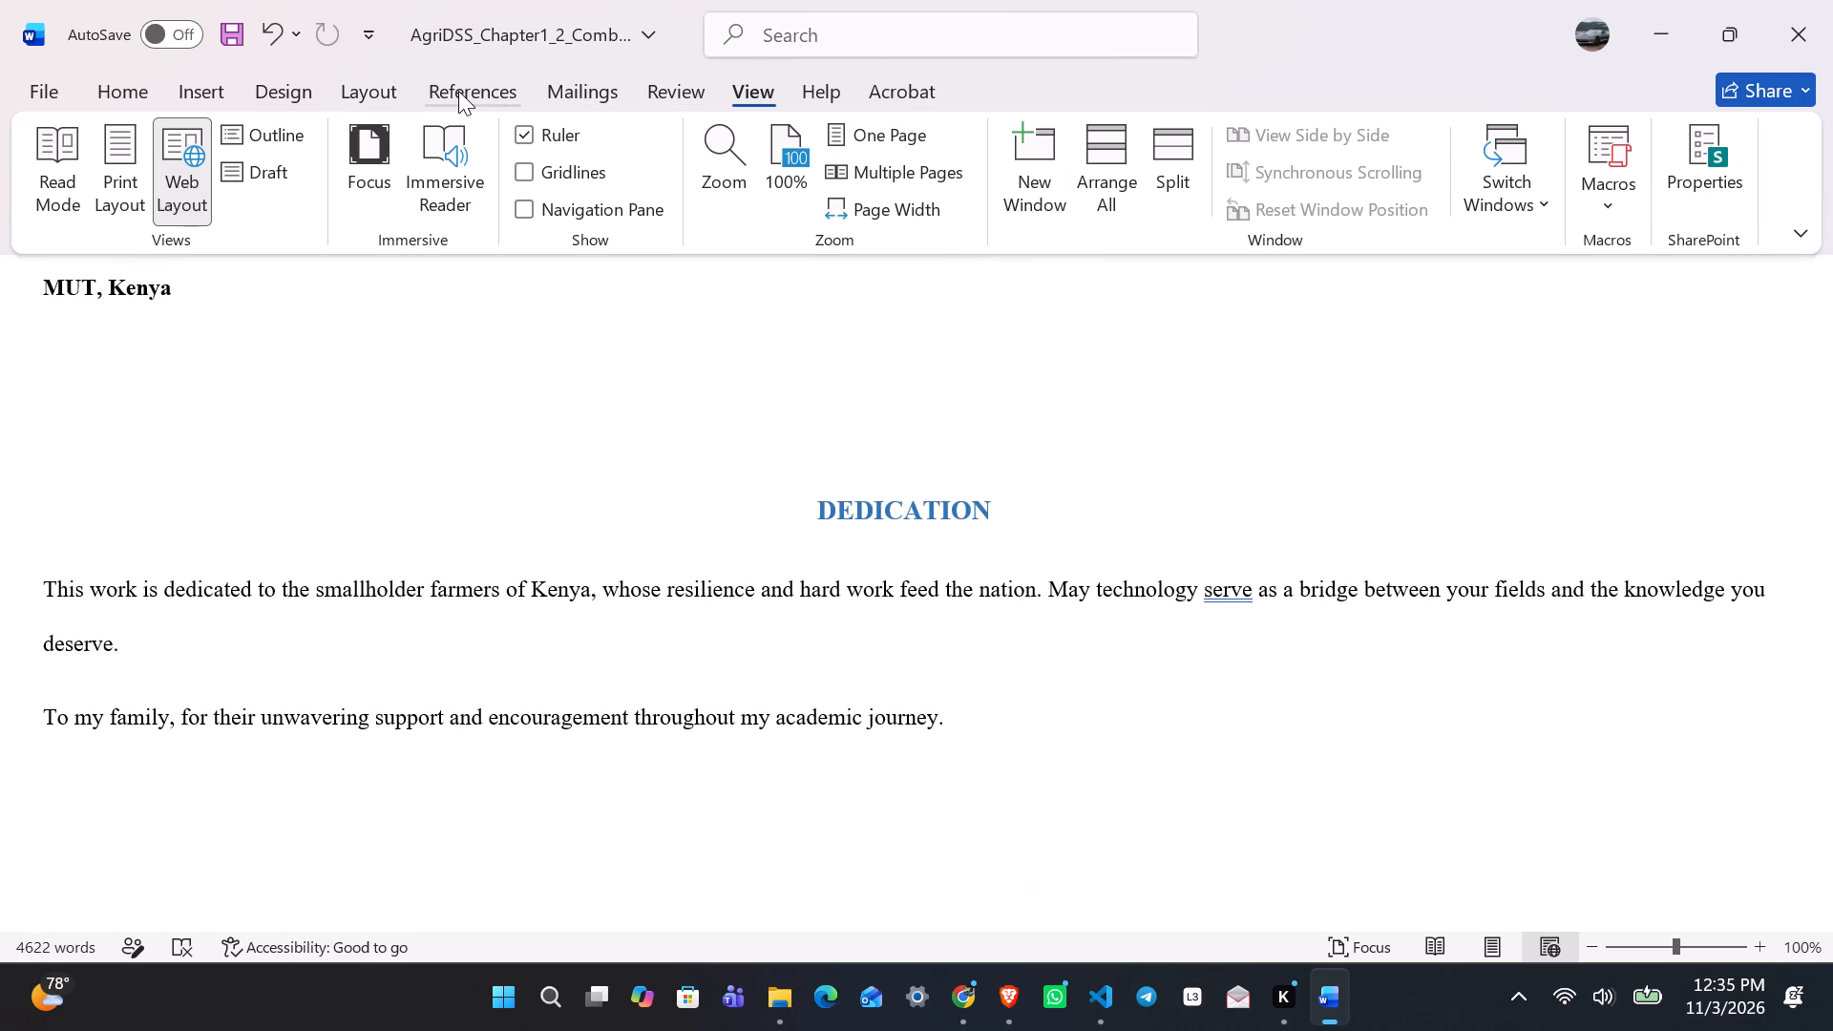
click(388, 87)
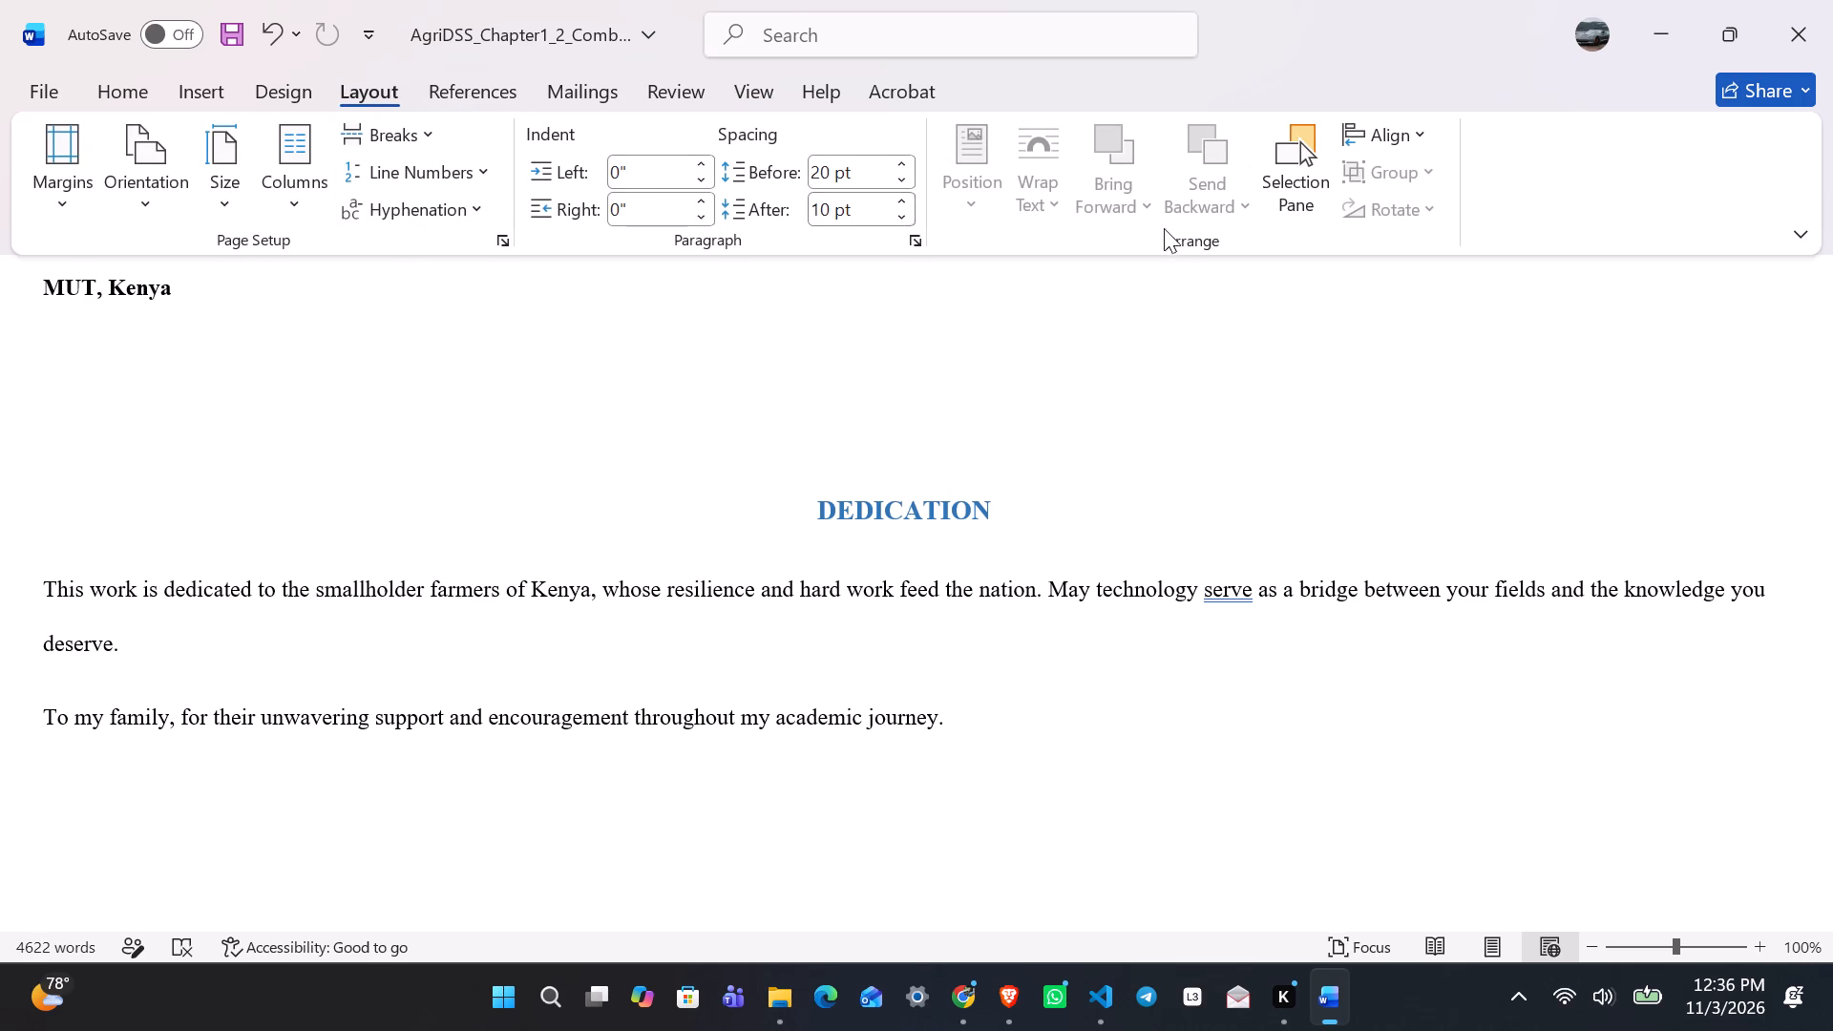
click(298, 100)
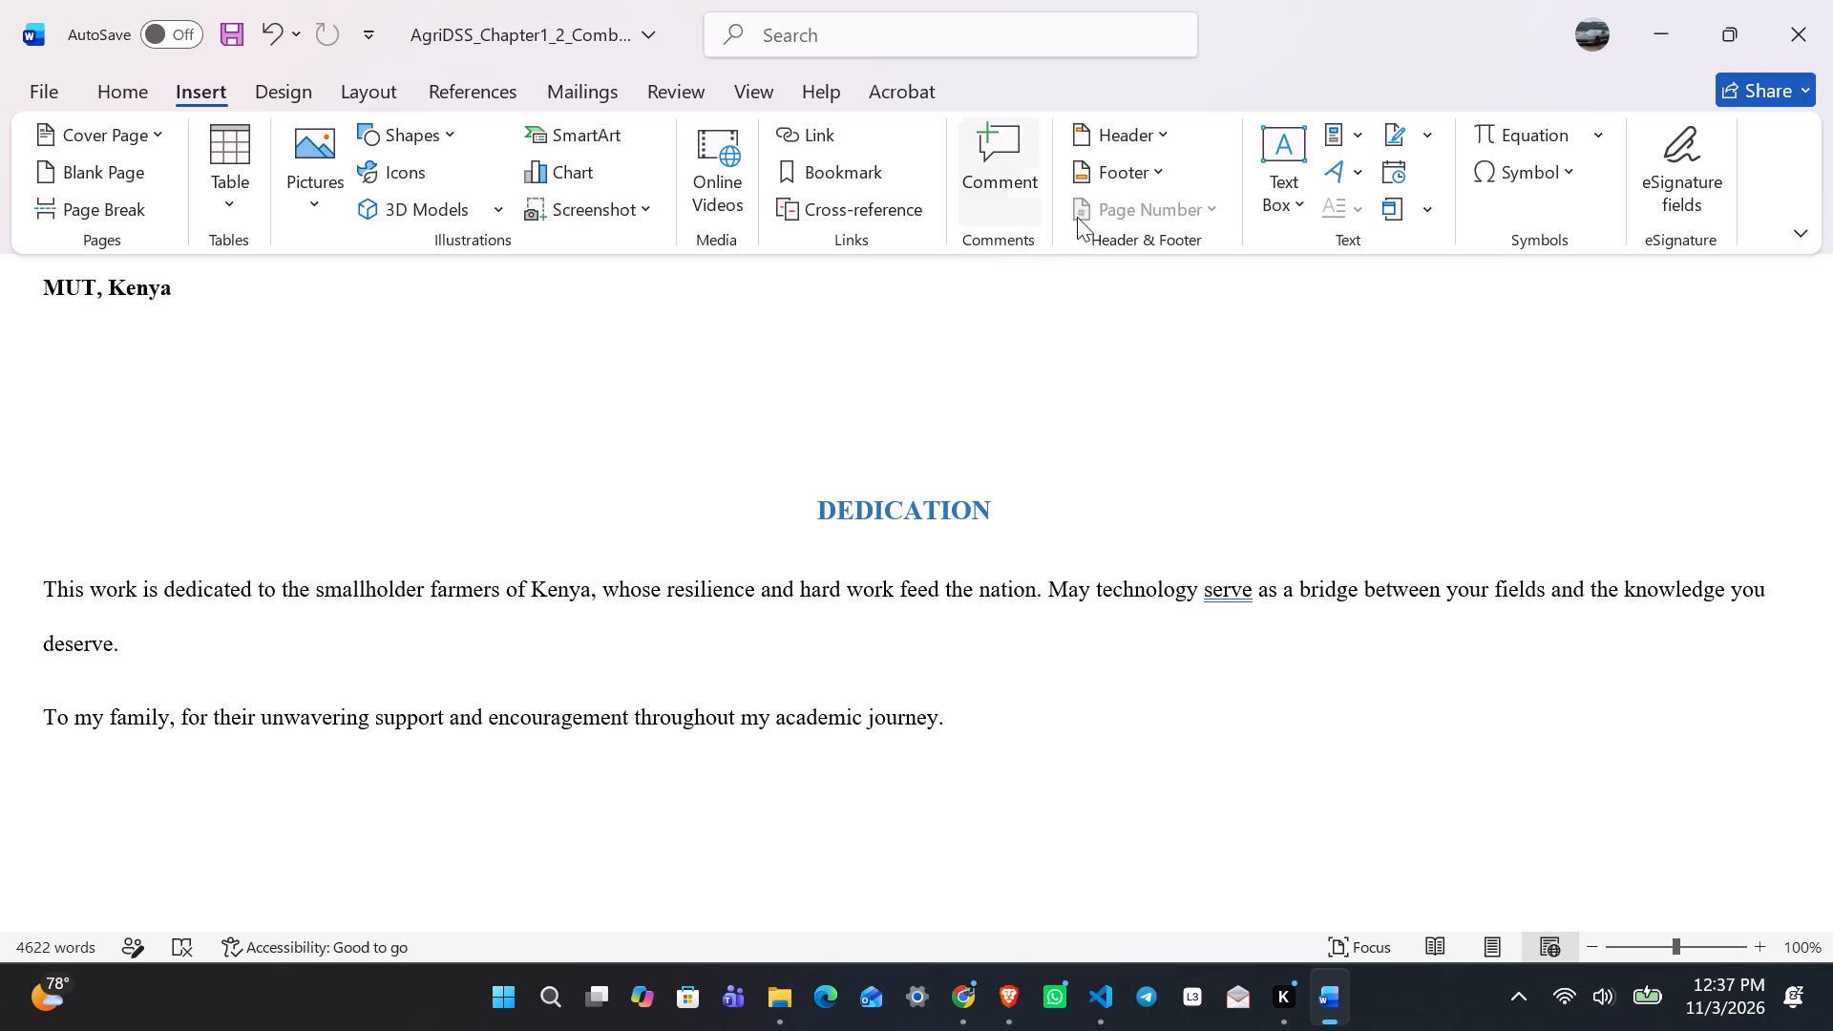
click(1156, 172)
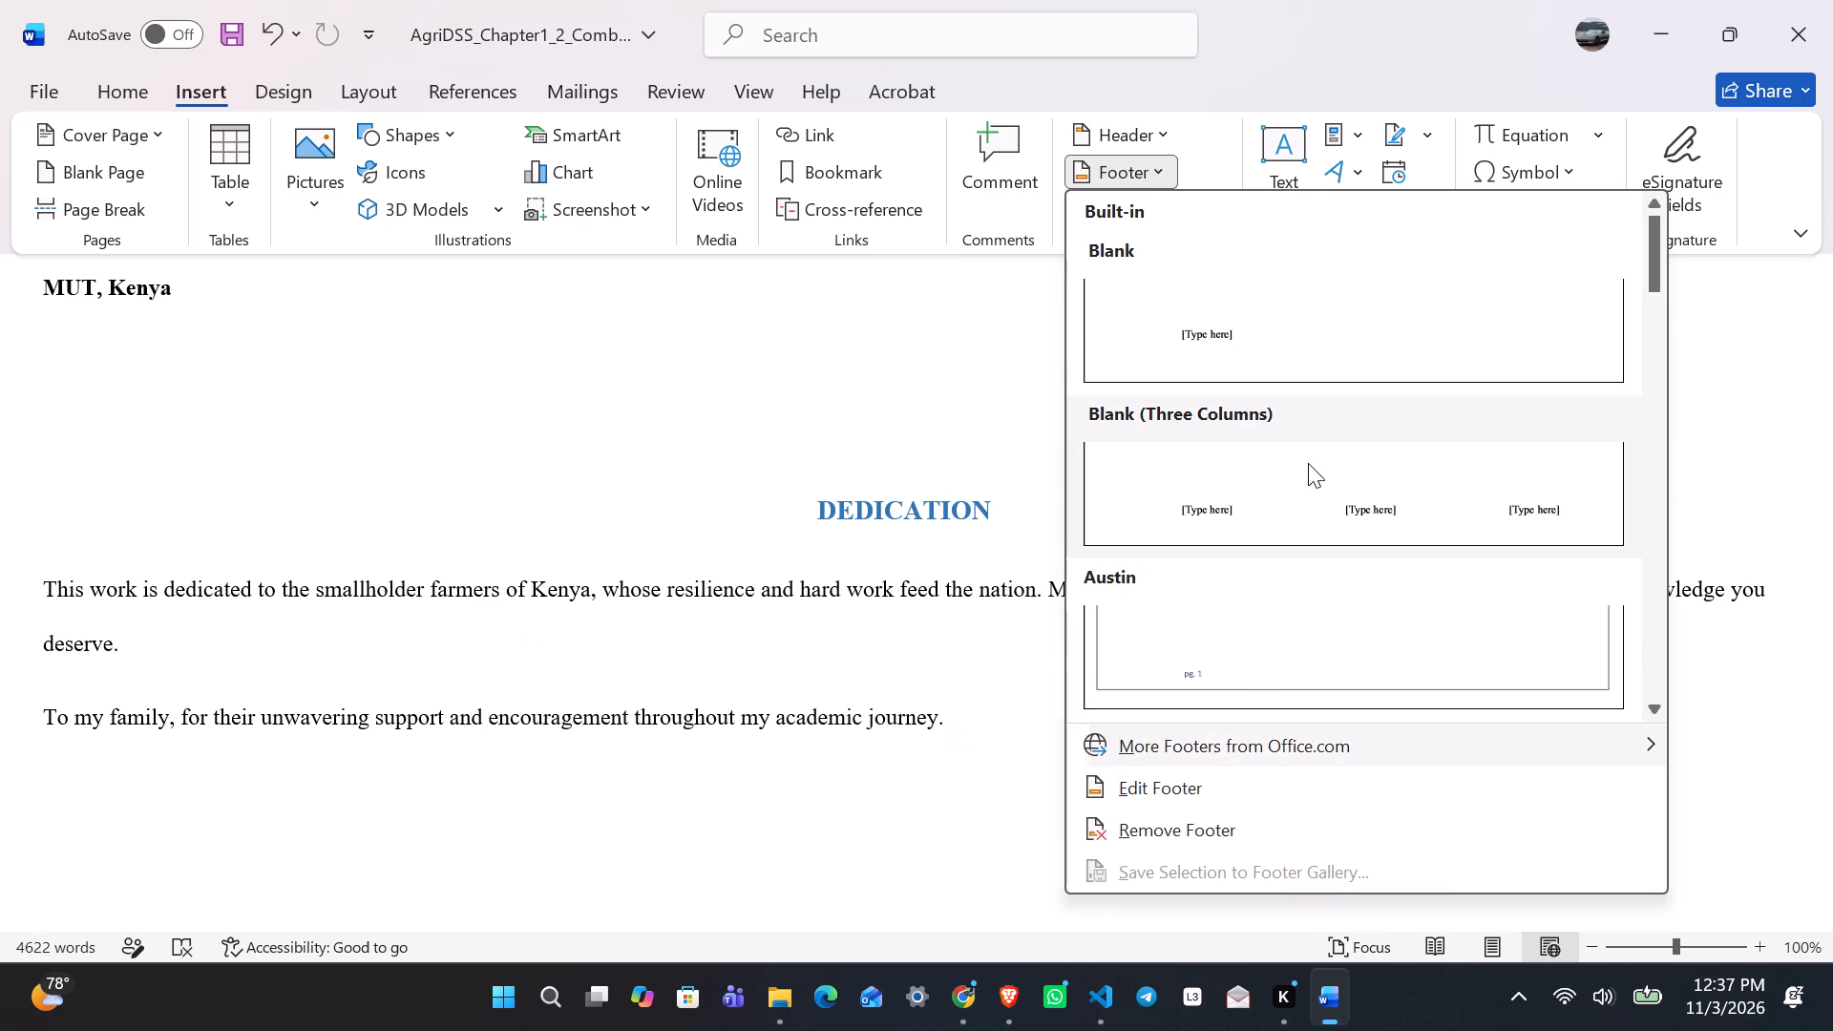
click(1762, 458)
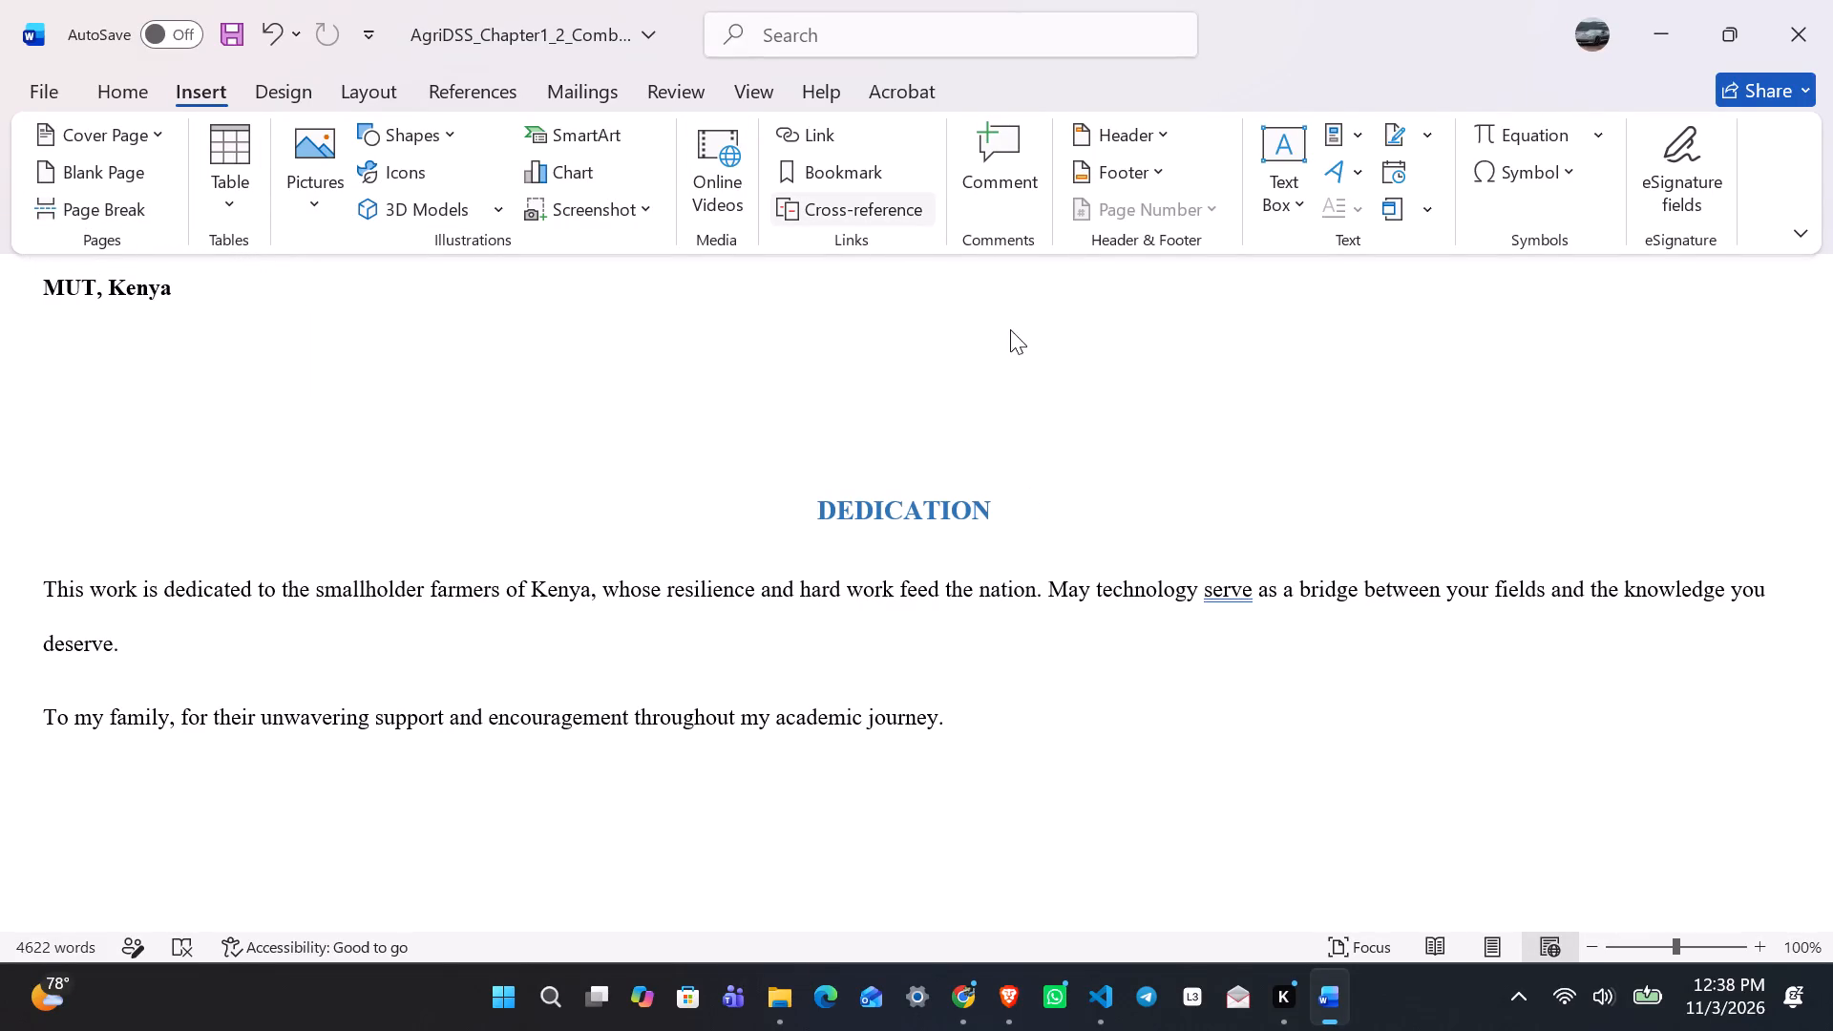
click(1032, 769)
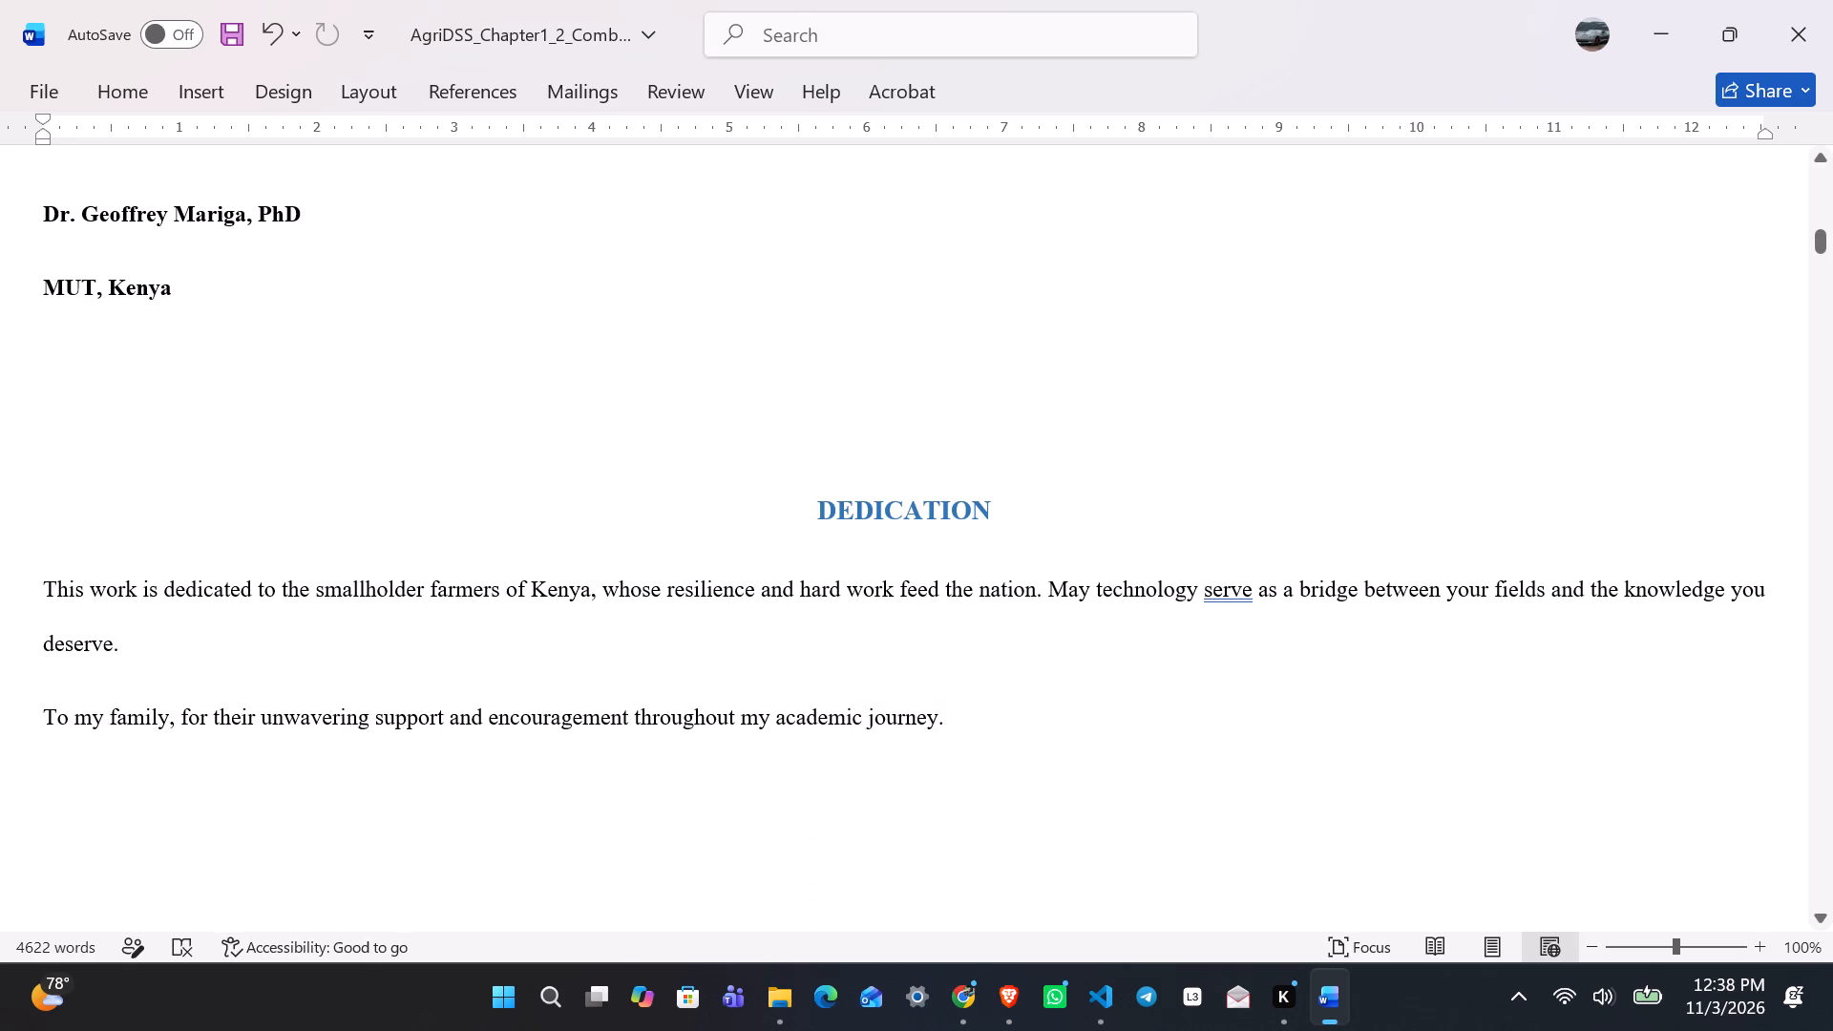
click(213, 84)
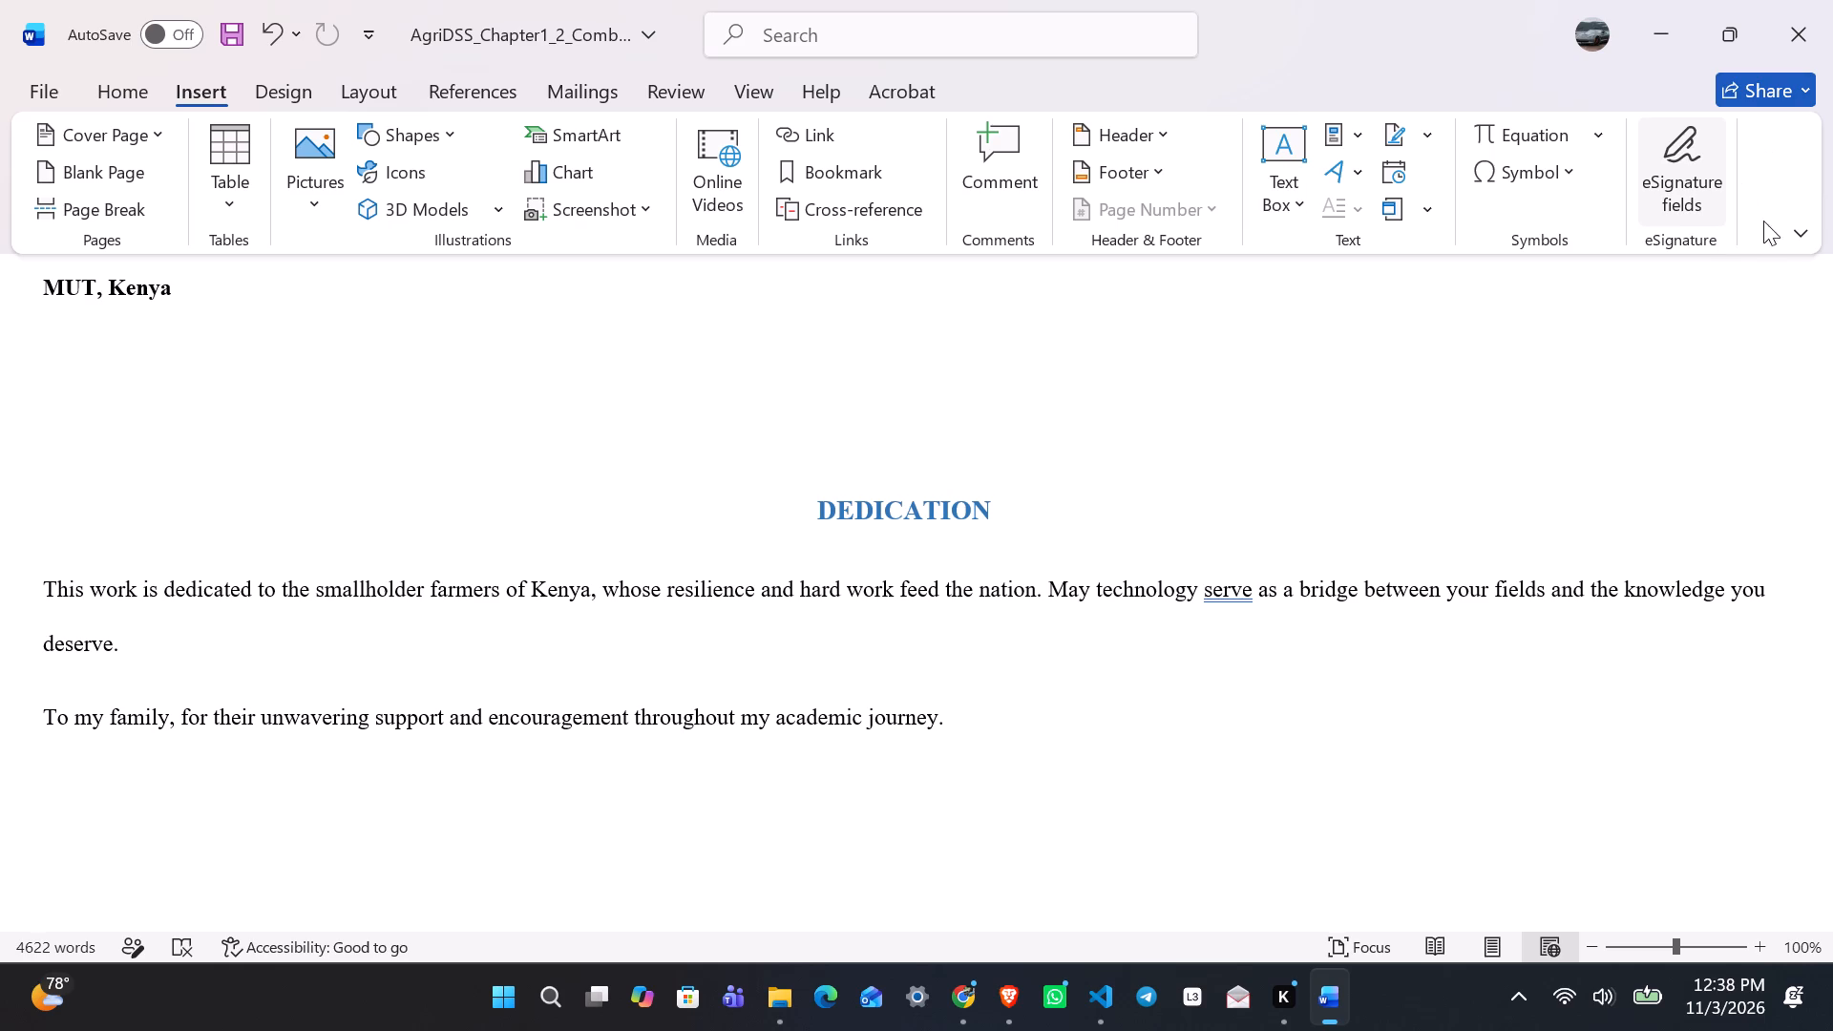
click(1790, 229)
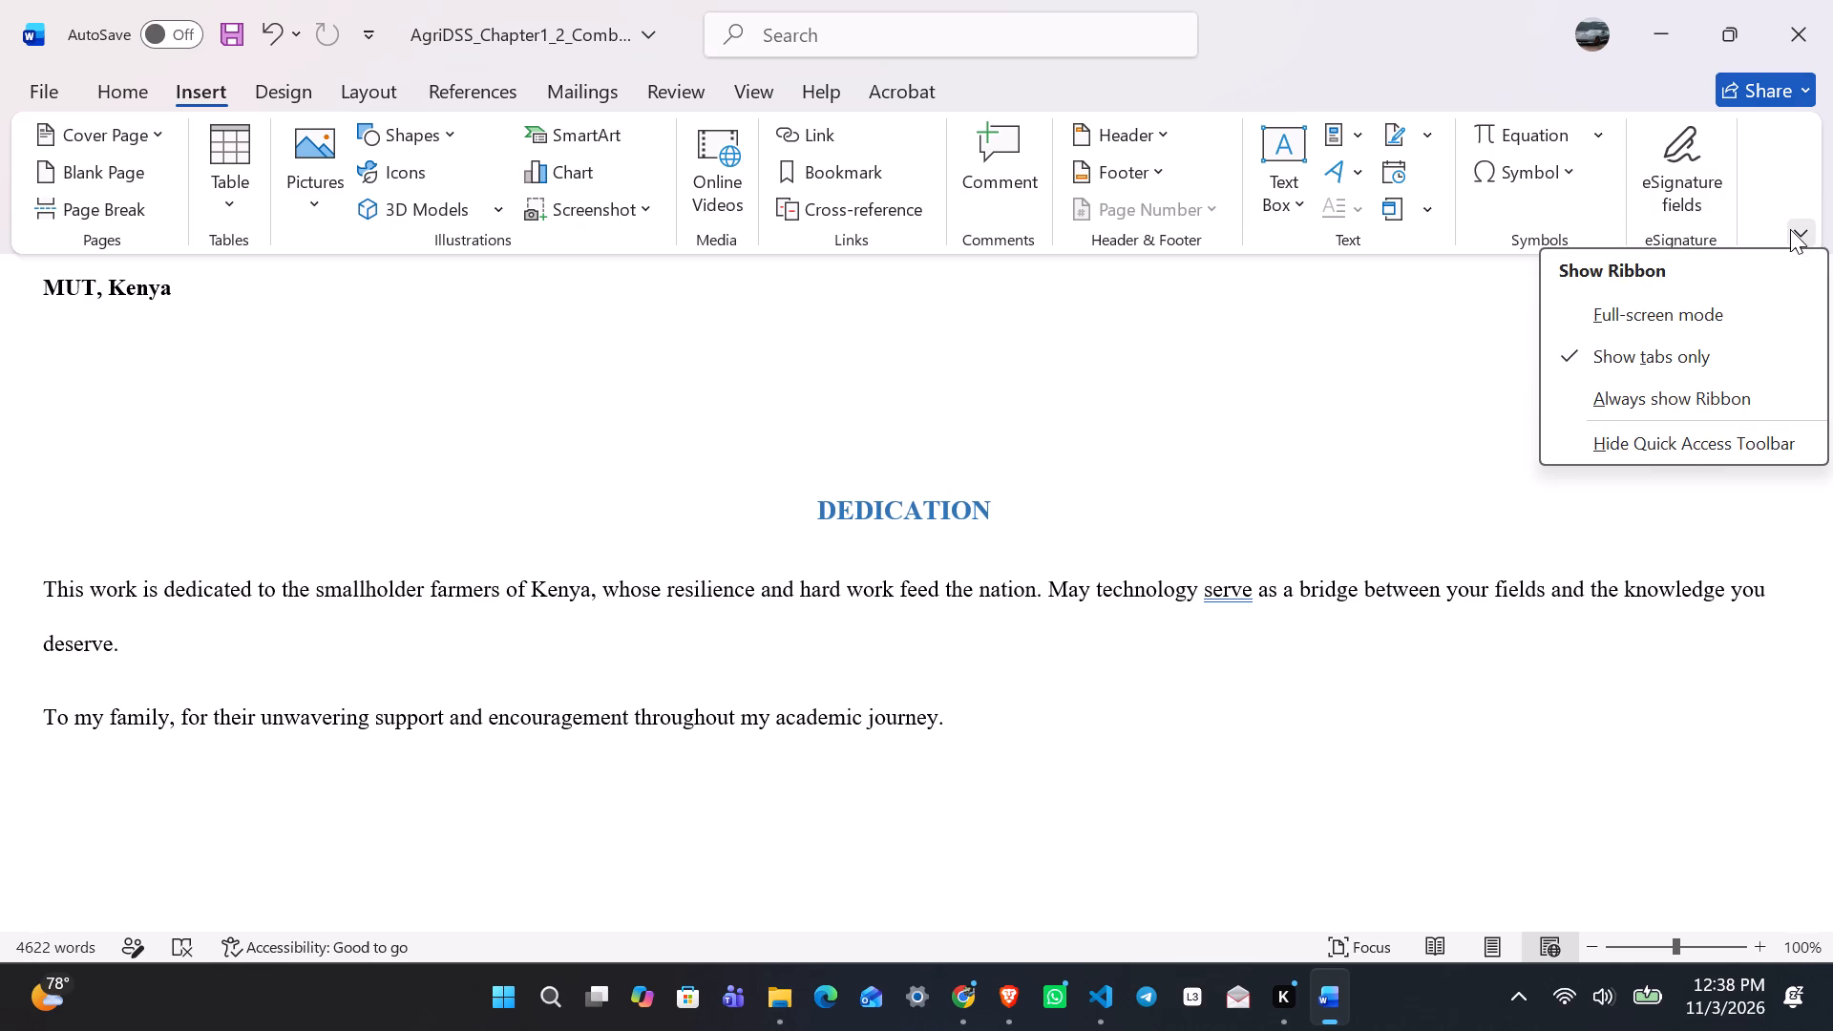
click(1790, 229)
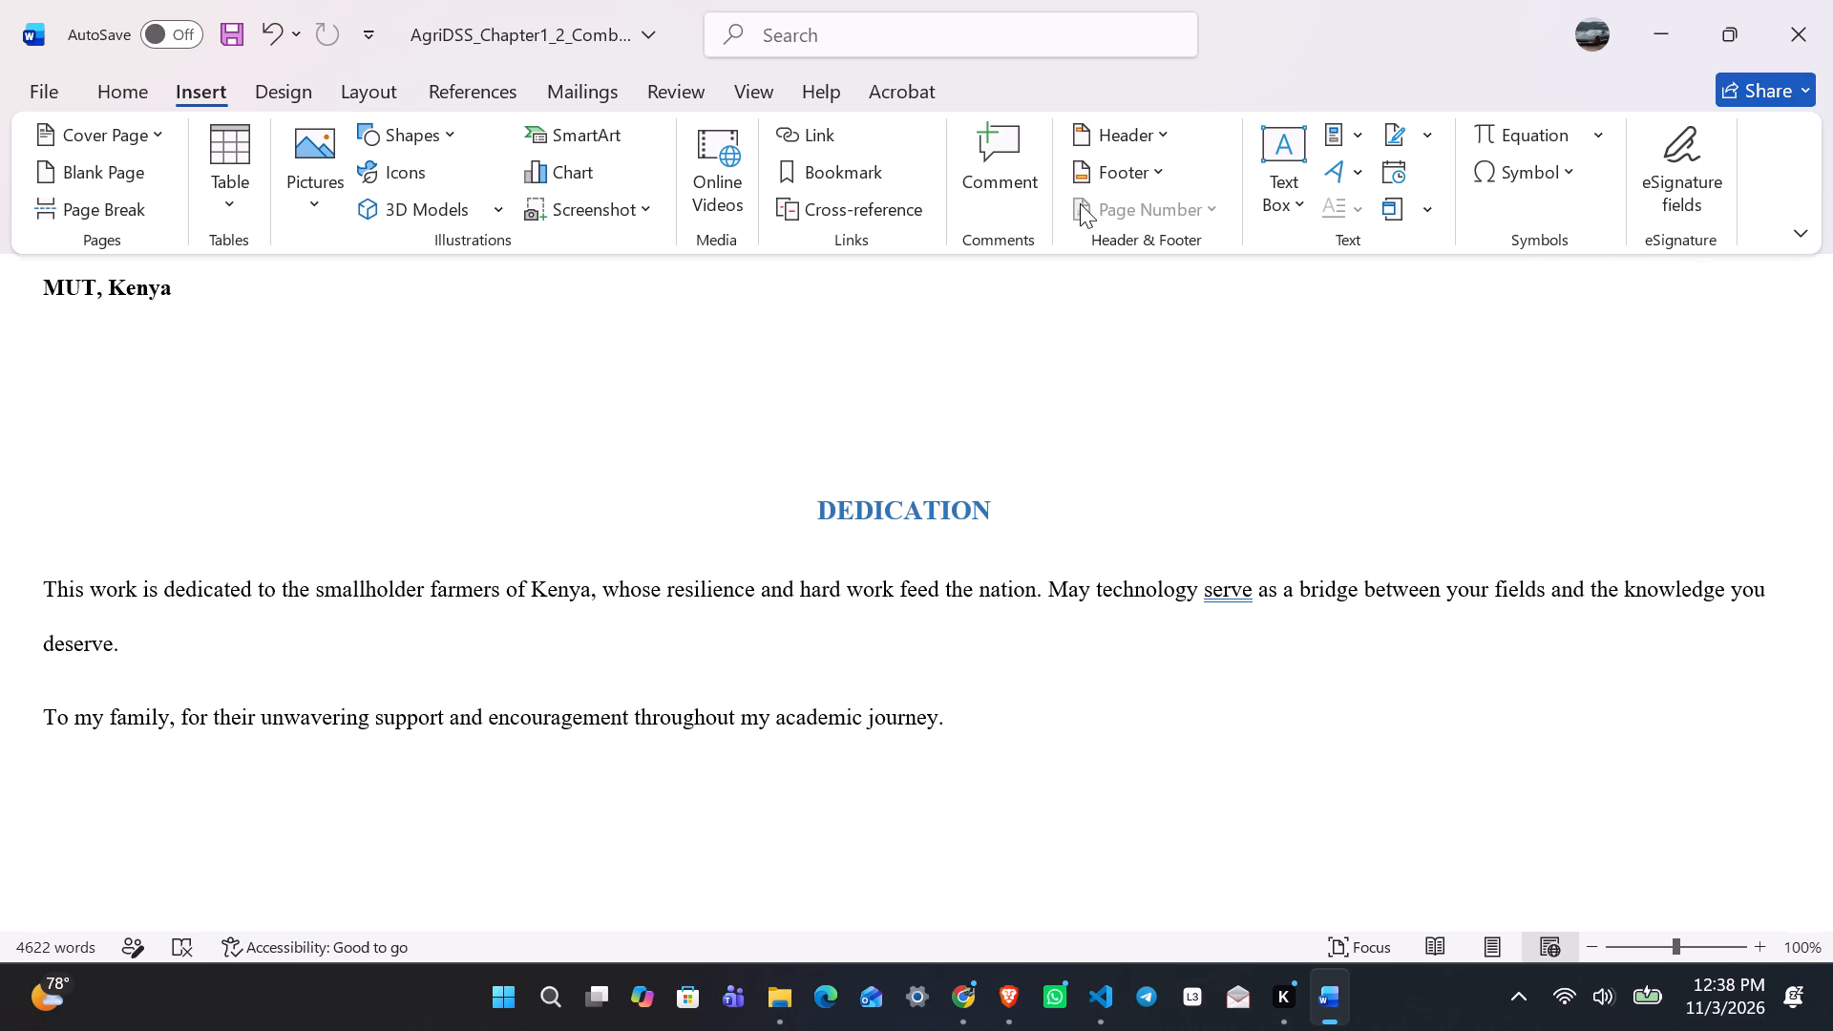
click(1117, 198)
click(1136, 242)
Insert the built-in Blank footer into the document.
click(1134, 169)
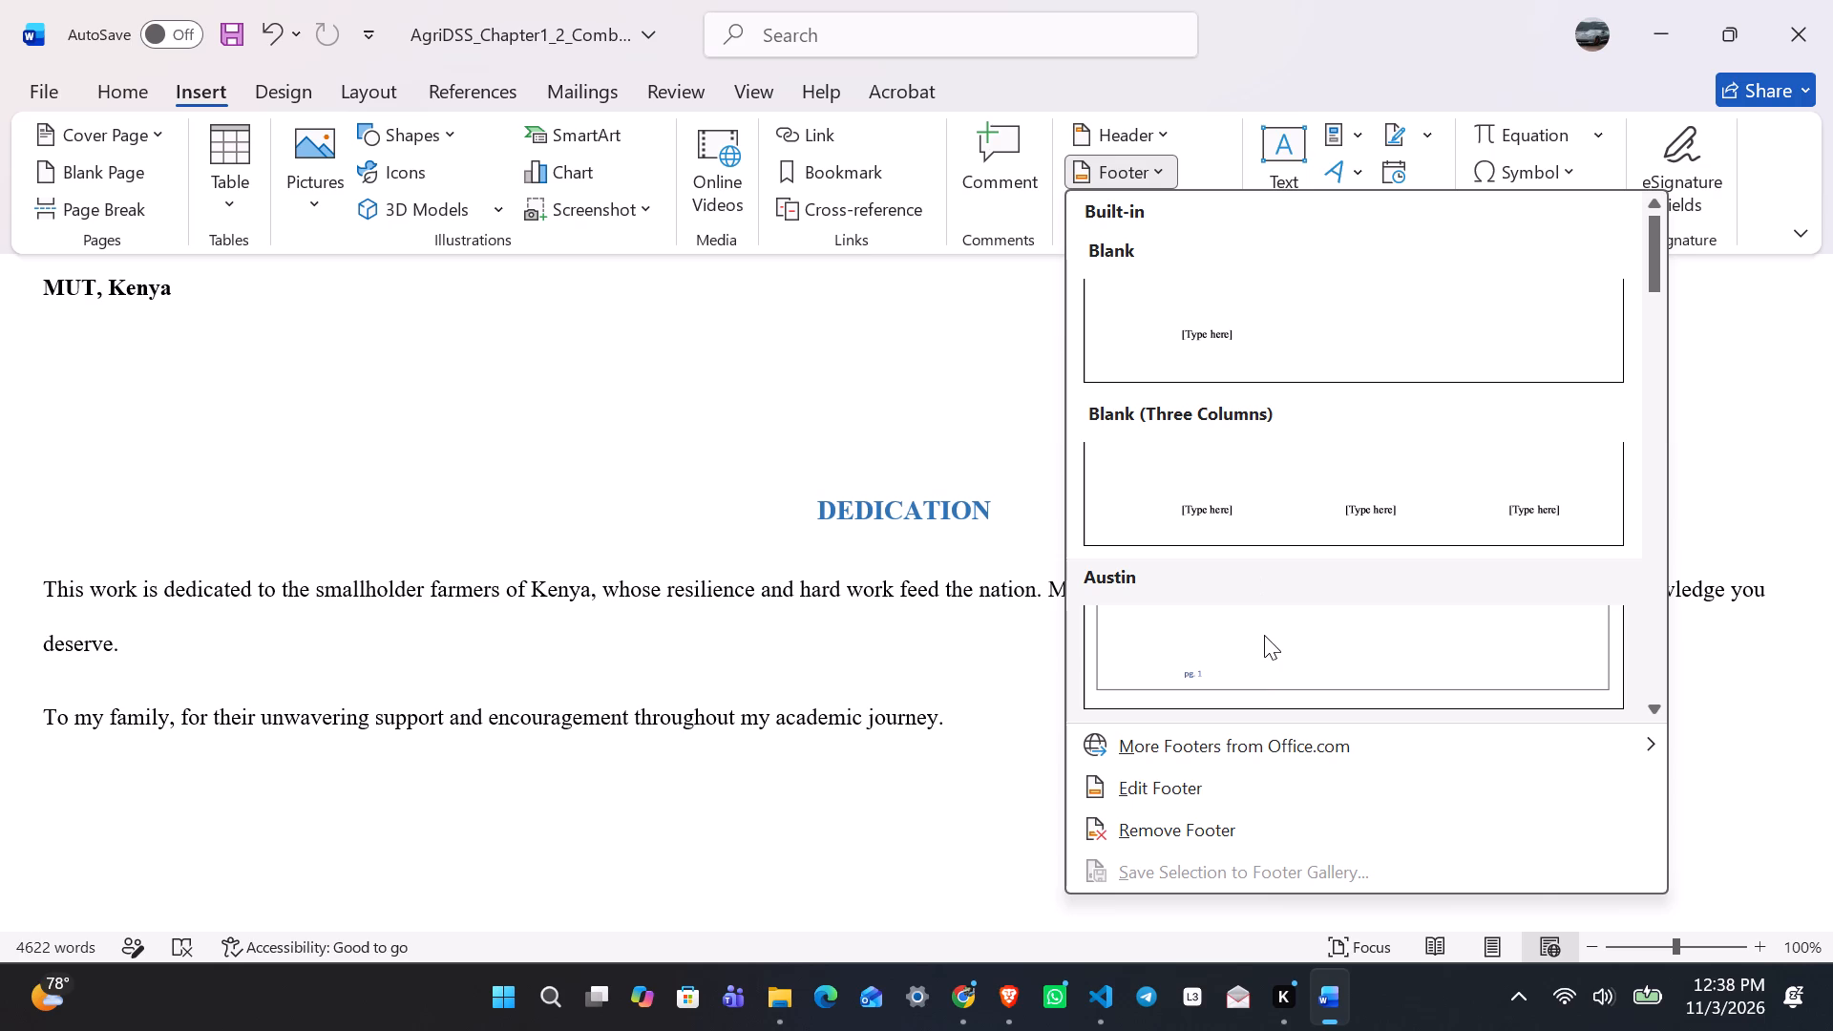
drag(1264, 641, 1306, 415)
drag(1306, 415, 1307, 373)
click(1307, 373)
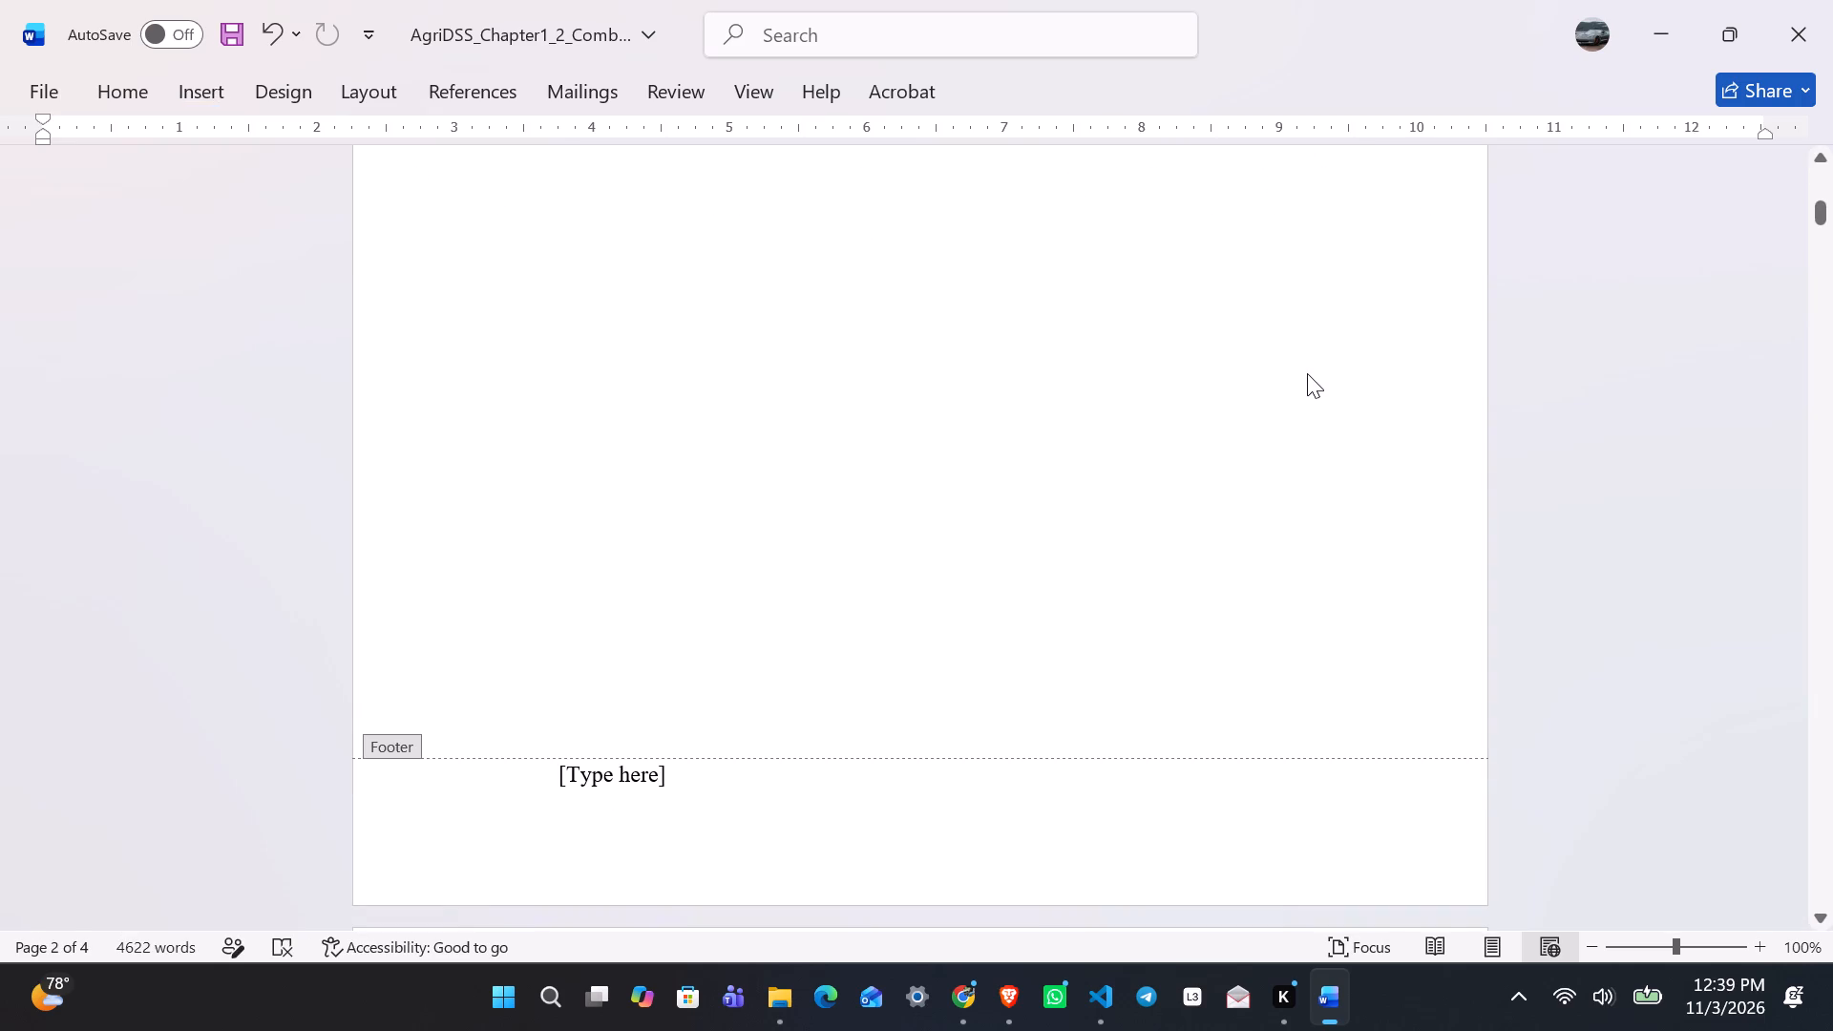
Add page numbers at the bottom of the page using the Plain Number 3 style.
scroll(1307, 373, up, 3)
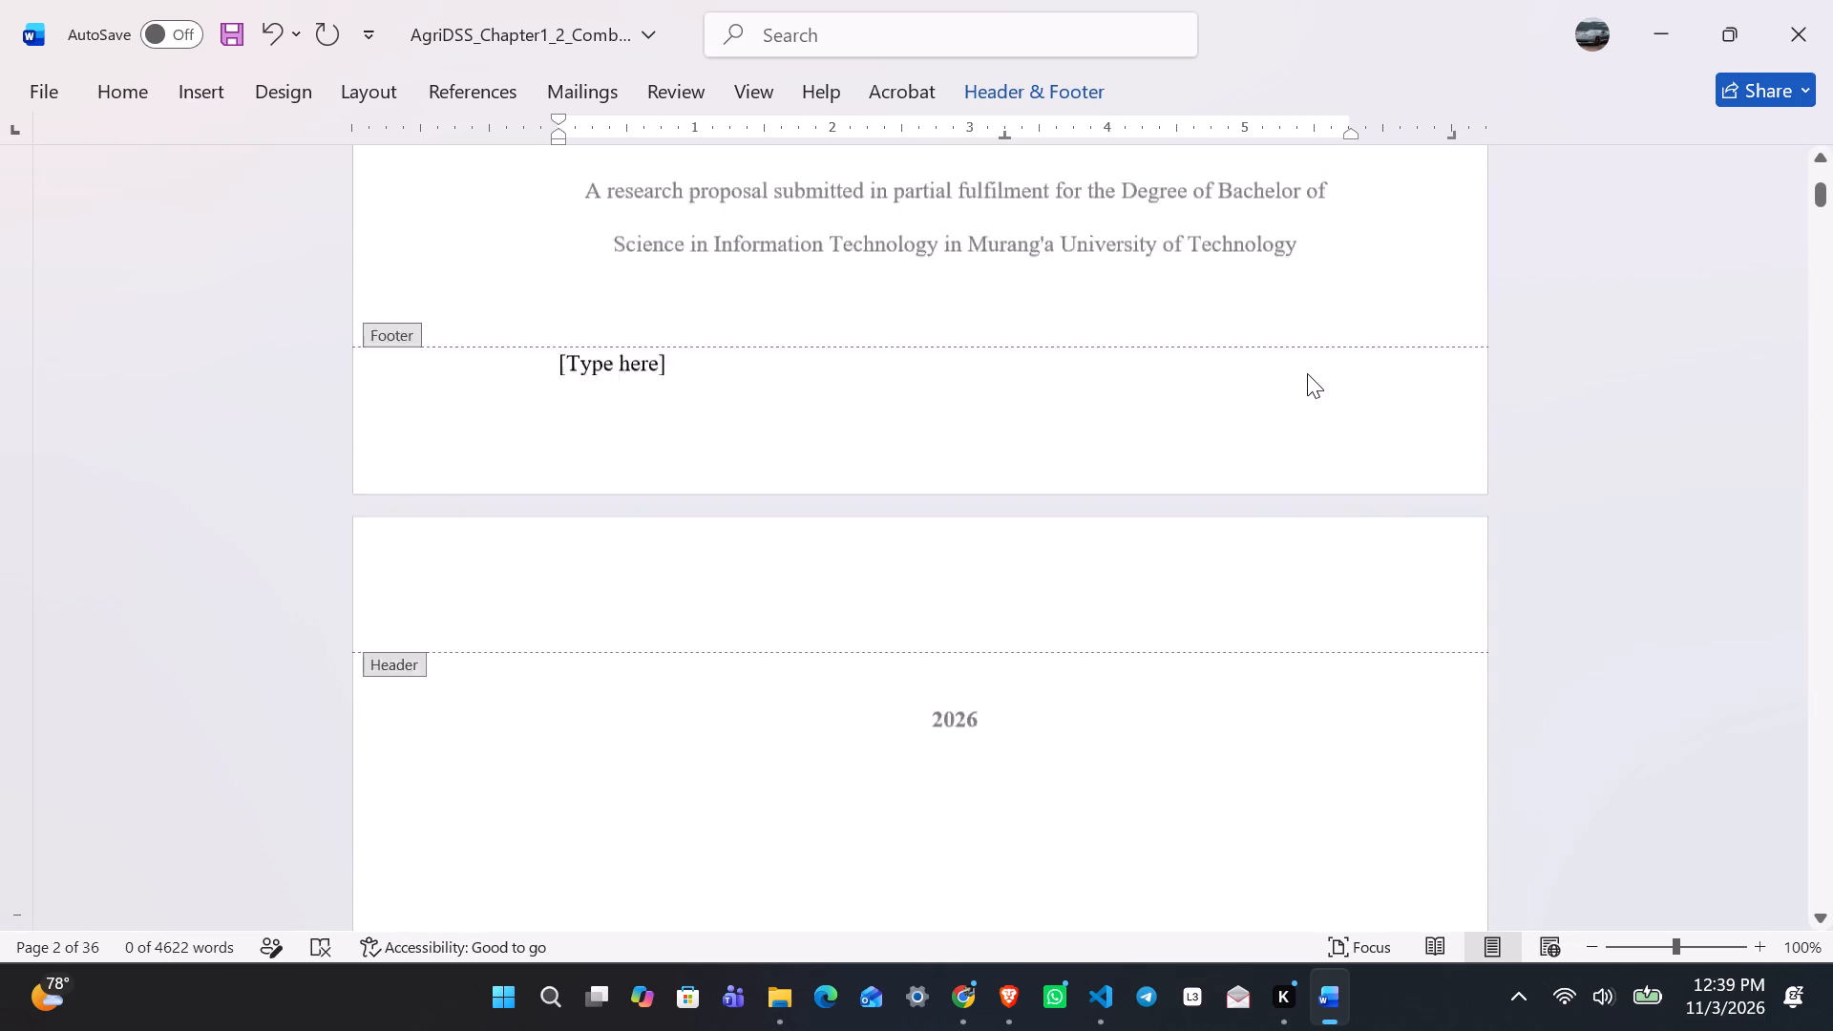
scroll(1307, 373, up, 3)
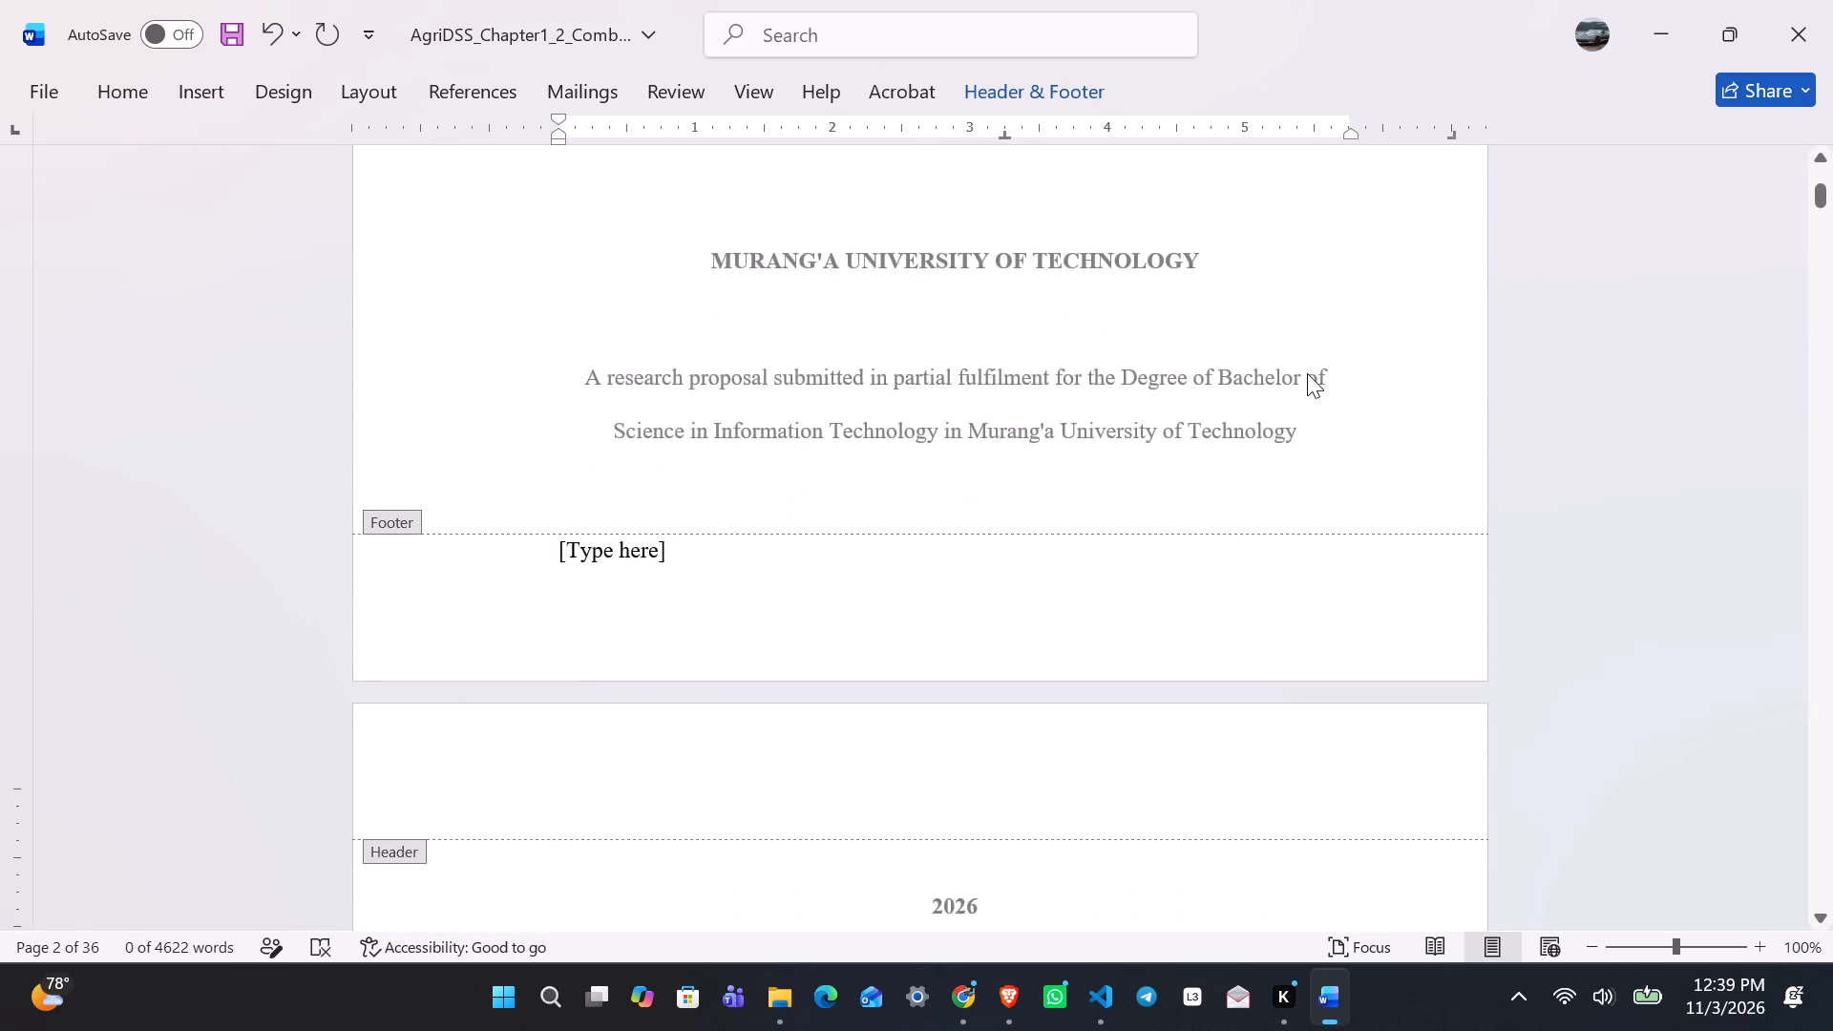
scroll(1307, 373, up, 4)
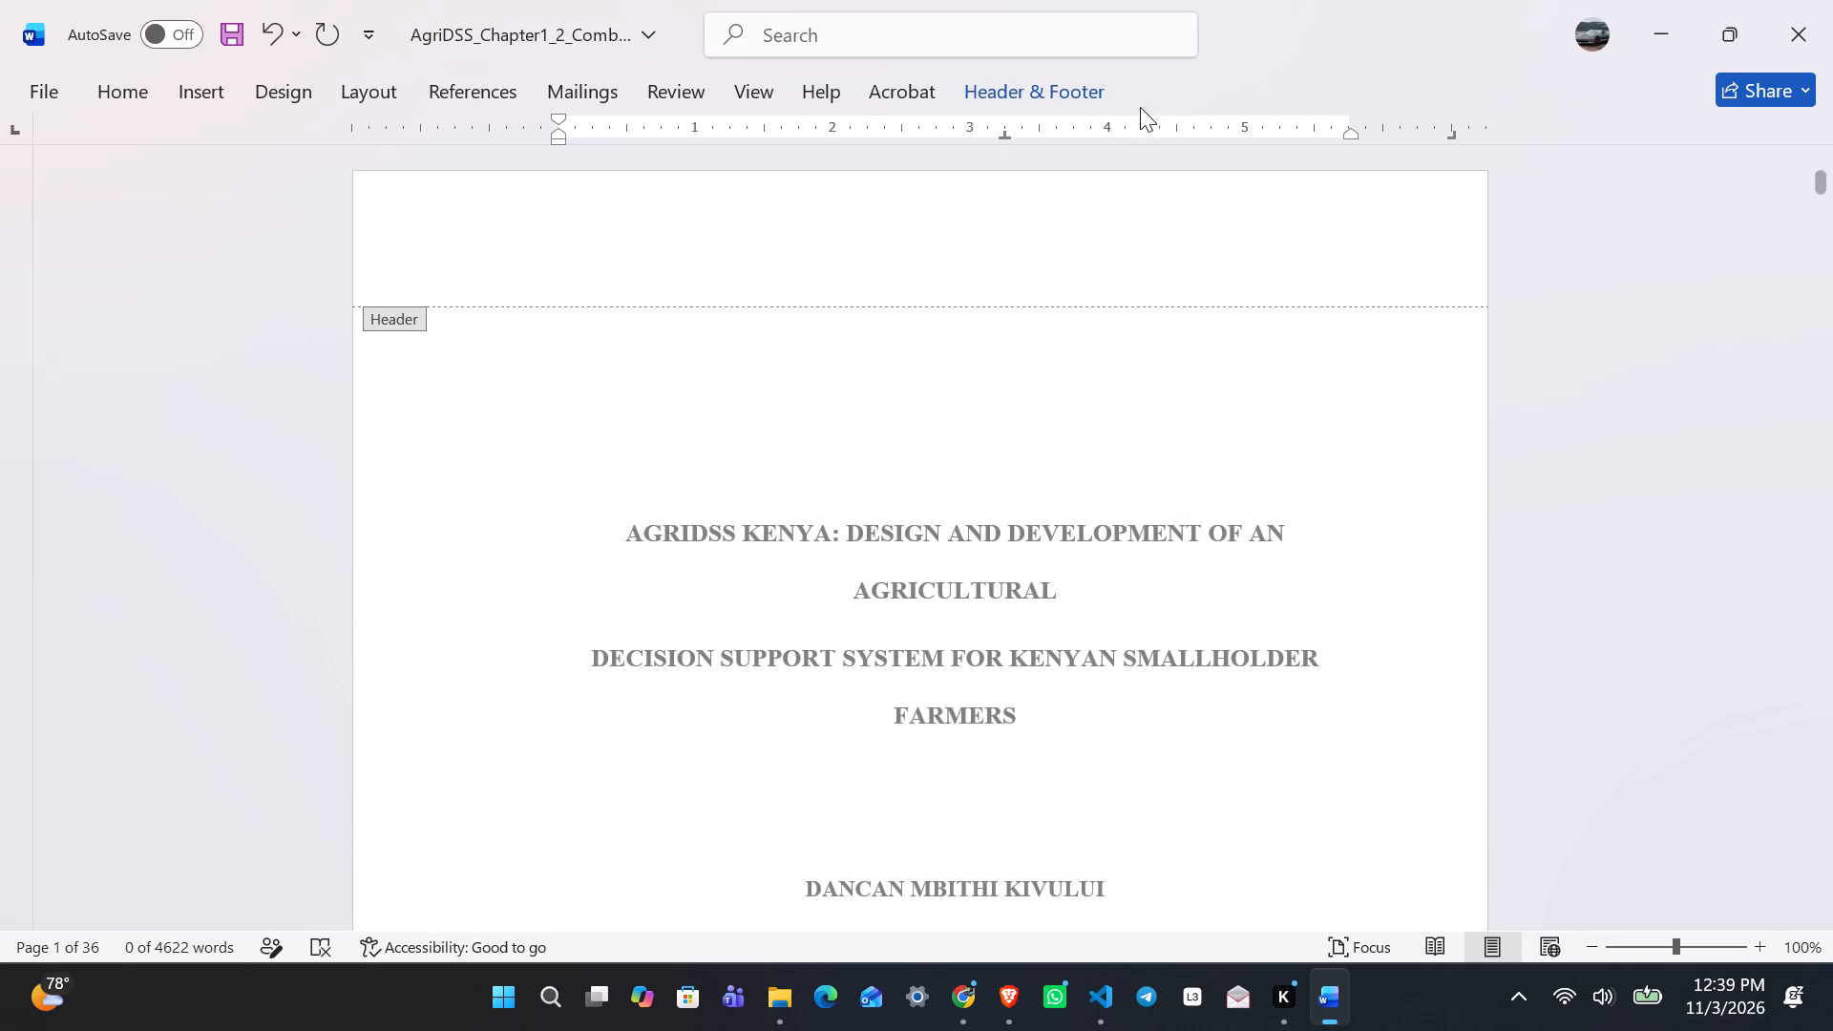
click(220, 88)
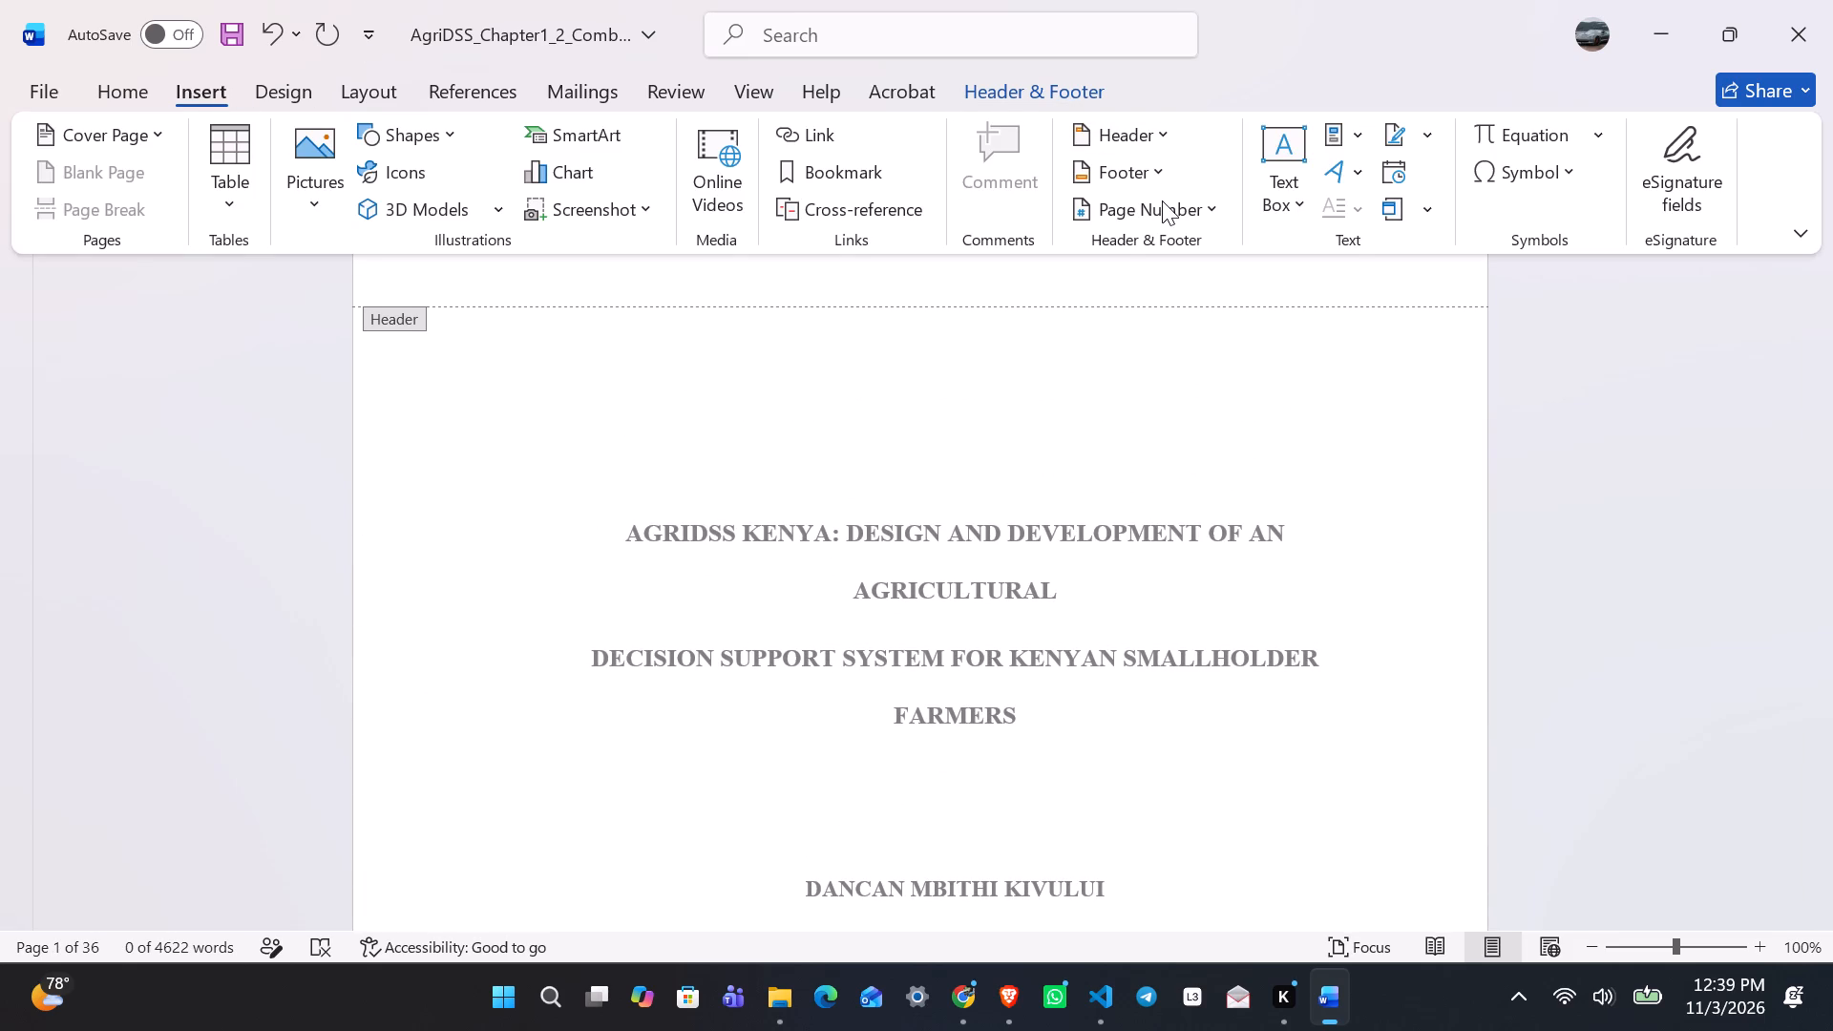
click(1162, 200)
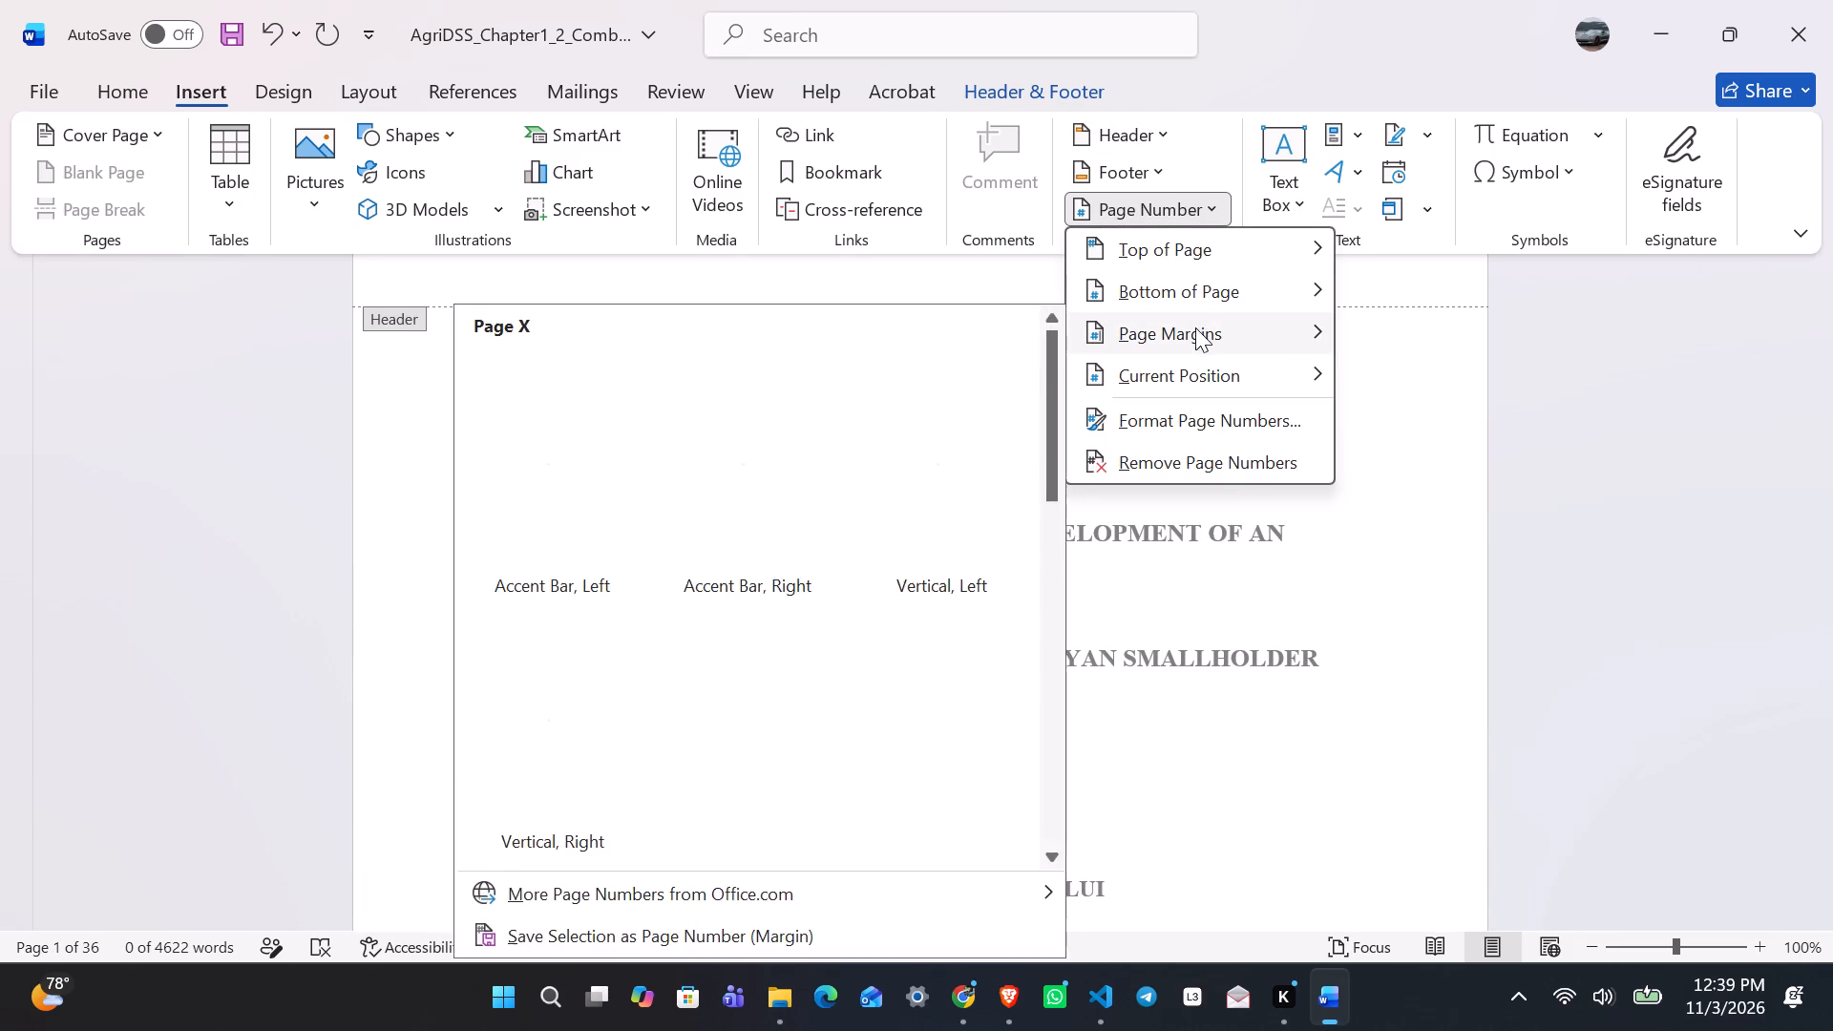
click(1209, 287)
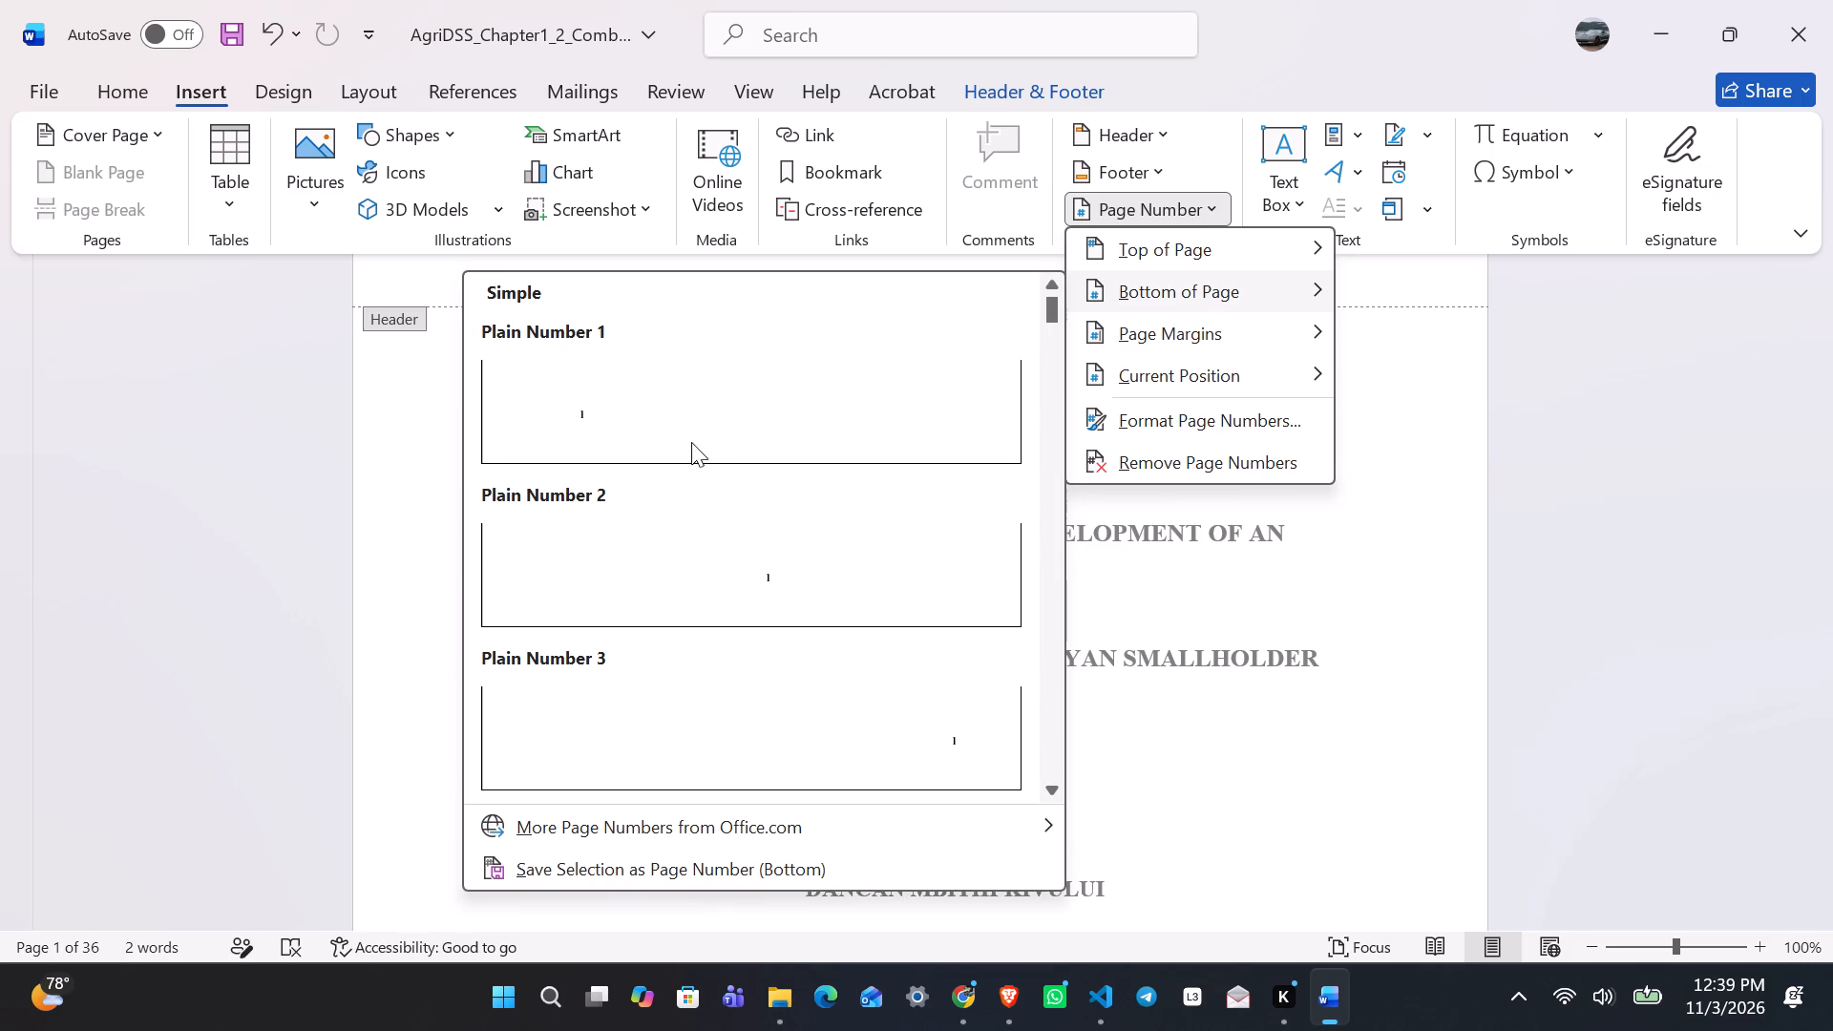
click(737, 681)
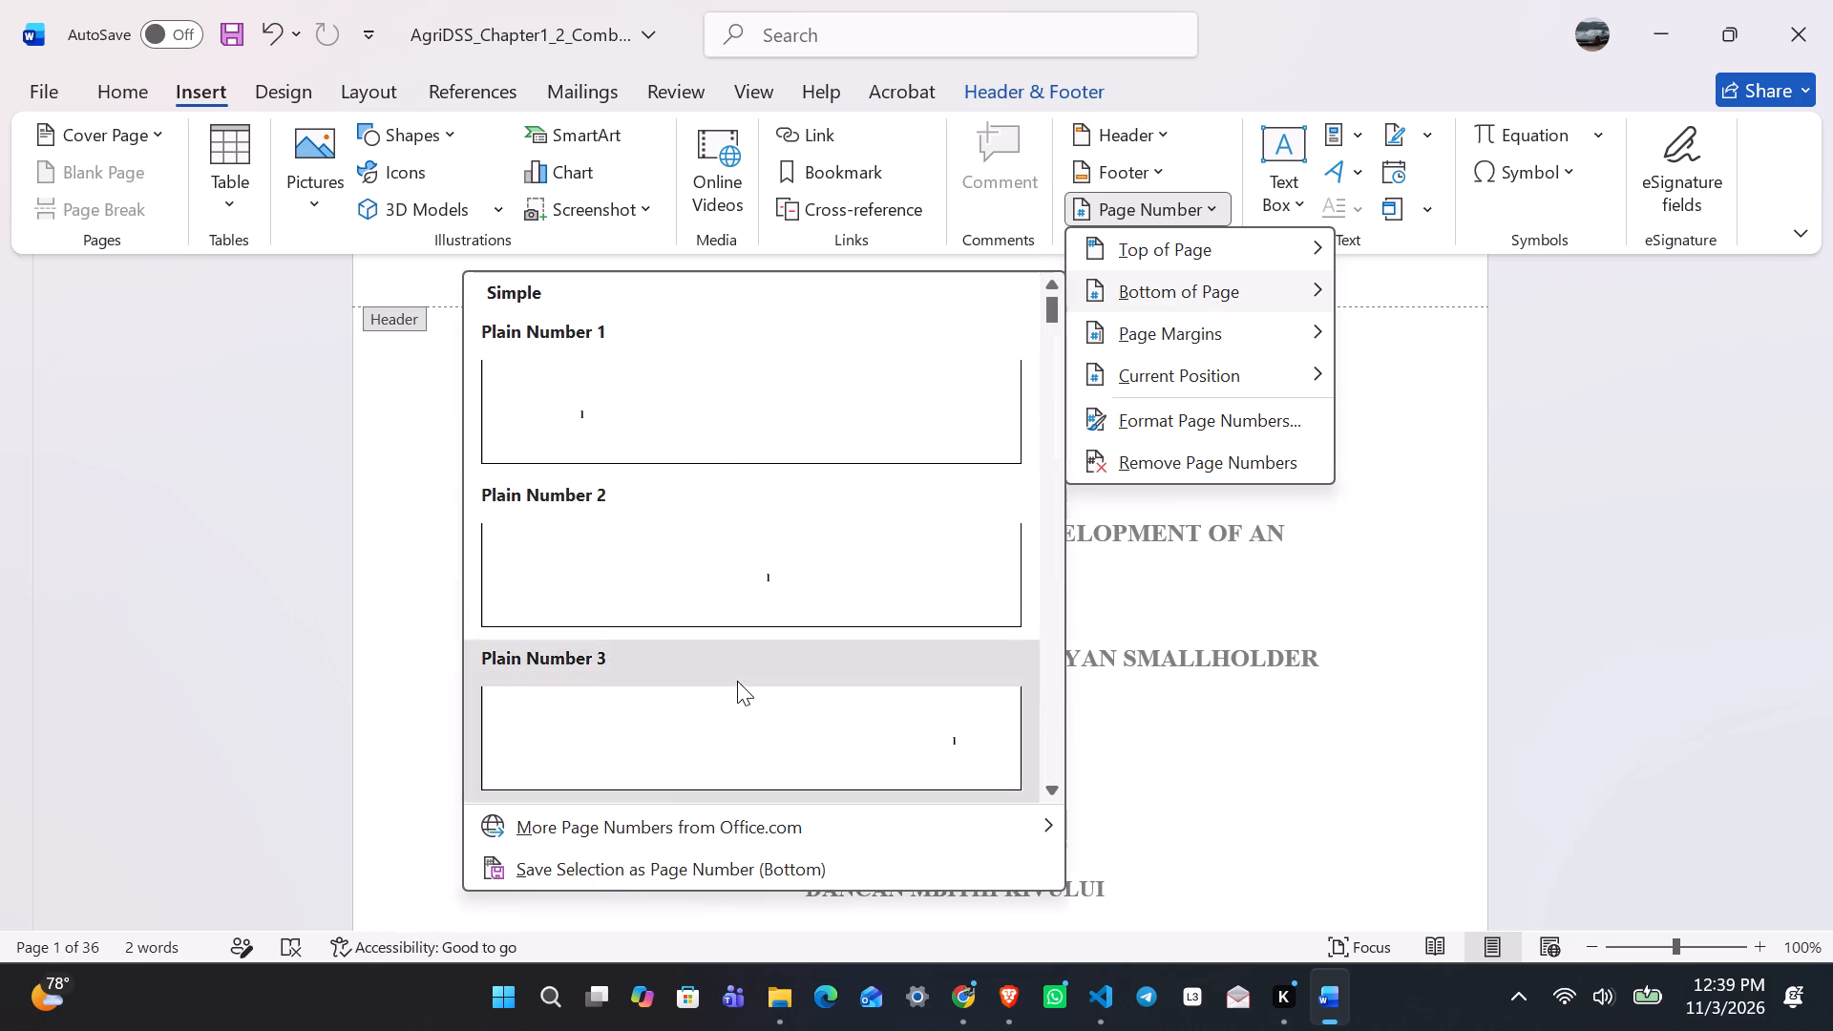
Check the page number in the cover page's footer.
click(1519, 638)
scroll(1519, 638, down, 3)
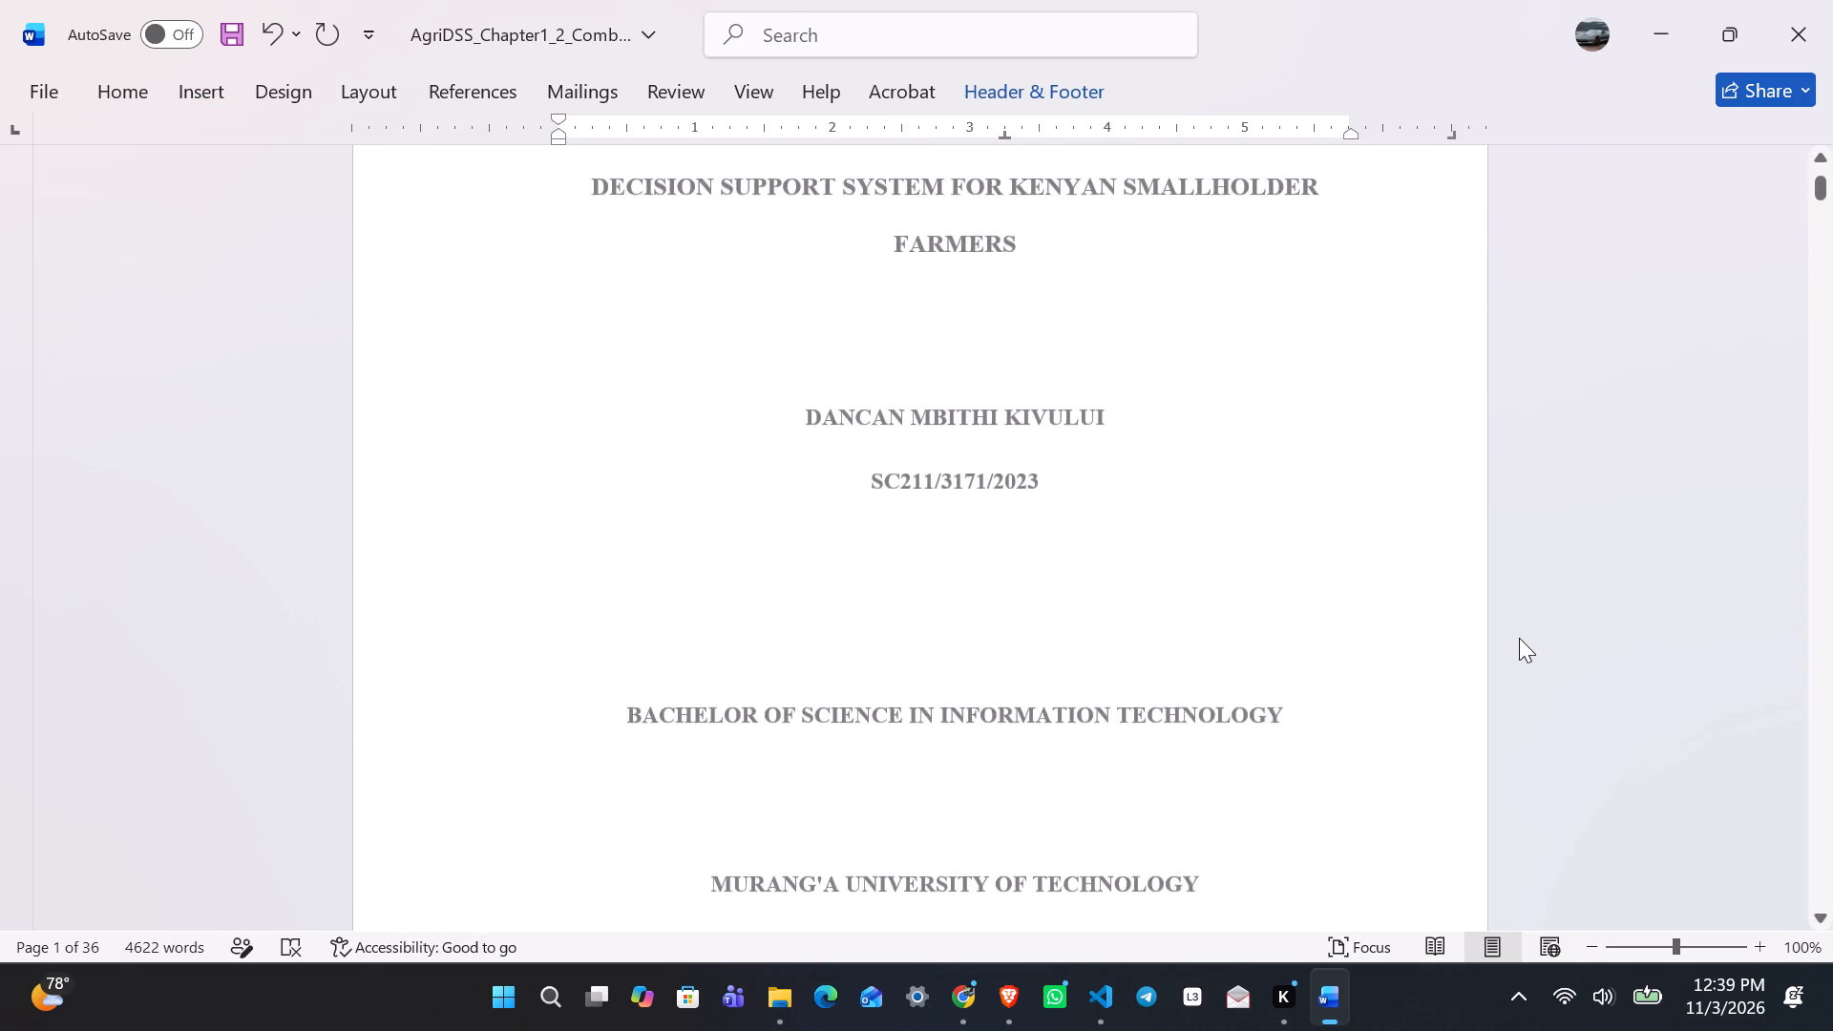
scroll(1519, 638, down, 2)
click(1519, 638)
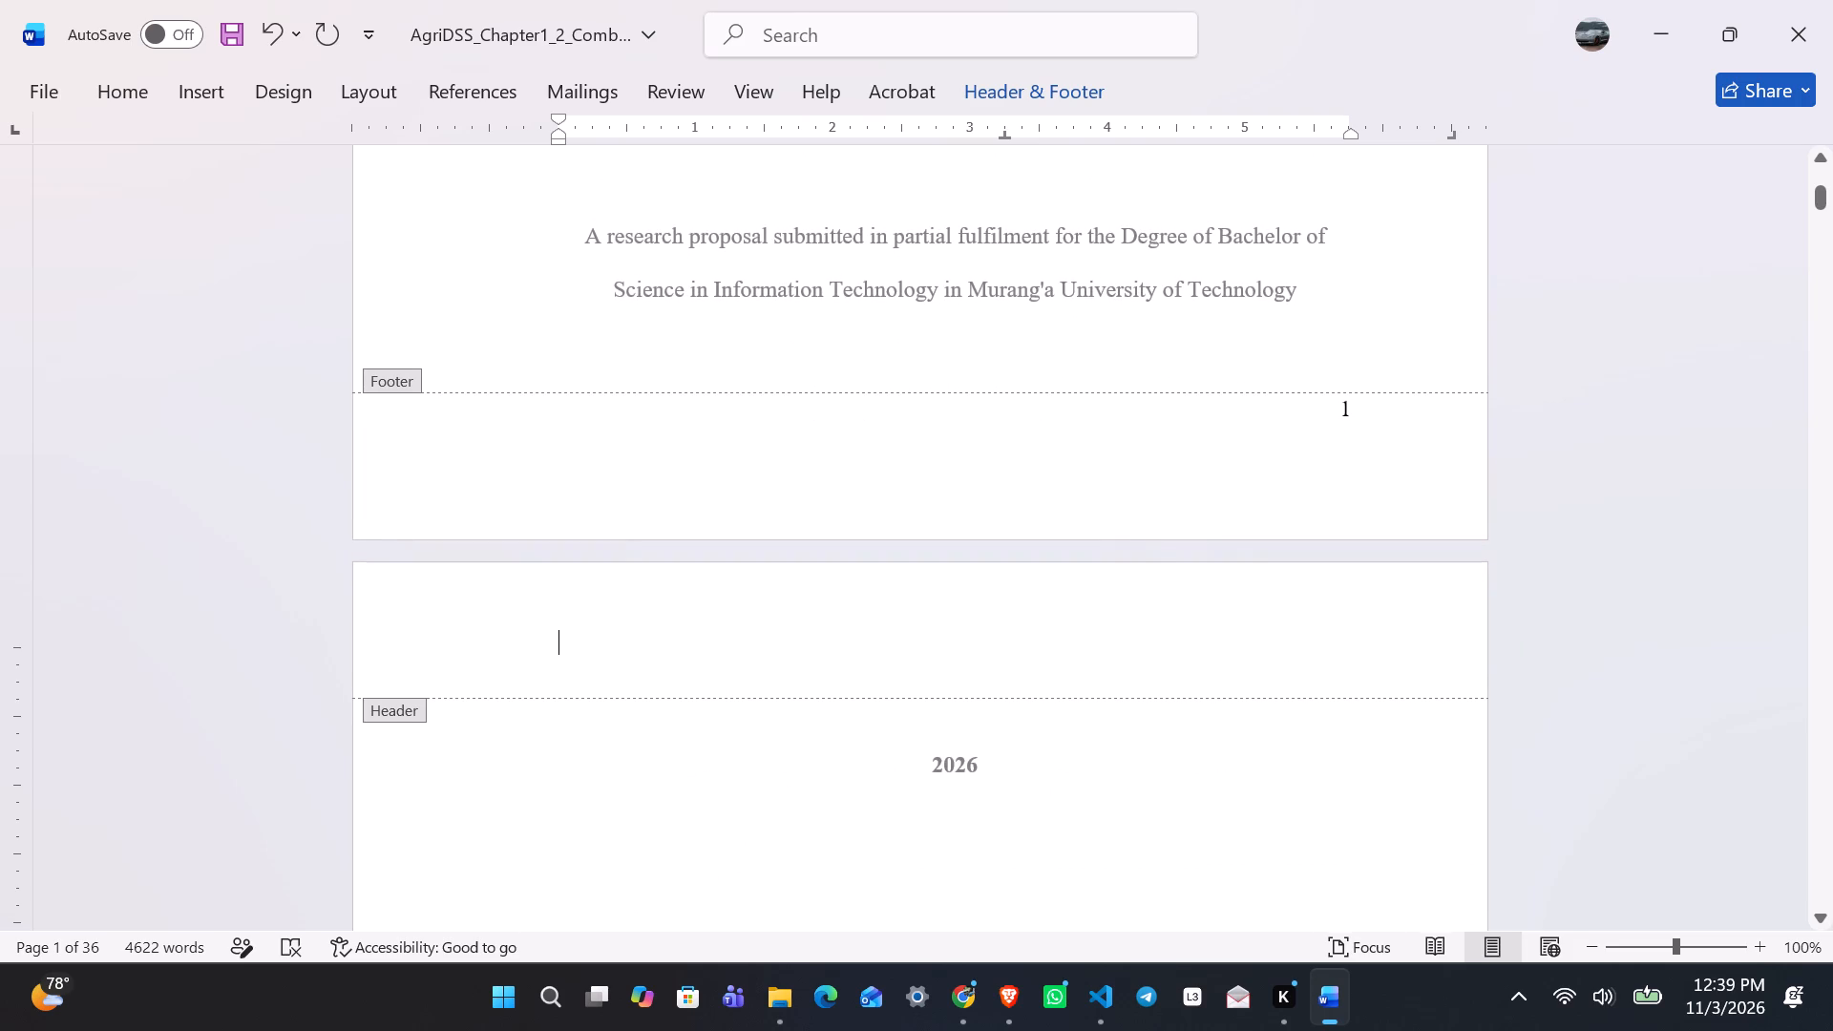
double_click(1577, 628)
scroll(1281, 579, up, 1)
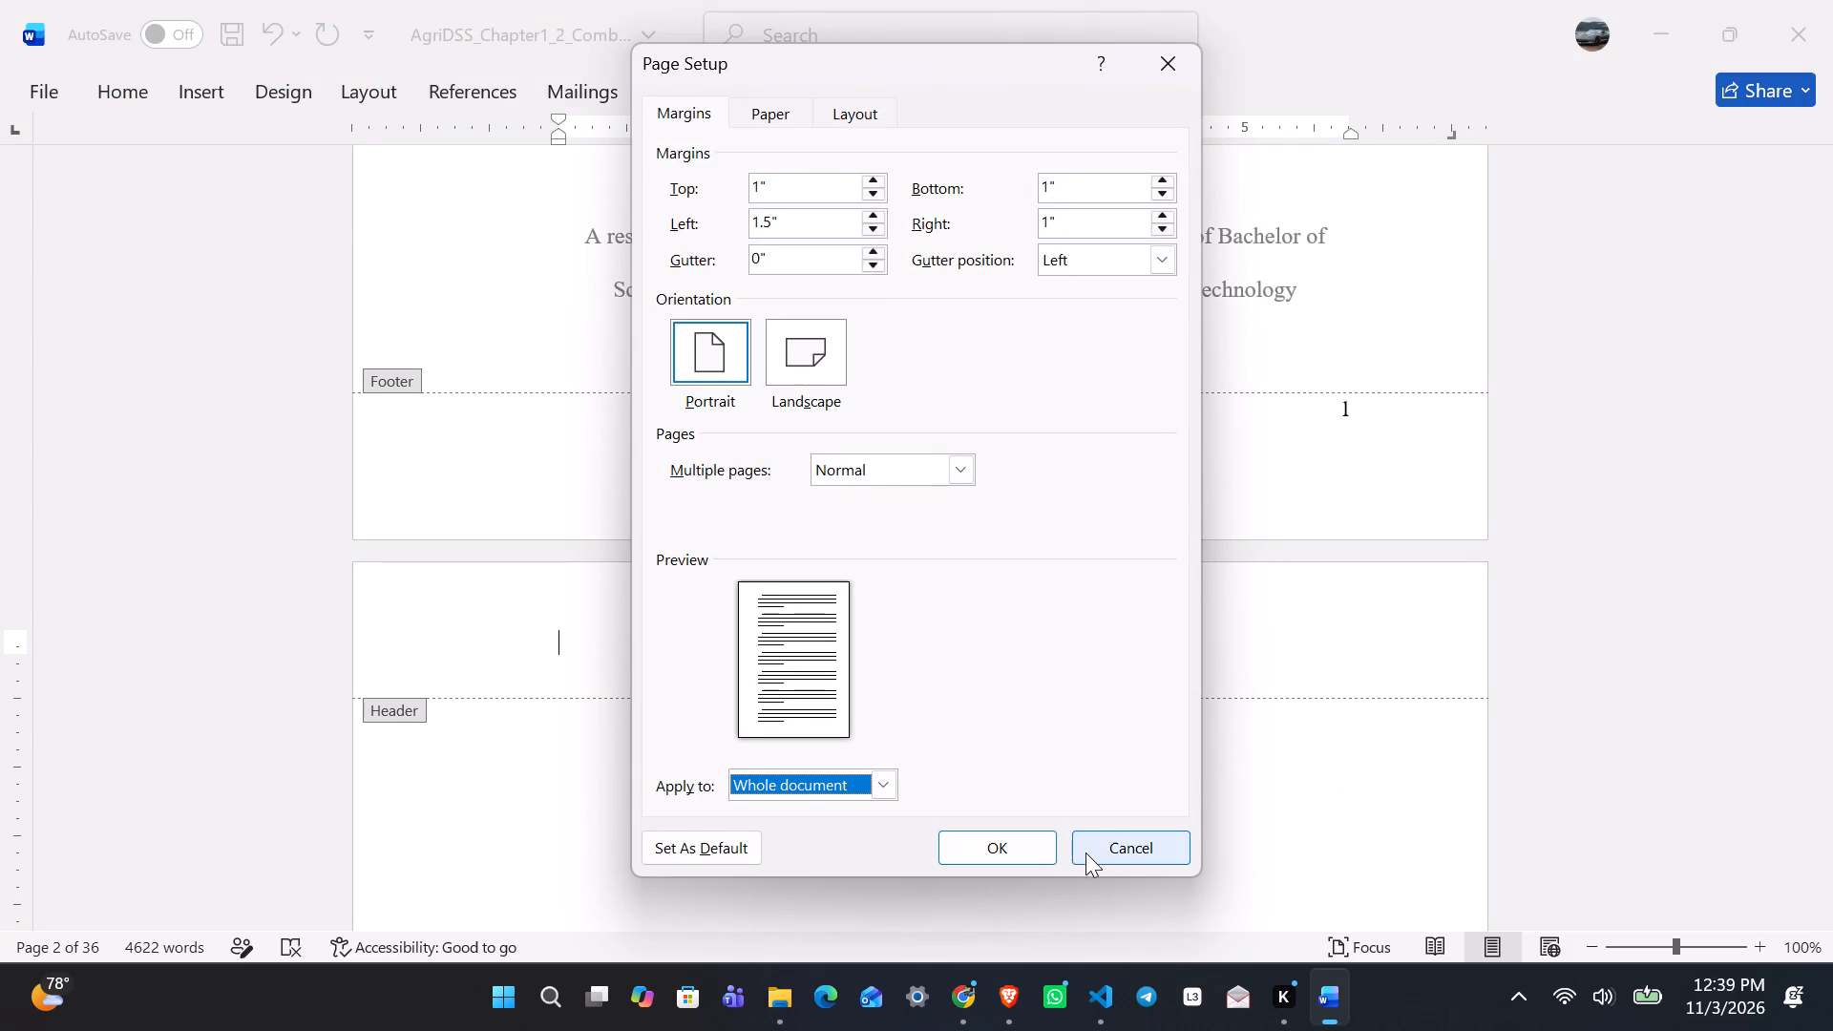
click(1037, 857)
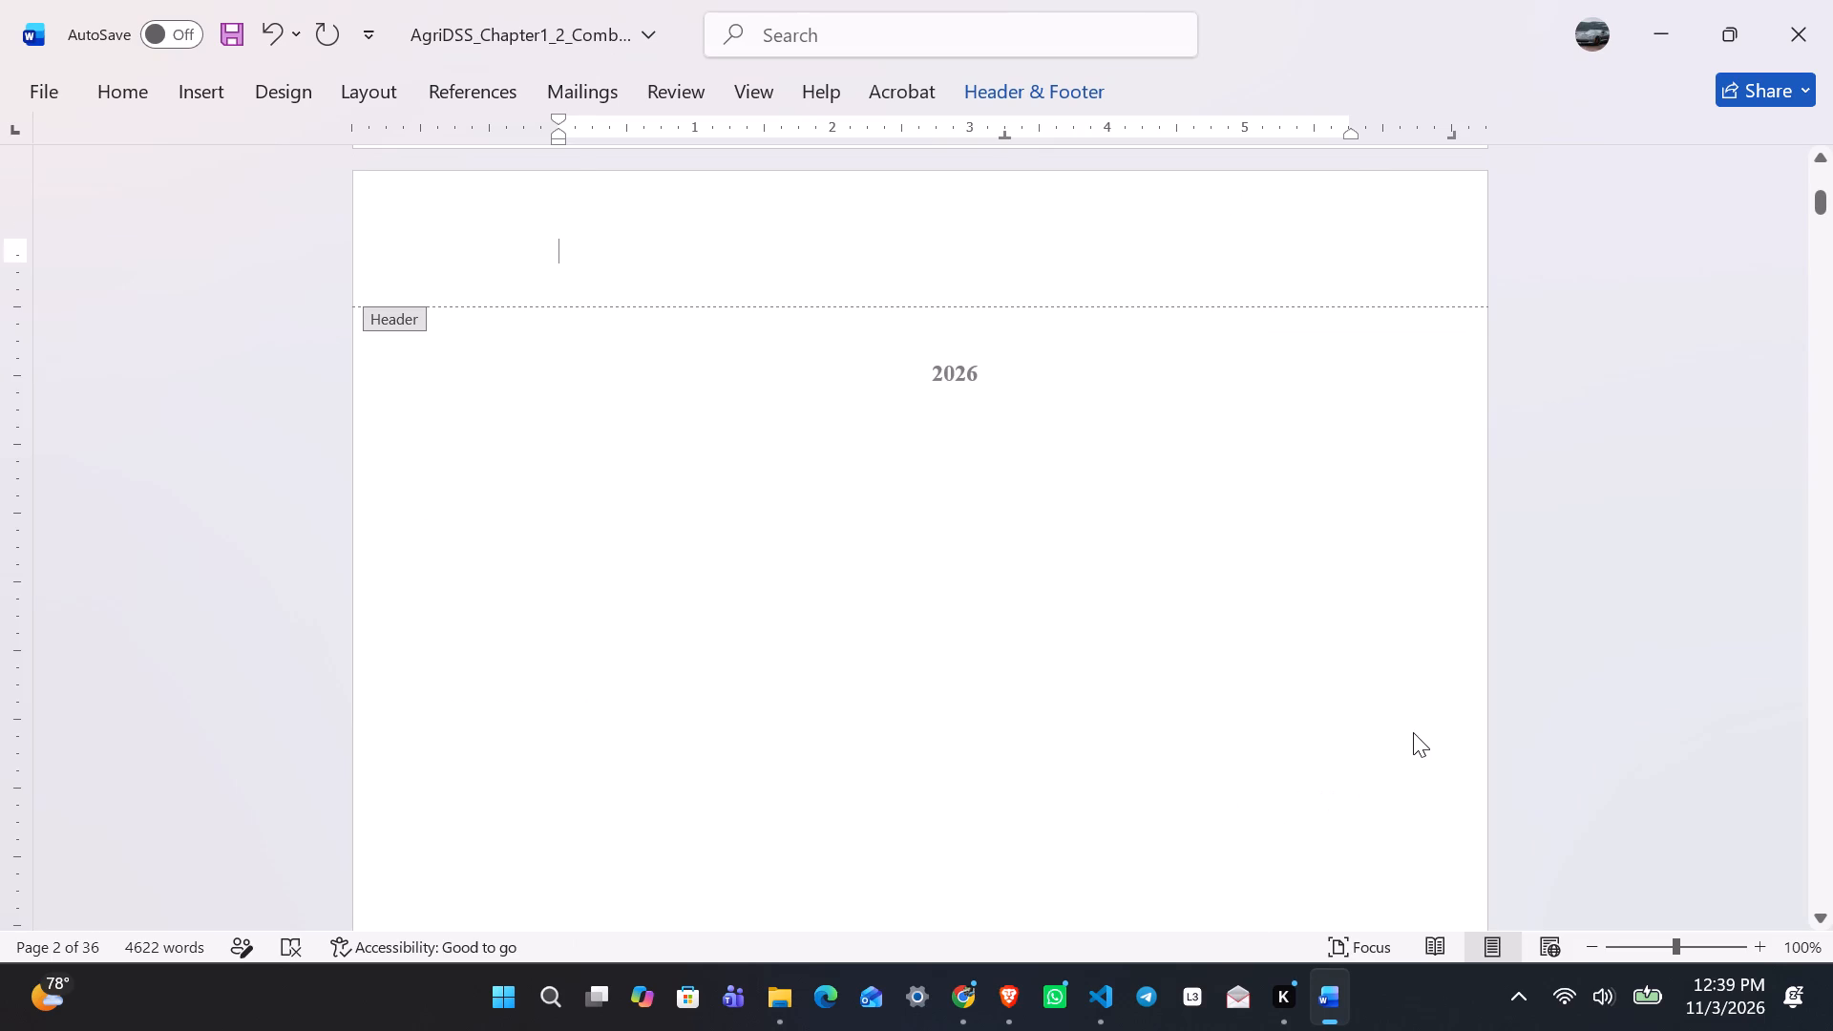
Examine the headers and footers from the cover page through to the Declaration page.
scroll(1413, 732, up, 1)
scroll(1413, 732, down, 1)
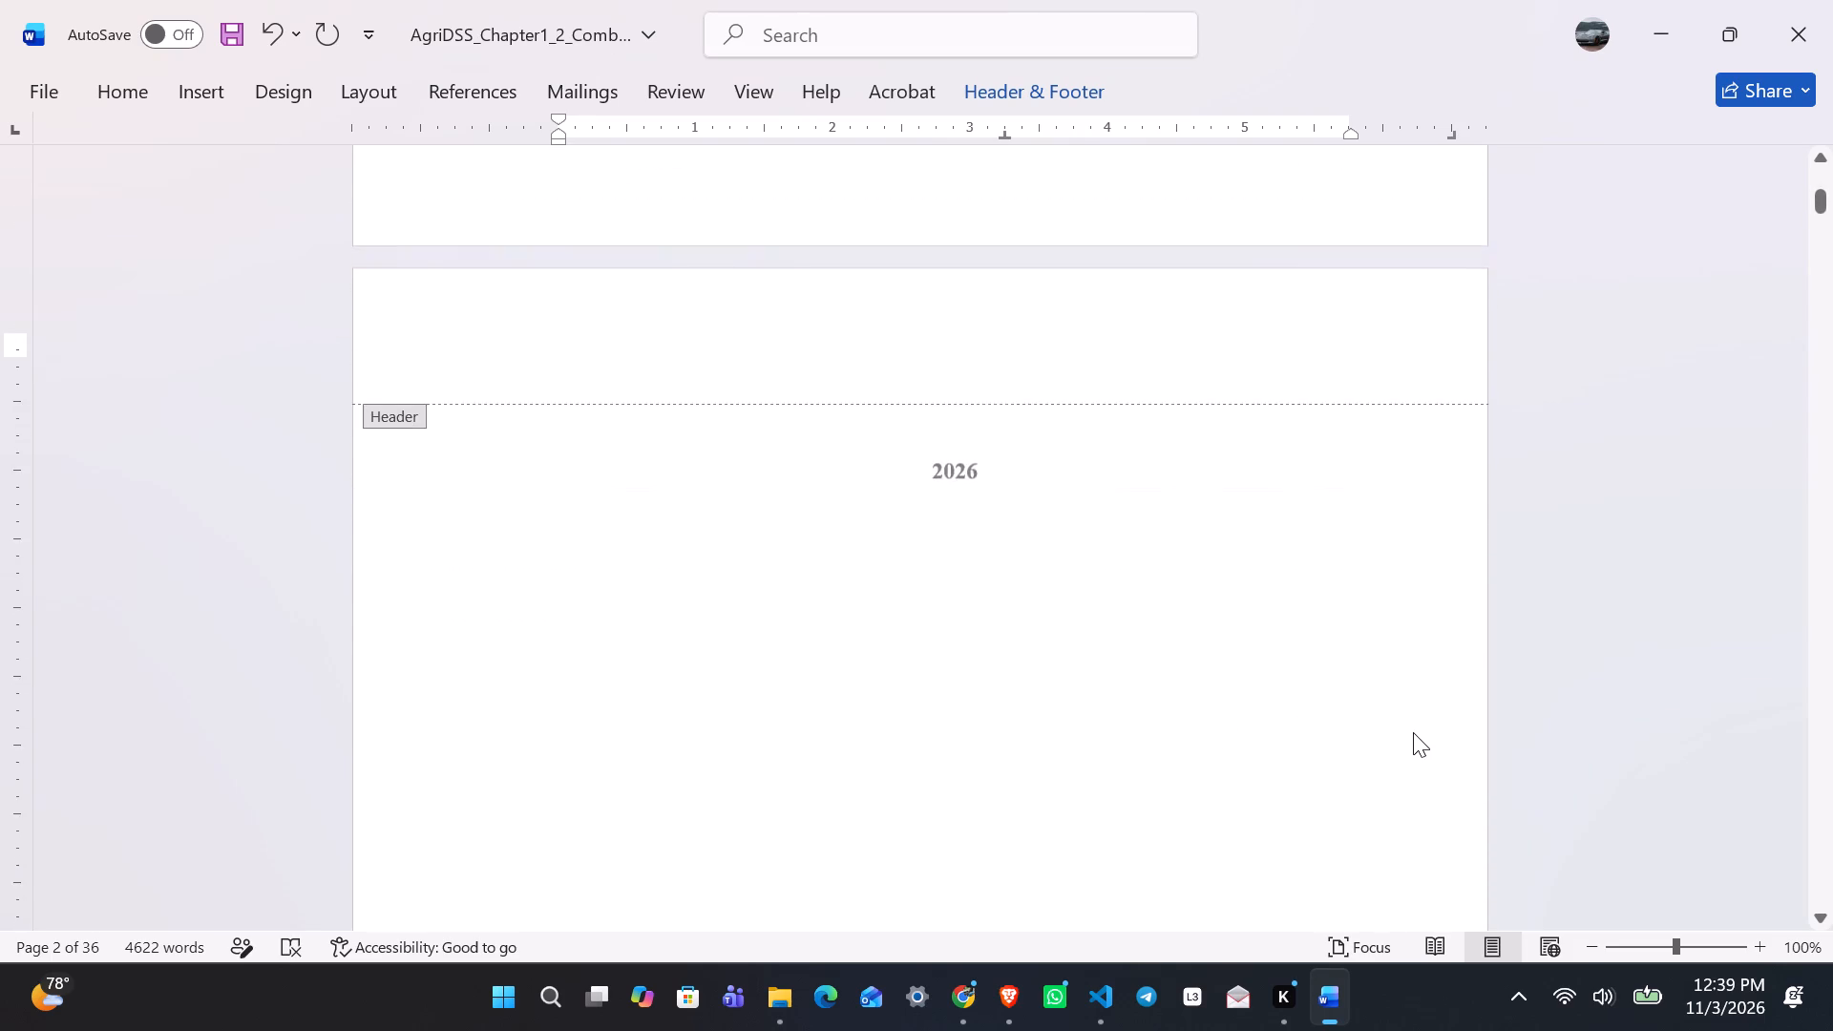
scroll(1413, 732, down, 2)
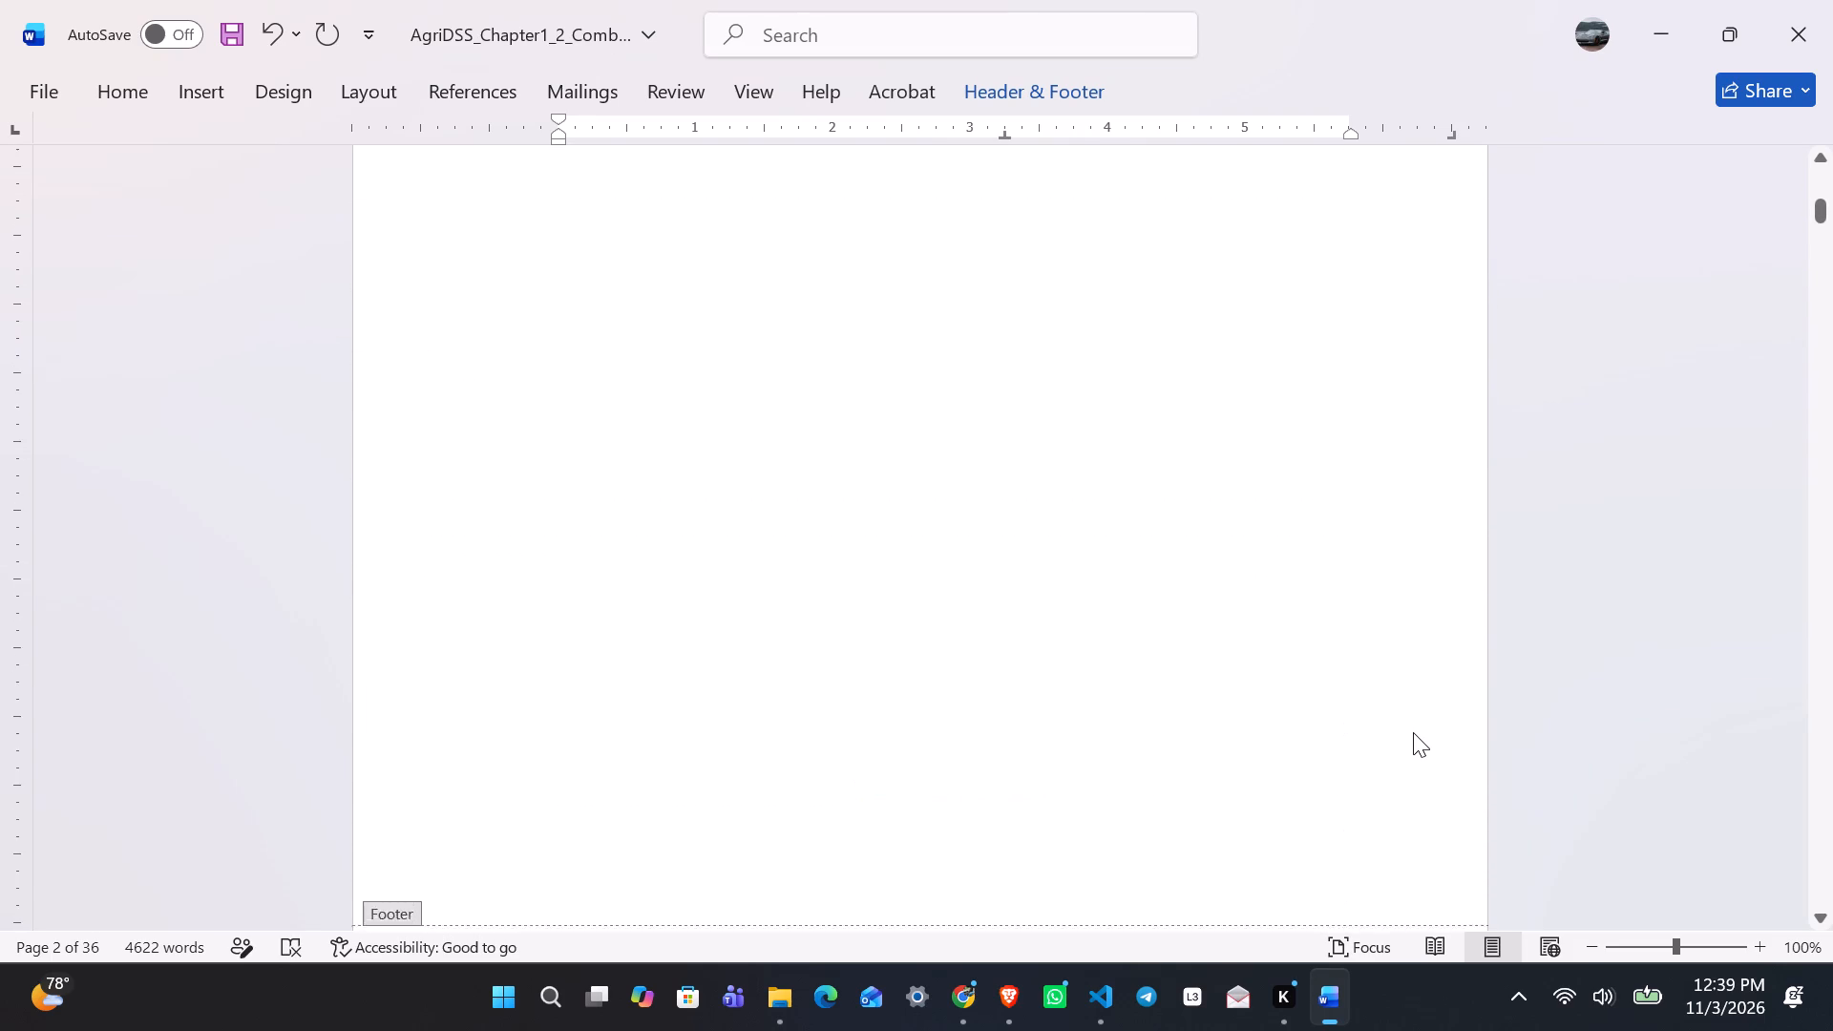
scroll(1413, 732, up, 4)
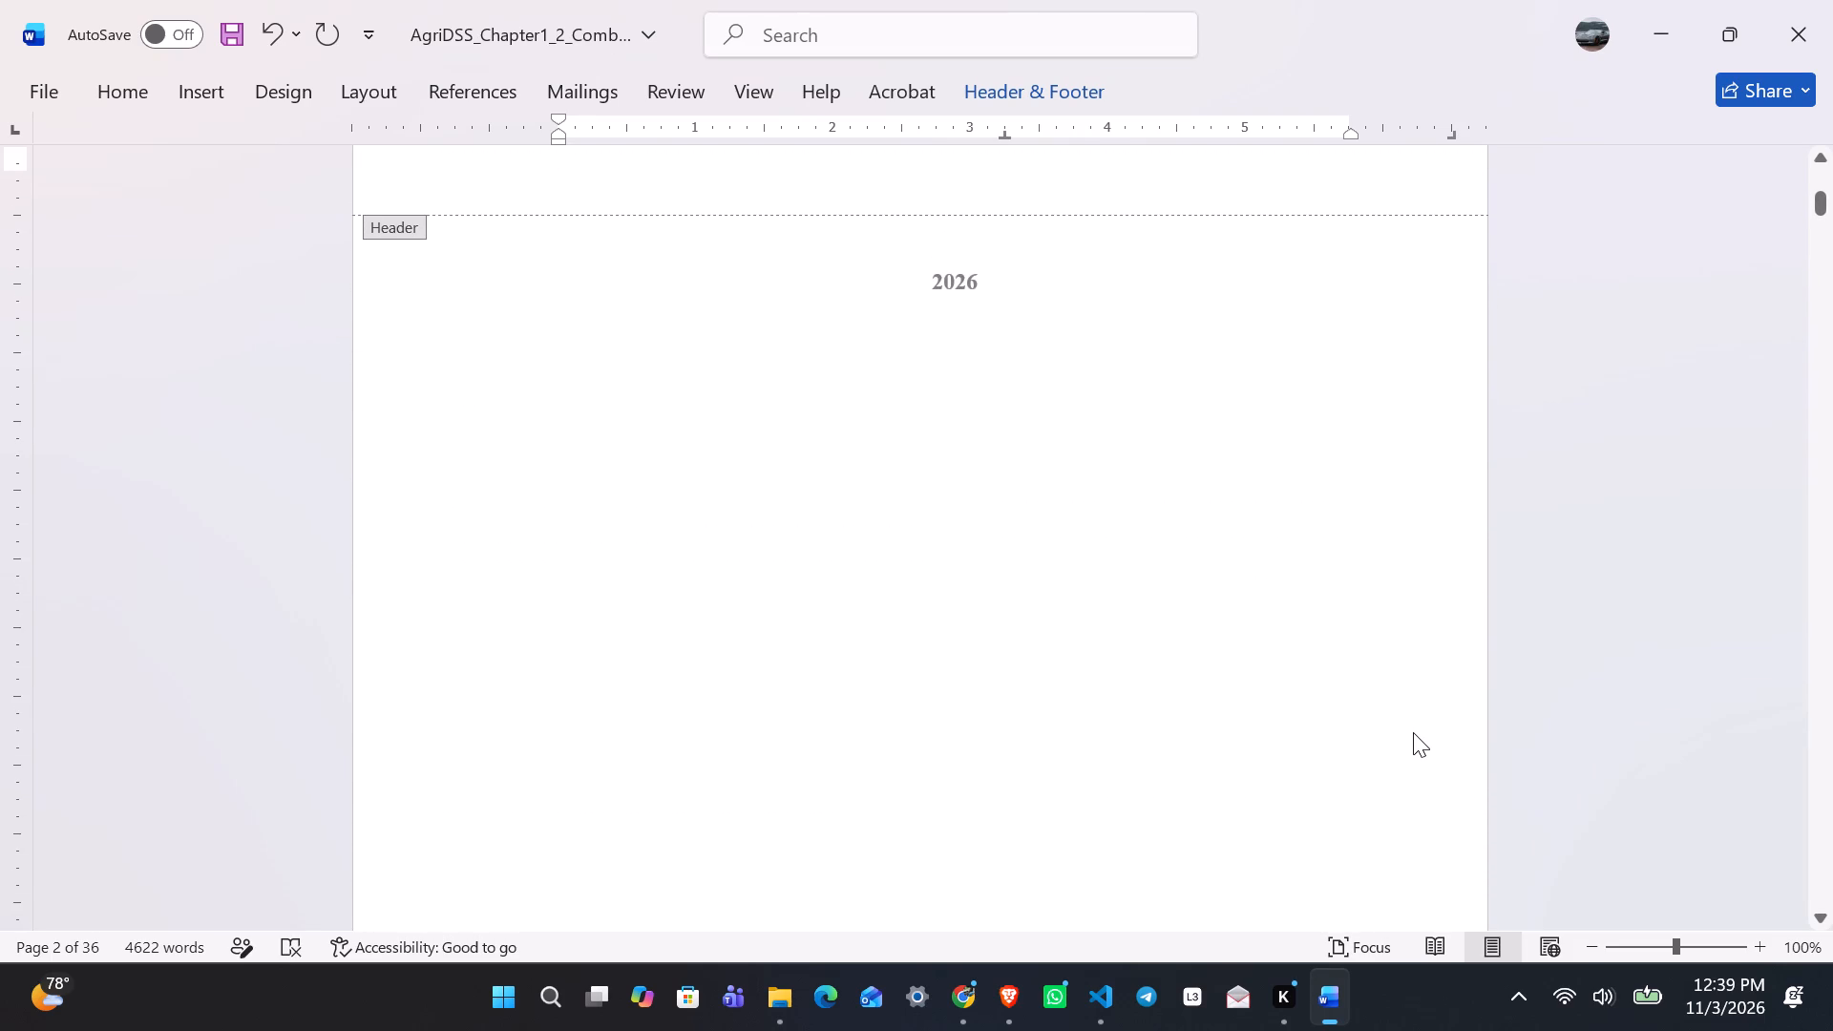
scroll(1416, 752, up, 1)
scroll(1416, 752, down, 5)
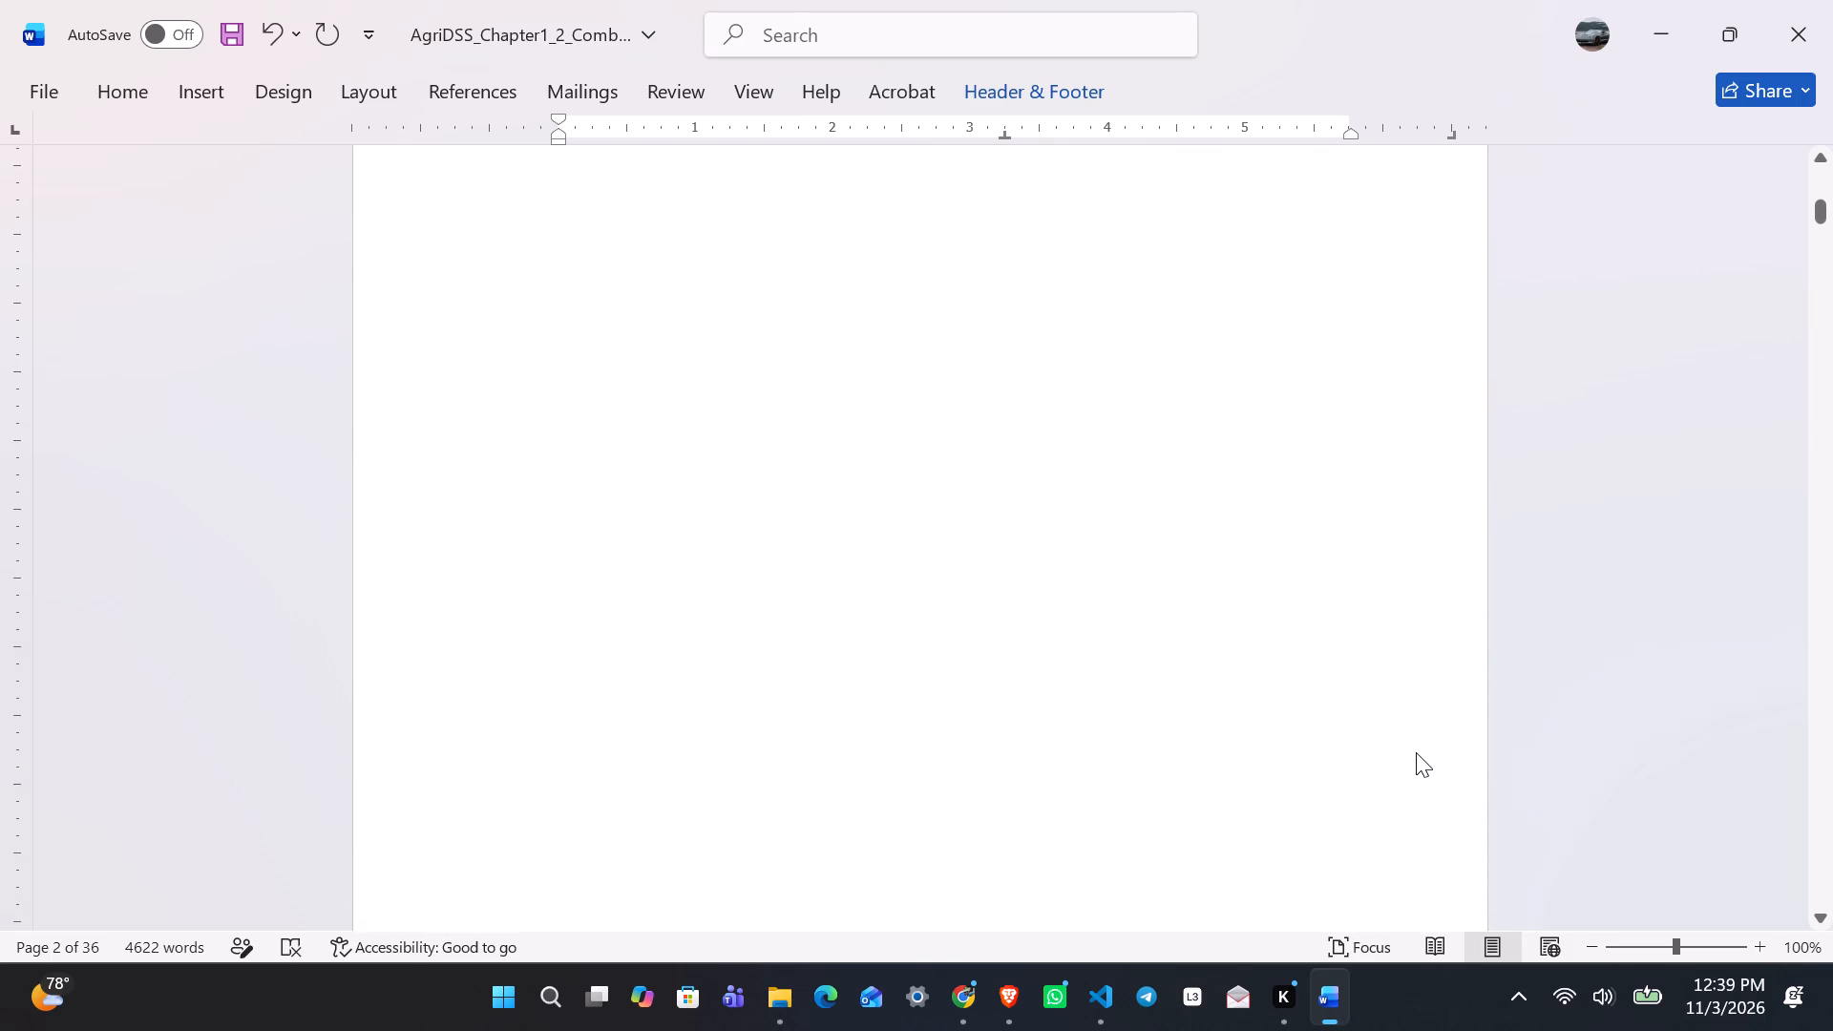
scroll(1416, 752, down, 1)
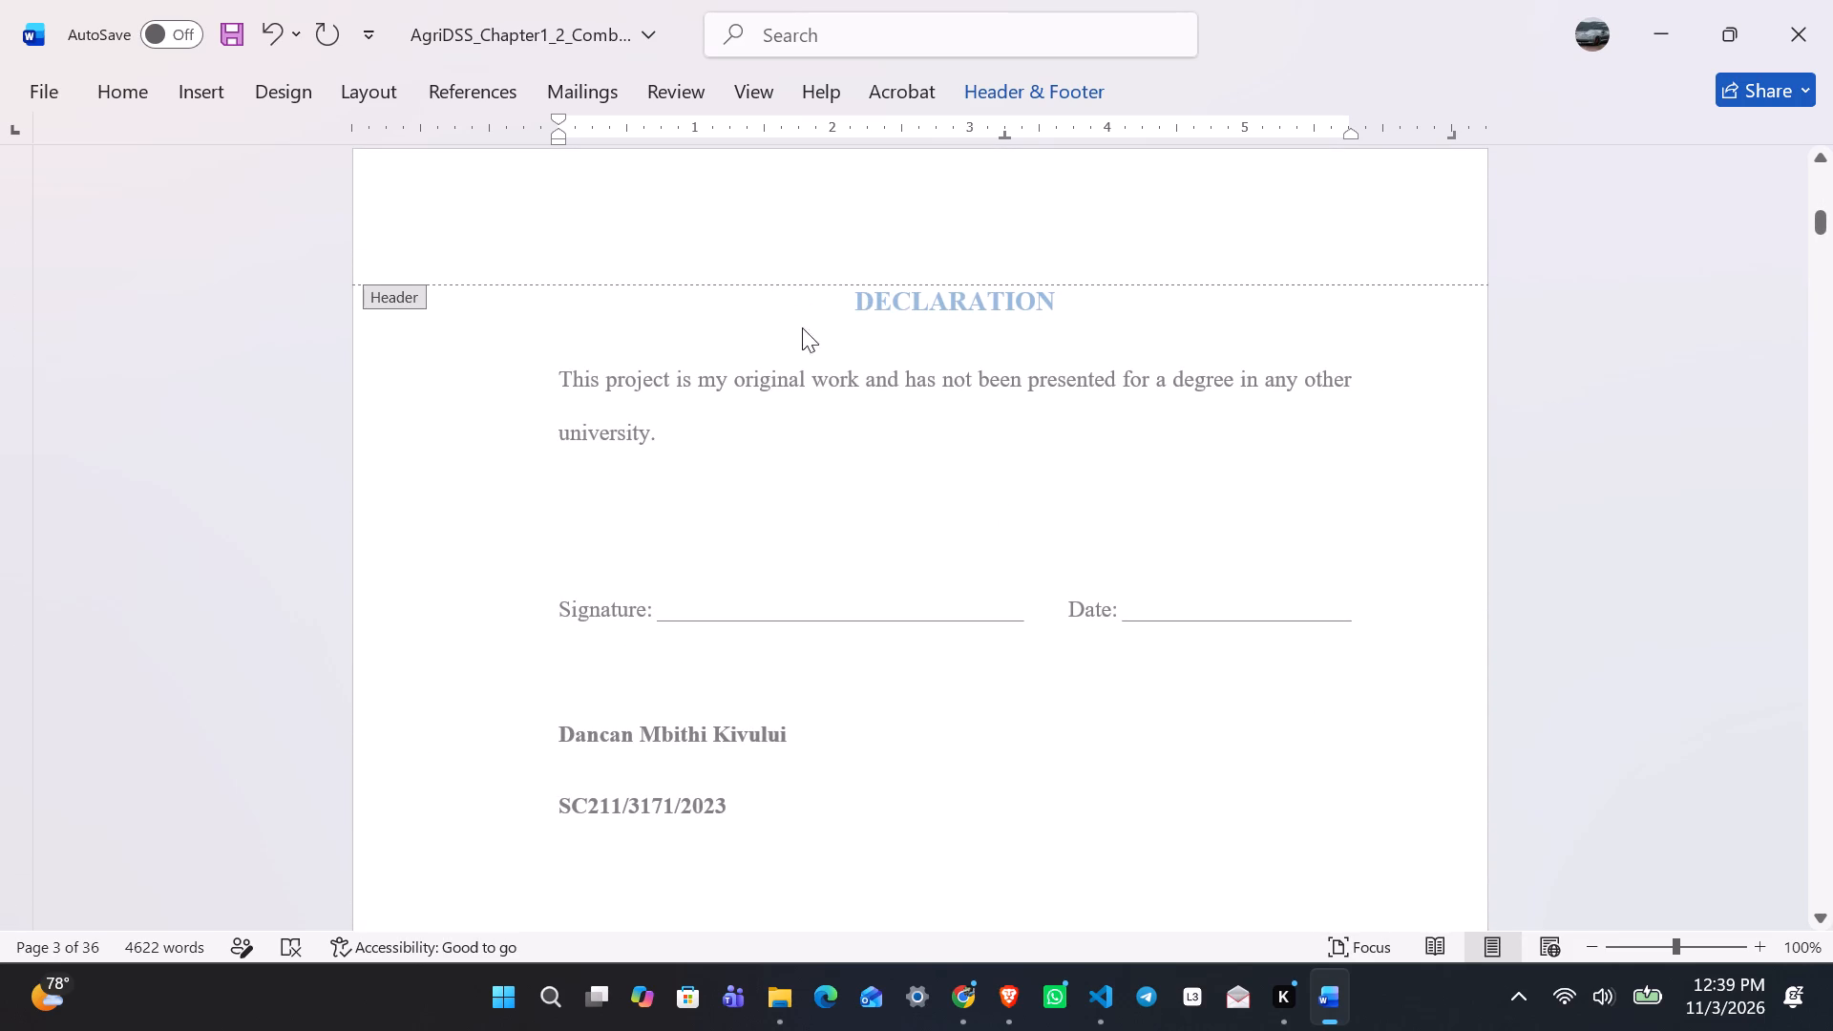
Keep the Home ribbon expanded and close header and footer editing, returning to the Declaration page's body text.
click(806, 351)
click(769, 494)
click(126, 75)
click(129, 89)
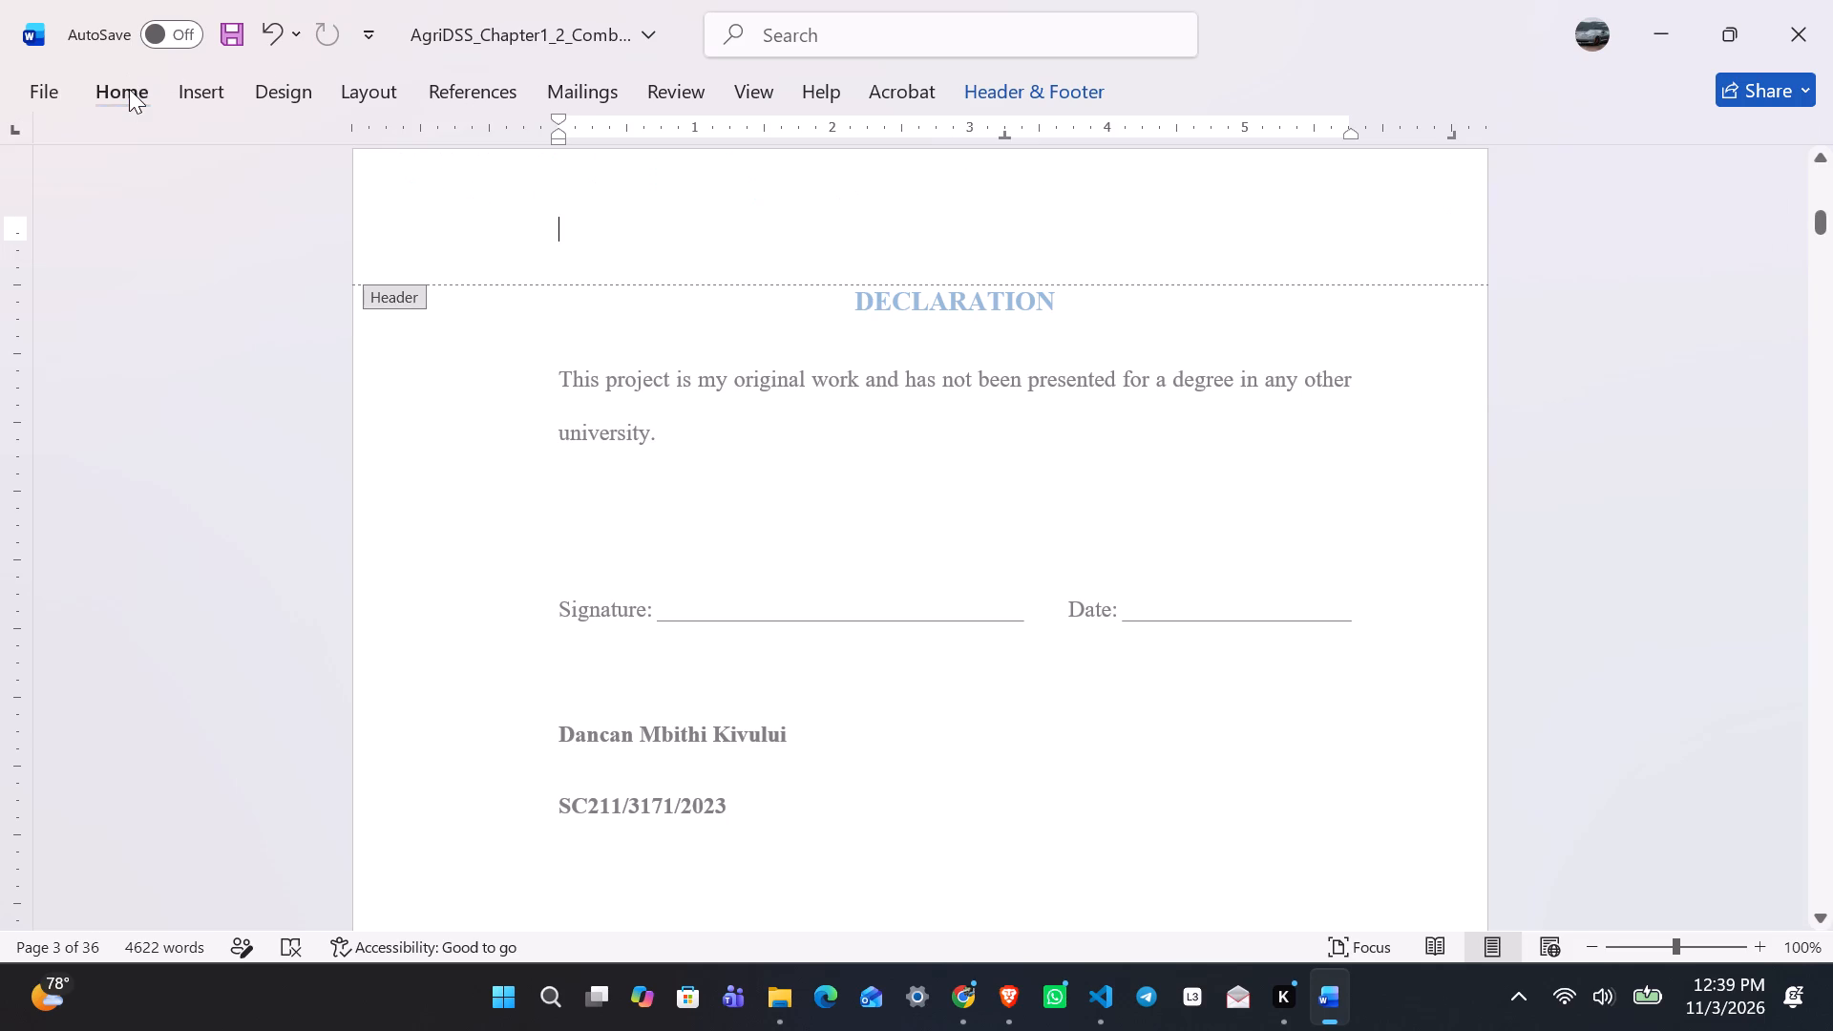
double_click(129, 89)
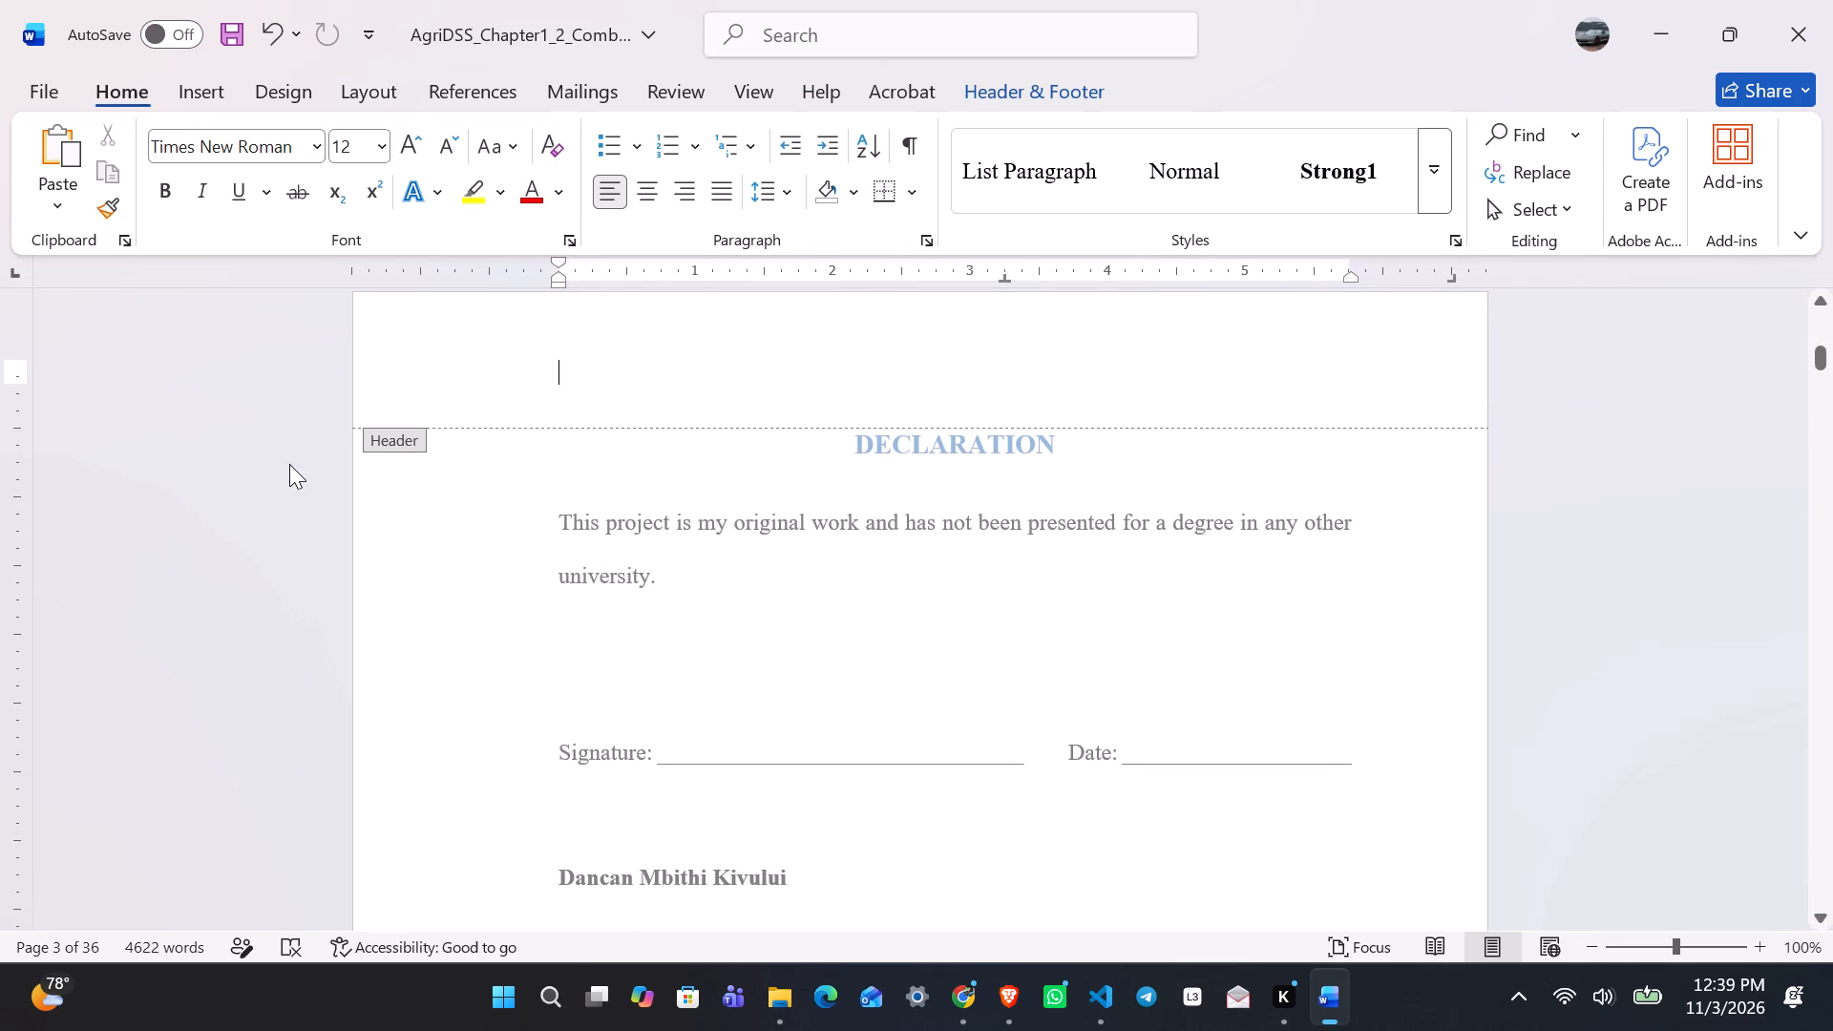
click(470, 574)
triple_click(630, 640)
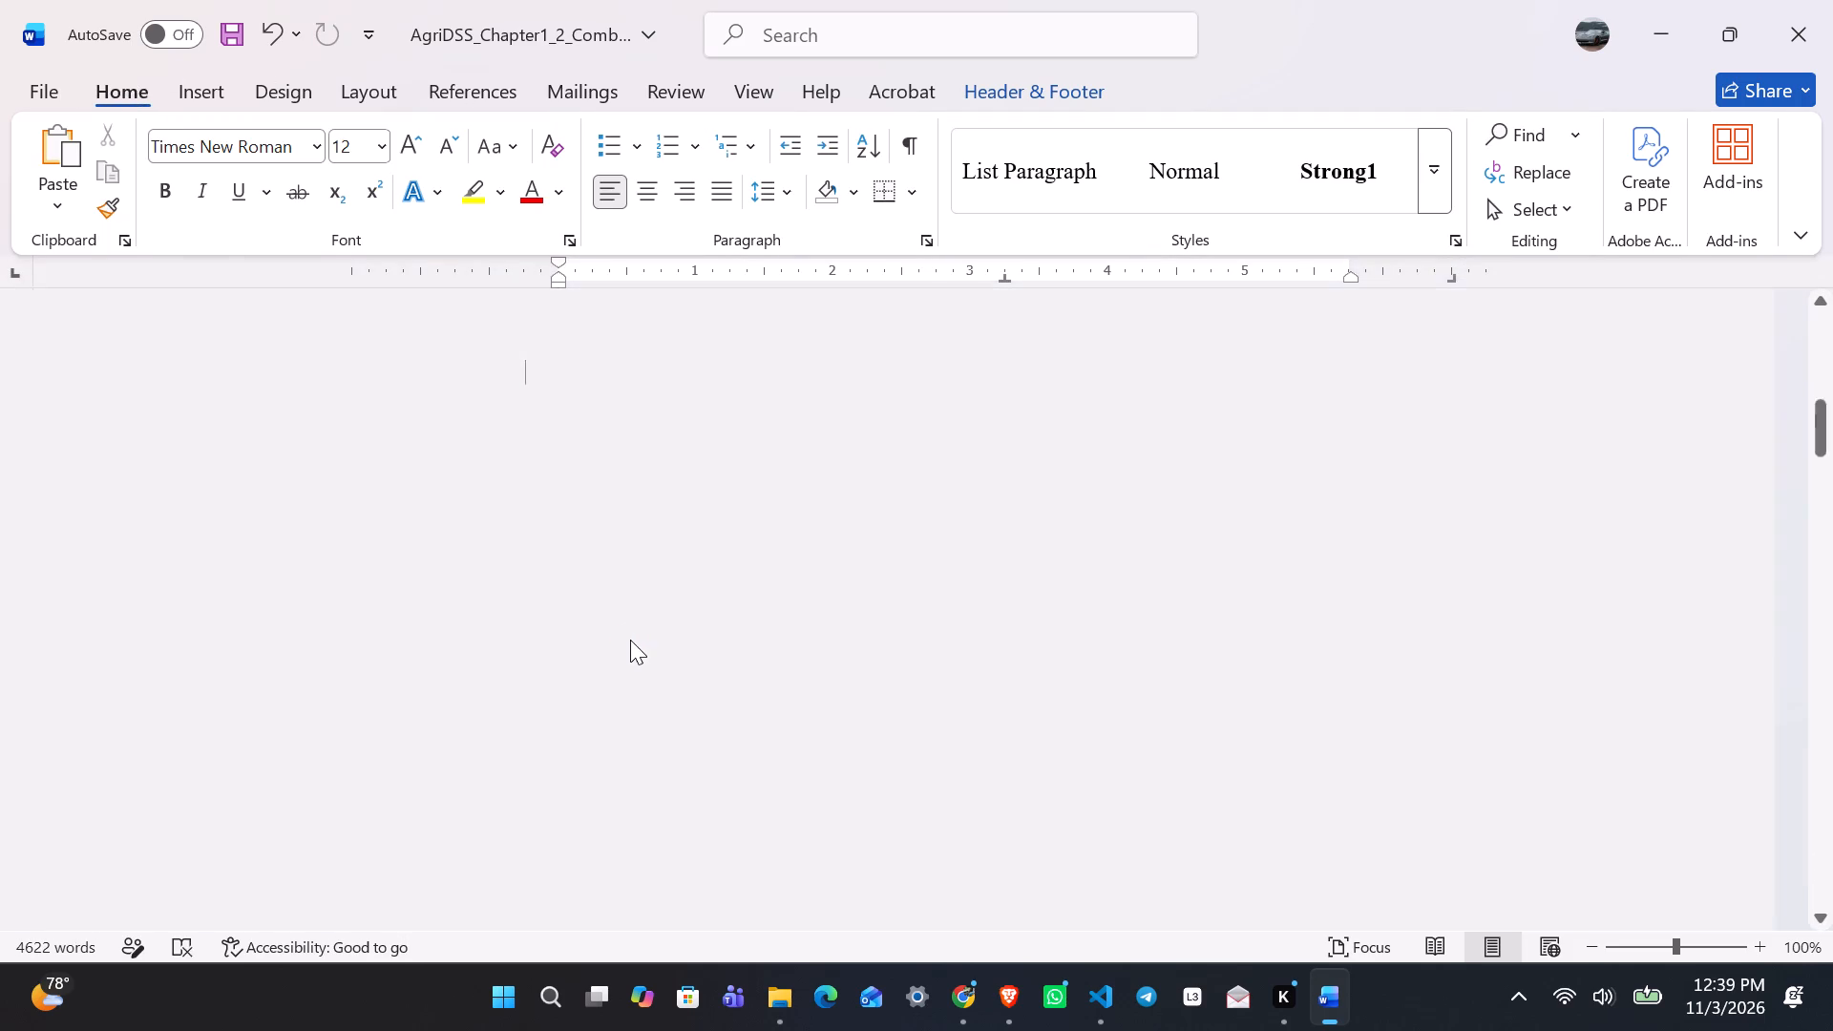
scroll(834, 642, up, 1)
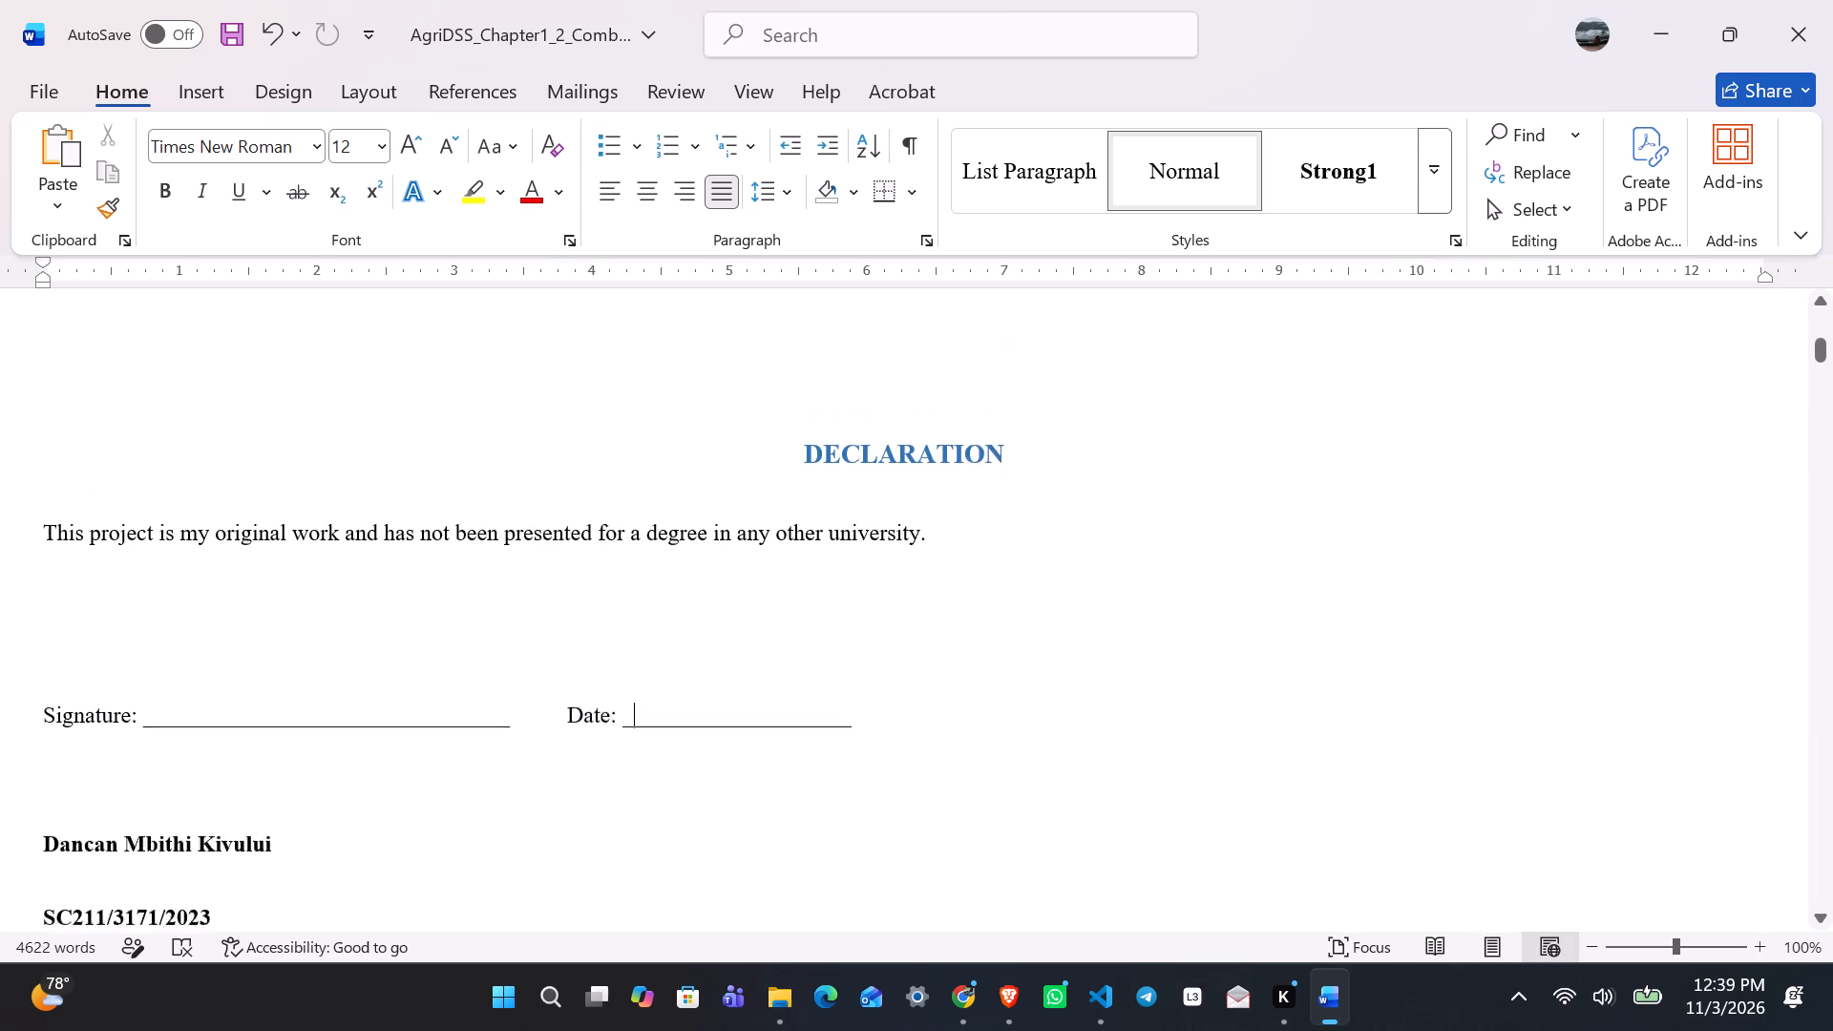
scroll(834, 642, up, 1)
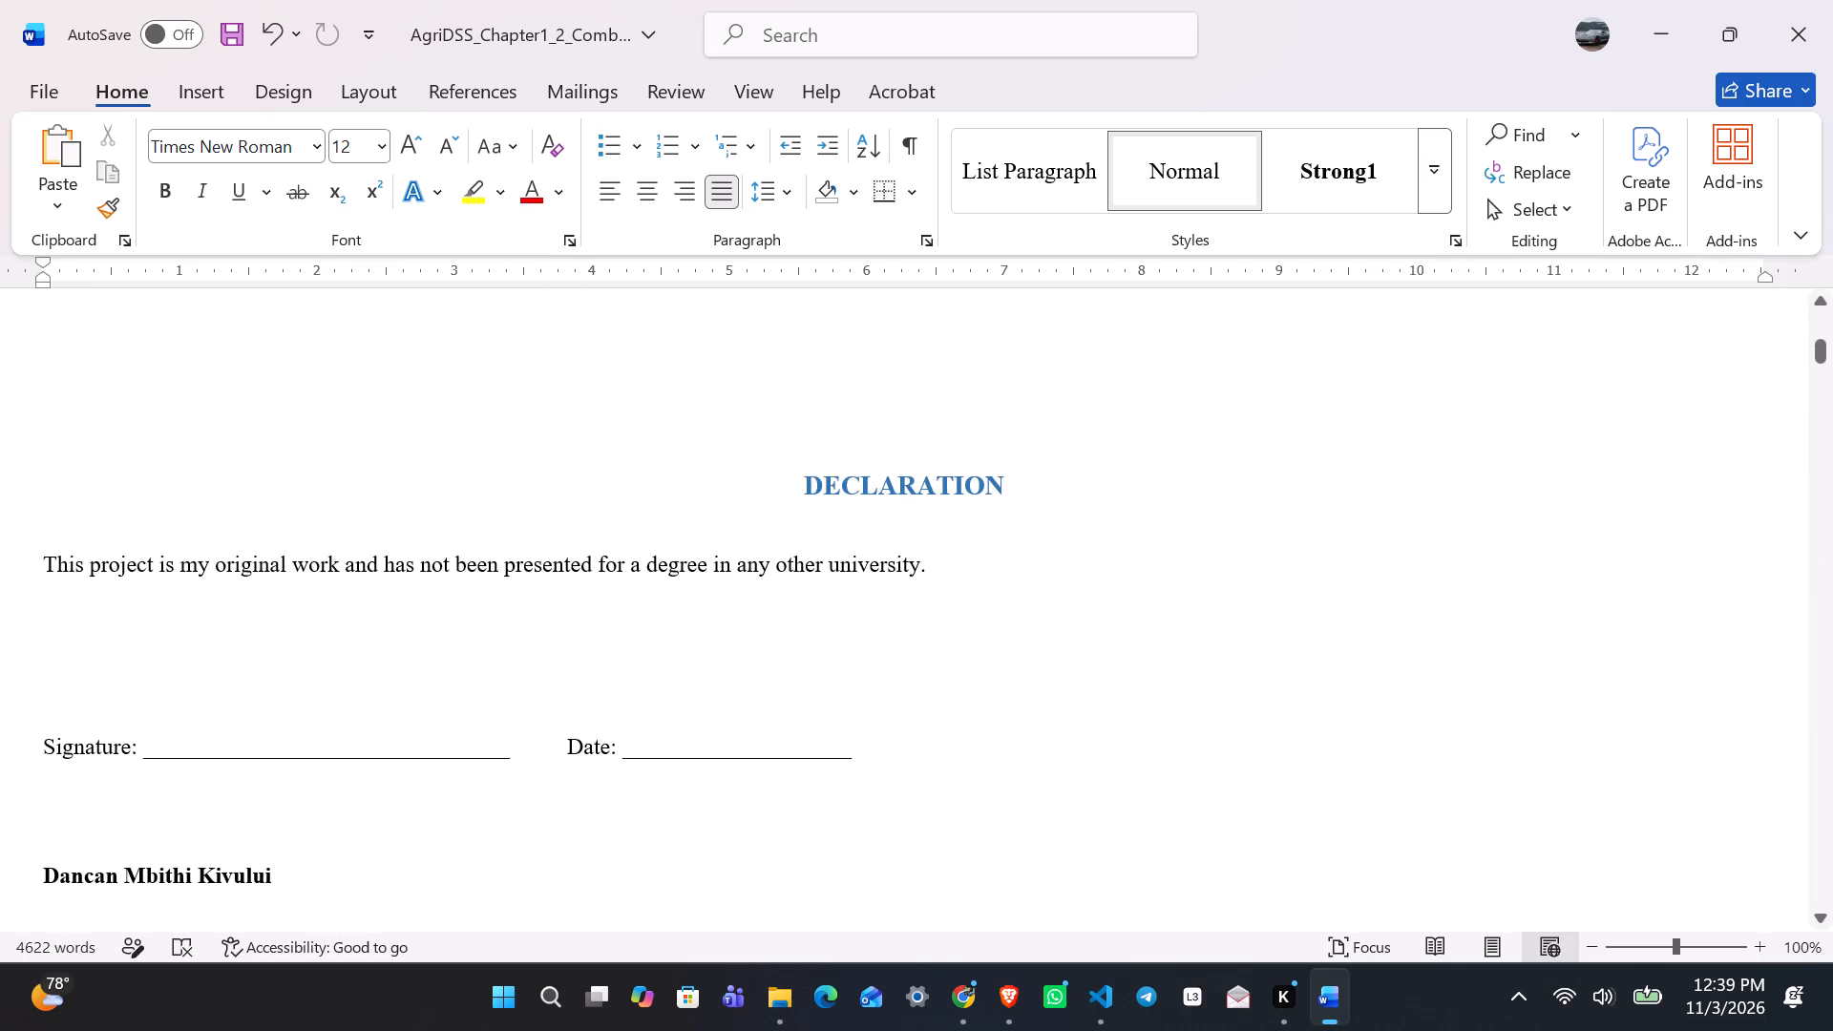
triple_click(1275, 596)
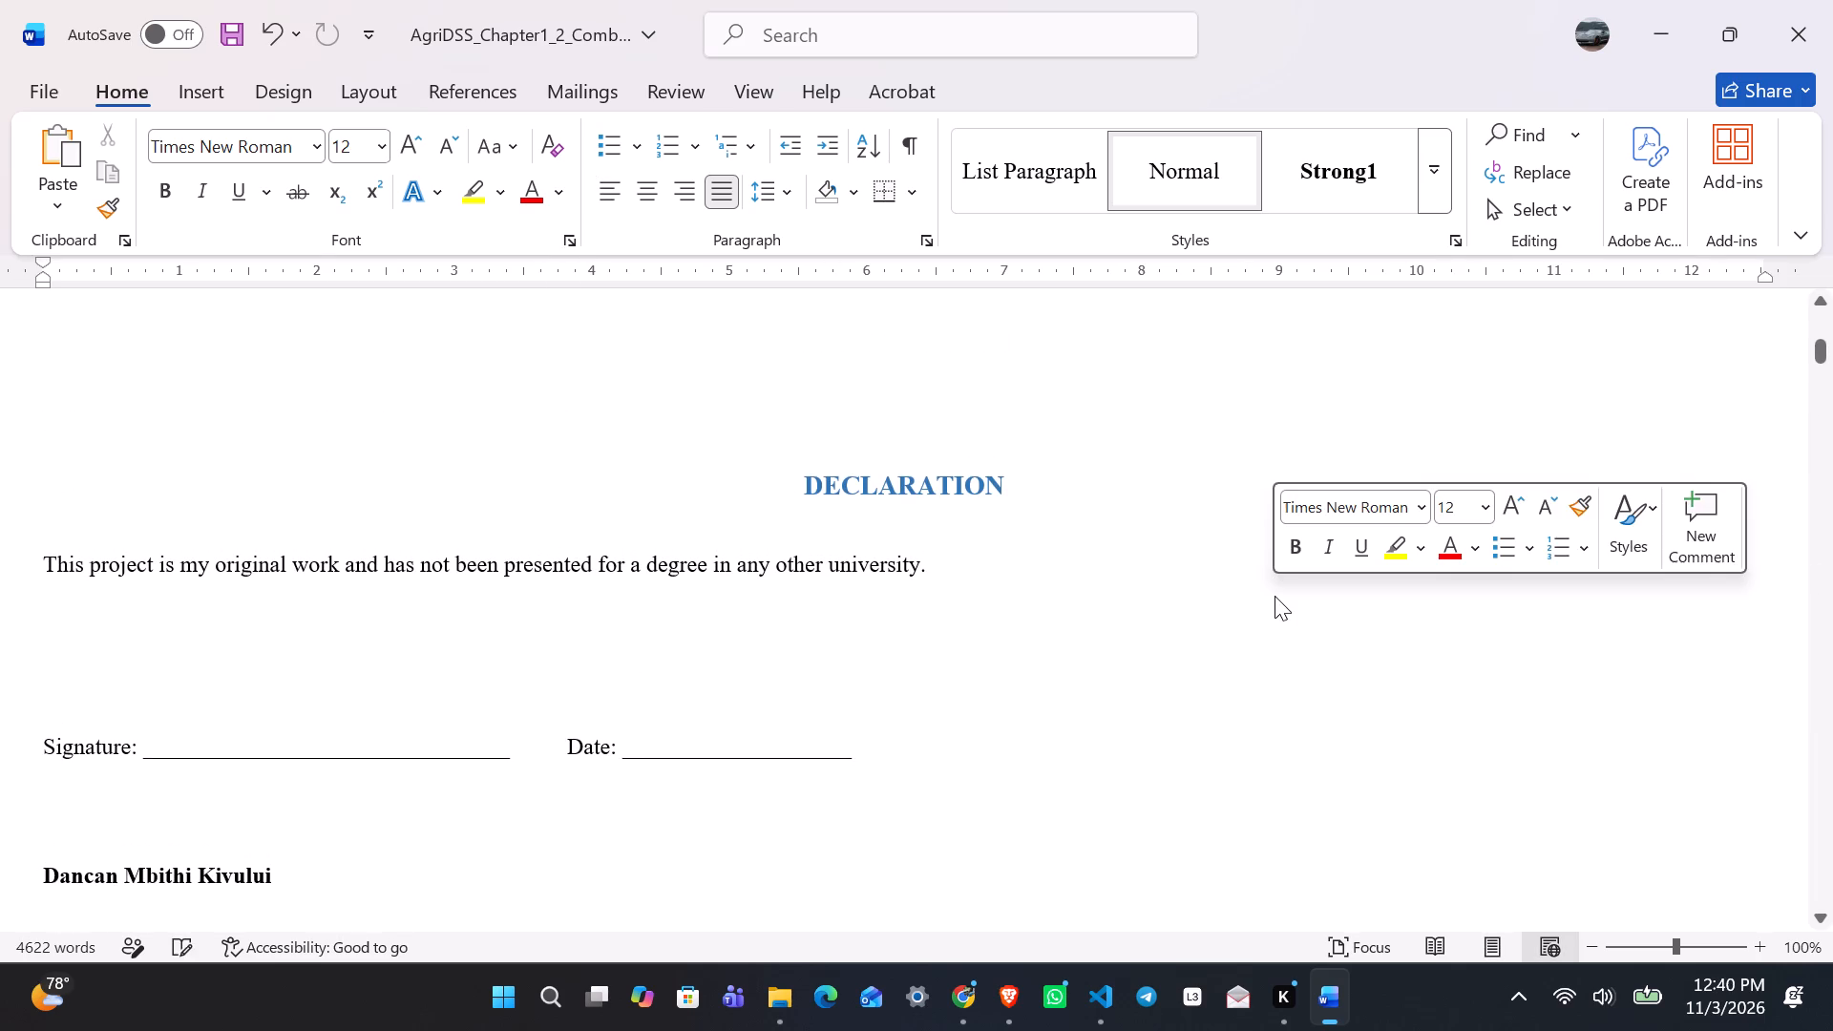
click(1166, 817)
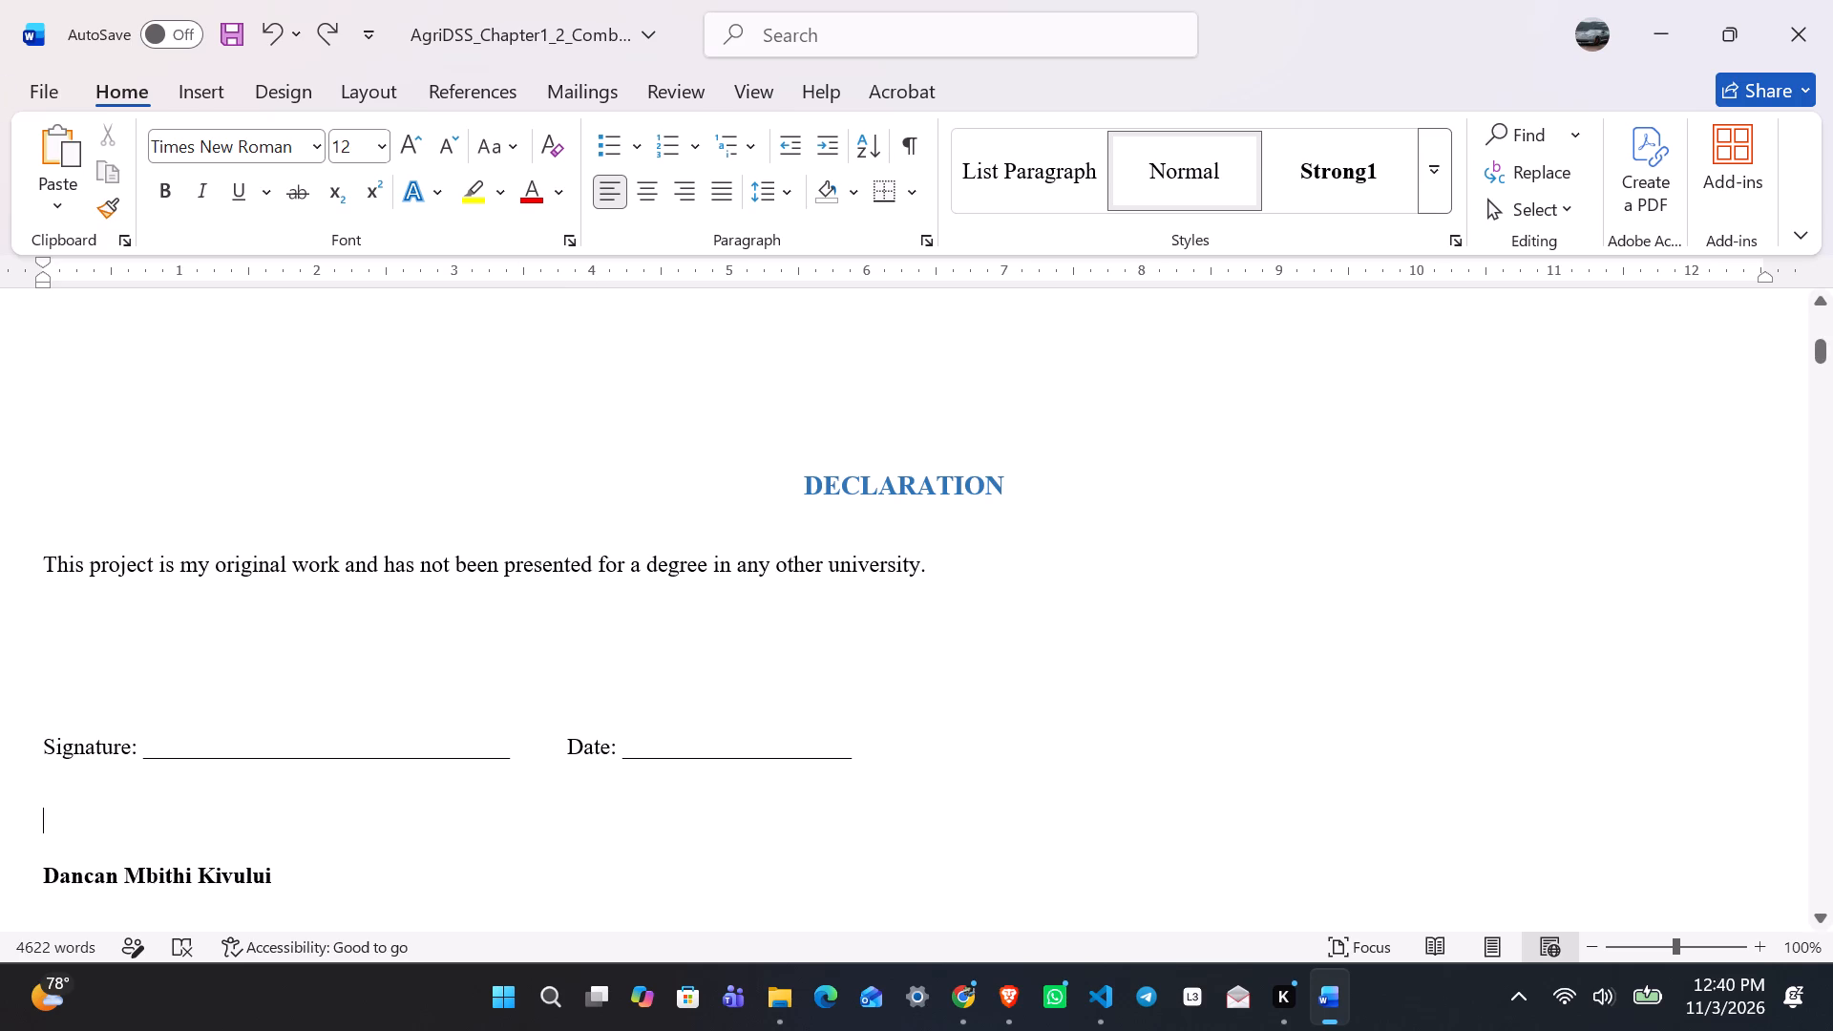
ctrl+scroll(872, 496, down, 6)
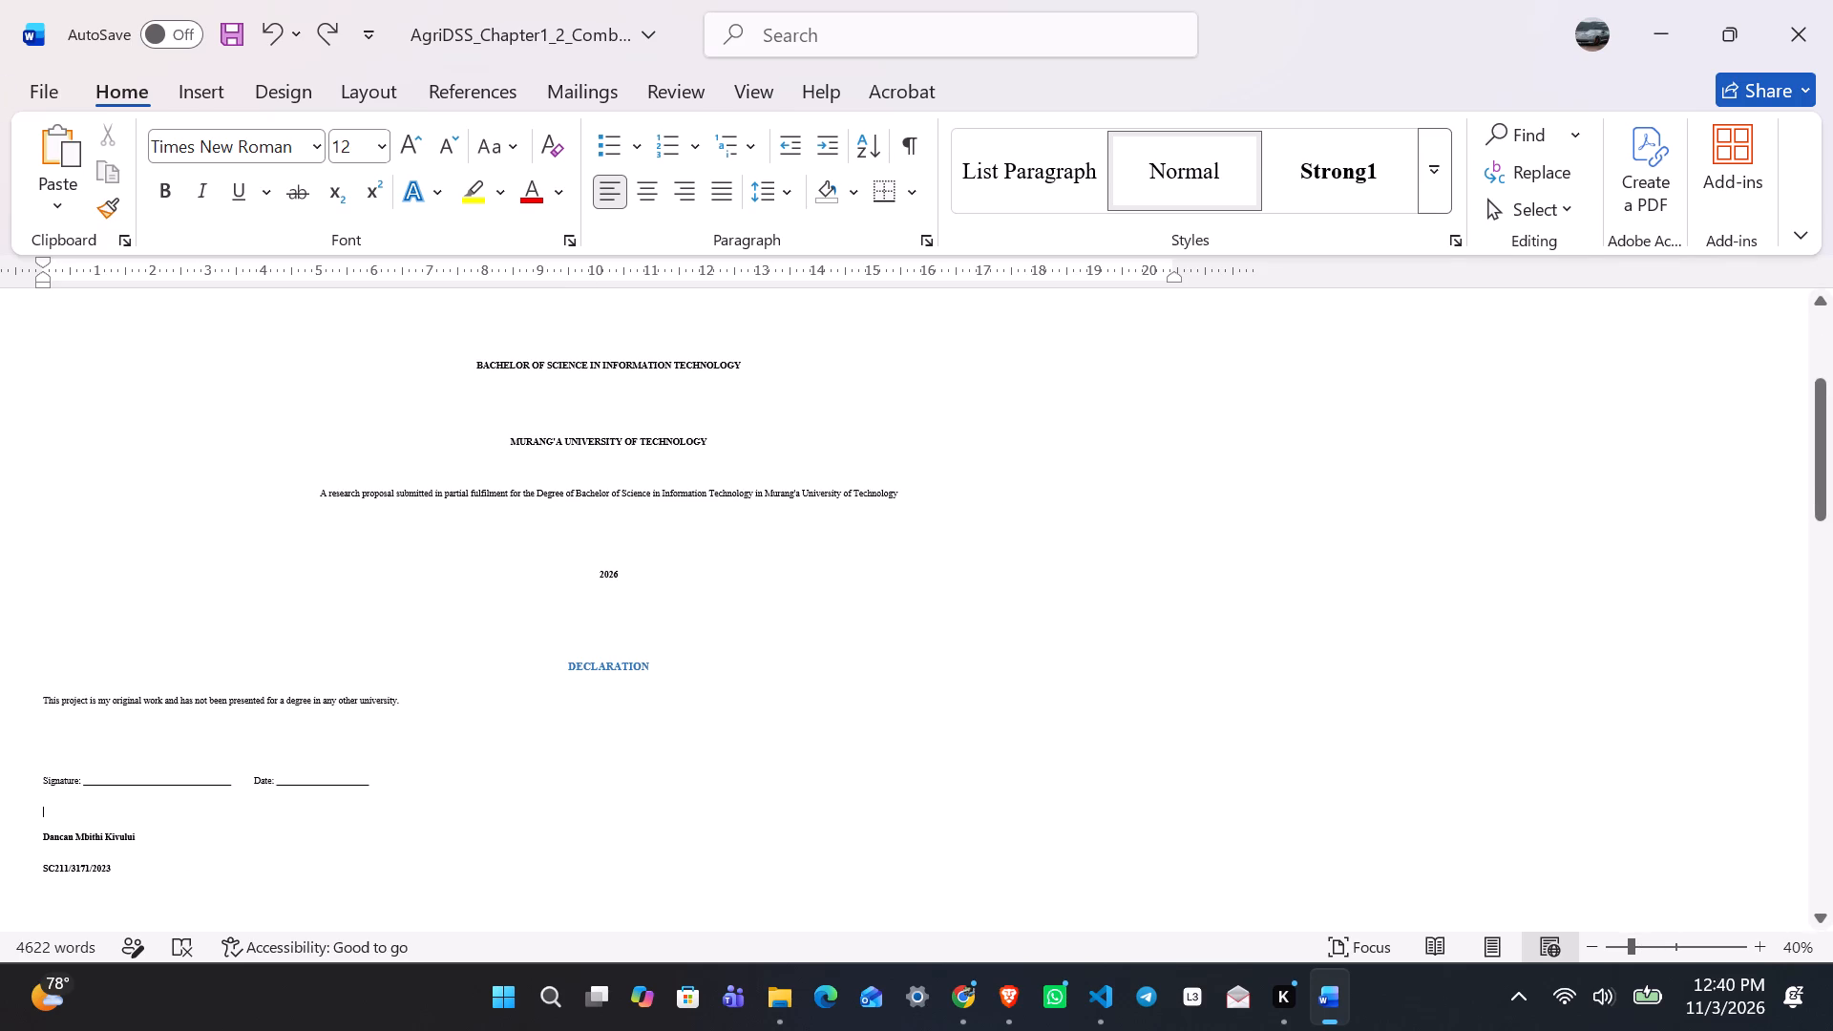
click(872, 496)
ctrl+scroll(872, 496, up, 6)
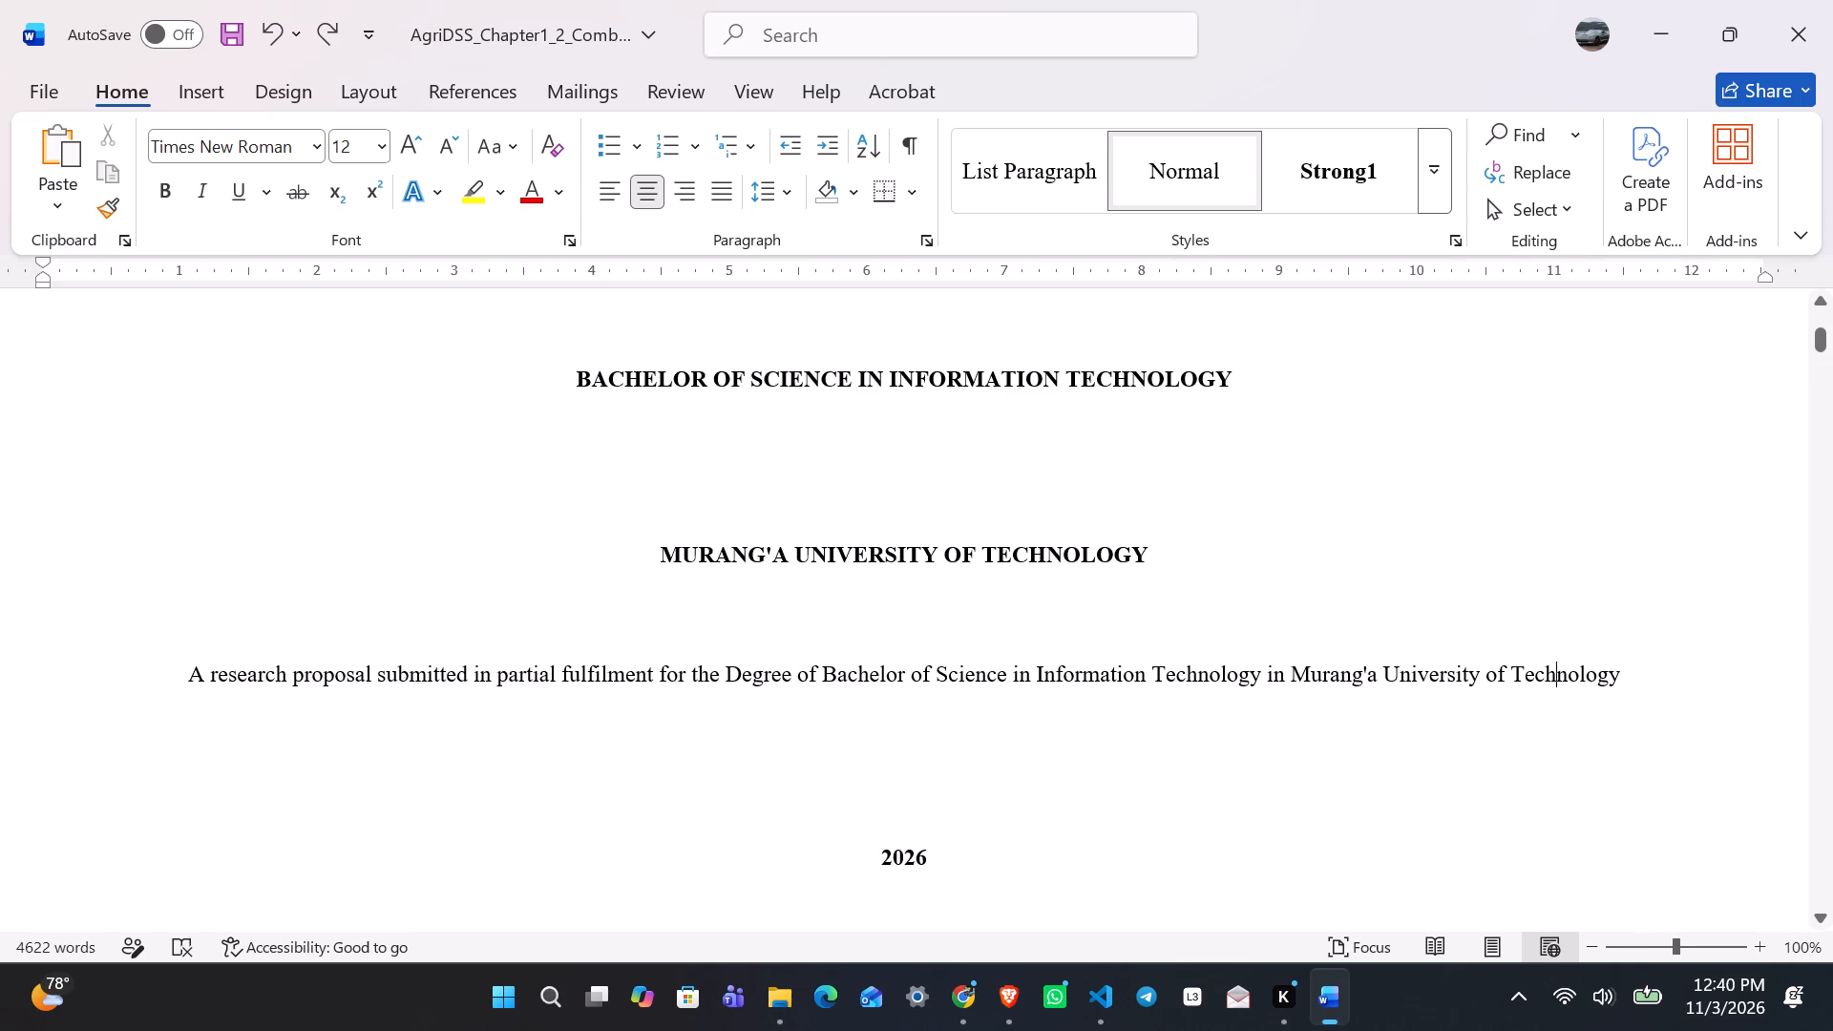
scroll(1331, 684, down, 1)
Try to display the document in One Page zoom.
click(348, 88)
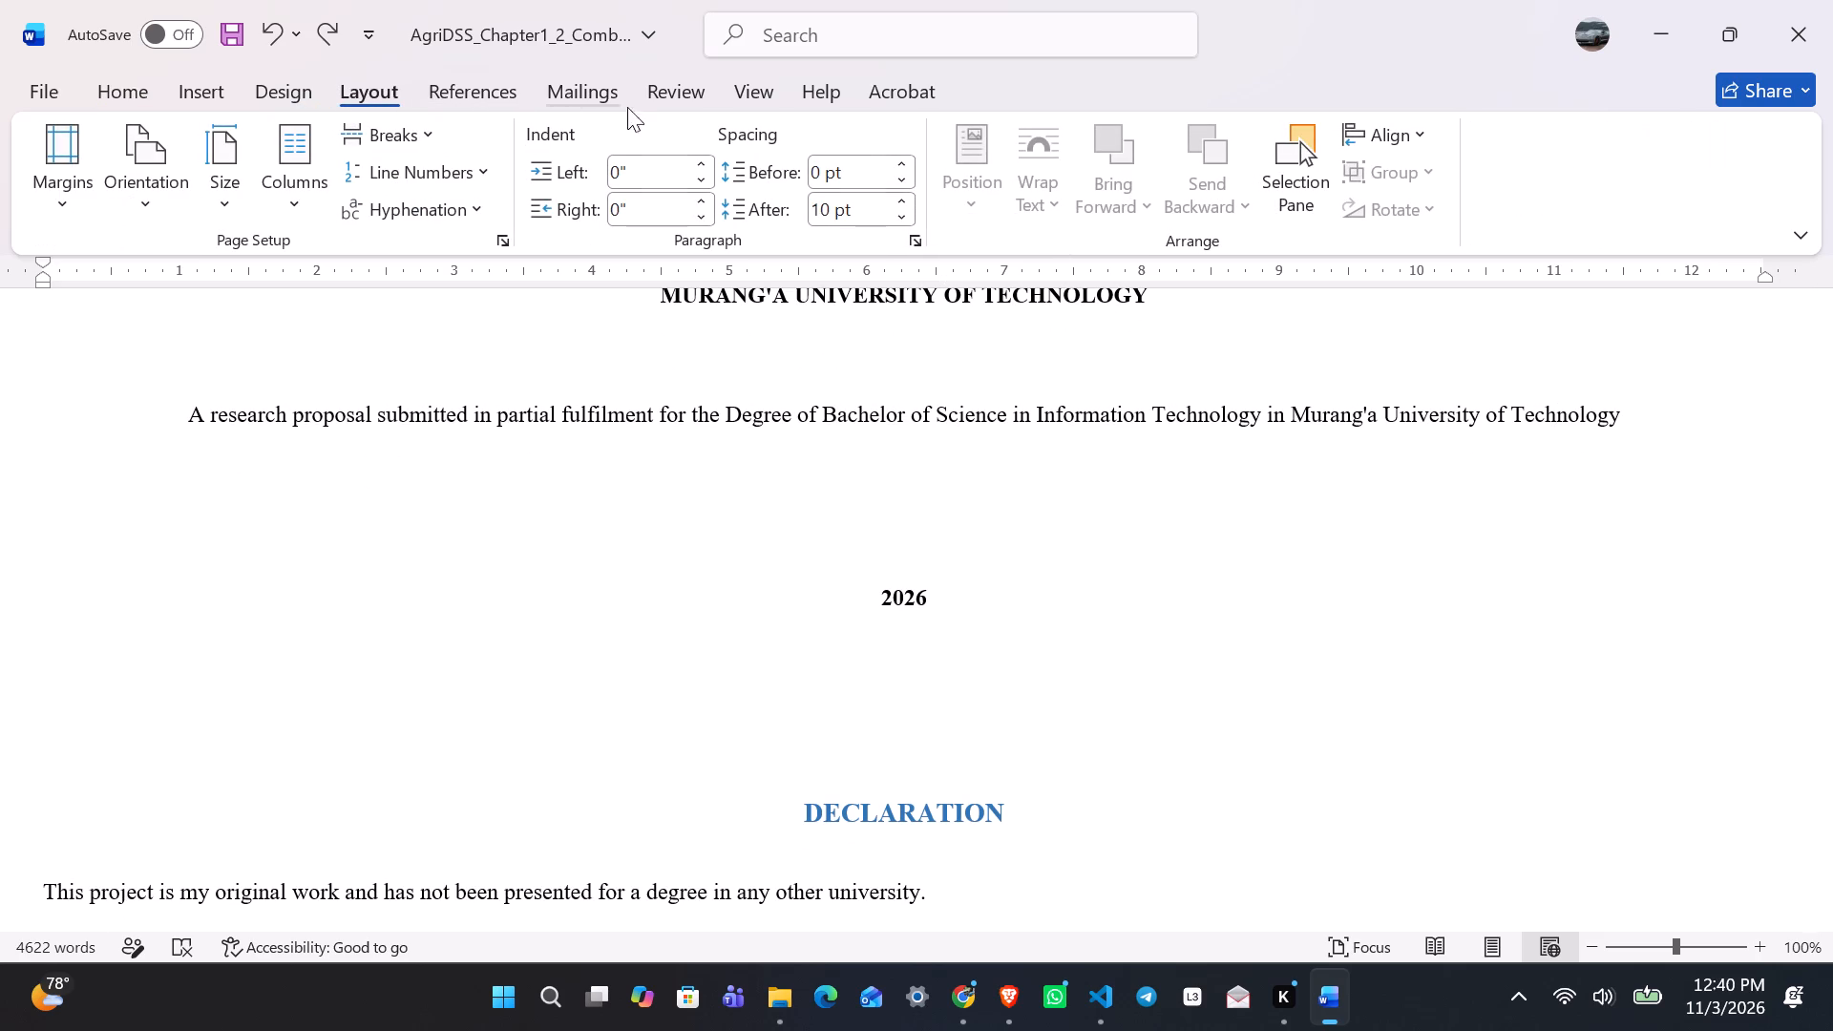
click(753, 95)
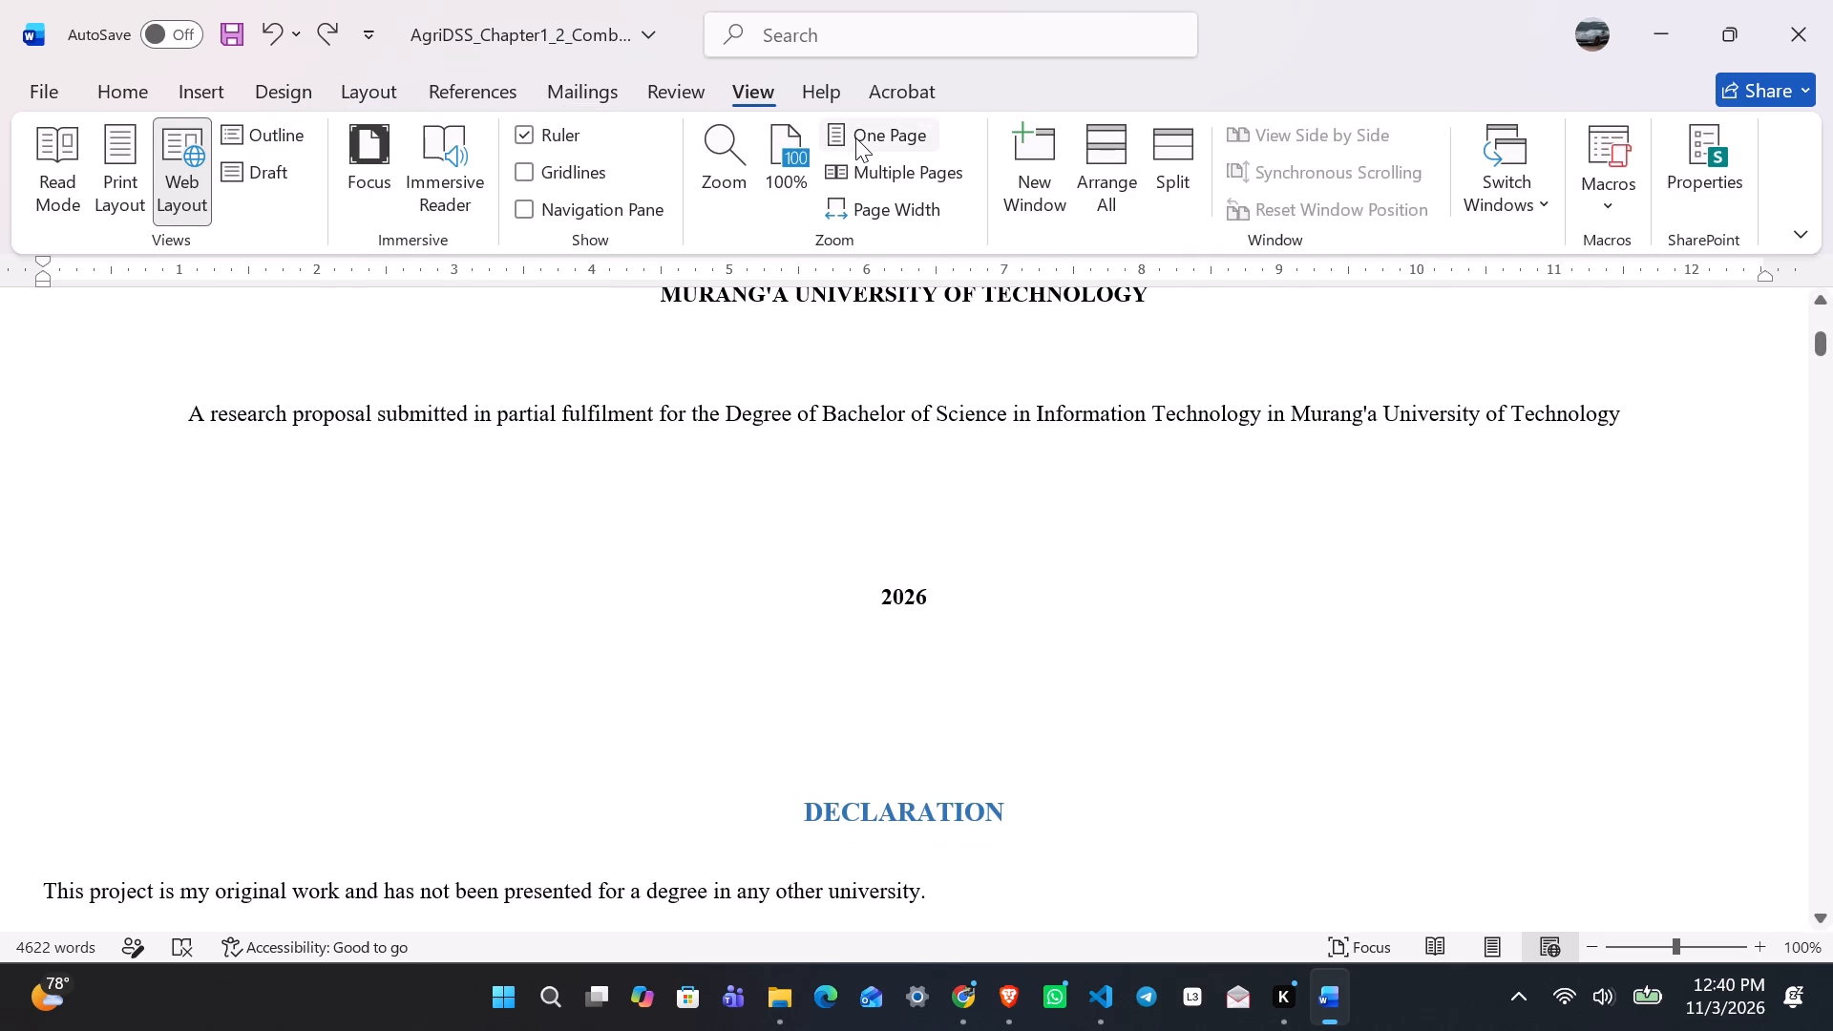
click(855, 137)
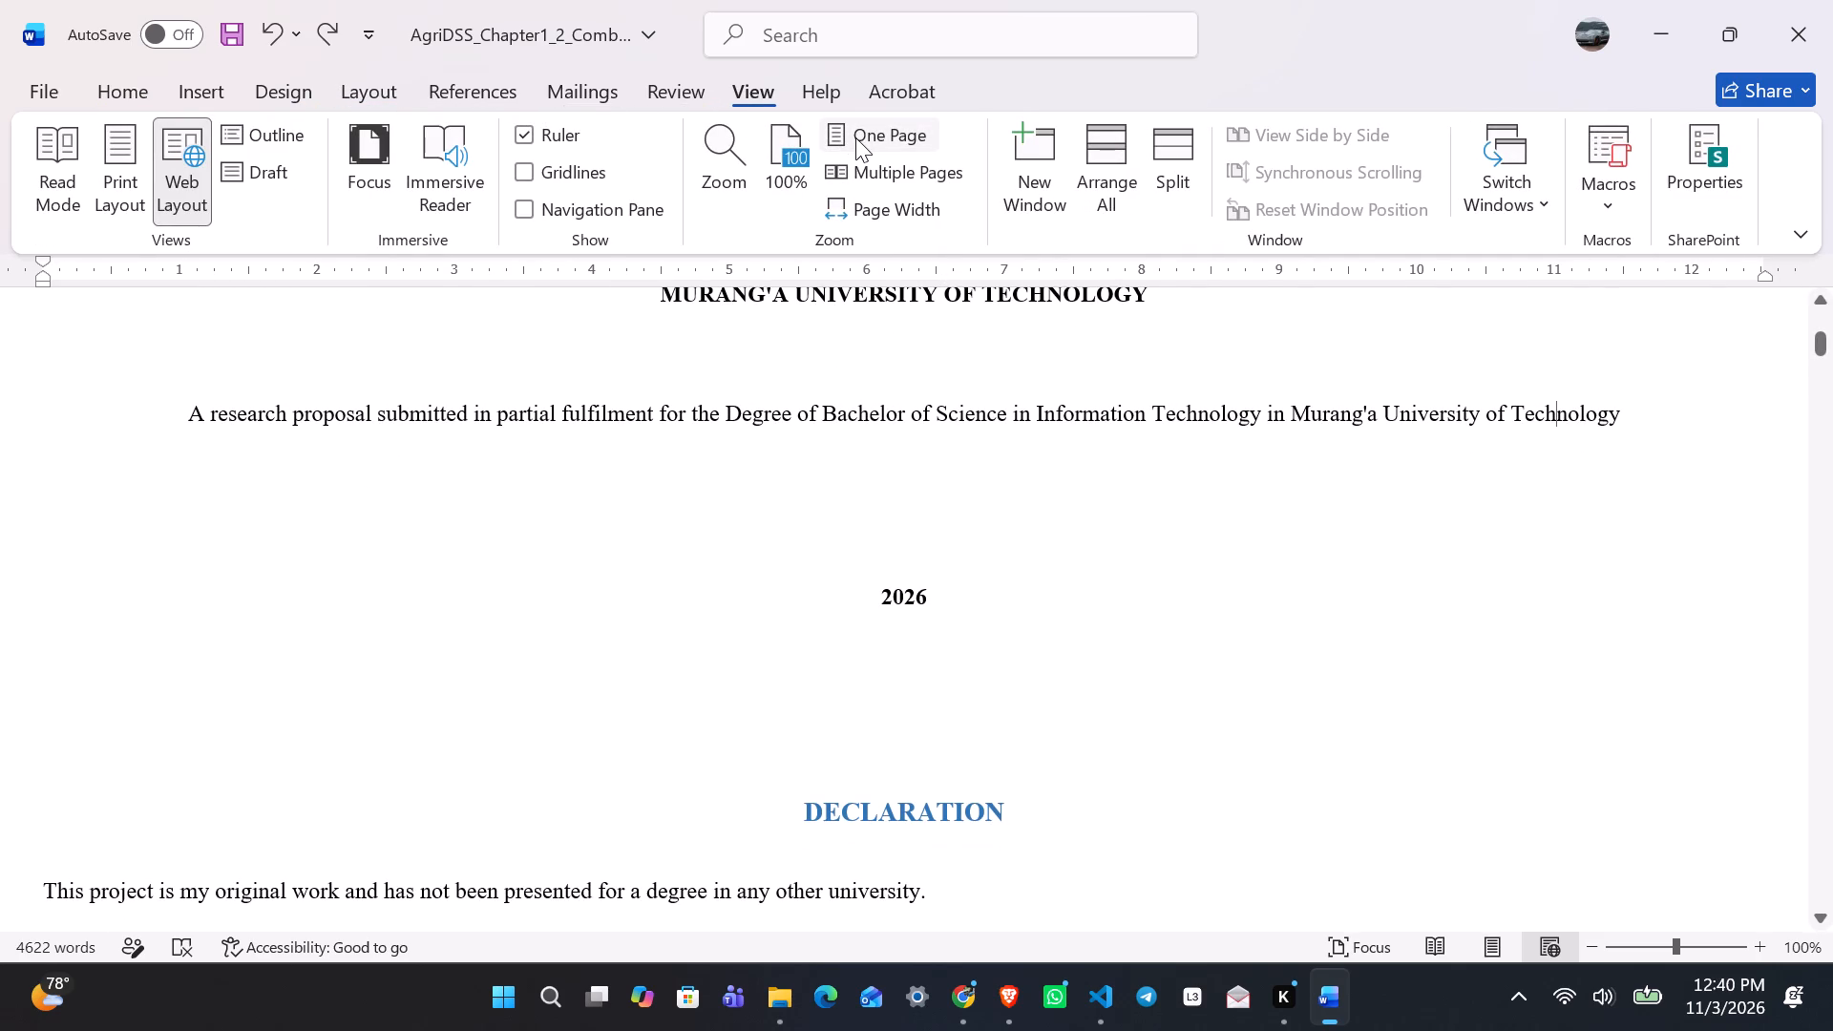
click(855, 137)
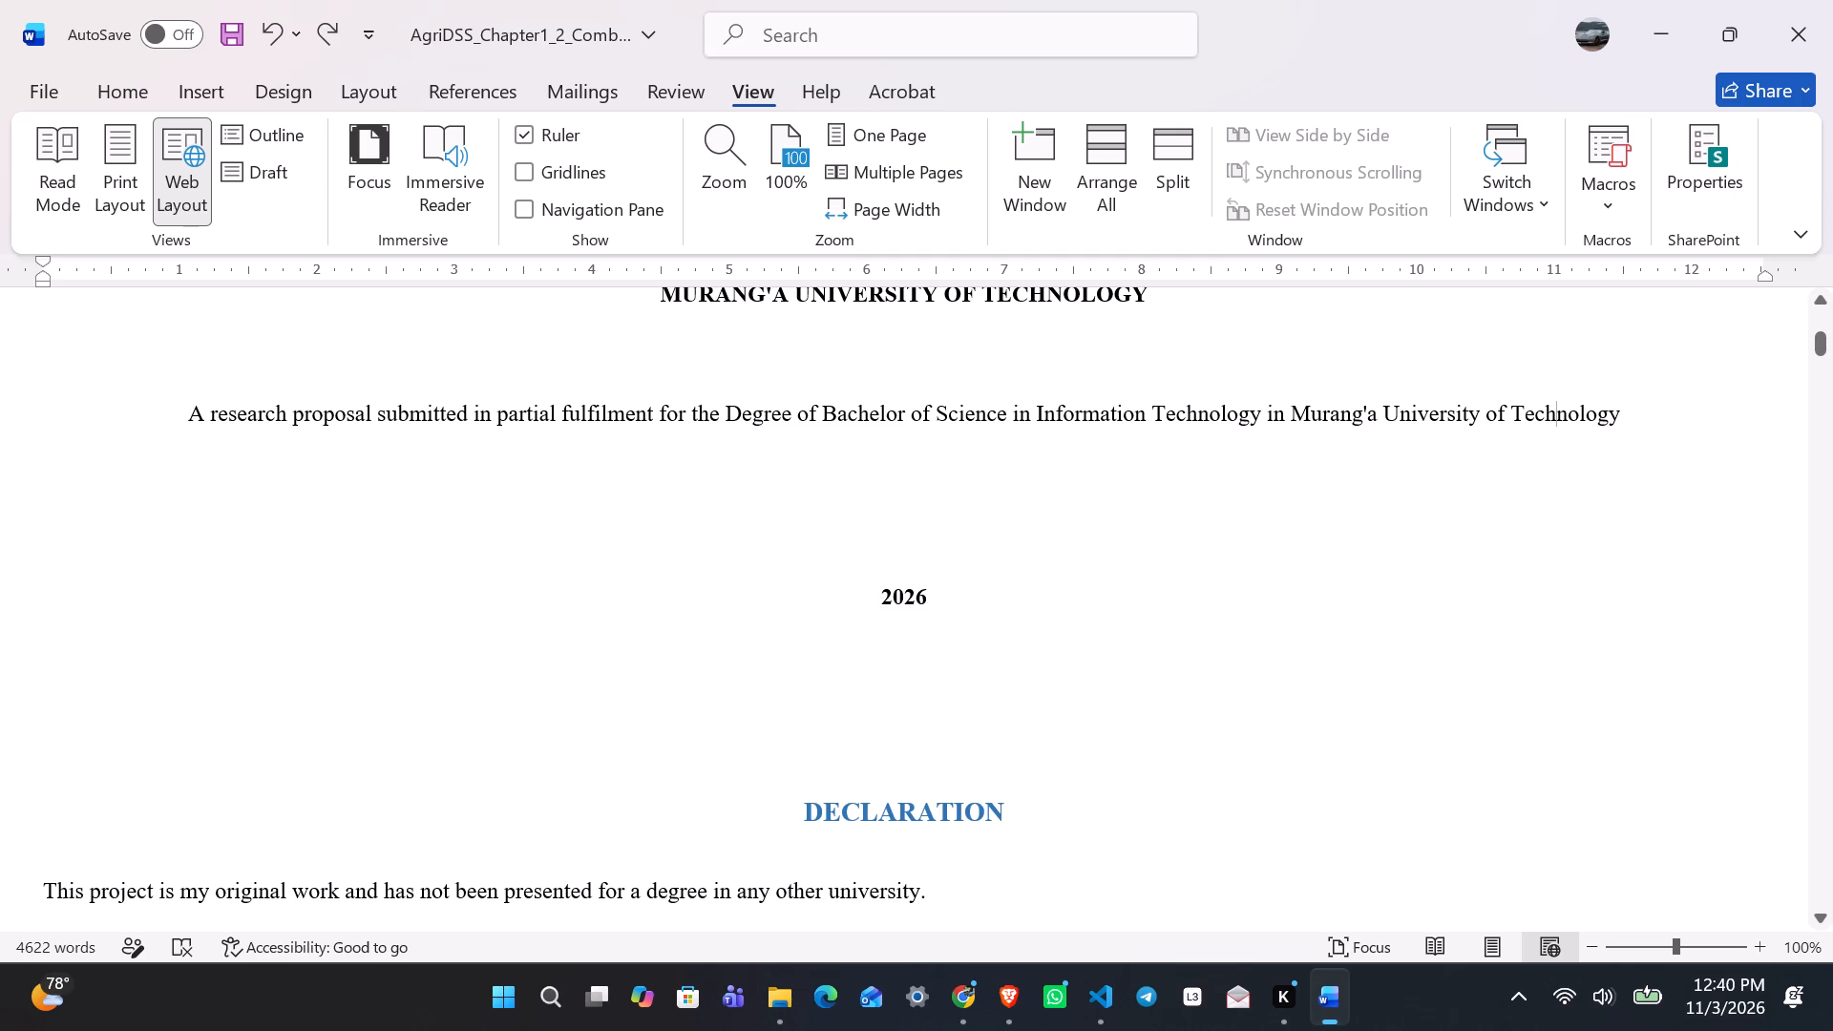
Look through the document from the cover page through the Declaration and Dedication to the table of contents entries.
click(929, 555)
scroll(929, 555, up, 2)
scroll(929, 555, right, 1)
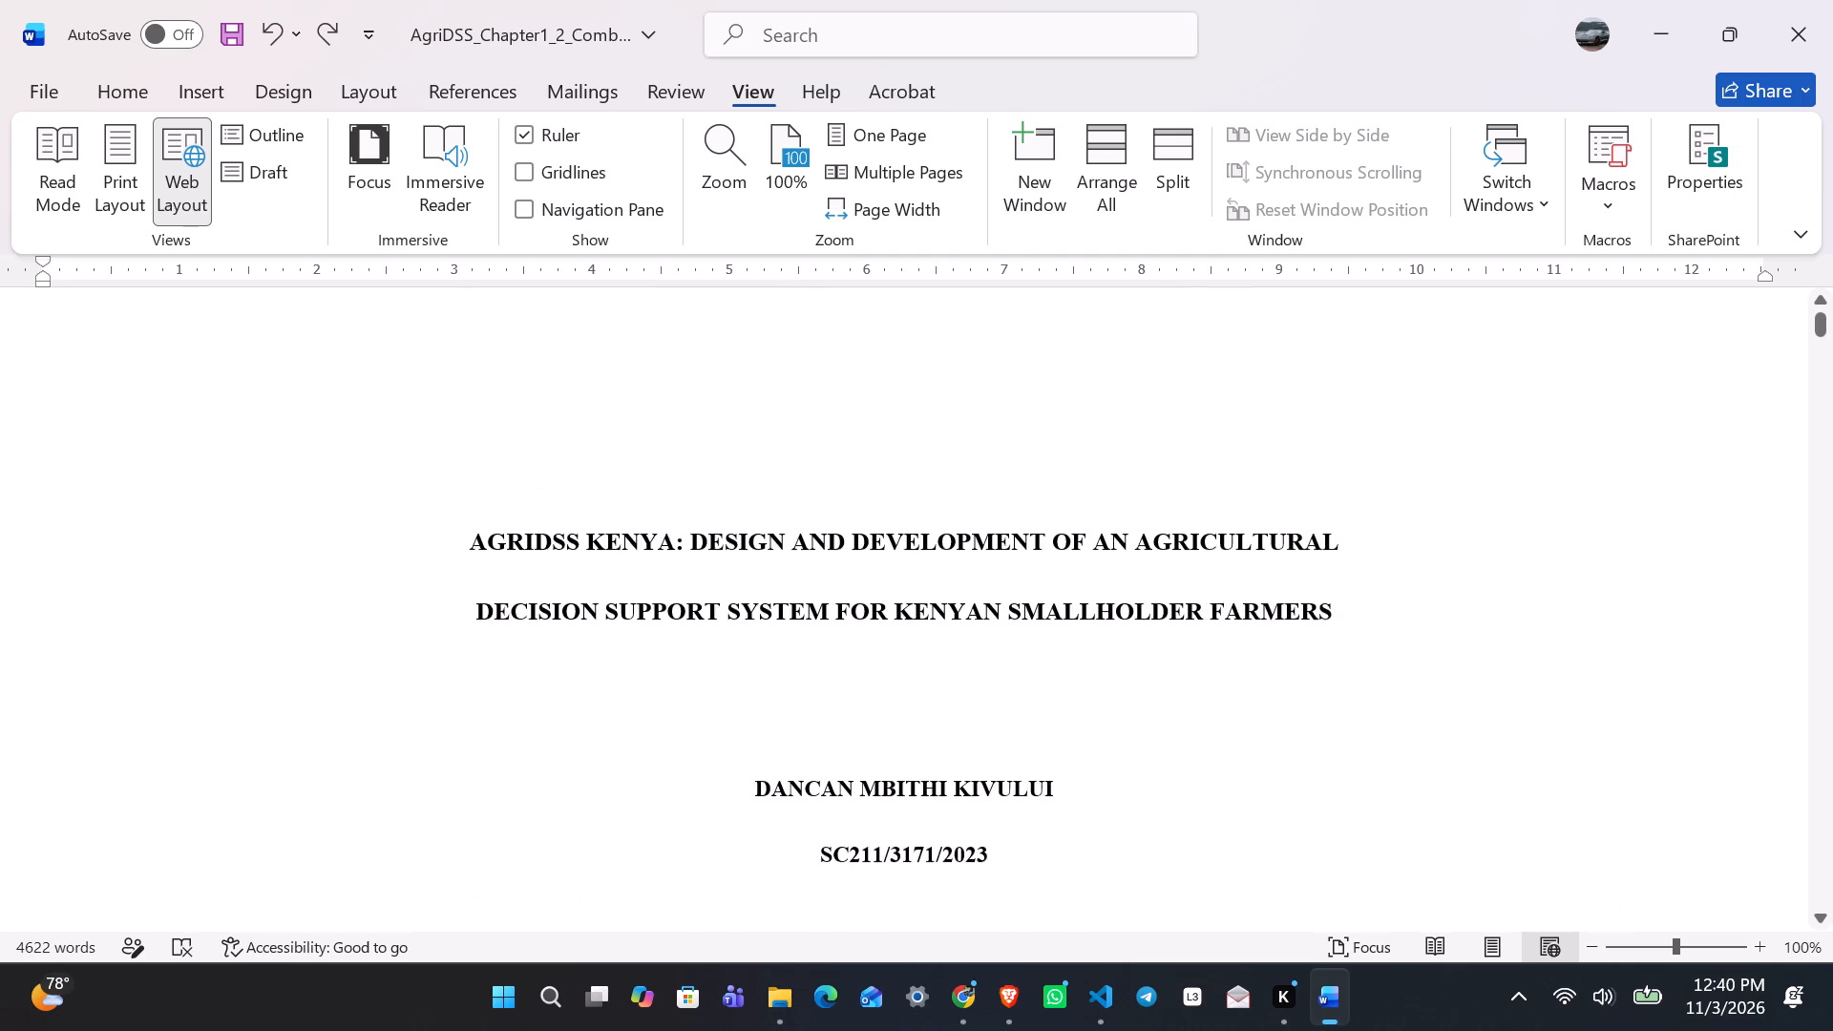
scroll(929, 555, right, 1)
scroll(929, 555, down, 2)
scroll(929, 555, up, 1)
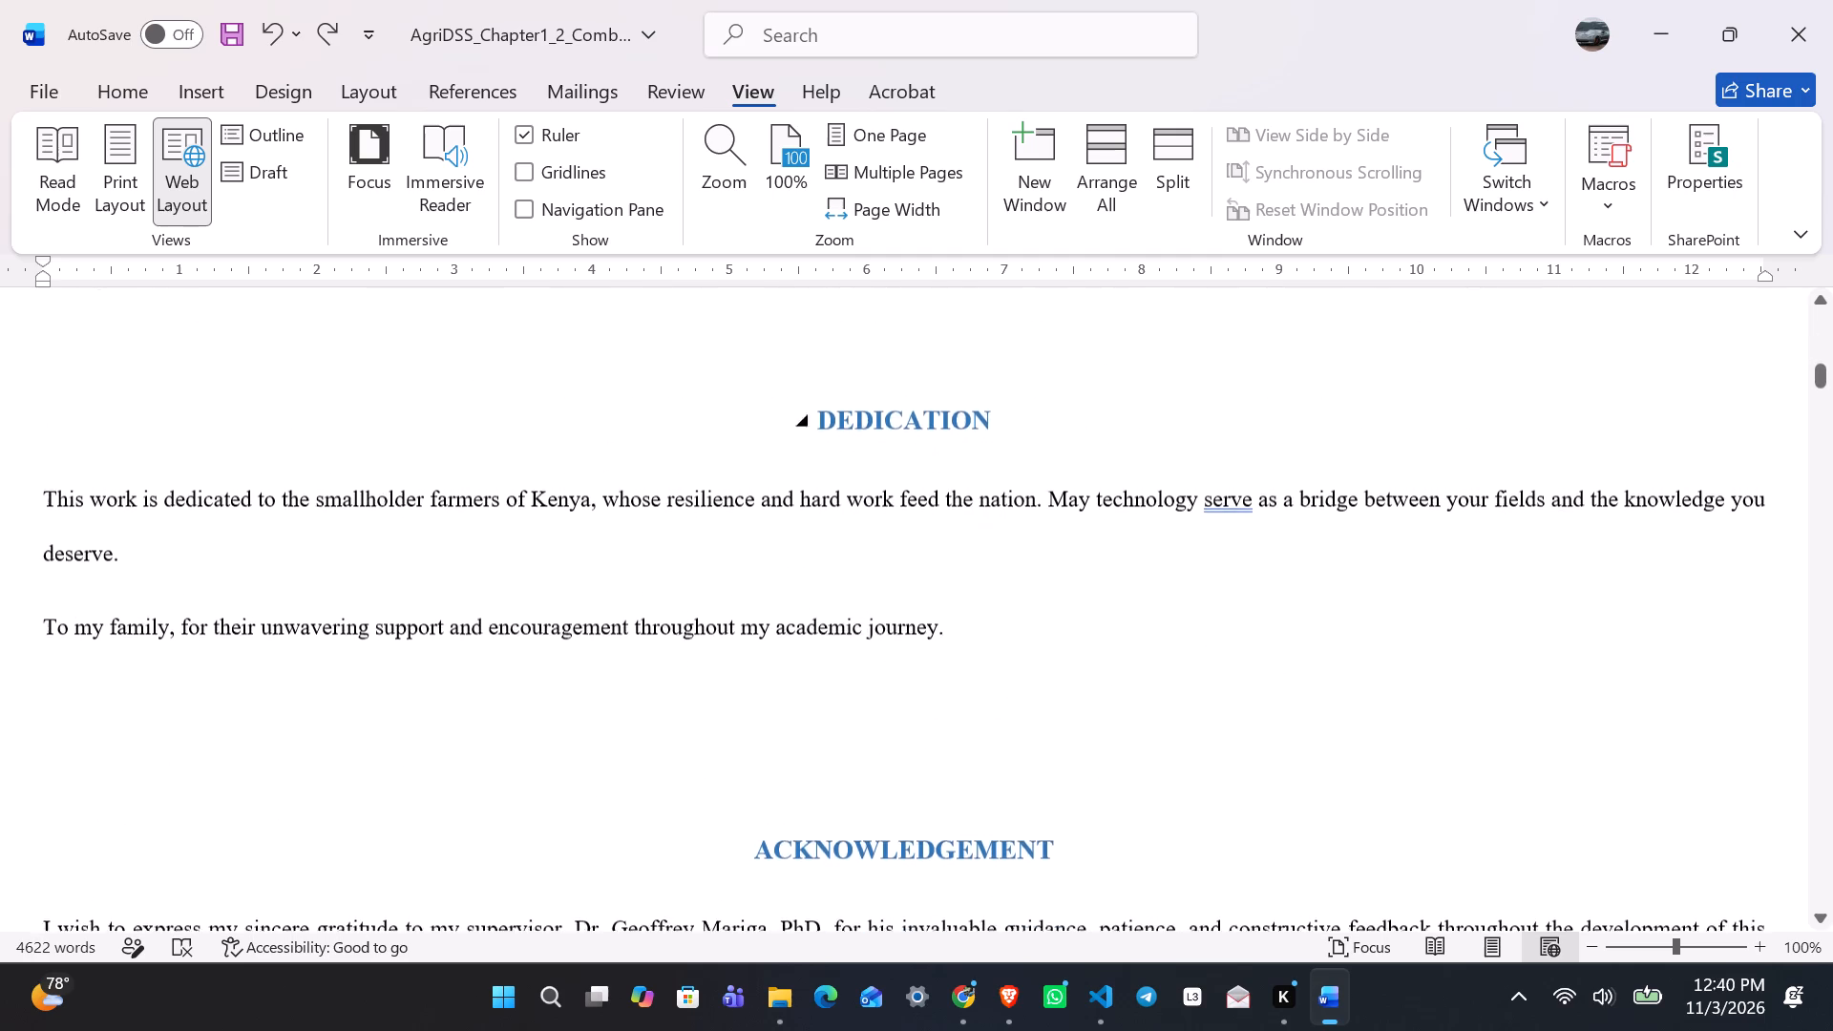
scroll(929, 555, up, 3)
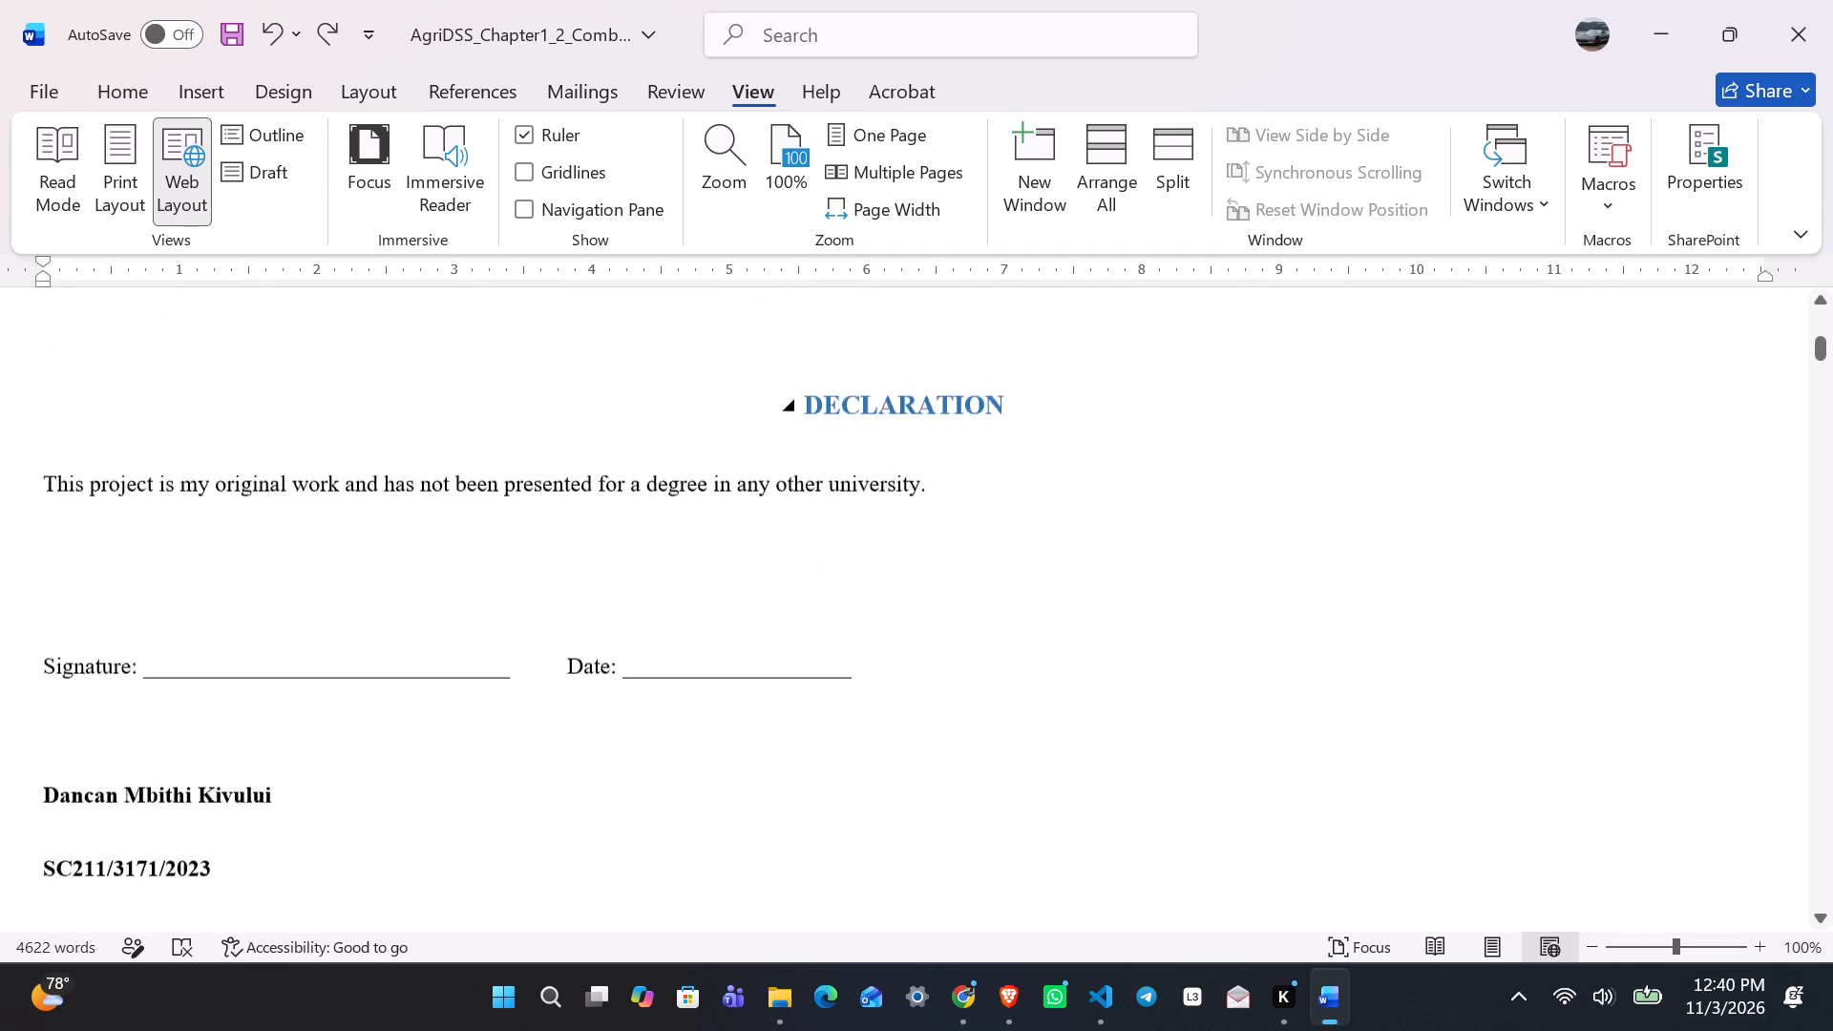
scroll(929, 555, up, 1)
scroll(929, 555, down, 3)
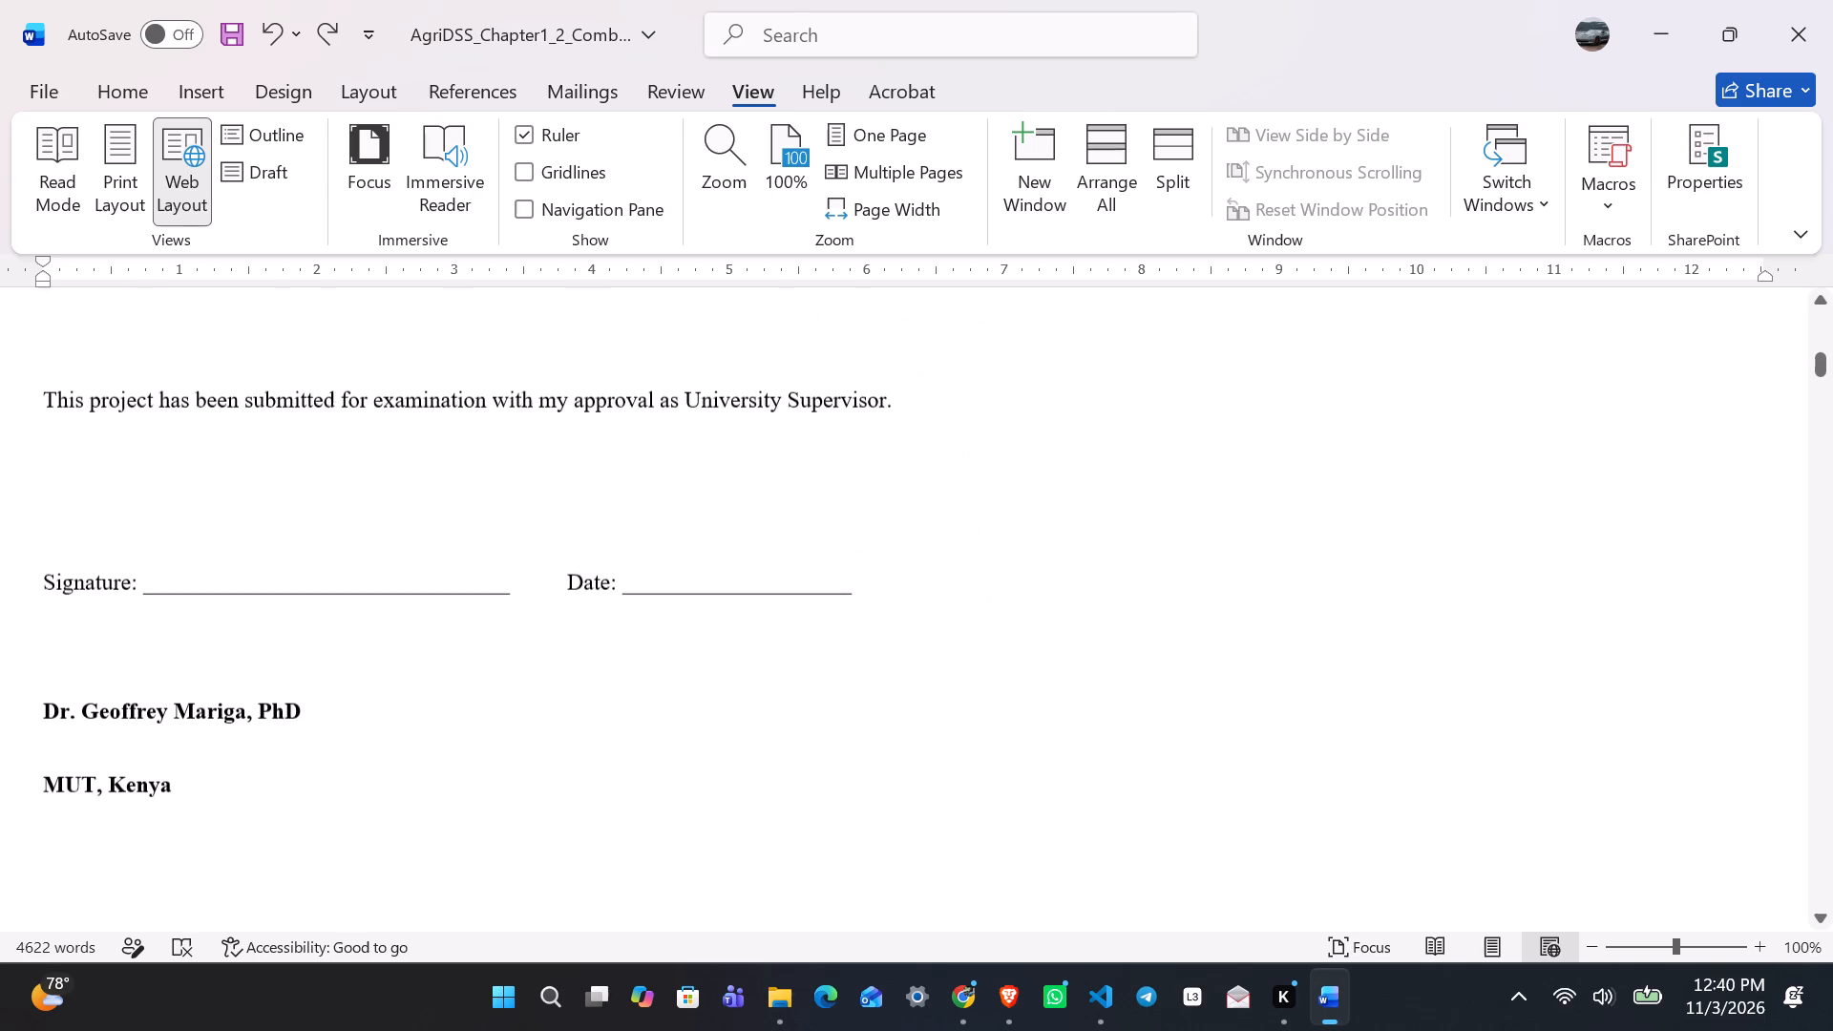
scroll(929, 555, down, 6)
scroll(929, 555, up, 4)
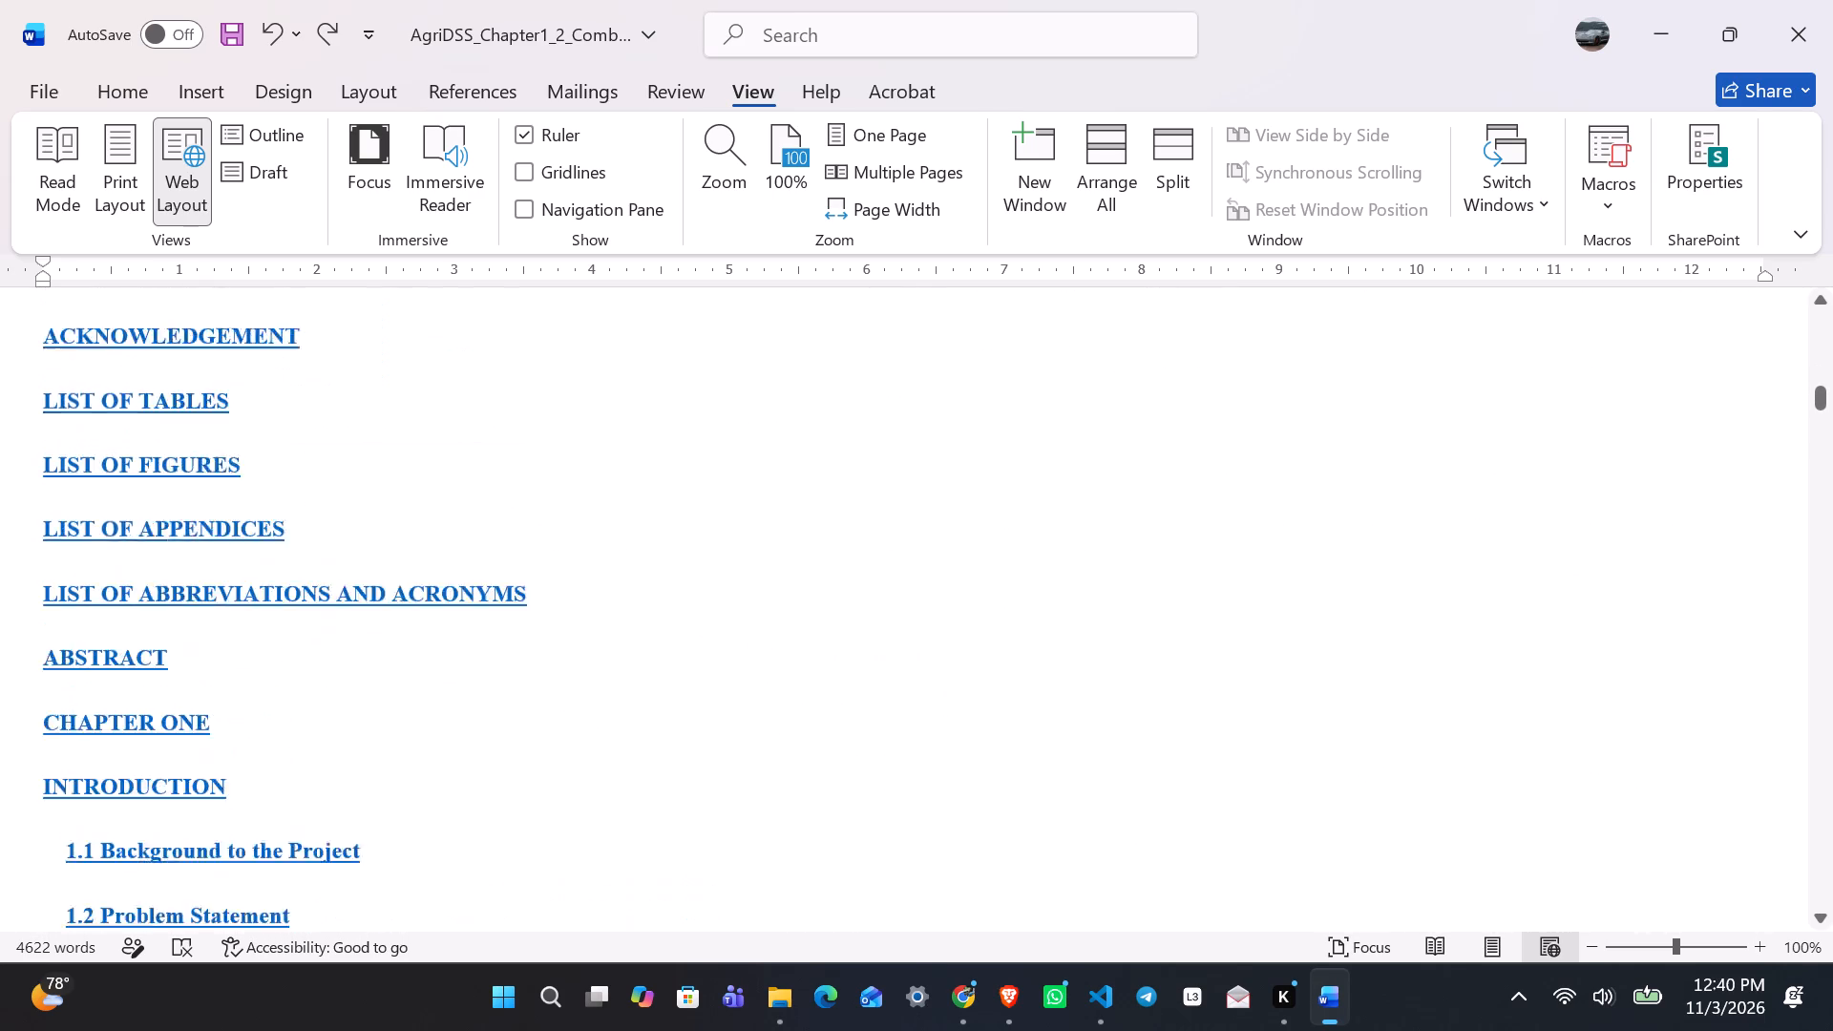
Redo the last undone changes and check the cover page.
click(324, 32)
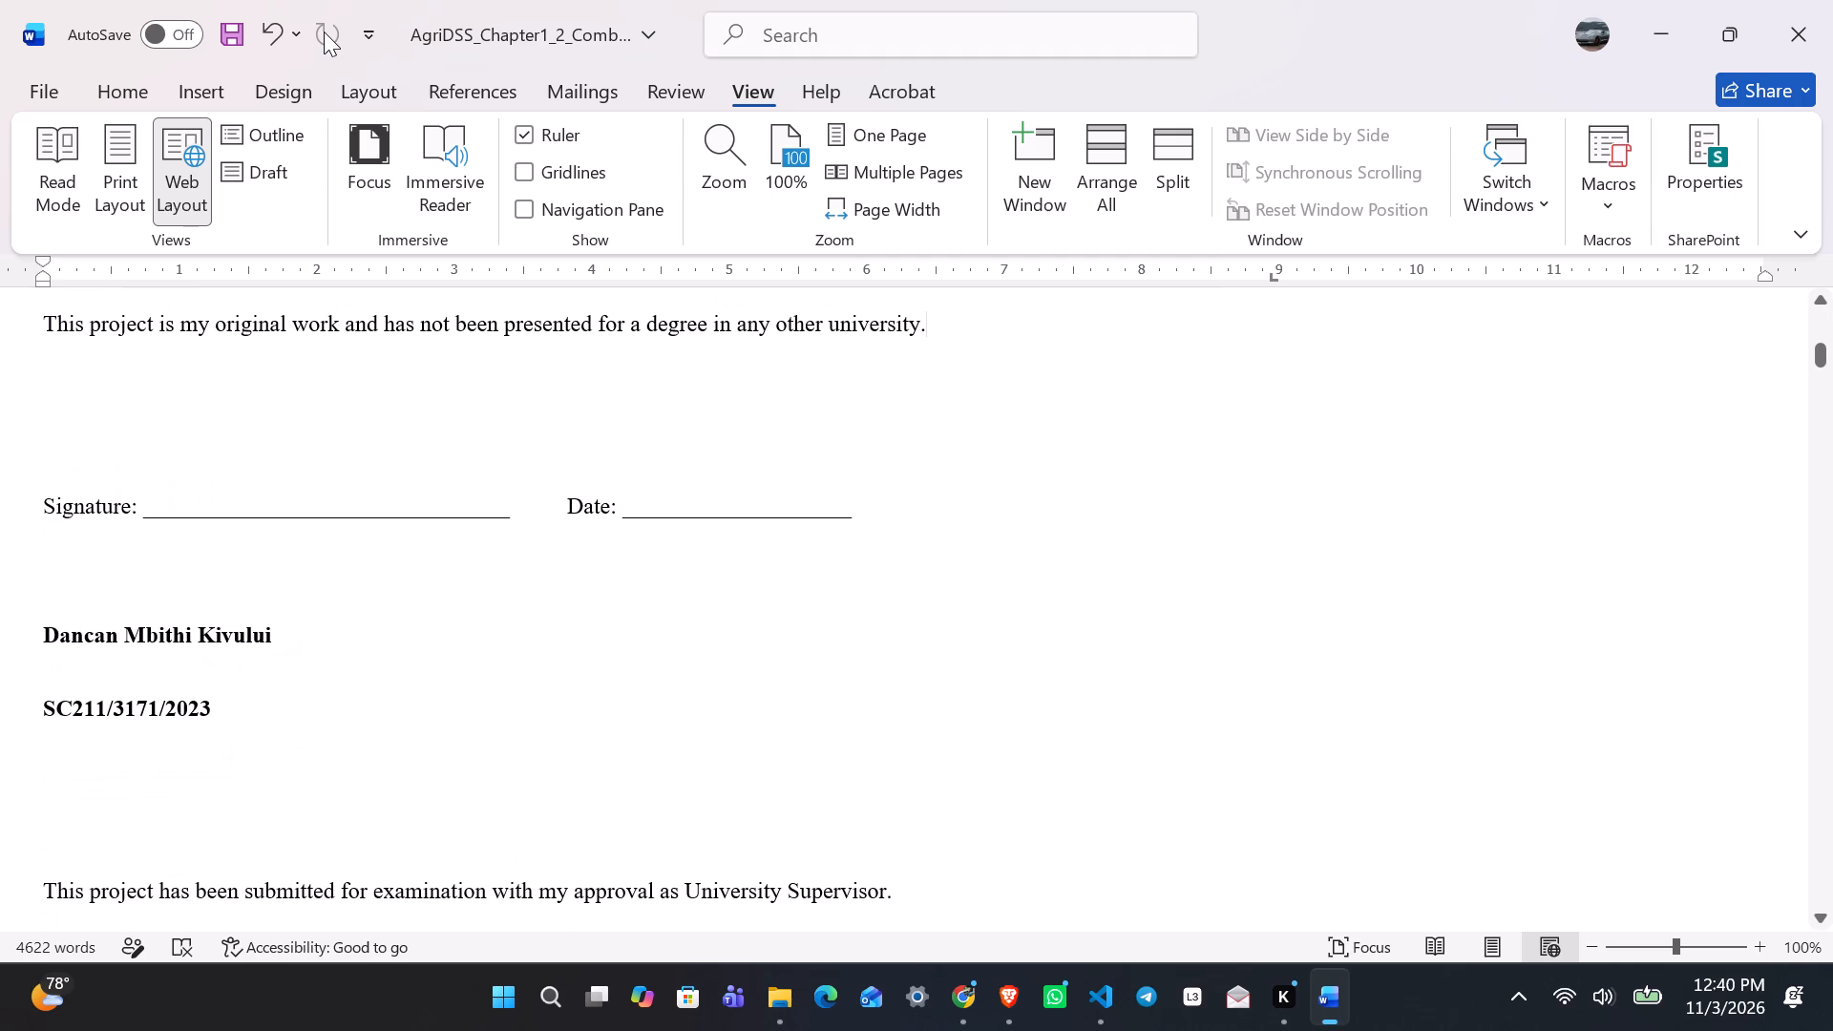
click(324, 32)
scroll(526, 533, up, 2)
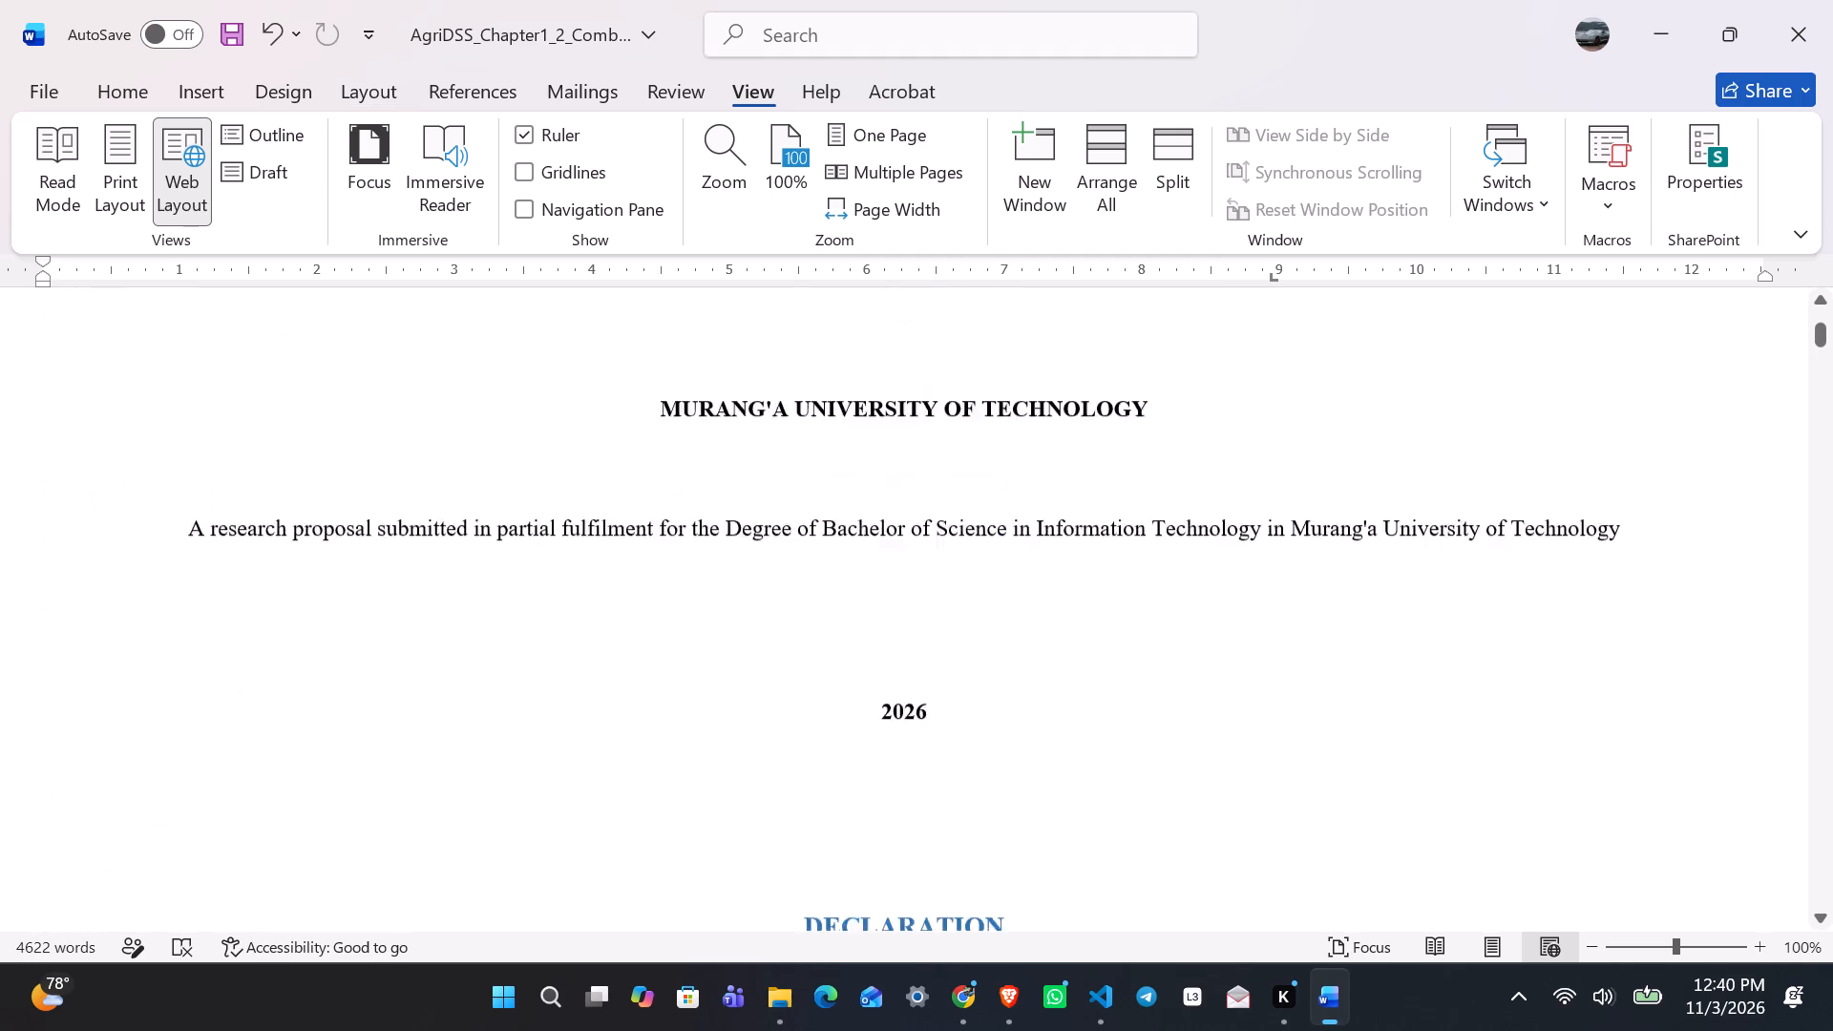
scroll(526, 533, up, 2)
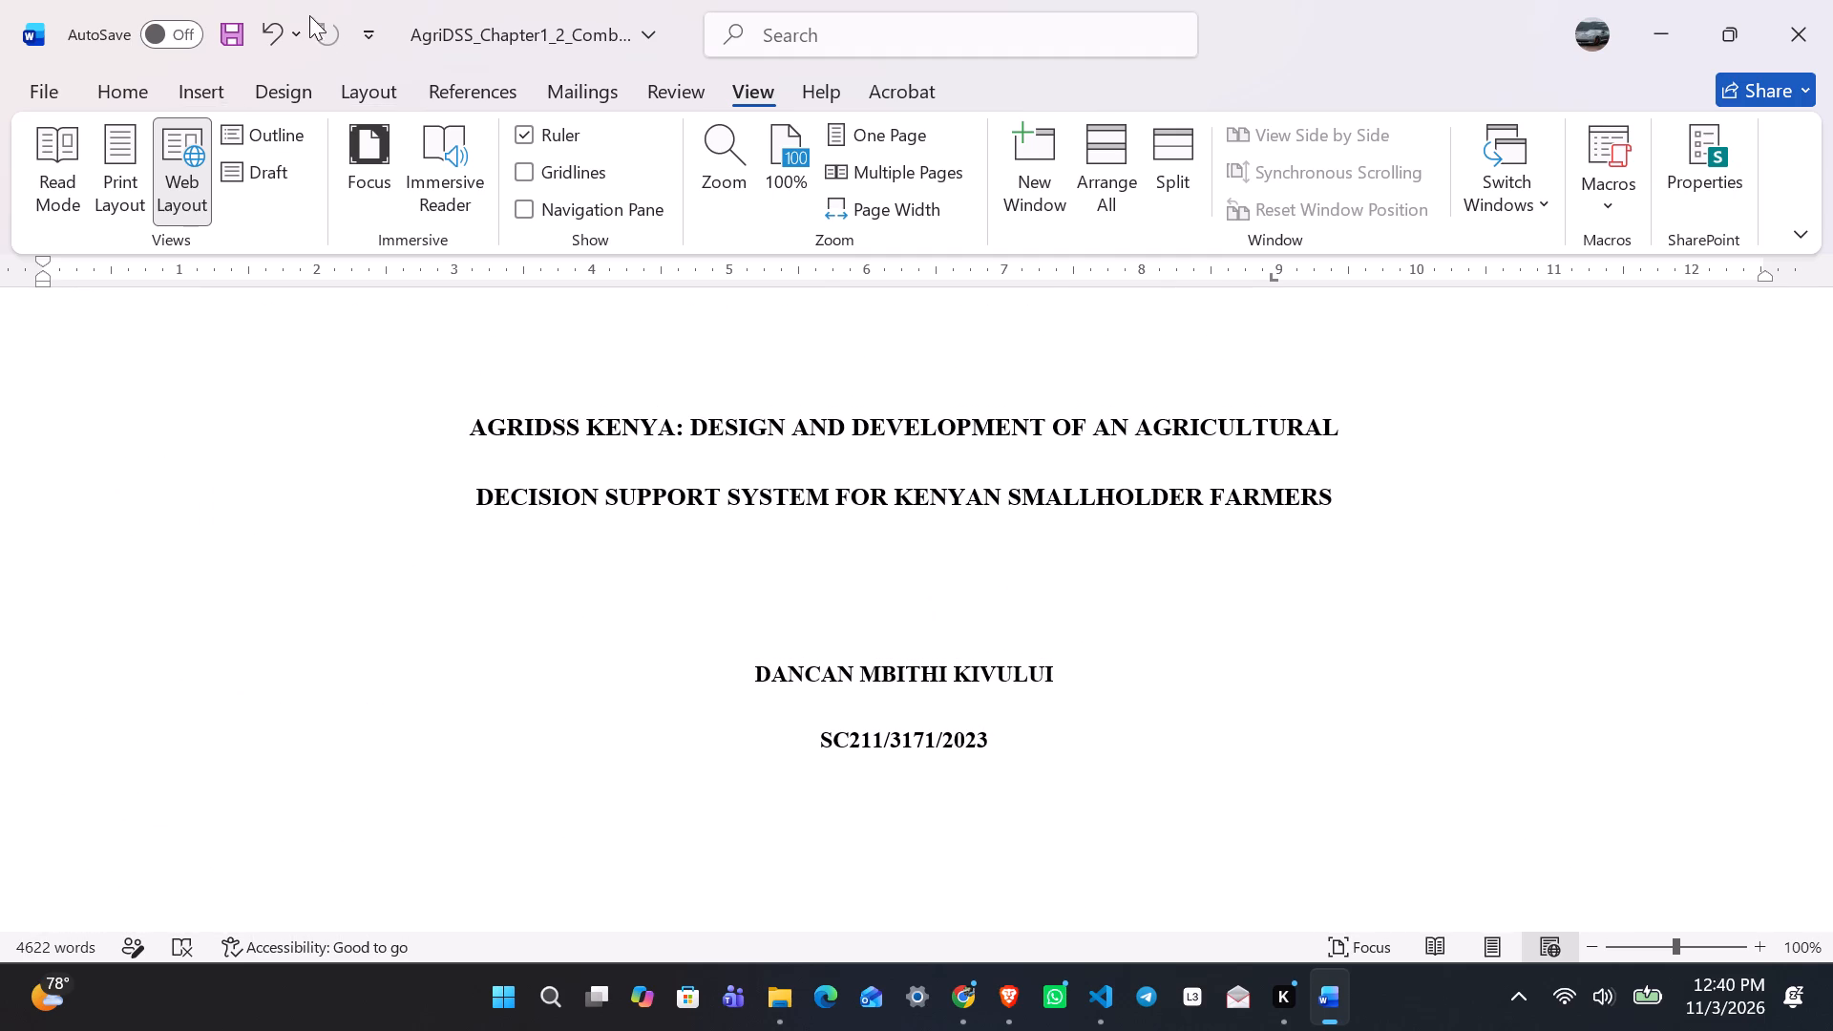
Undo the recent changes back past the insertion of the automatic table of contents, into the deletion of its typed heading.
click(262, 42)
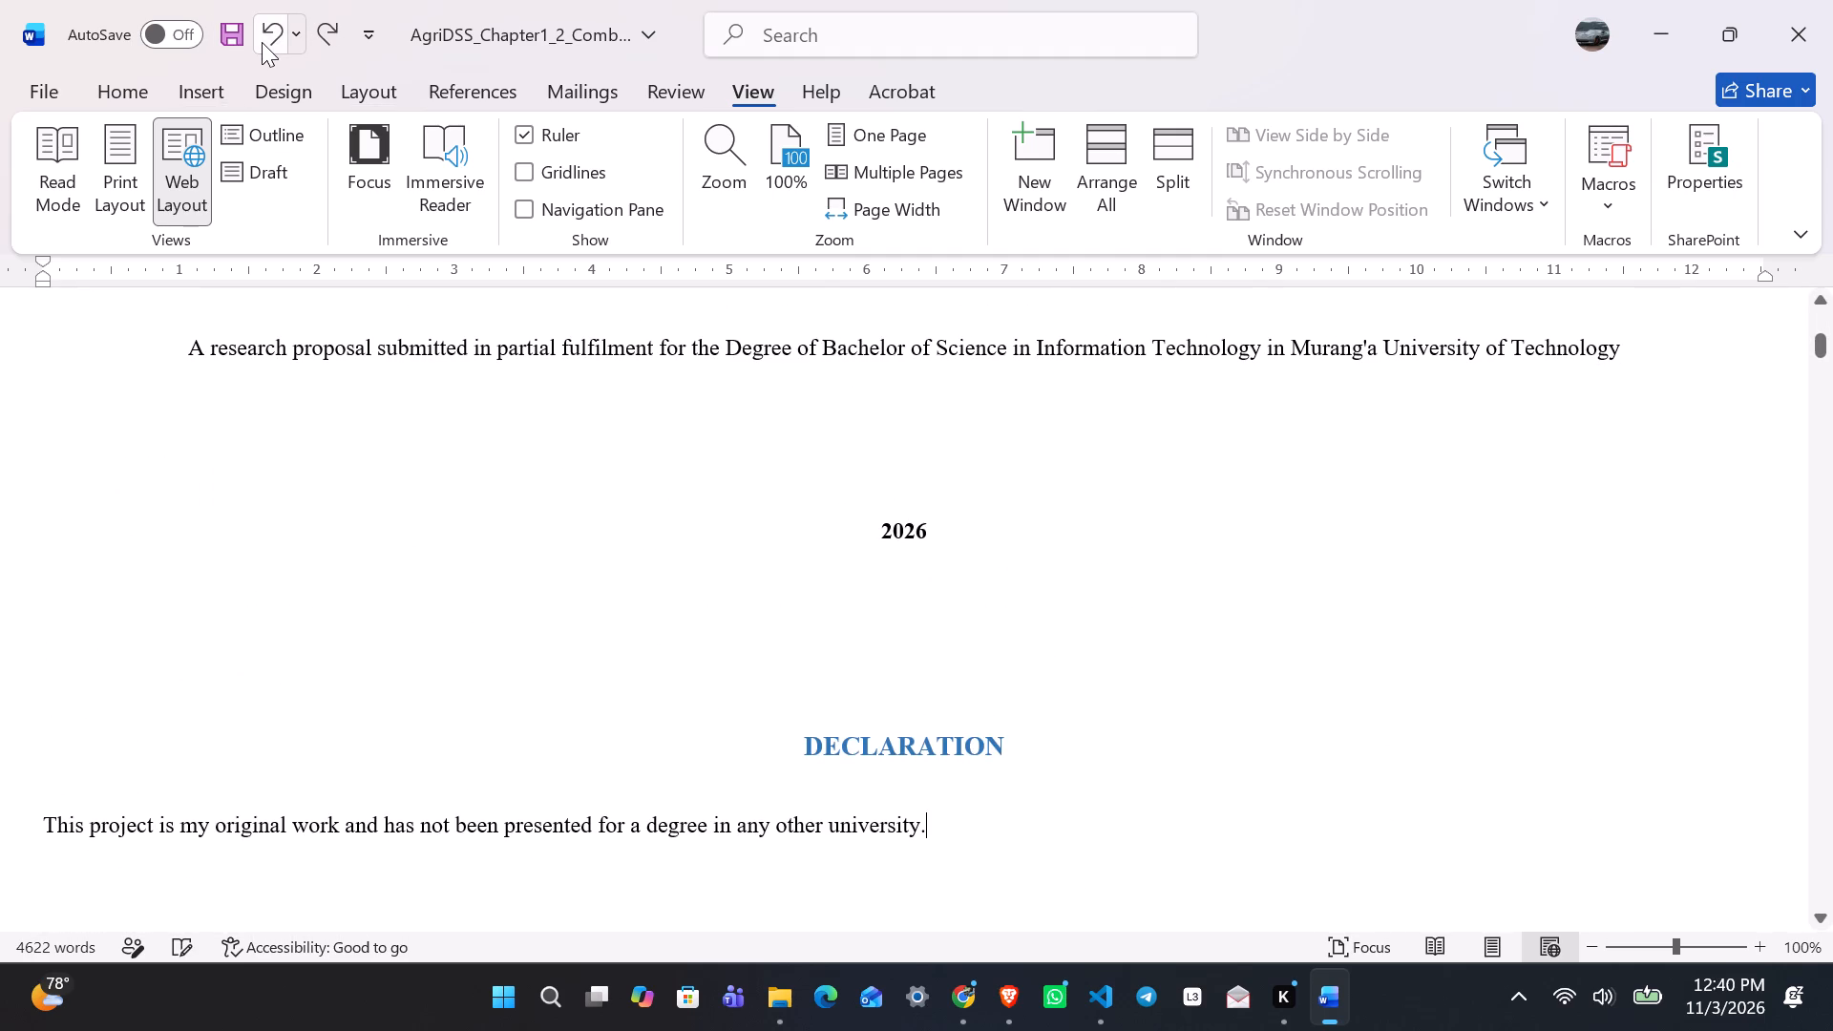
click(262, 42)
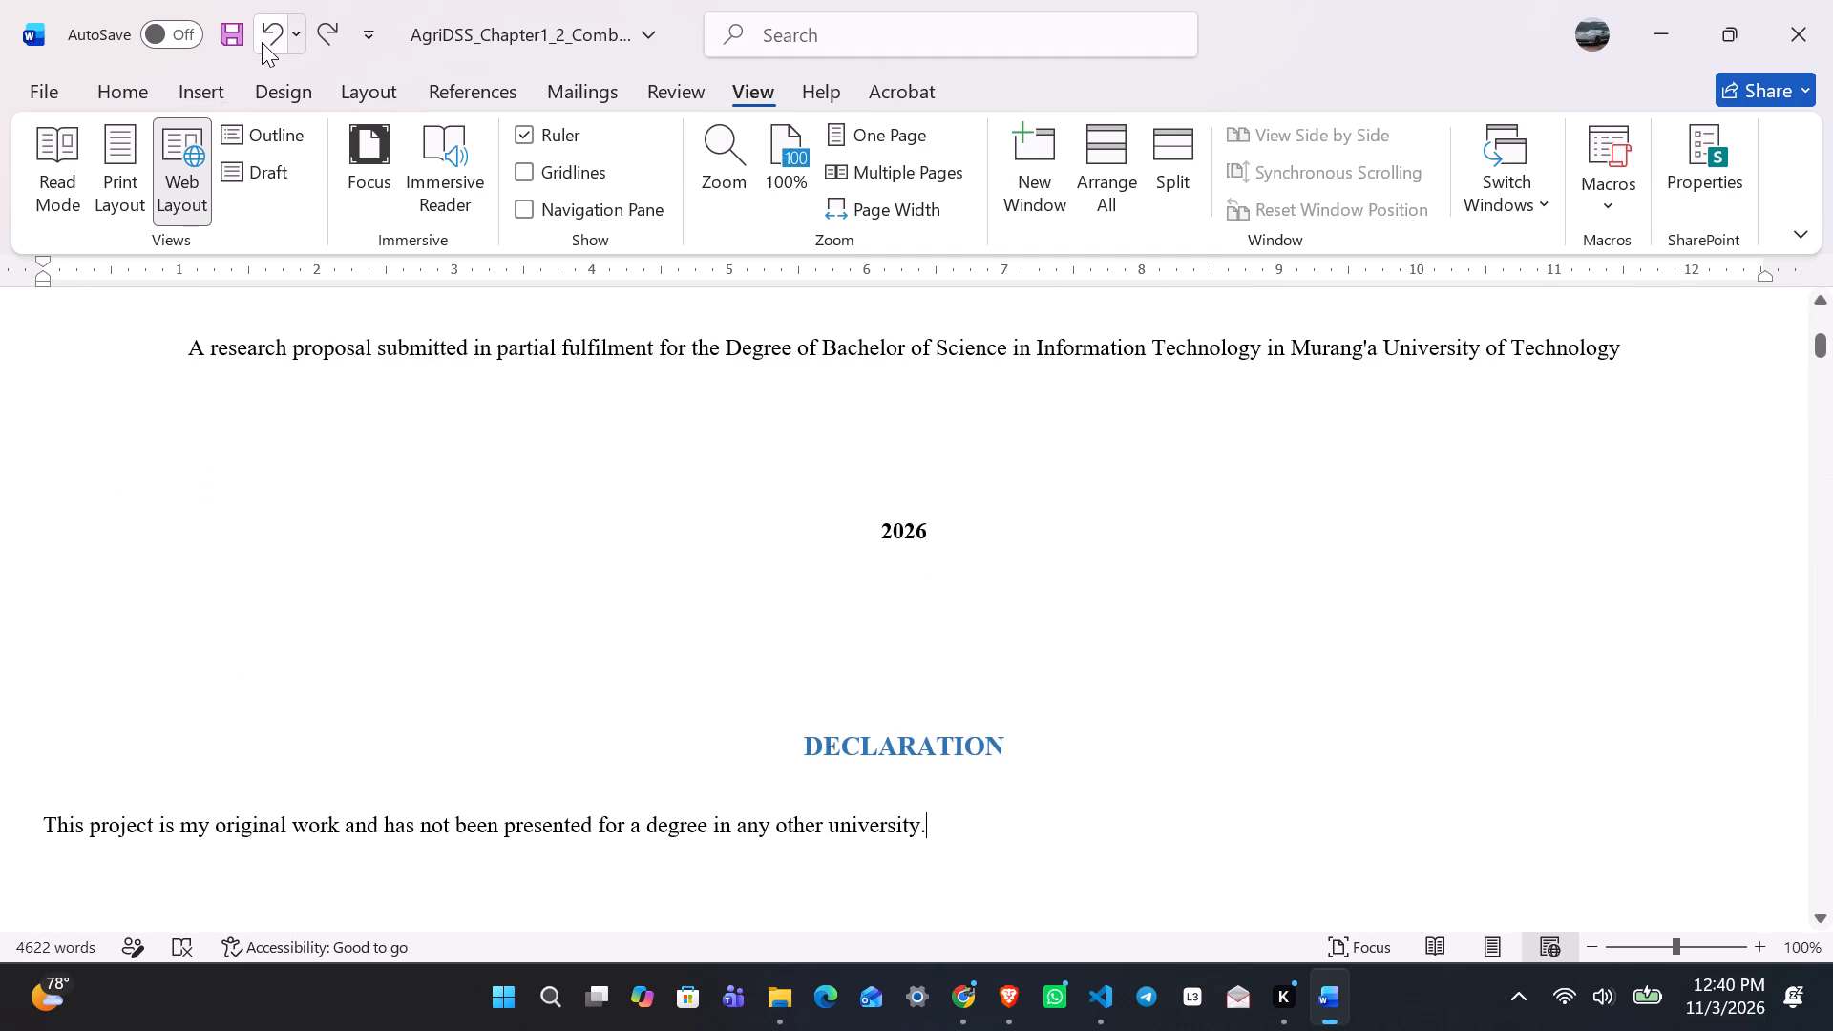
click(262, 42)
click(262, 42)
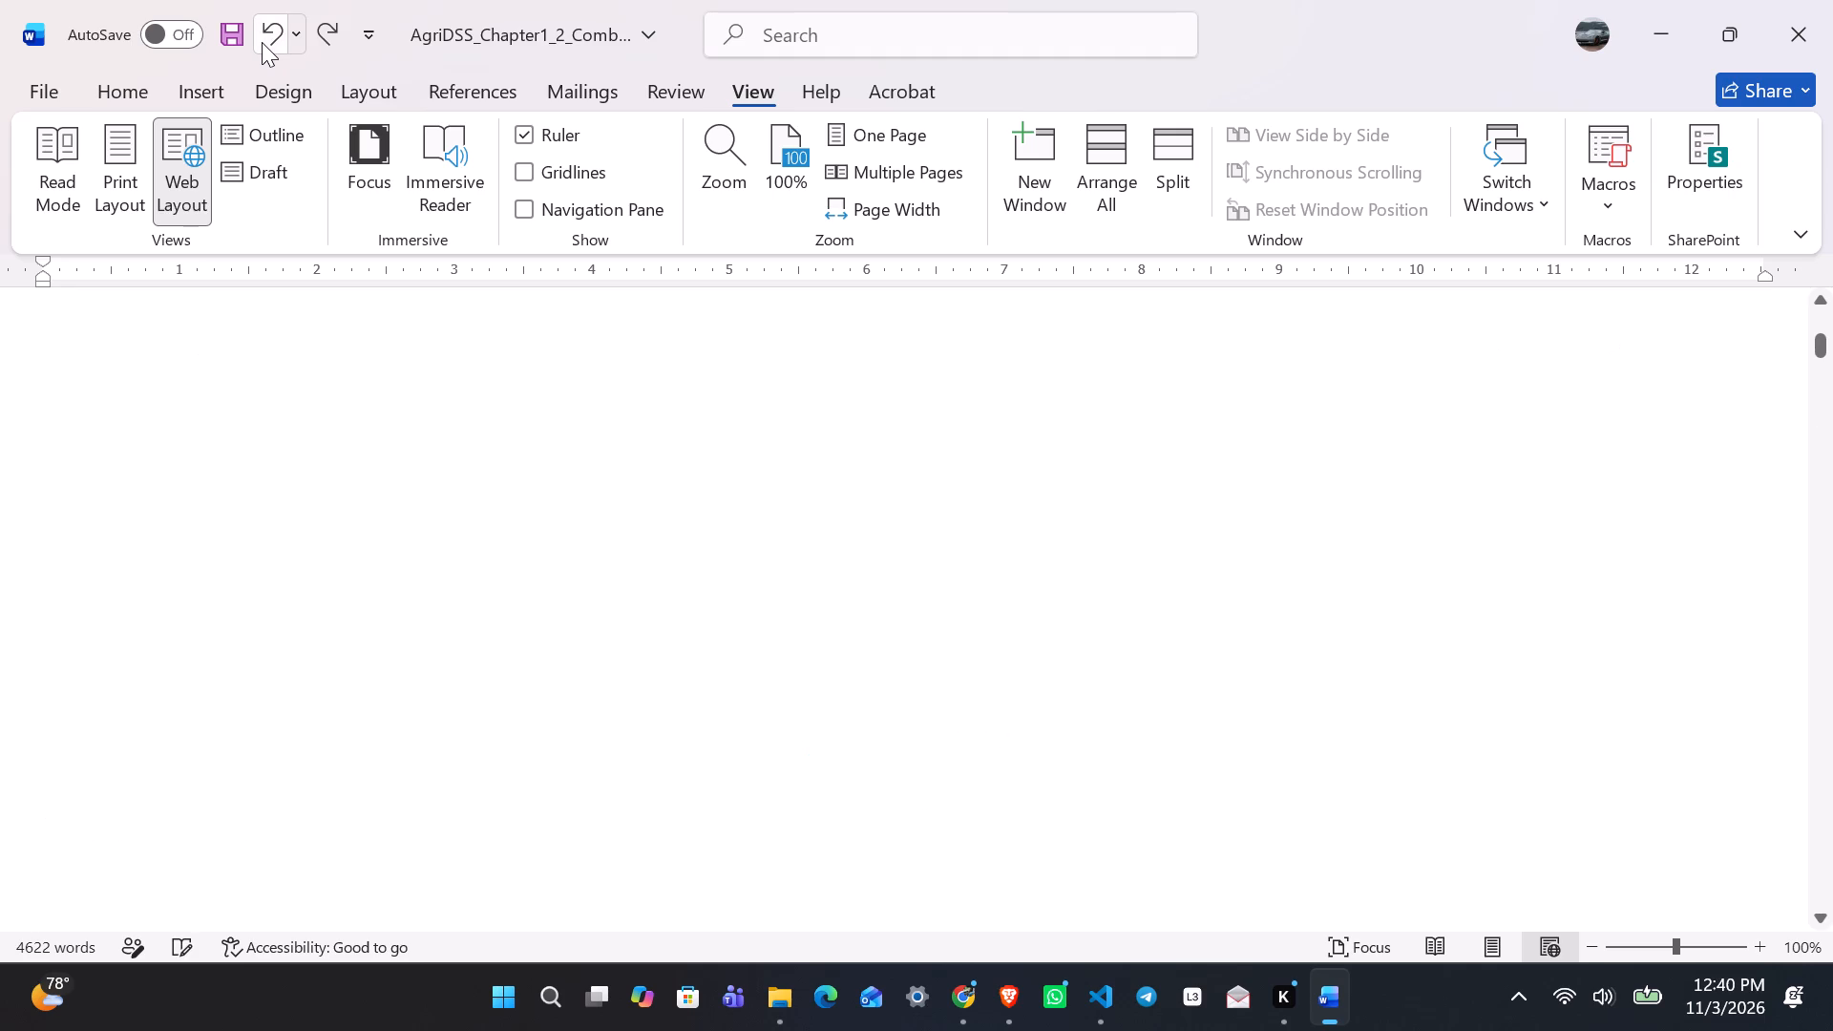
click(262, 42)
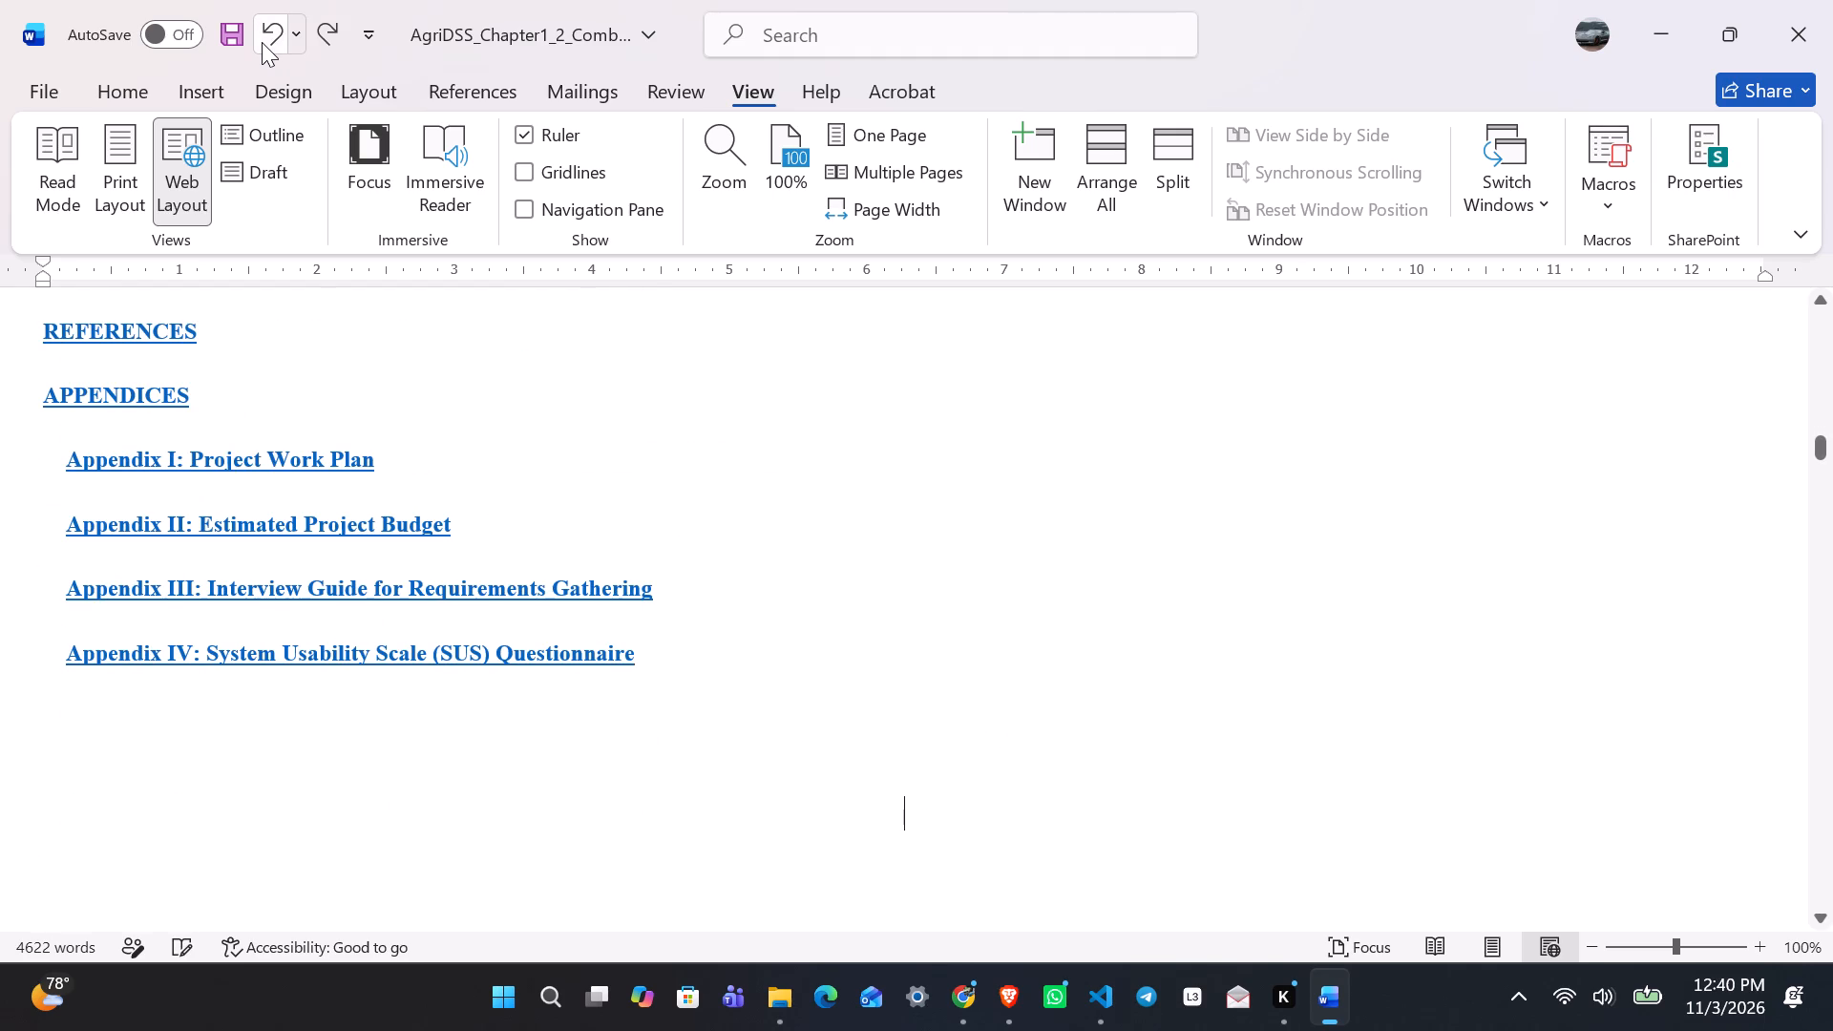
click(262, 42)
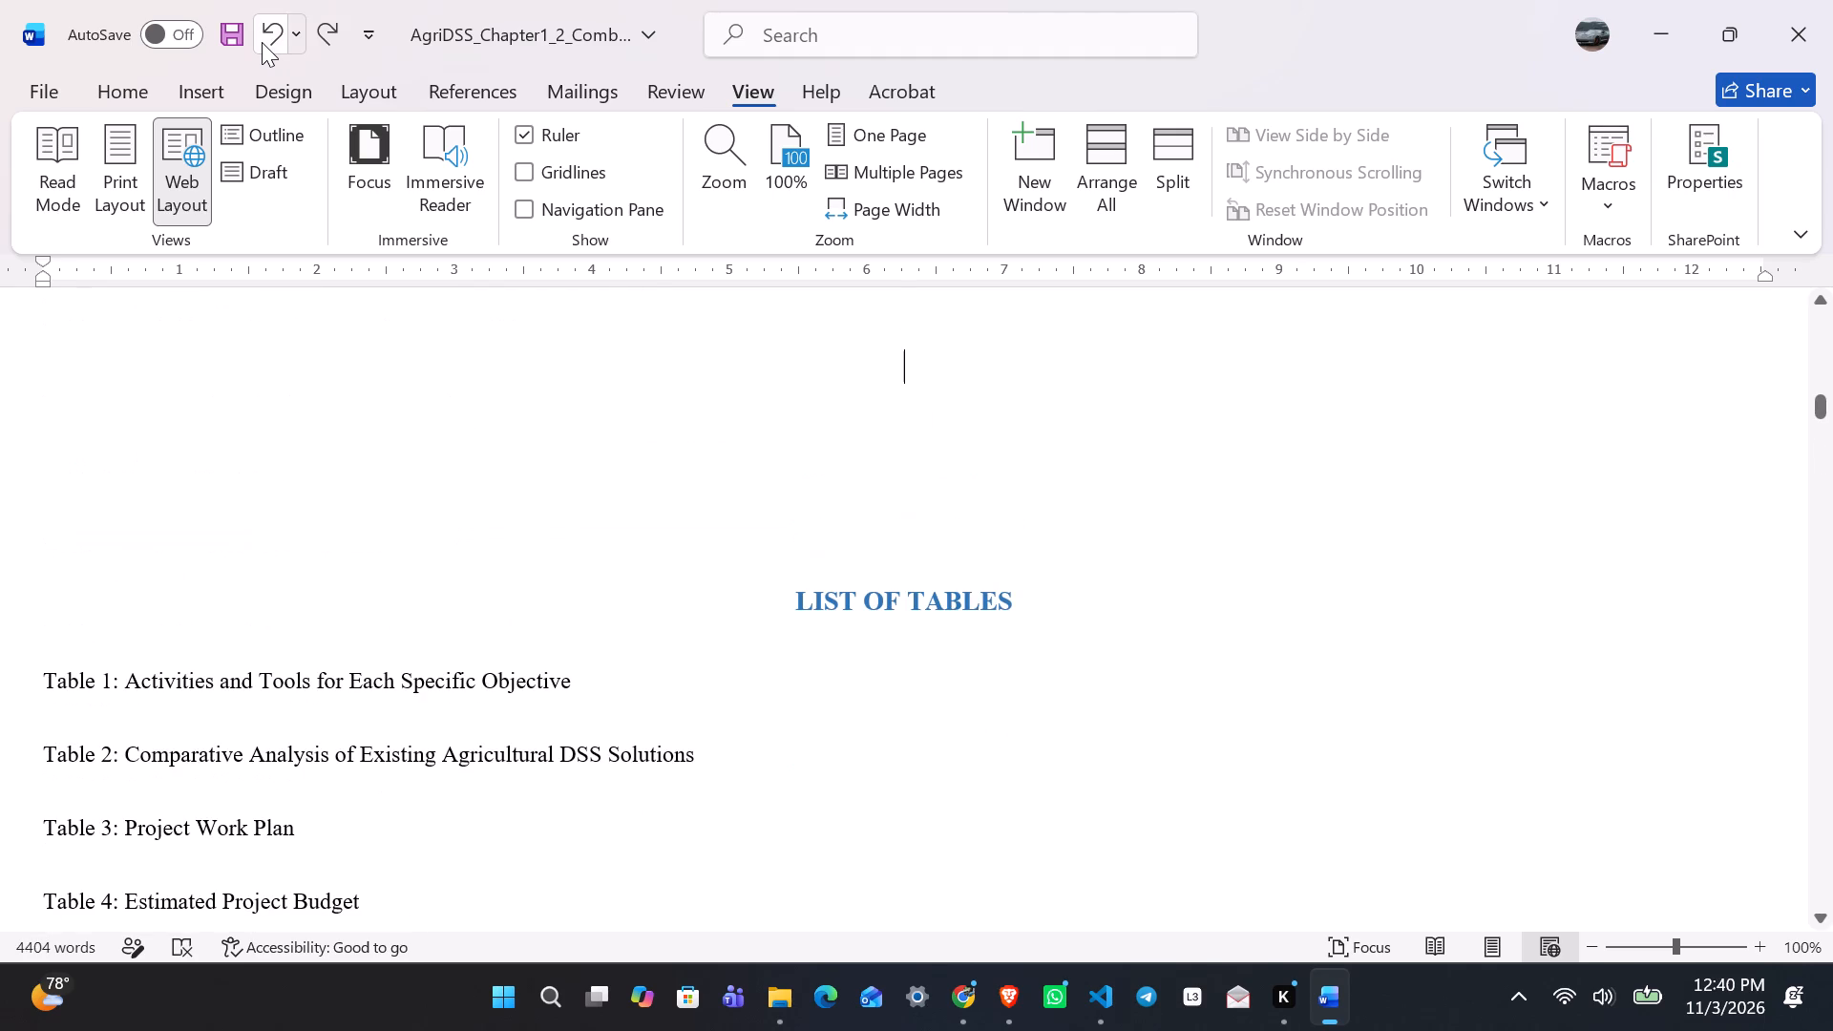
click(262, 42)
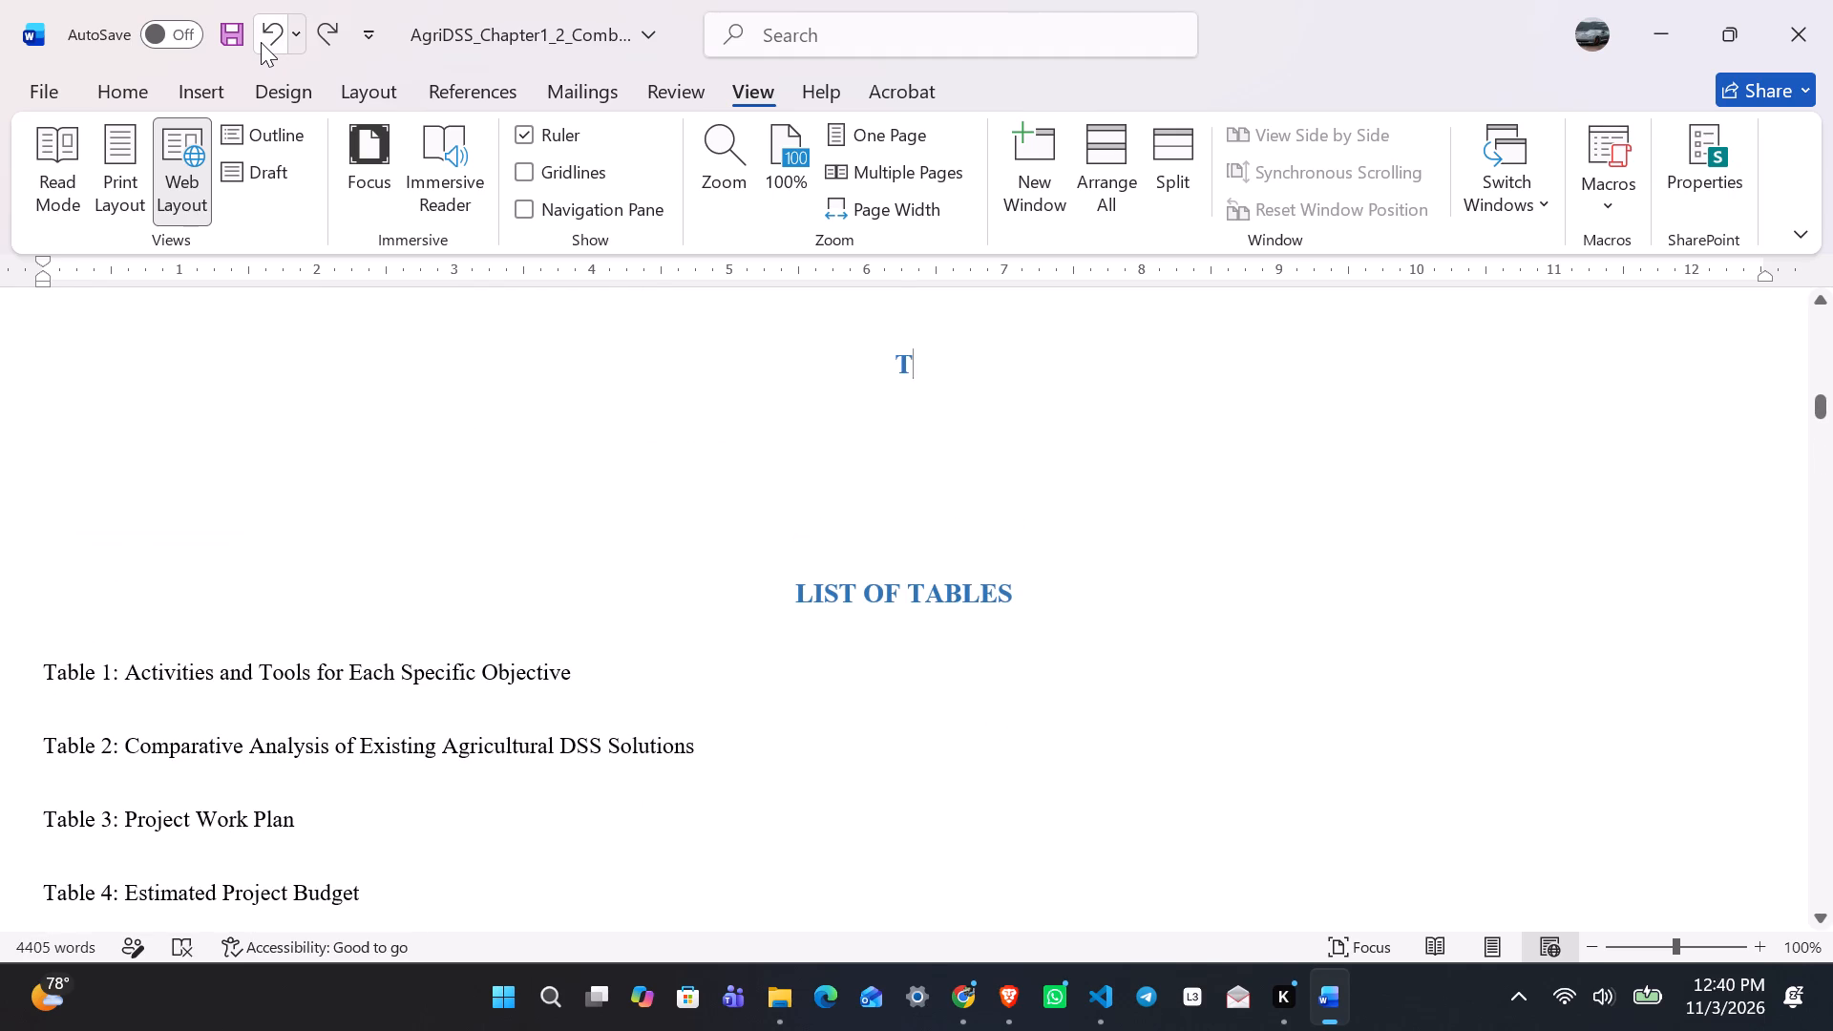
click(261, 42)
Delete the leftover table of contents heading text above the List of Tables, leaving an empty left-aligned line.
key(BackSpace)
key(BackSpace)
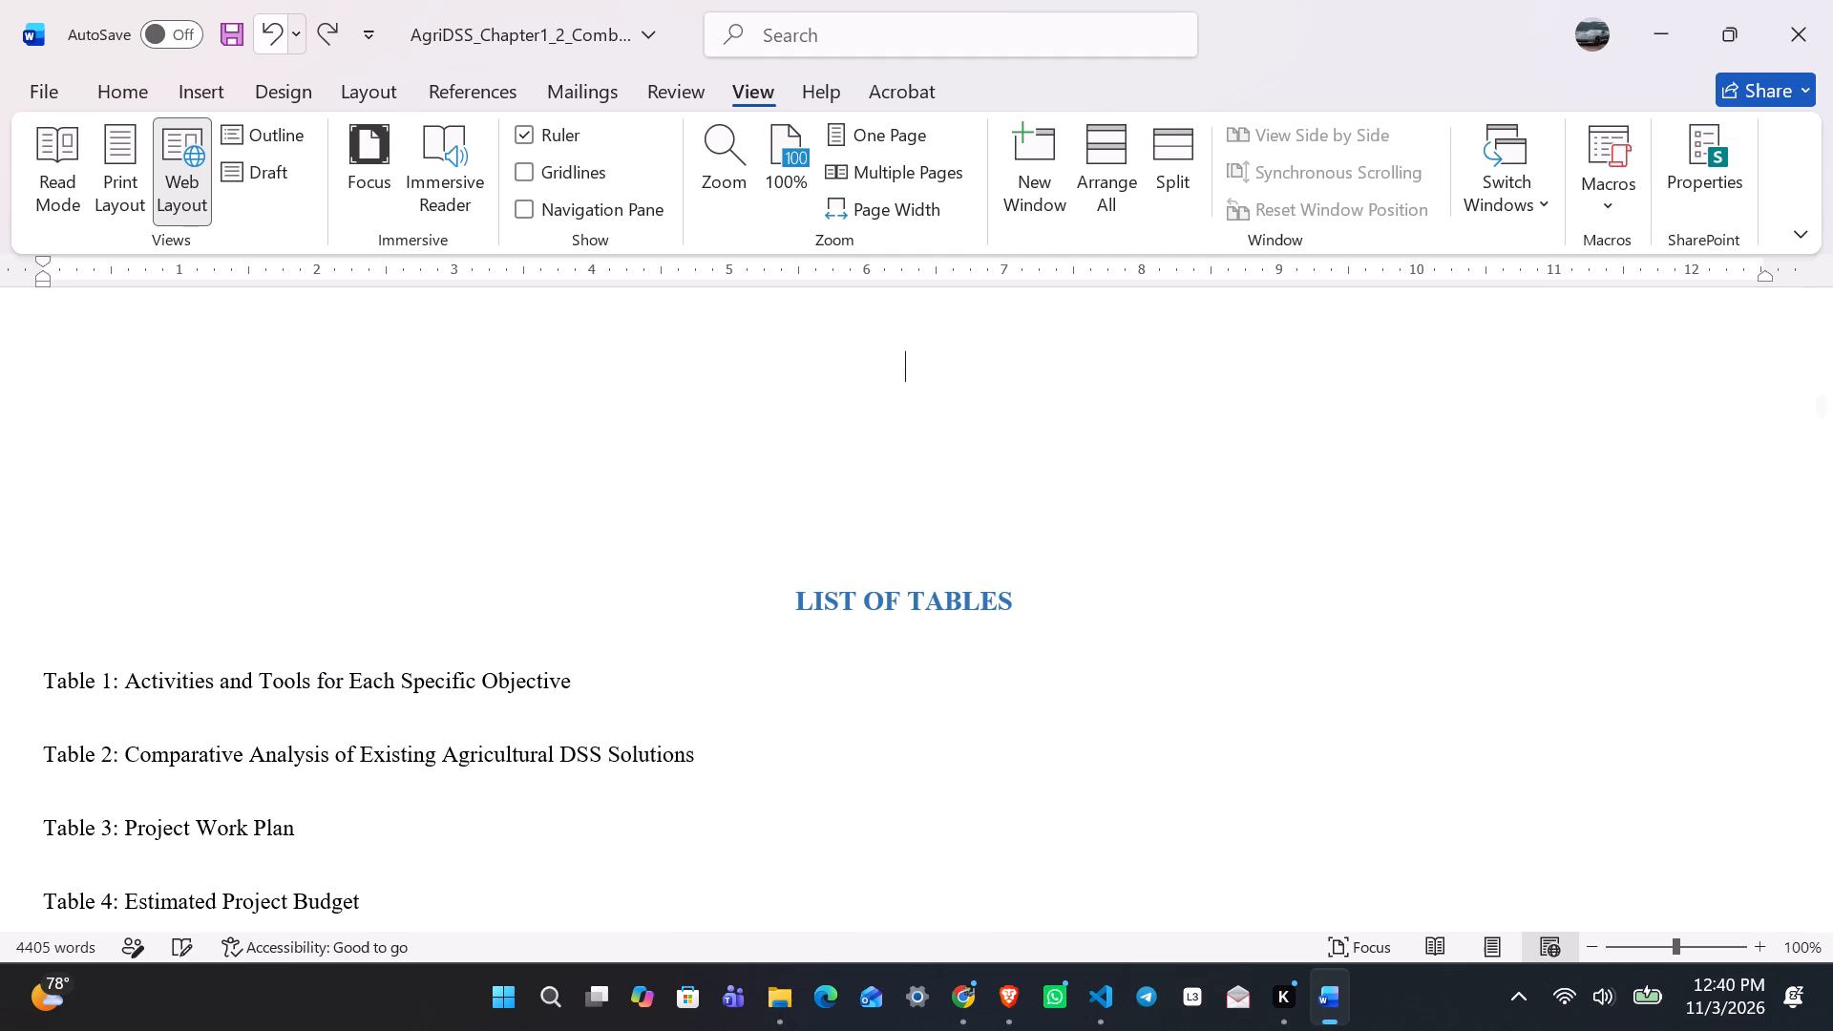
key(BackSpace)
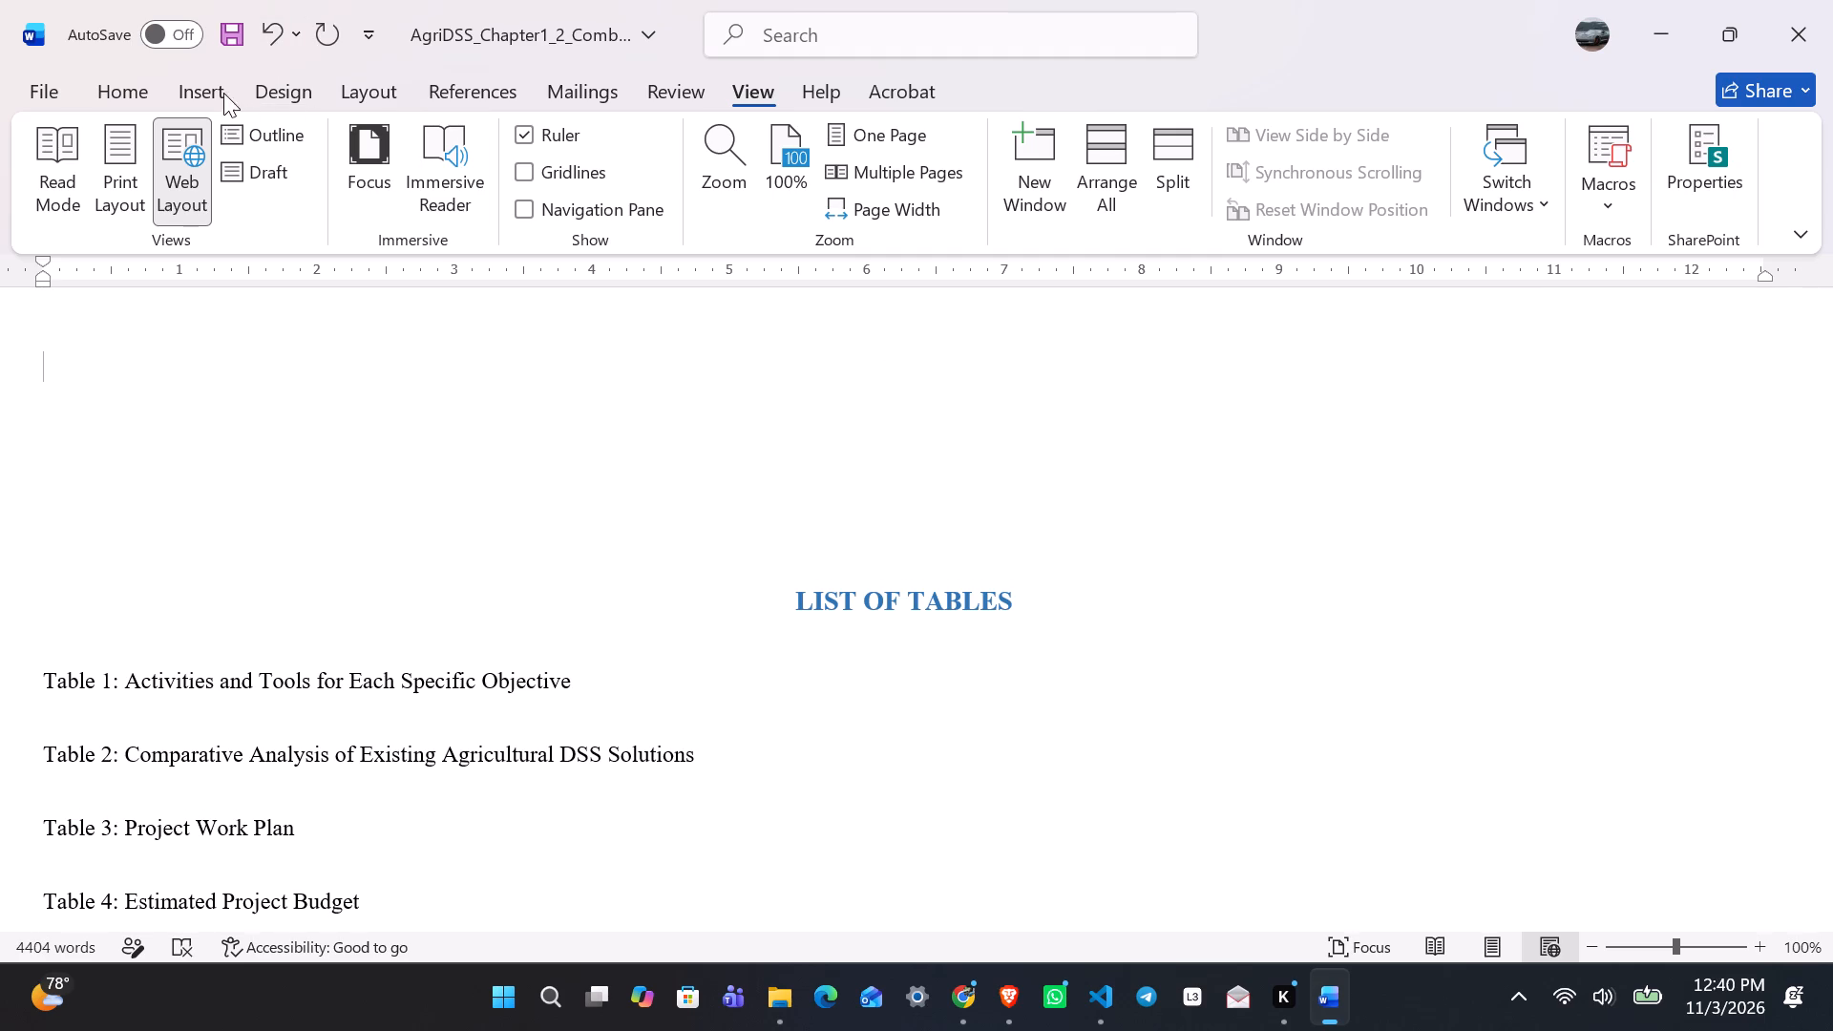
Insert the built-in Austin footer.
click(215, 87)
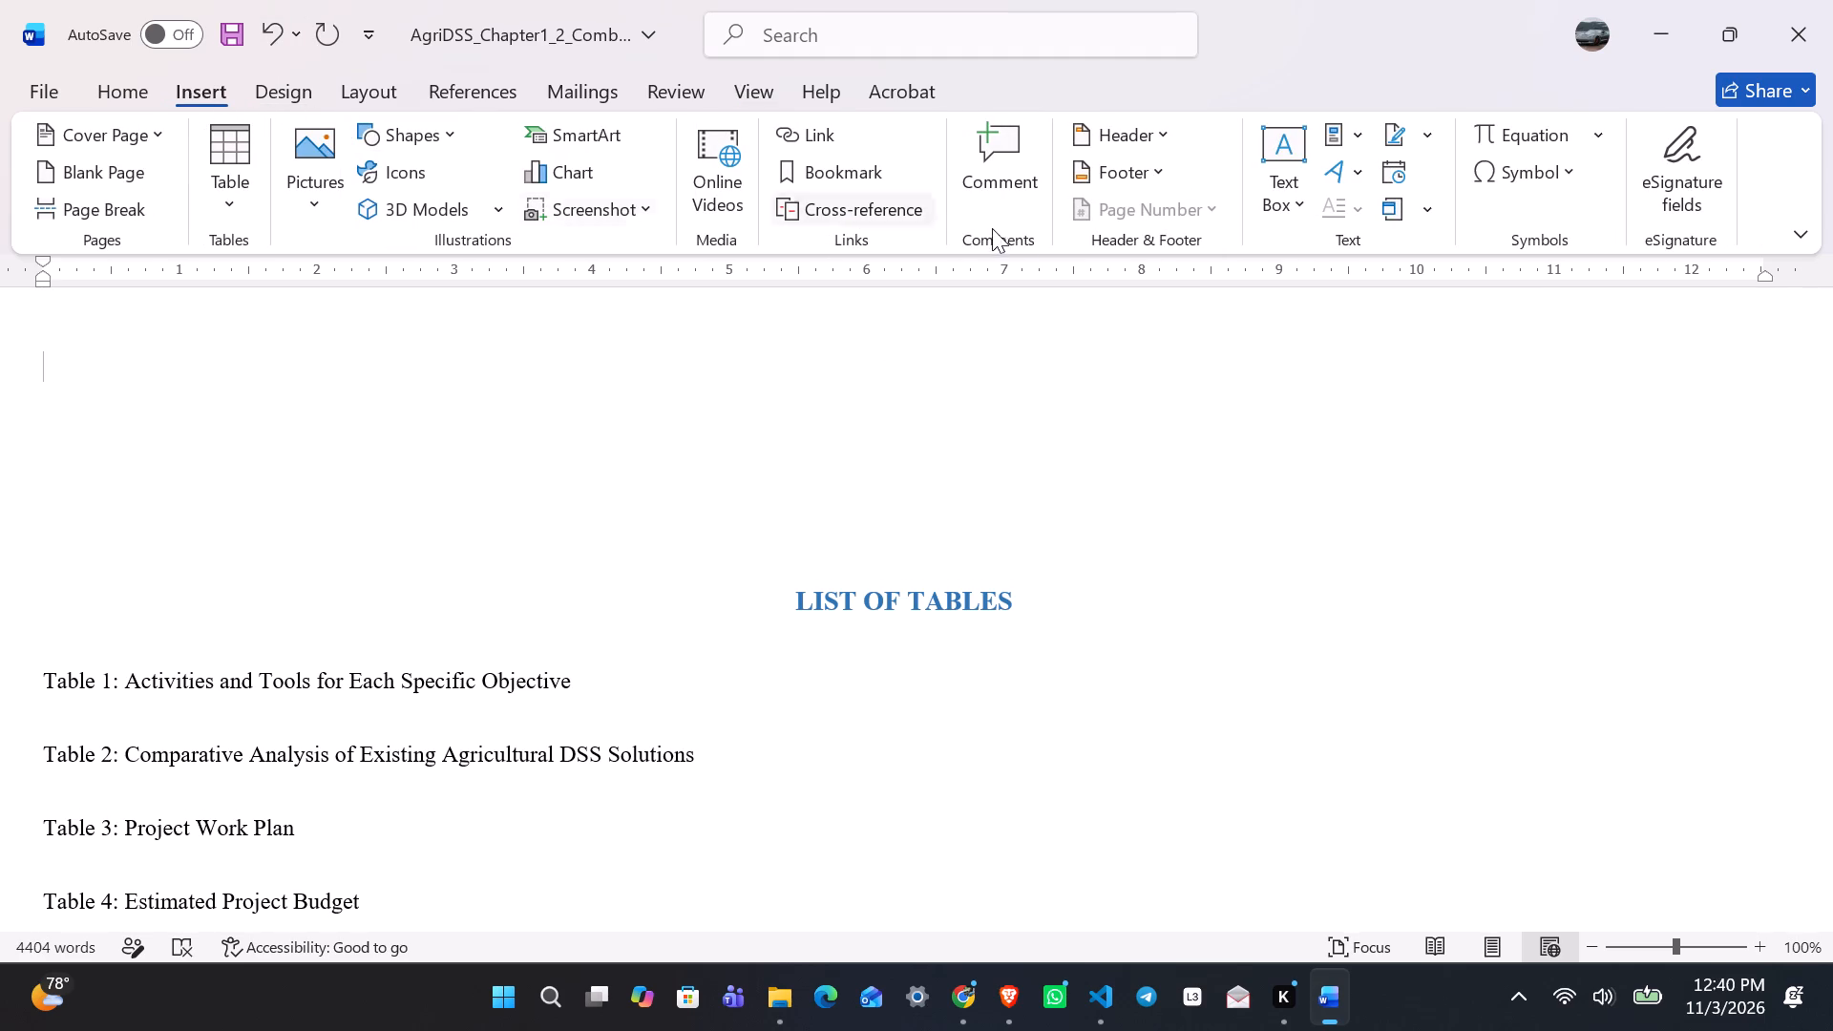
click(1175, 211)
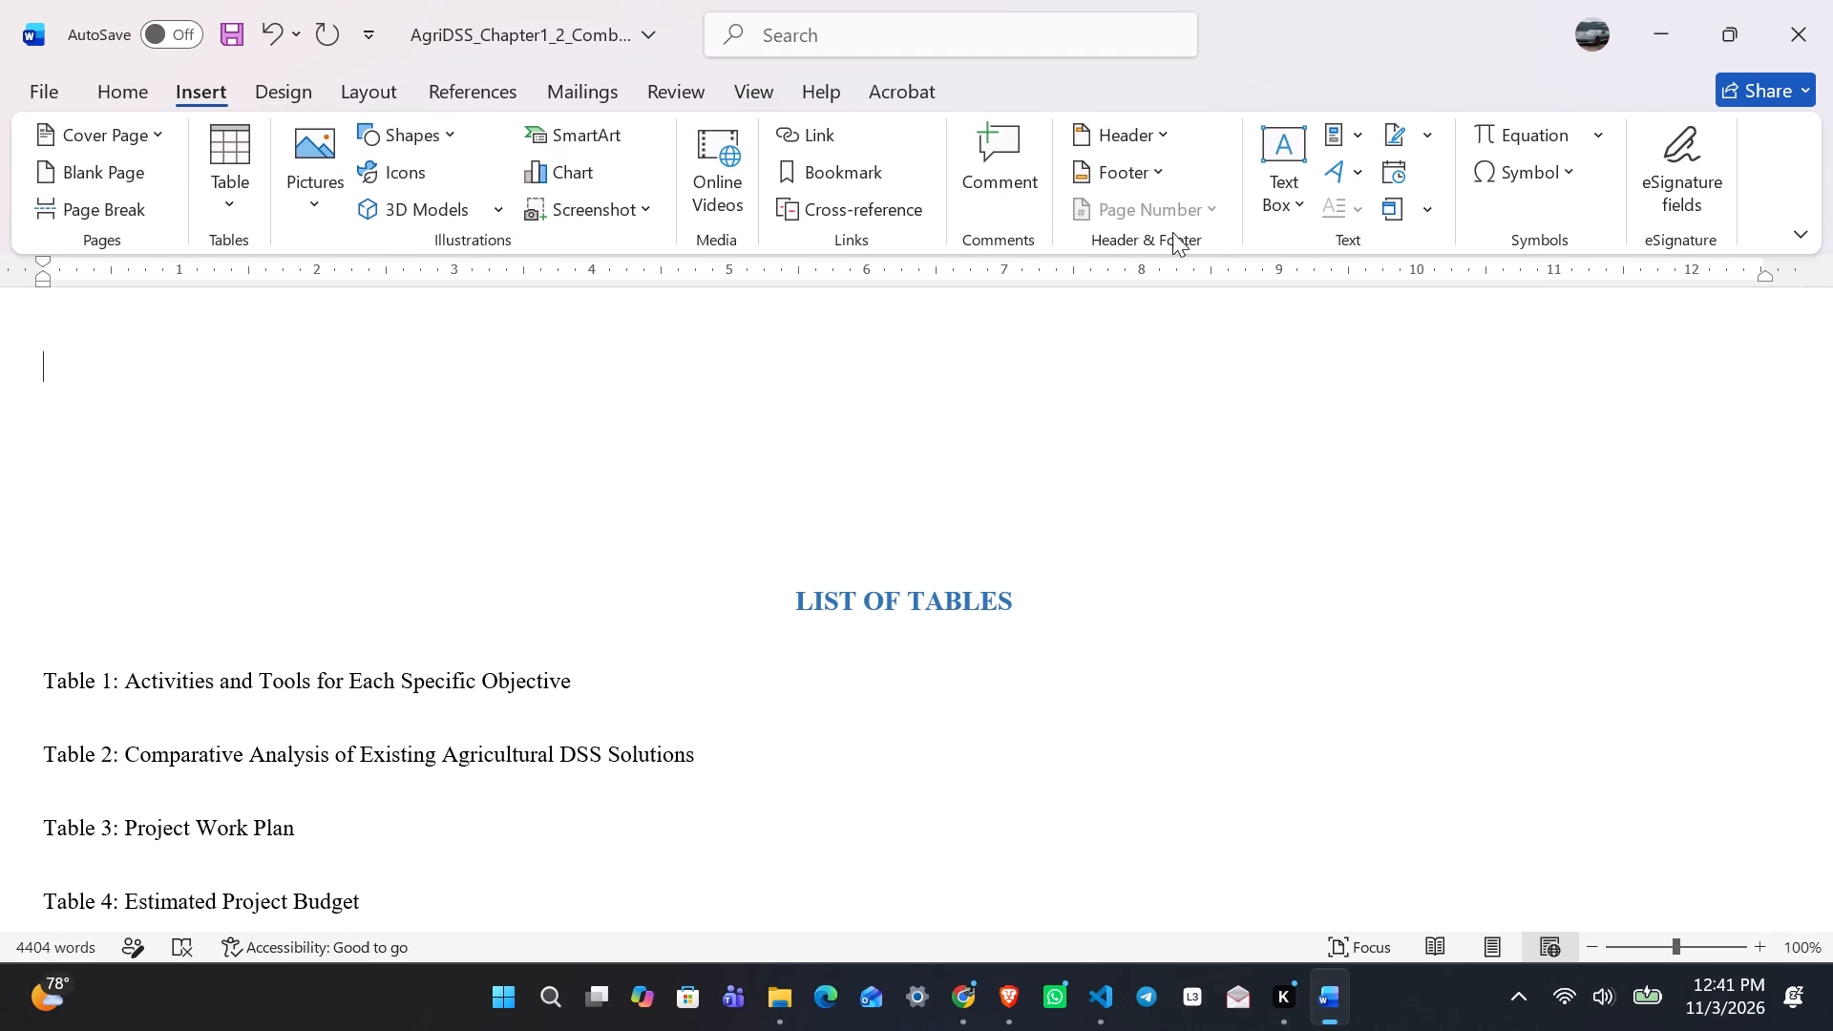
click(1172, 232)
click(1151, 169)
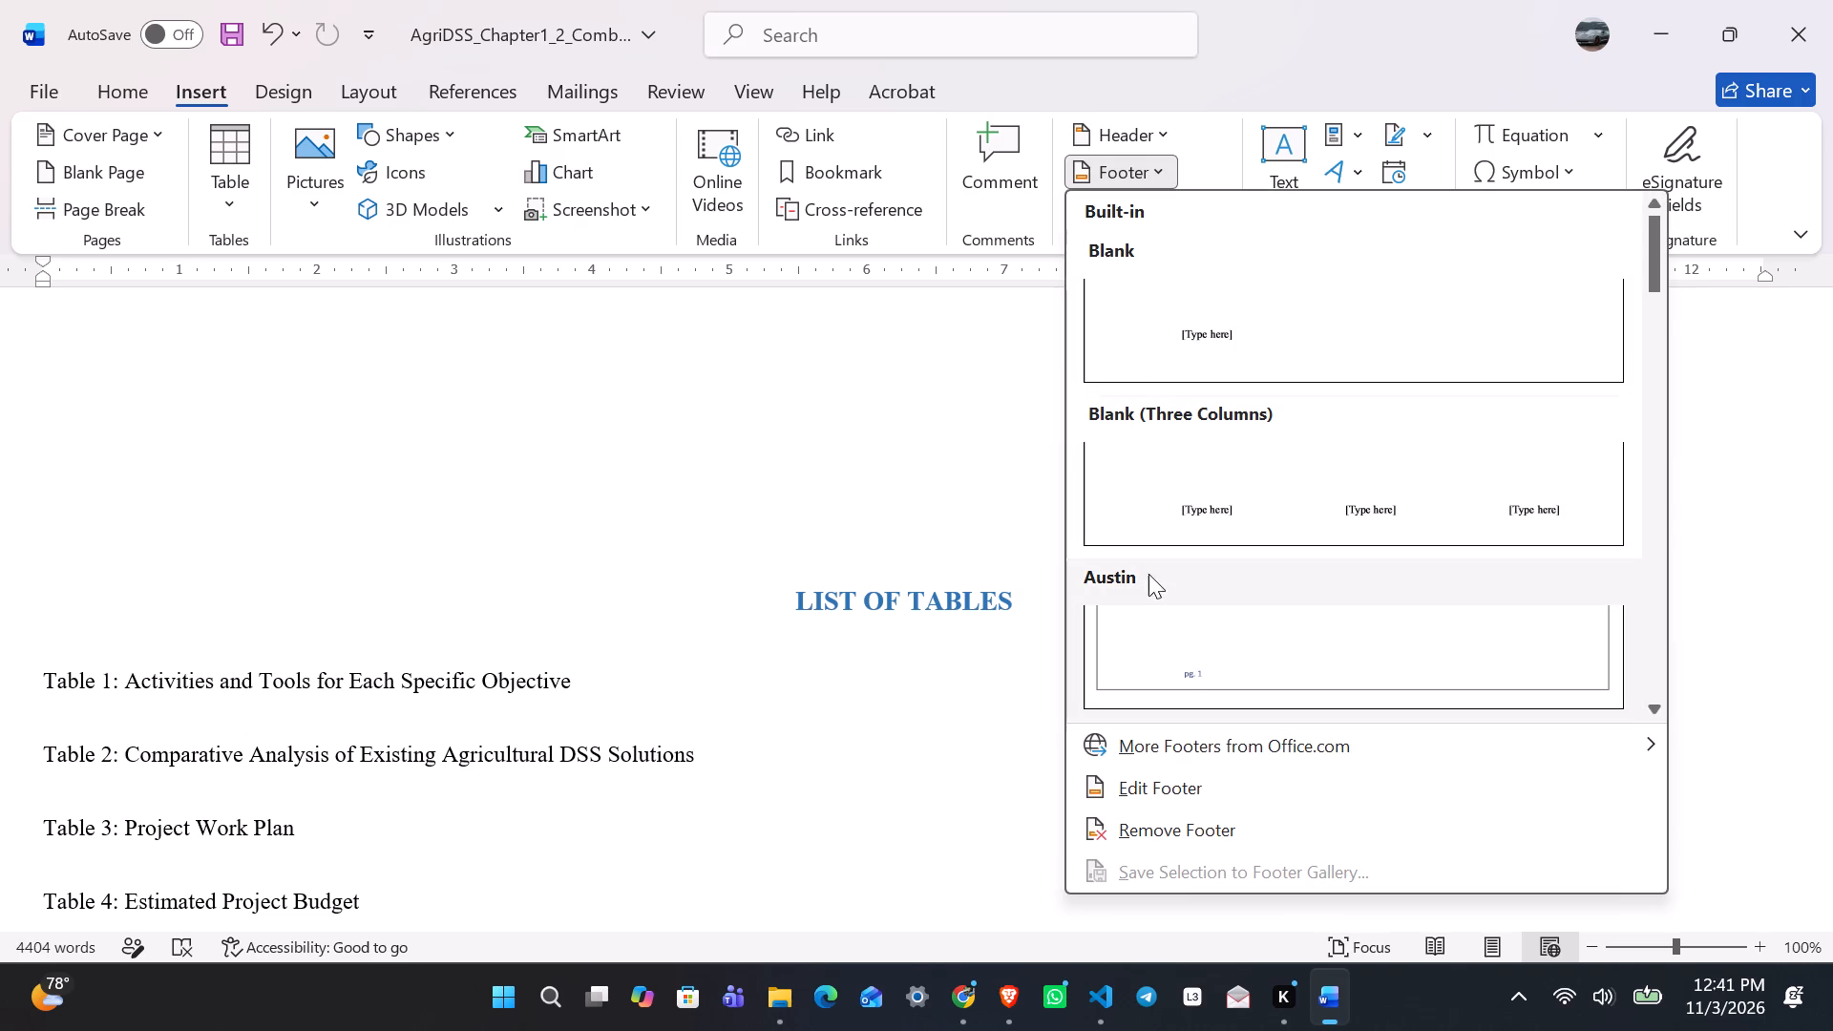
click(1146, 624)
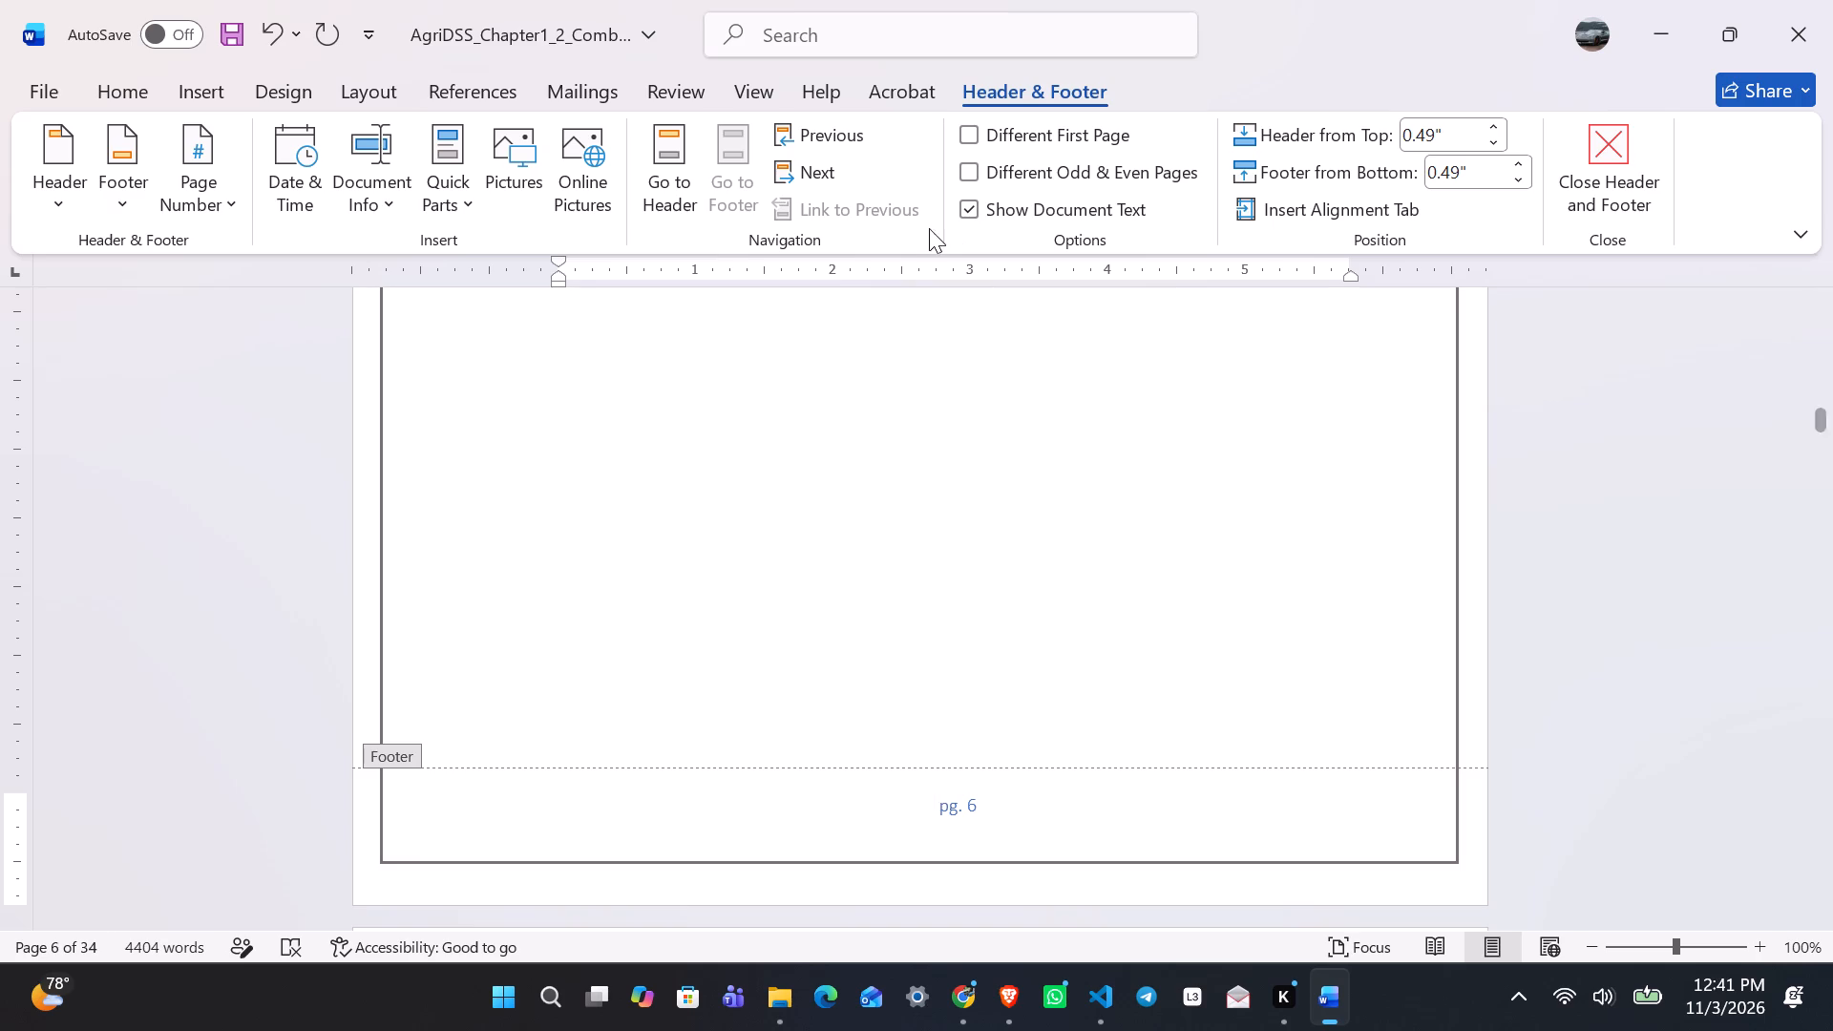
Replace the footer with bottom-of-page numbers in the Plain Number 2 style and check them around the Declaration page.
scroll(930, 296, up, 6)
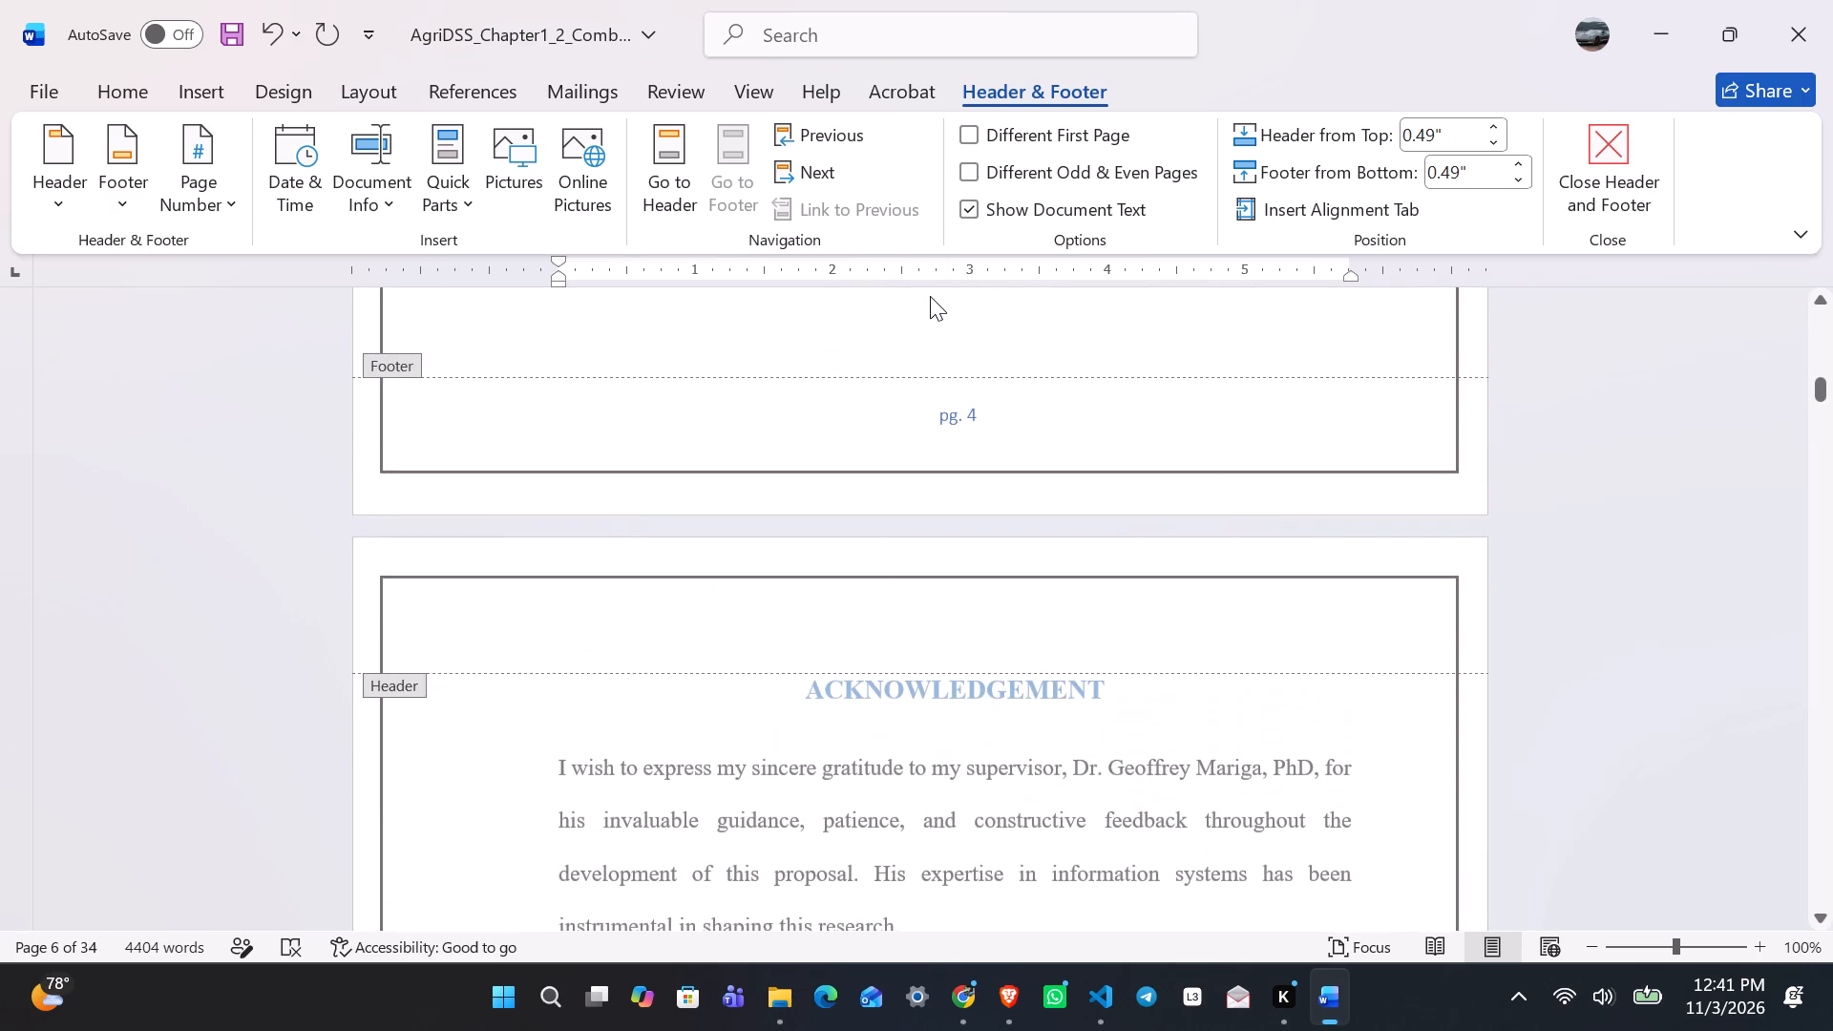
scroll(930, 296, up, 4)
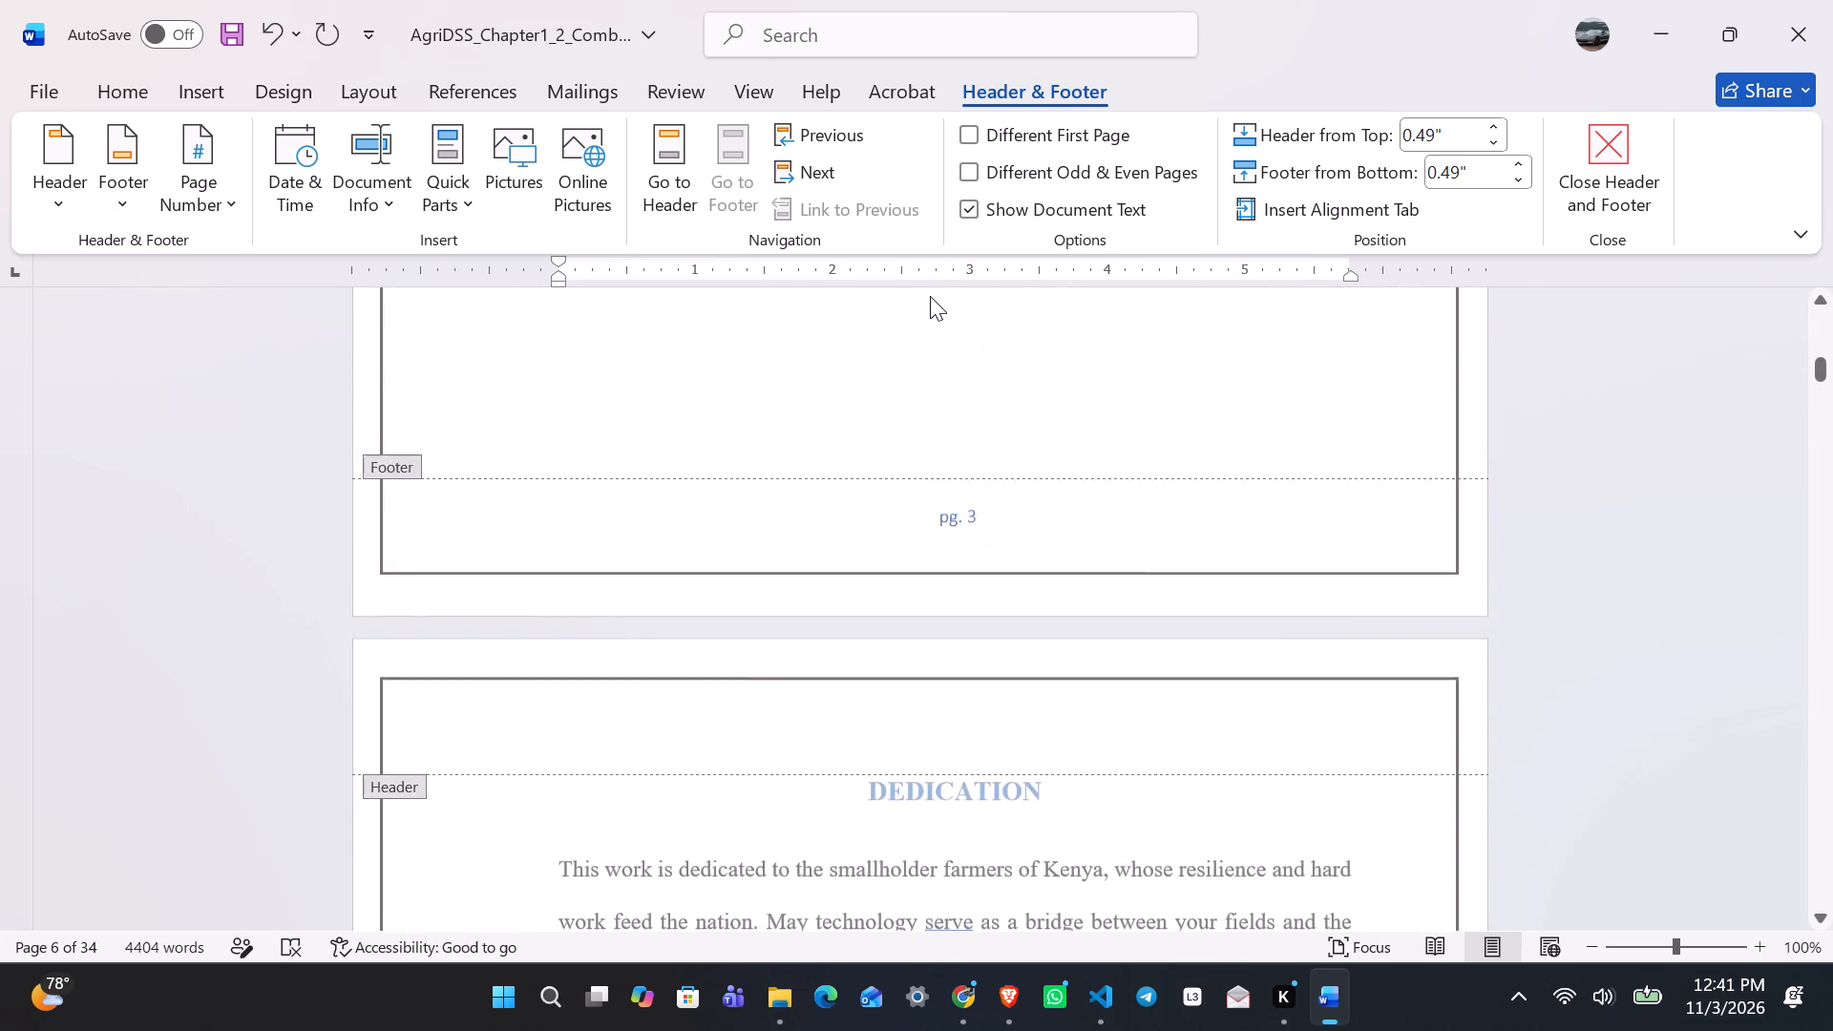
scroll(930, 296, up, 2)
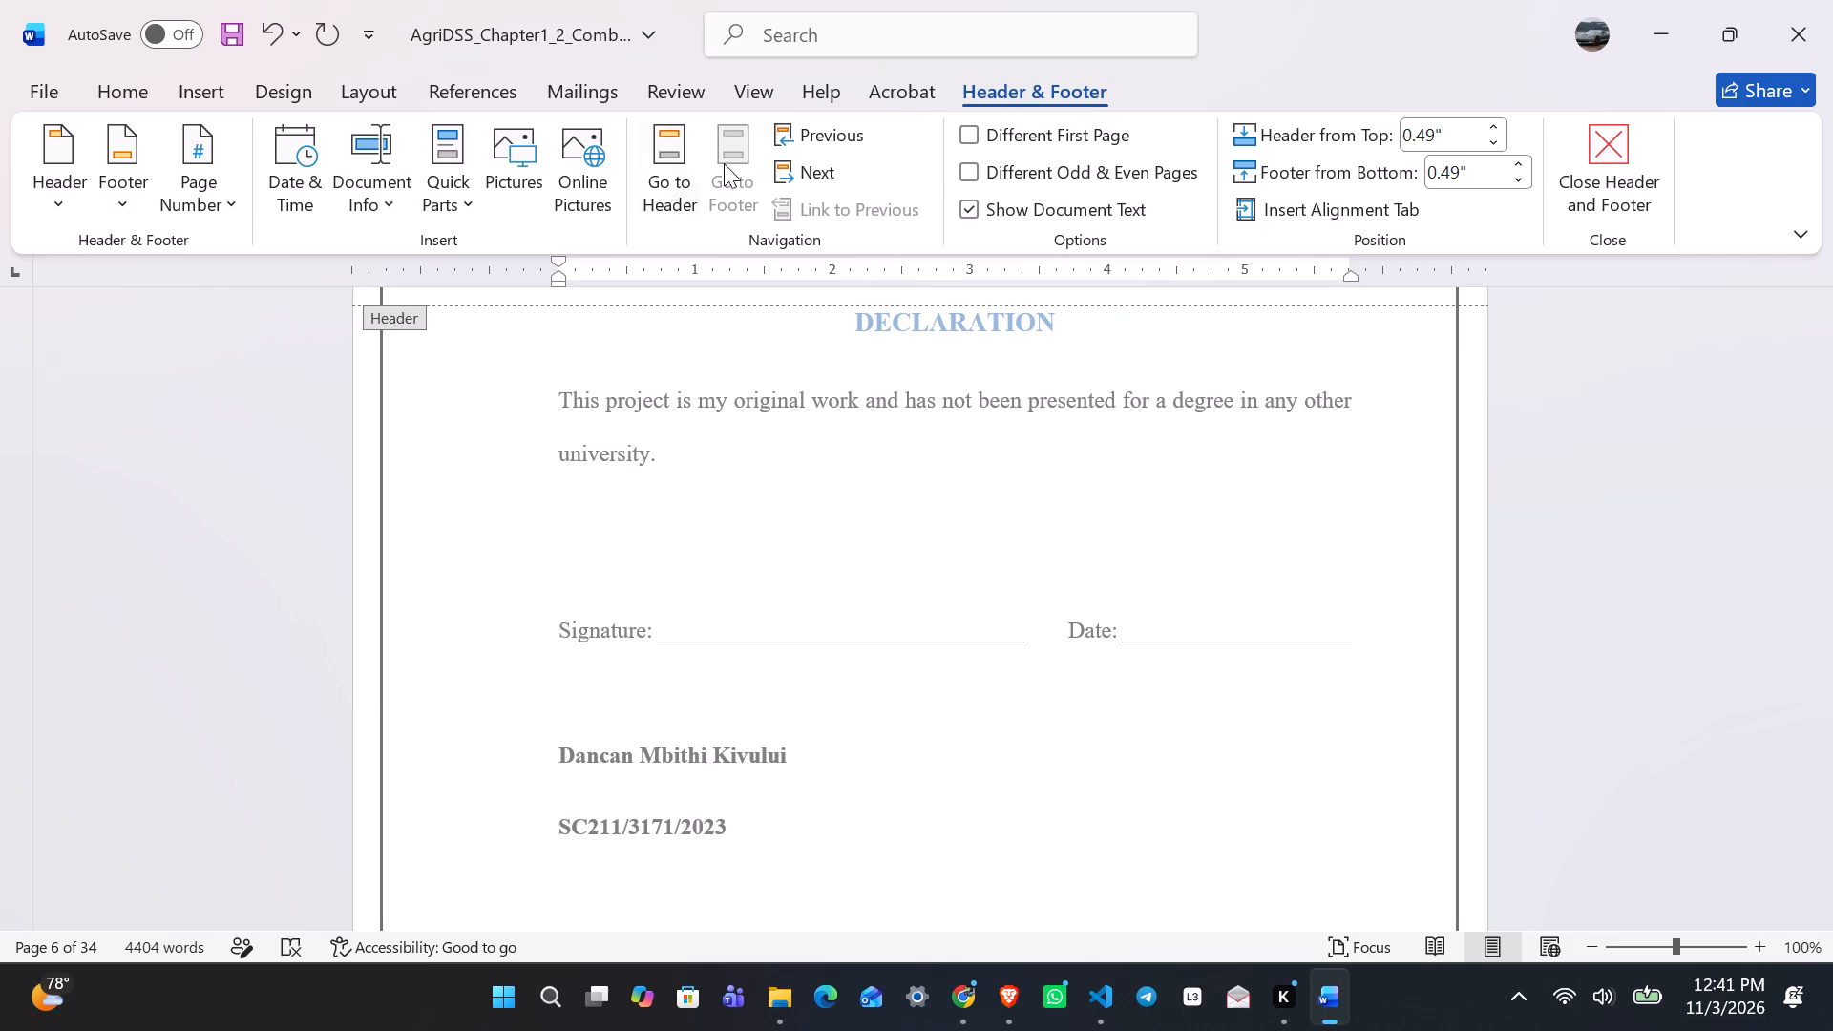
click(226, 196)
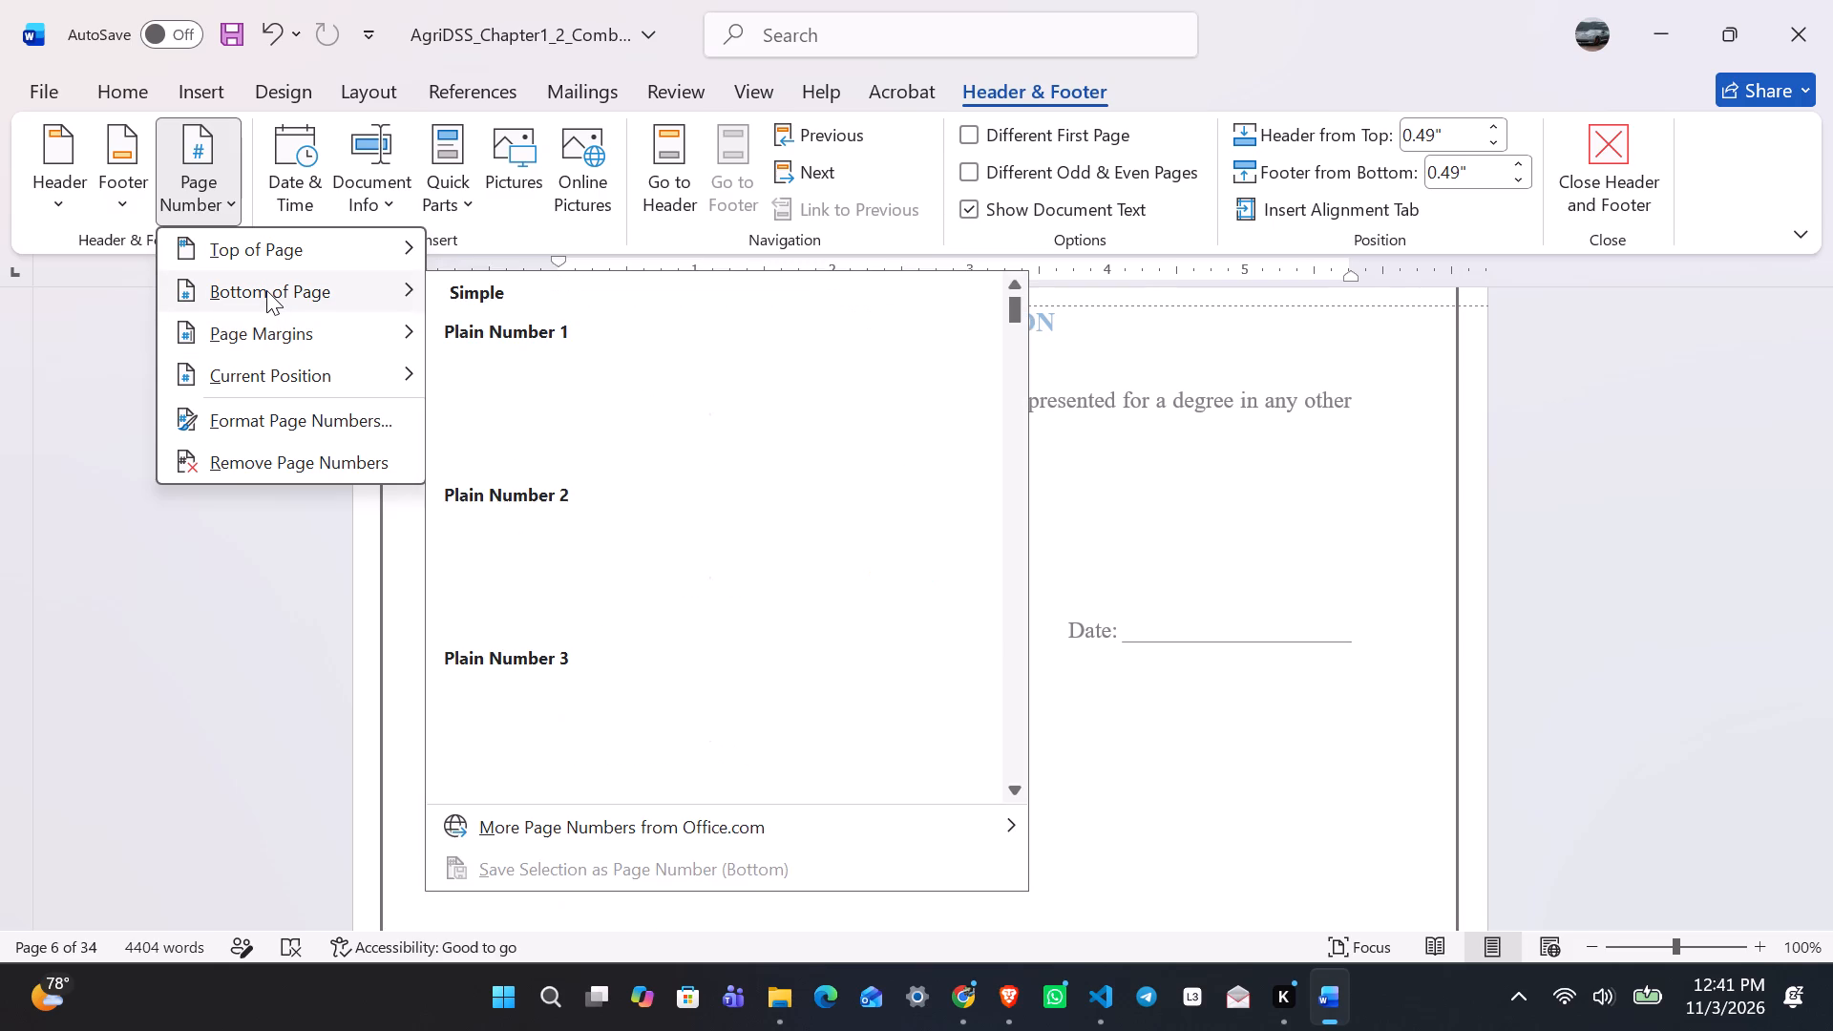
click(266, 290)
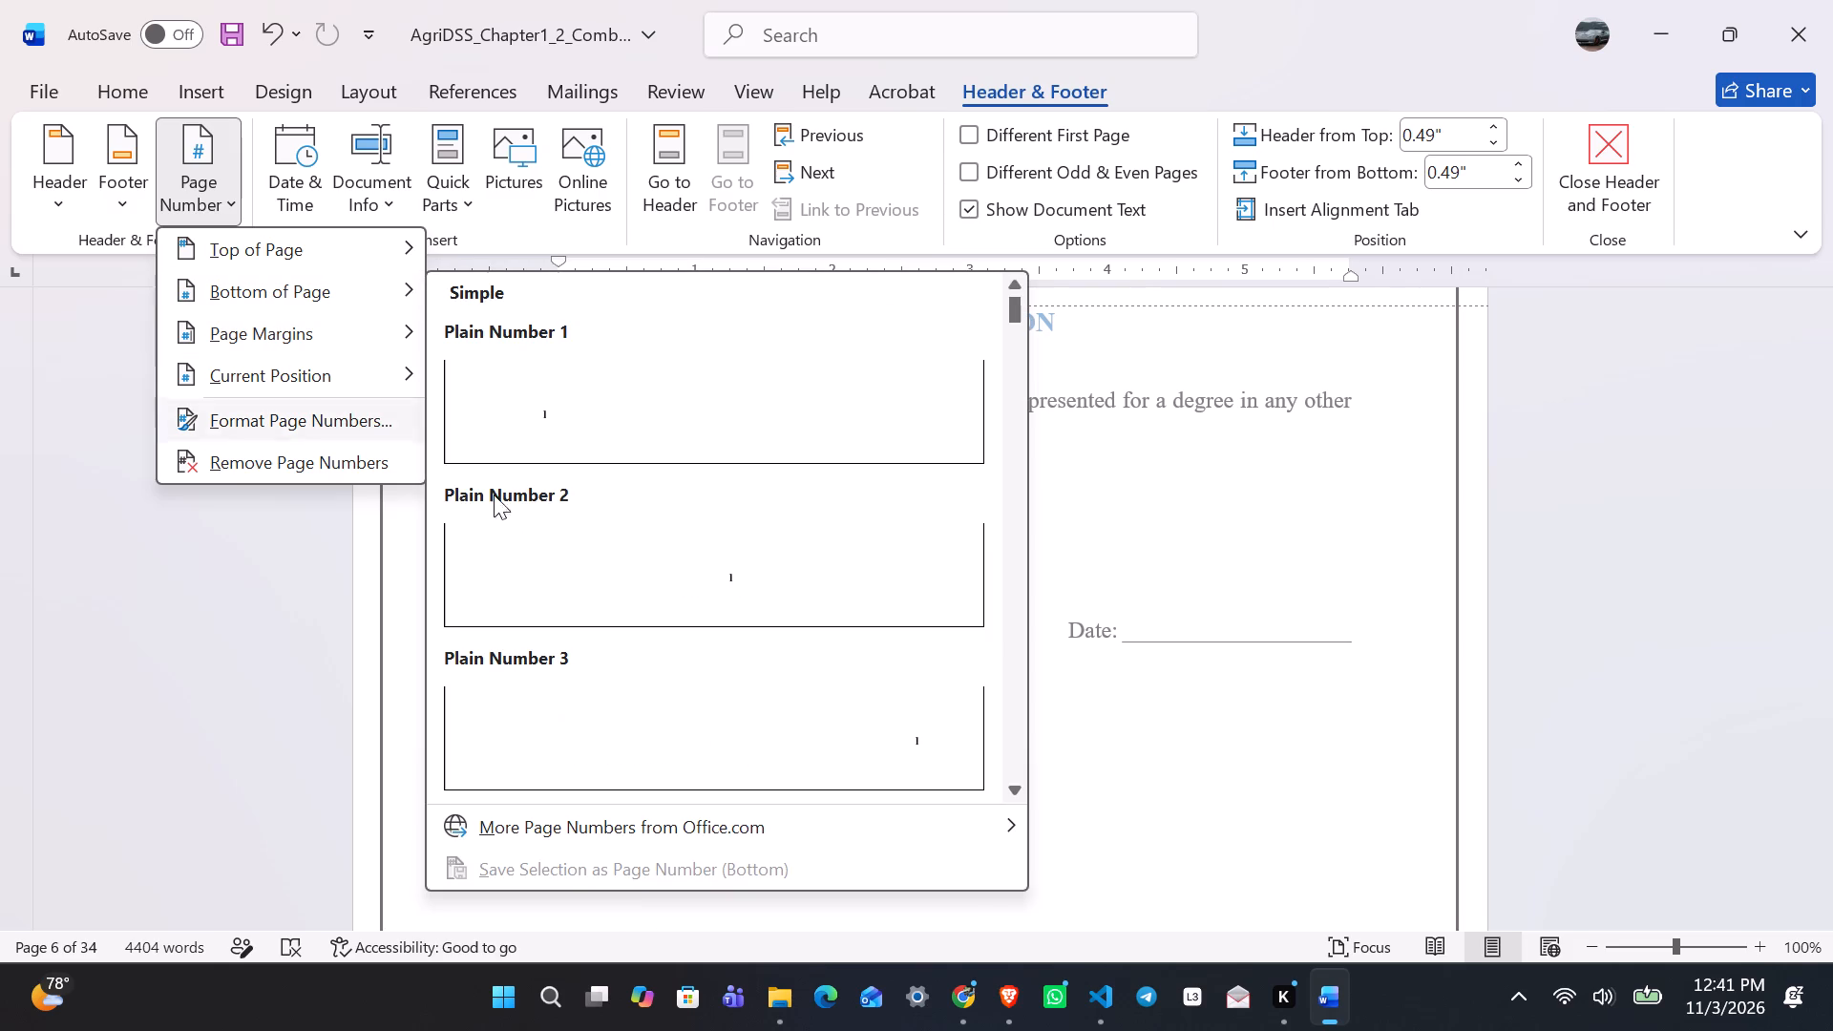
click(688, 541)
click(1605, 750)
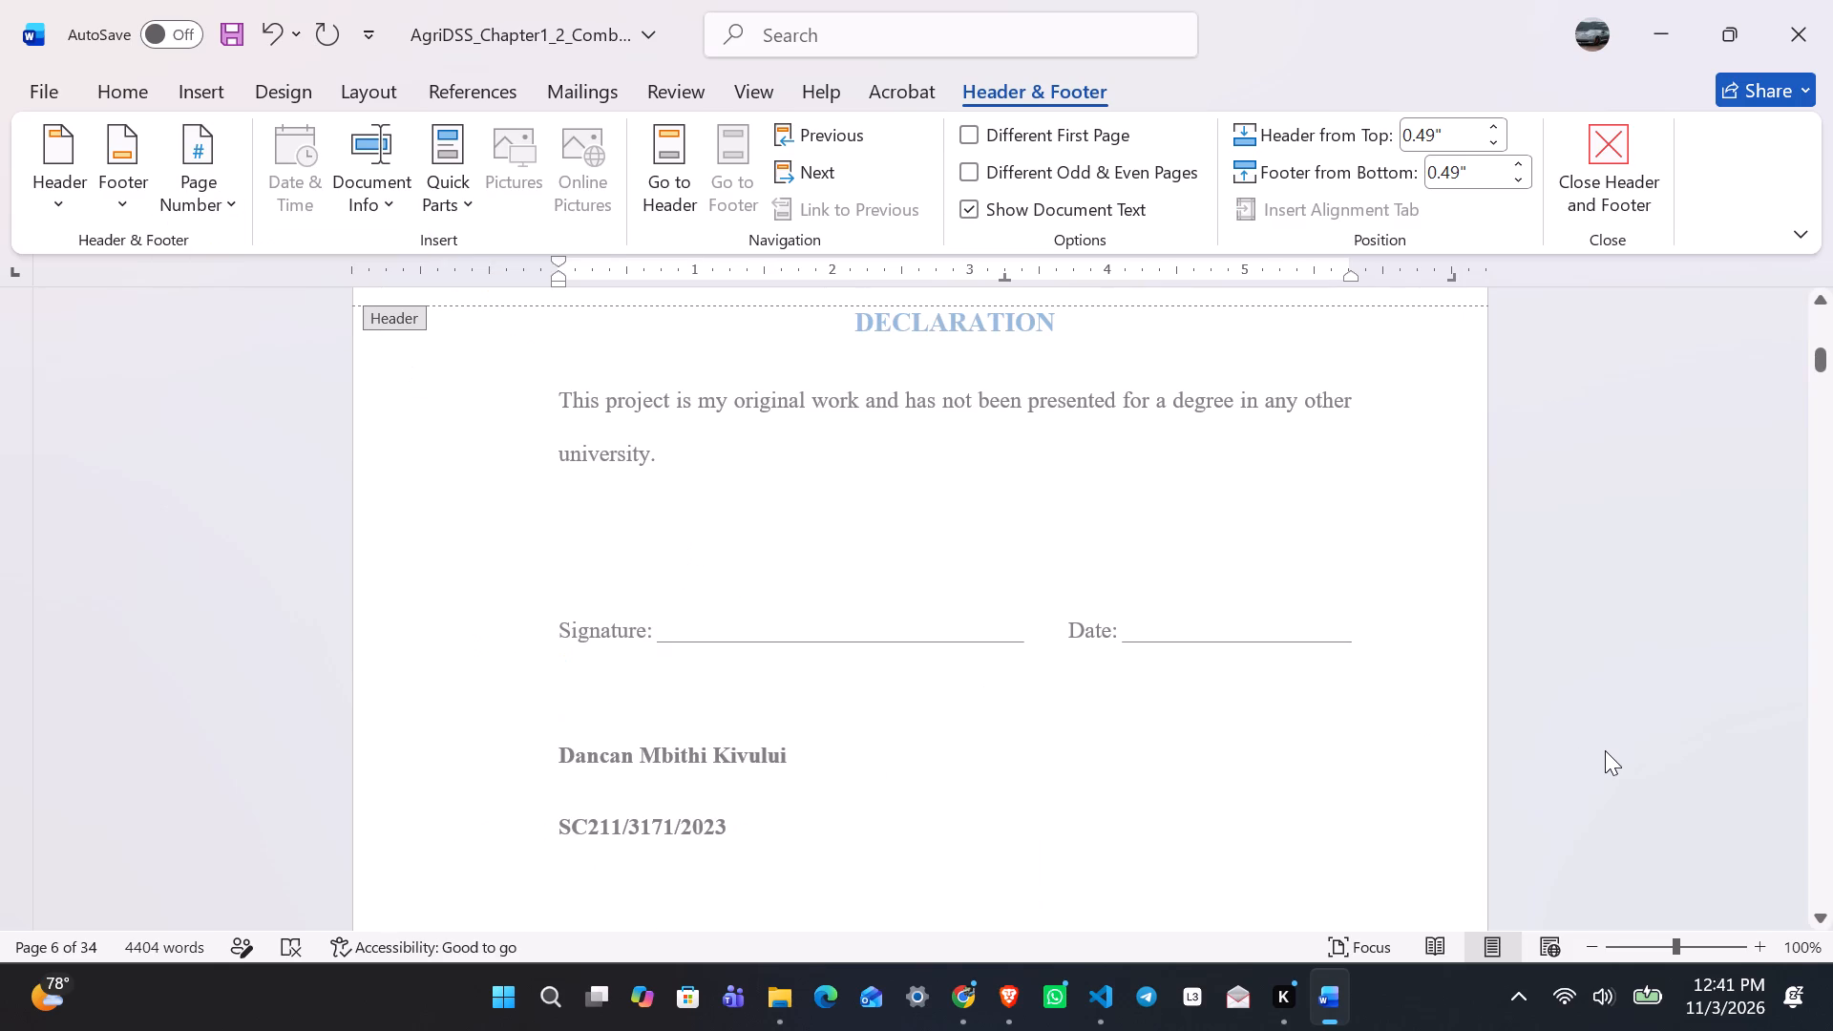
scroll(1605, 750, down, 2)
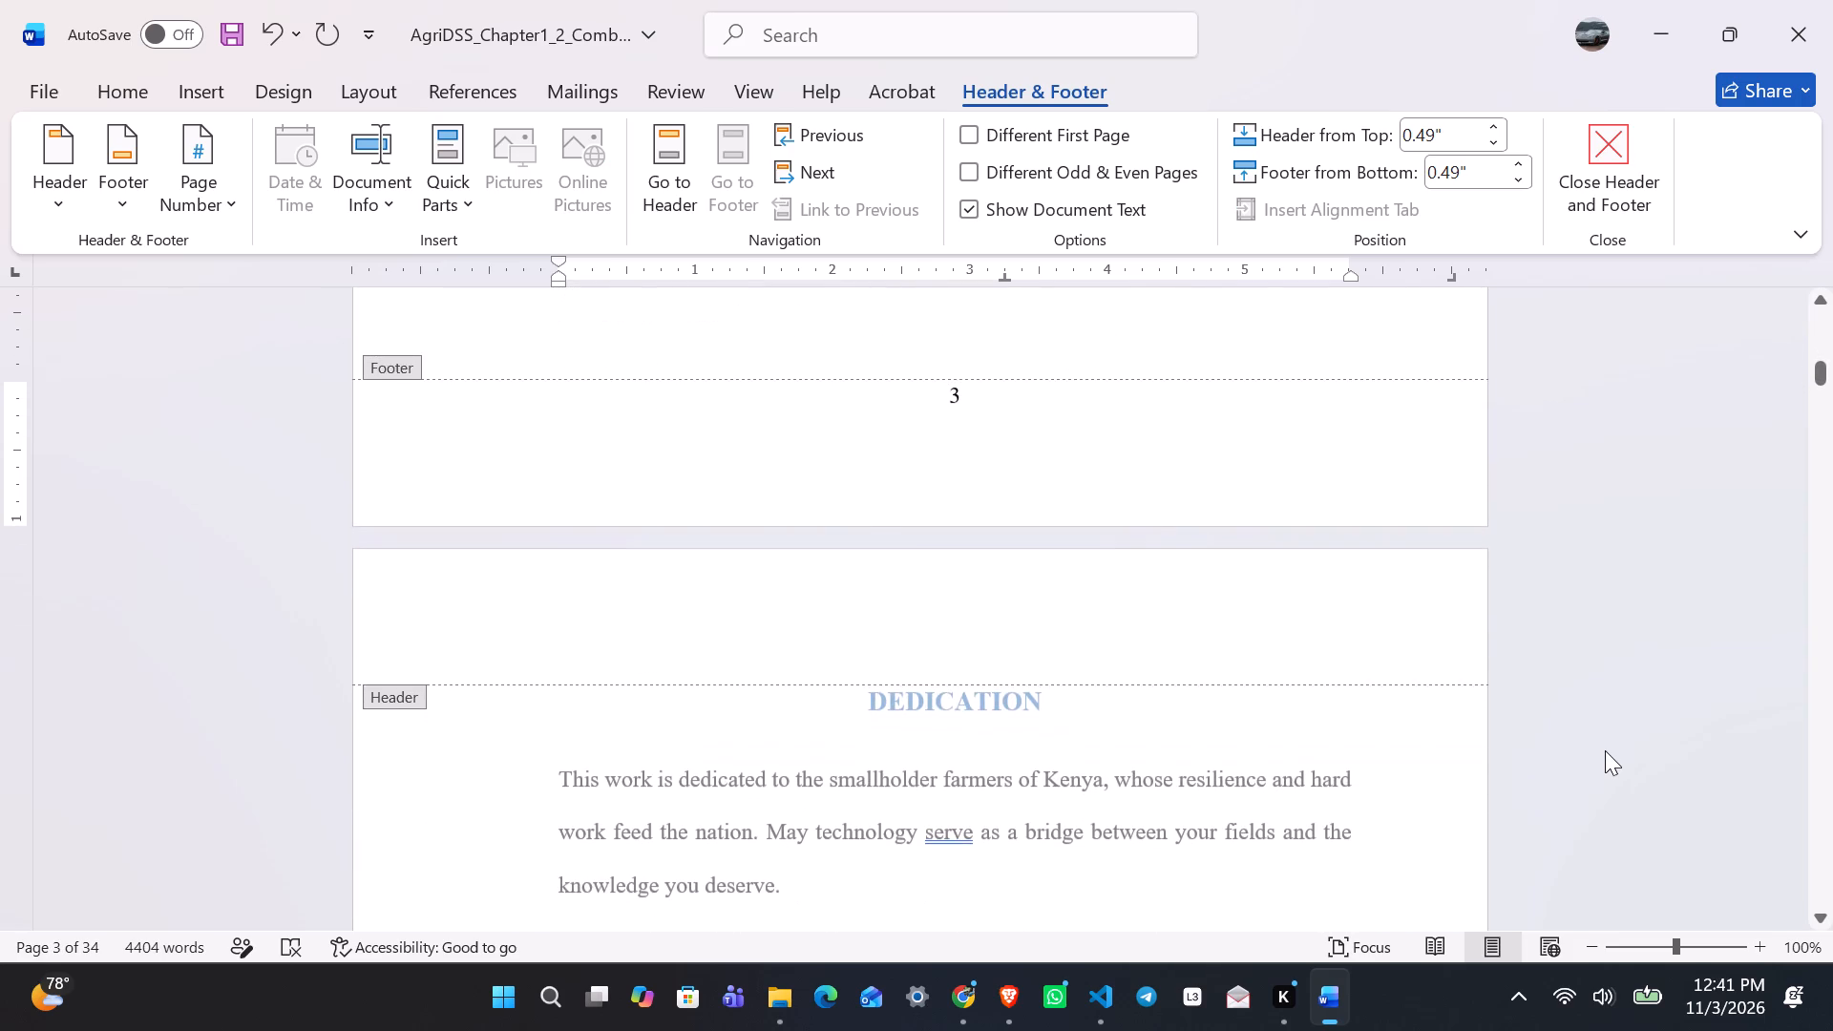
scroll(1605, 750, up, 4)
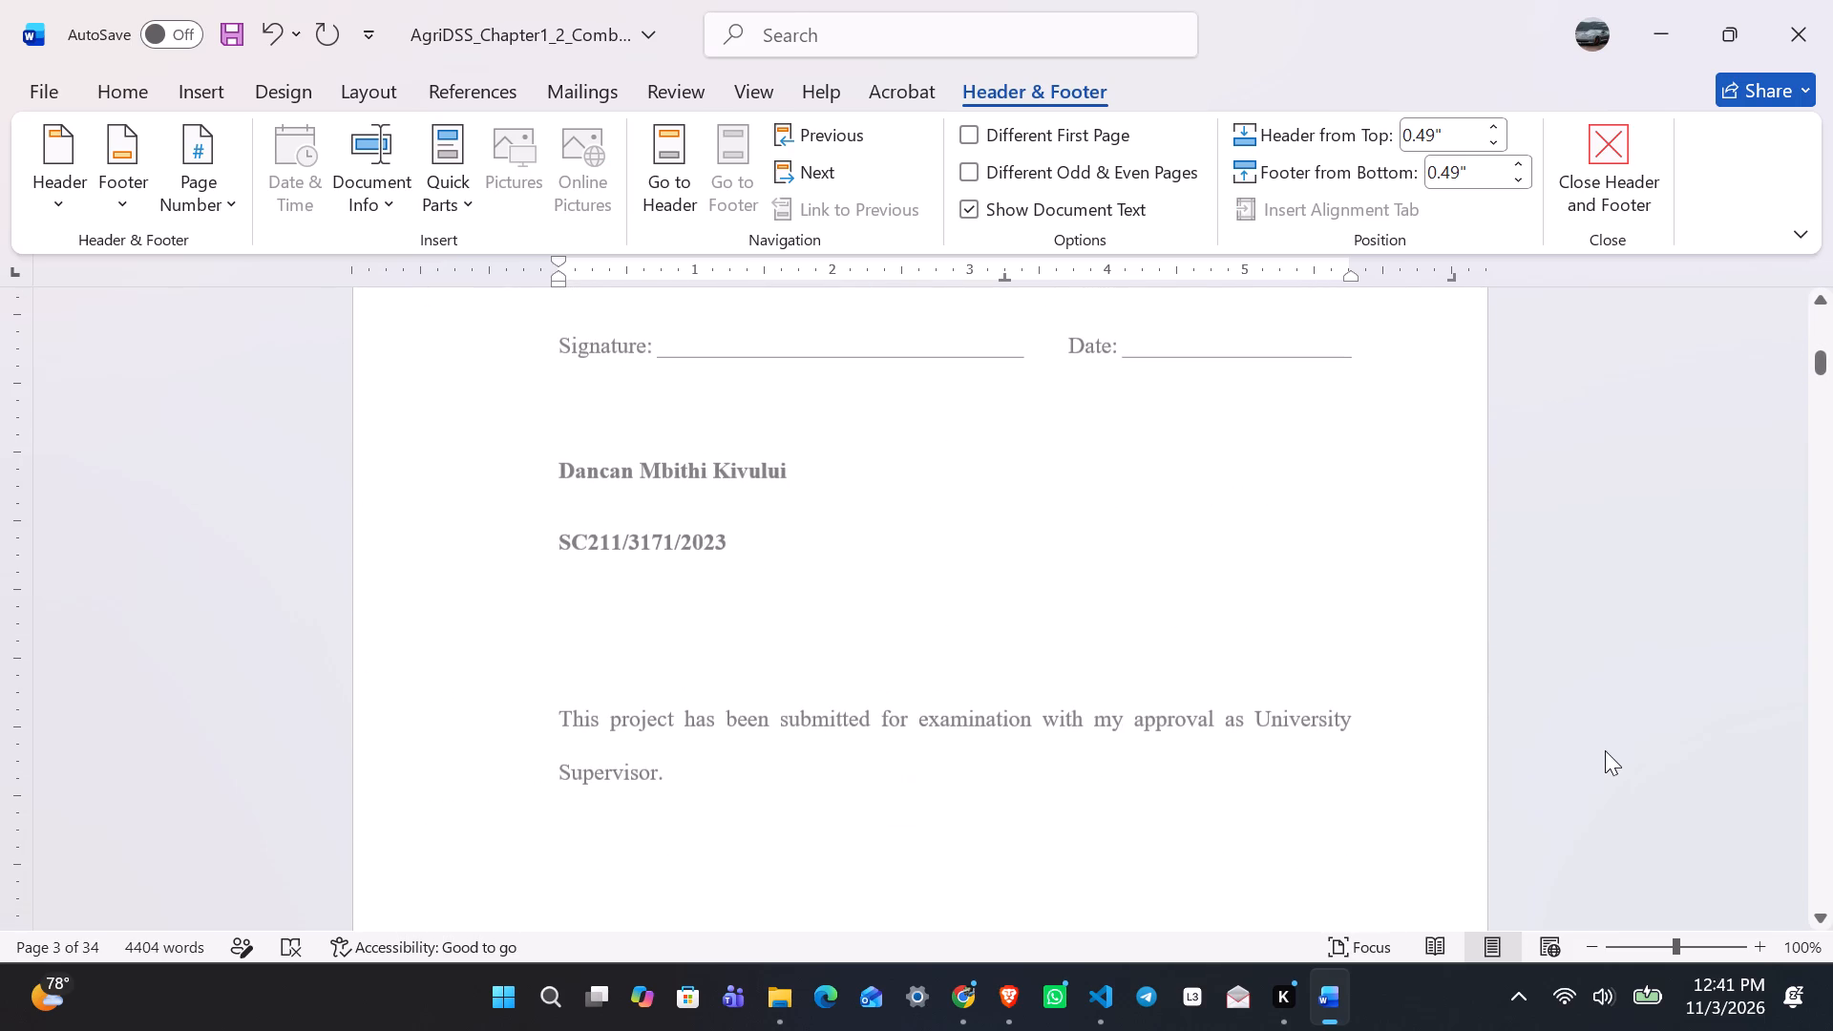
Check the footer page numbers from the cover page through to the Declaration page.
scroll(1605, 750, up, 5)
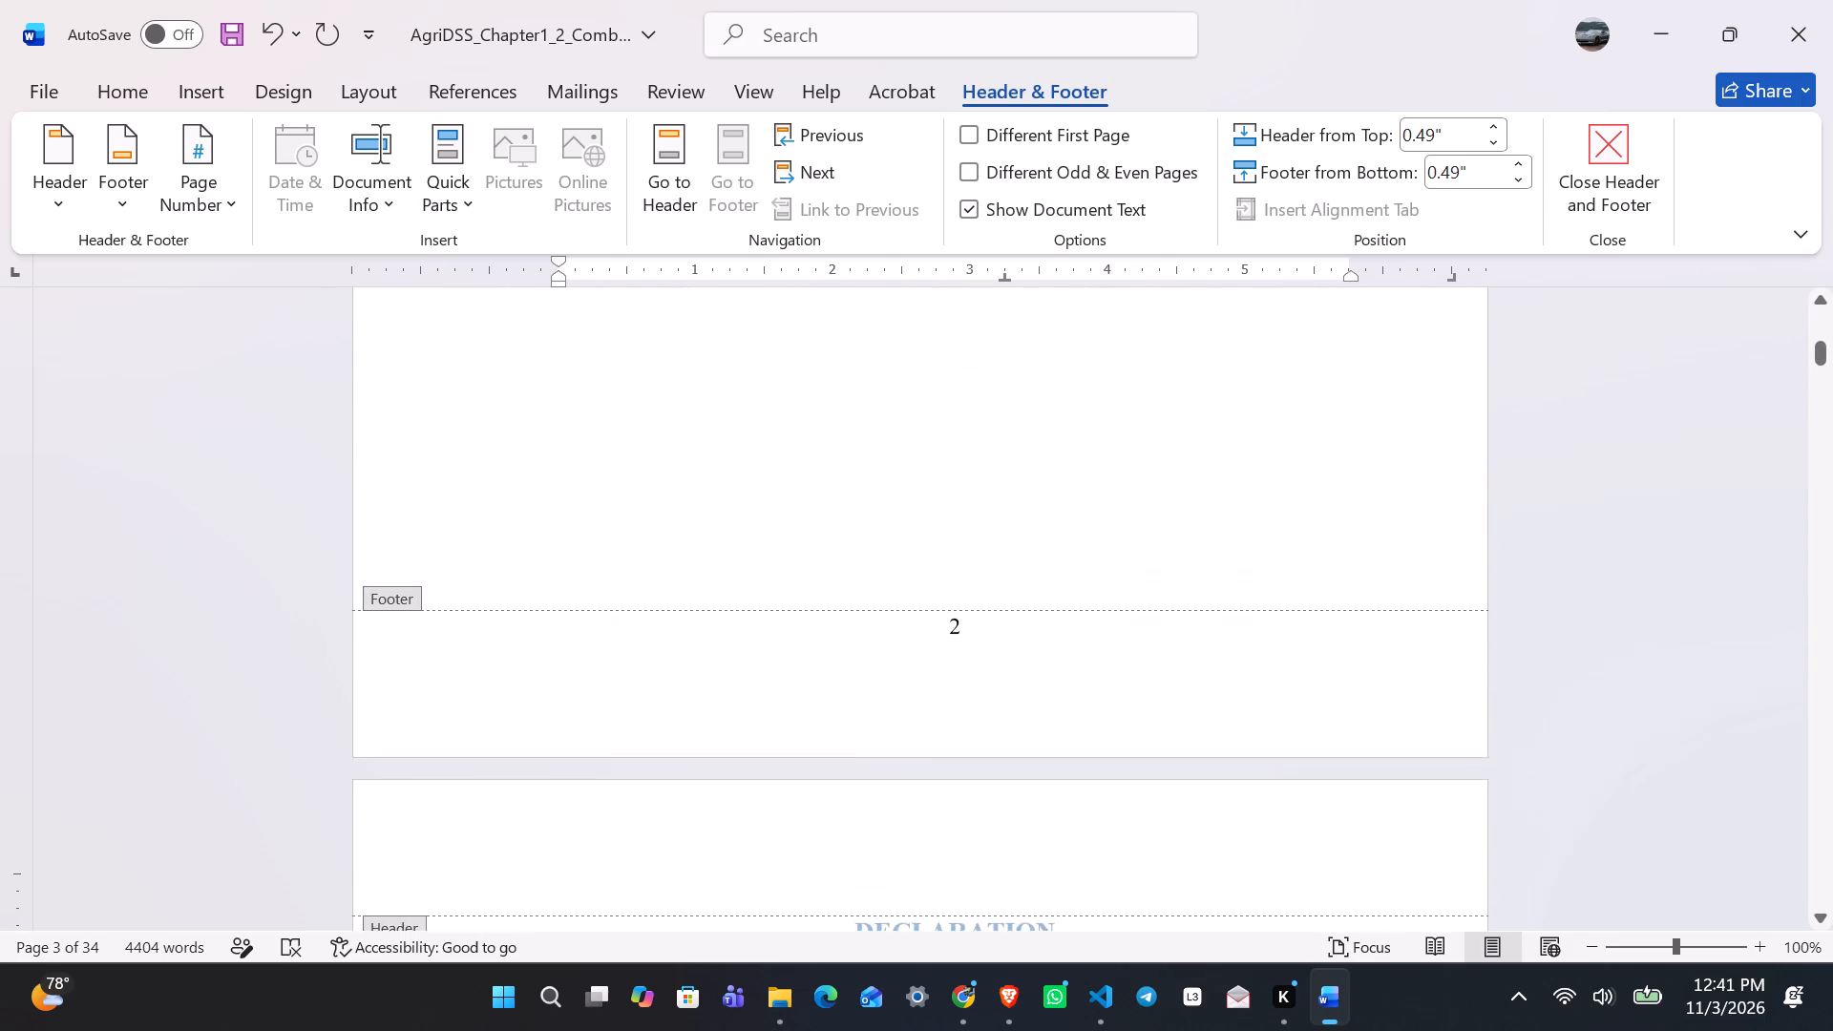
scroll(1605, 750, up, 3)
scroll(1605, 750, down, 3)
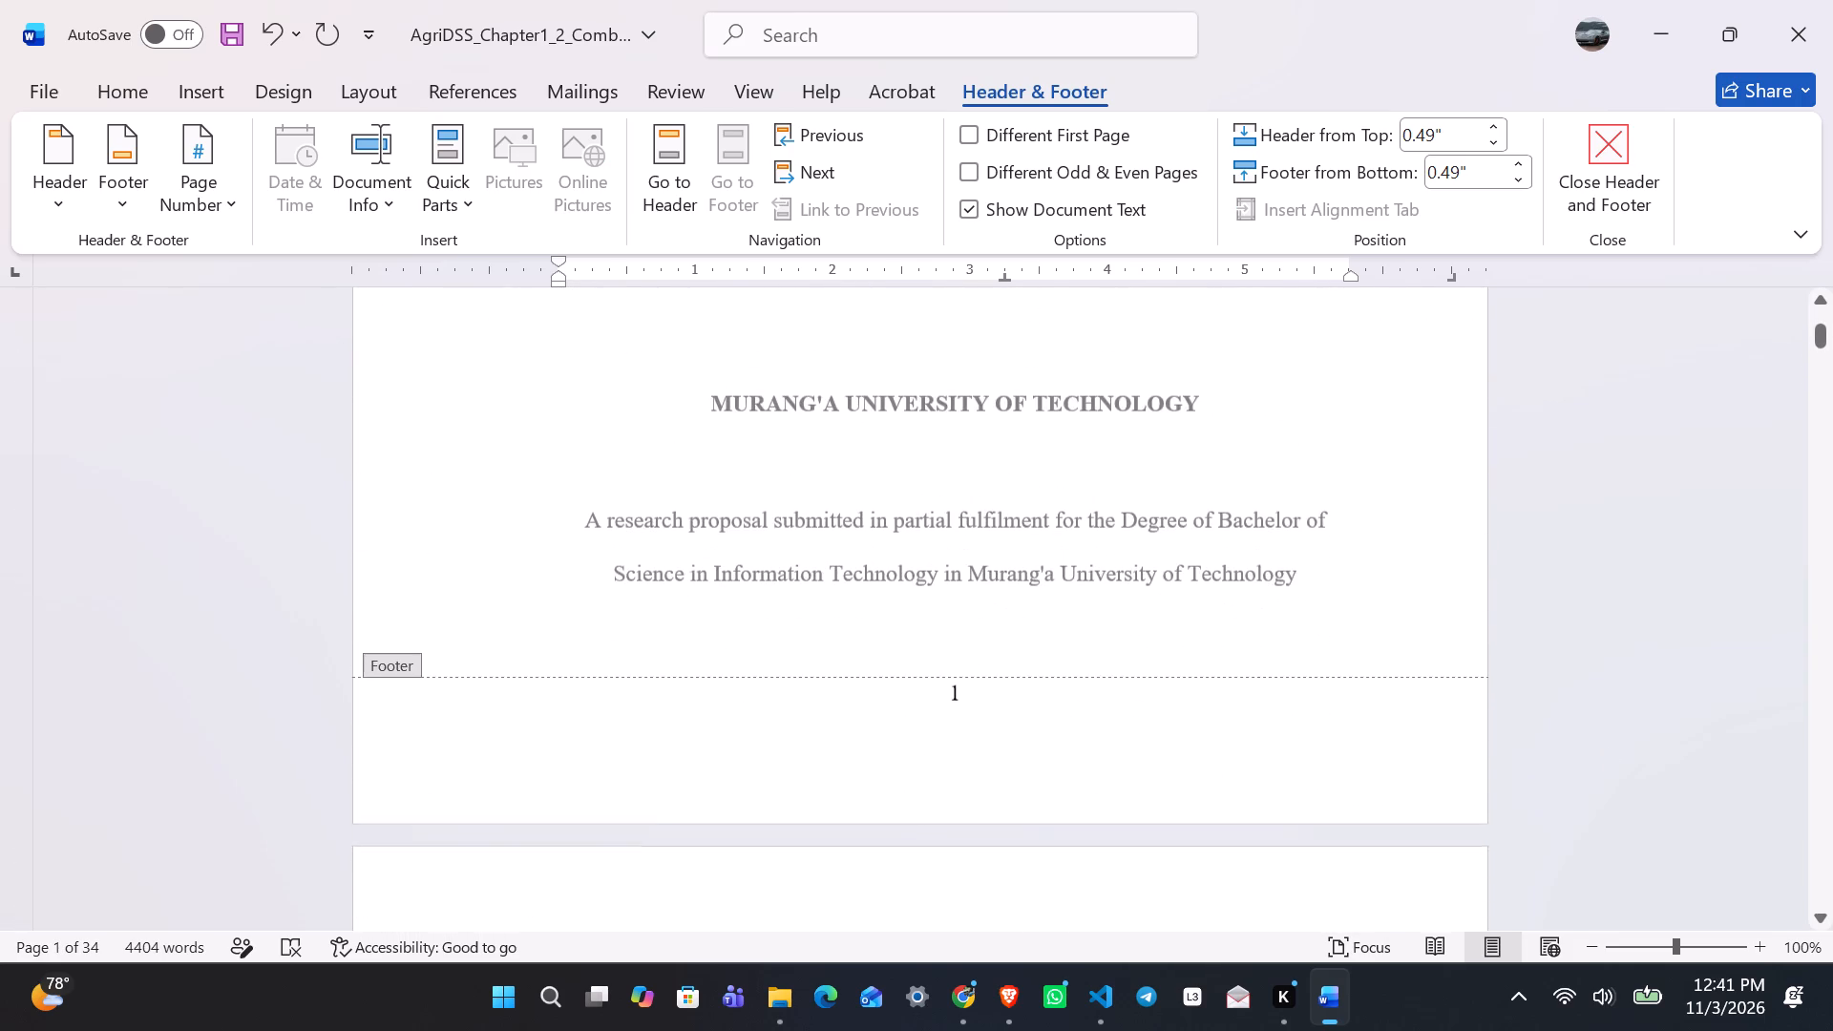
scroll(1605, 750, down, 4)
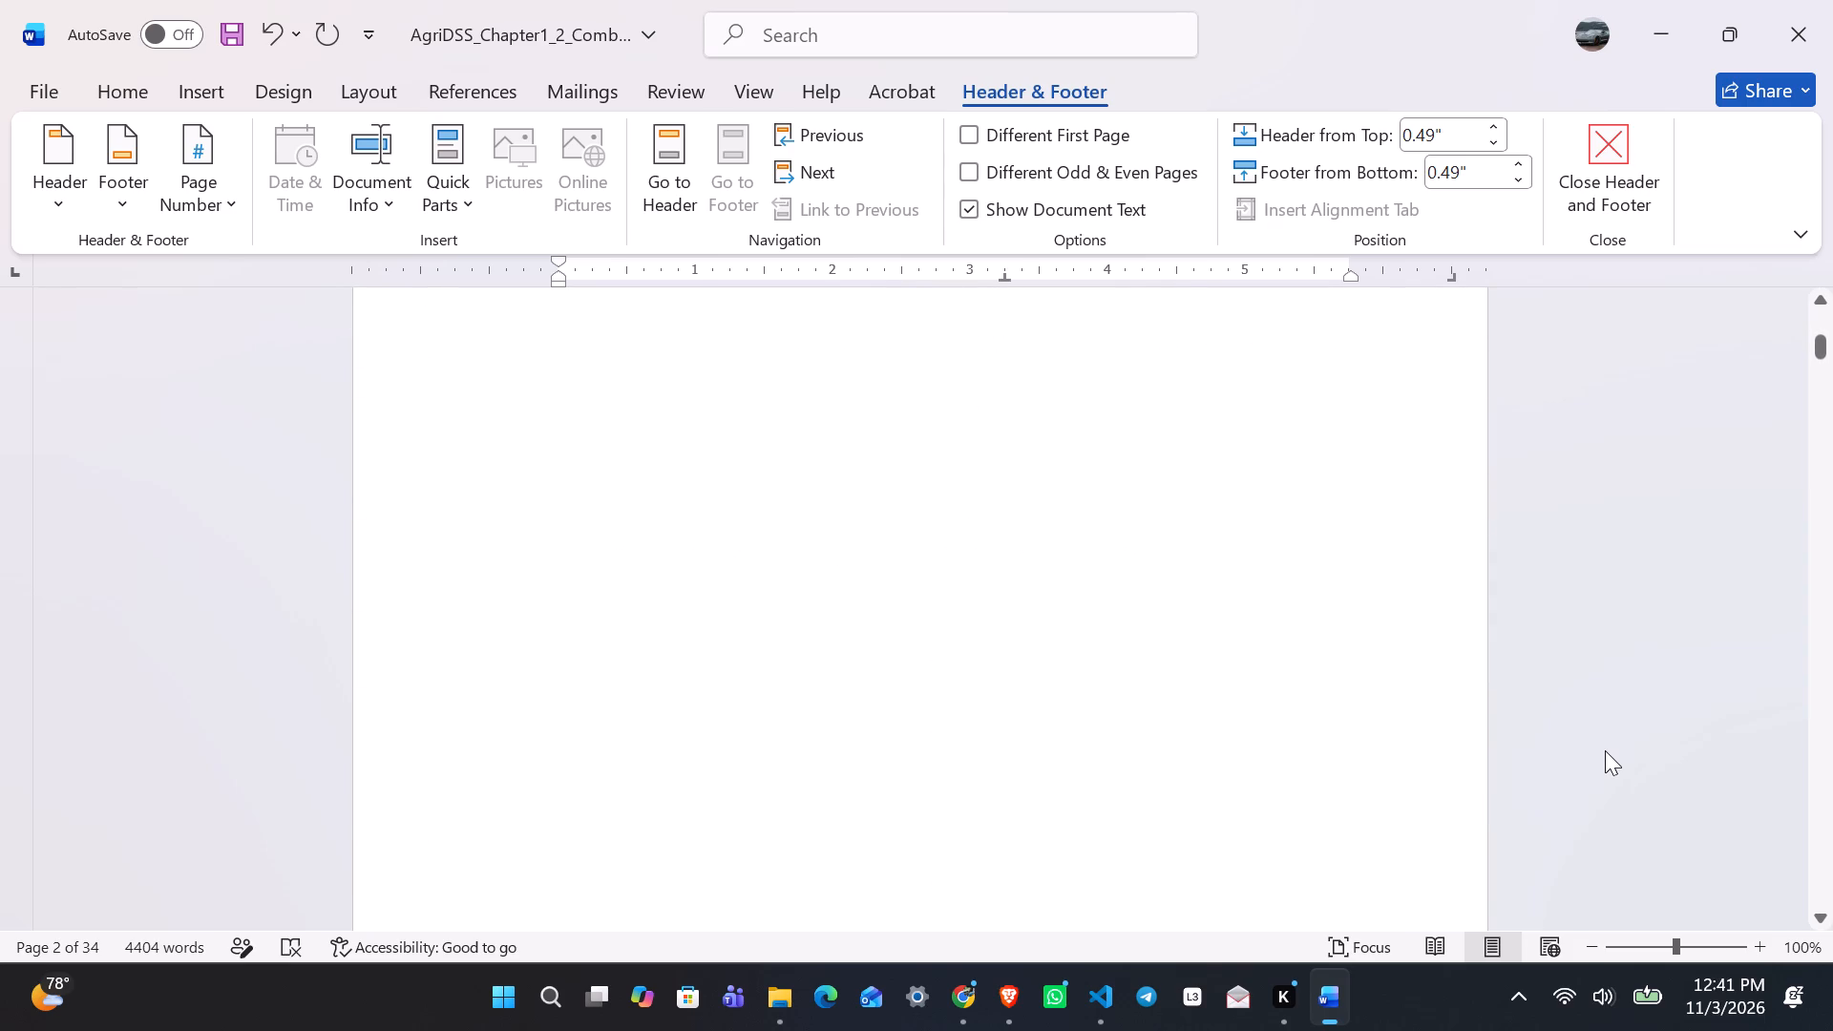
scroll(1605, 750, down, 4)
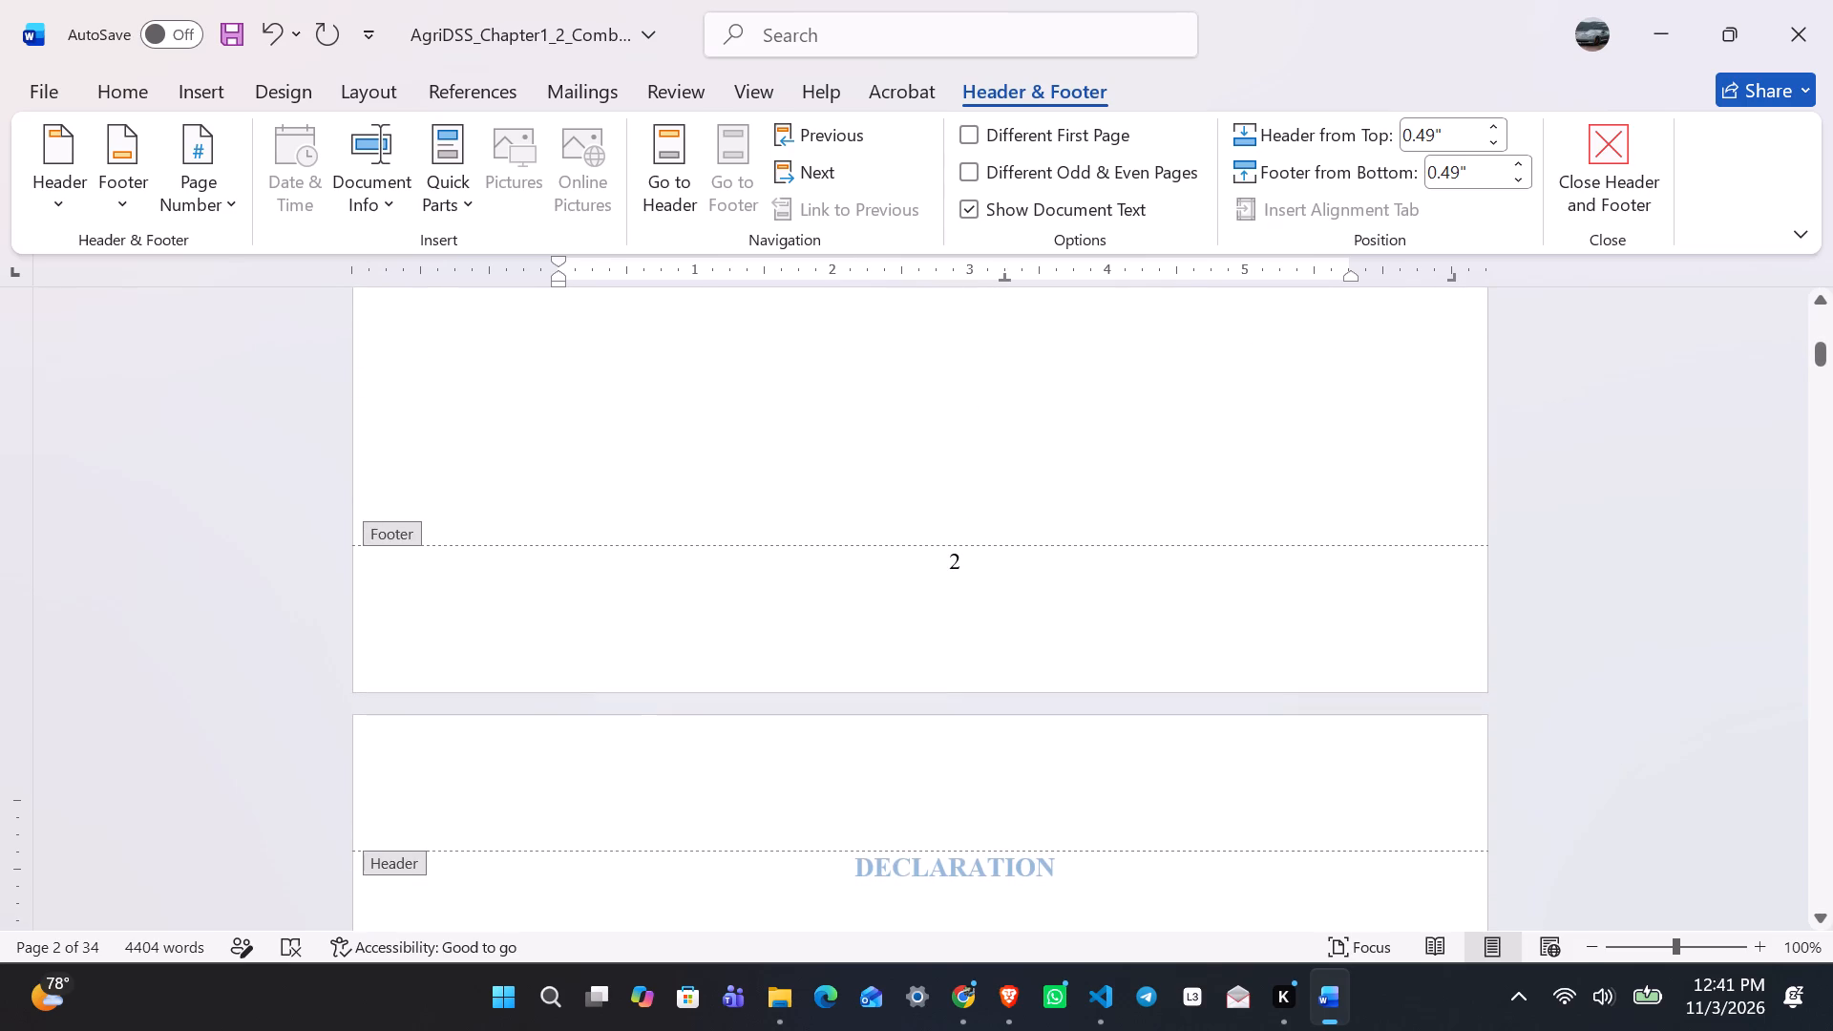
scroll(806, 903, down, 1)
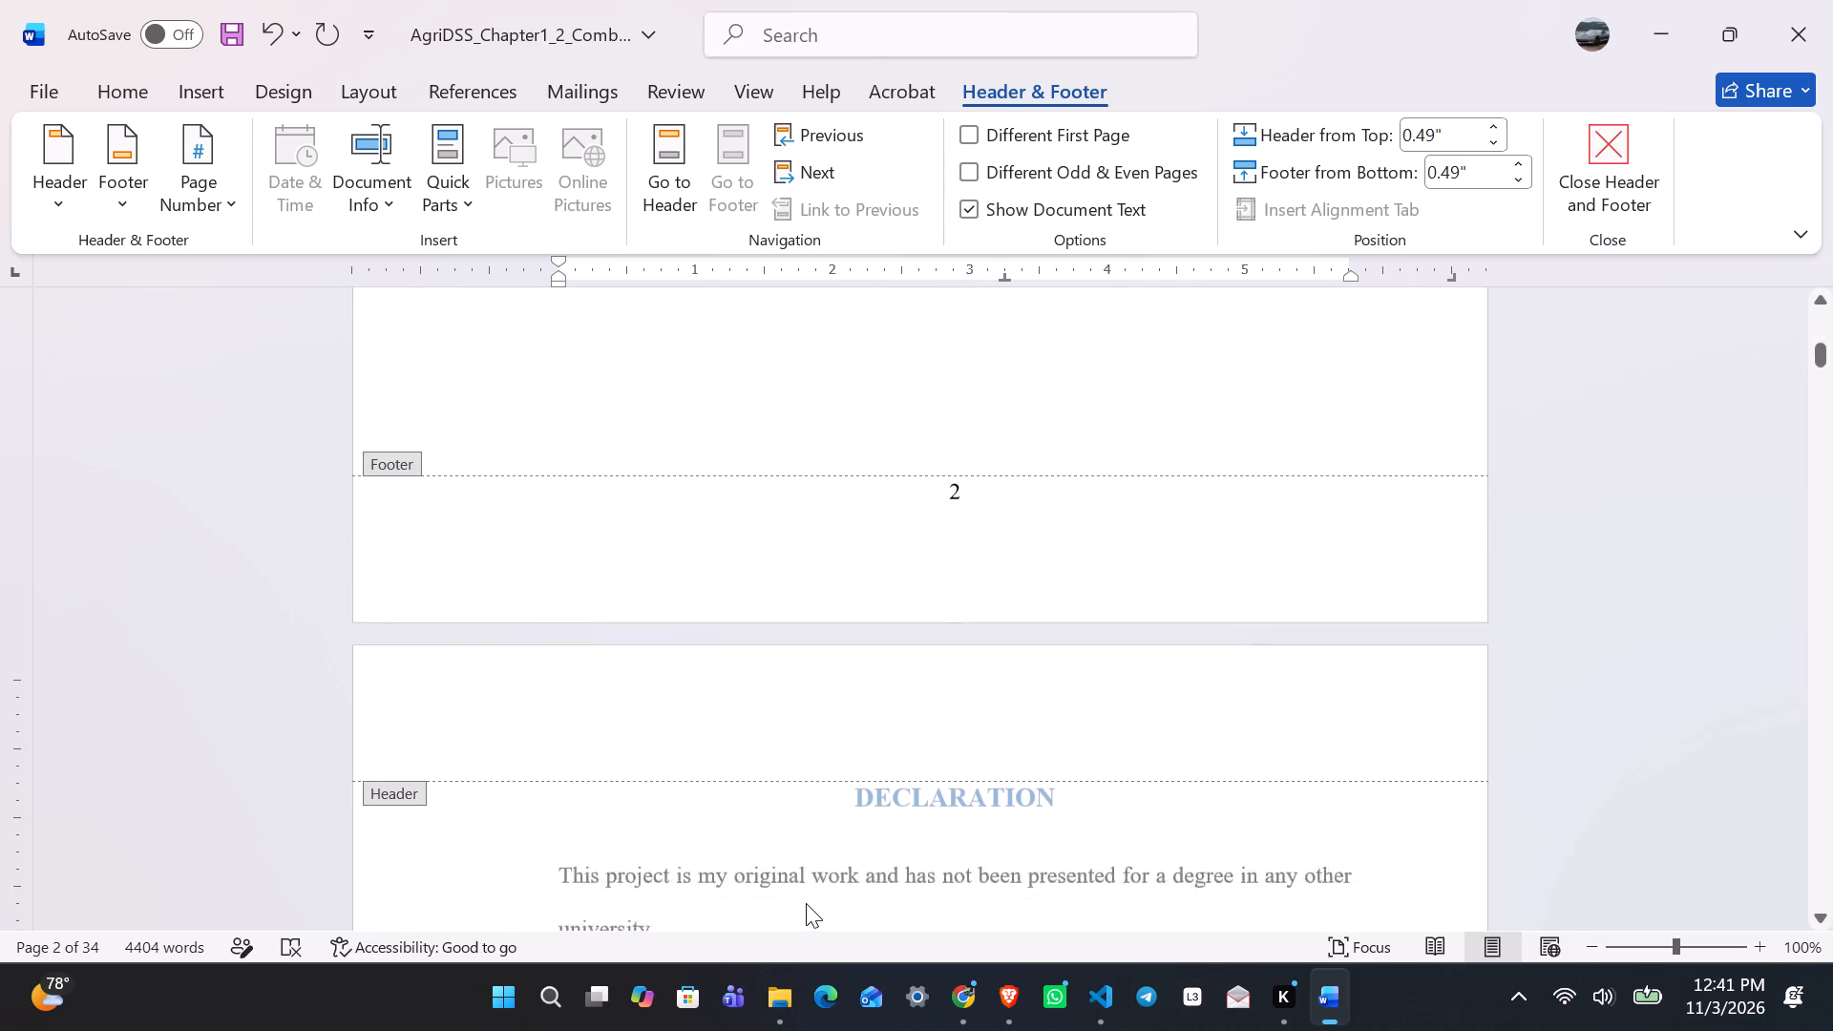
scroll(806, 903, down, 1)
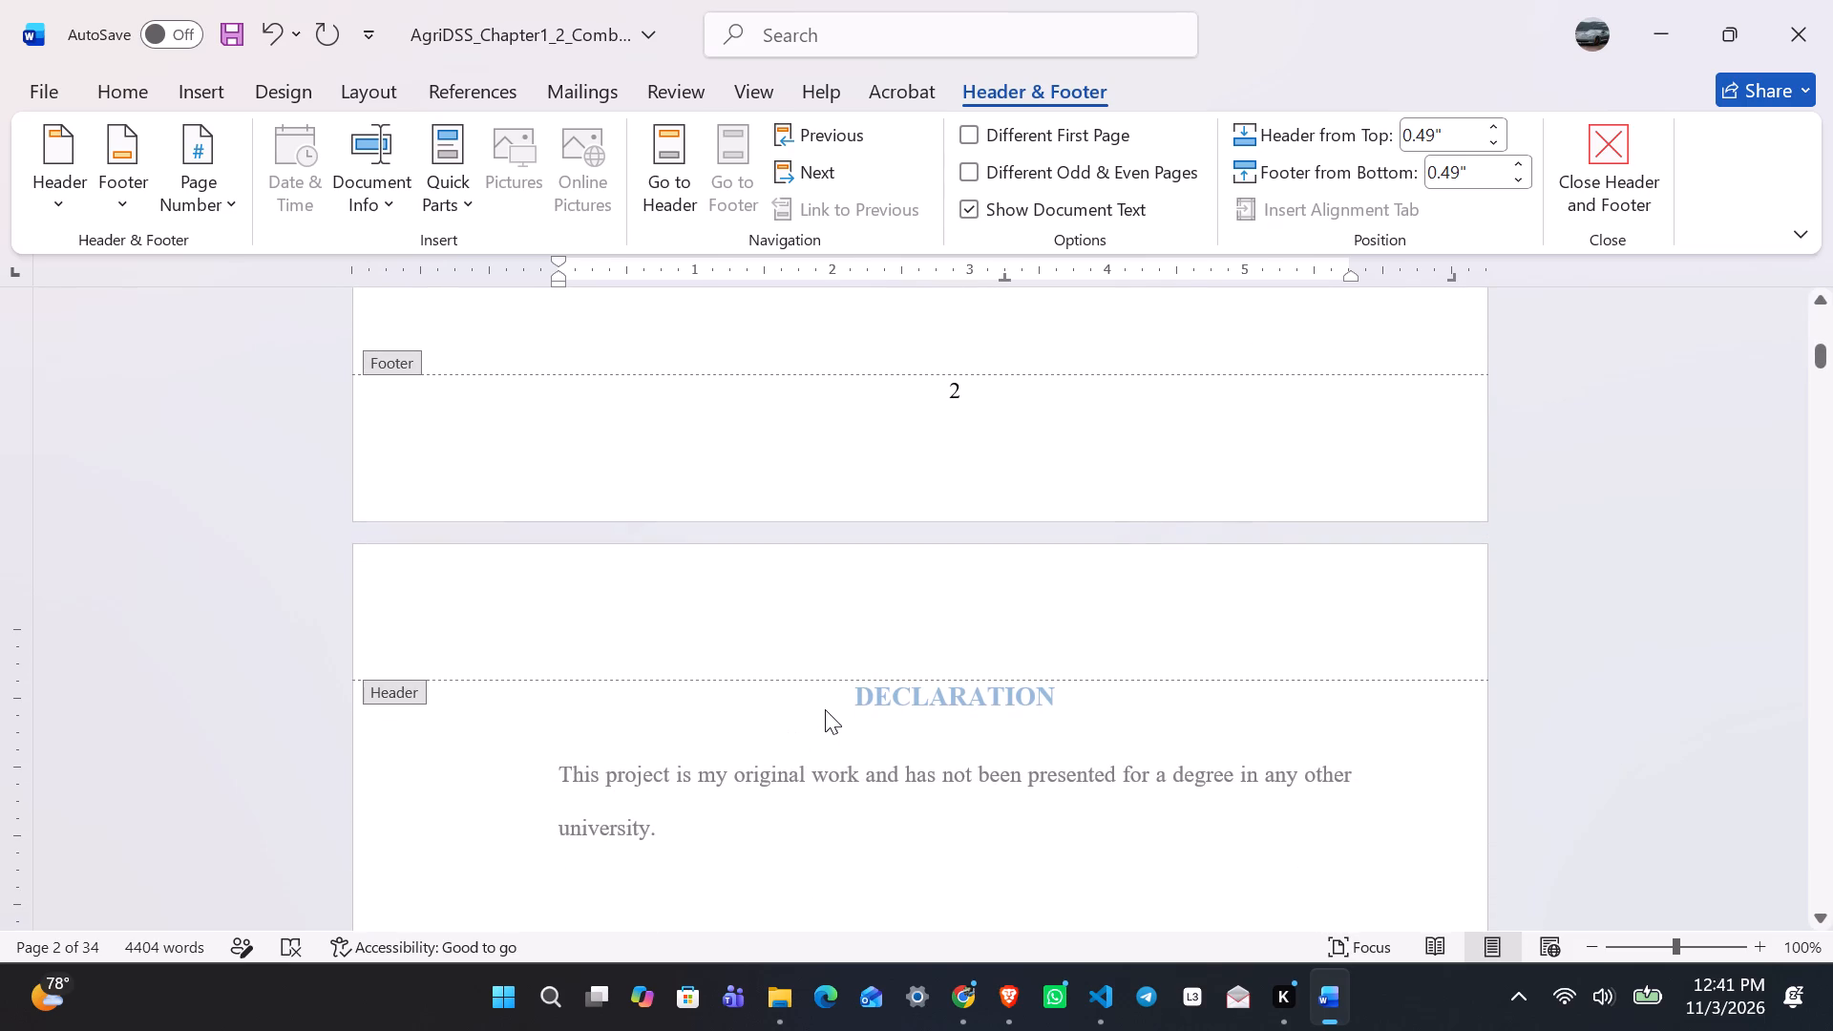
Leave footer editing and show the document in Print Layout view at the Declaration section.
click(825, 709)
double_click(825, 709)
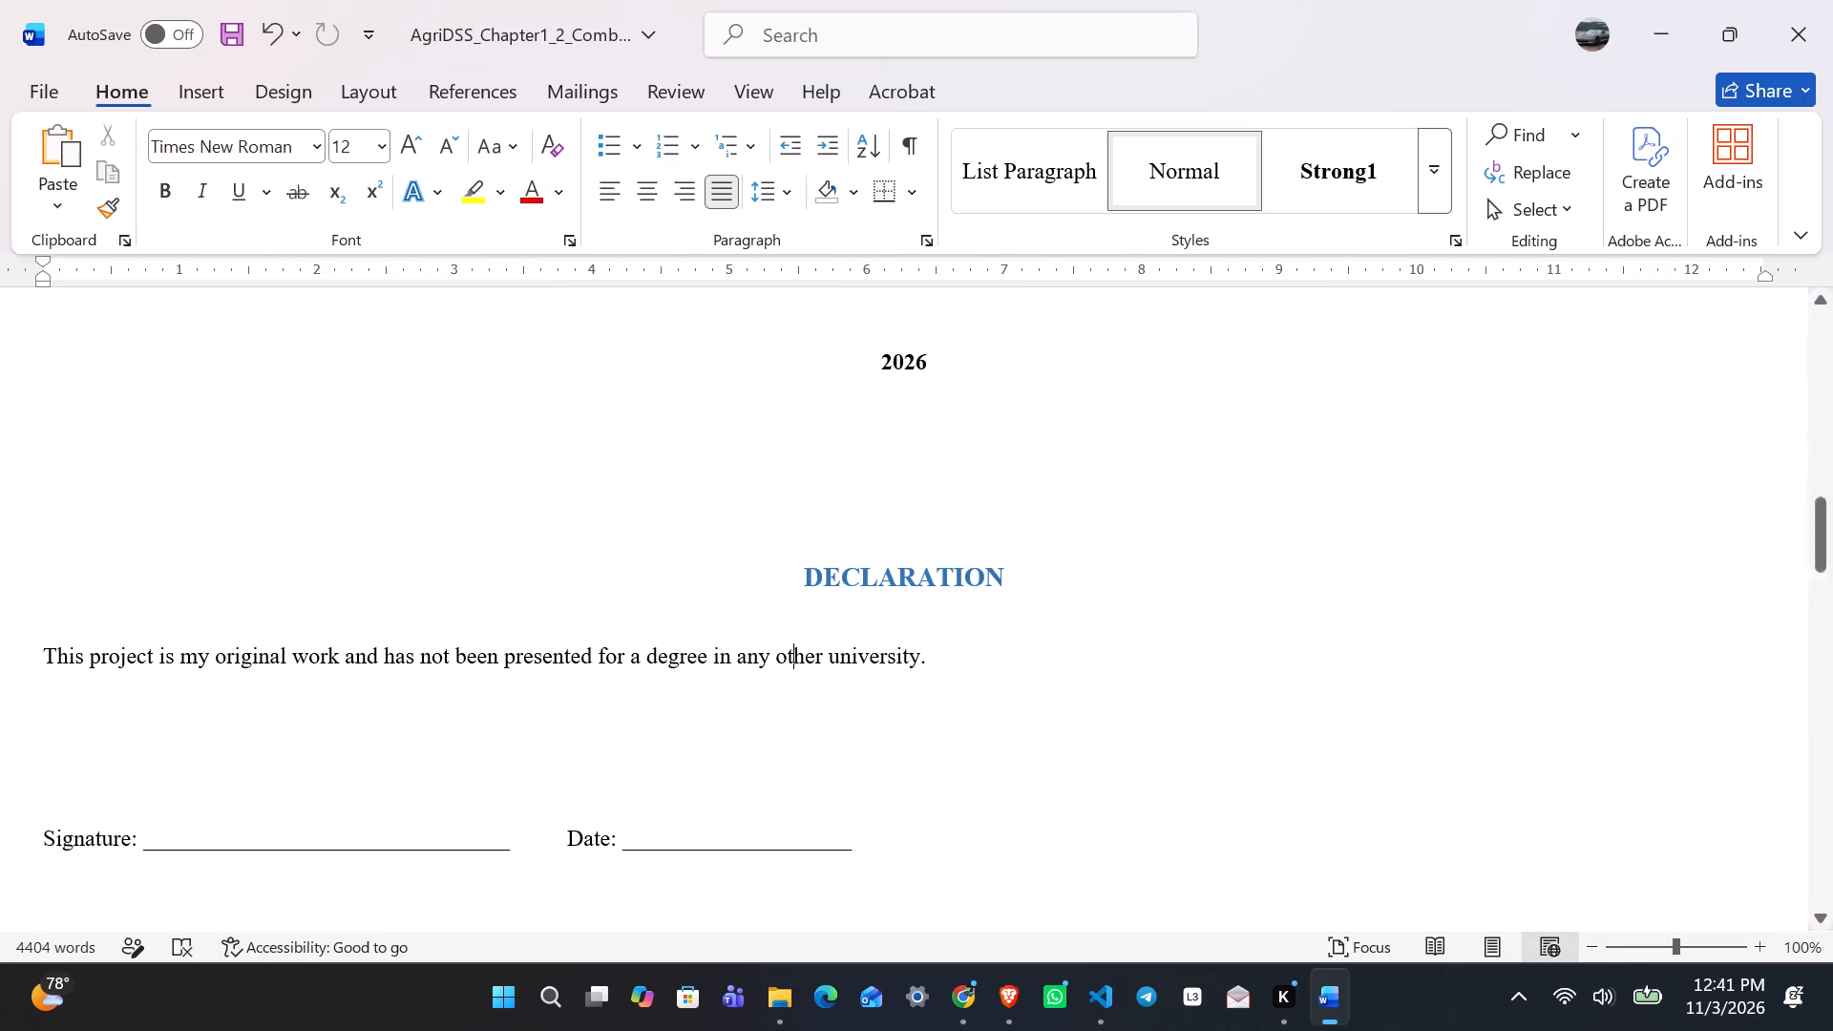
triple_click(935, 739)
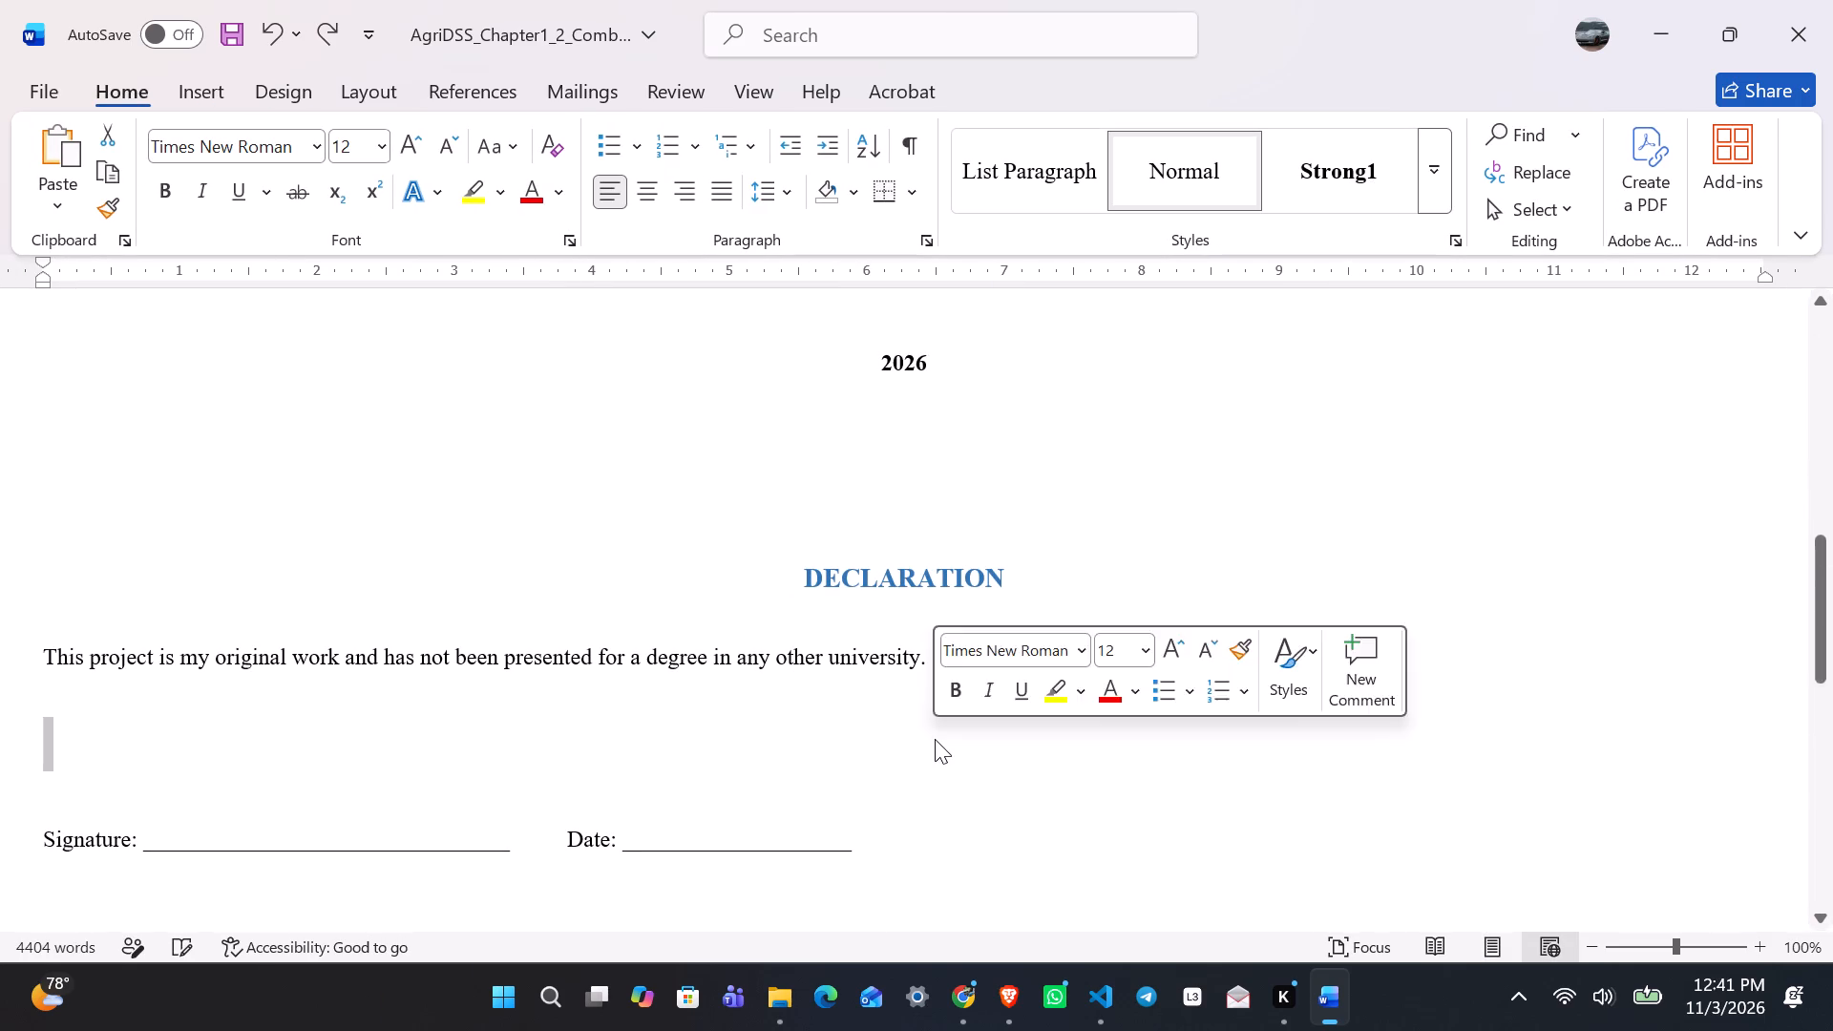
click(935, 739)
triple_click(1050, 738)
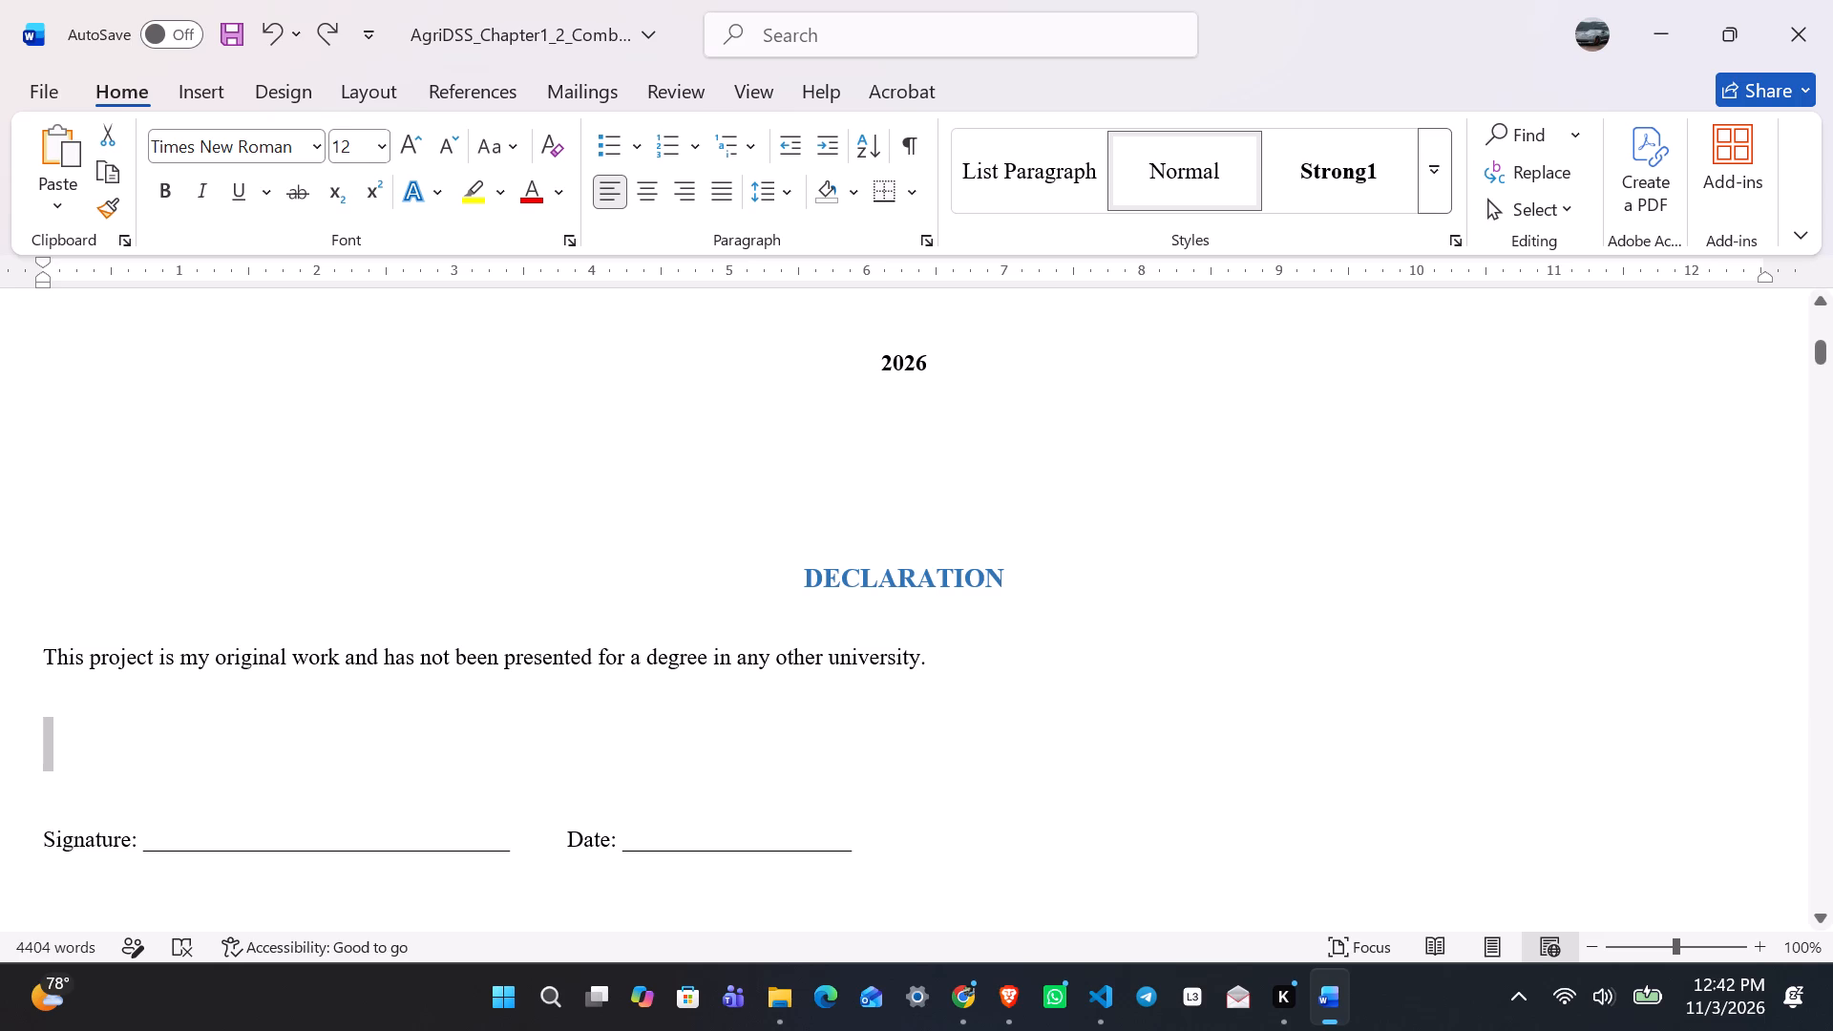
click(1489, 951)
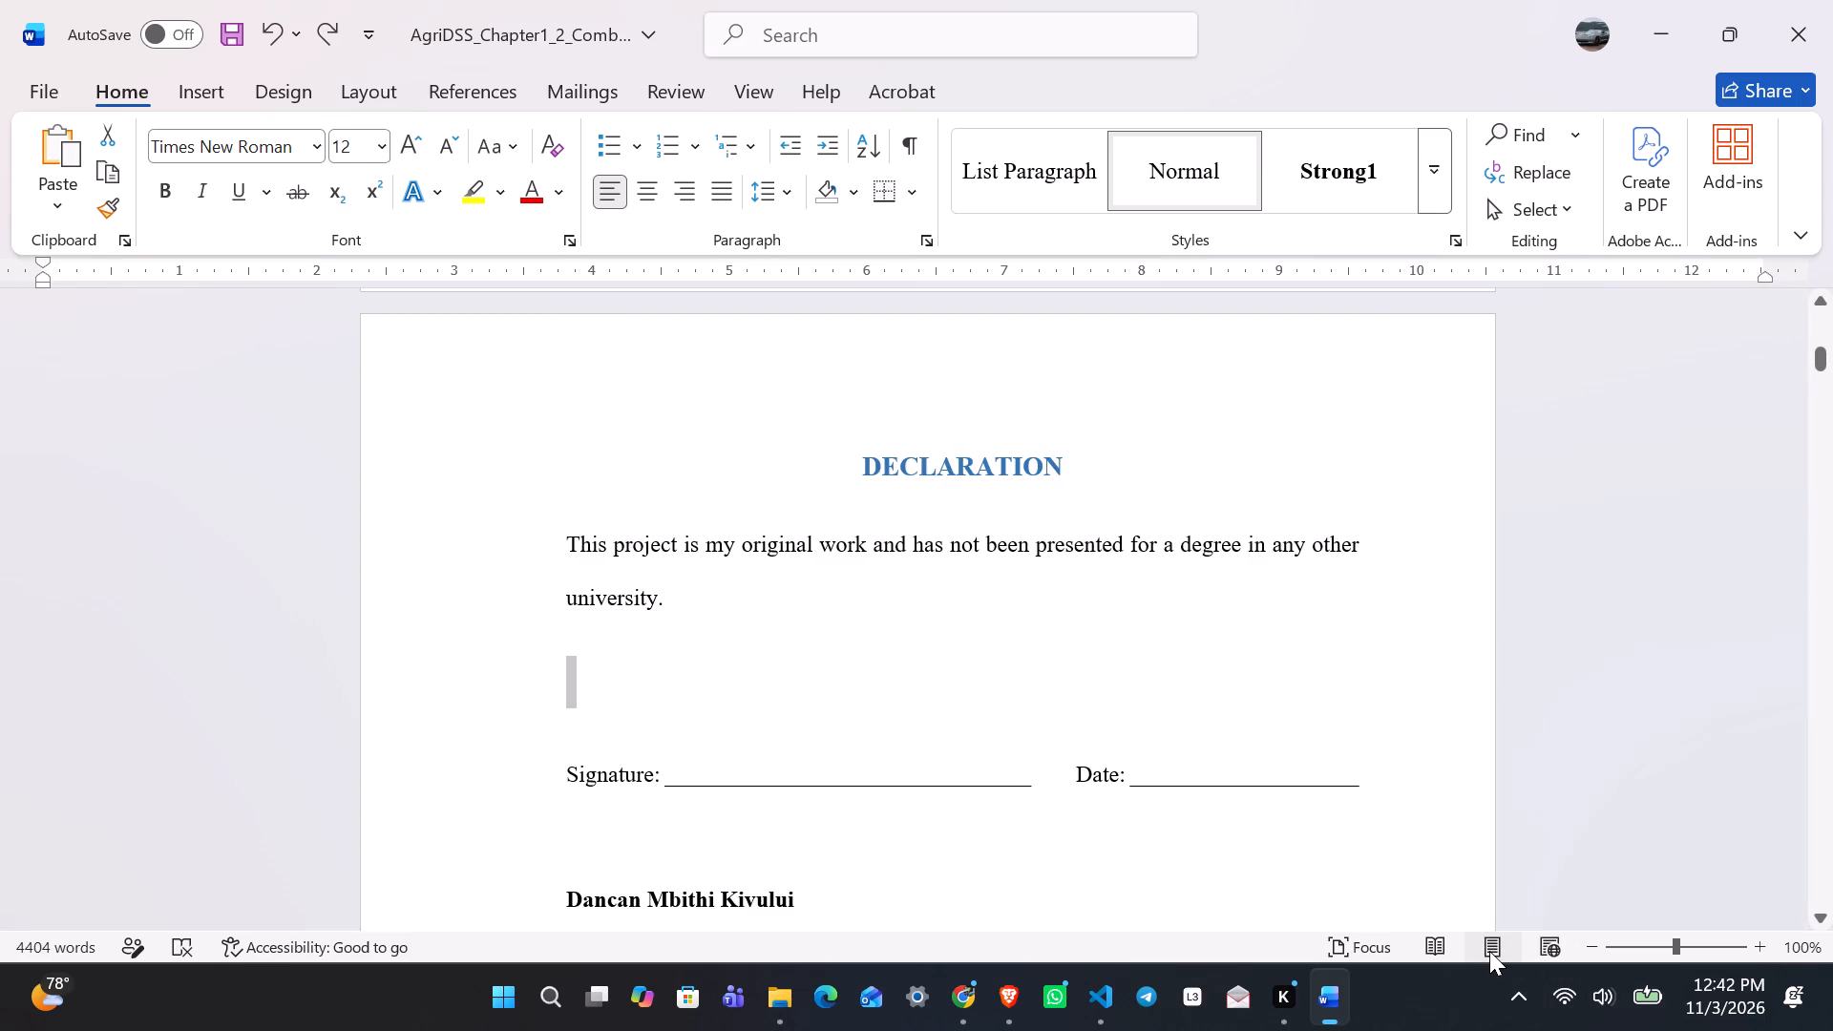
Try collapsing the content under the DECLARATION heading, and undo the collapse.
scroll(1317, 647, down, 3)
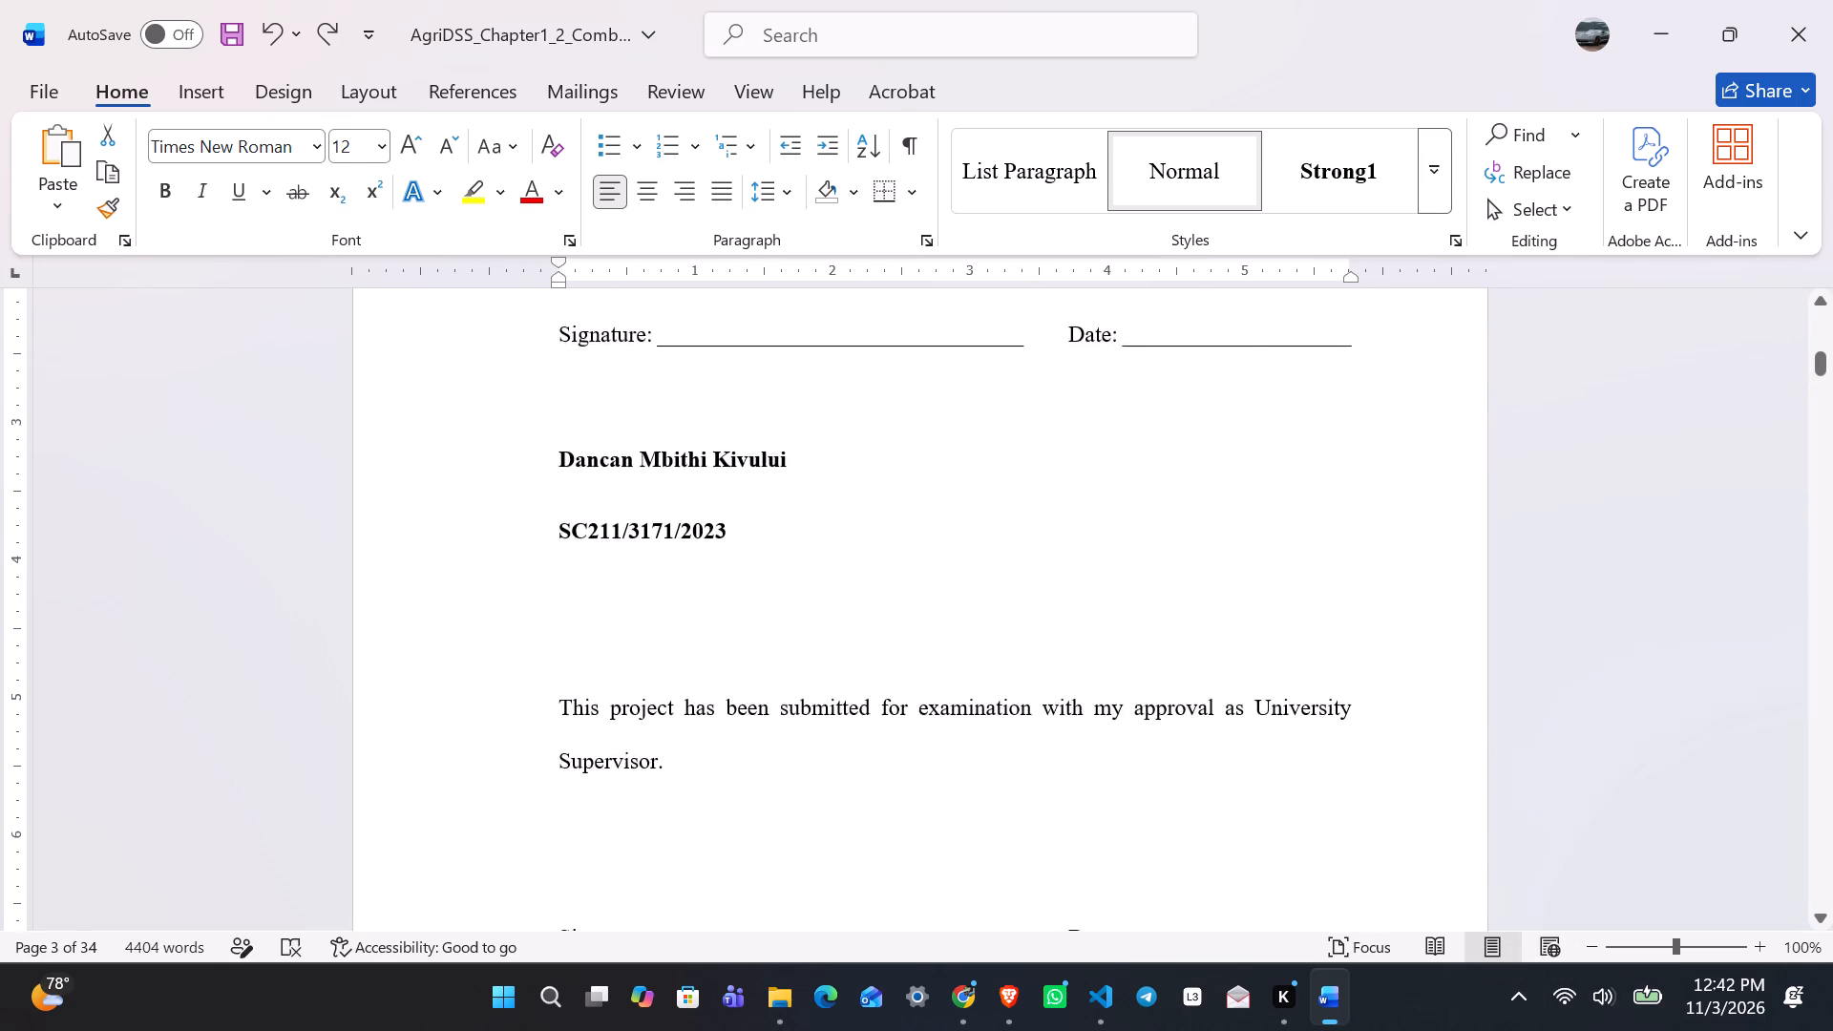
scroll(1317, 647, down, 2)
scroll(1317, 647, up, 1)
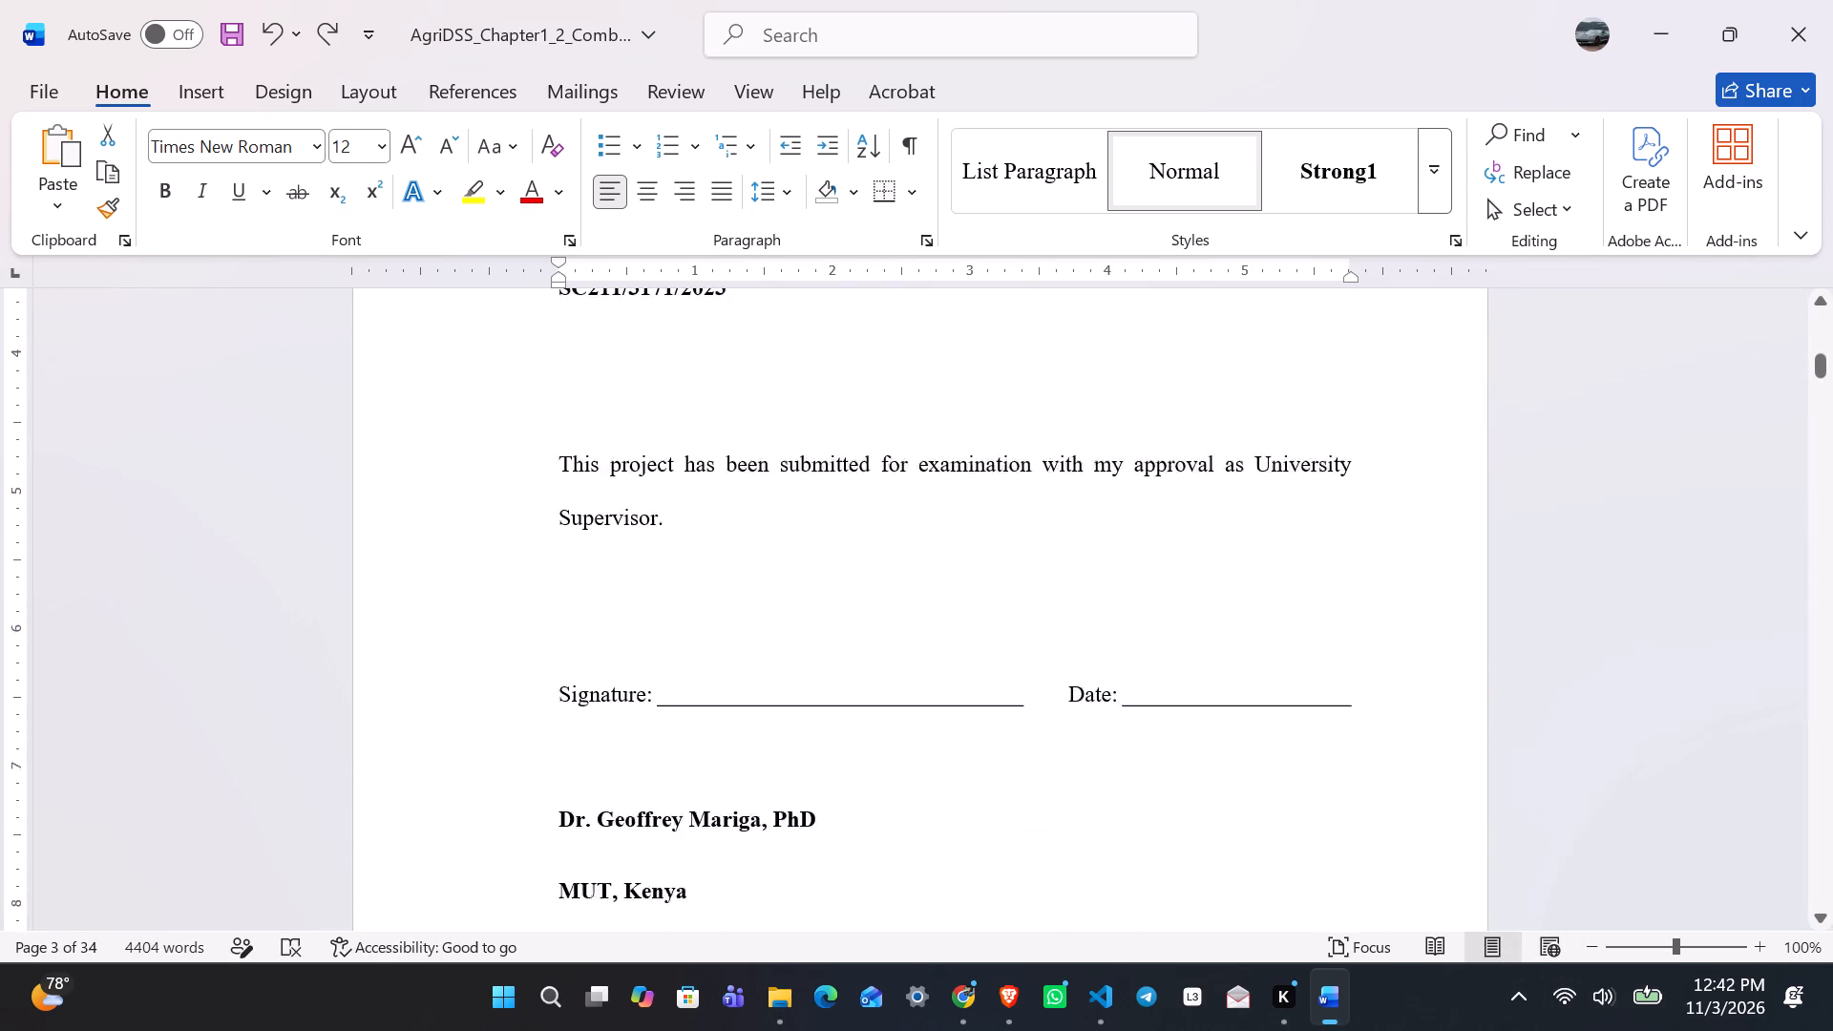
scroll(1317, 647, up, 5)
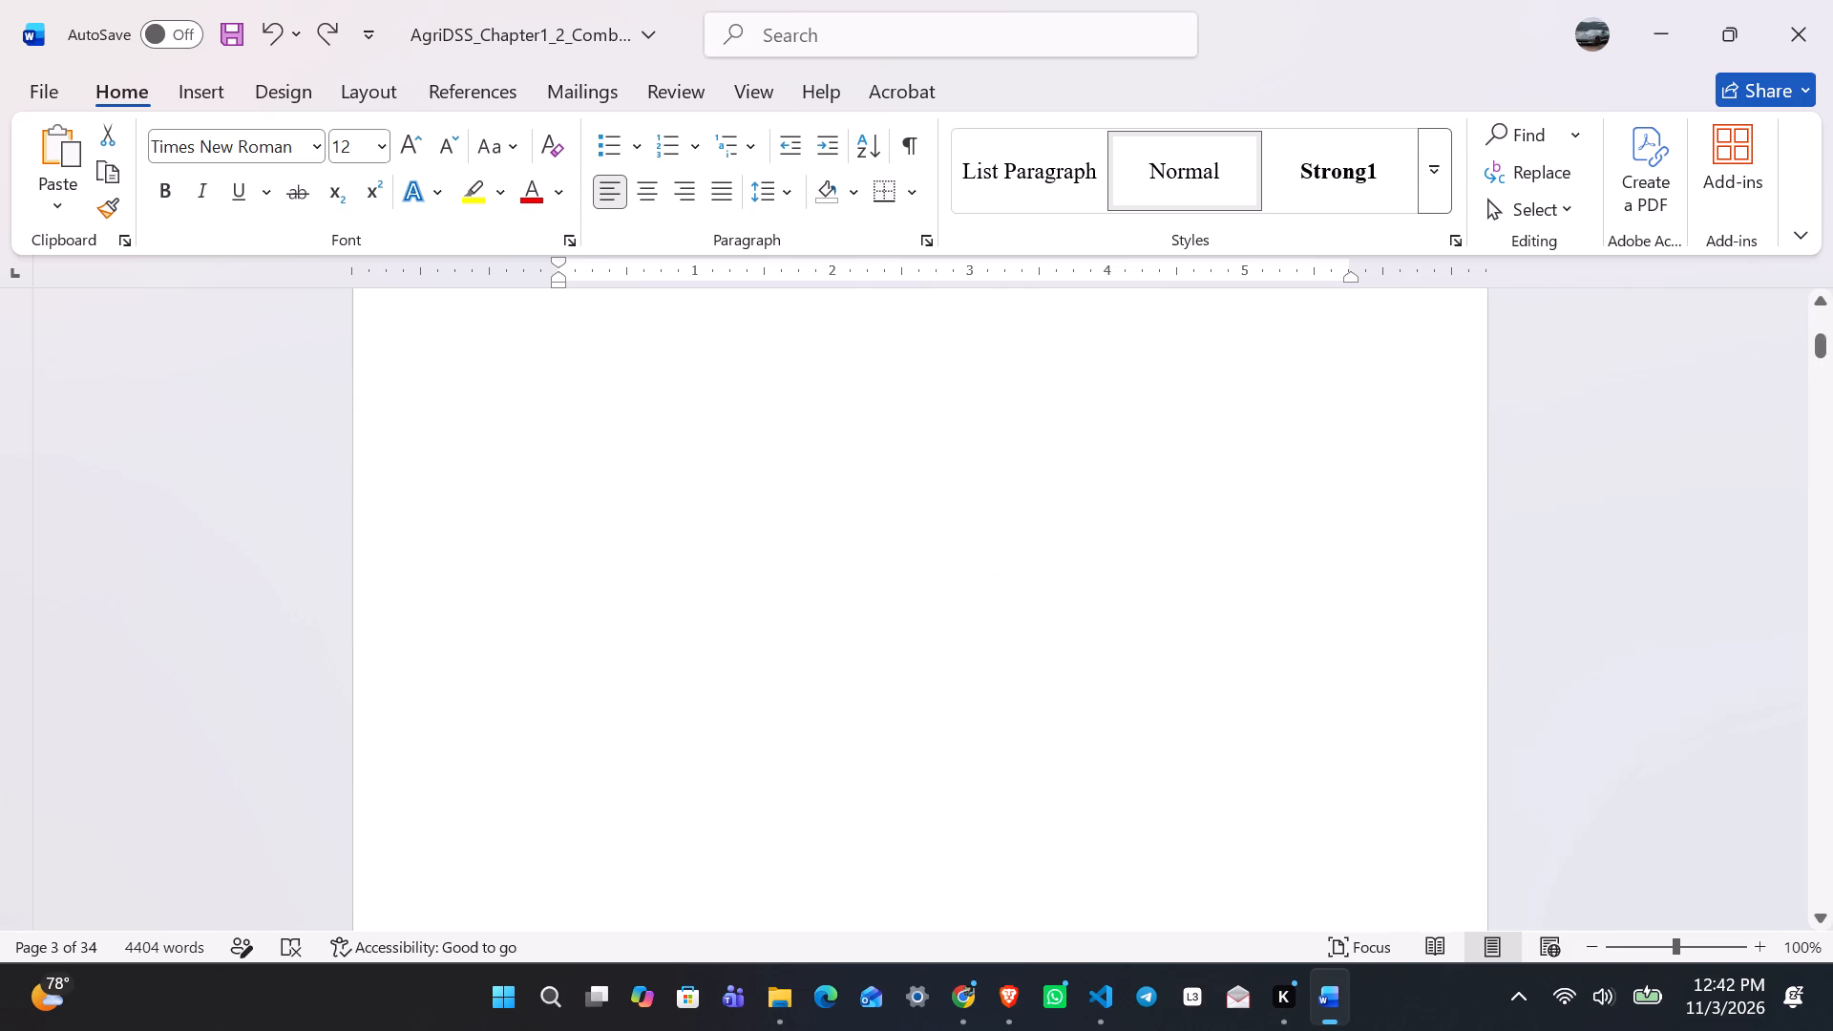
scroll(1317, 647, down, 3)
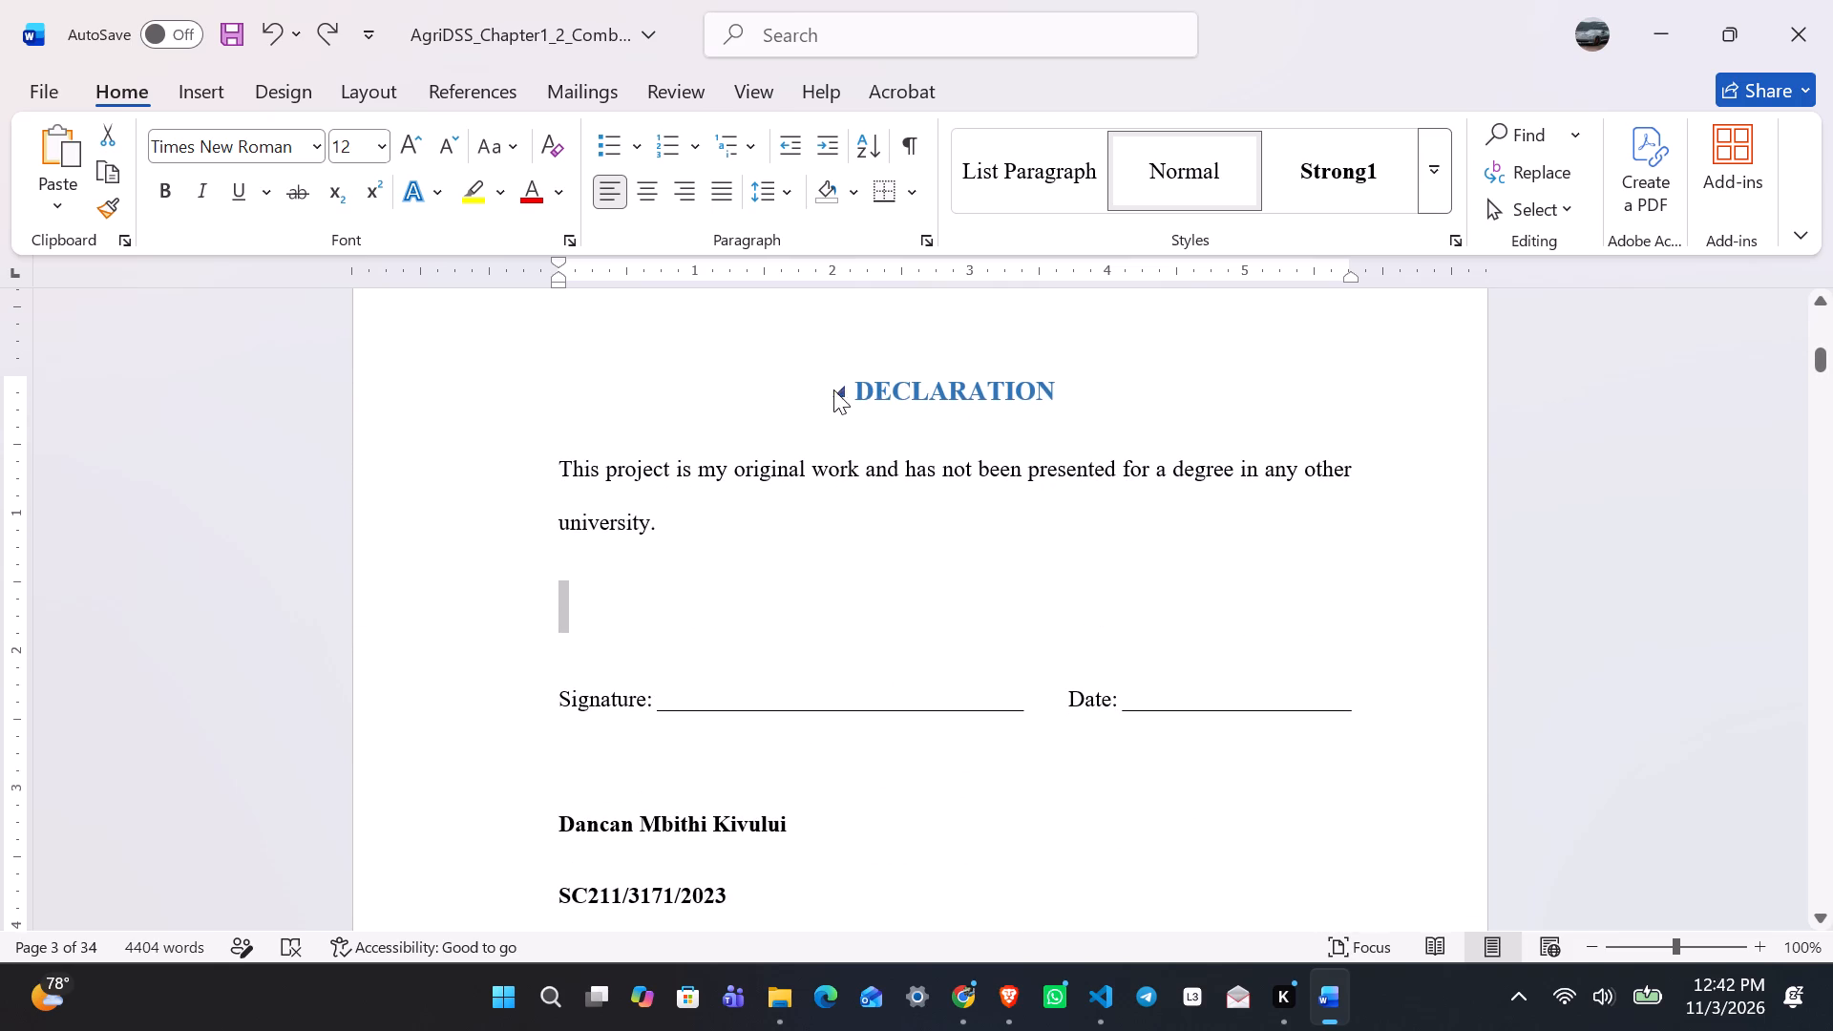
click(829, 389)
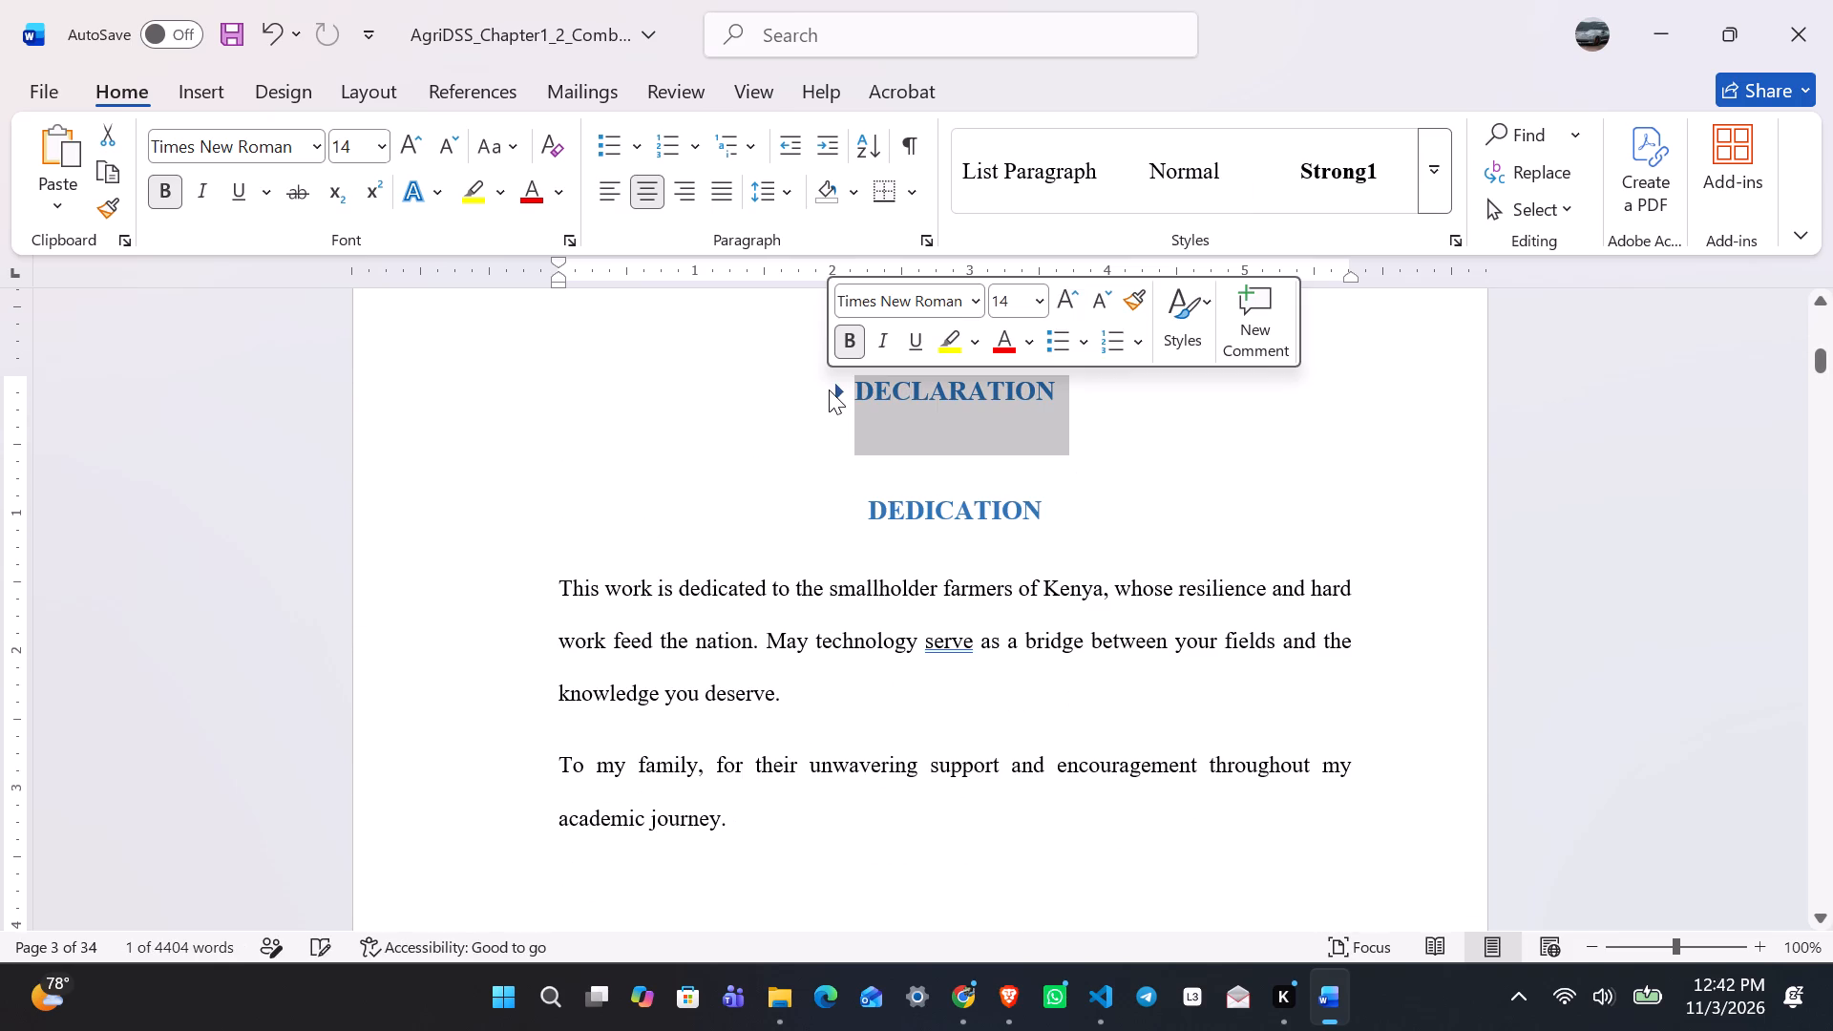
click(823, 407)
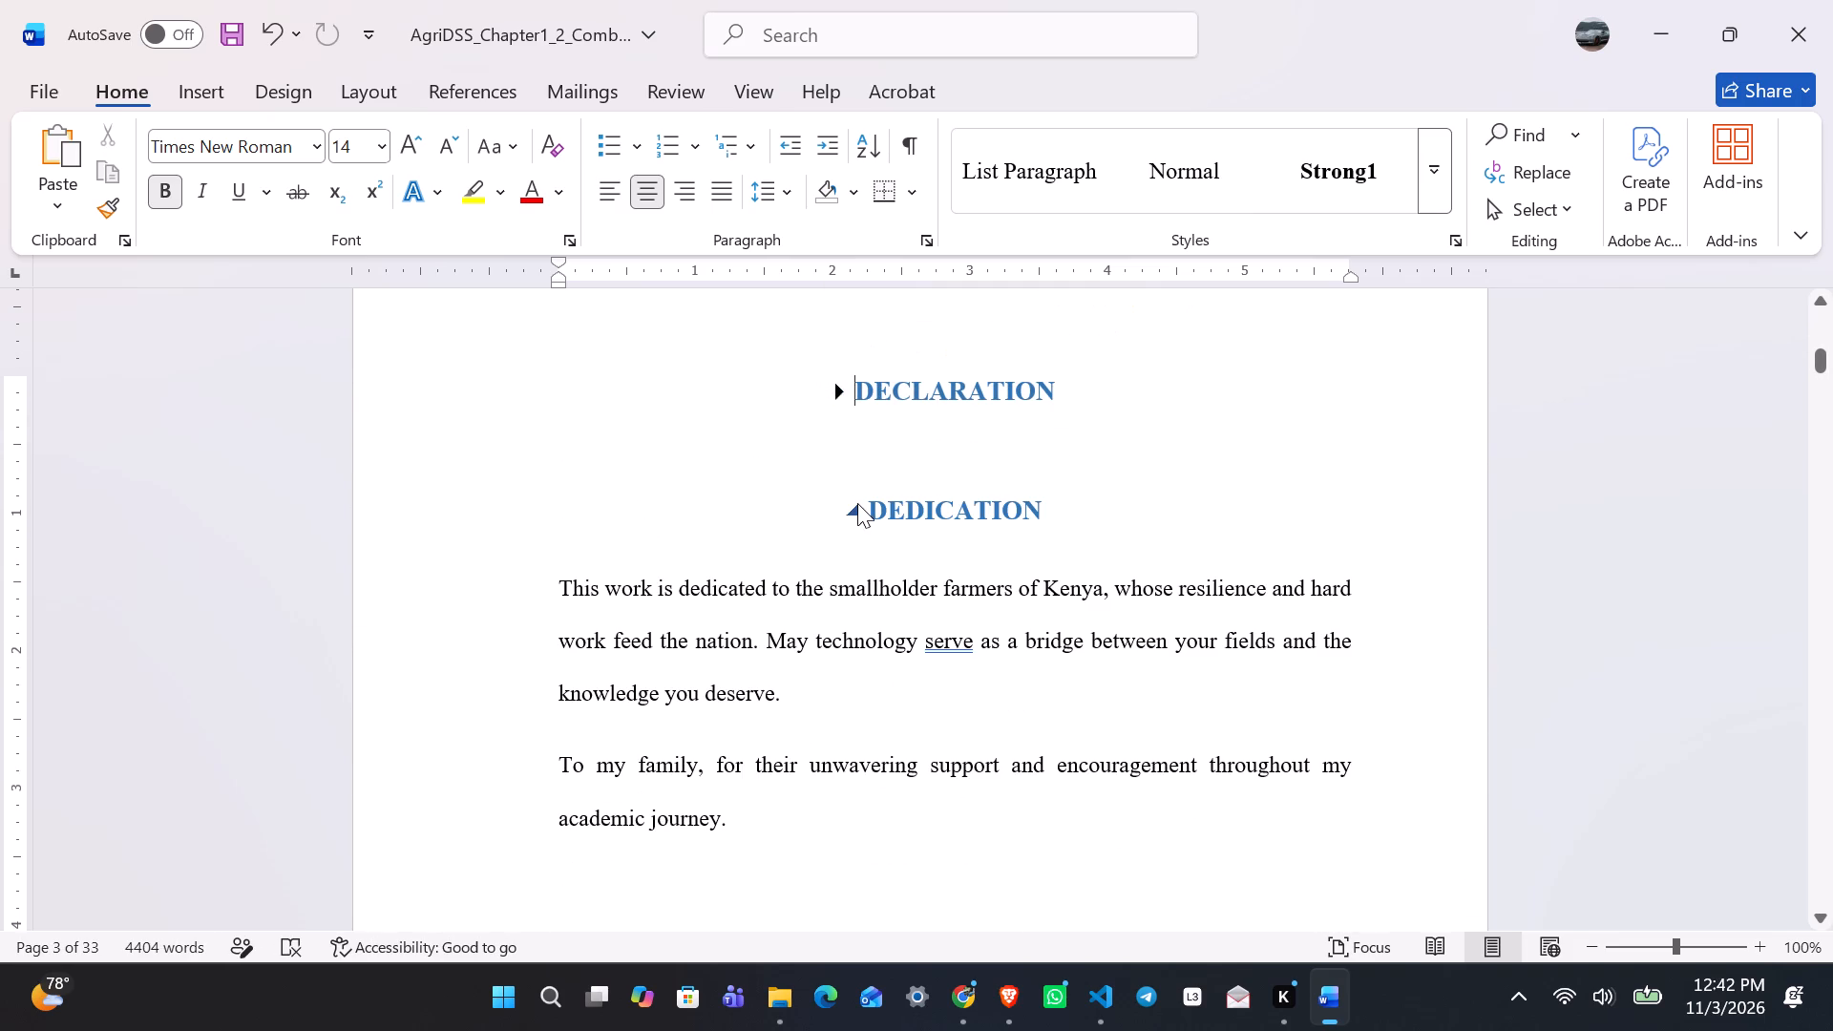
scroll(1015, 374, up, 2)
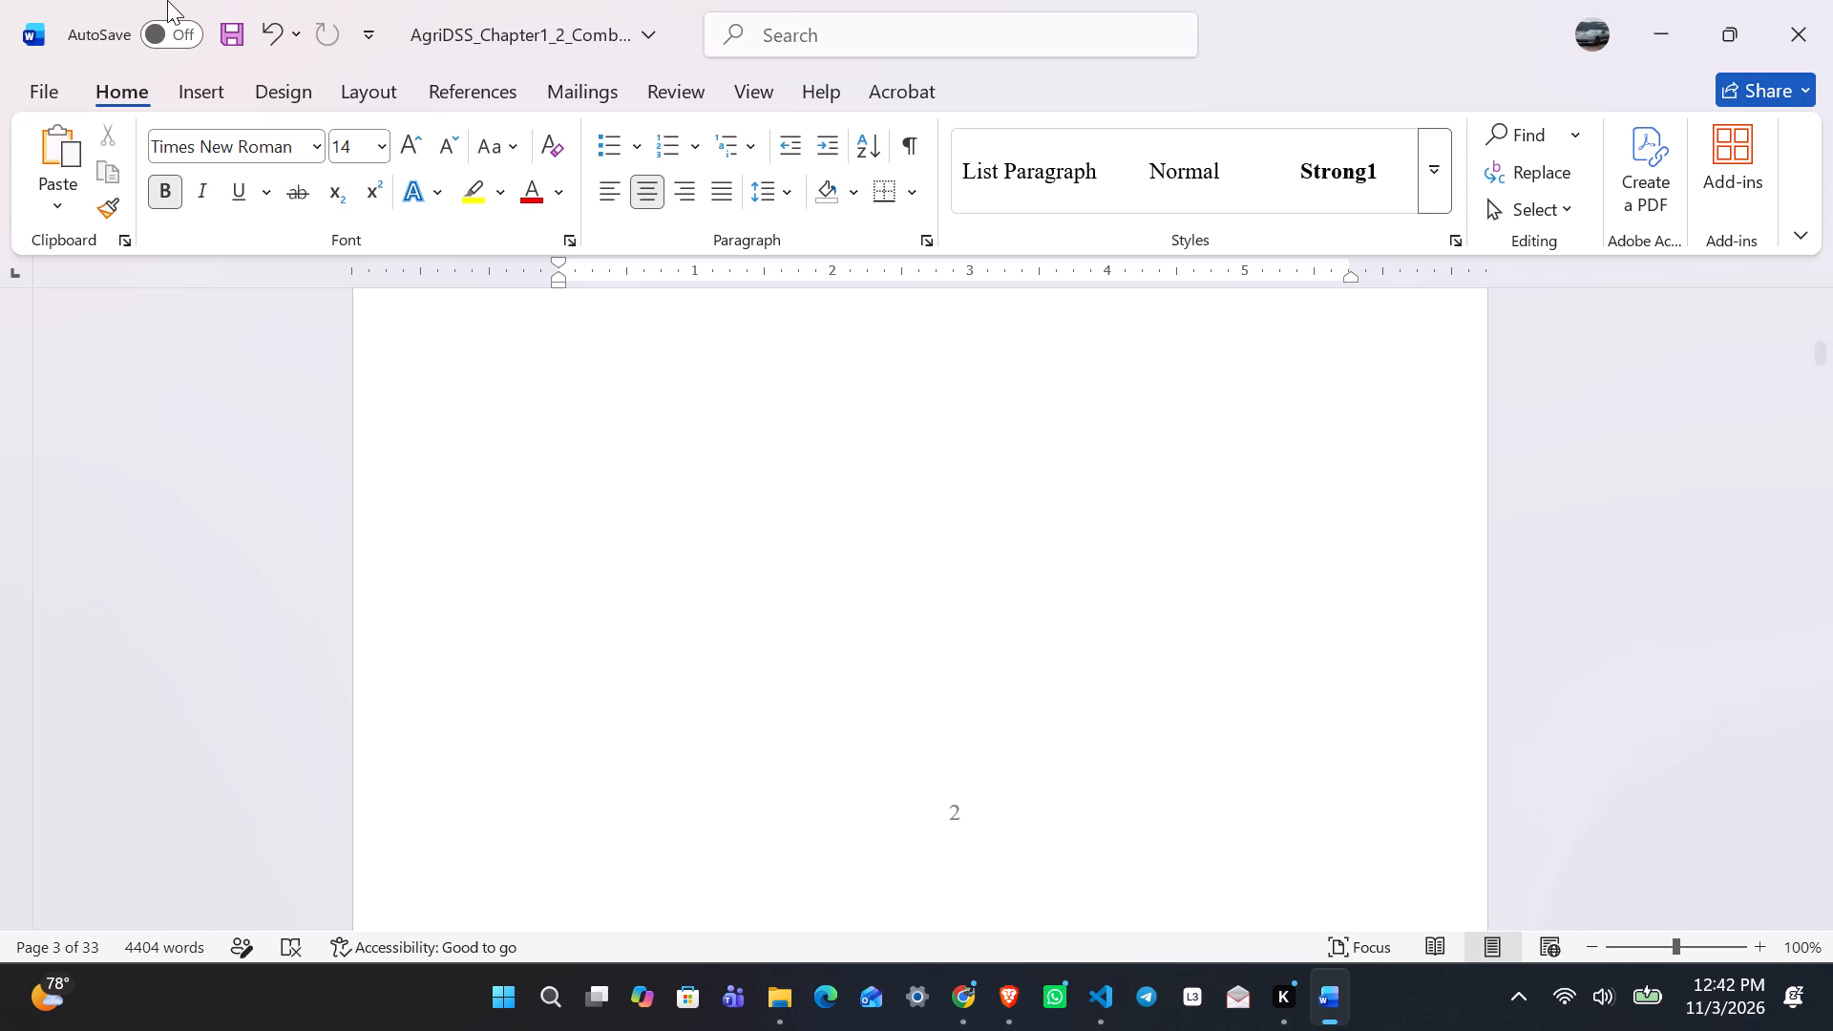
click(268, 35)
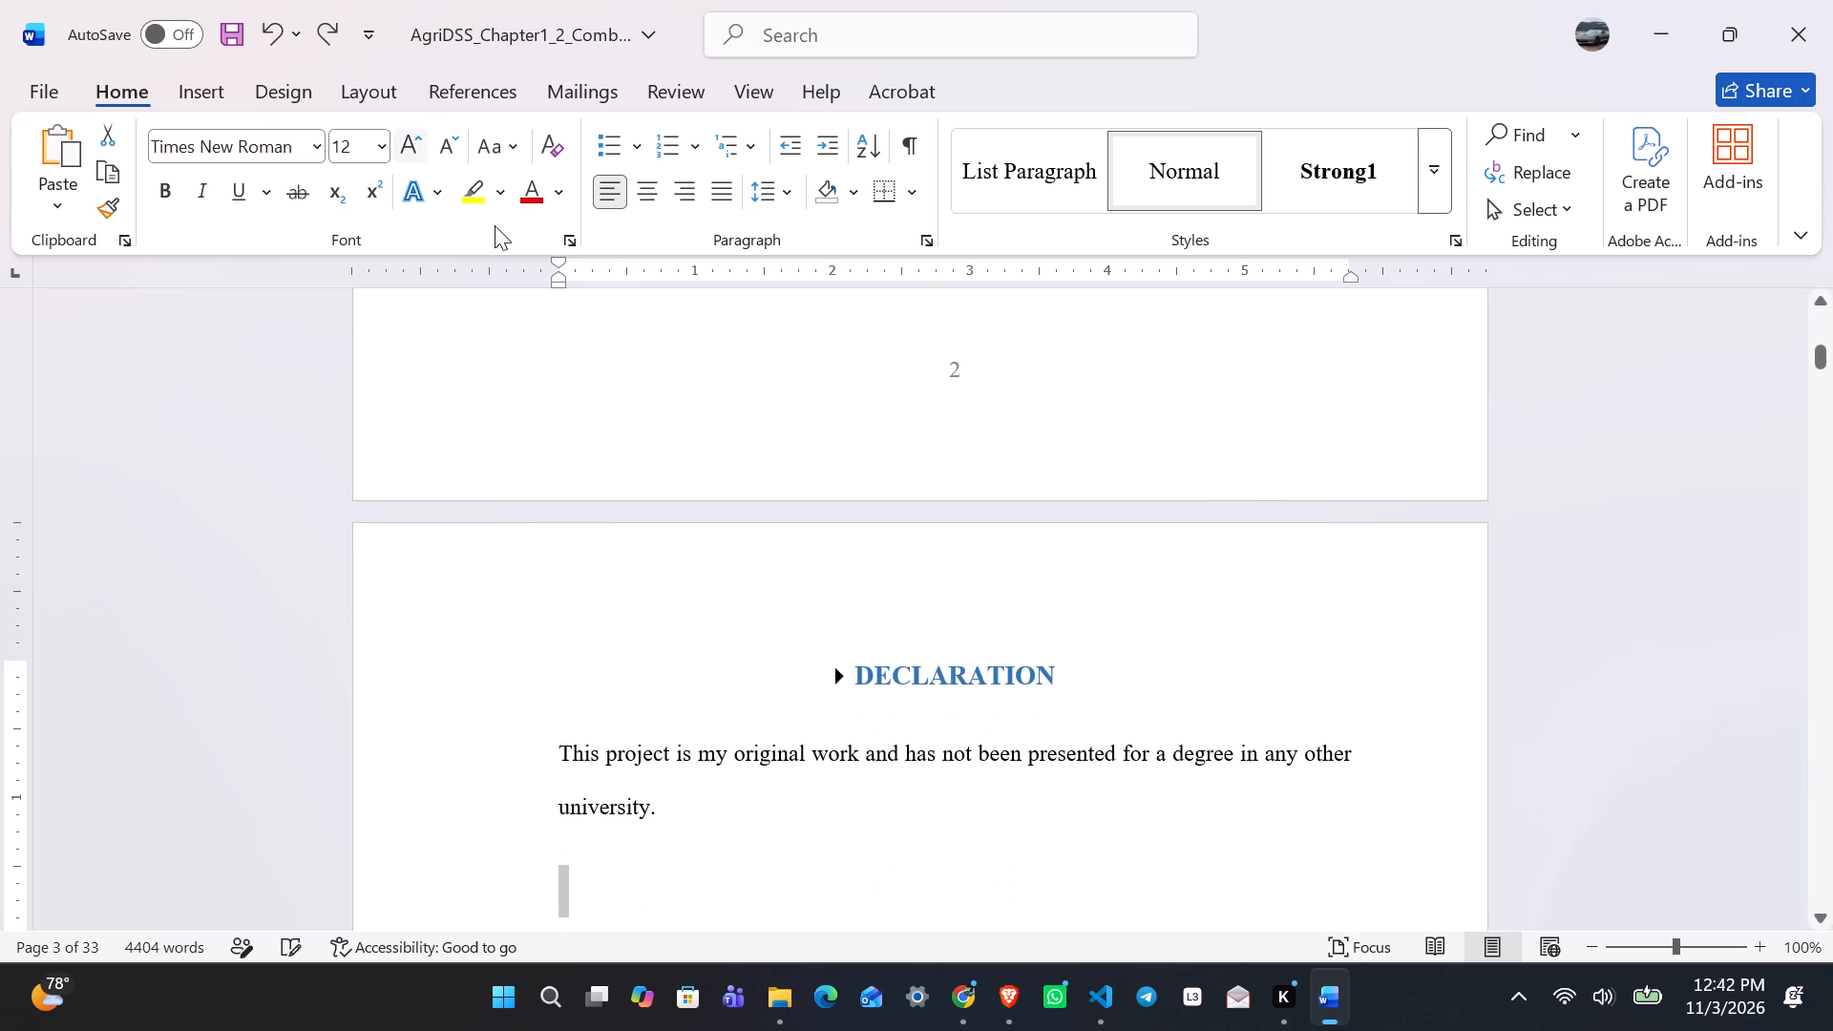
Delete the year 2026 and the empty lines before it, removing the near-empty page between the cover page and the Declaration.
scroll(639, 432, up, 4)
scroll(639, 432, down, 1)
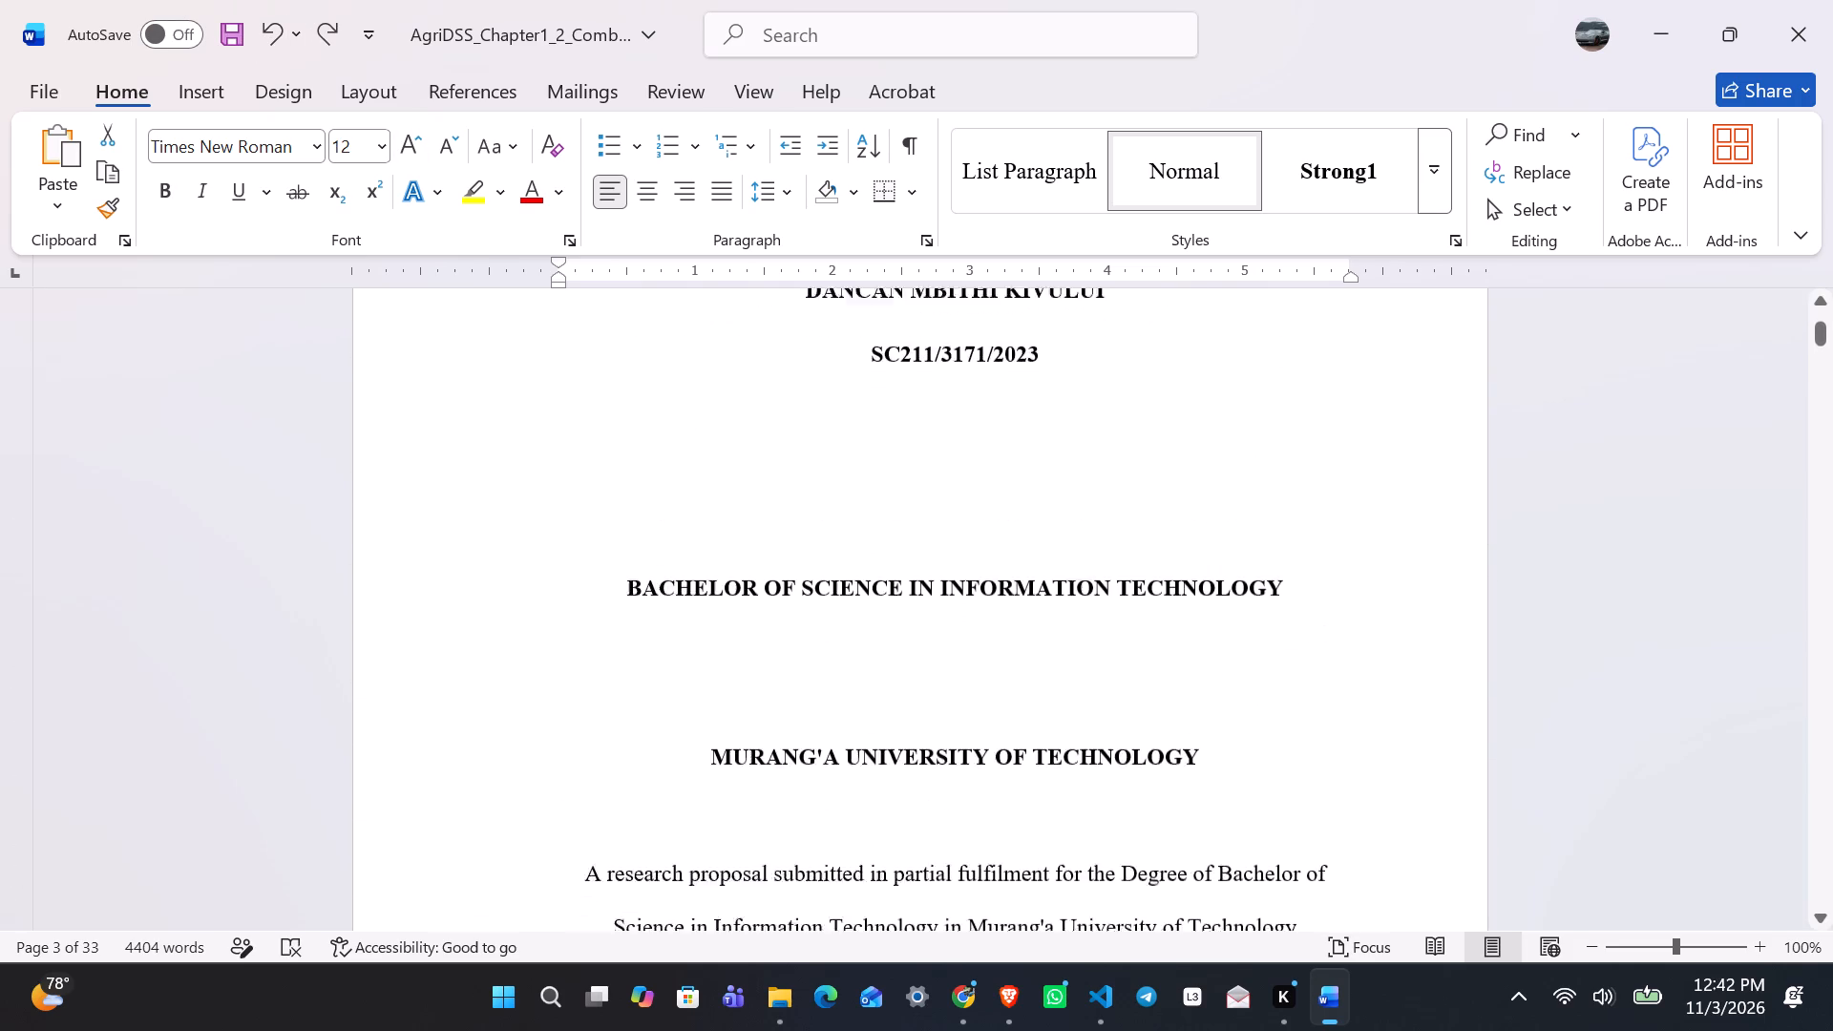
scroll(639, 432, down, 1)
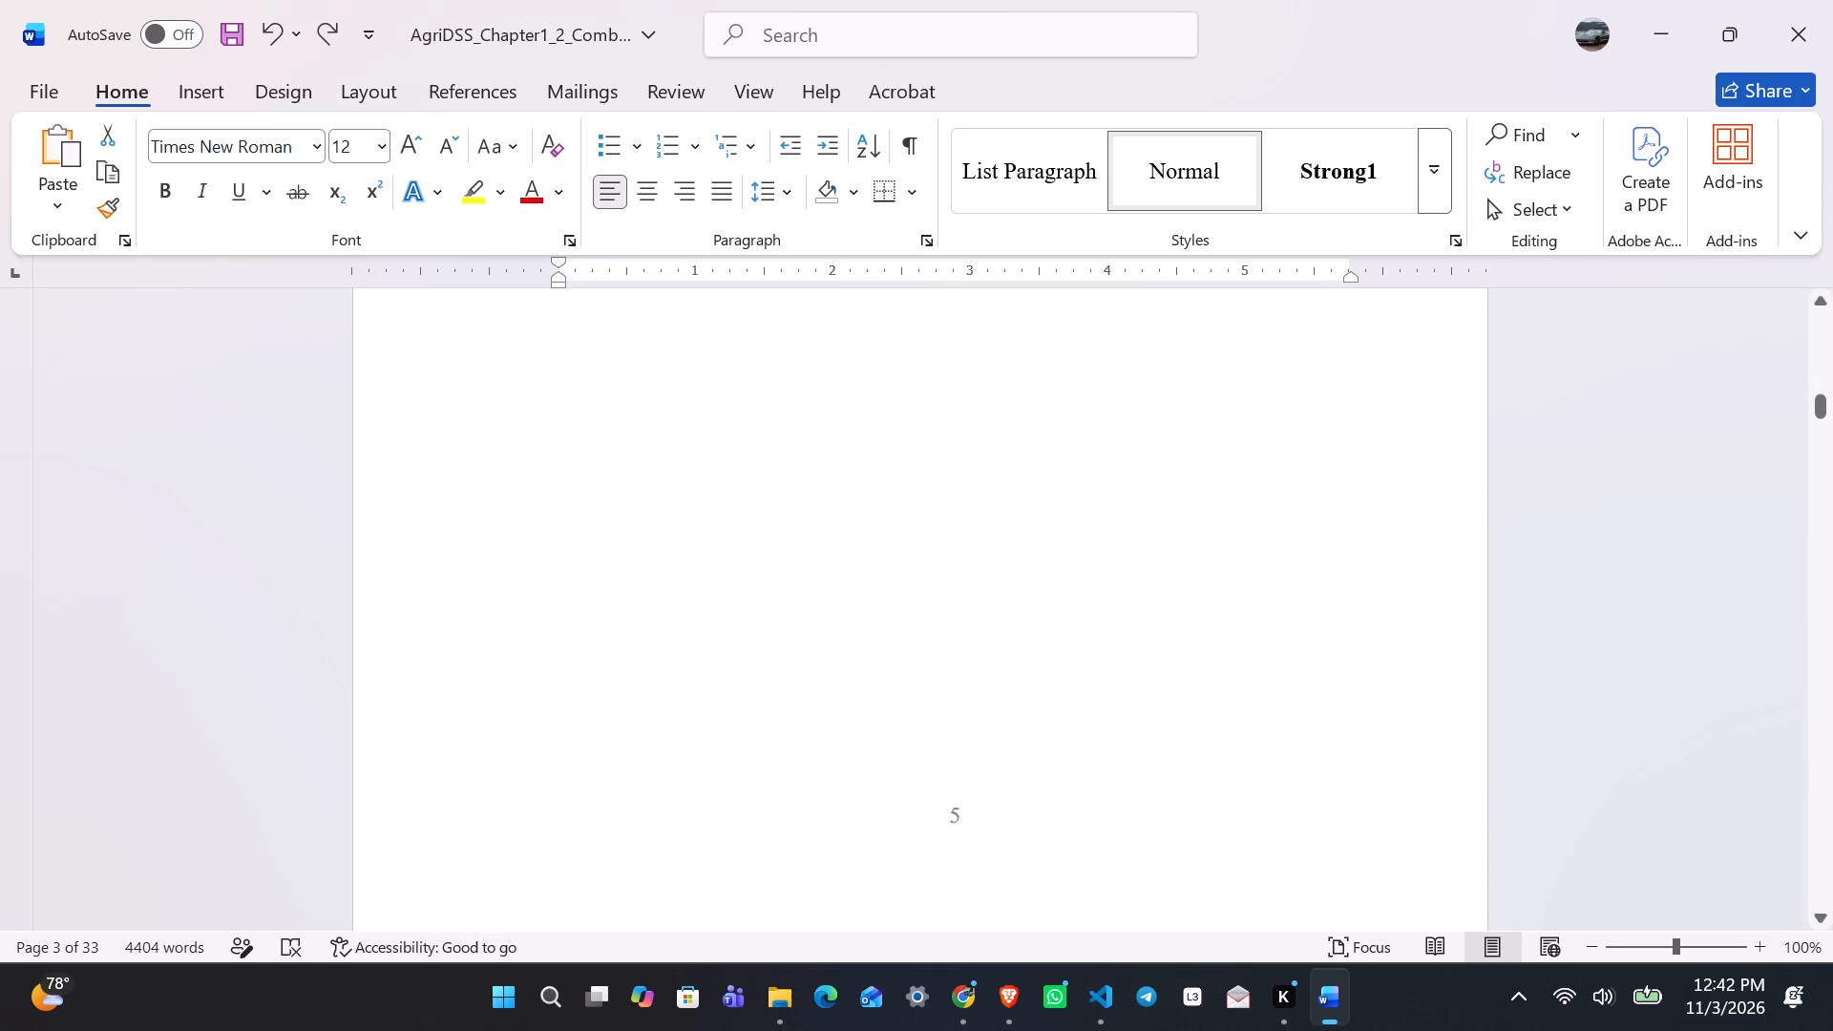
scroll(639, 432, up, 3)
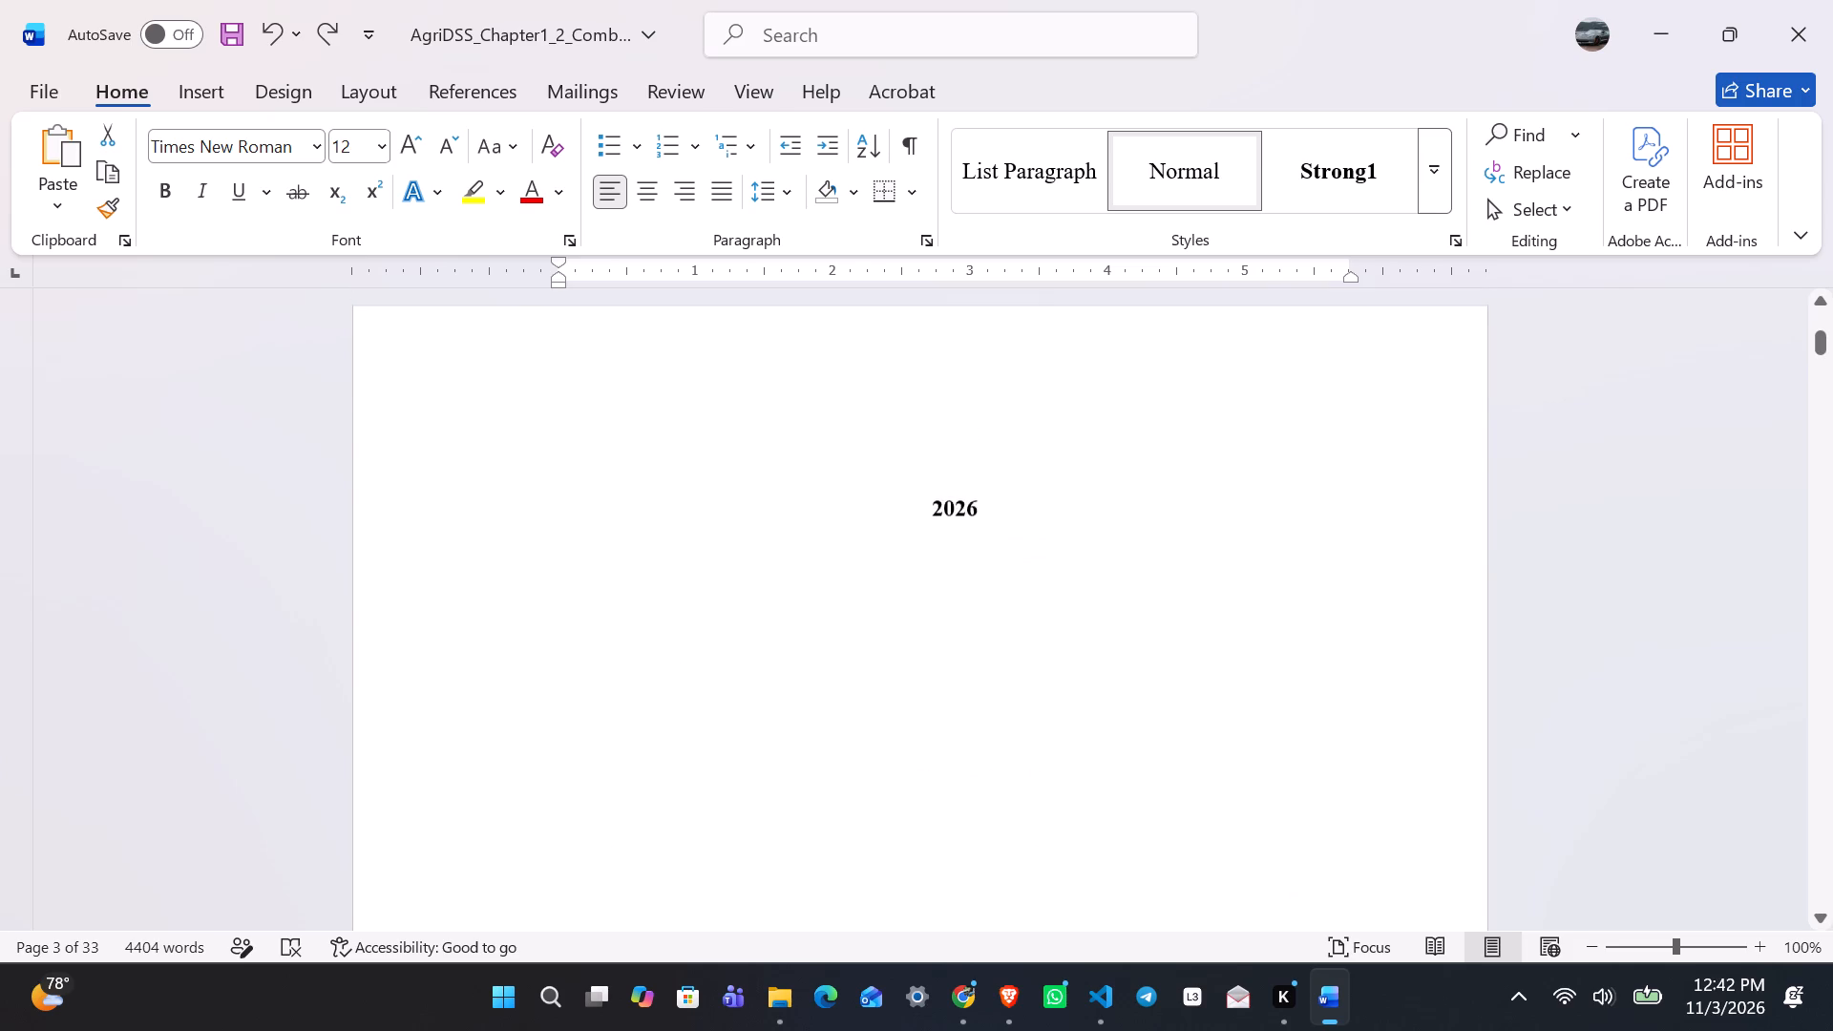
scroll(639, 432, up, 1)
click(995, 617)
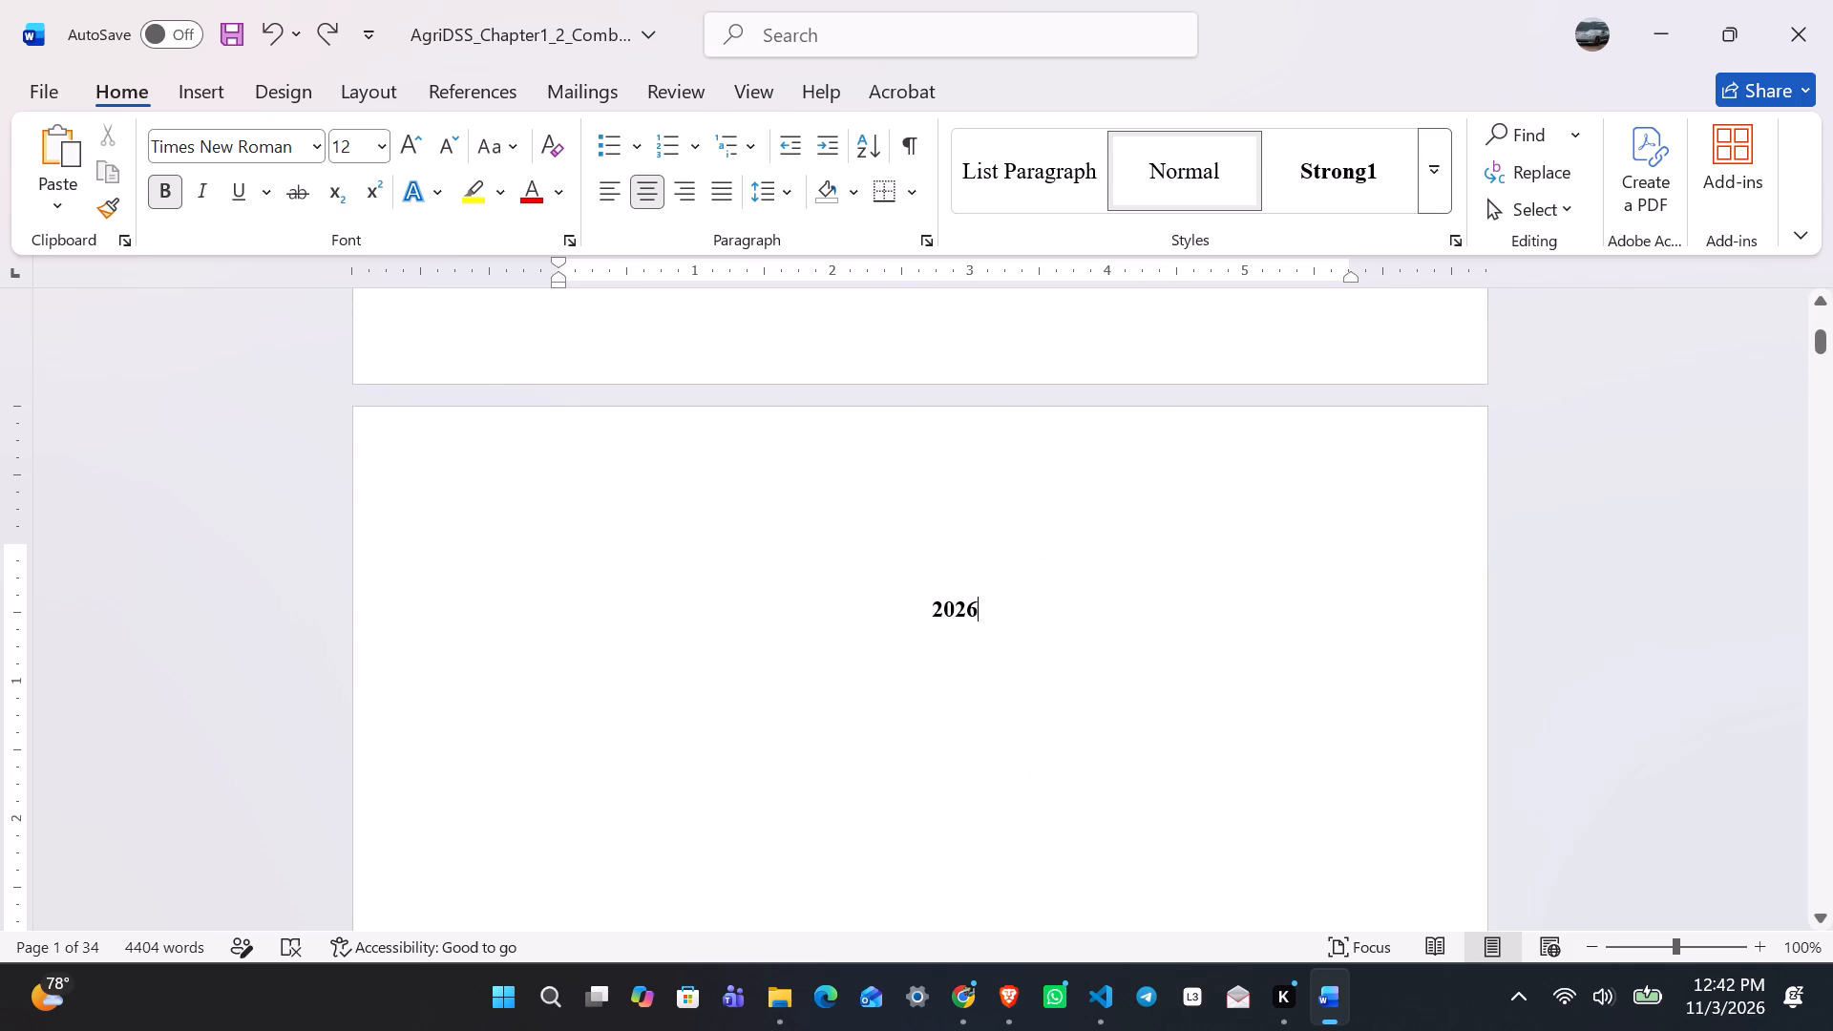
key(BackSpace)
key(BackSpace)
key(BackSpace)
key(BackSpace)
key(BackSpace)
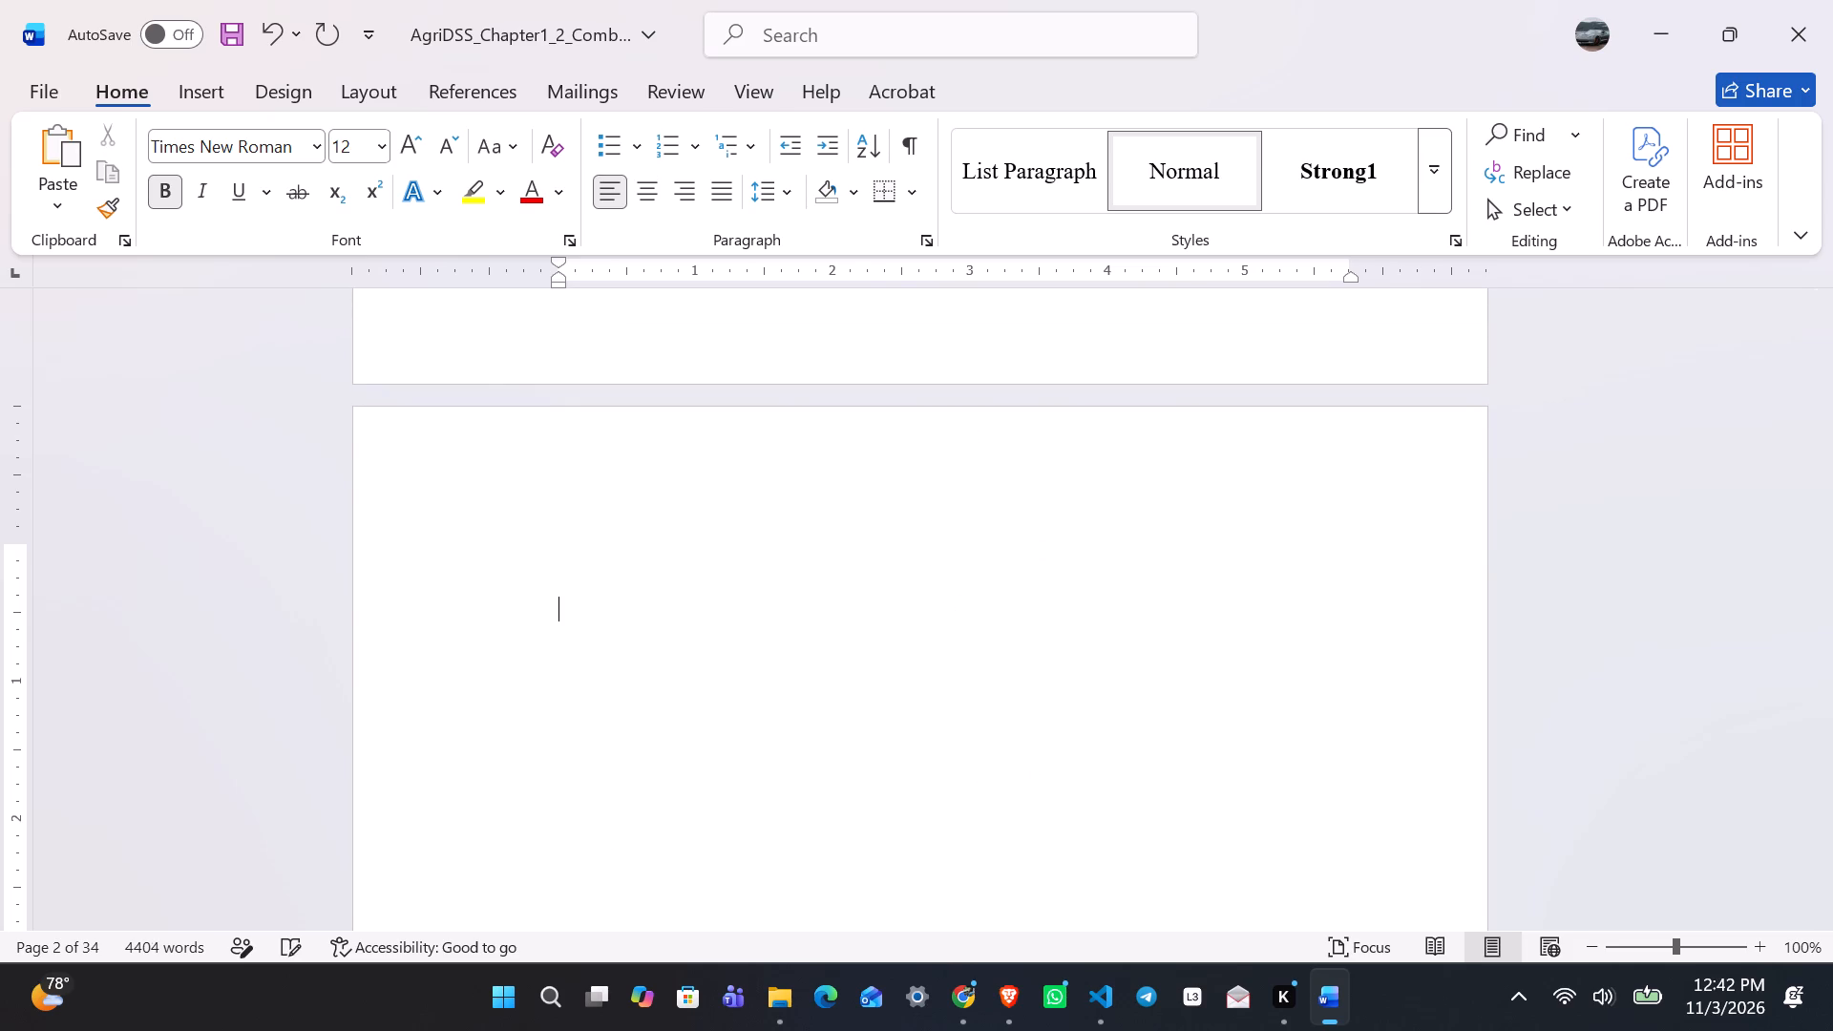
key(BackSpace)
key(BackSpace)
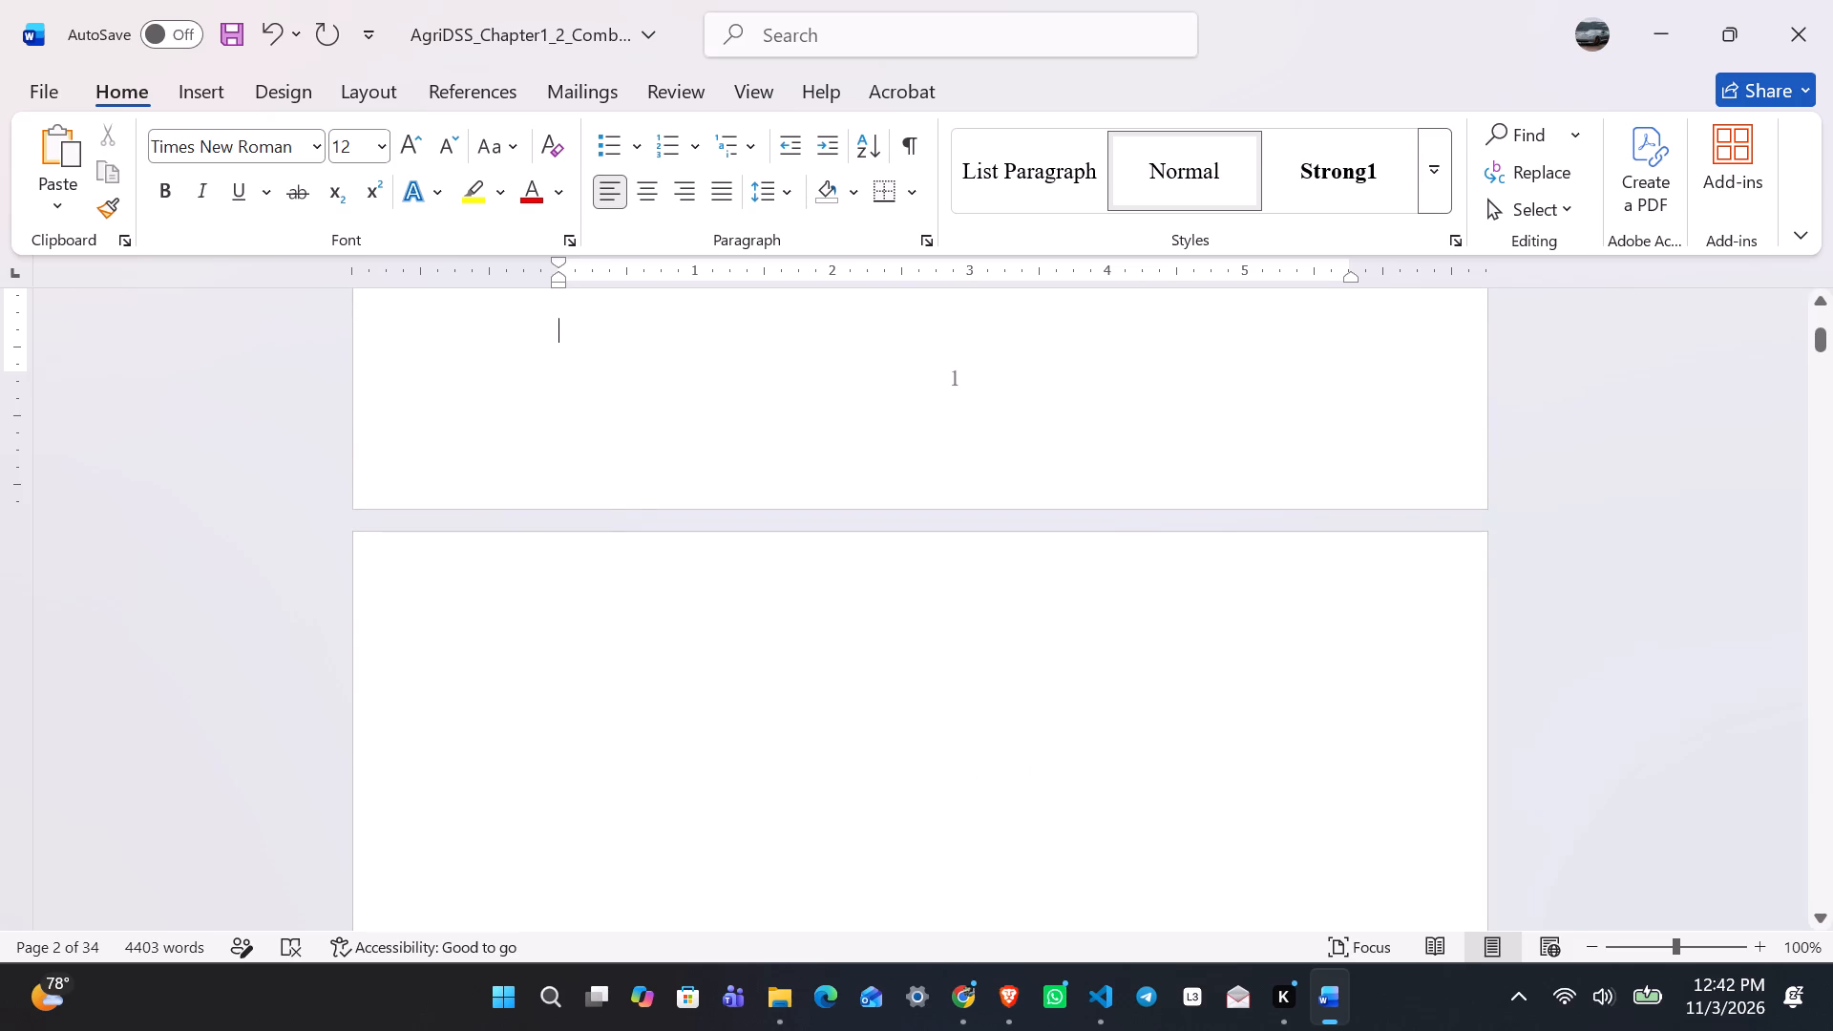
key(BackSpace)
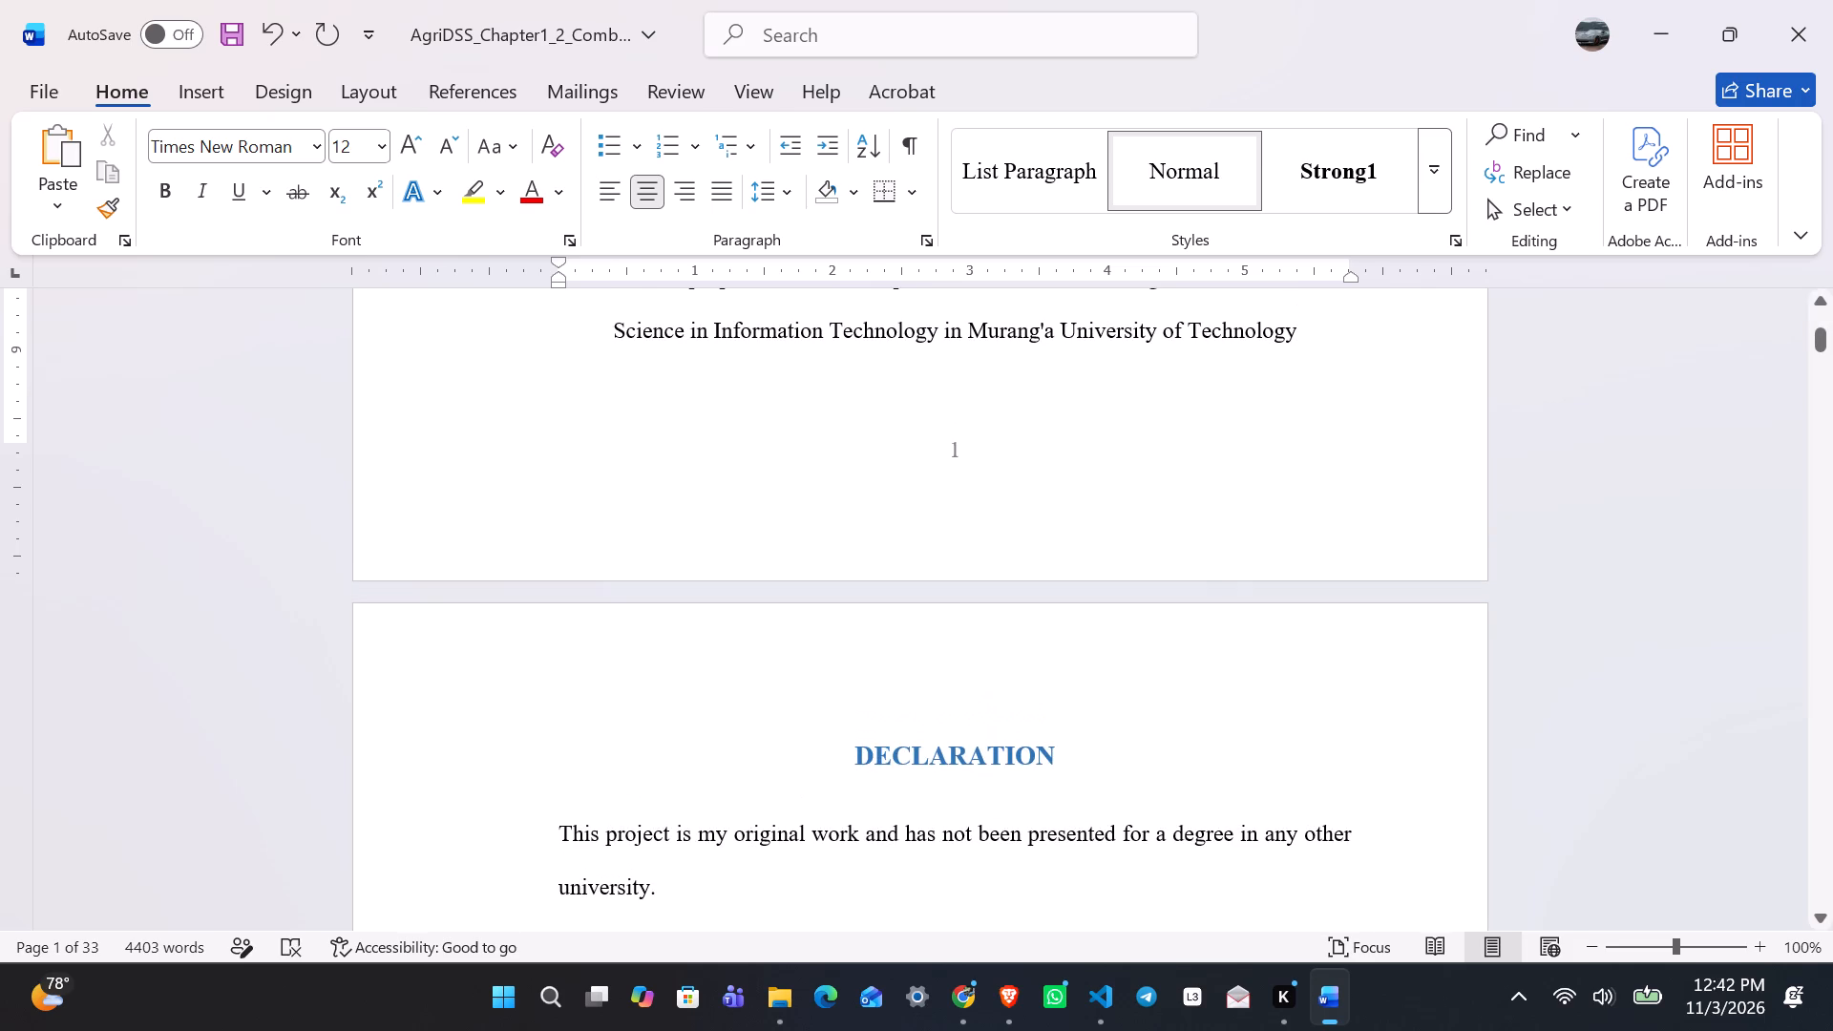
Review the layout and page numbering from the cover page through the Declaration to the Dedication page.
scroll(1098, 537, up, 2)
scroll(1098, 537, right, 1)
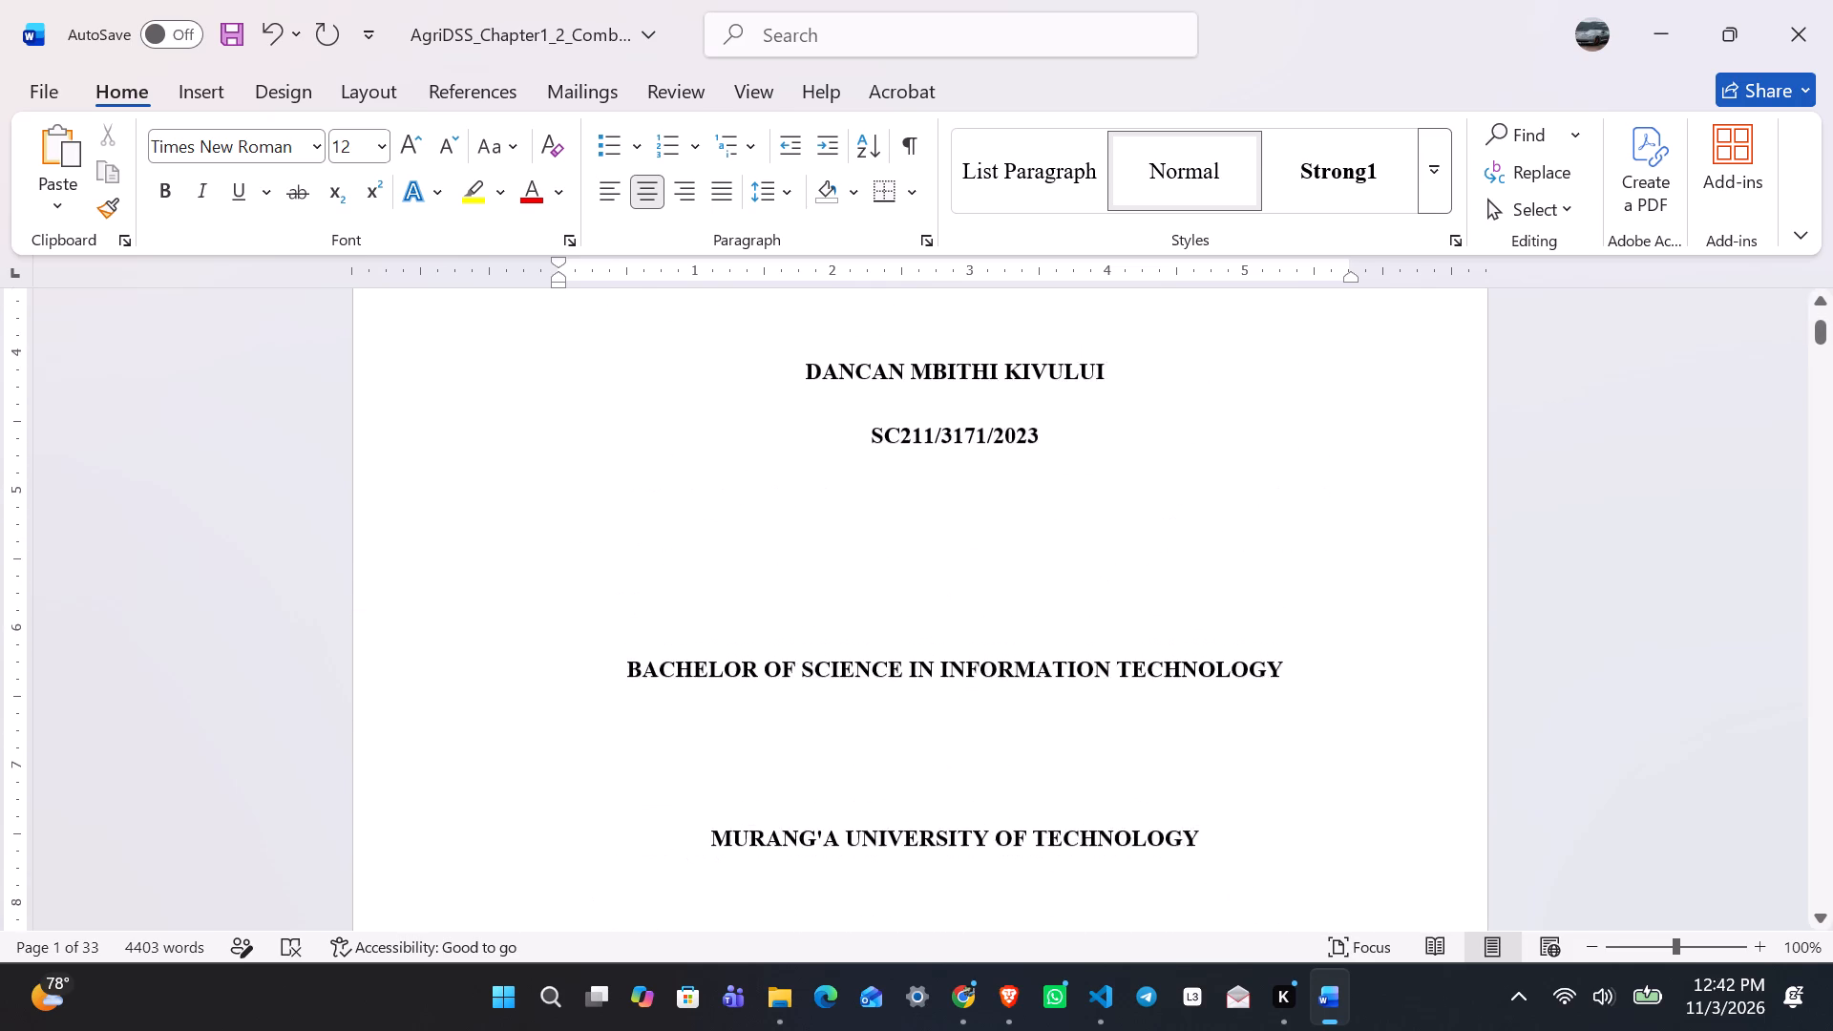
scroll(1098, 537, right, 1)
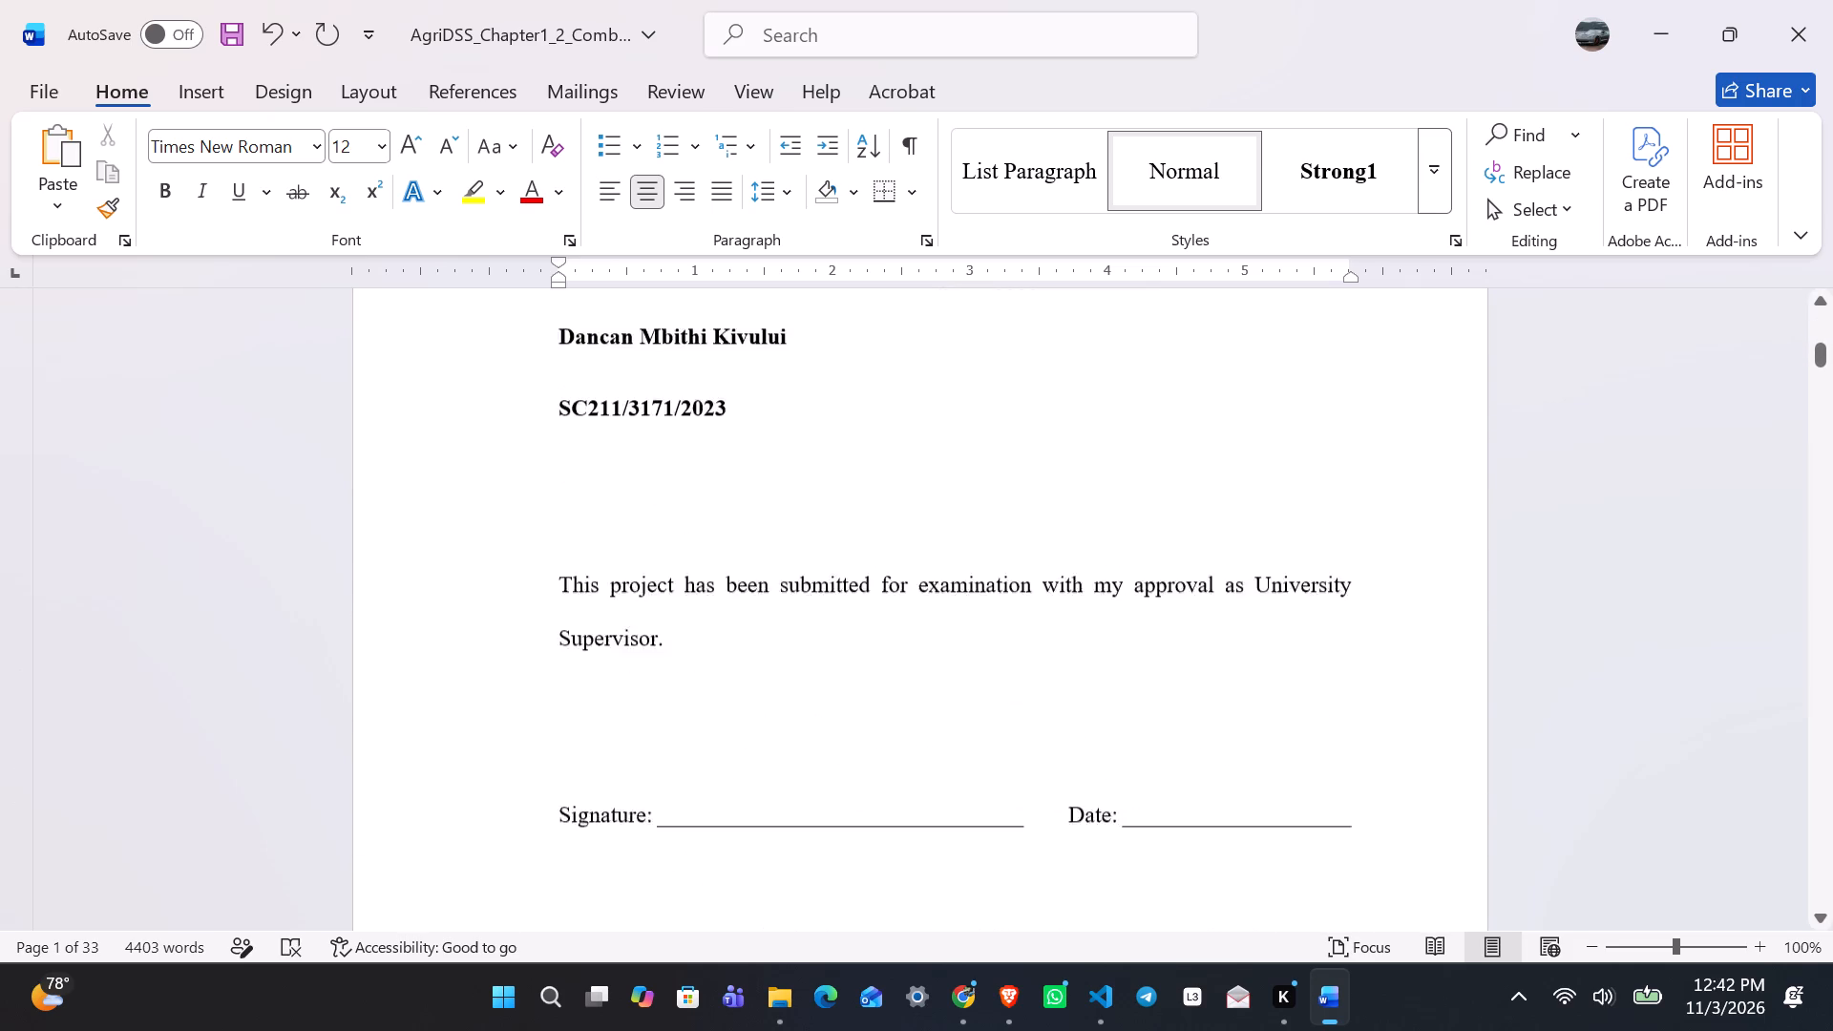
scroll(1098, 537, up, 5)
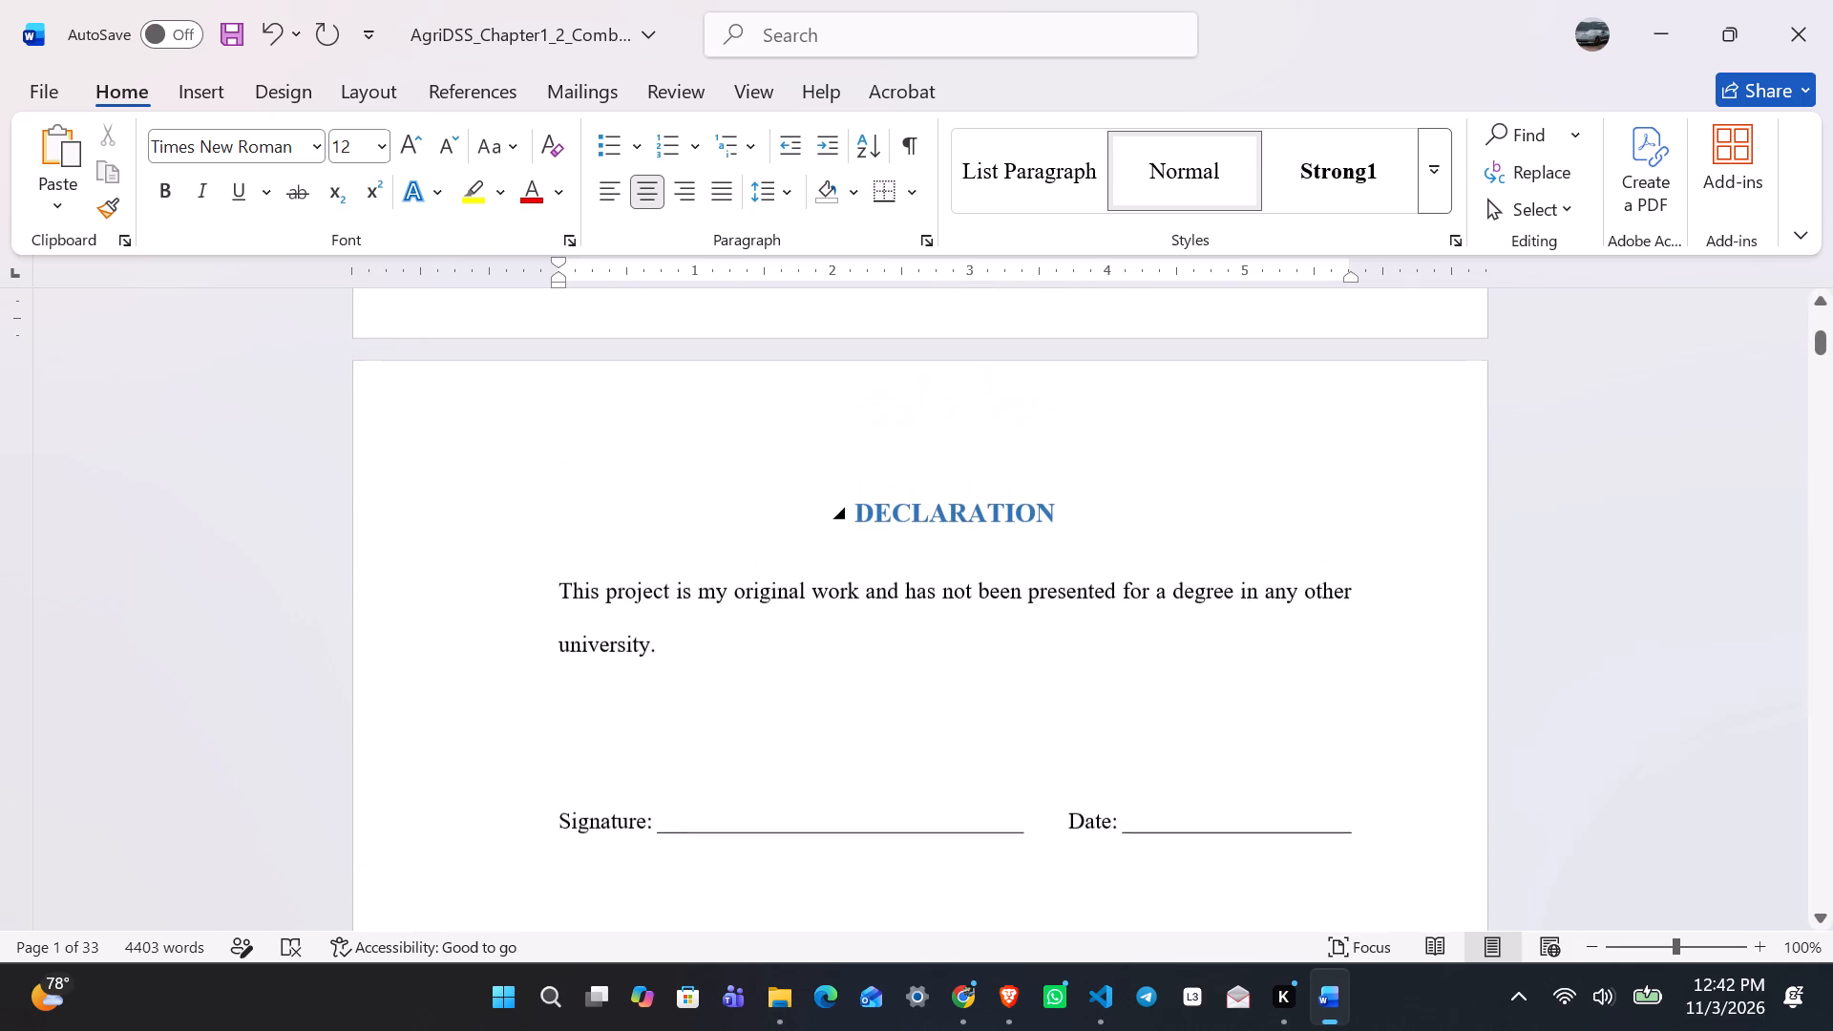
scroll(1098, 537, up, 3)
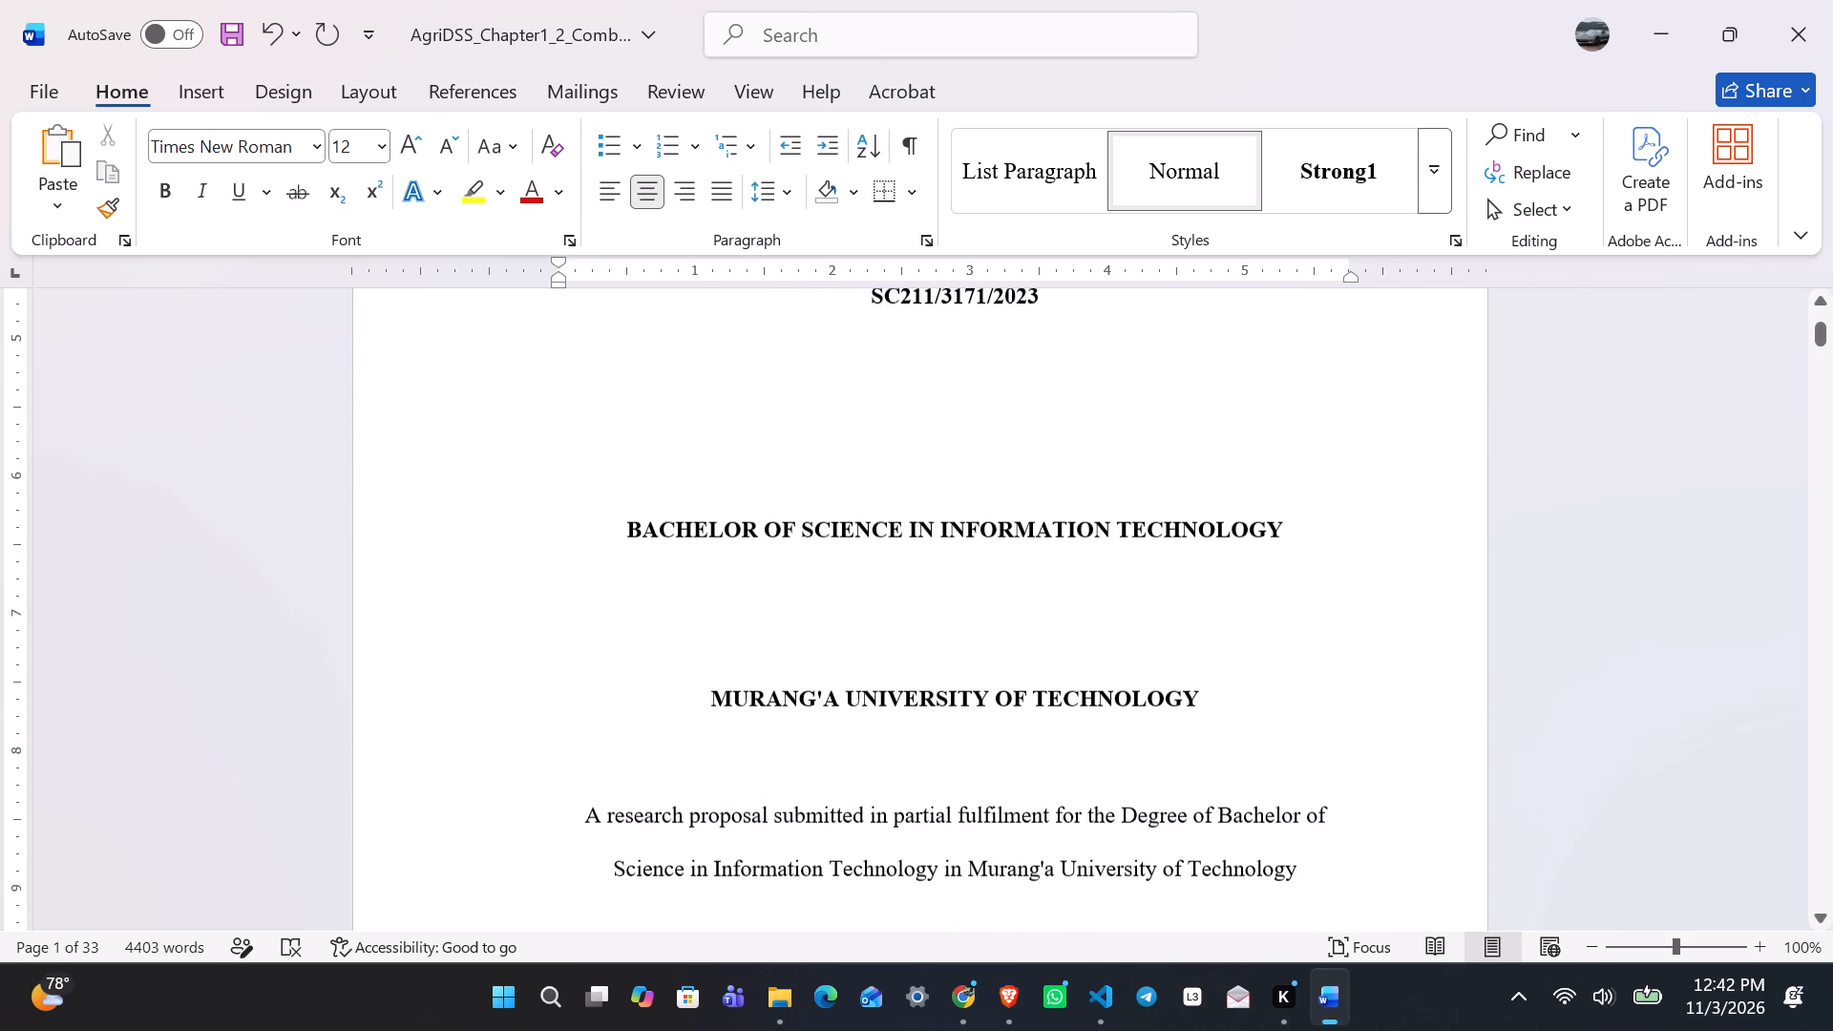
scroll(1098, 537, up, 1)
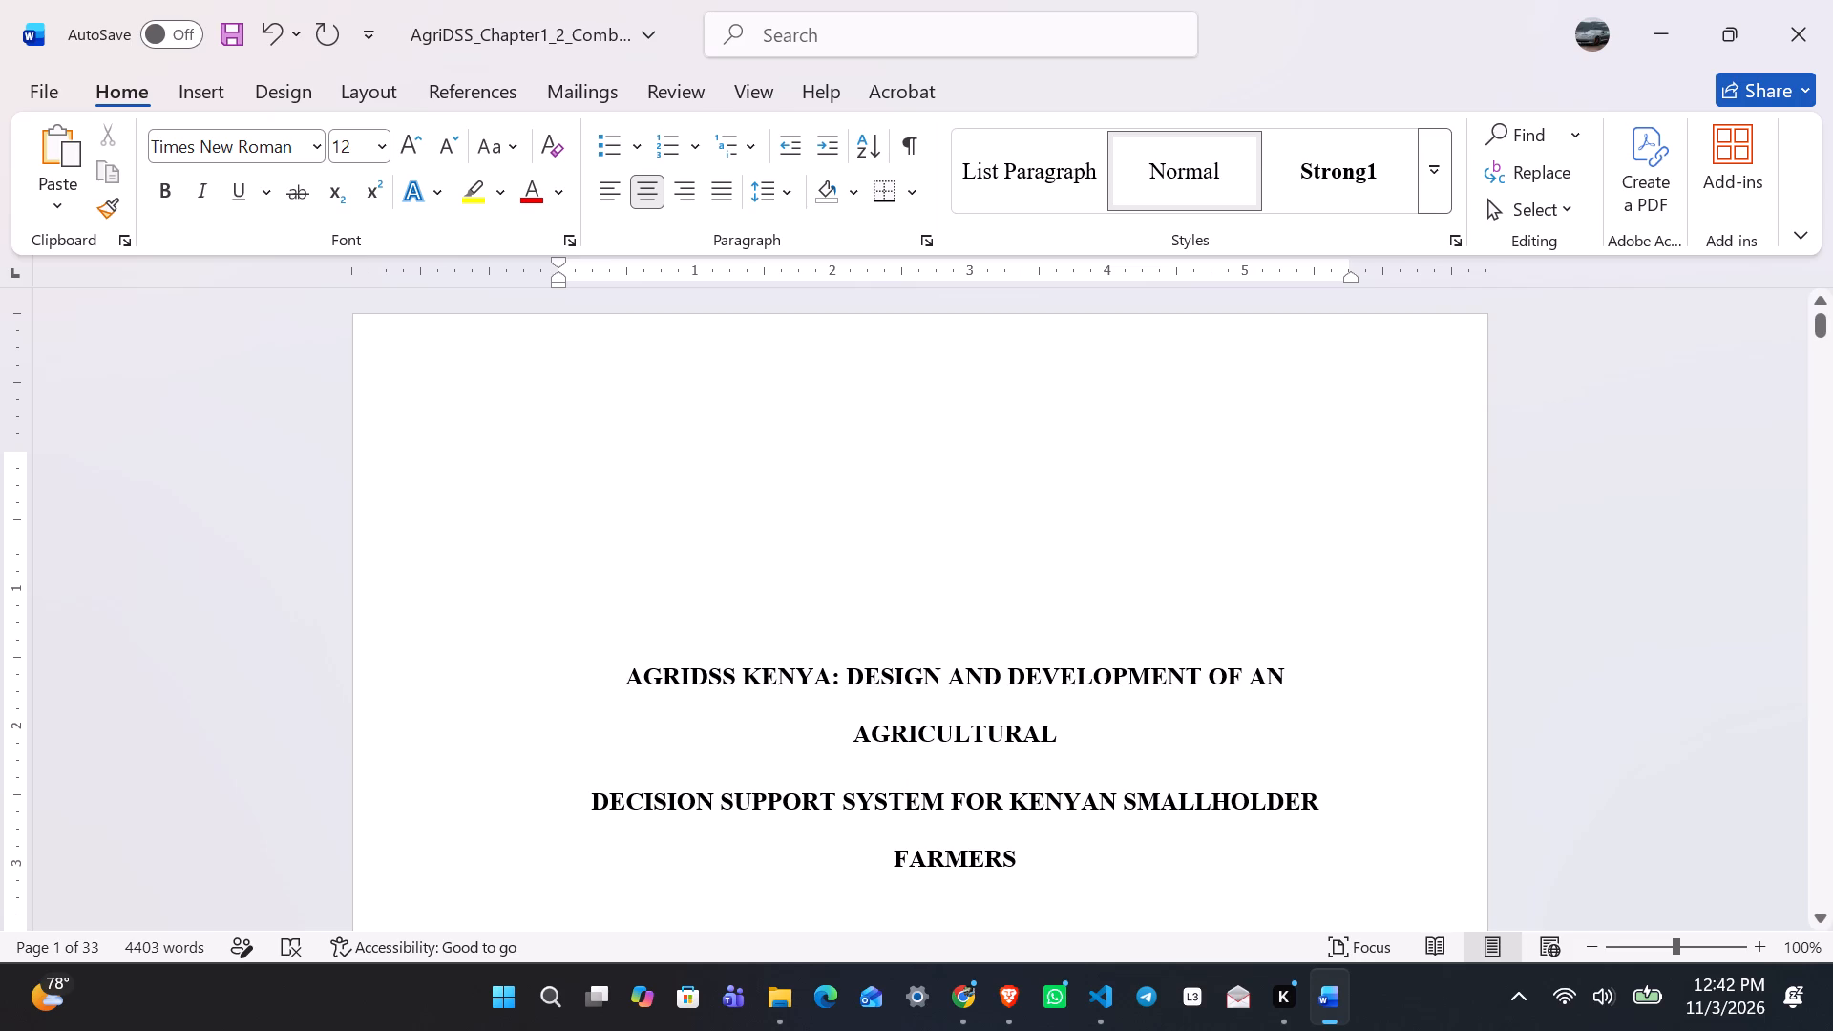
scroll(769, 515, down, 6)
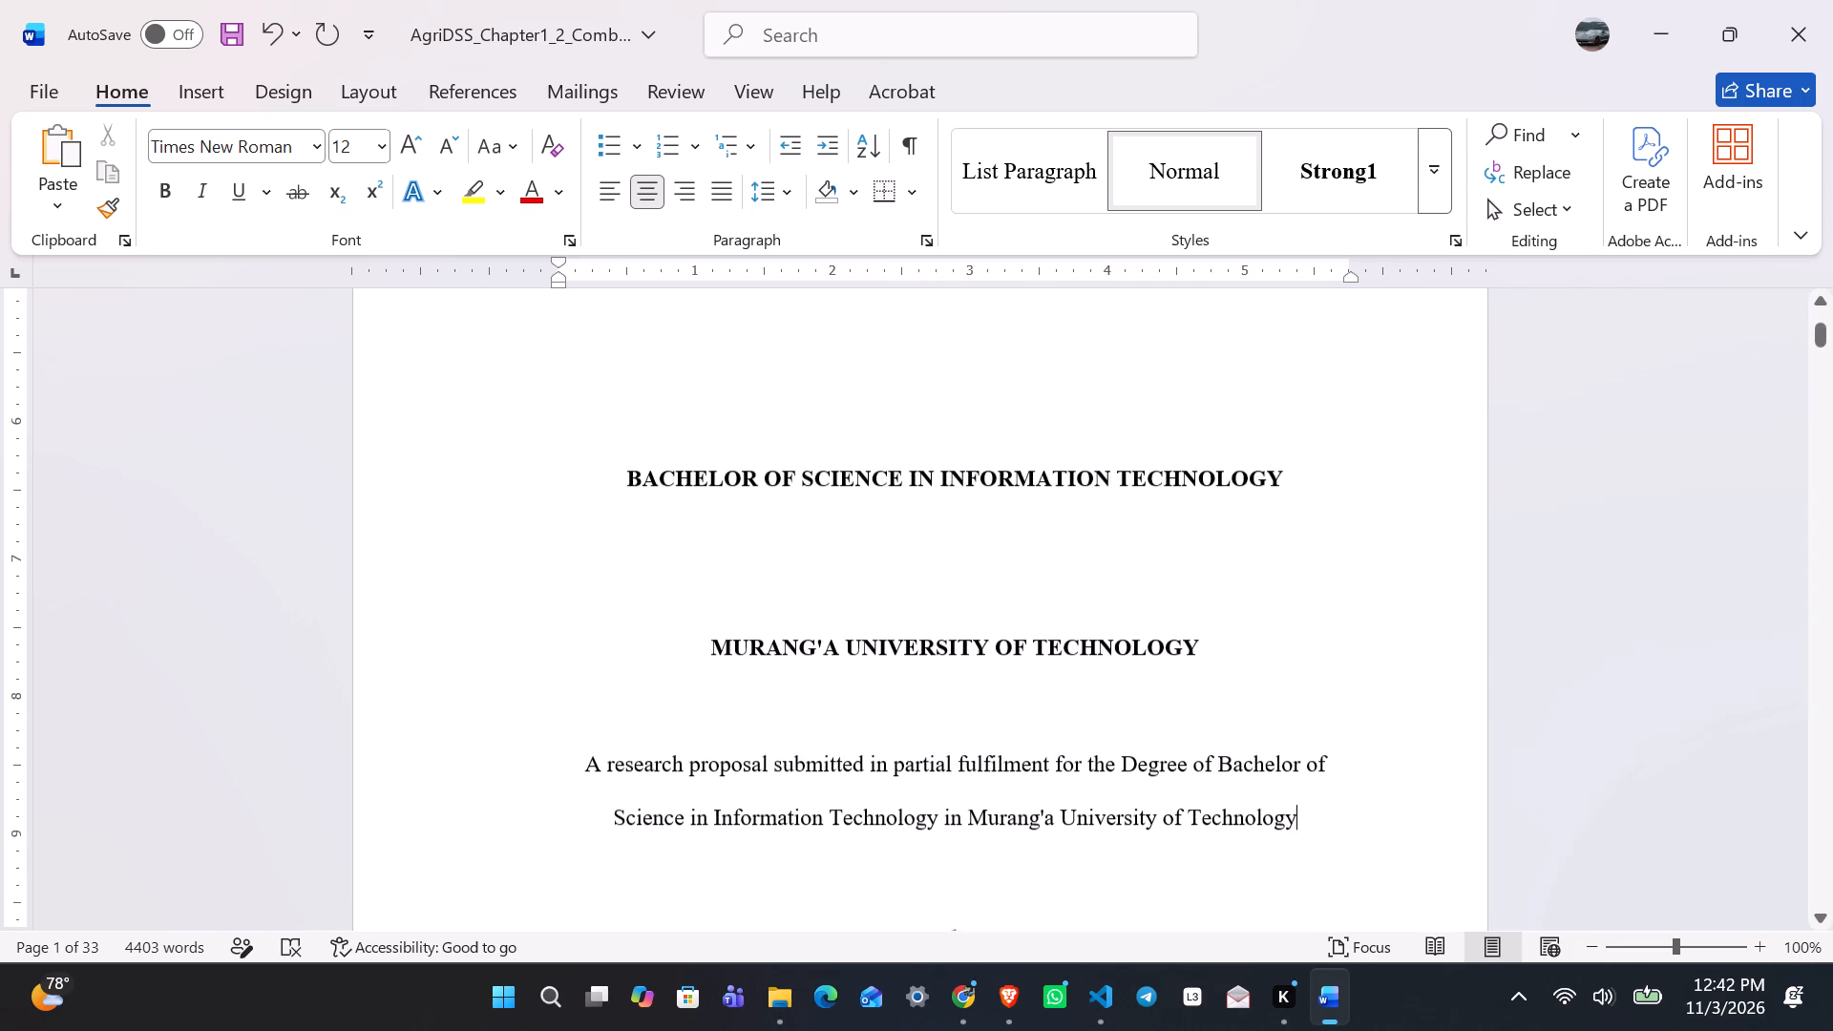
scroll(769, 515, down, 5)
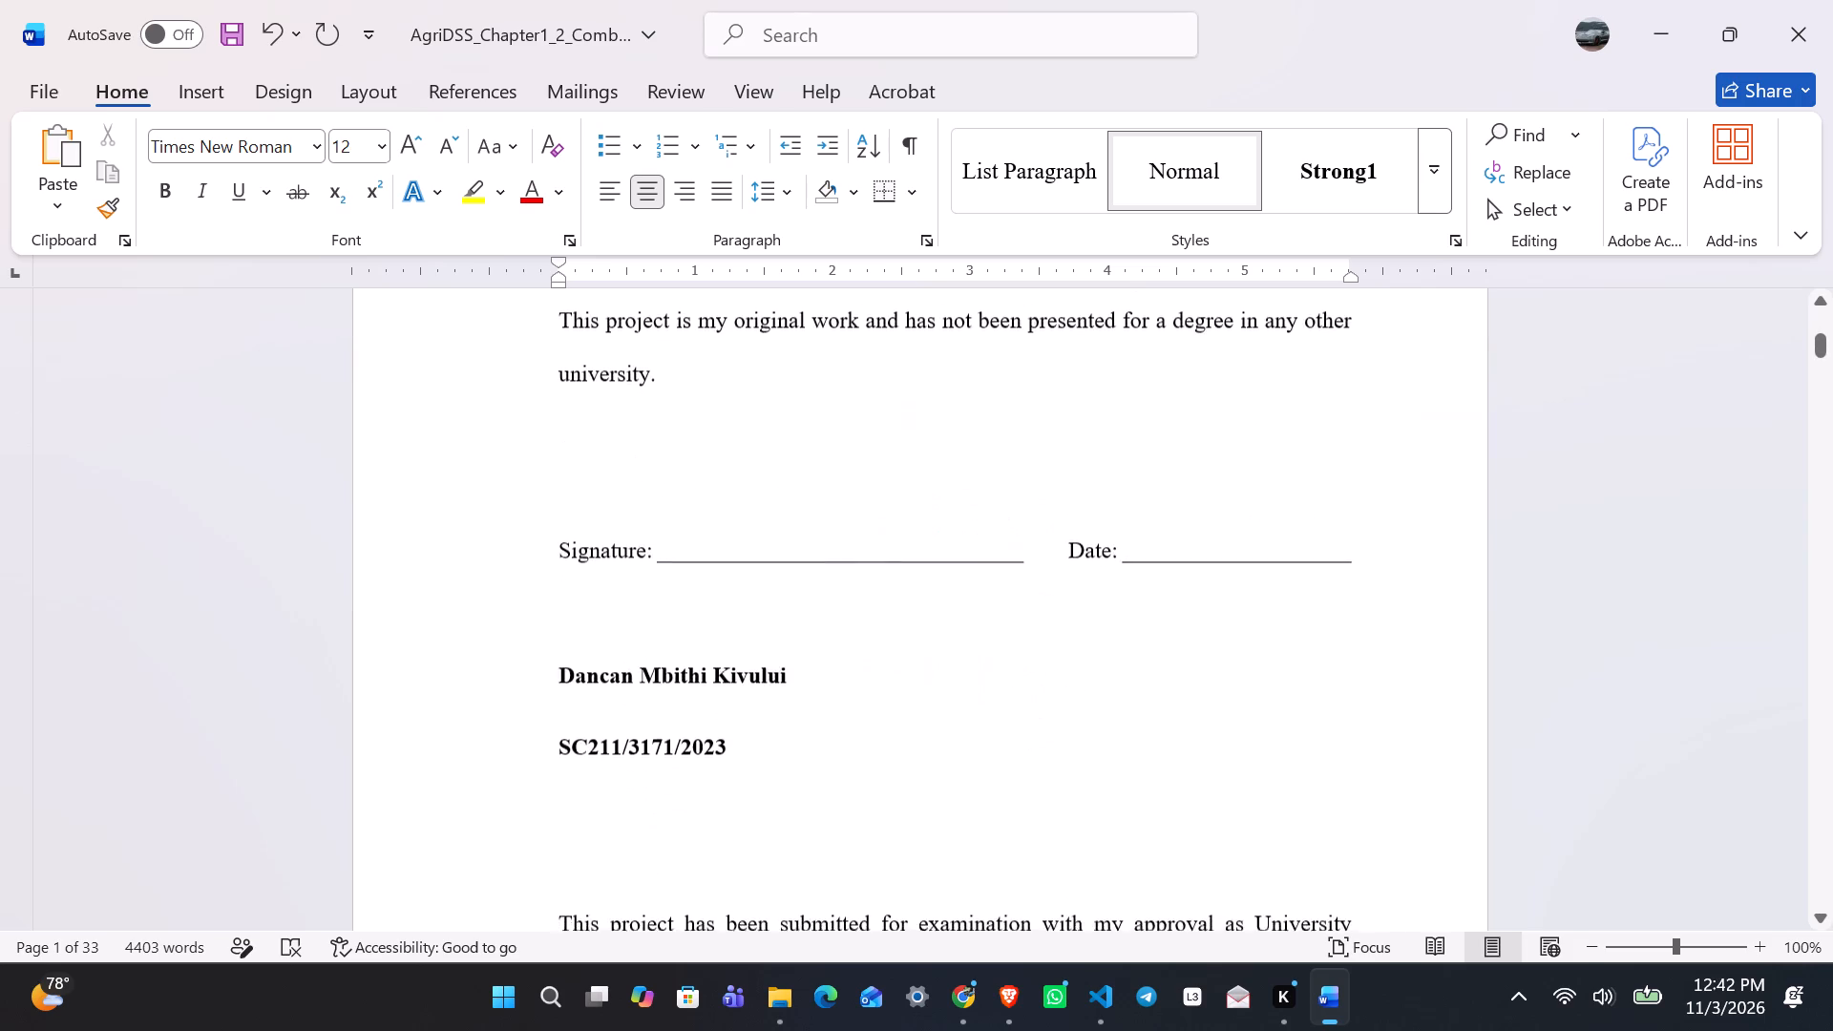
scroll(769, 515, down, 5)
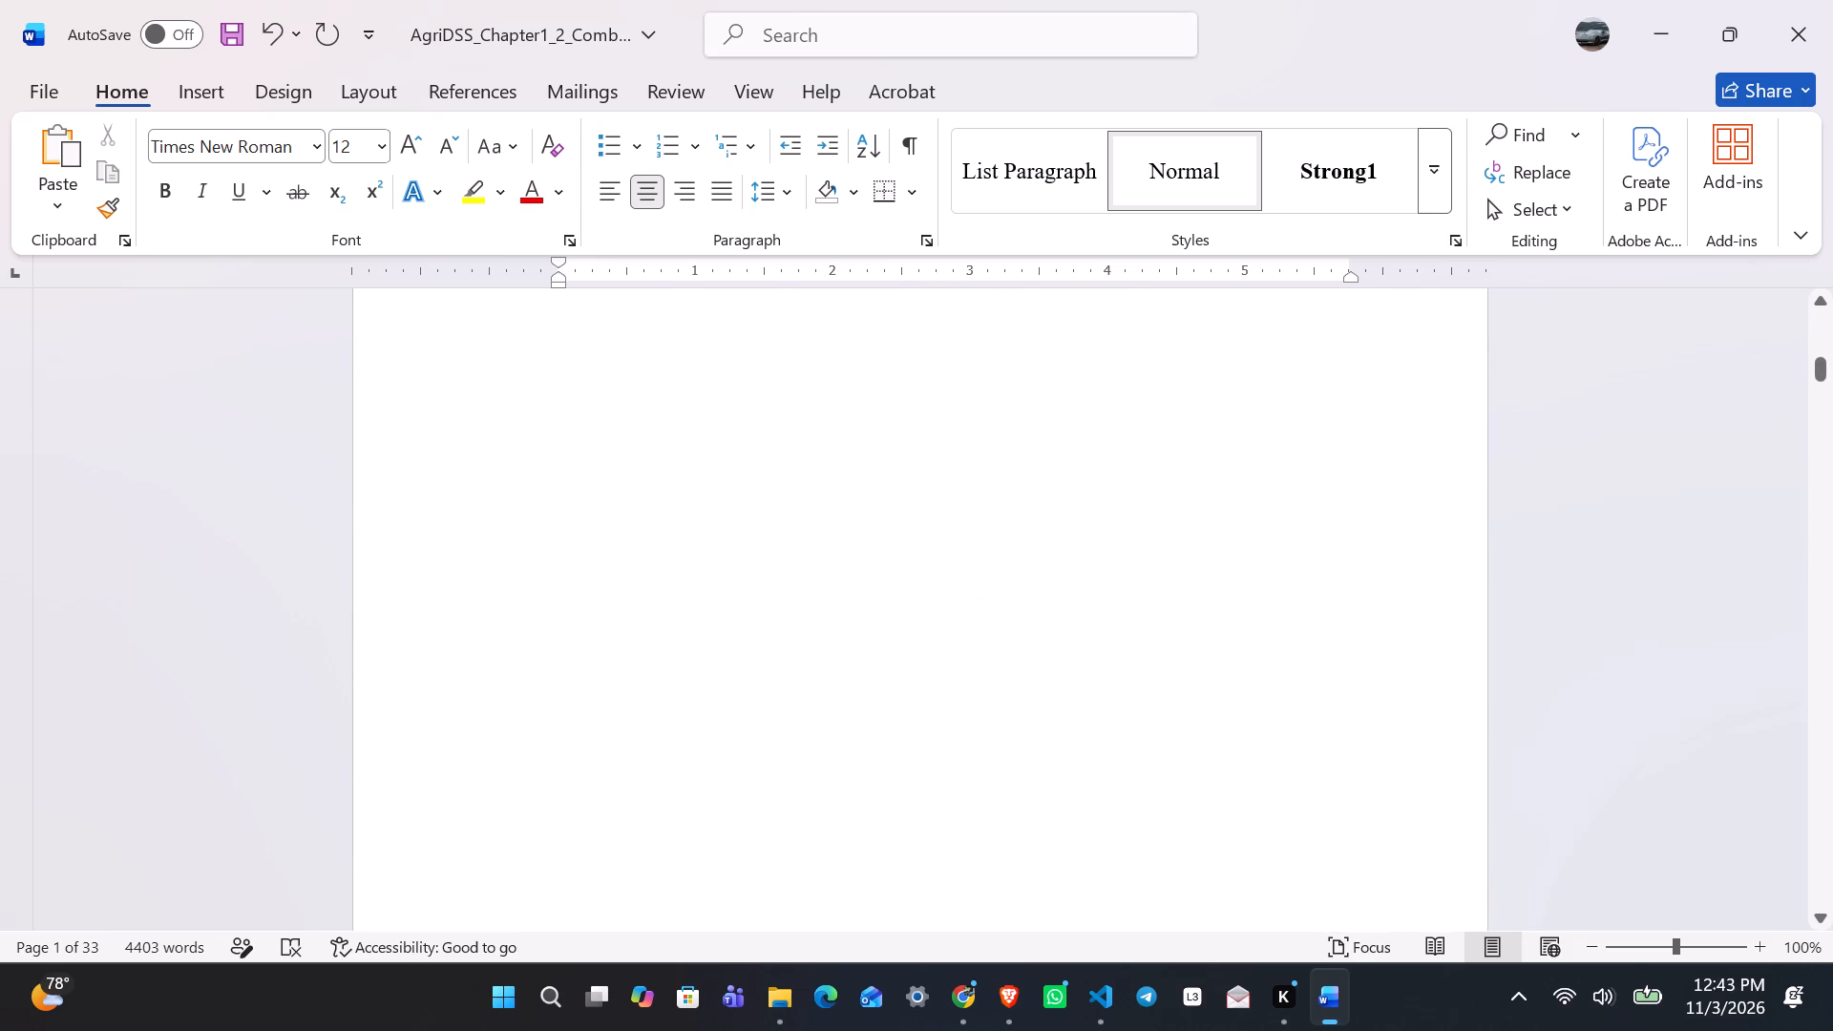
scroll(769, 515, down, 3)
scroll(769, 515, up, 3)
scroll(769, 515, right, 1)
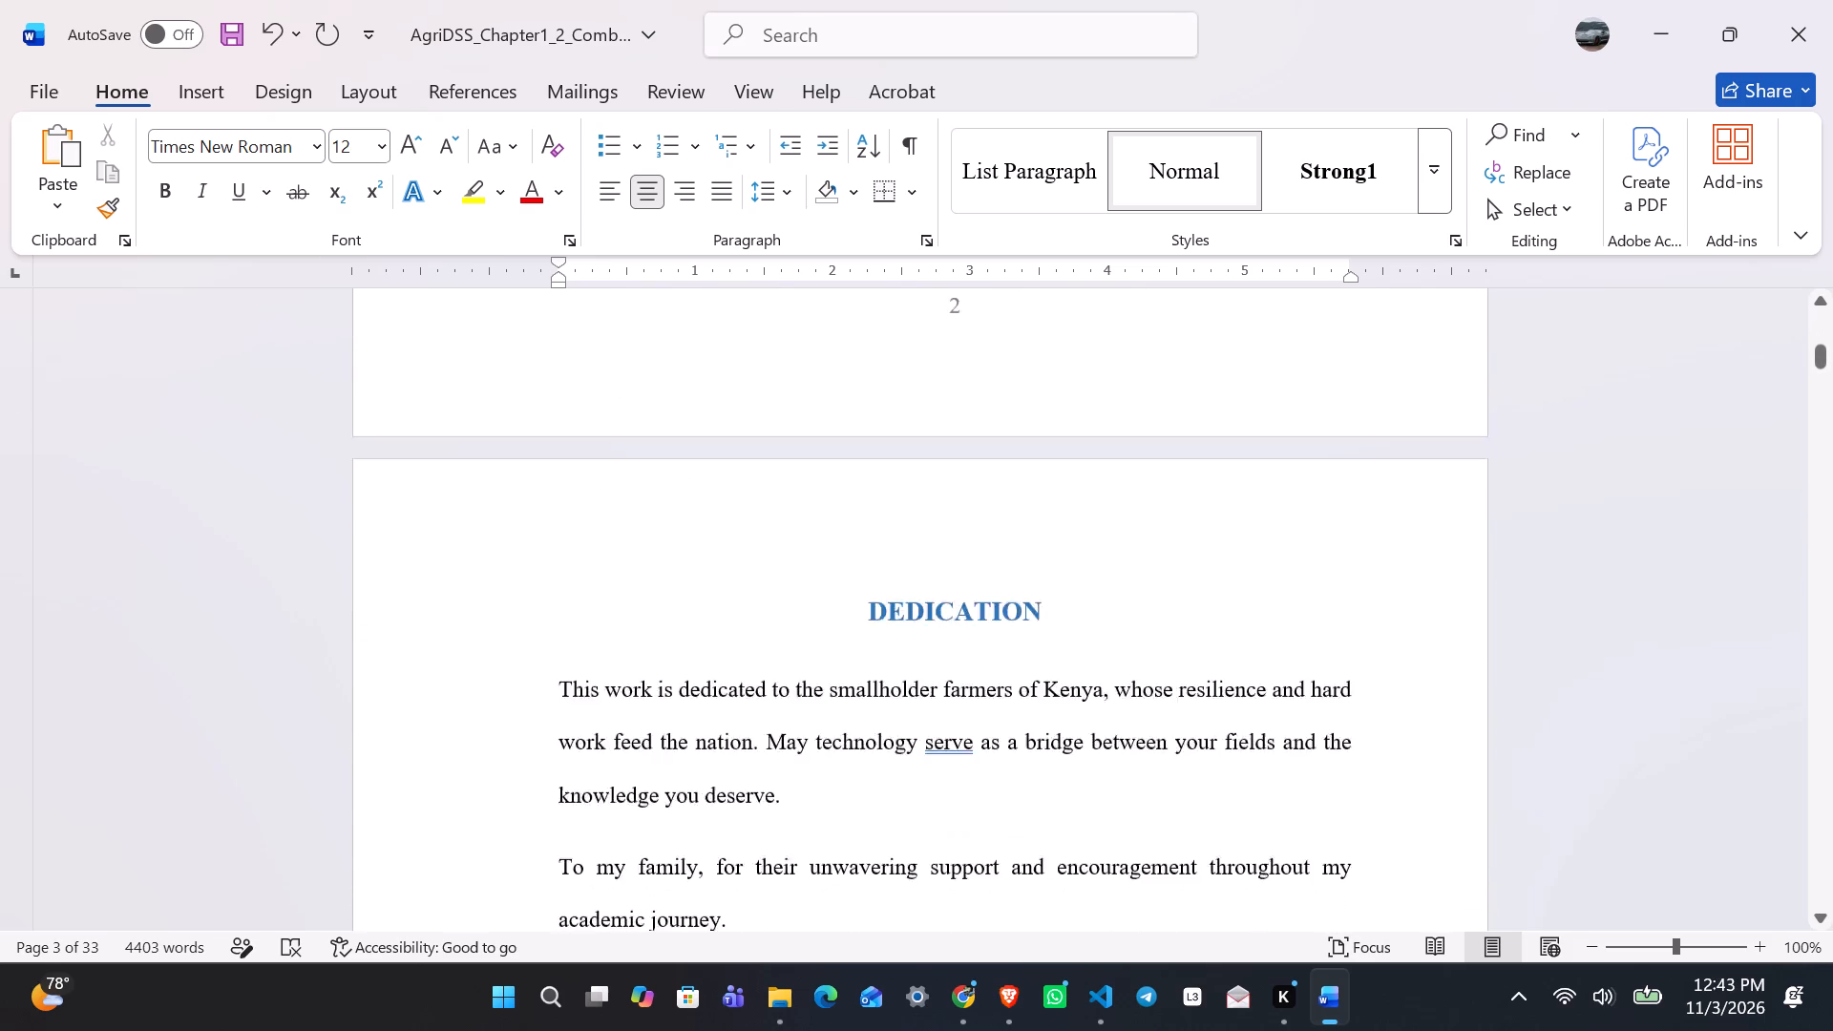
Review the page layout and numbering from the Dedication page through the List of Figures.
scroll(769, 515, right, 1)
scroll(769, 515, down, 3)
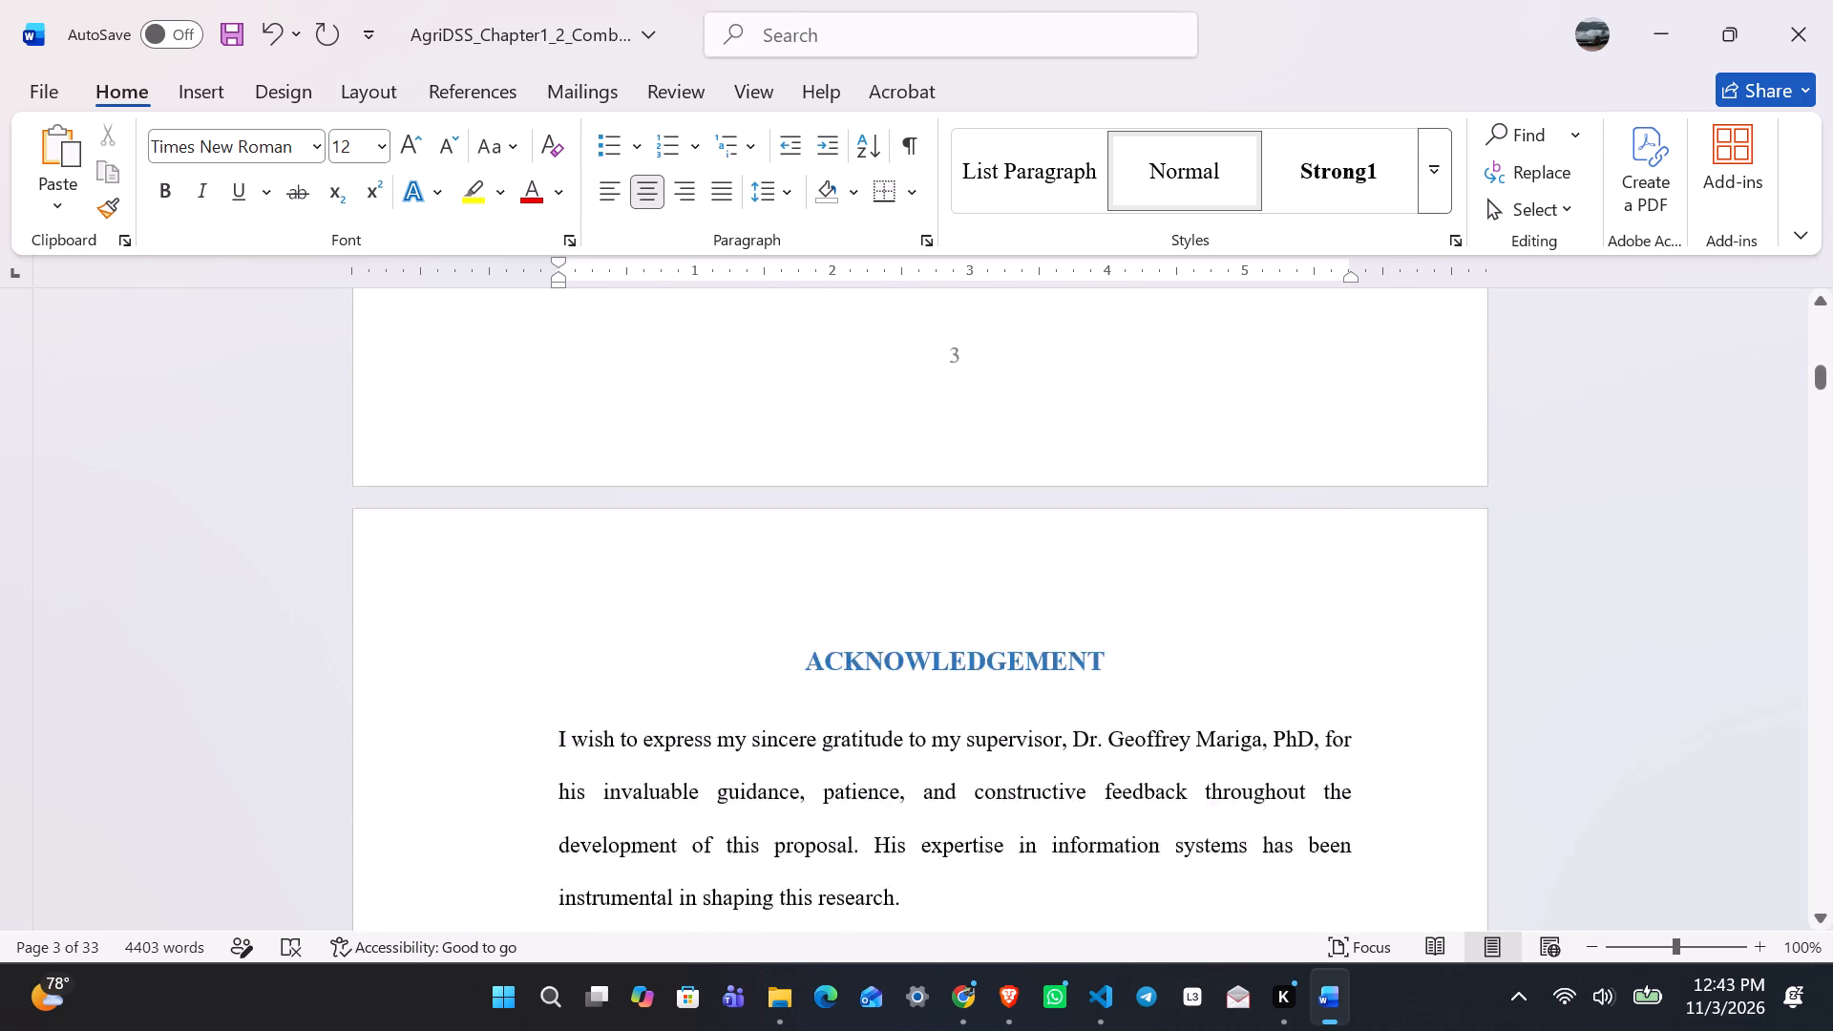
scroll(769, 515, down, 5)
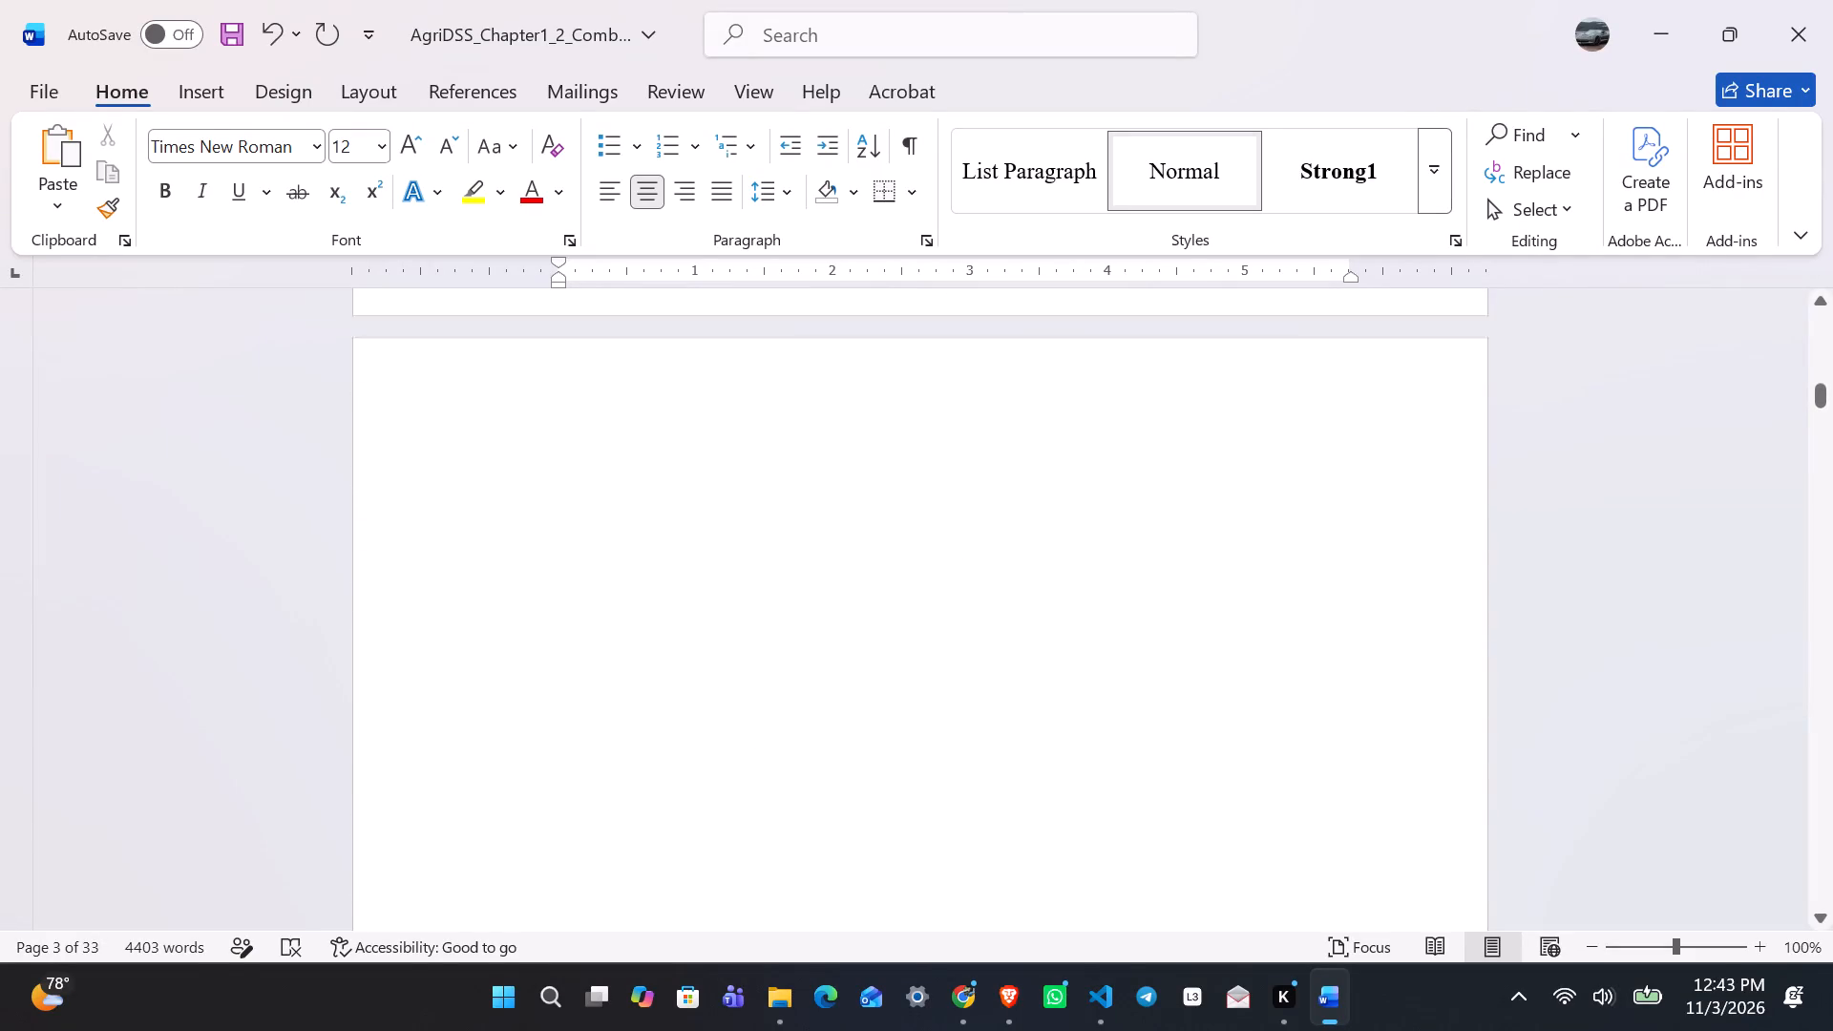
scroll(769, 515, down, 4)
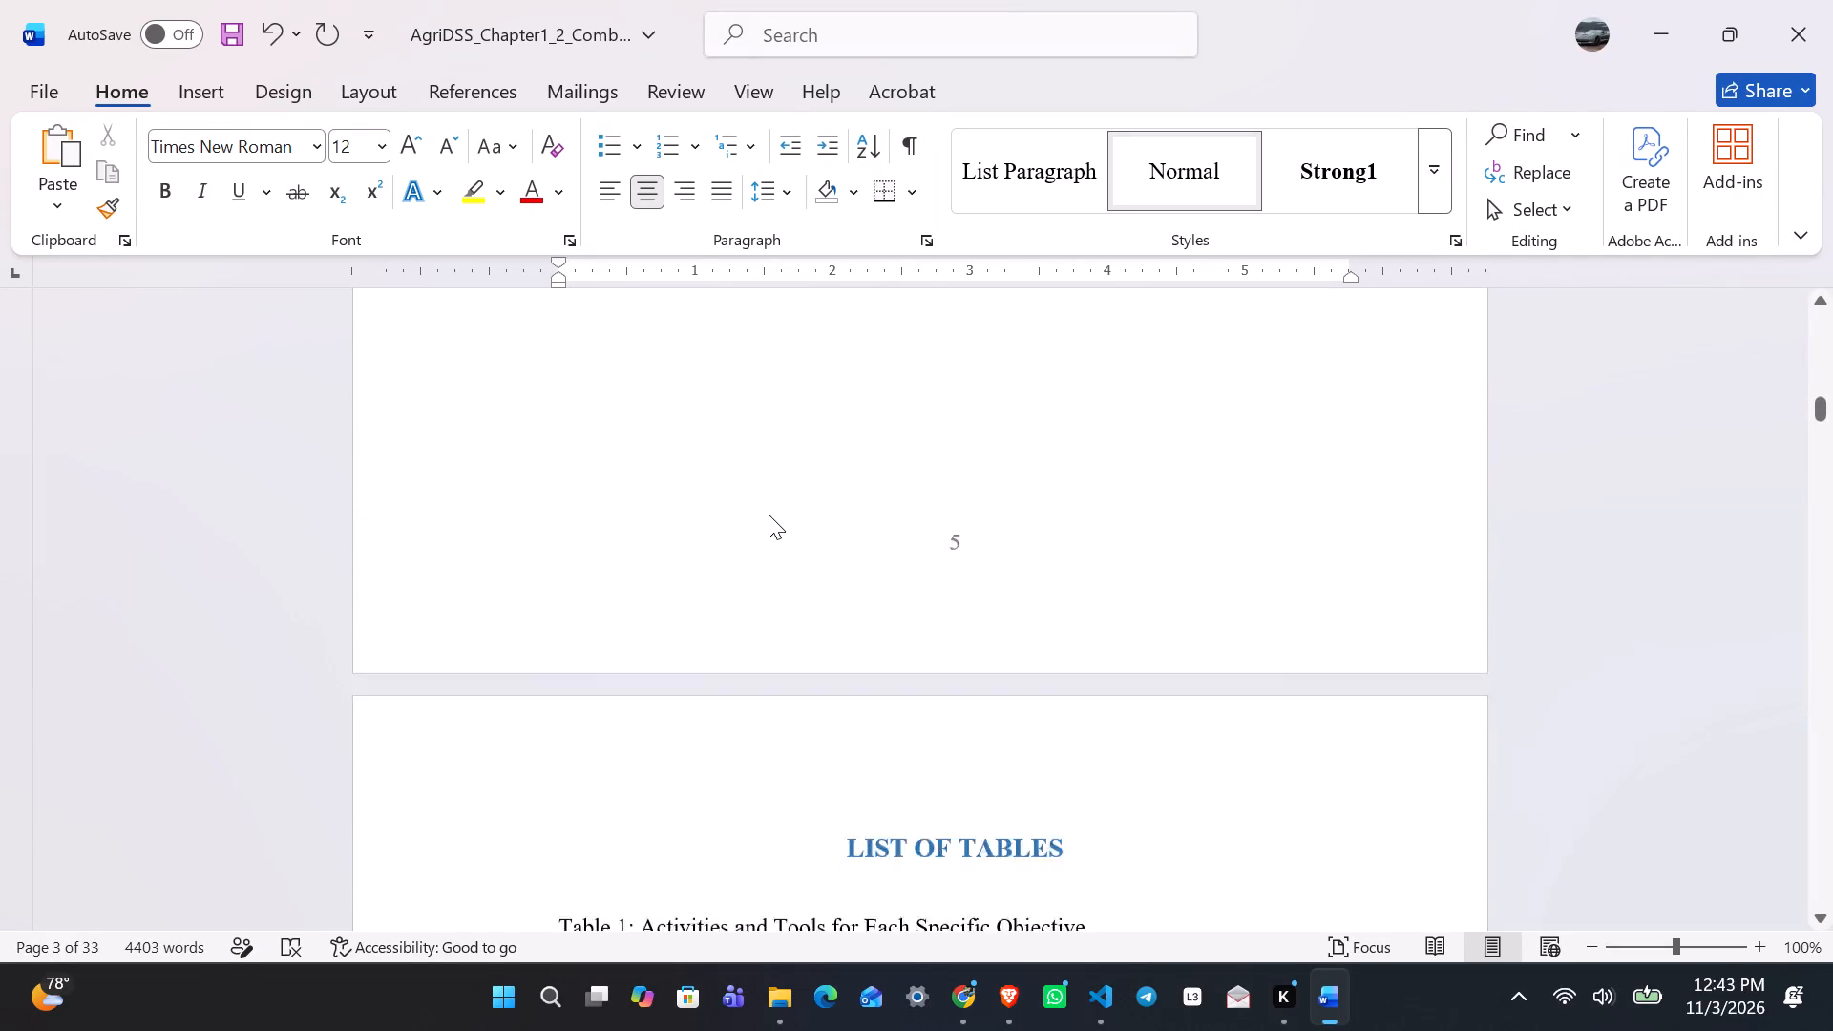
scroll(769, 515, down, 2)
scroll(769, 515, up, 4)
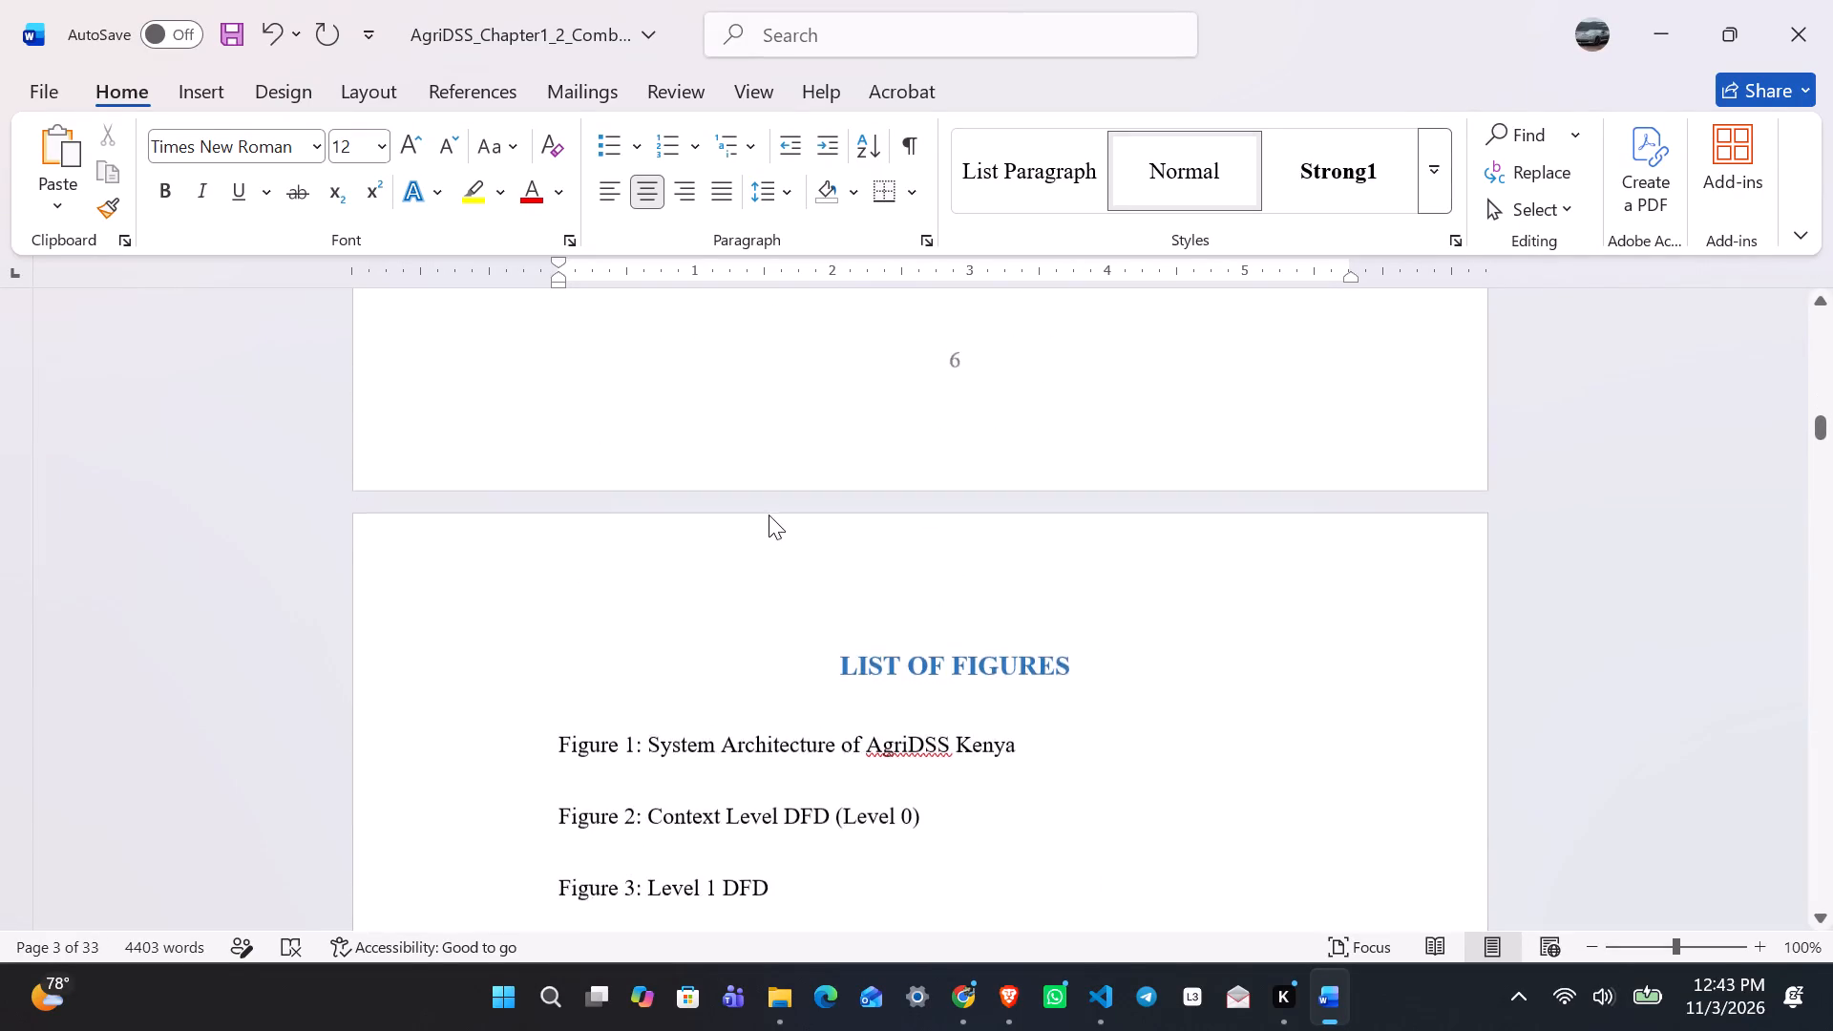
scroll(769, 515, up, 4)
scroll(769, 515, down, 1)
scroll(769, 515, up, 1)
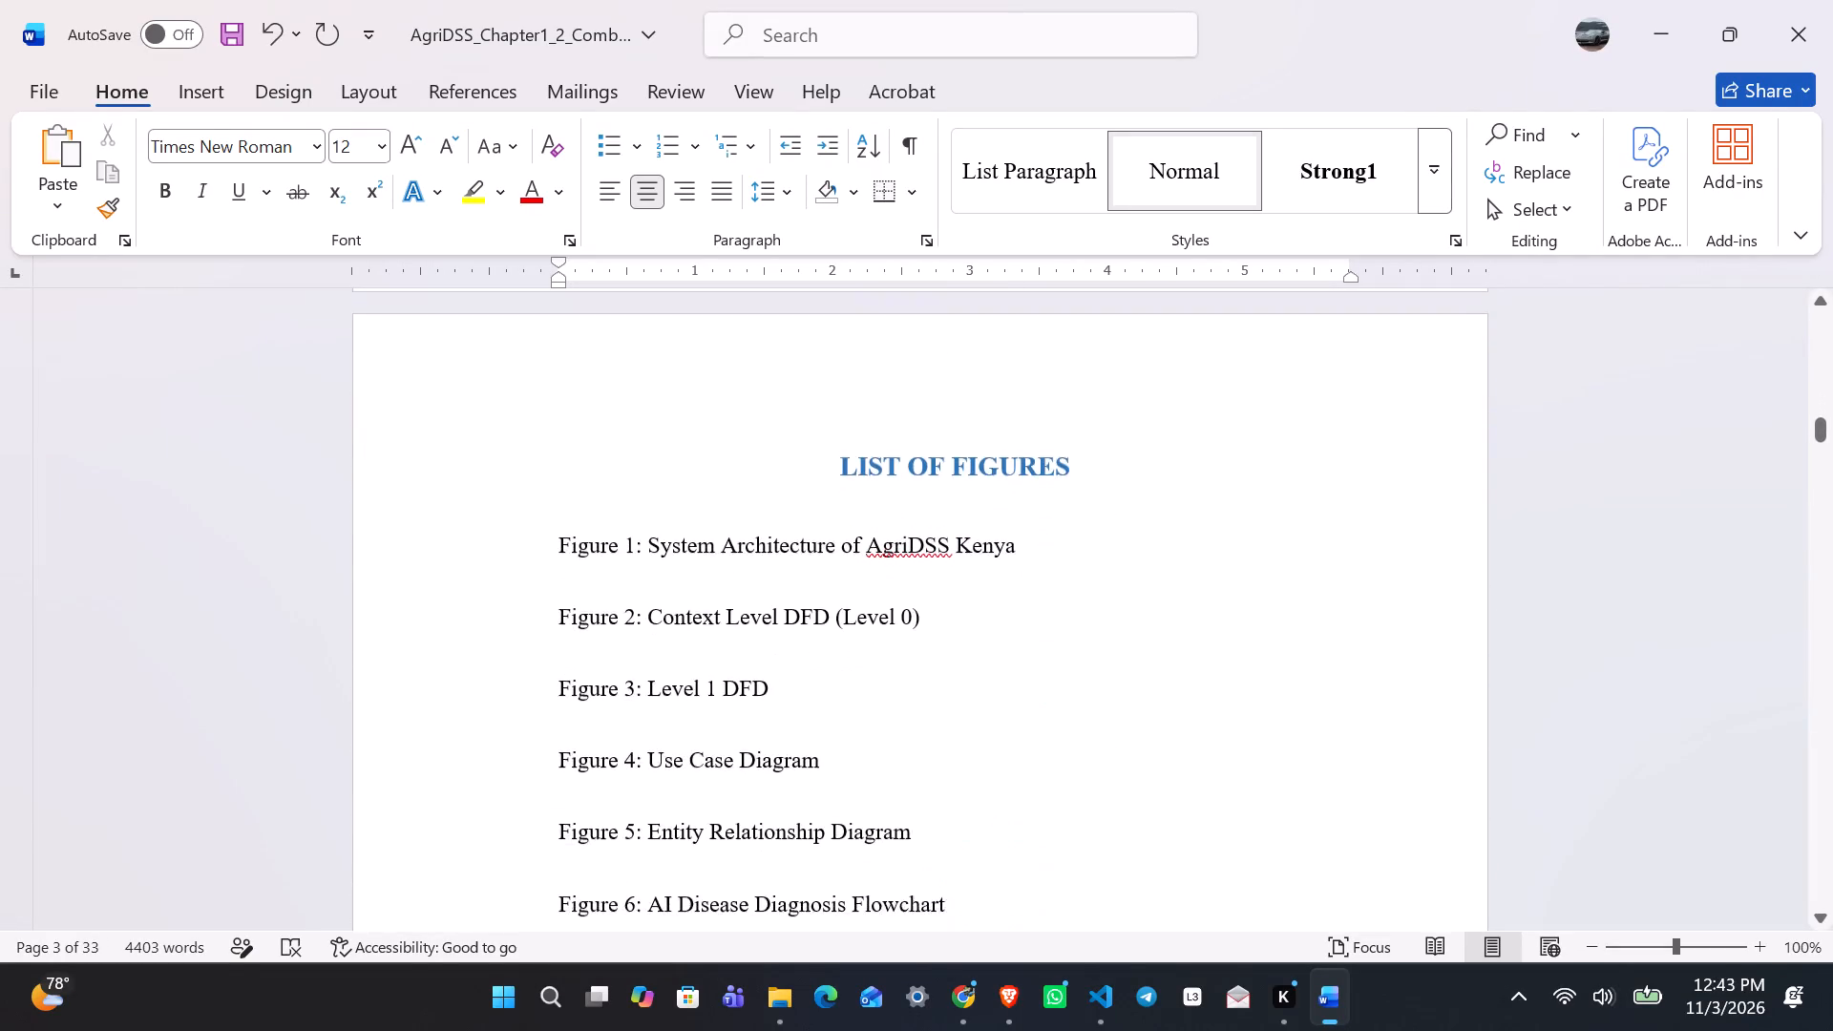
Insert the Automatic Table 1 table of contents on the blank page between the Acknowledgement and the List of Tables.
scroll(769, 515, up, 2)
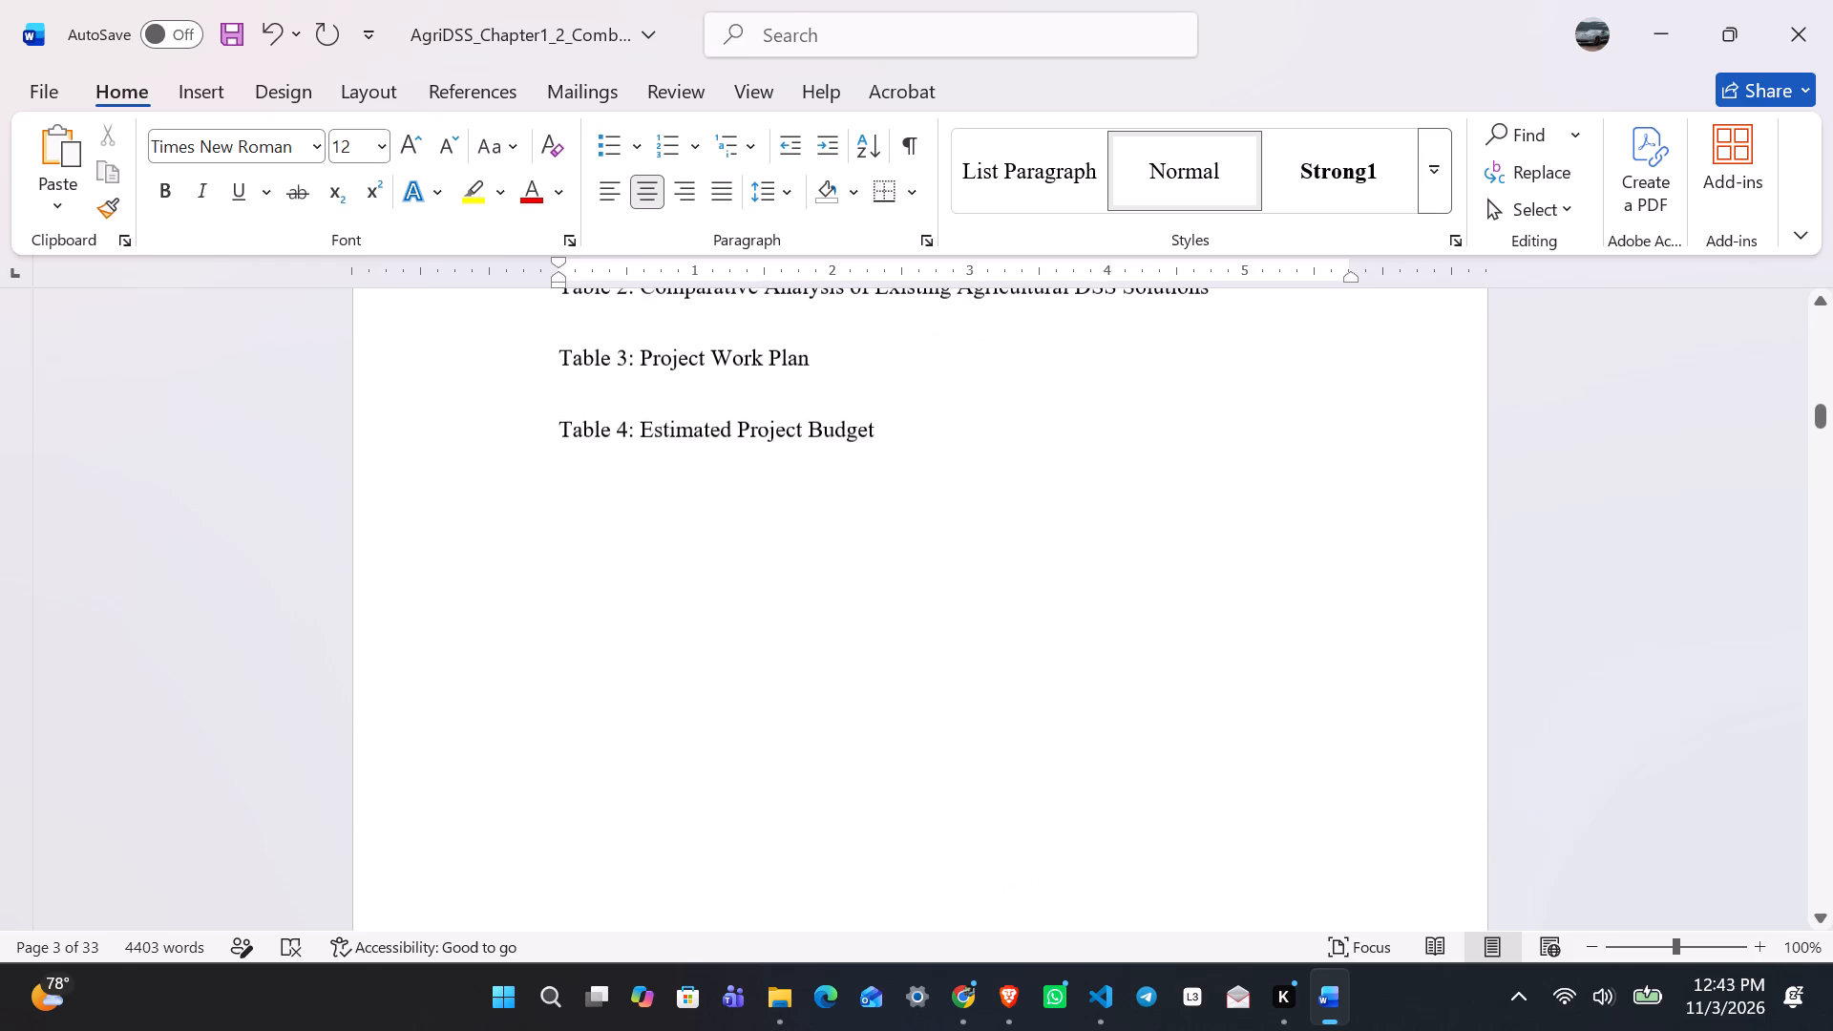
scroll(769, 515, up, 4)
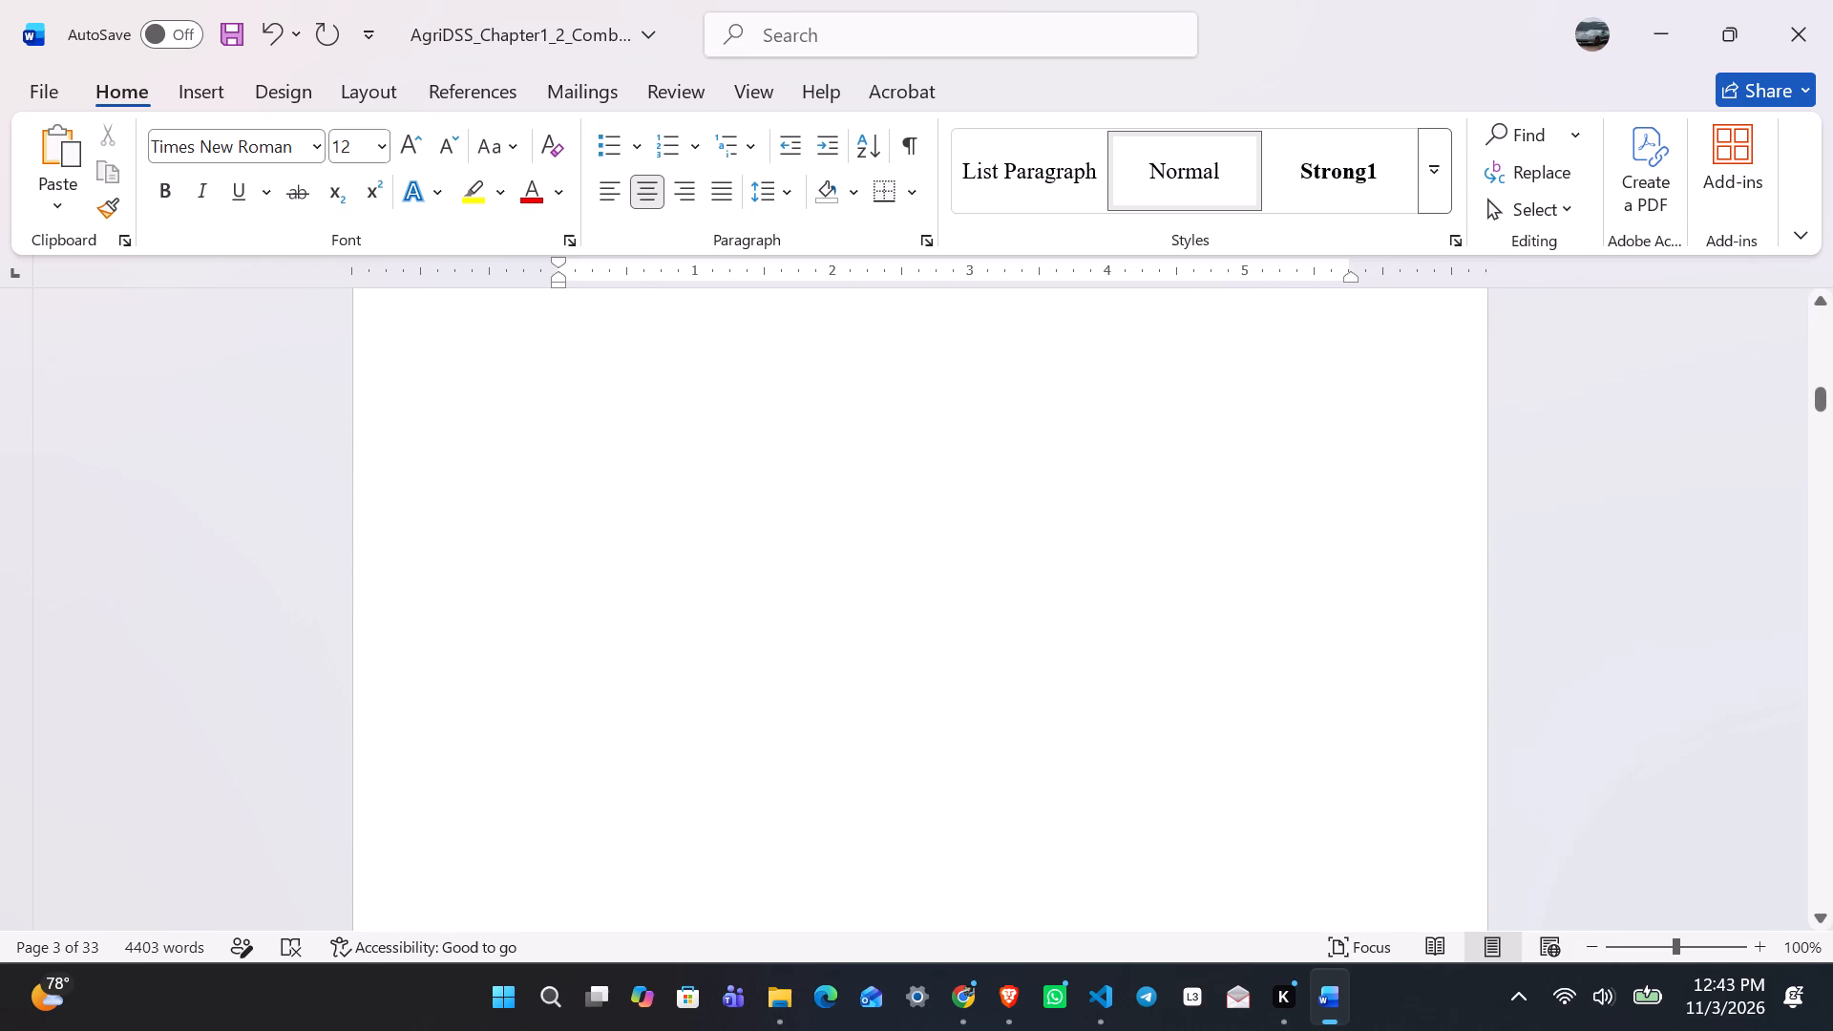
scroll(769, 515, up, 2)
scroll(769, 515, down, 2)
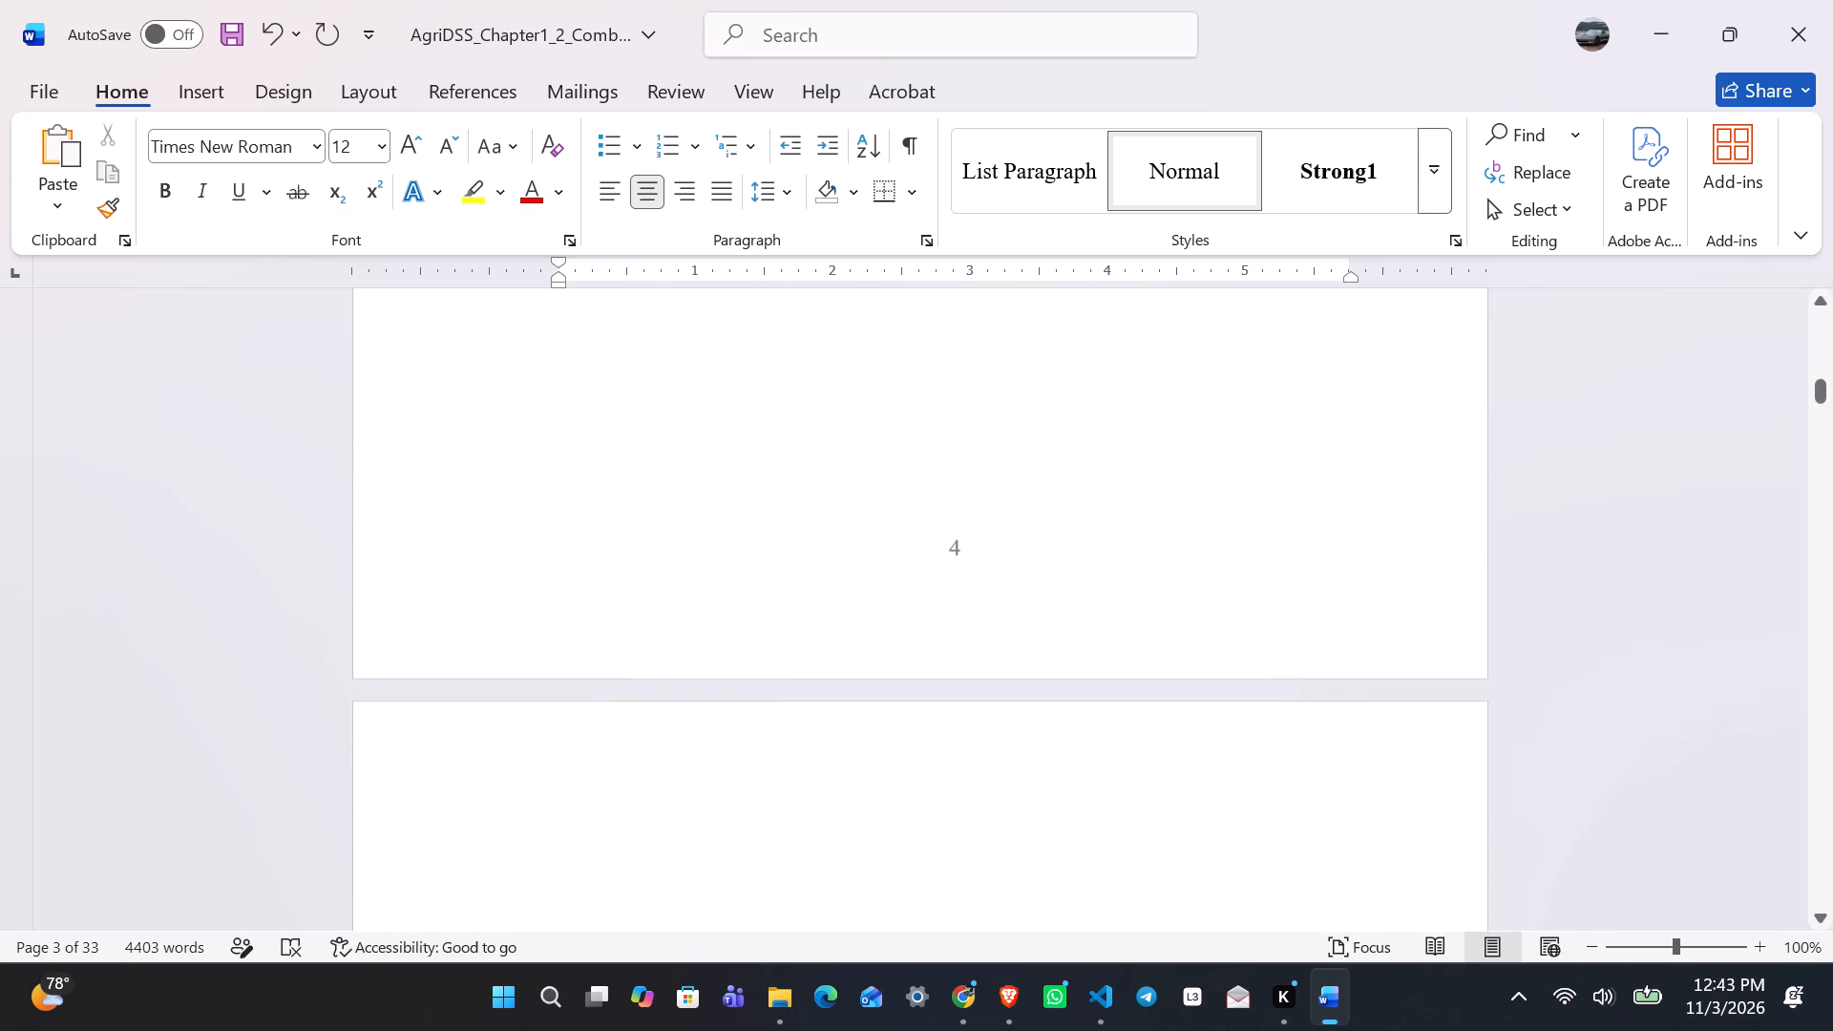
click(679, 746)
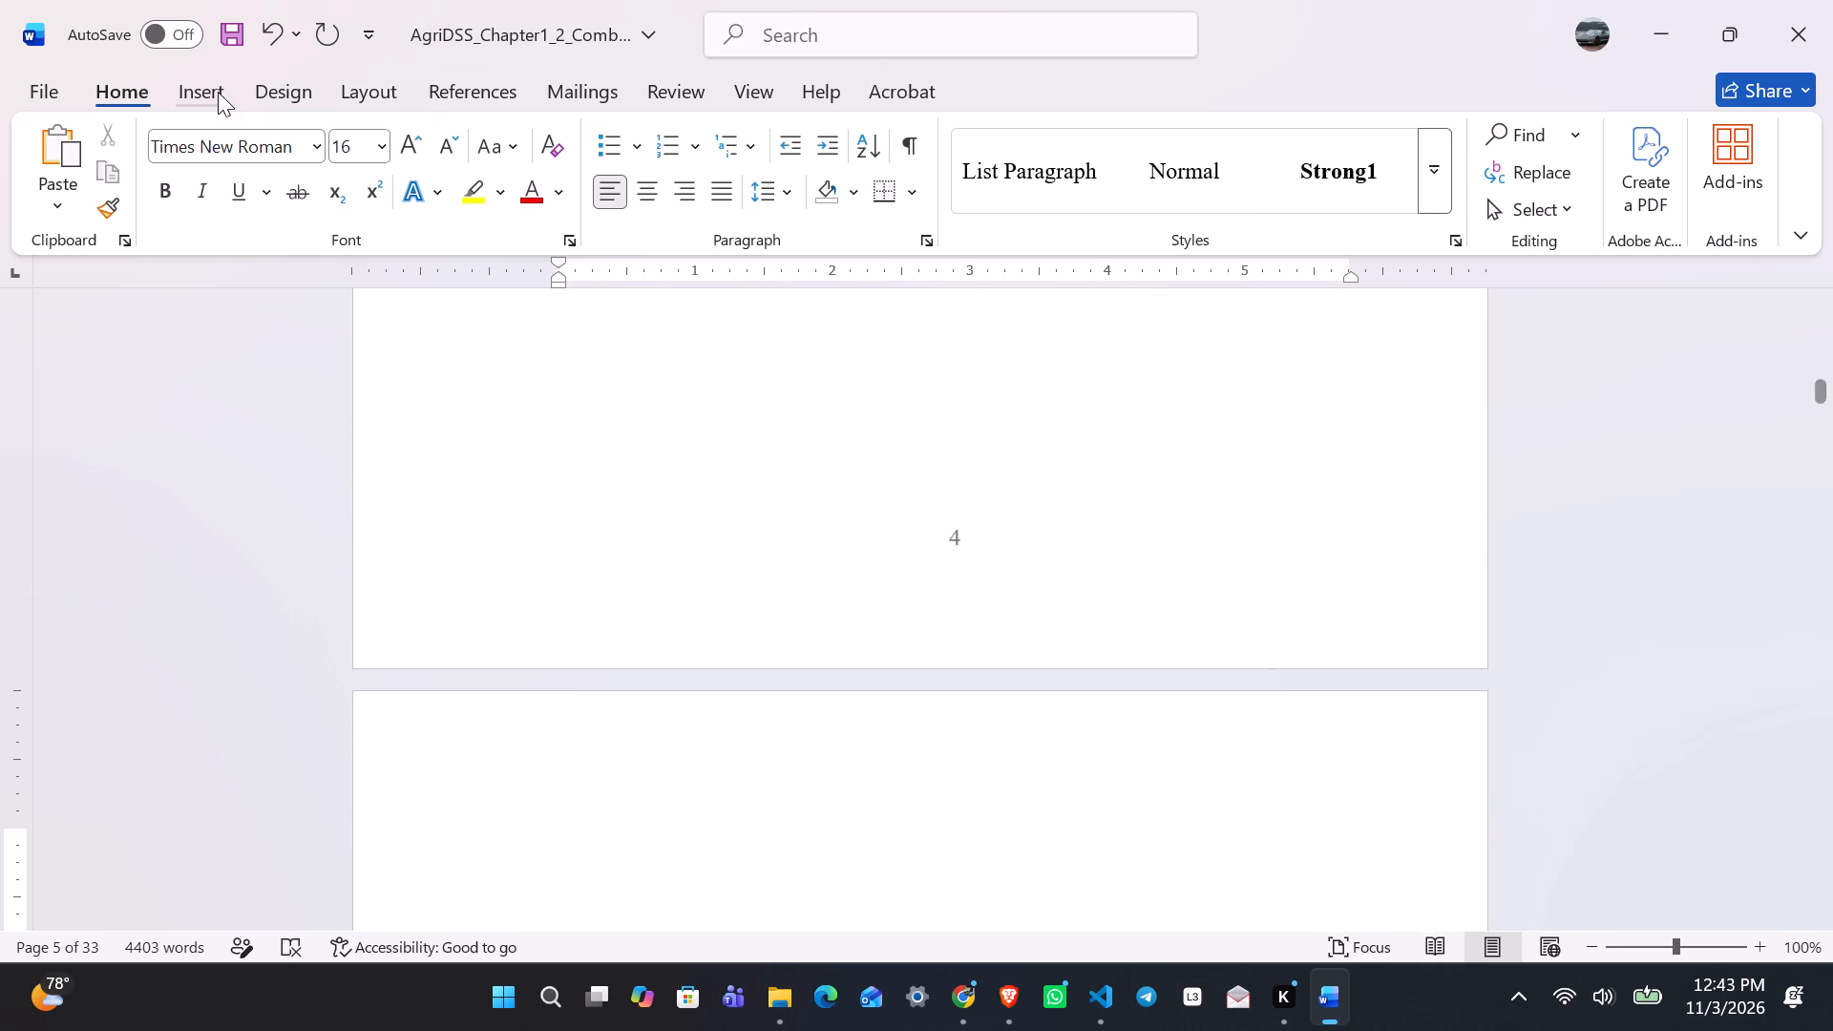
click(489, 93)
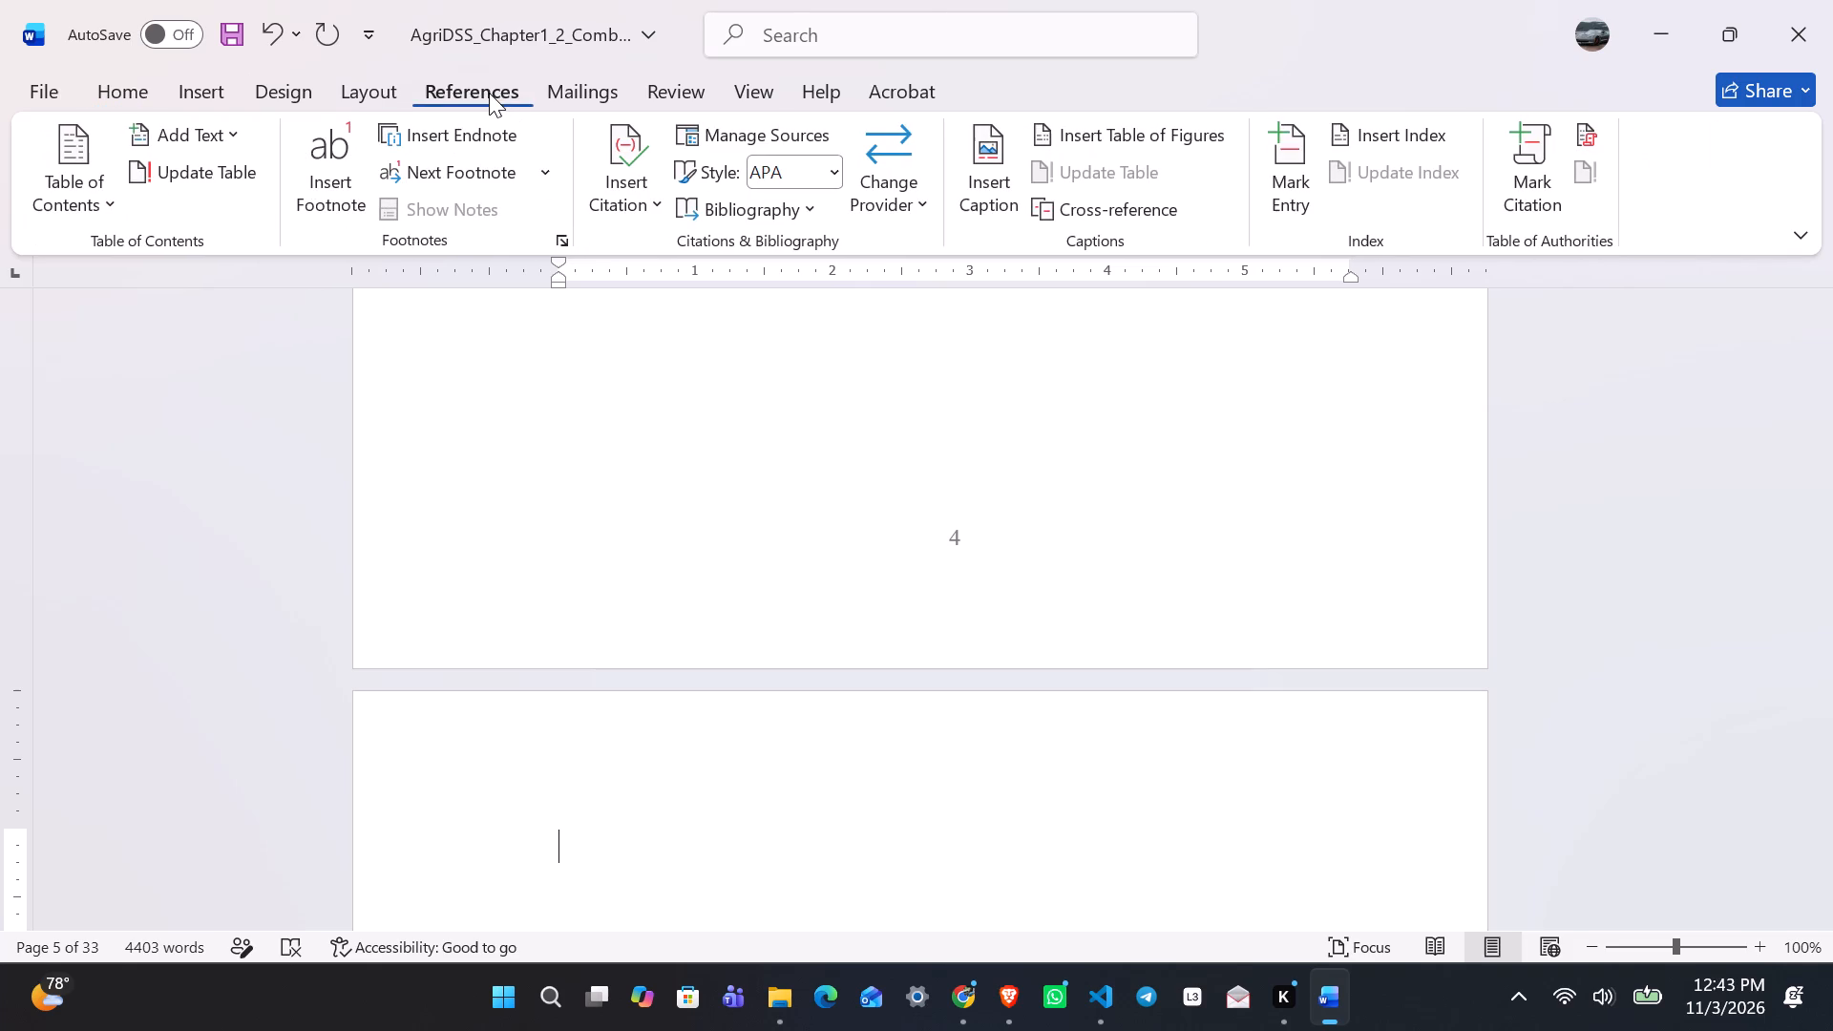
click(86, 184)
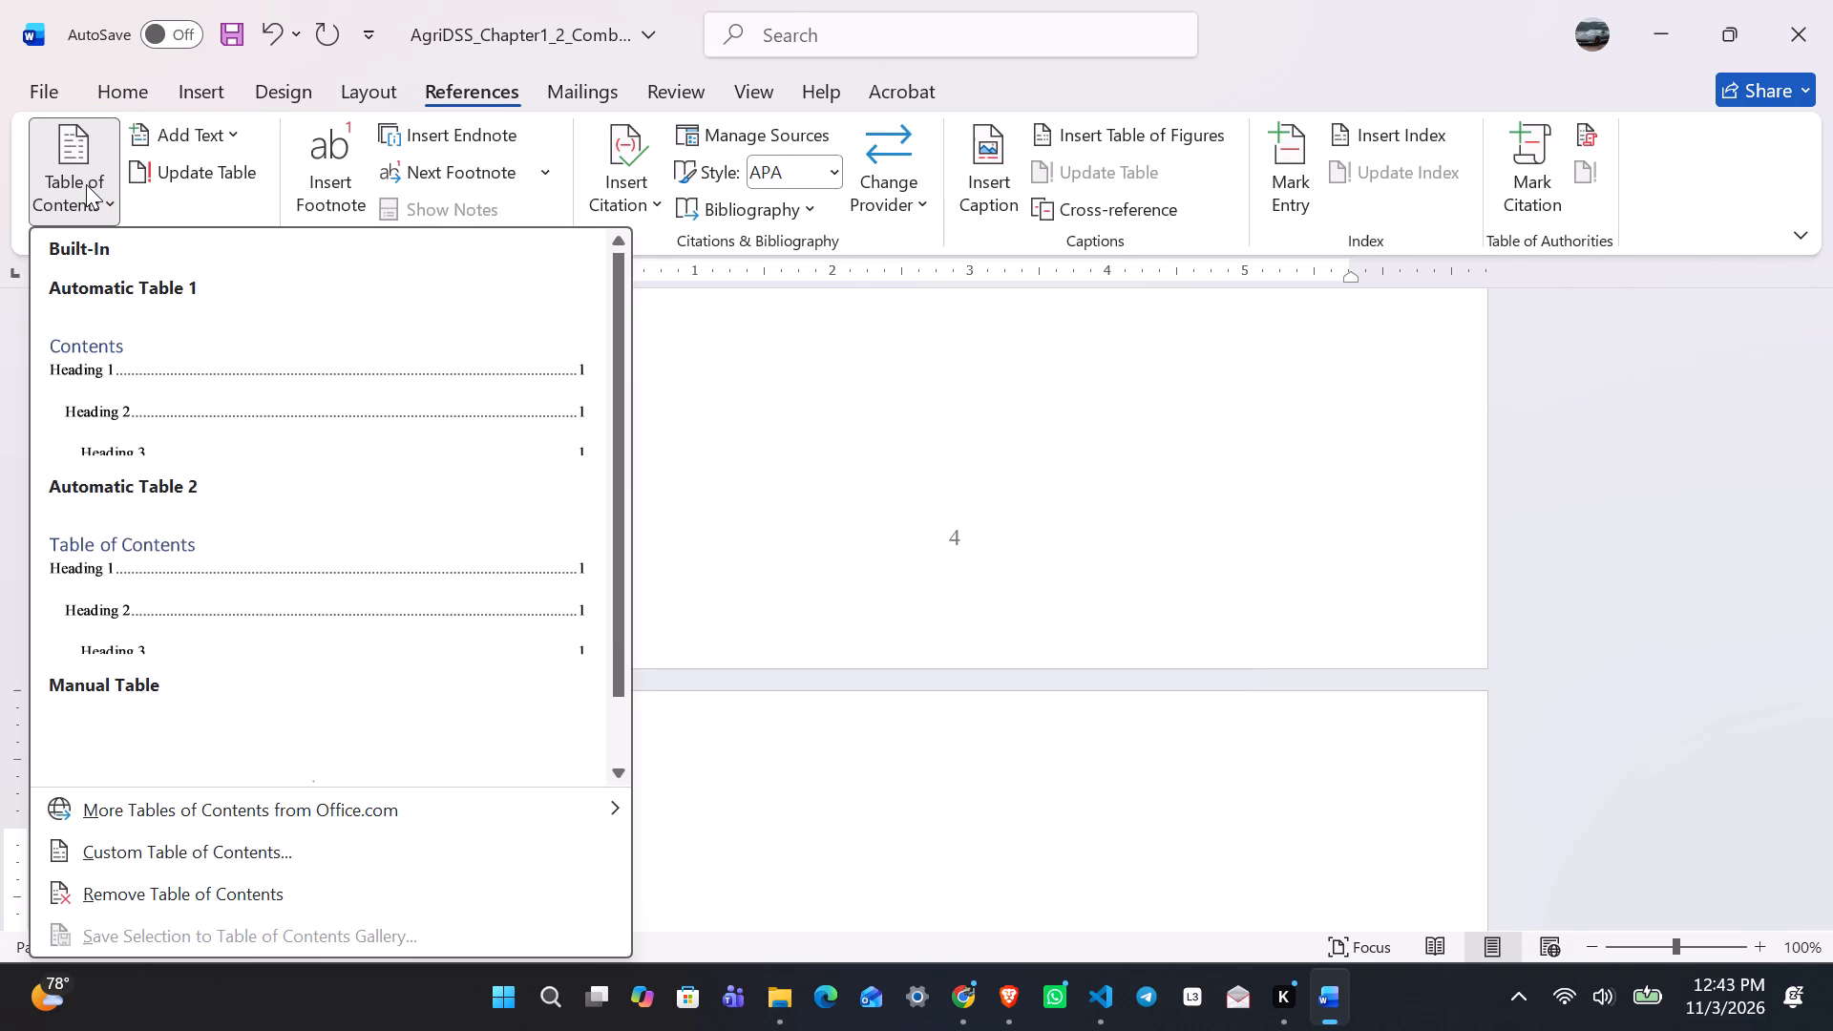
click(235, 390)
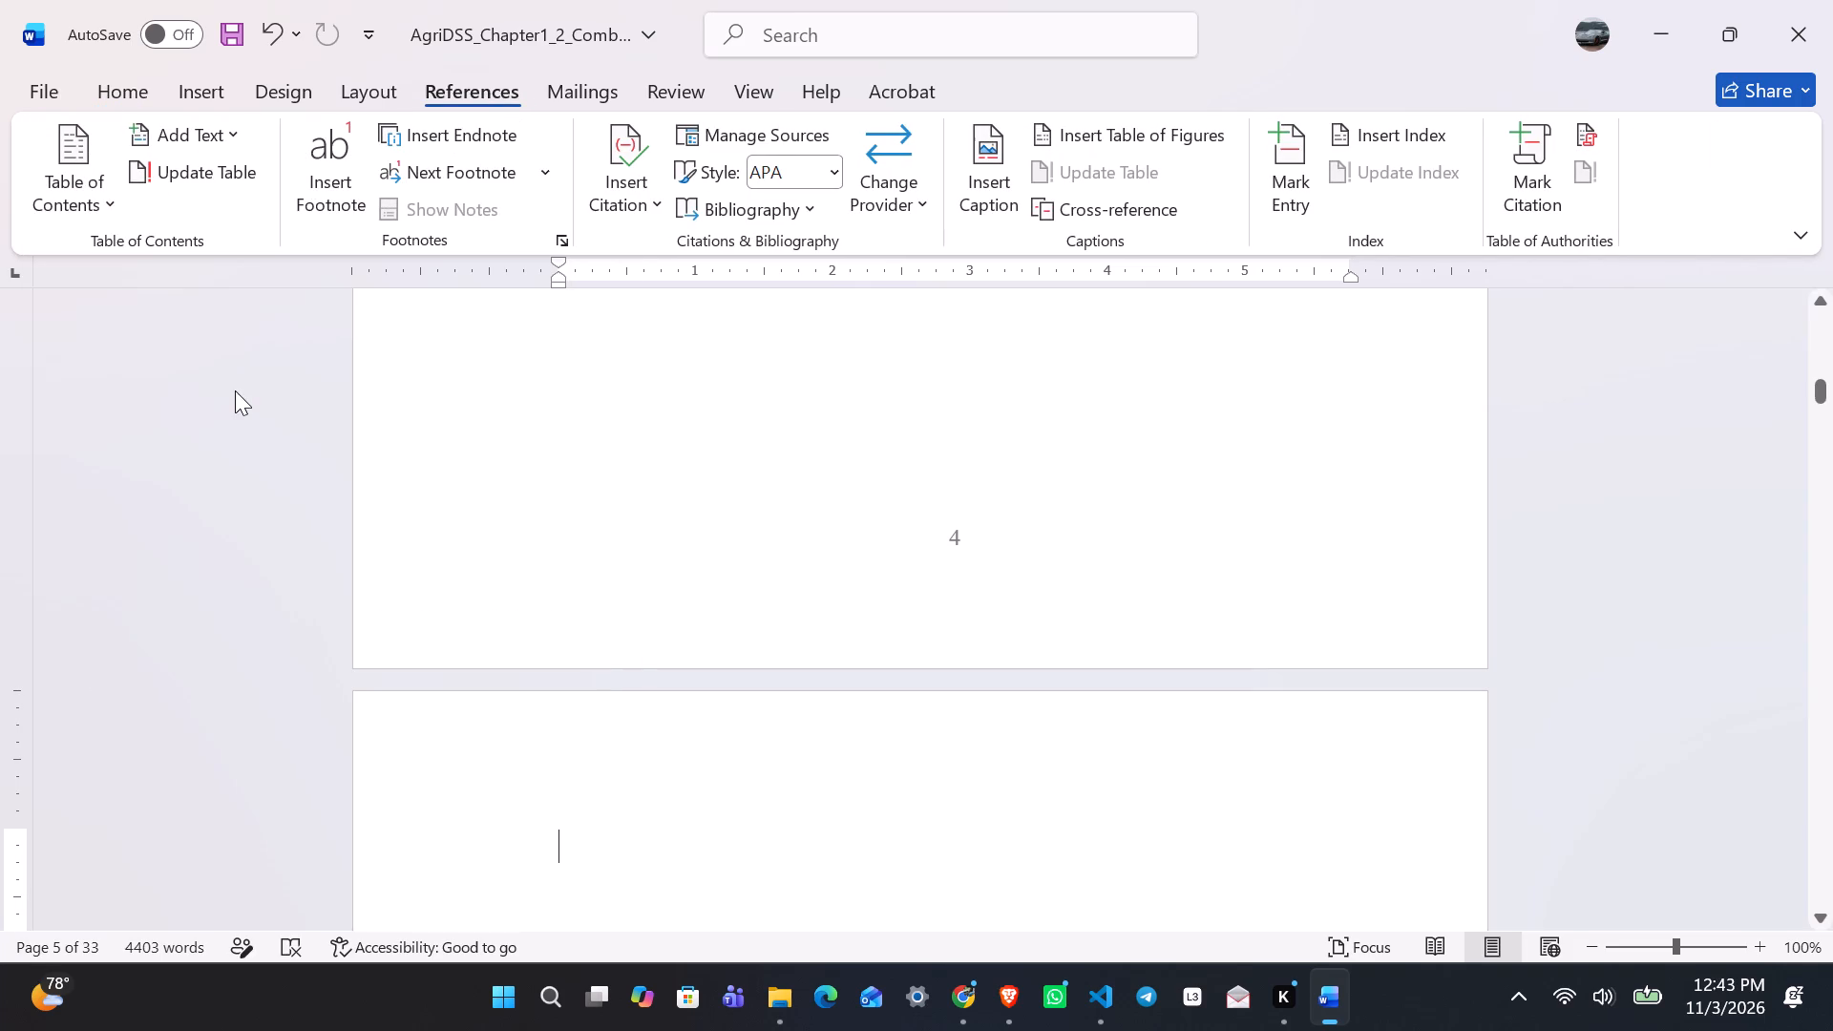
scroll(693, 401, up, 1)
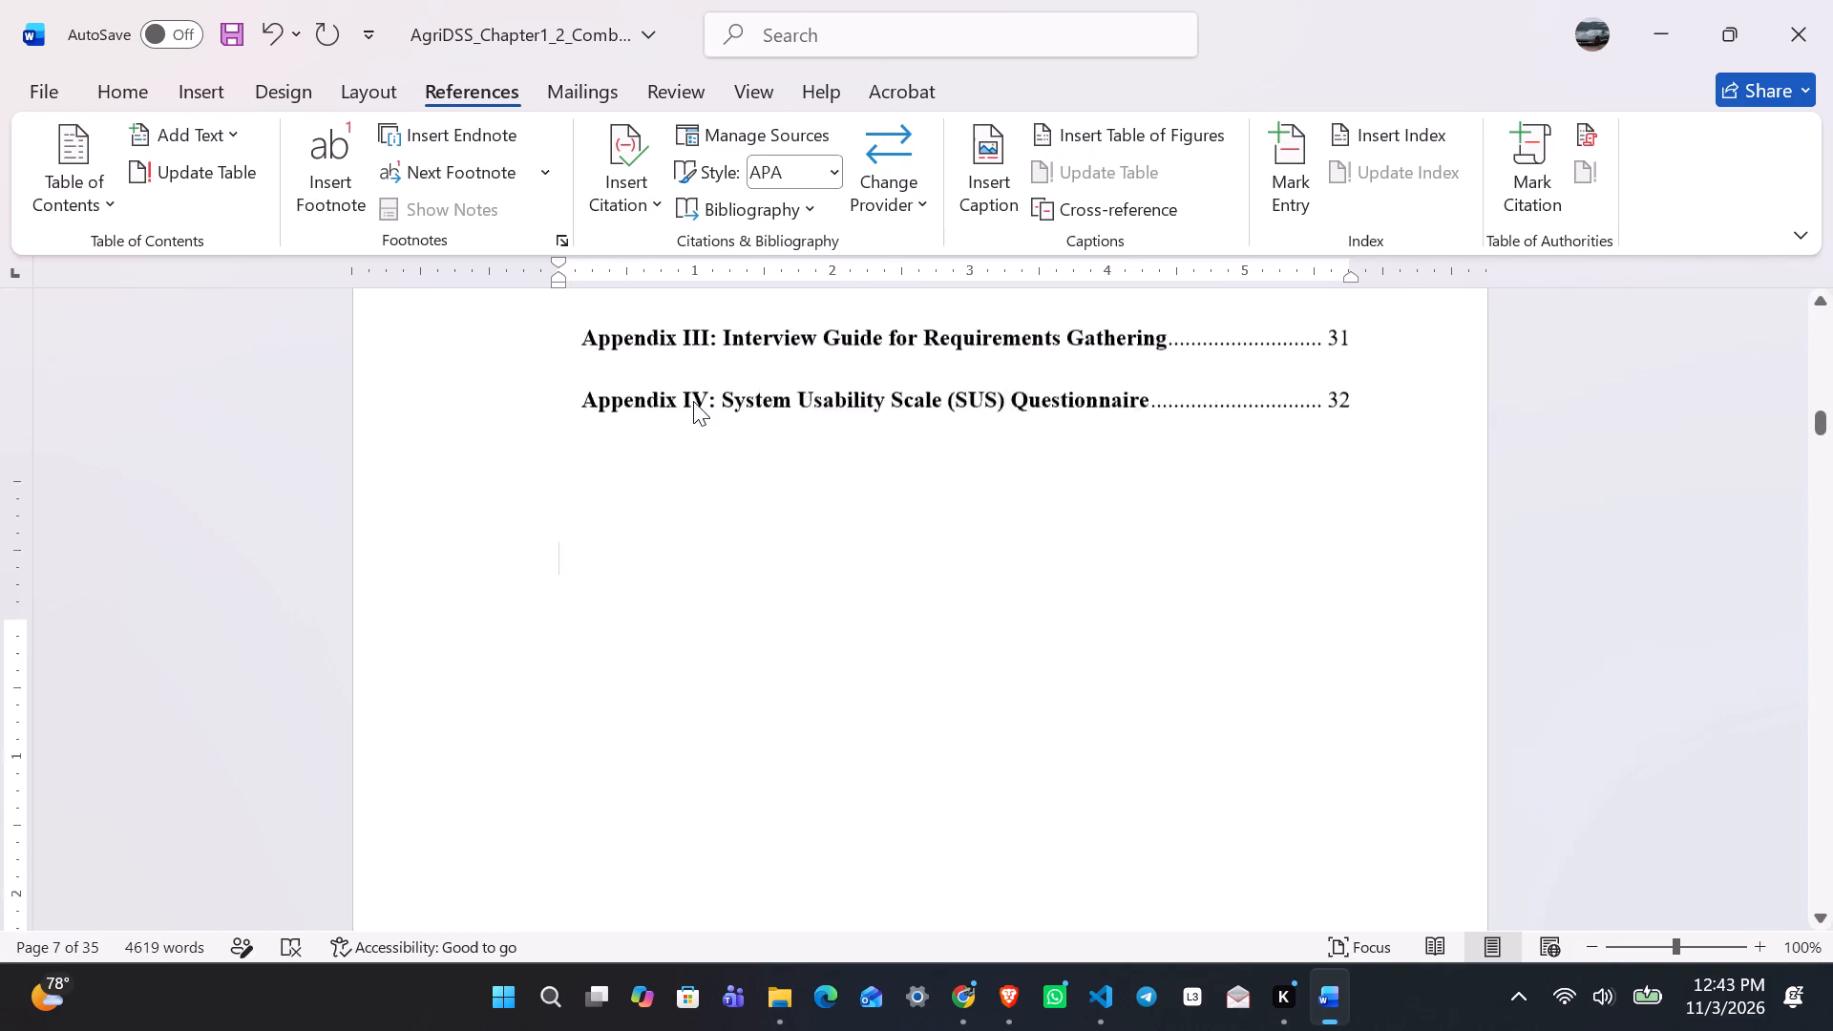
scroll(693, 401, up, 4)
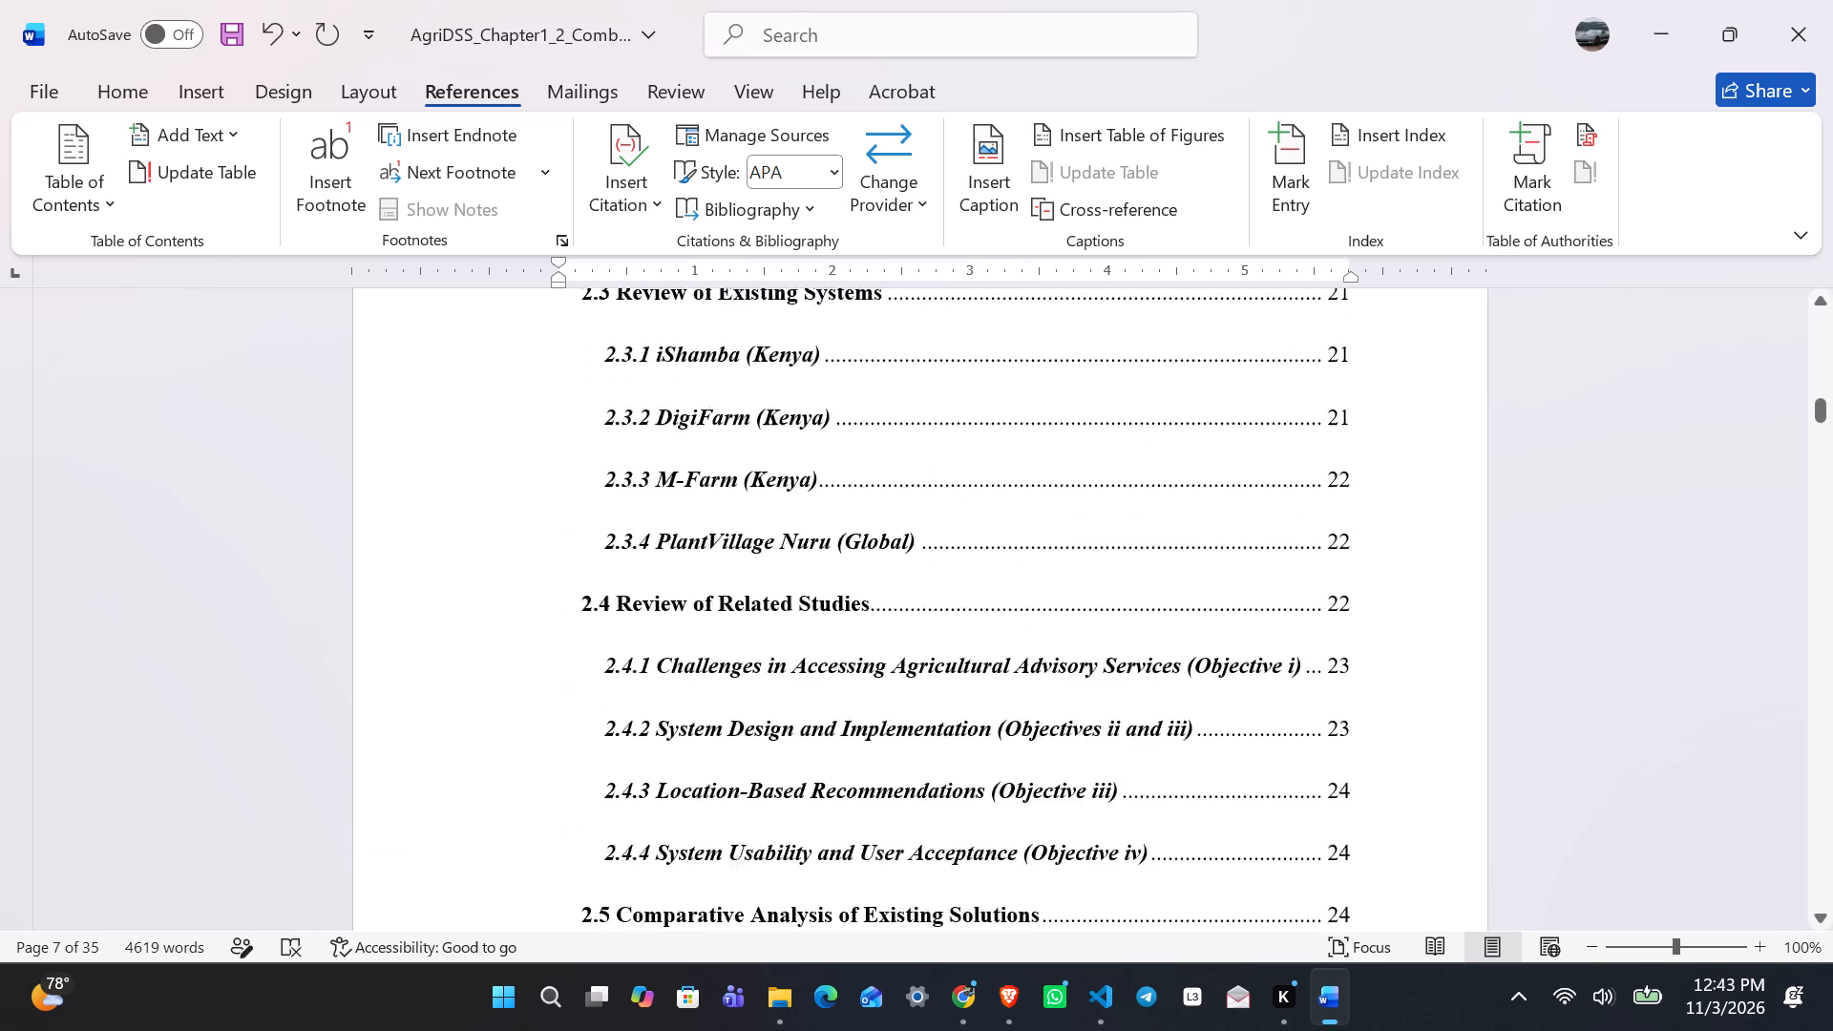
scroll(693, 401, up, 5)
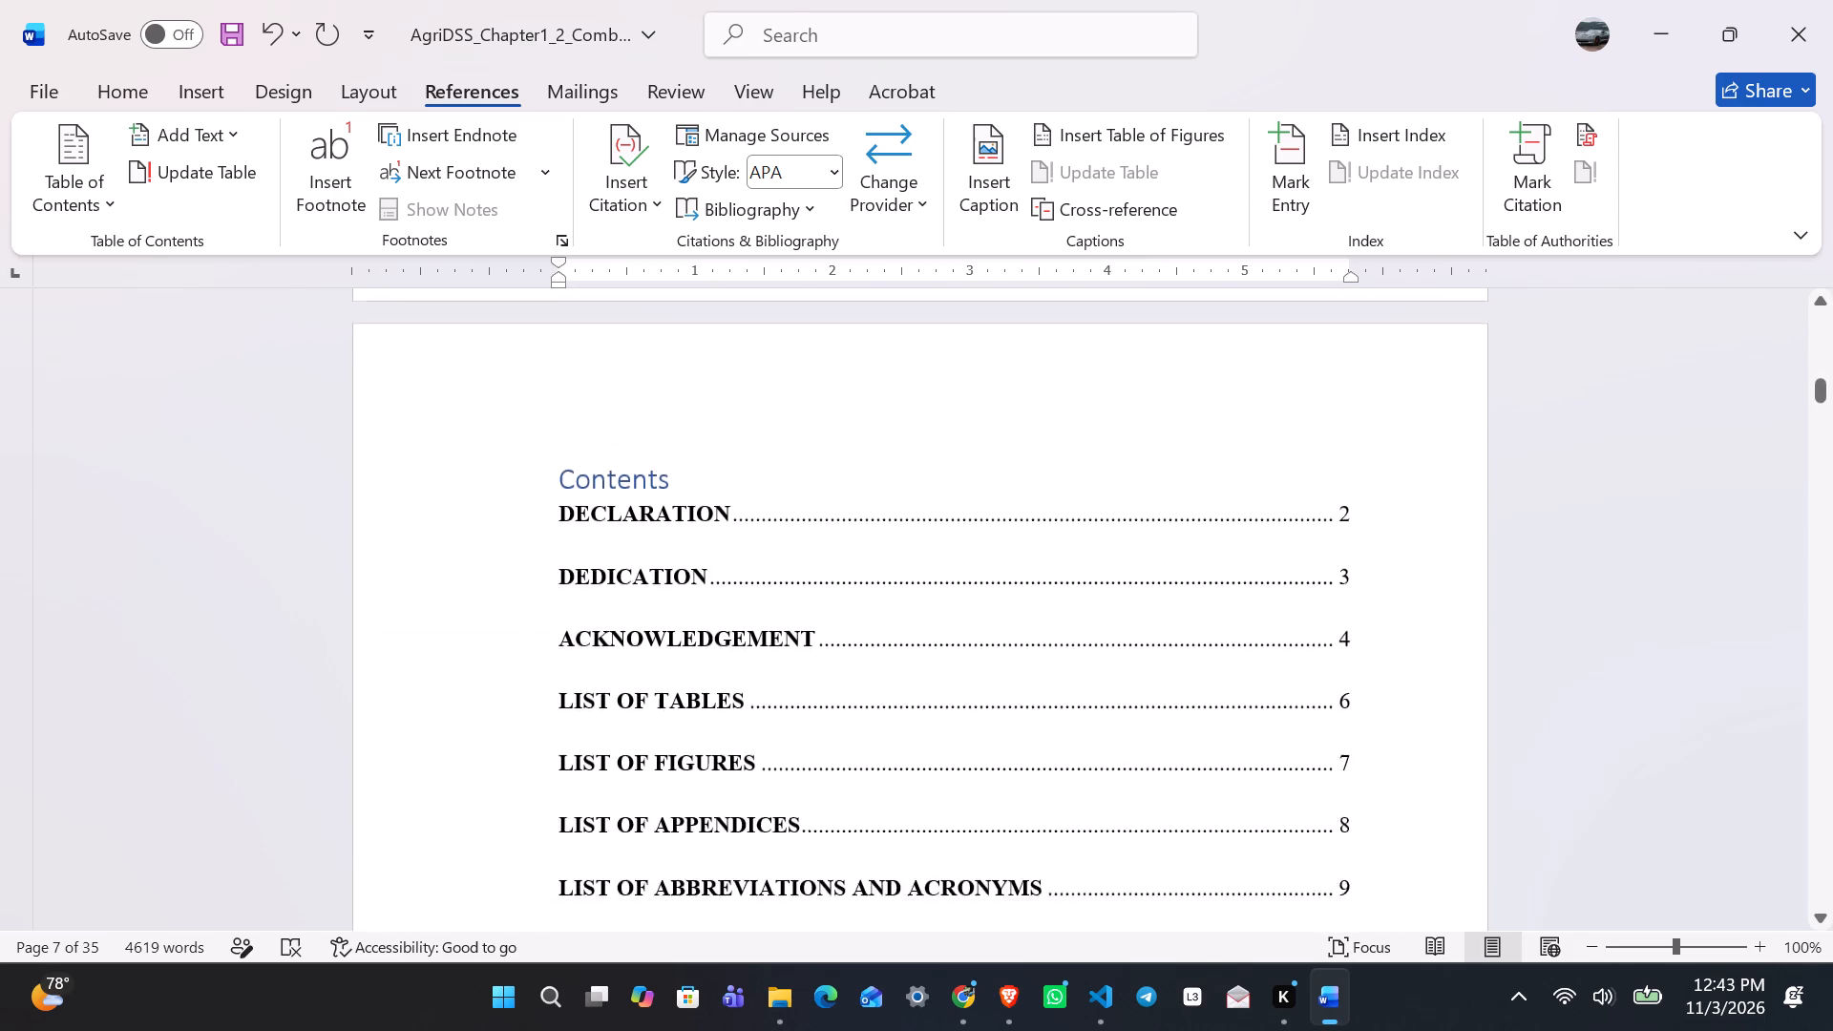
scroll(693, 401, up, 3)
scroll(693, 401, down, 1)
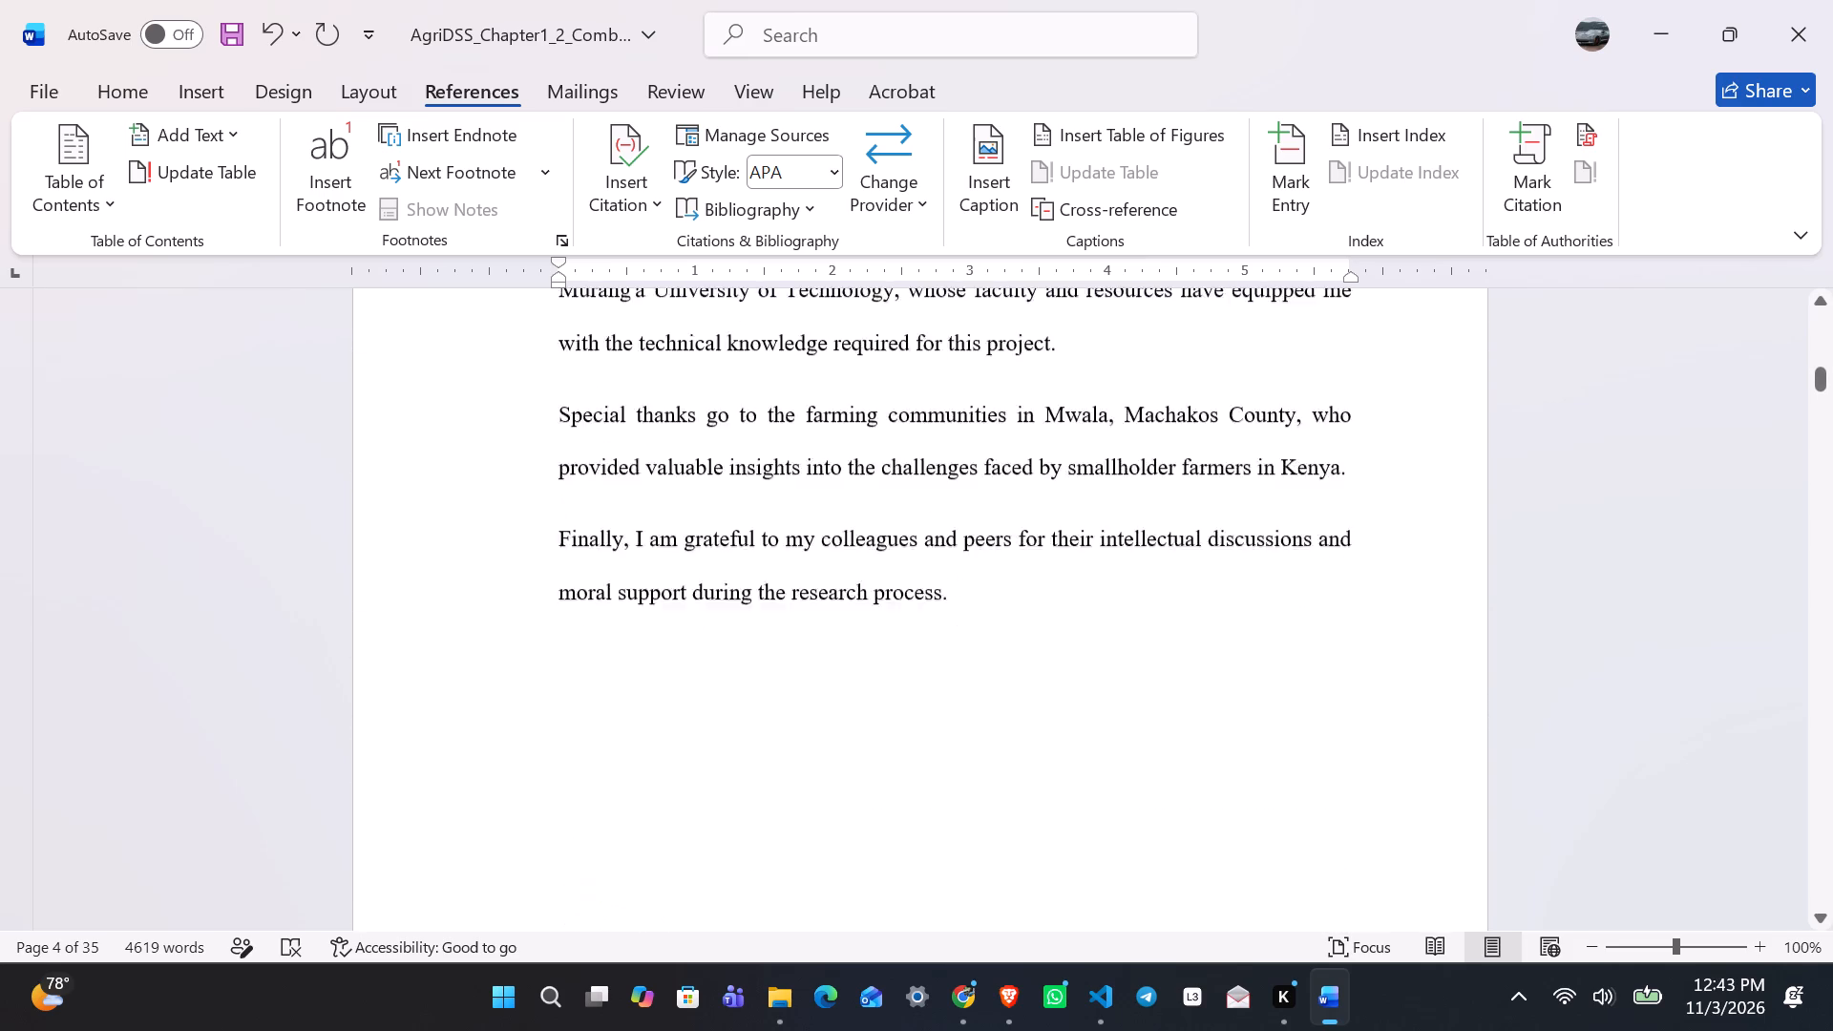
scroll(693, 401, down, 3)
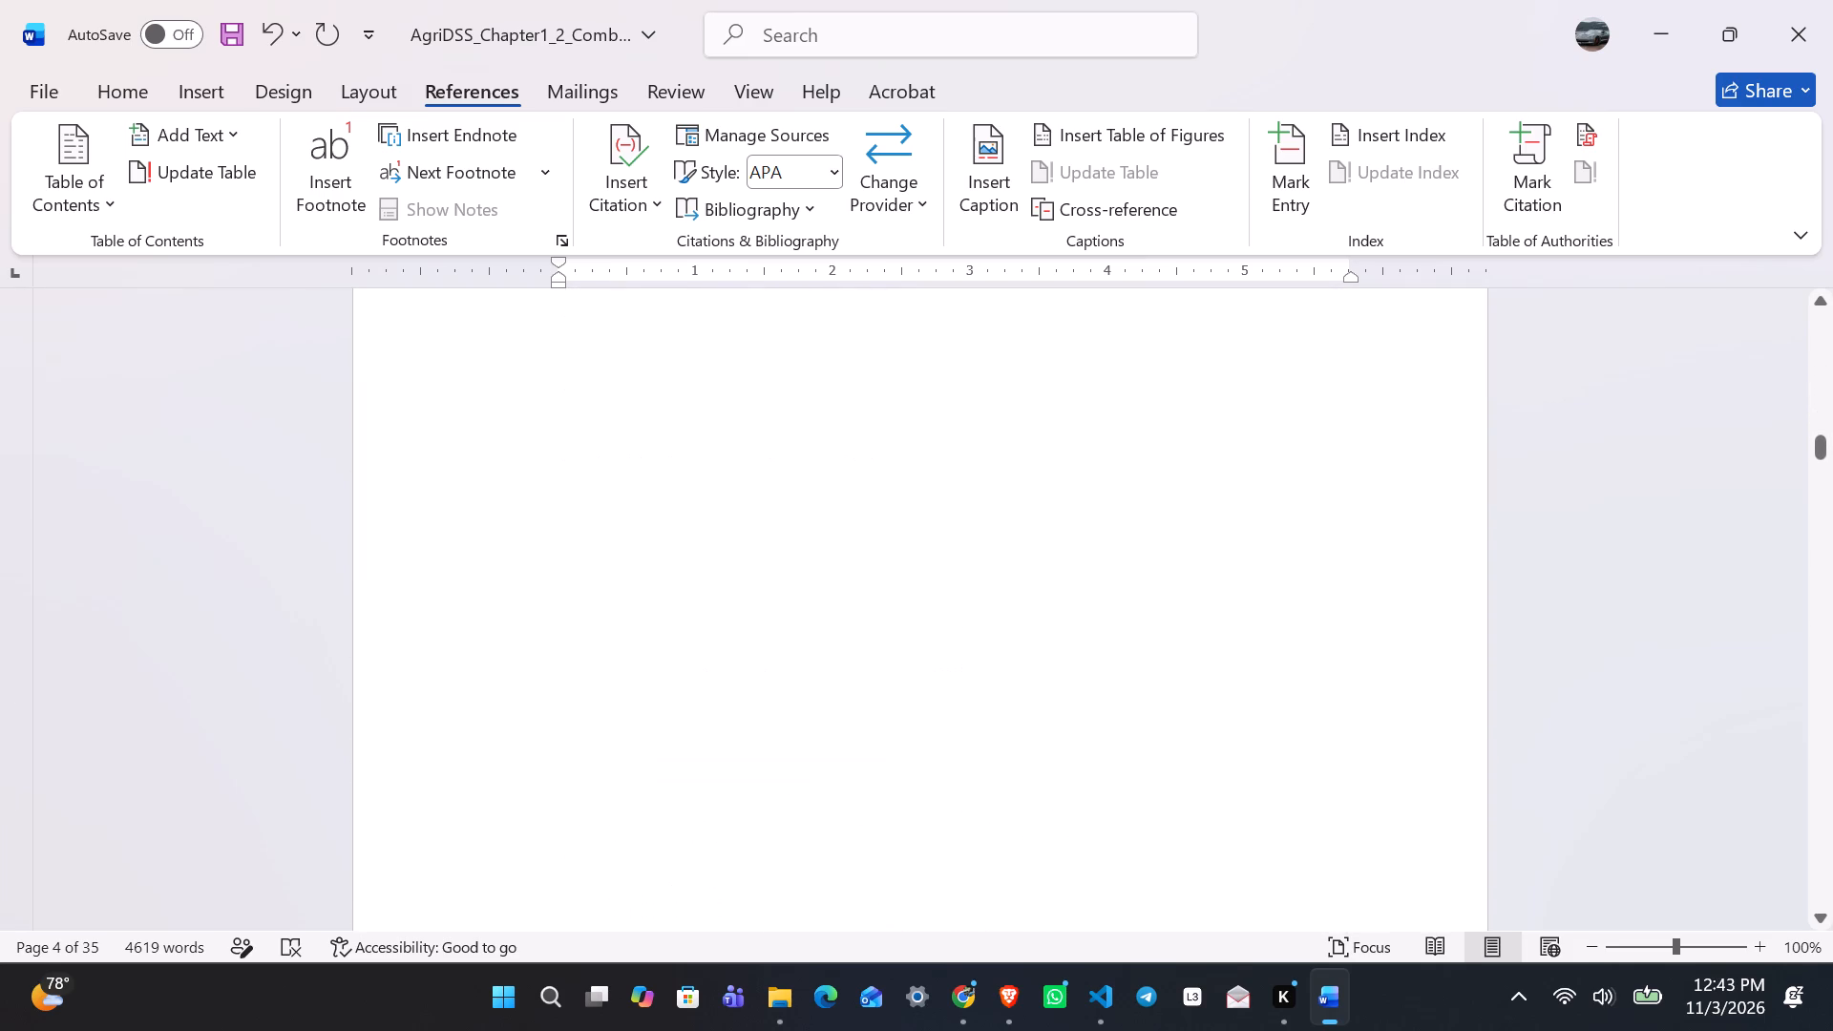
scroll(693, 401, down, 3)
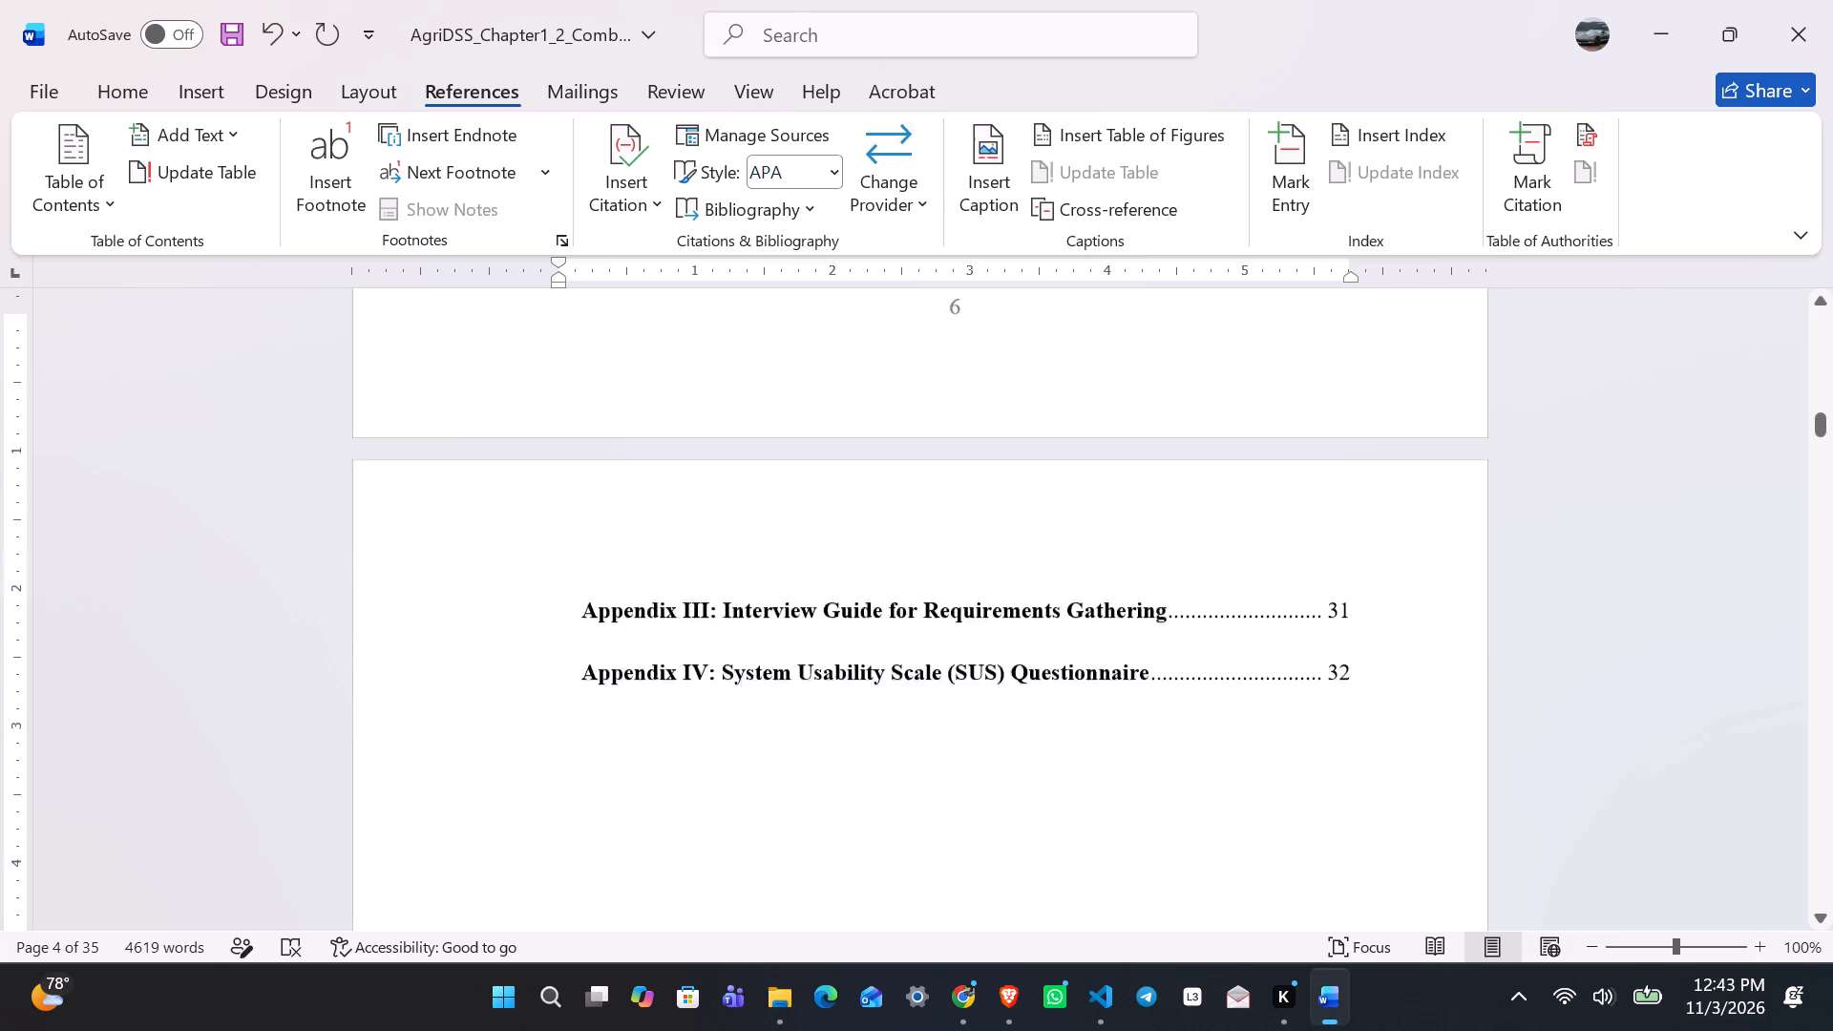
scroll(693, 401, down, 2)
scroll(693, 401, up, 1)
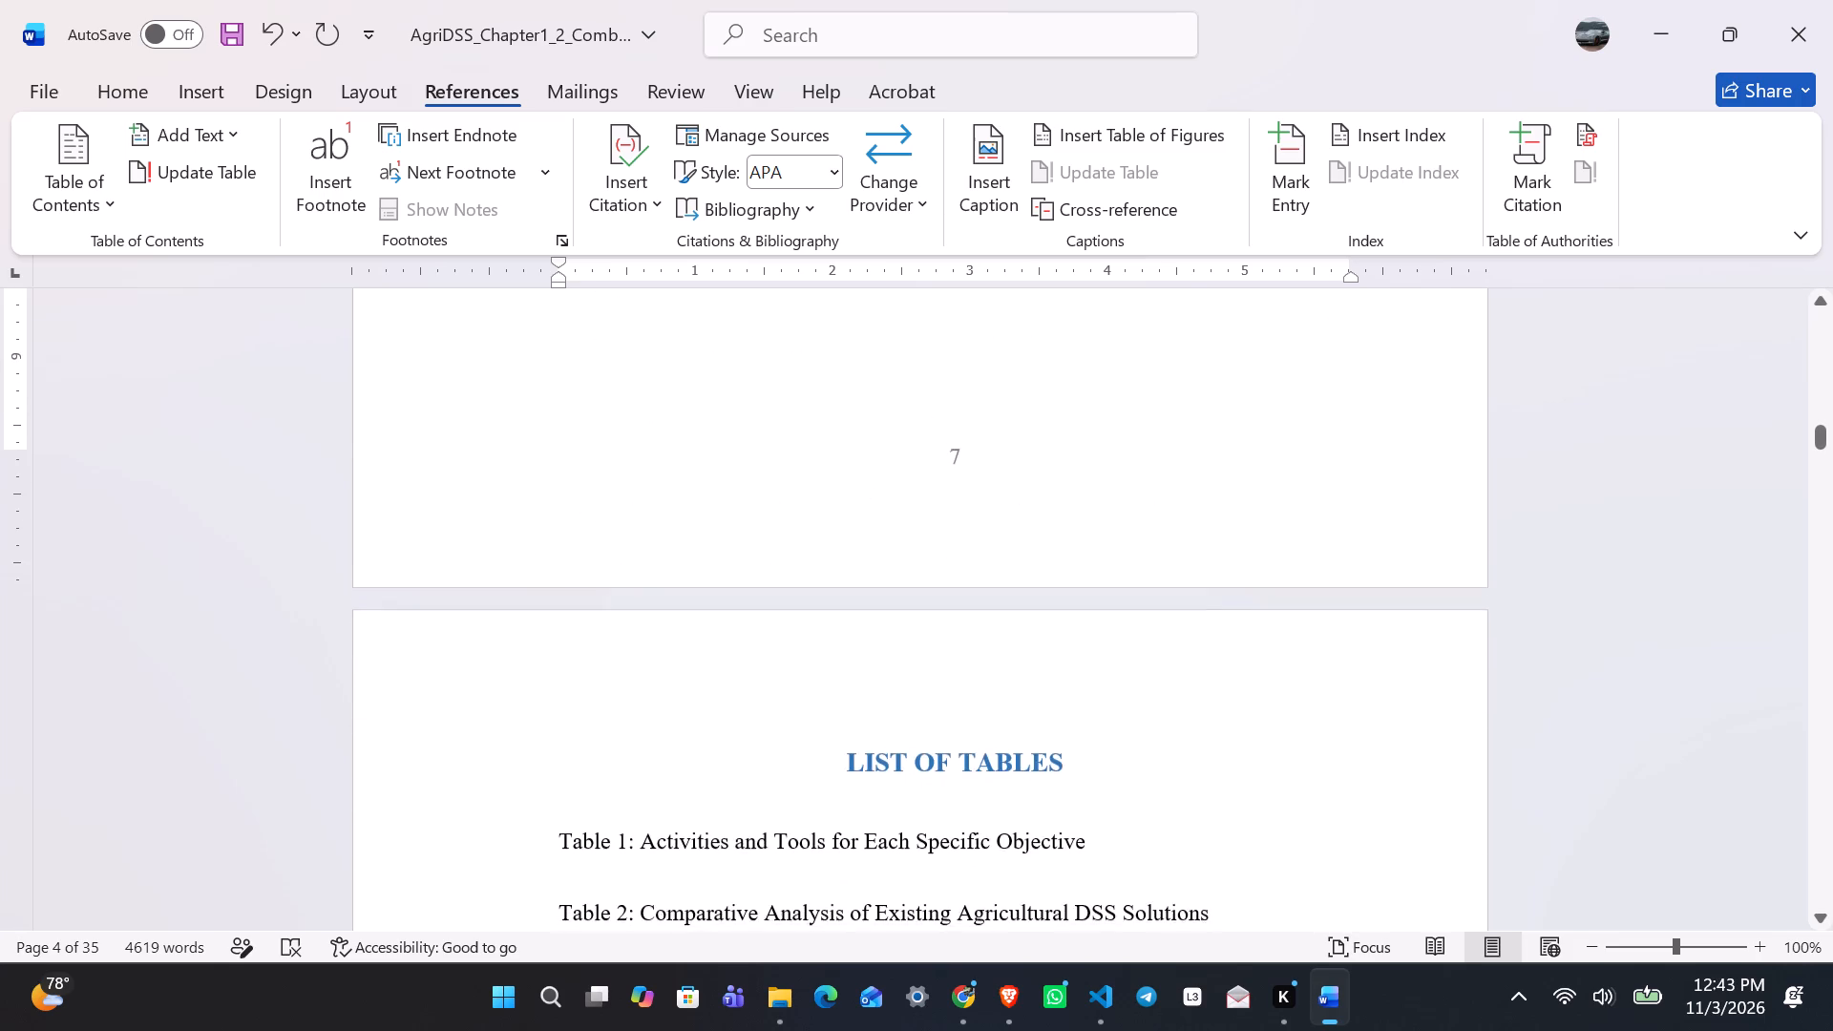
scroll(693, 401, up, 4)
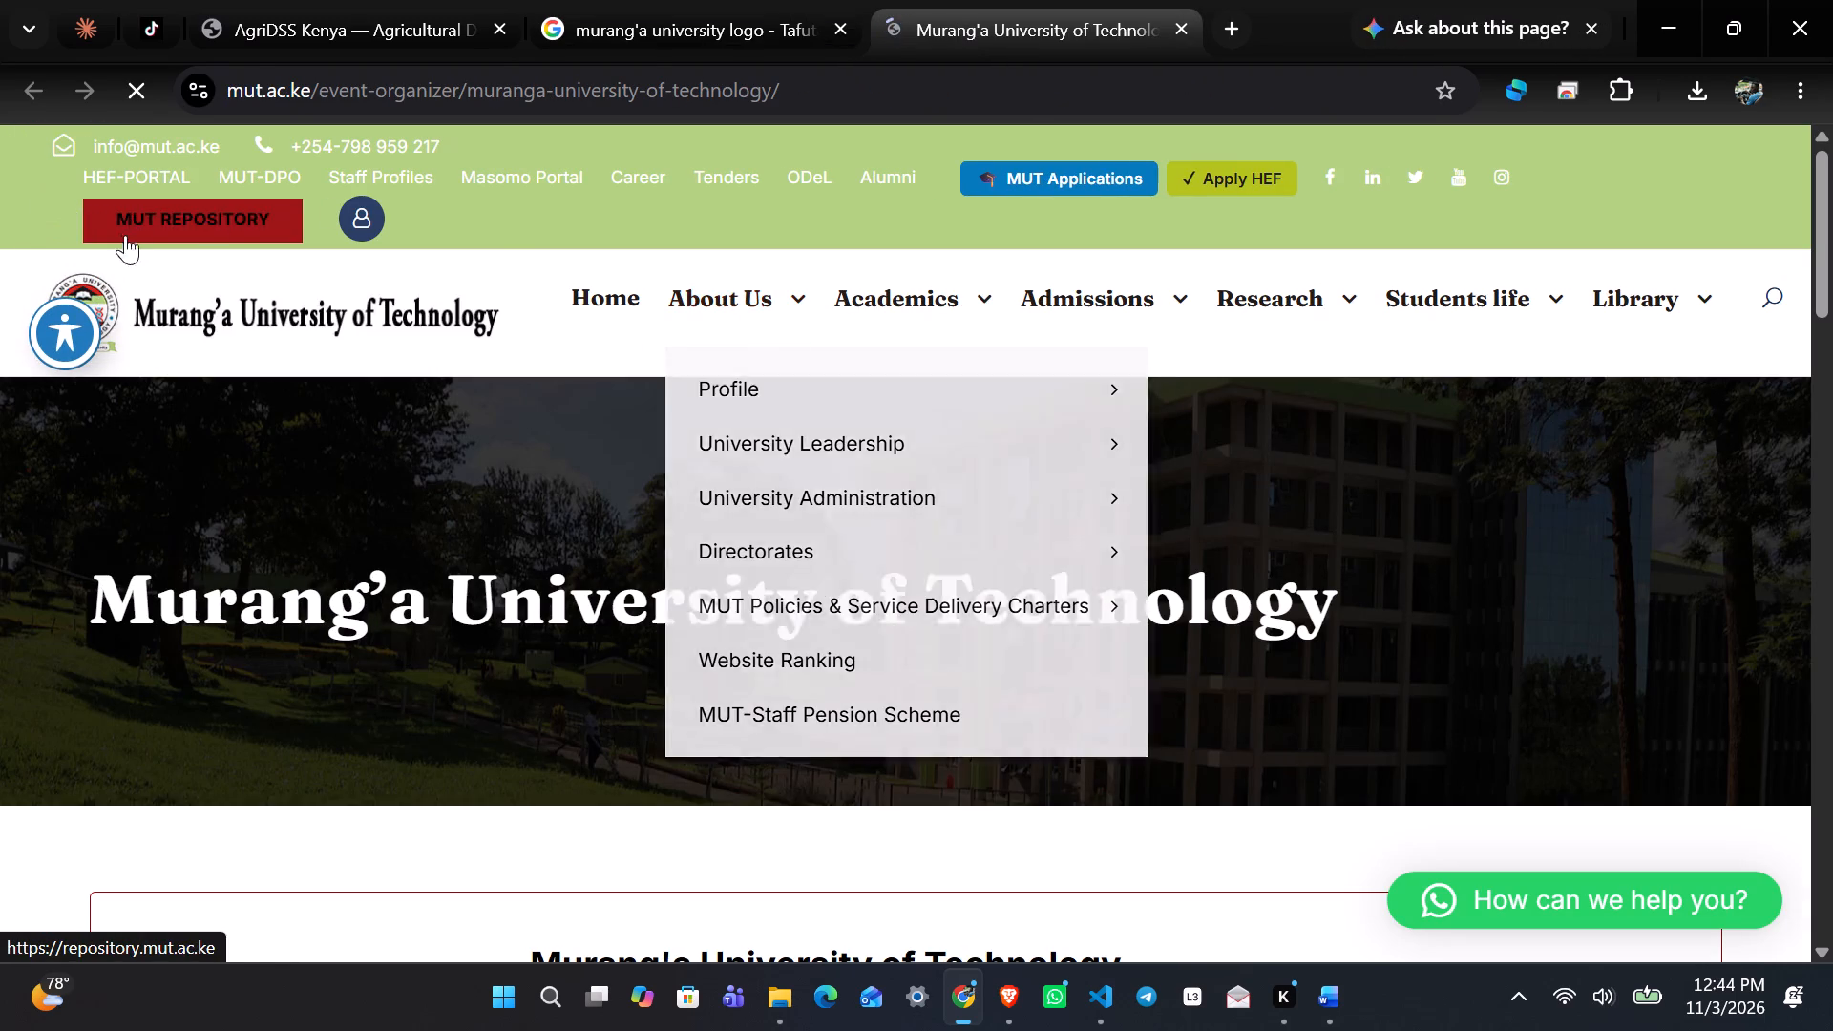
click(1173, 23)
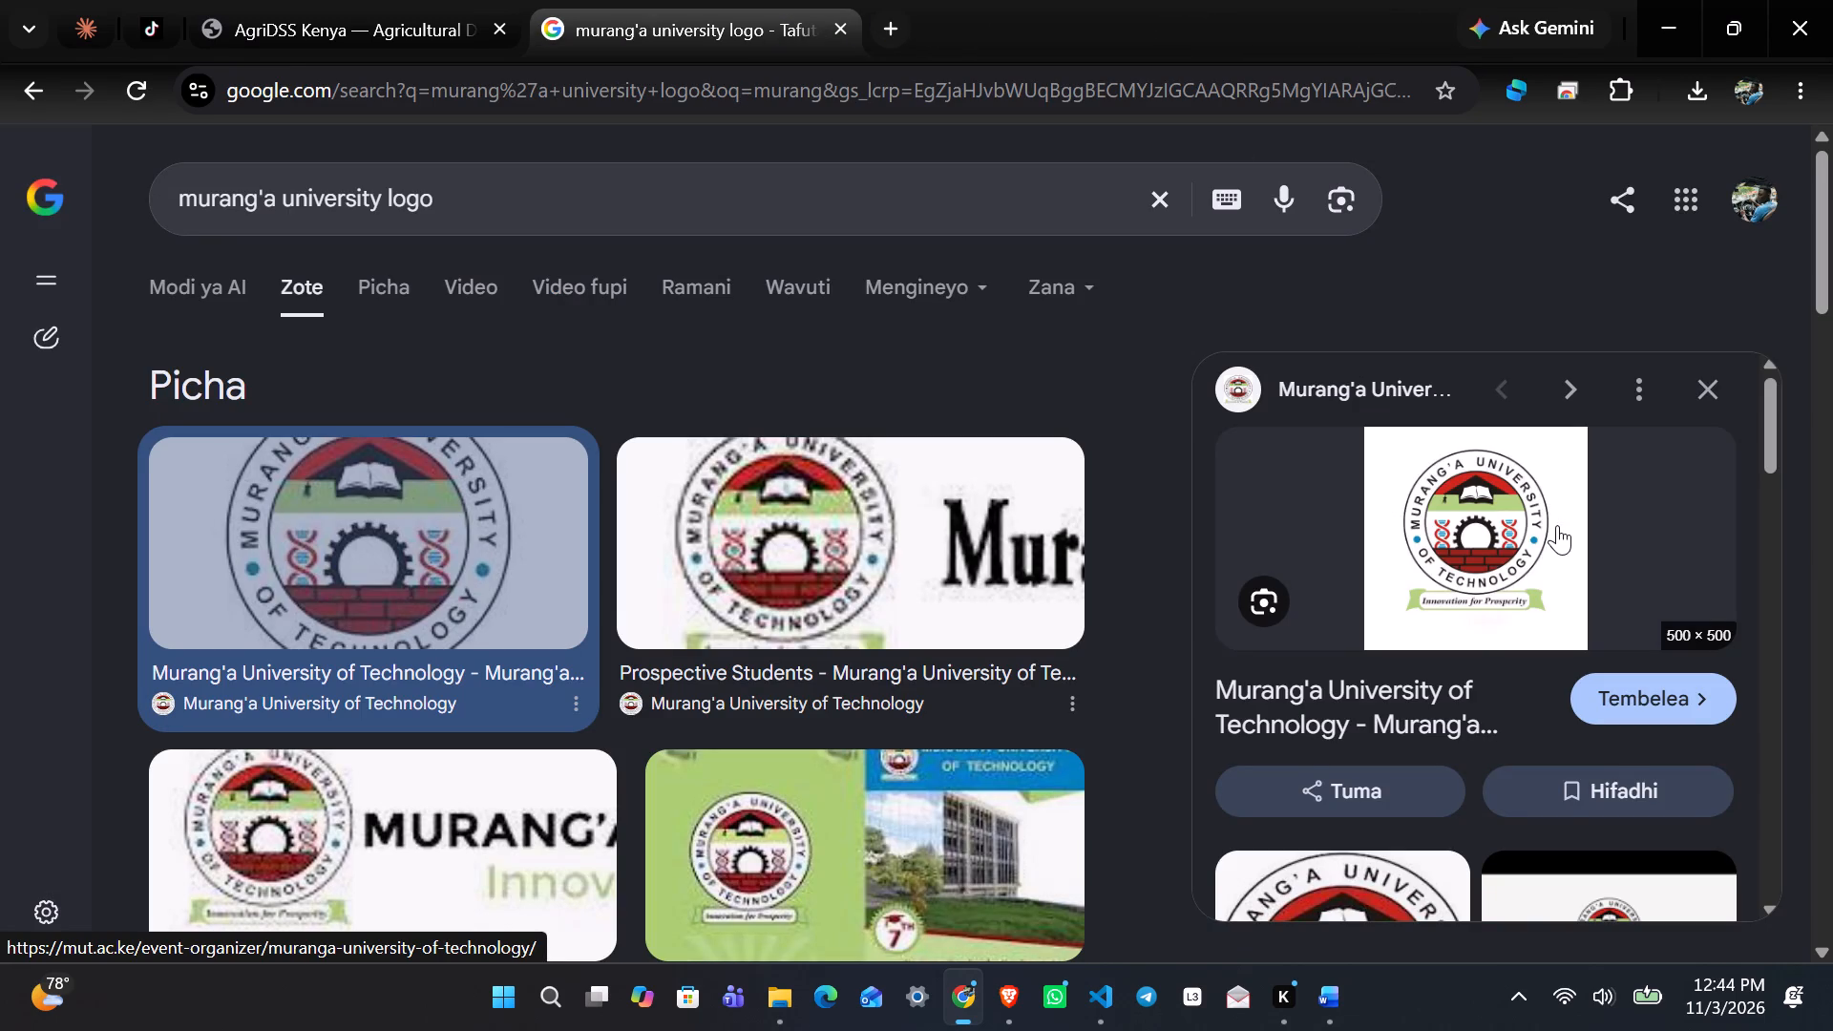
Capture the 500 × 500 Murang'a University of Technology logo preview as a screen snip and close the search results.
key(shift+super+s)
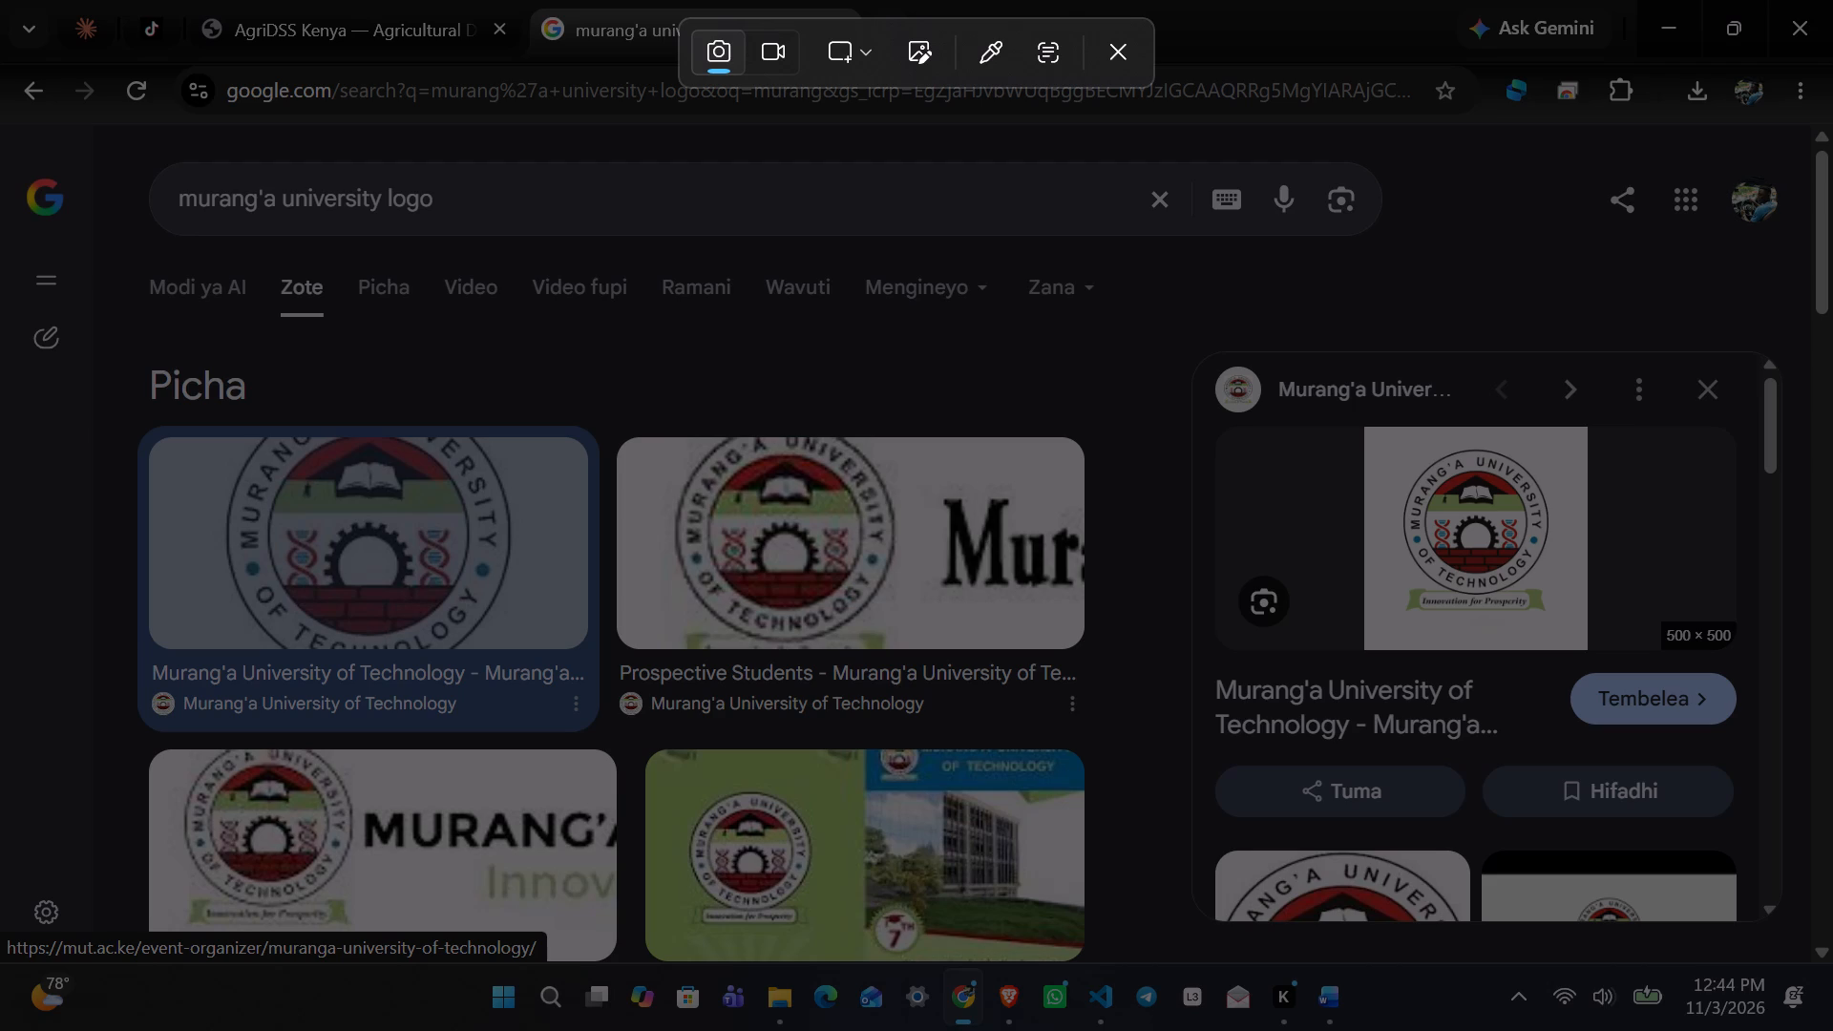
drag(1363, 424, 1464, 530)
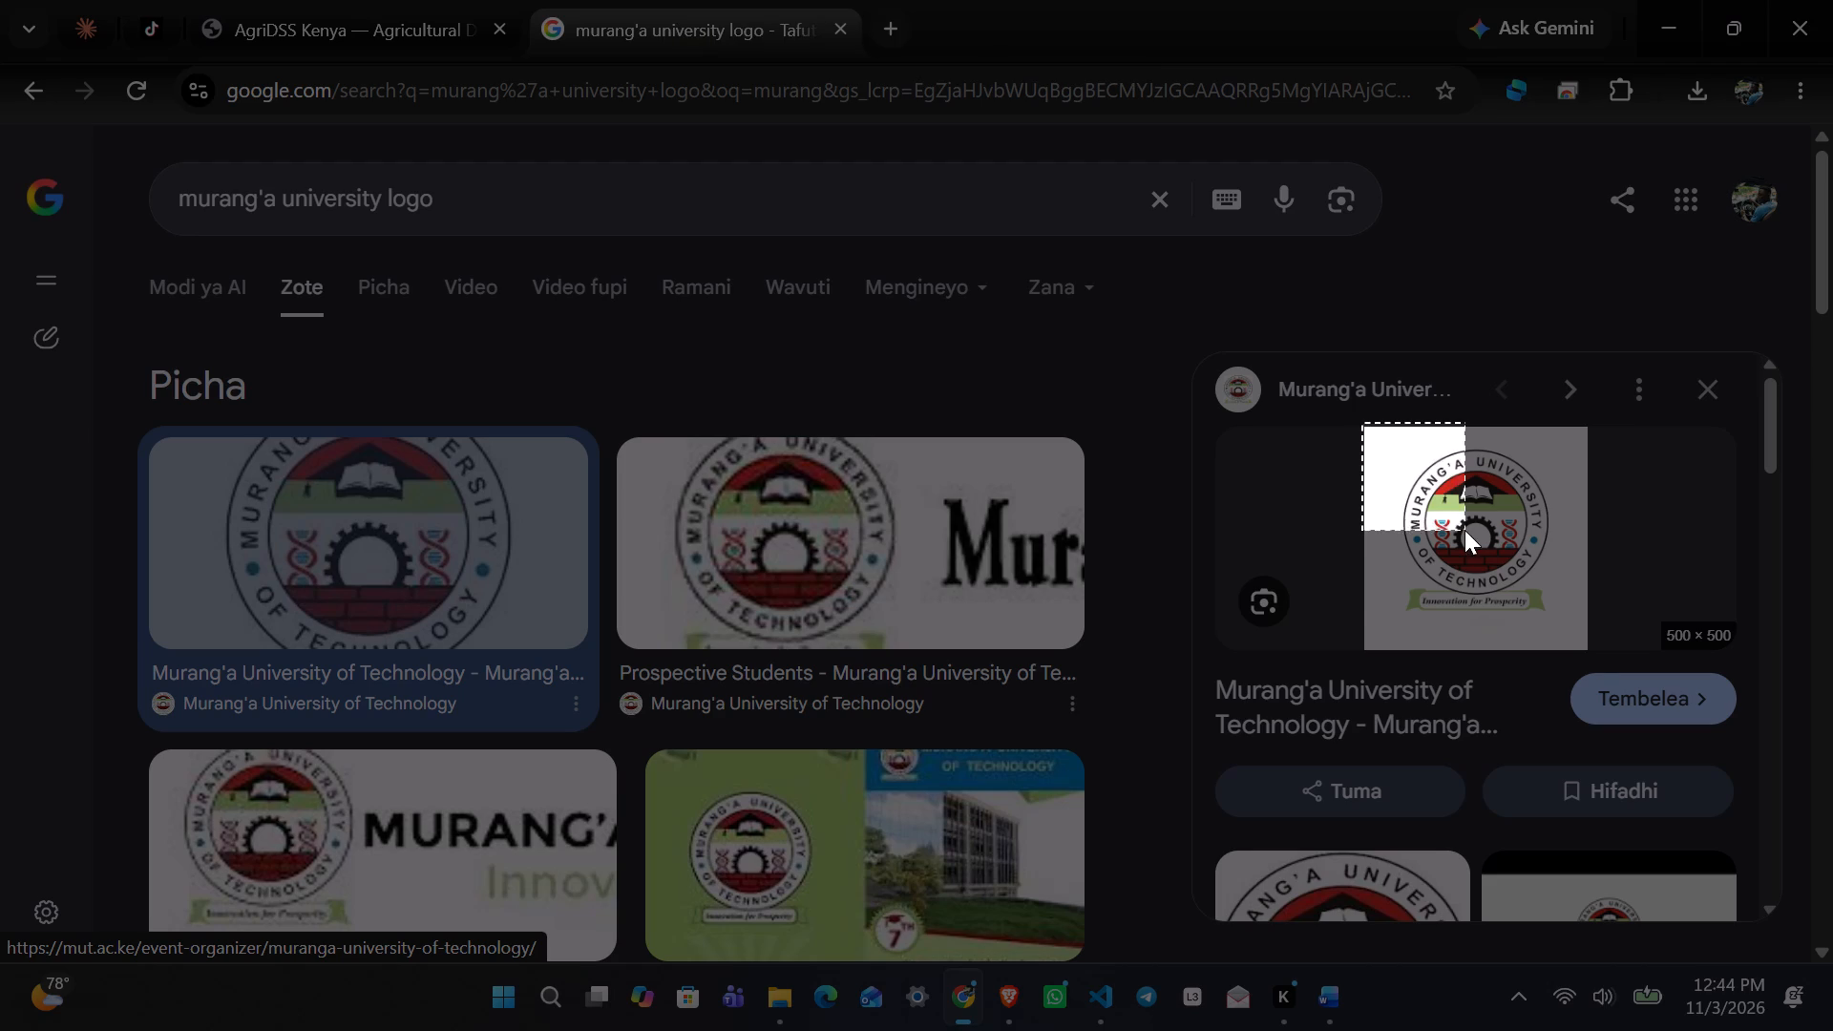
drag(1464, 530, 1600, 650)
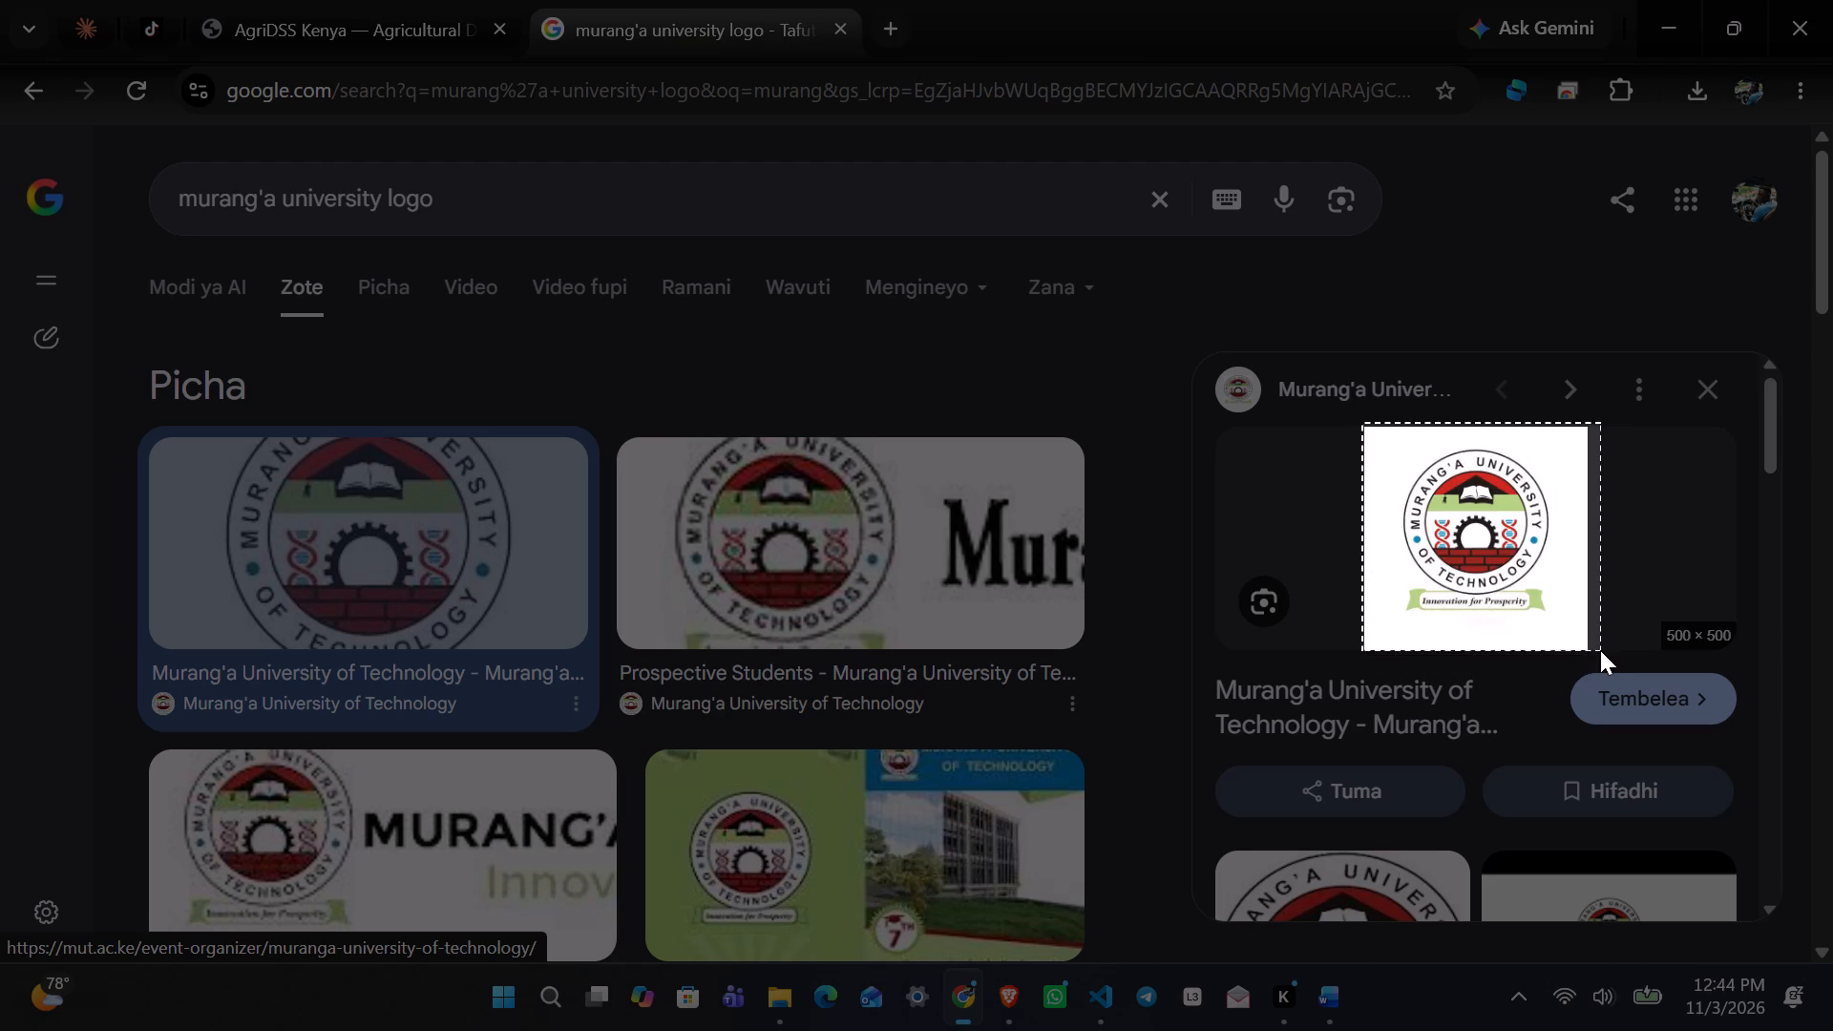
drag(1600, 650, 1591, 651)
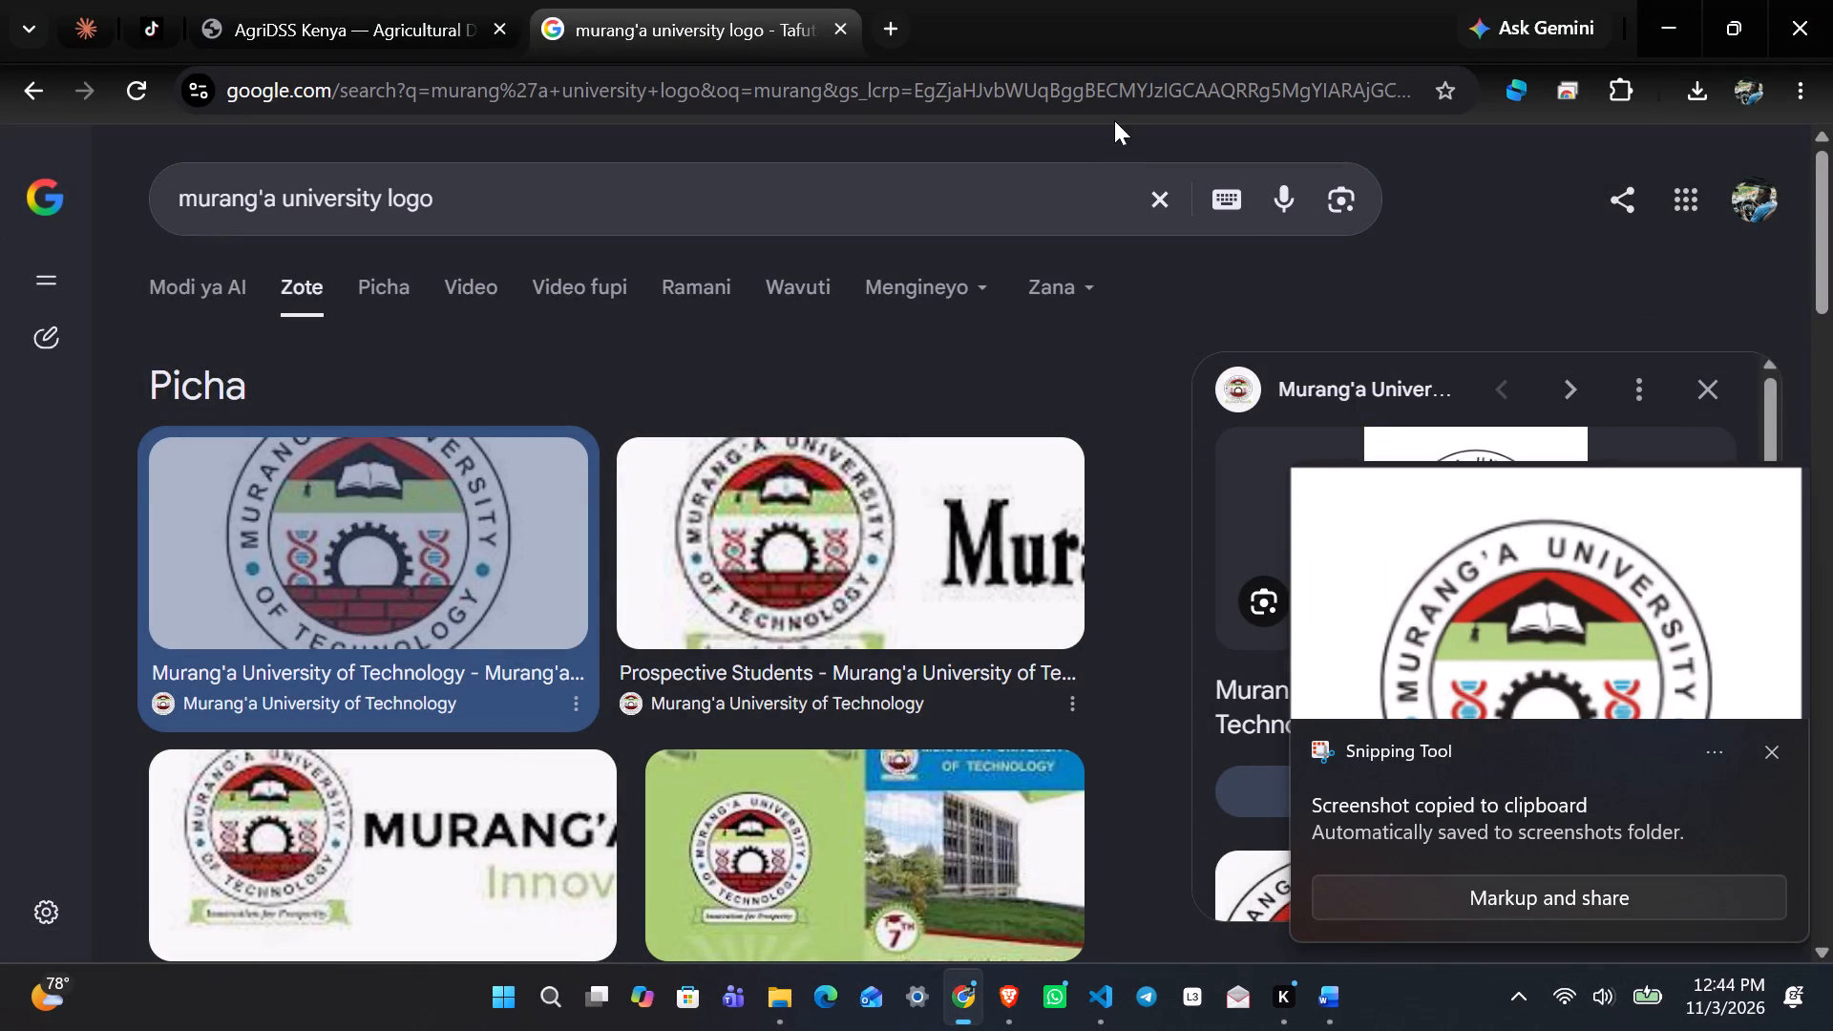
click(844, 32)
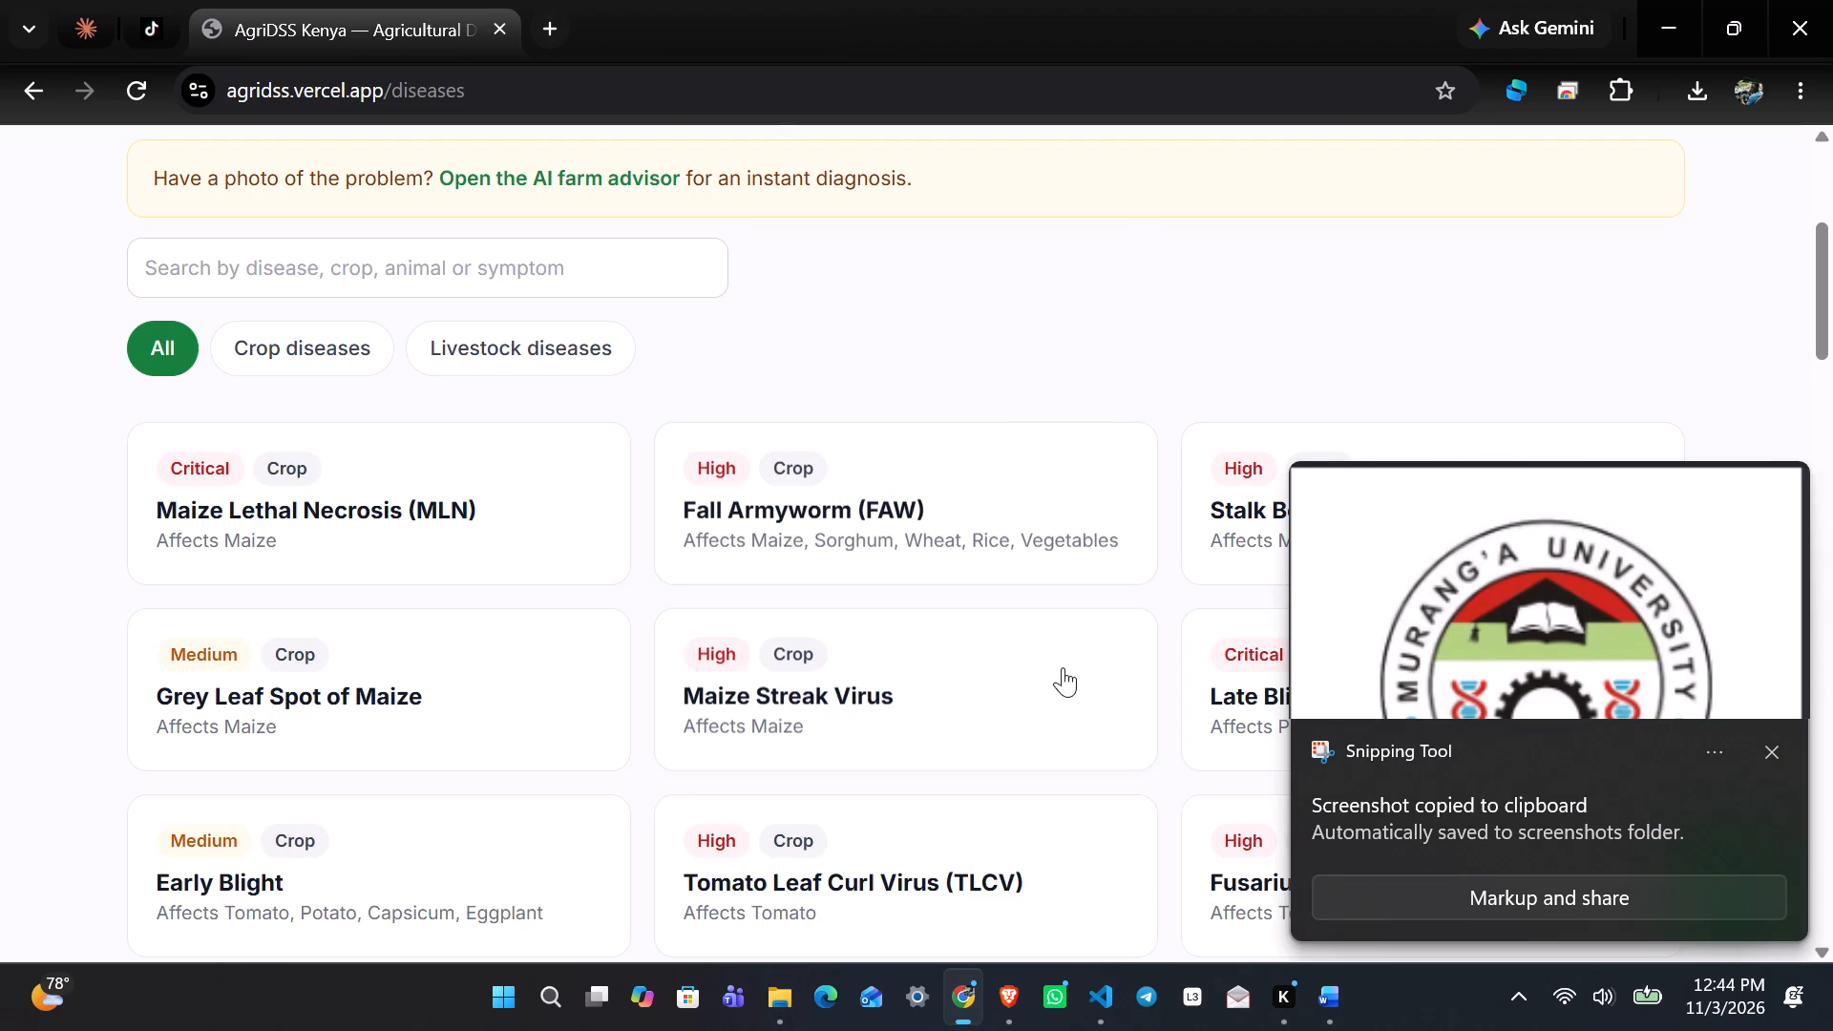
Switch to Word and paste the captured logo on the blank line above the title on the cover page.
click(1338, 1019)
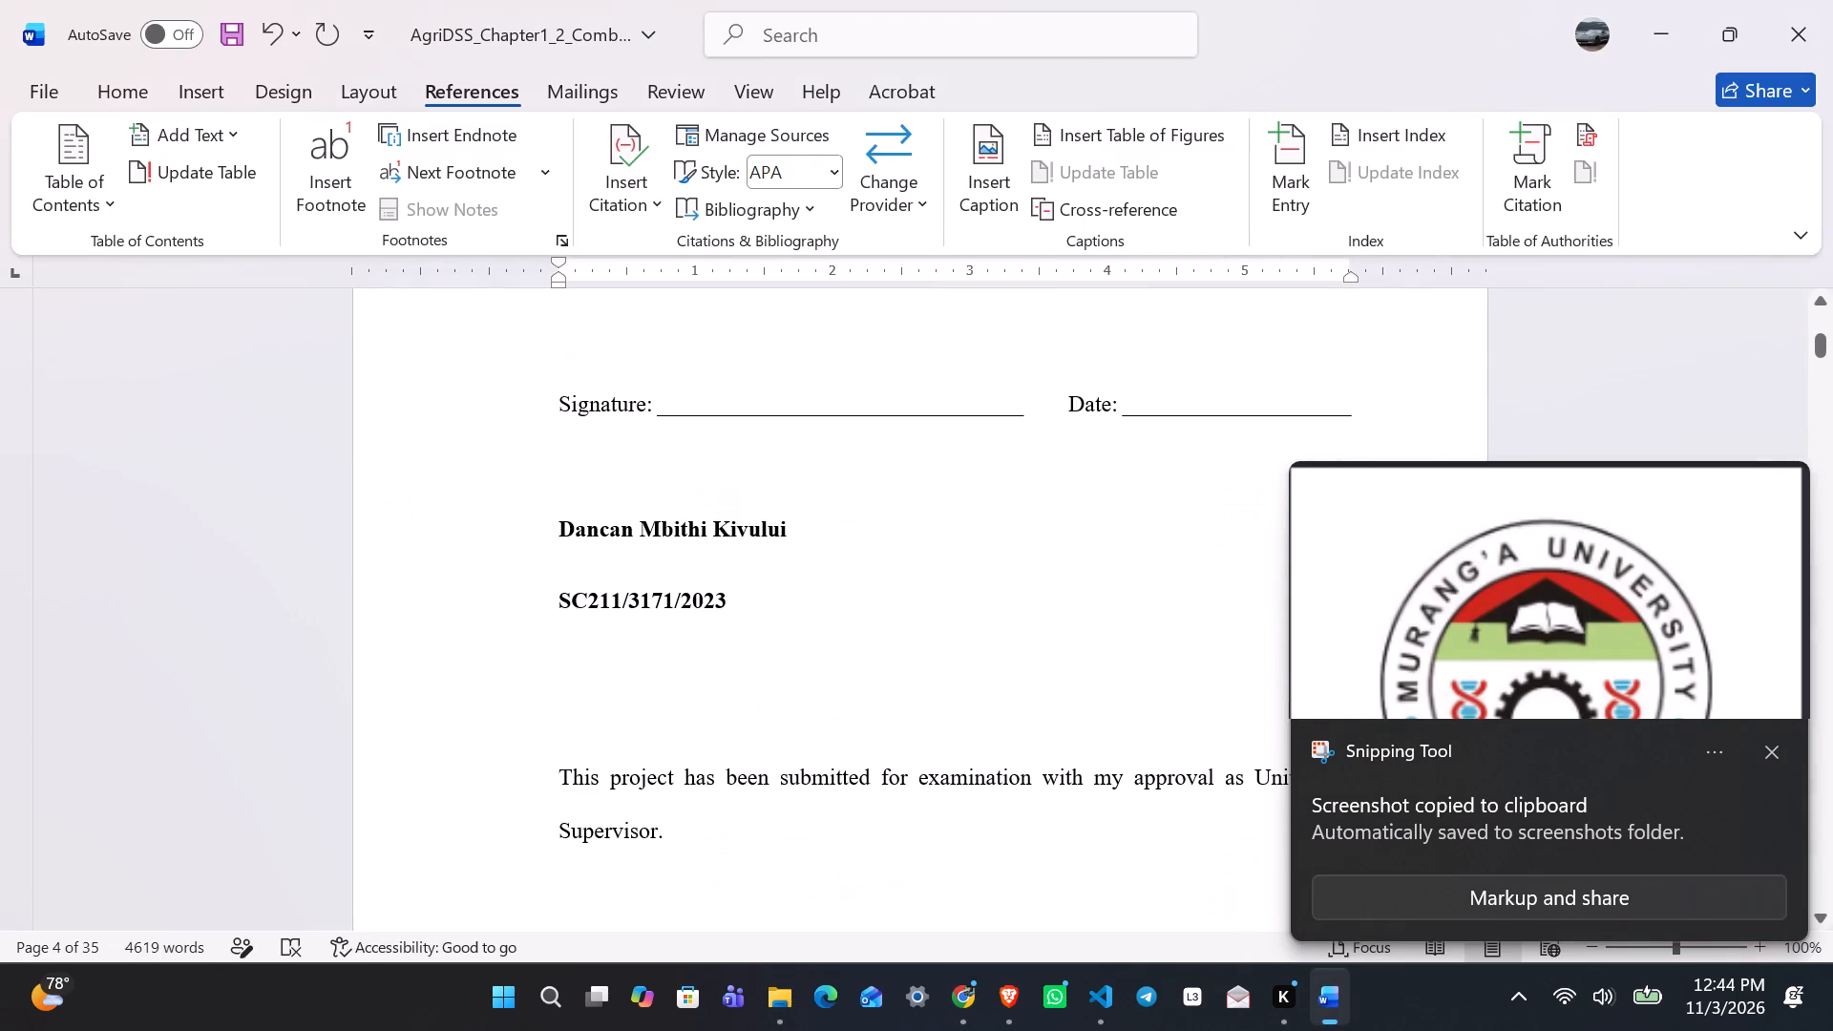
scroll(874, 432, up, 9)
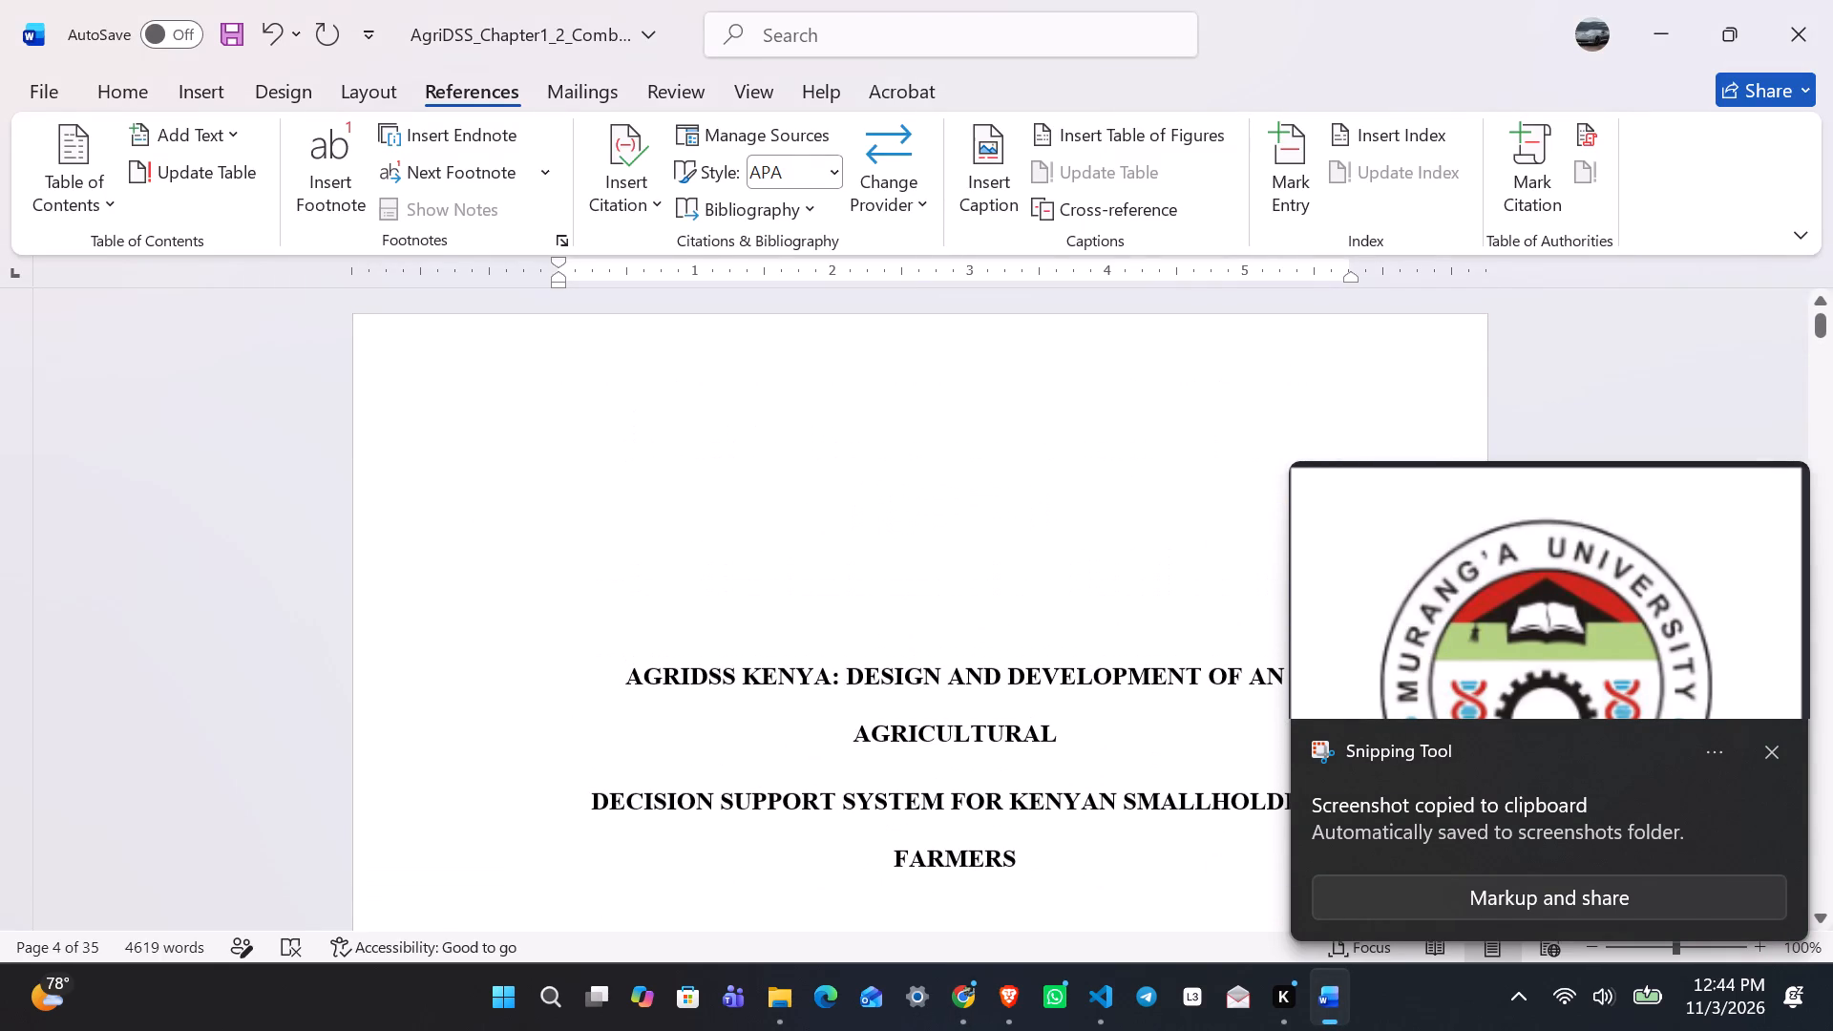
click(871, 456)
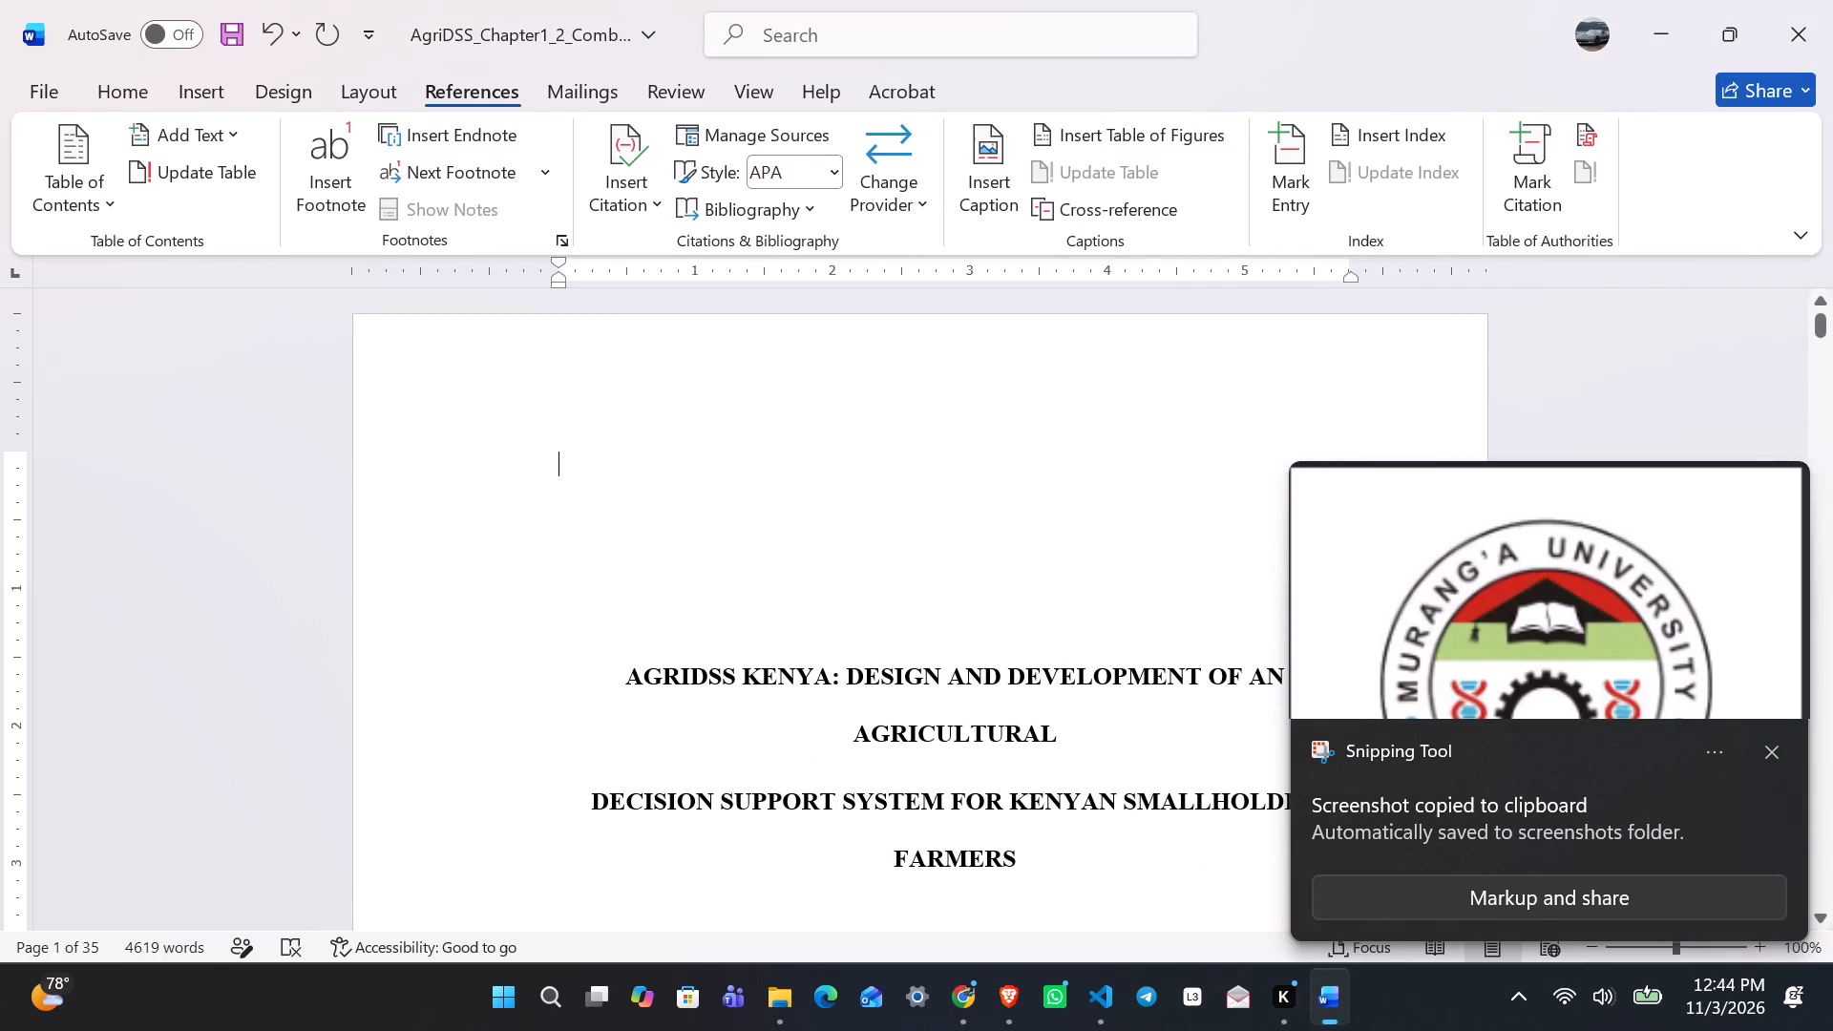
click(874, 486)
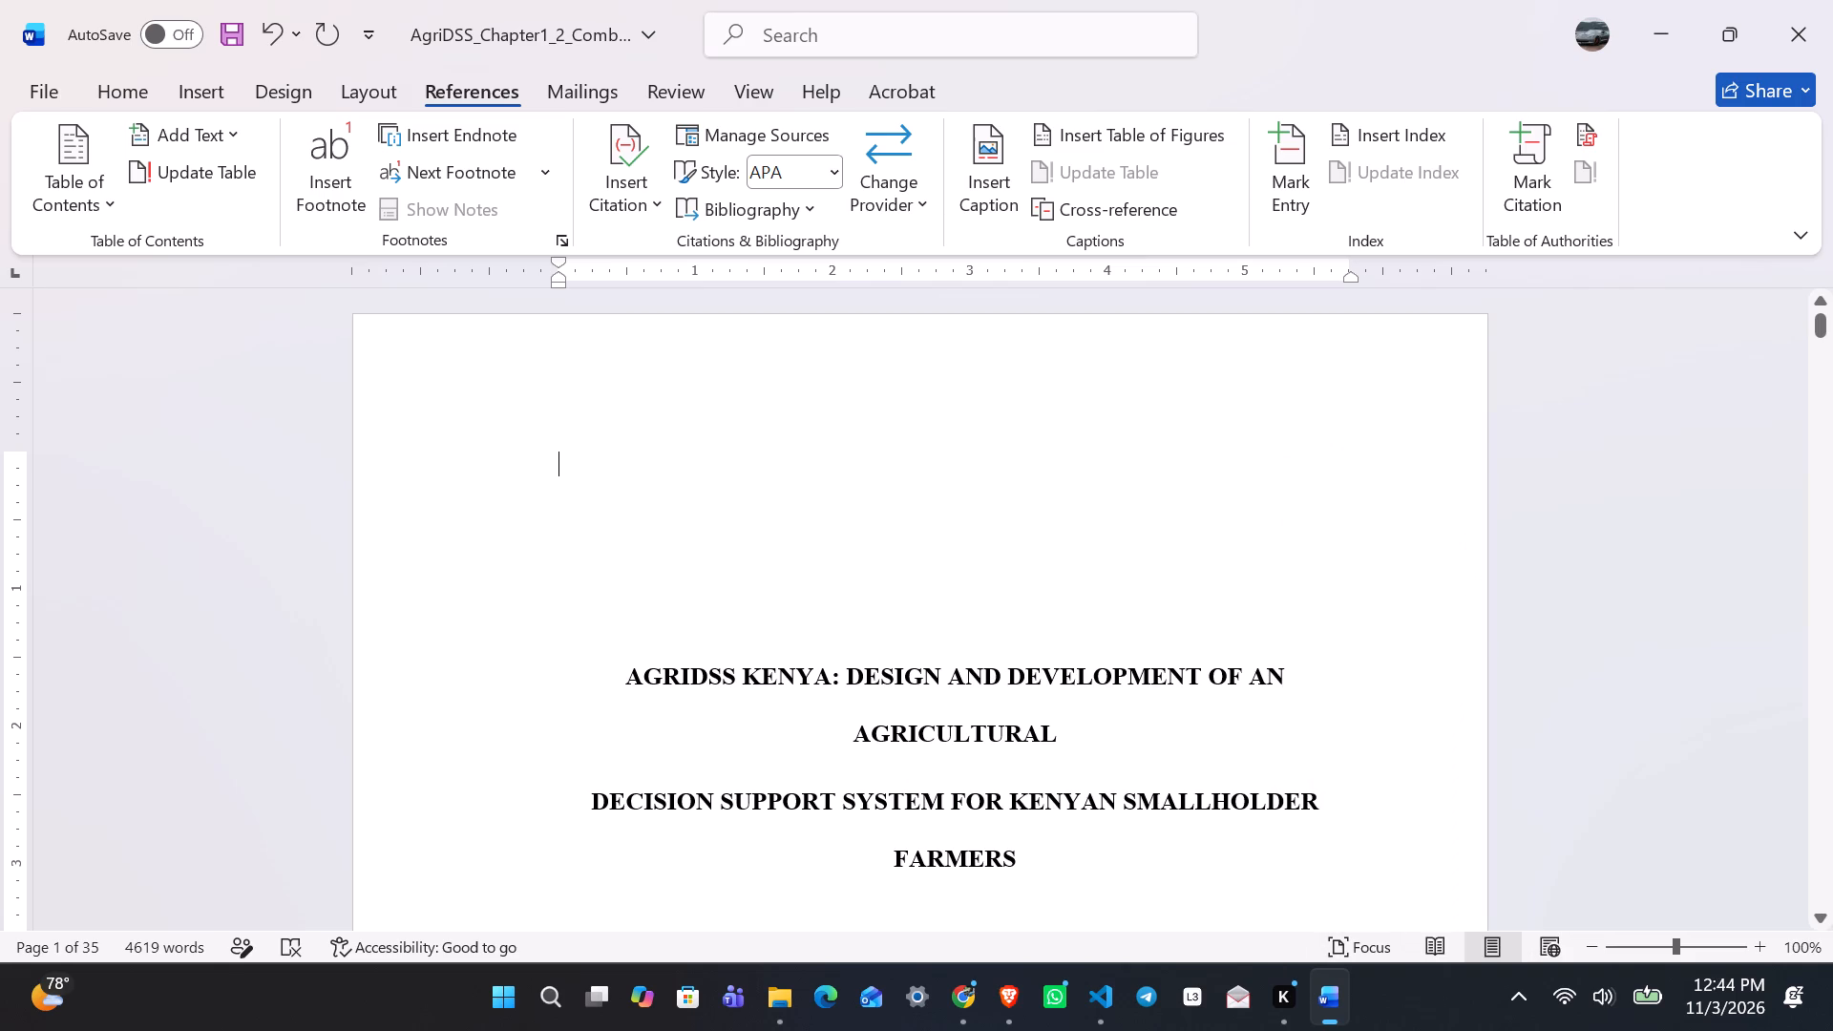
key(shift+v)
key(BackSpace)
key(ctrl+v)
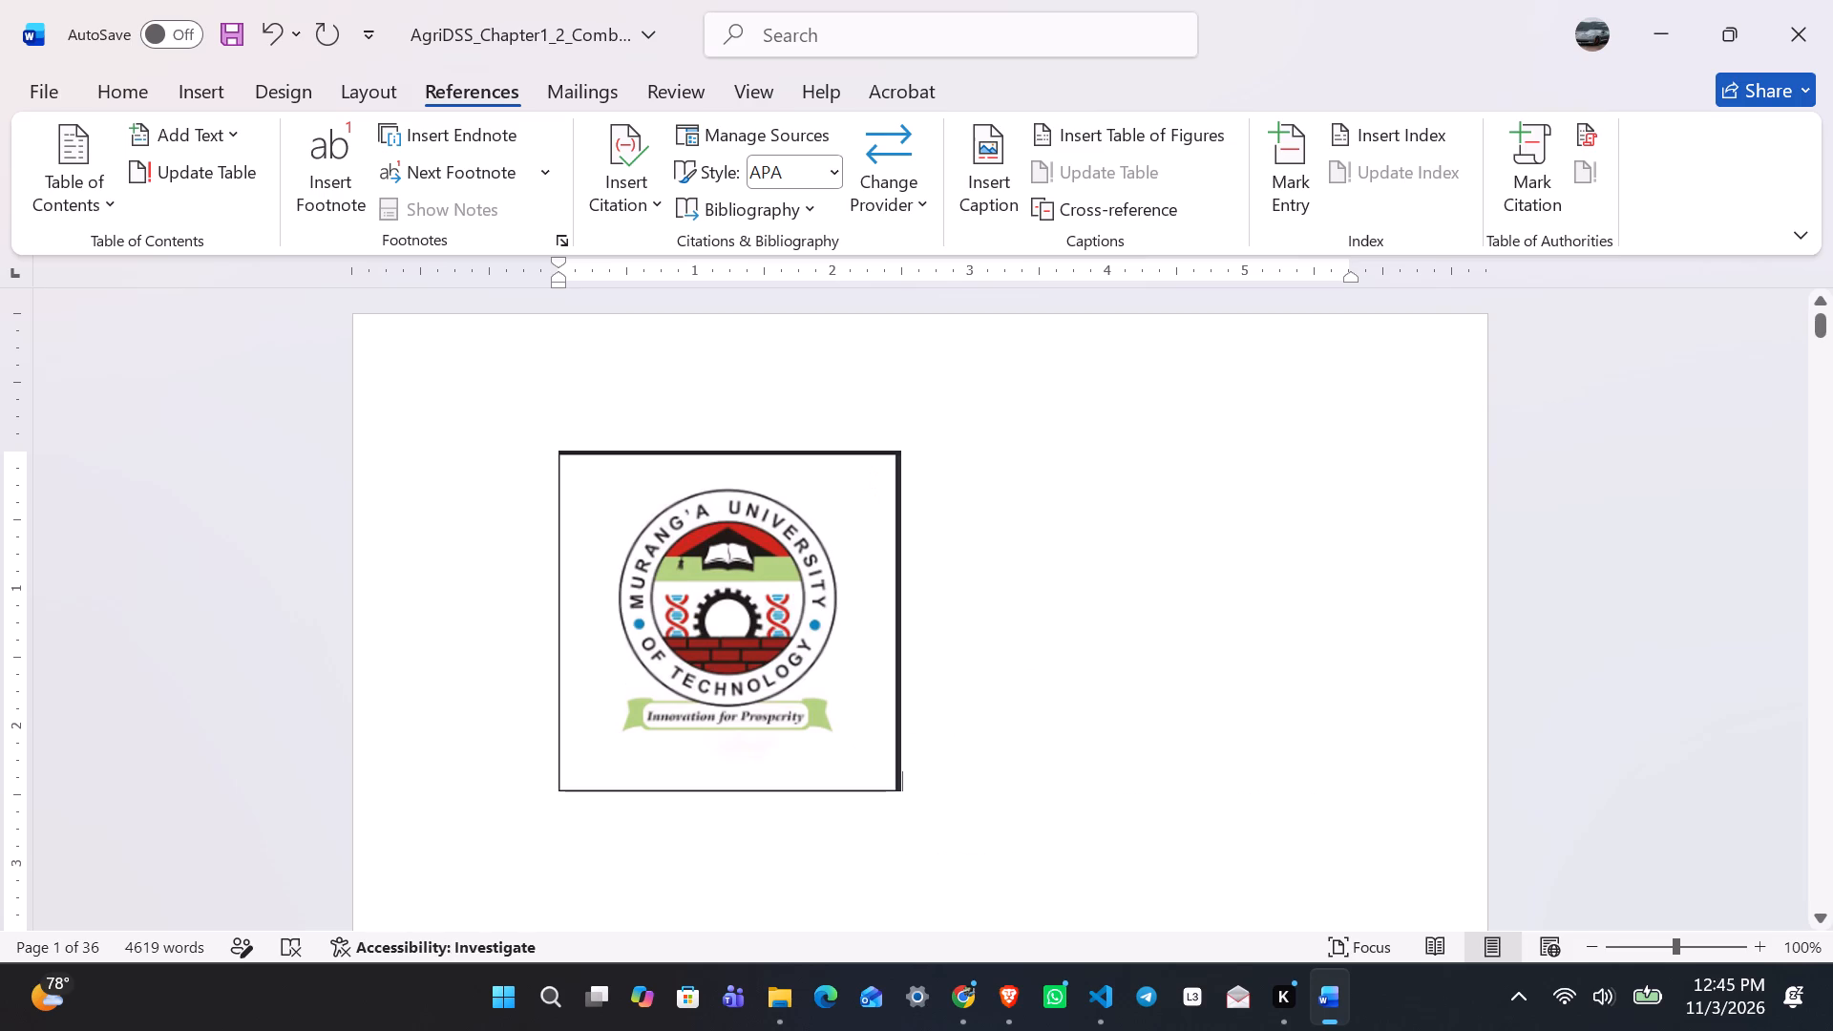
scroll(874, 486, down, 2)
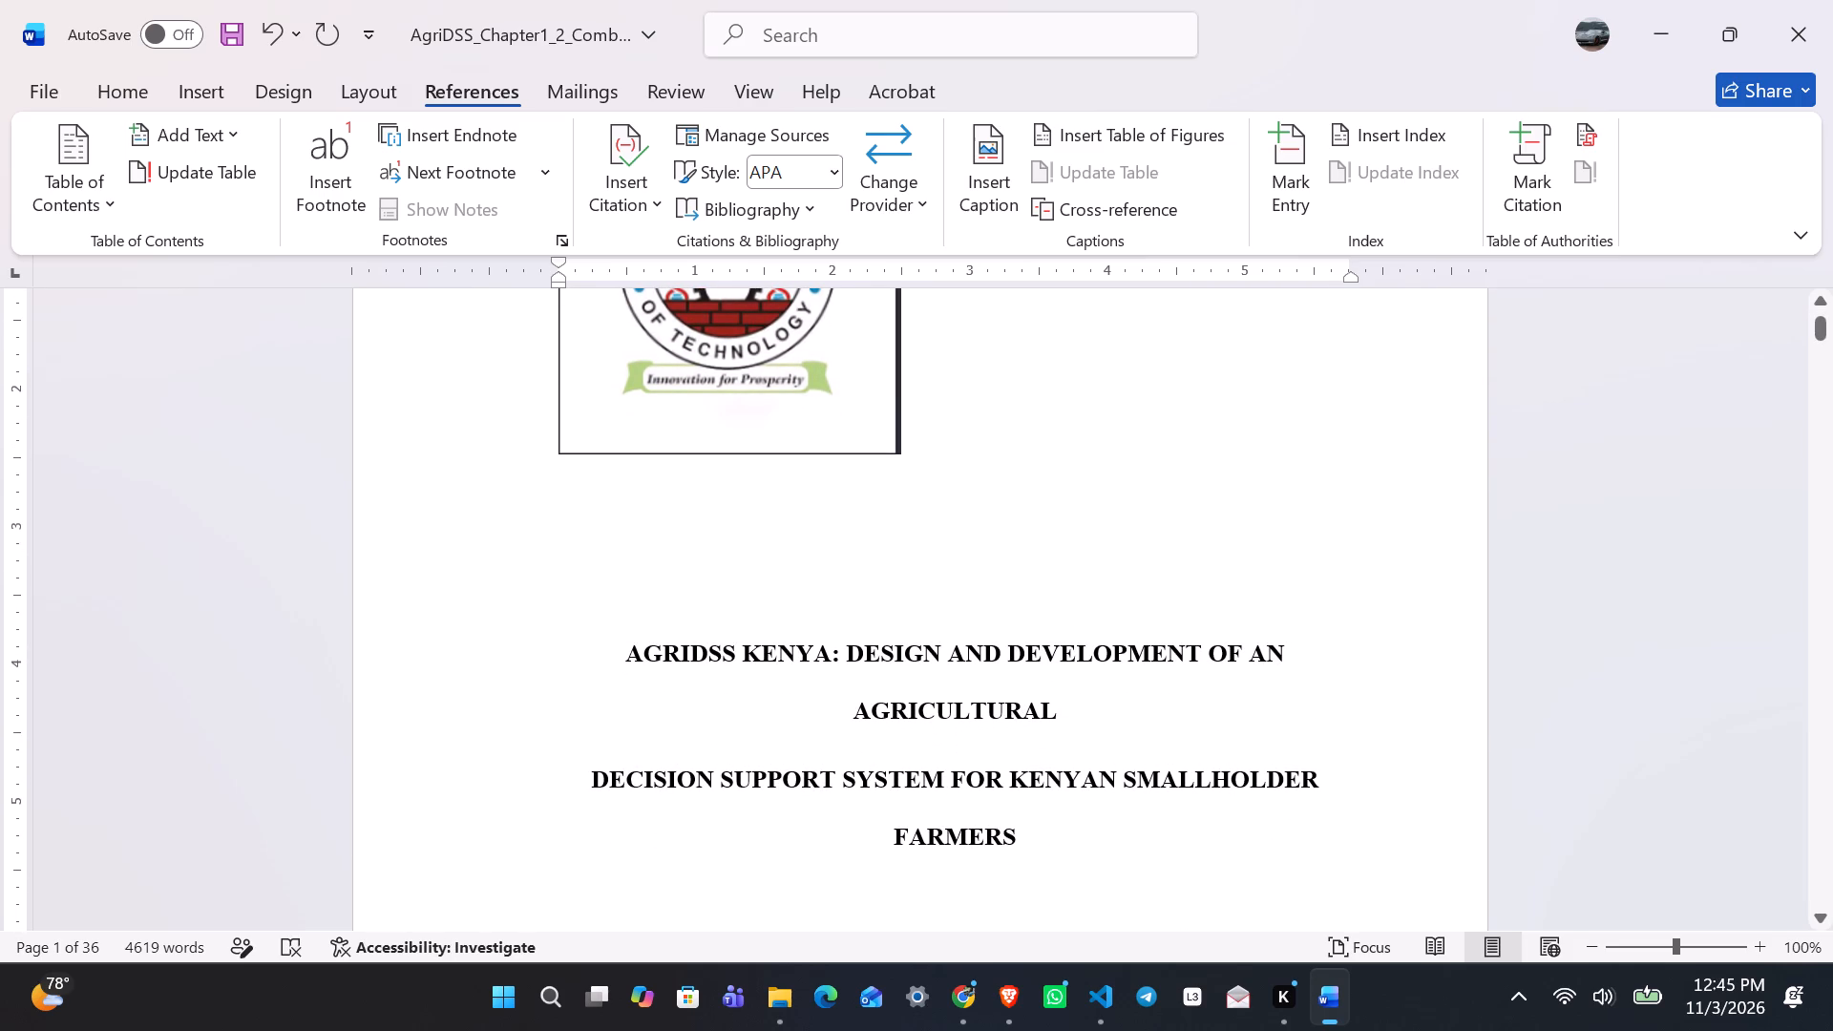
scroll(852, 434, up, 1)
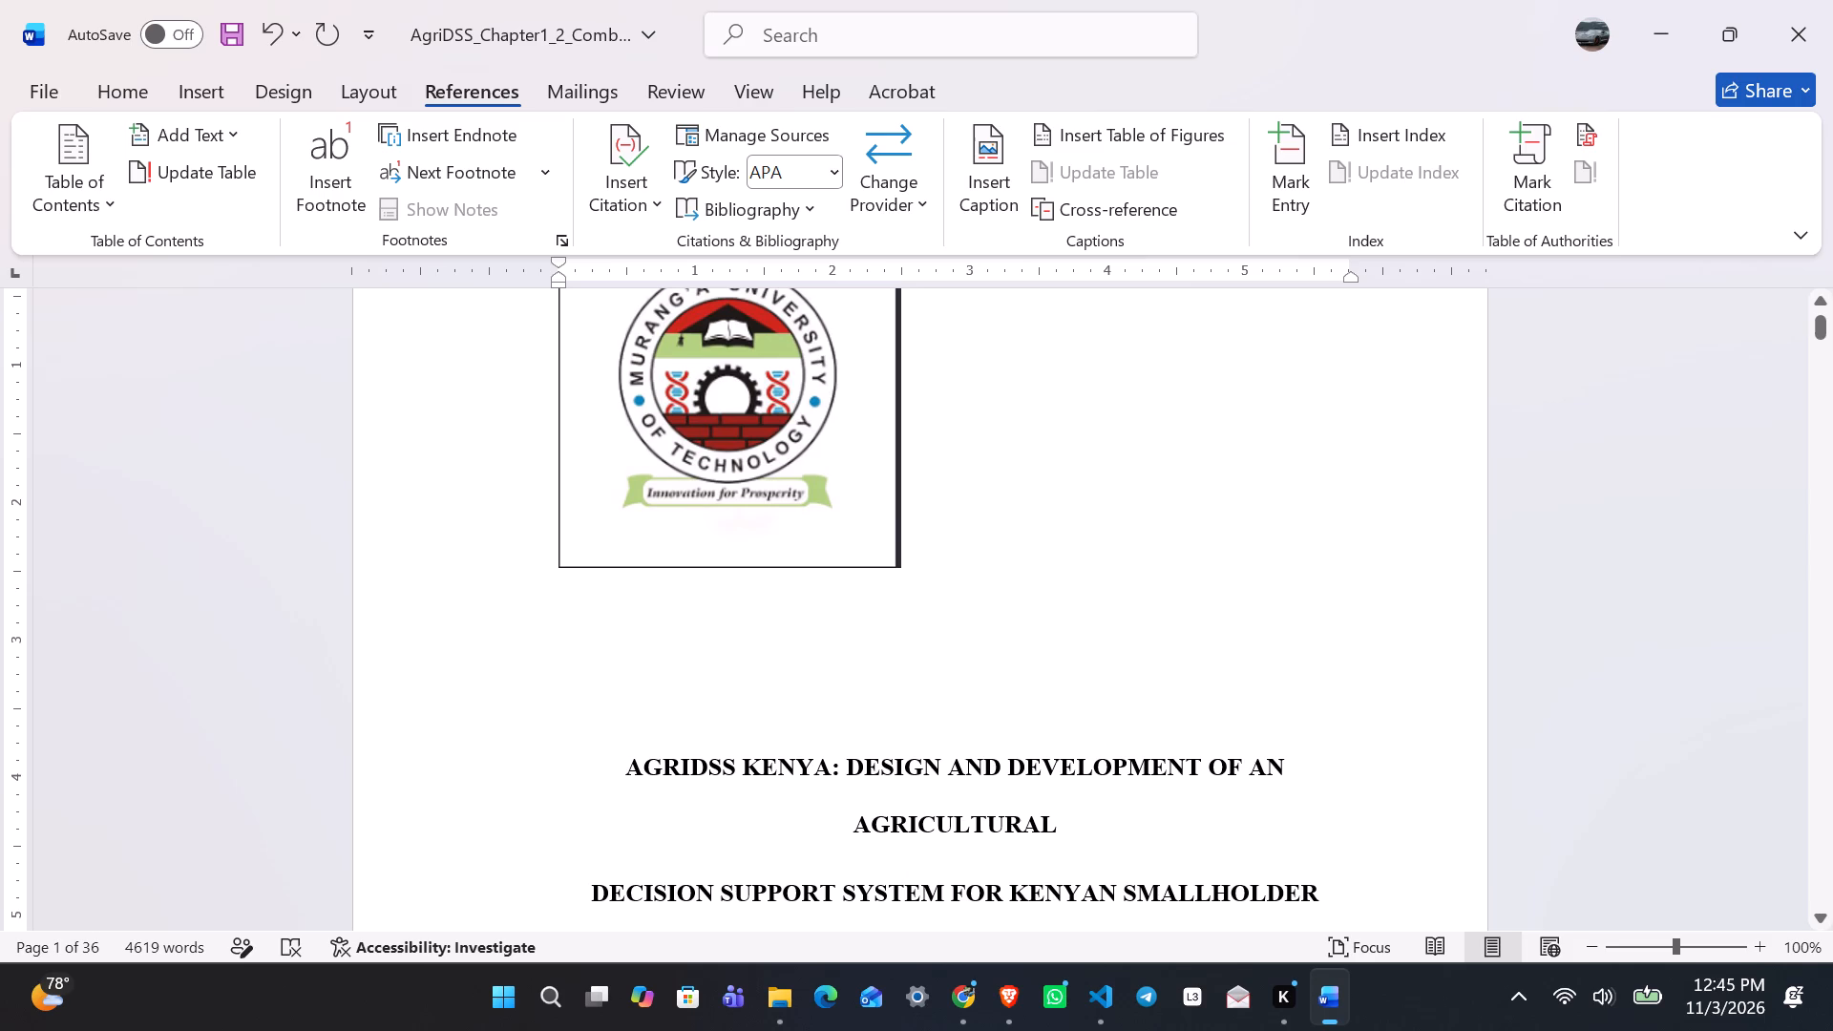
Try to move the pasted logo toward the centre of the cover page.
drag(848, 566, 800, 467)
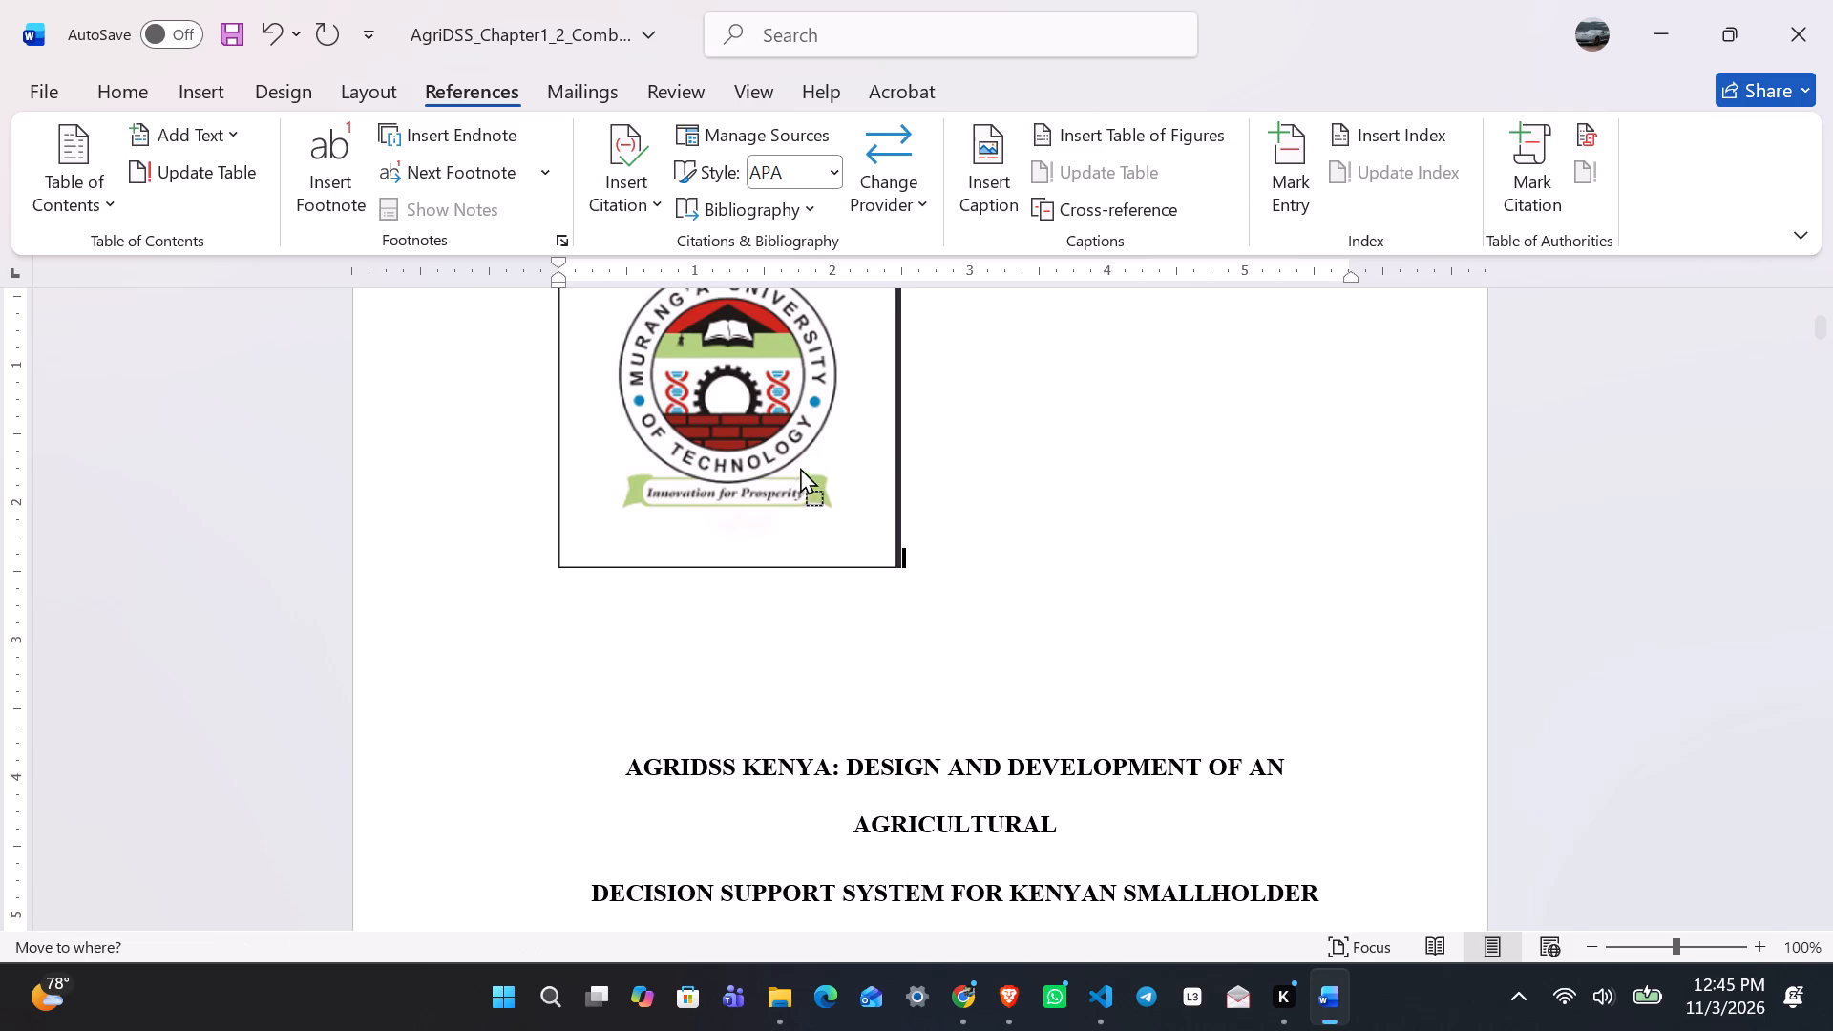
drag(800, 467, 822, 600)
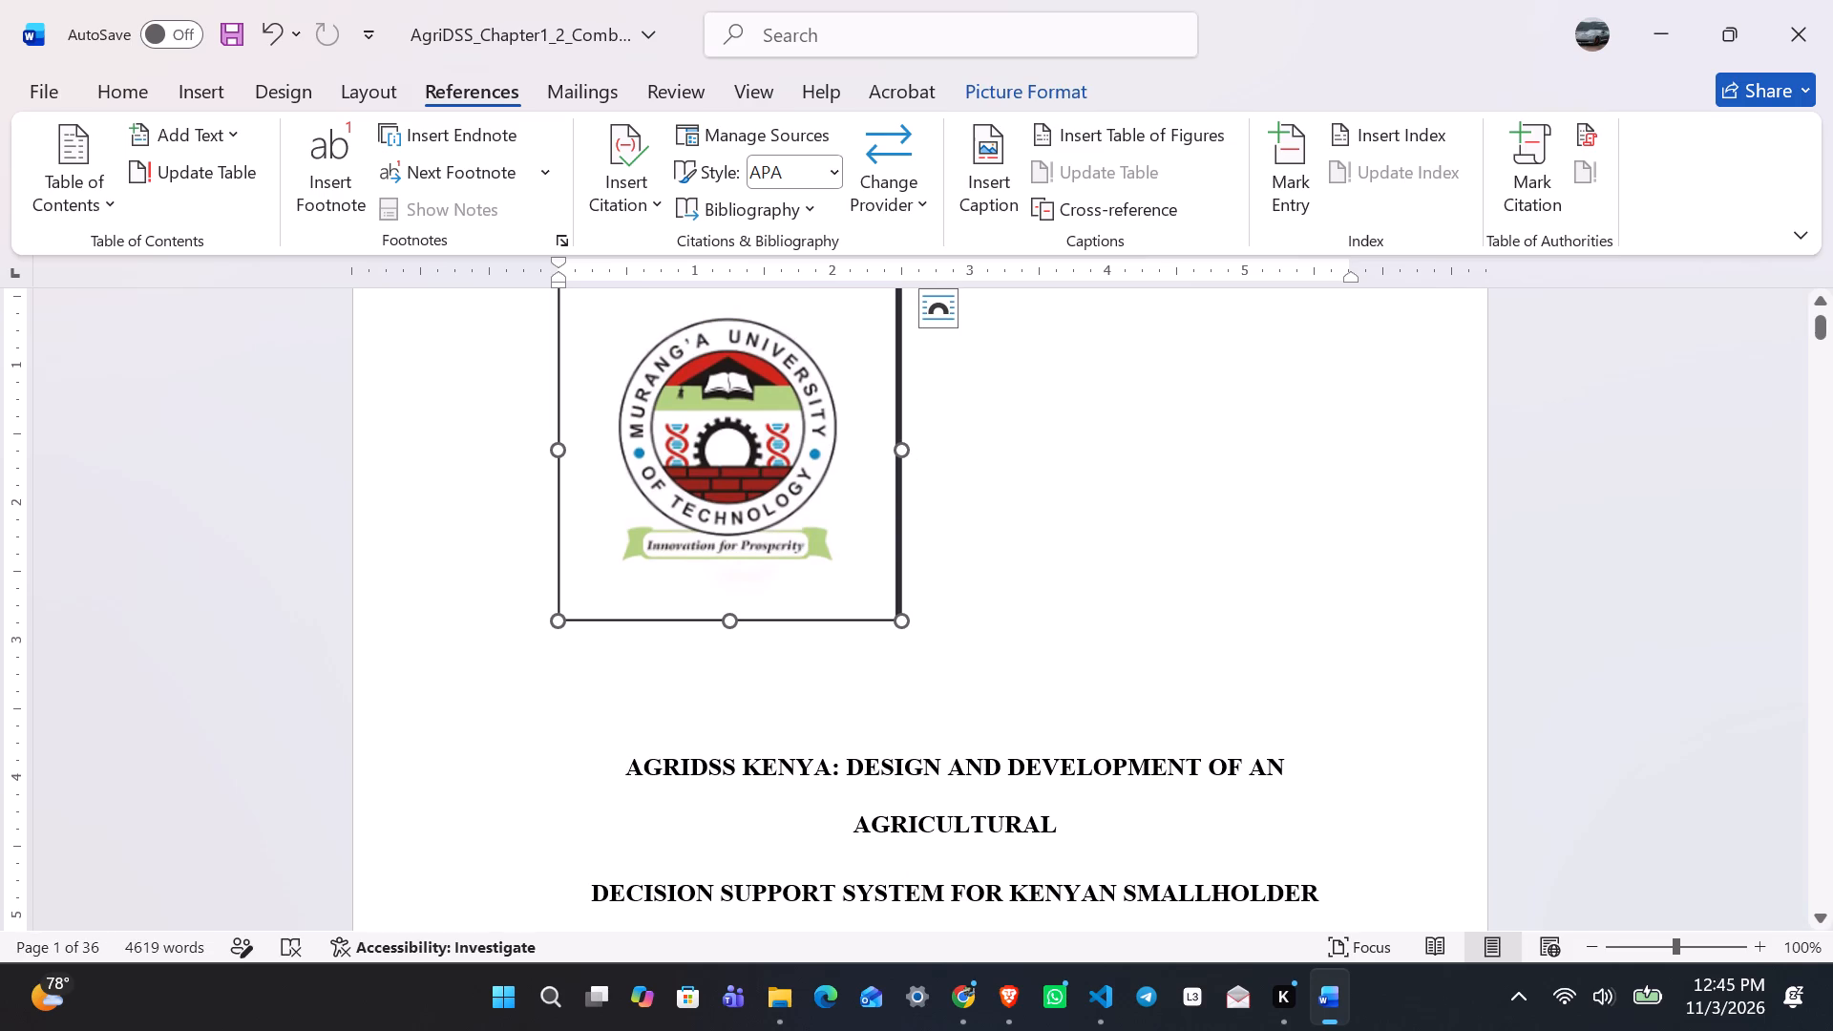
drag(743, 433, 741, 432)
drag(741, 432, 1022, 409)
Shift the logo up above the title and resize it to about 2.15" high, keeping its width.
drag(727, 631, 716, 540)
click(928, 508)
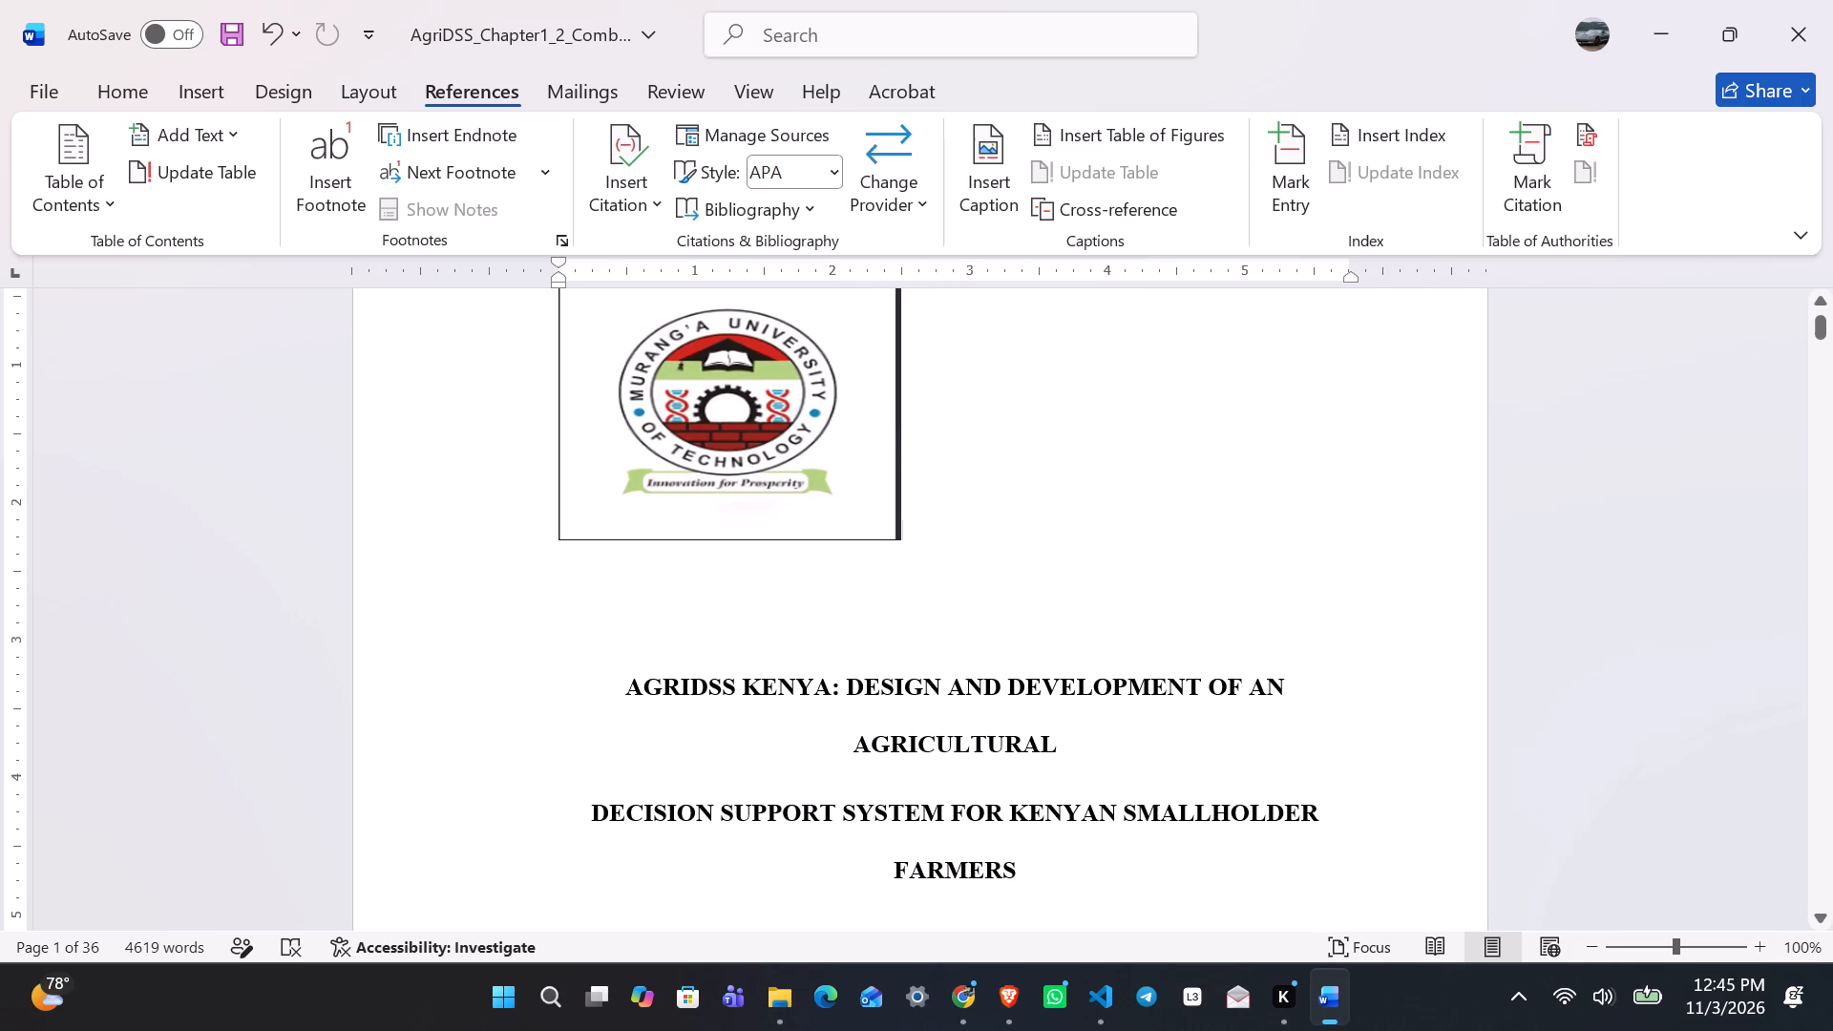
scroll(928, 508, up, 2)
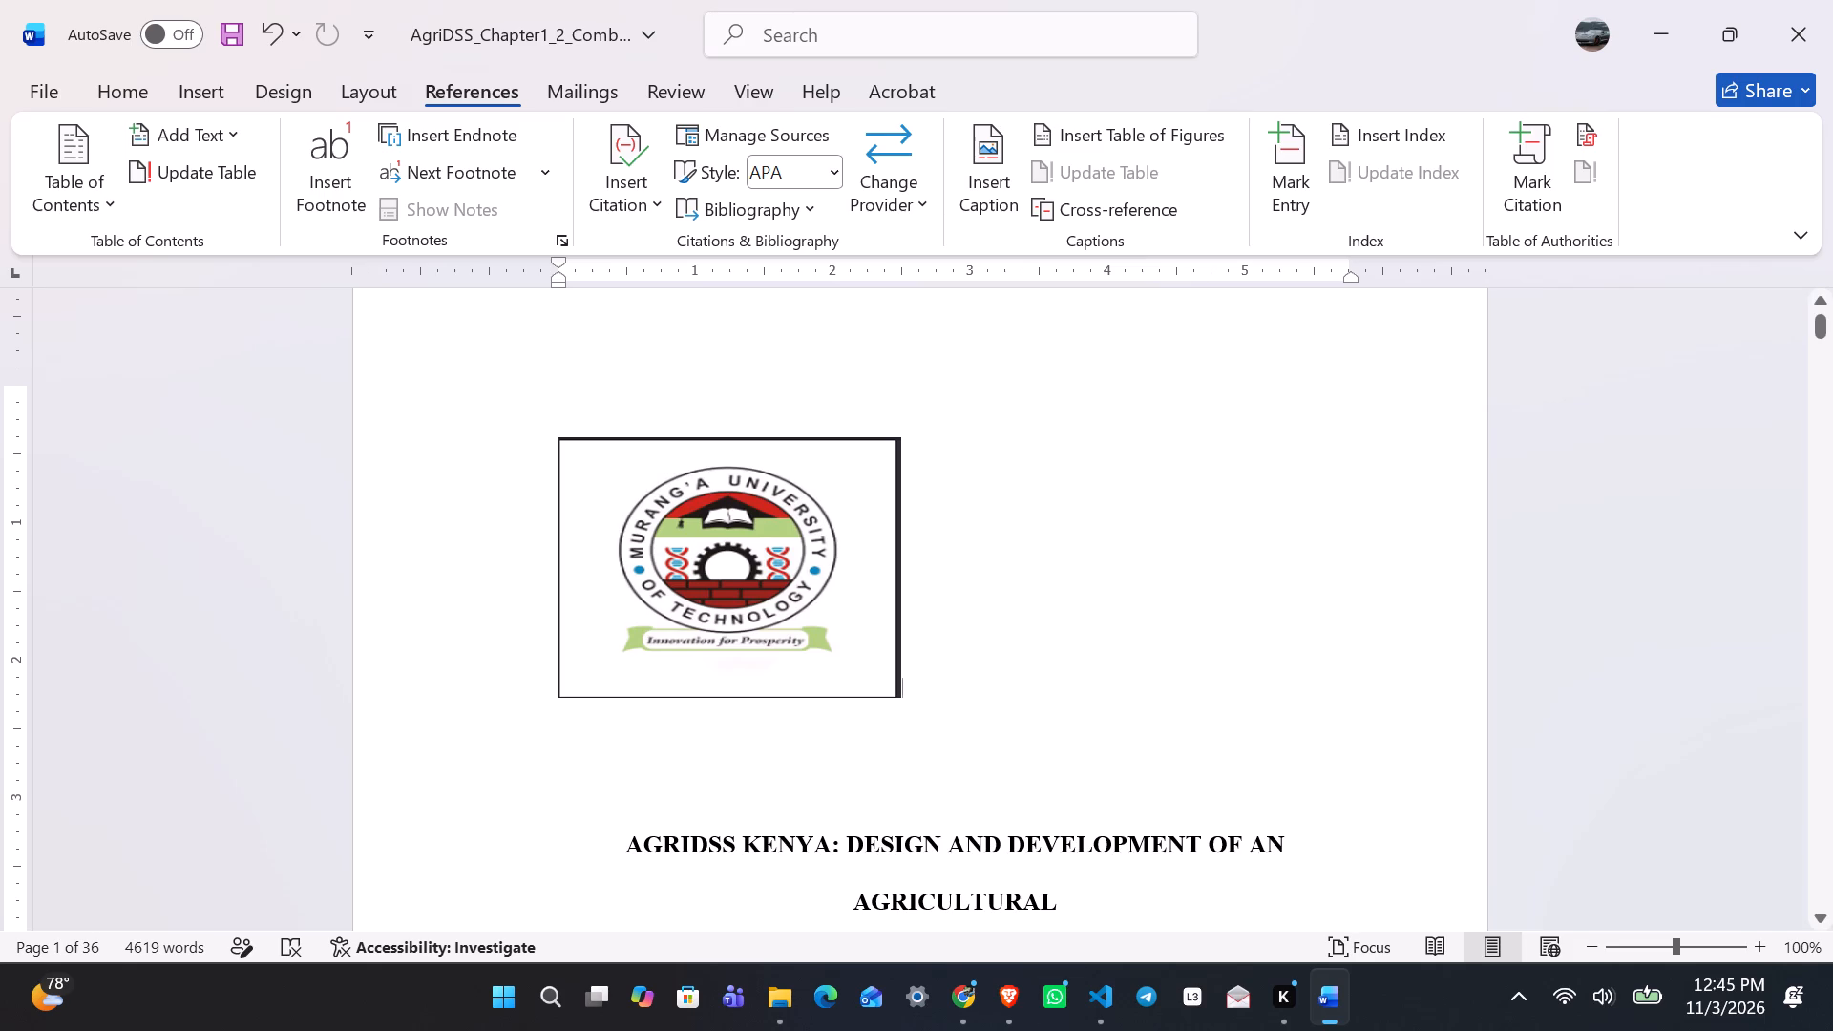
drag(738, 446, 728, 353)
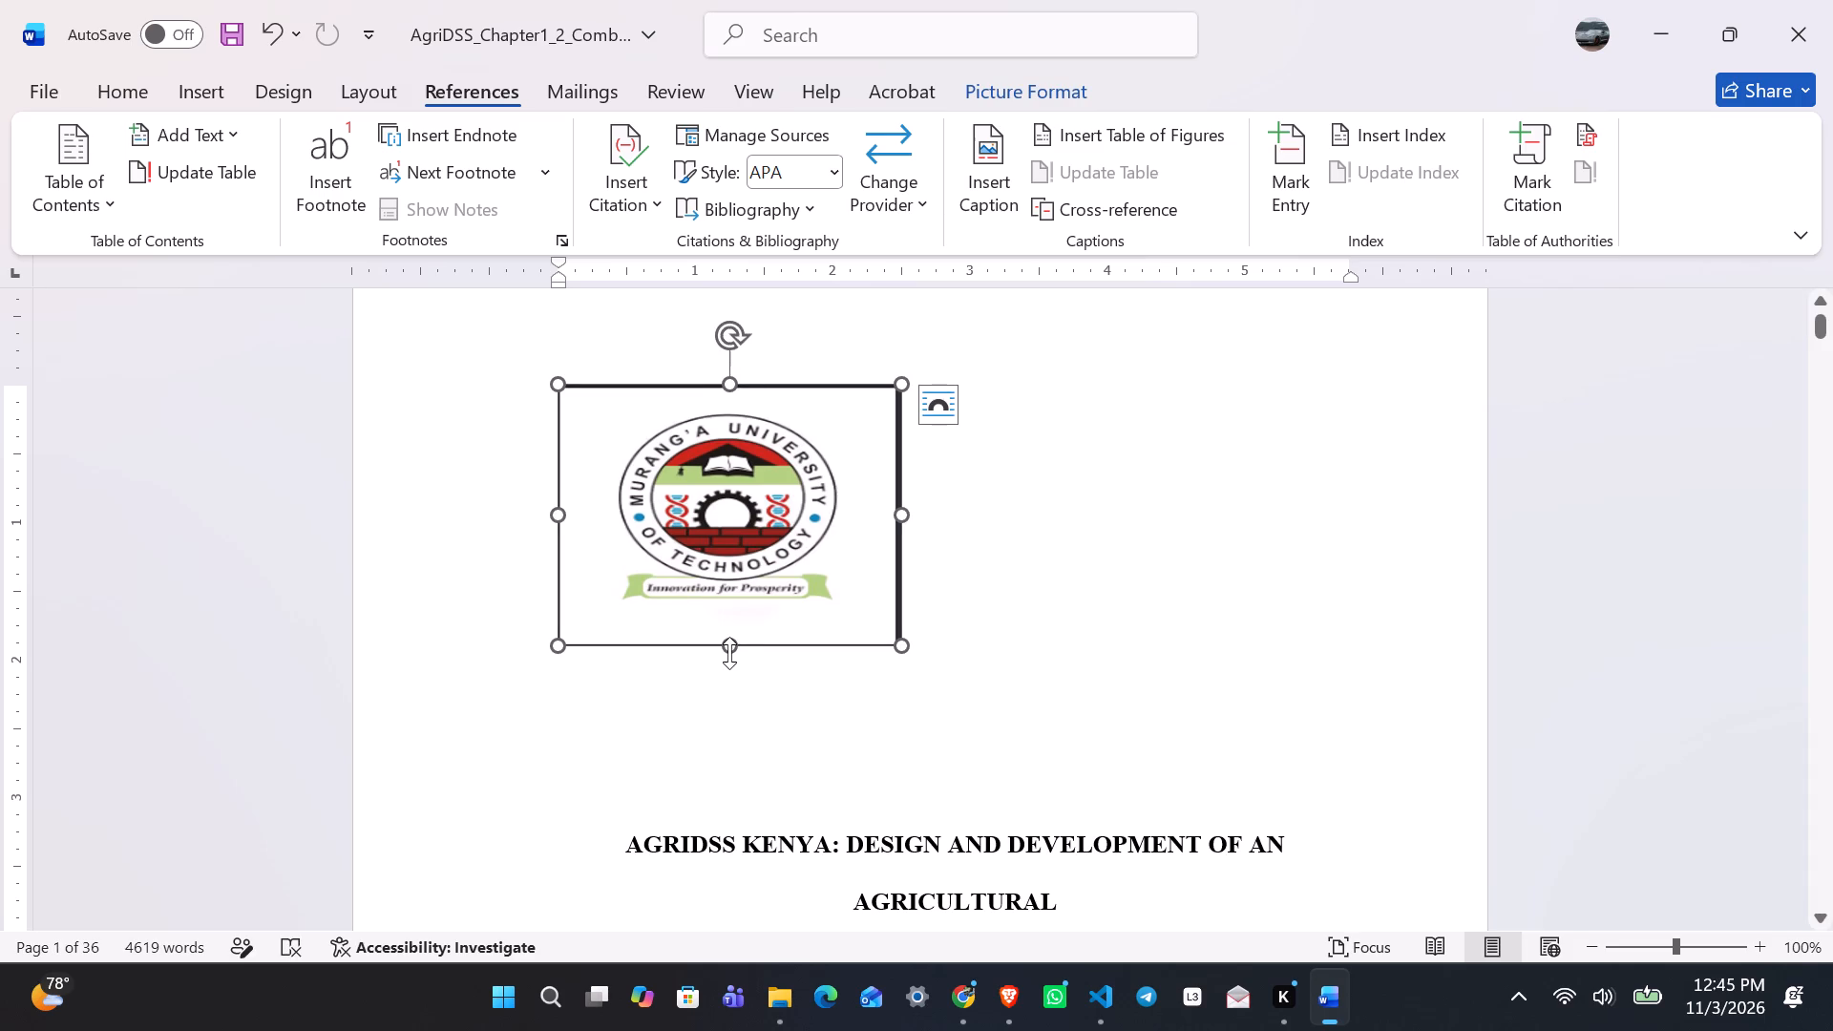
drag(729, 653, 737, 680)
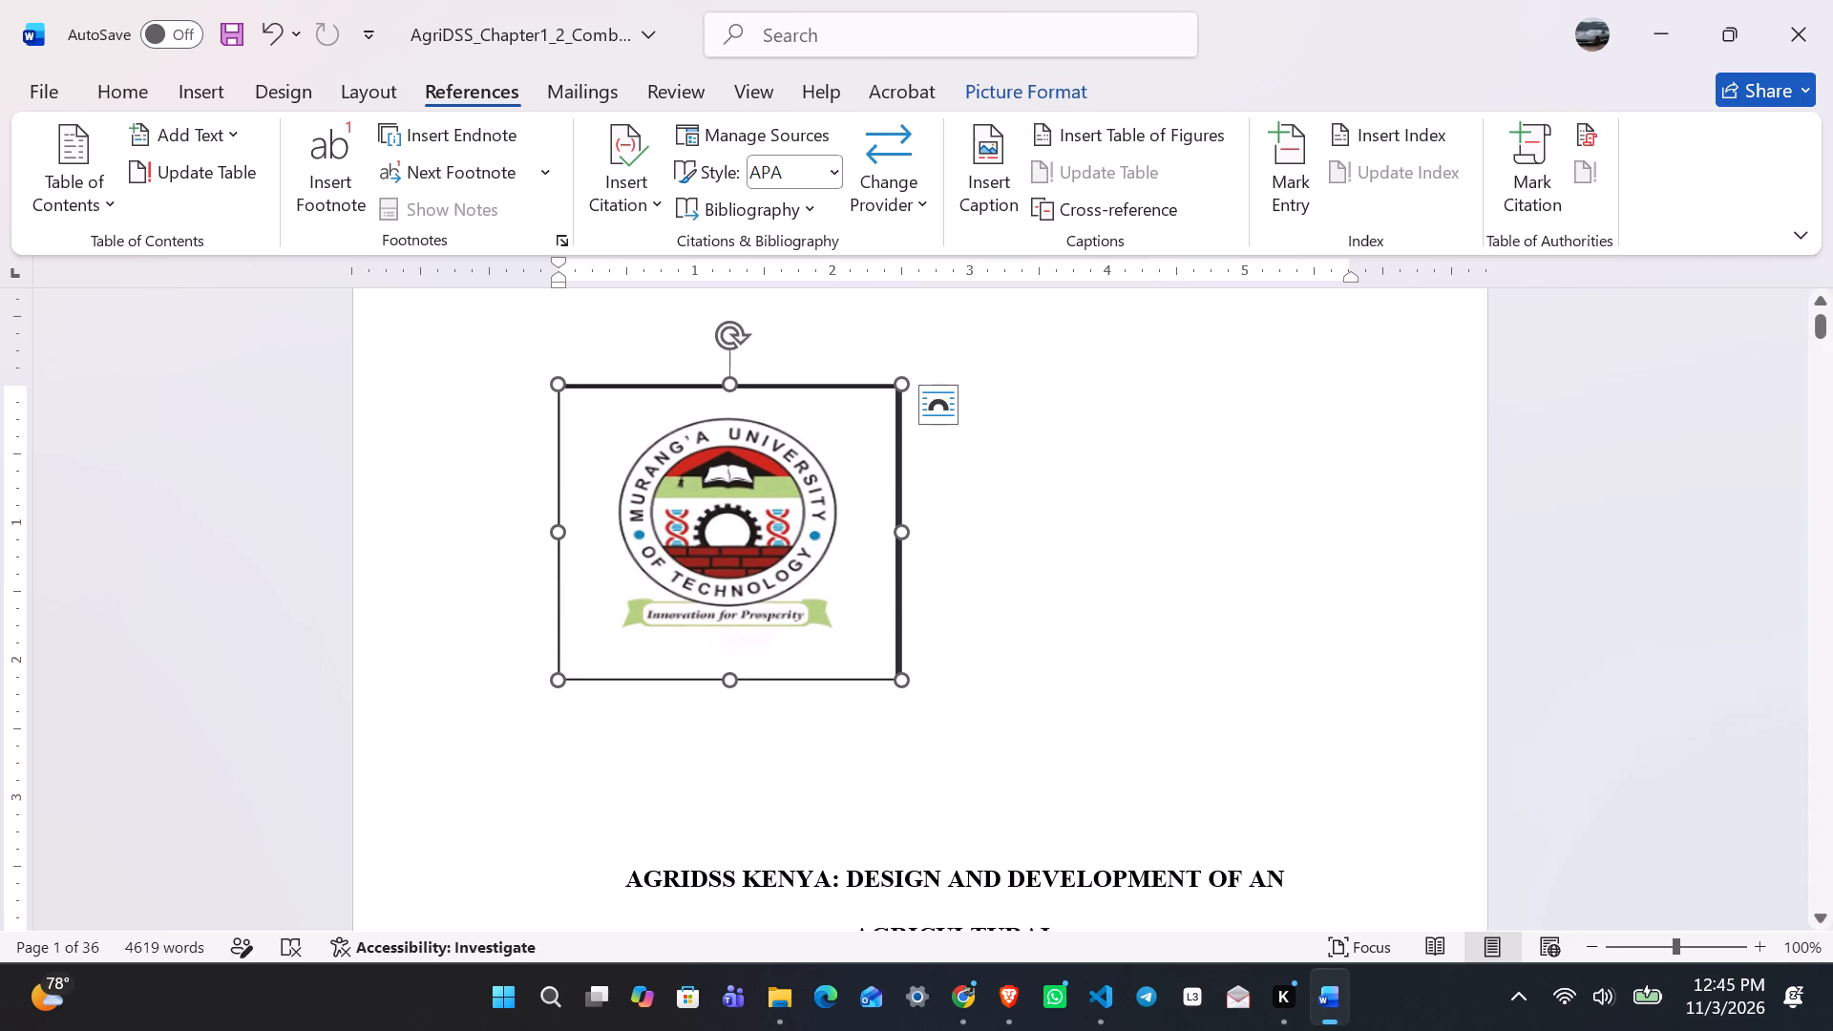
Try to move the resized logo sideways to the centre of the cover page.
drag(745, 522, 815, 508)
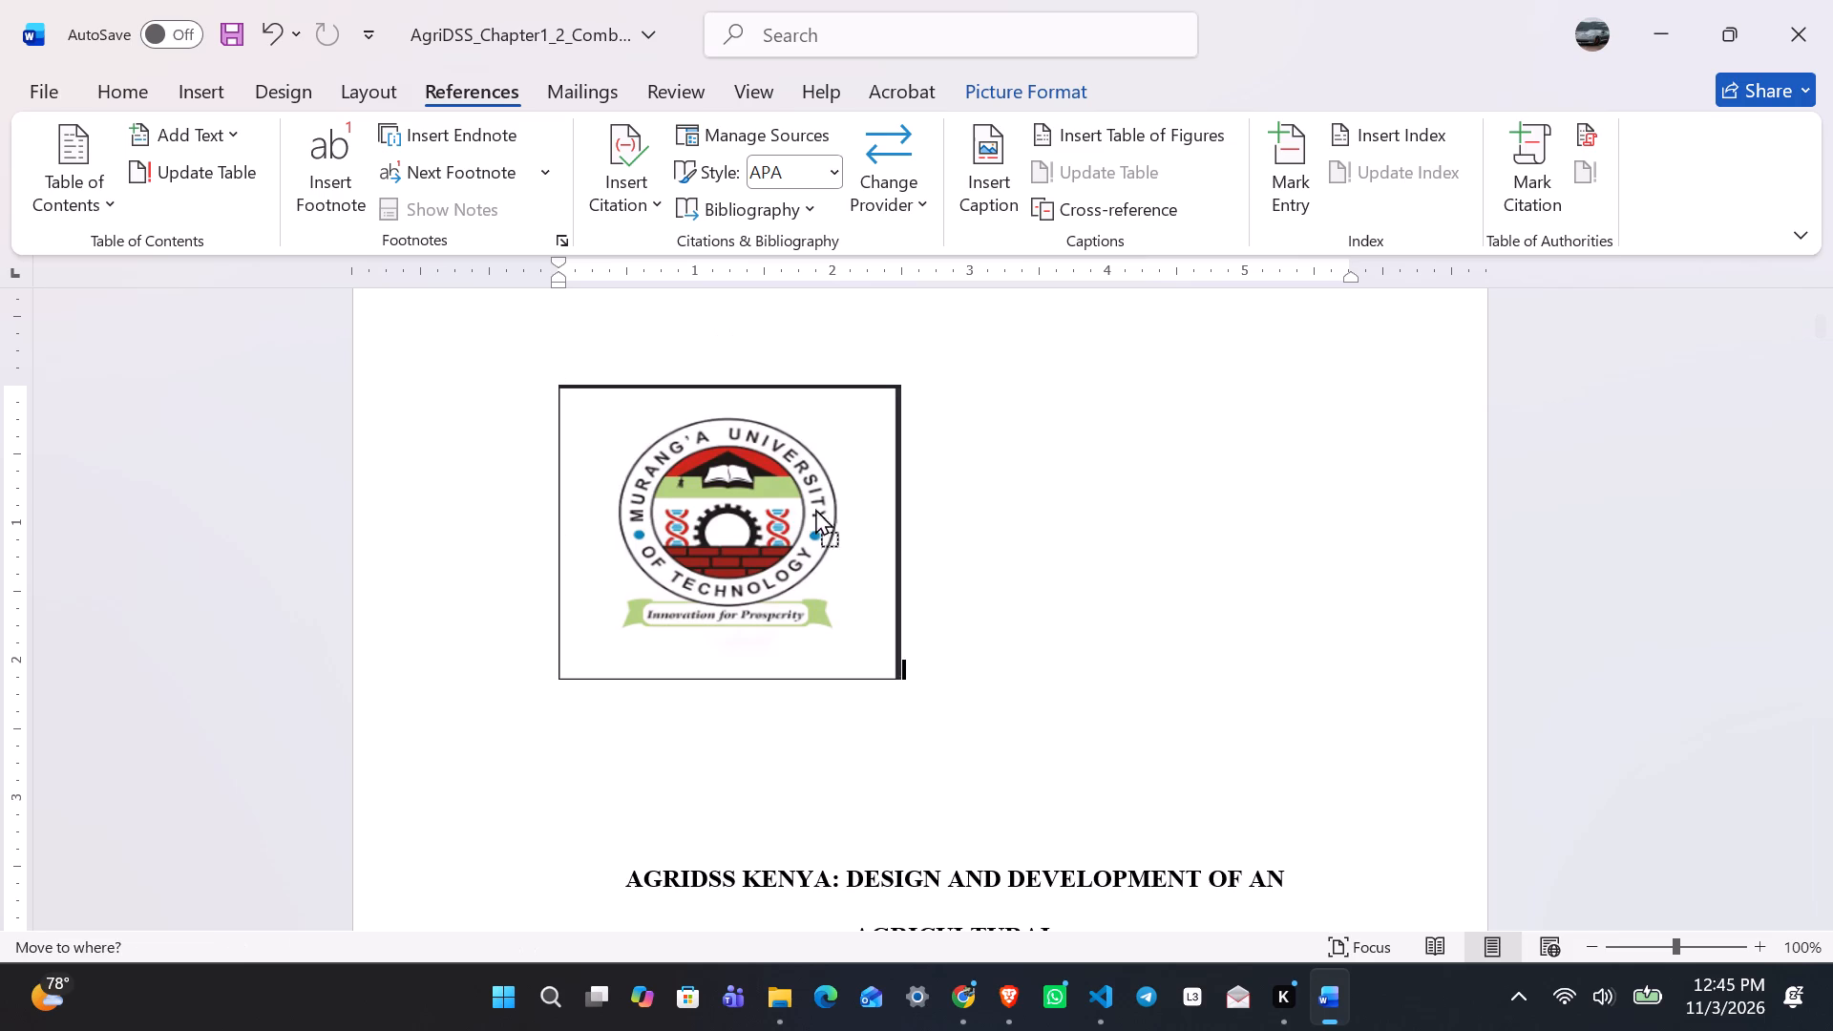
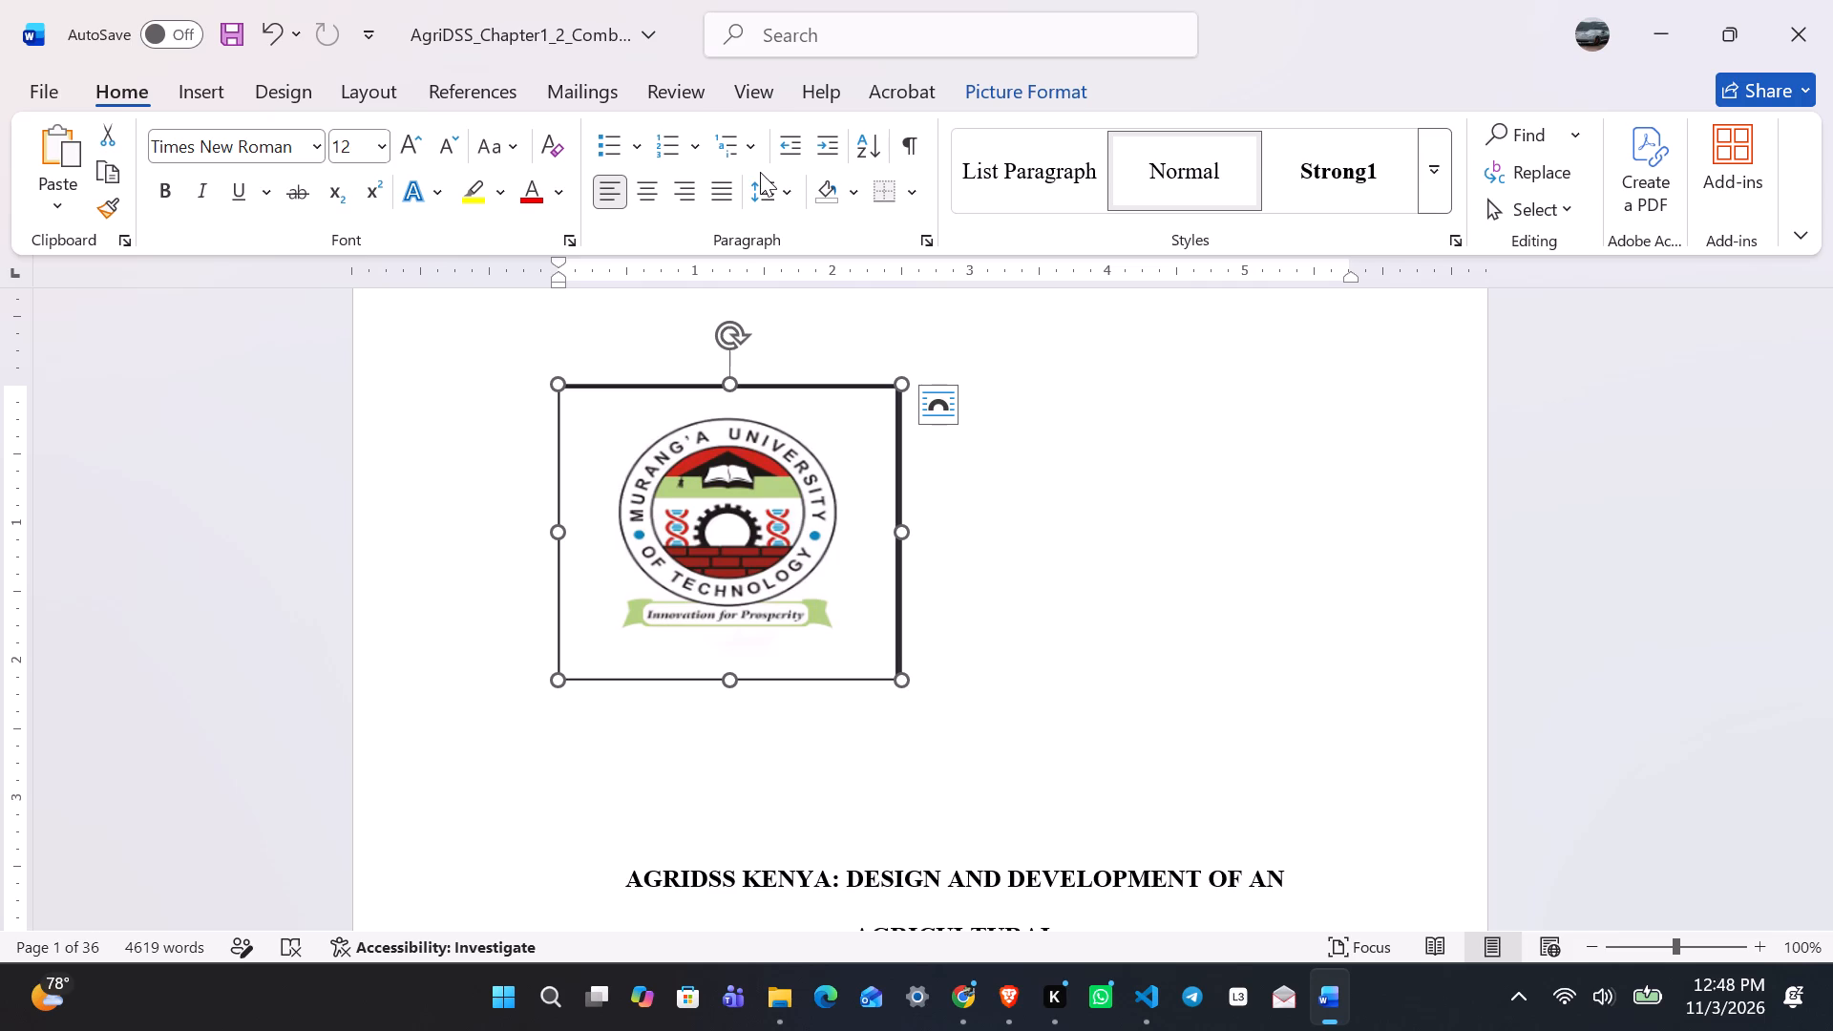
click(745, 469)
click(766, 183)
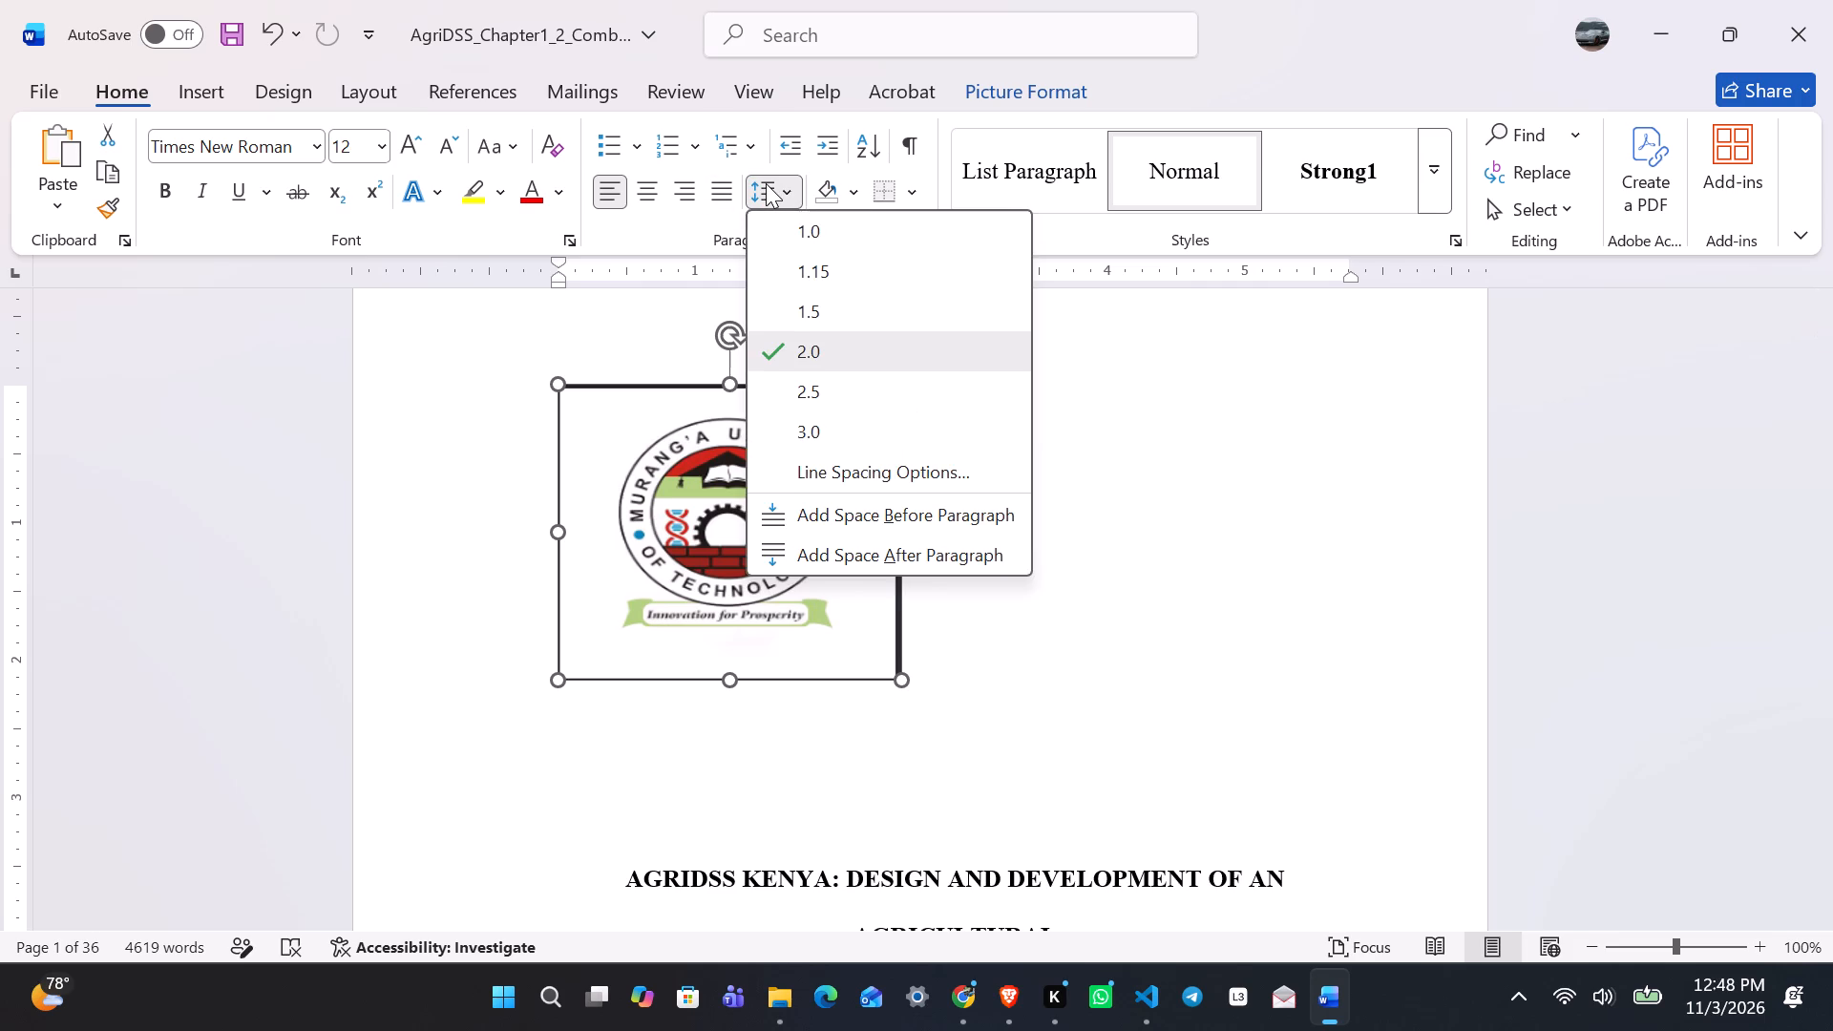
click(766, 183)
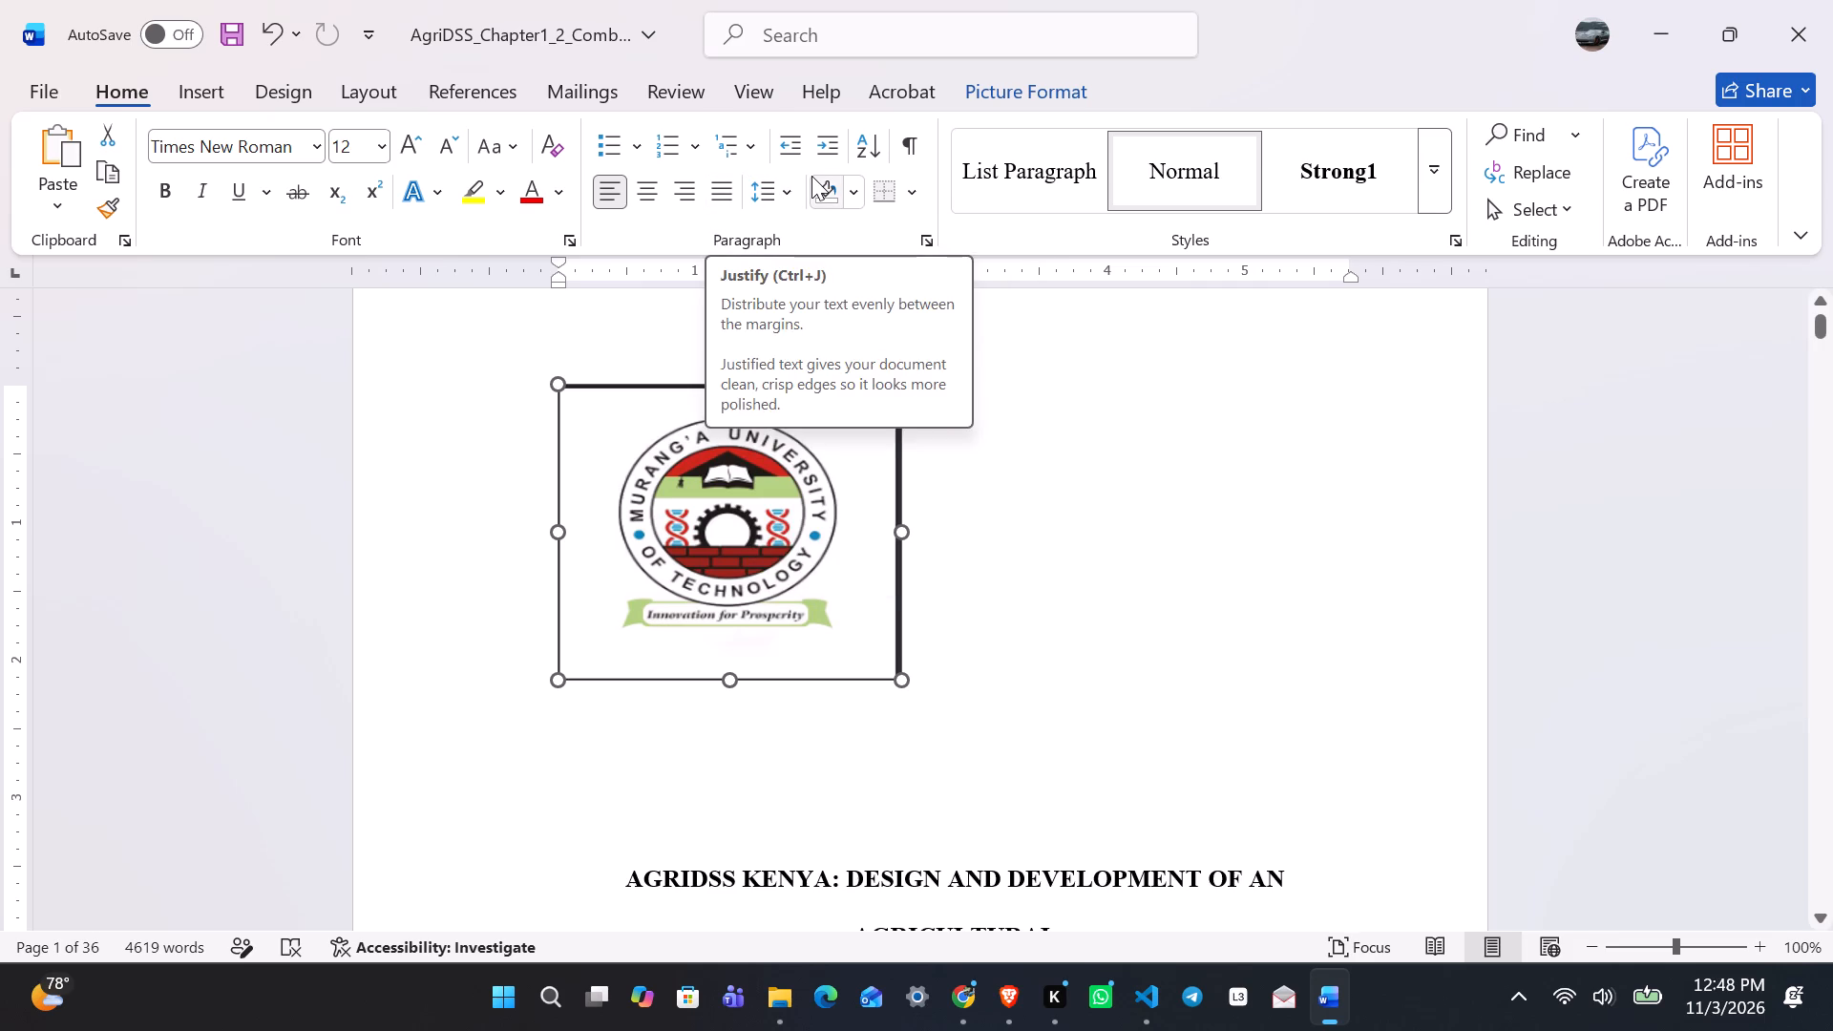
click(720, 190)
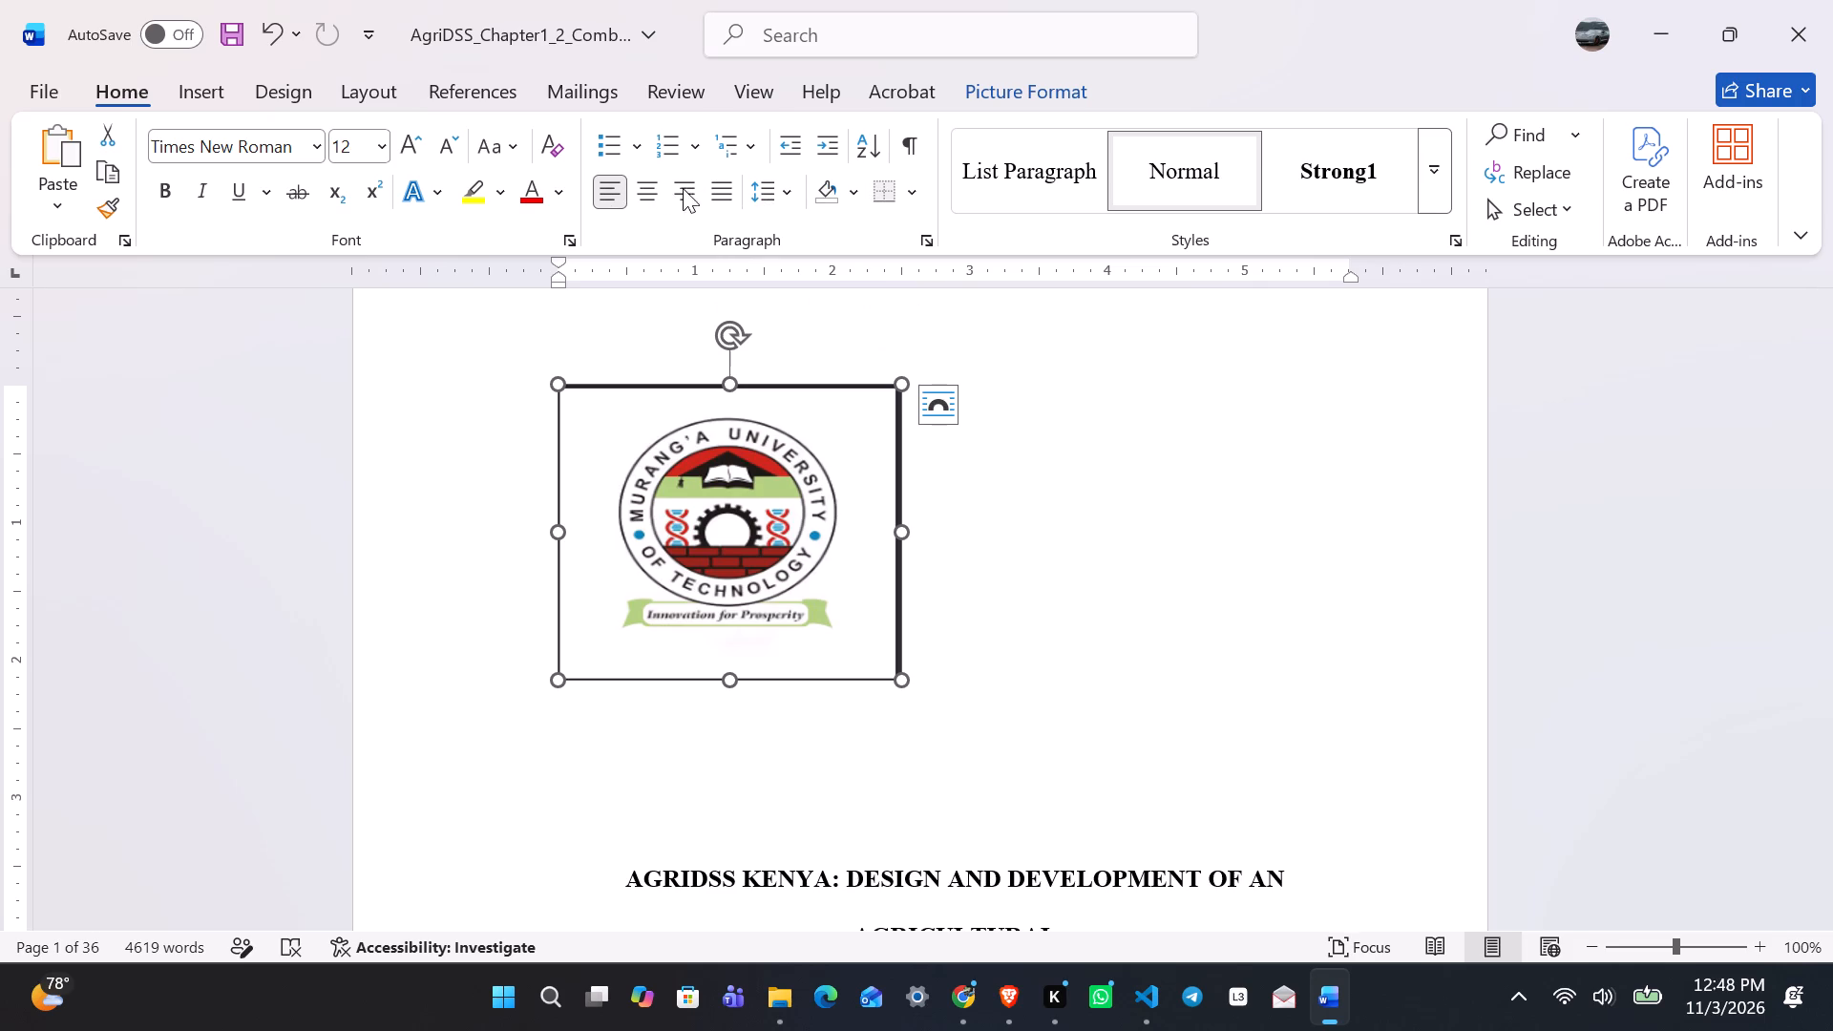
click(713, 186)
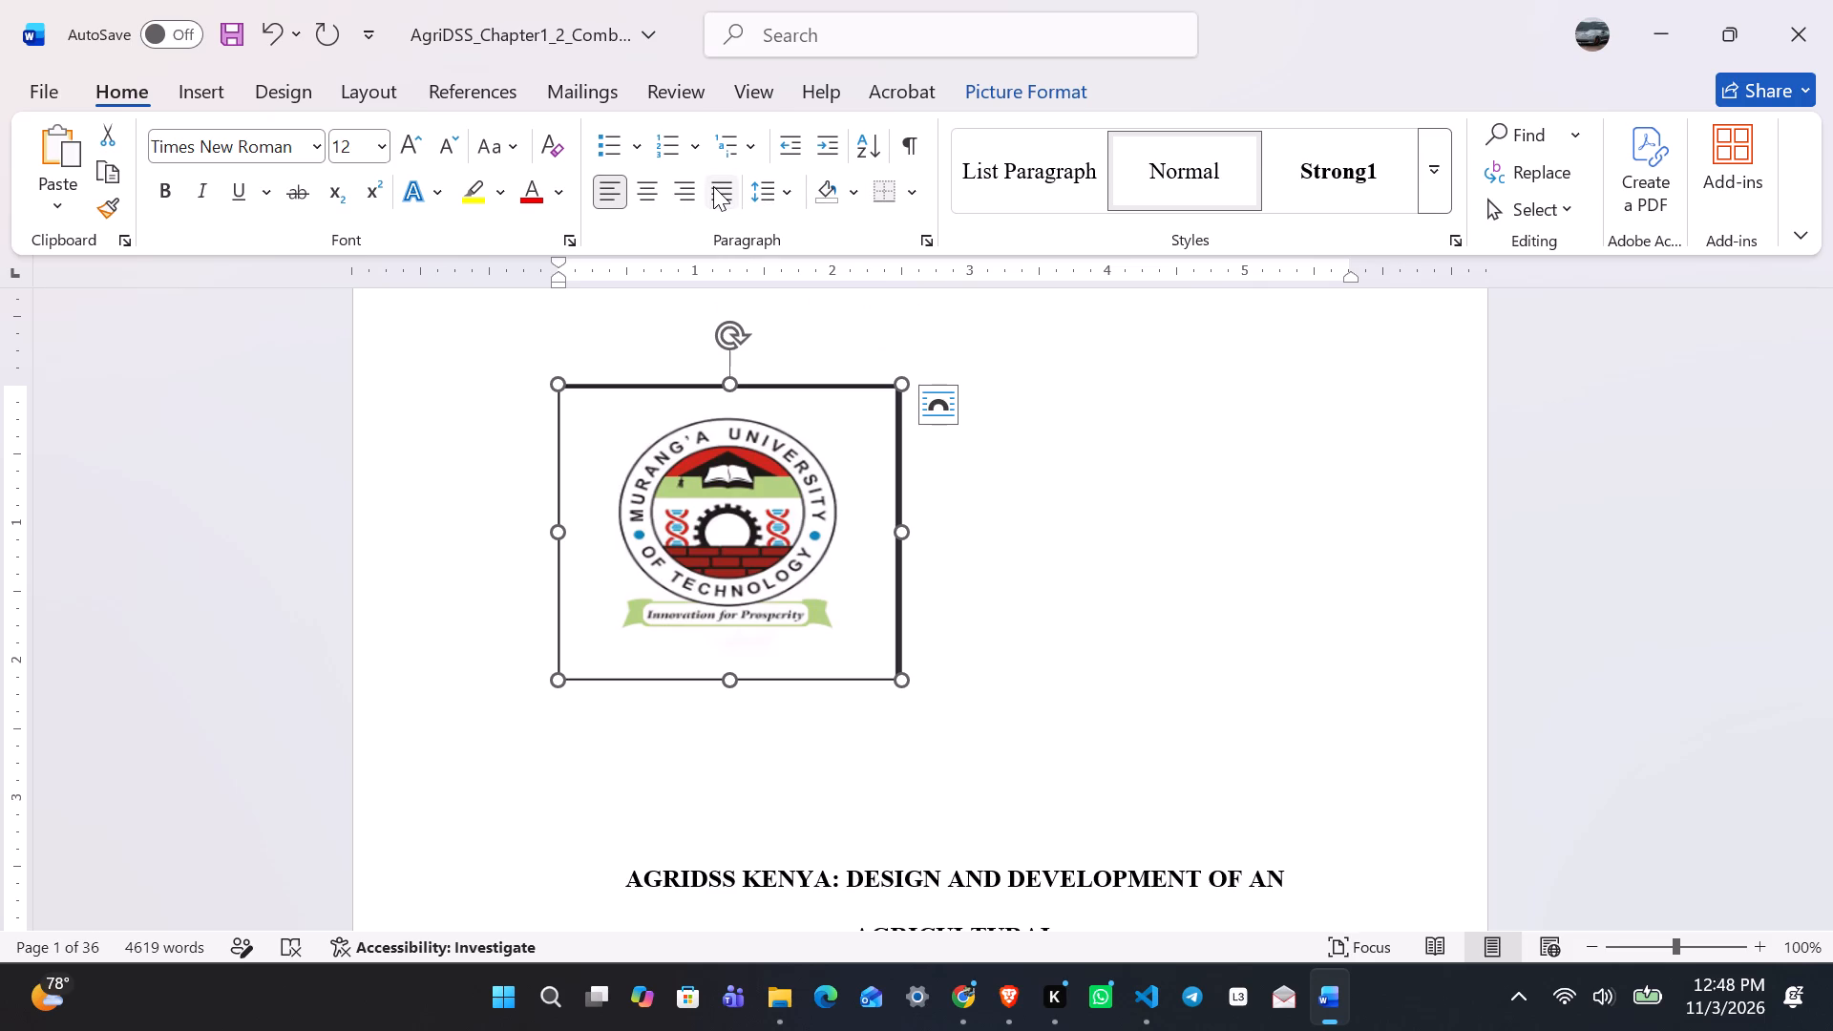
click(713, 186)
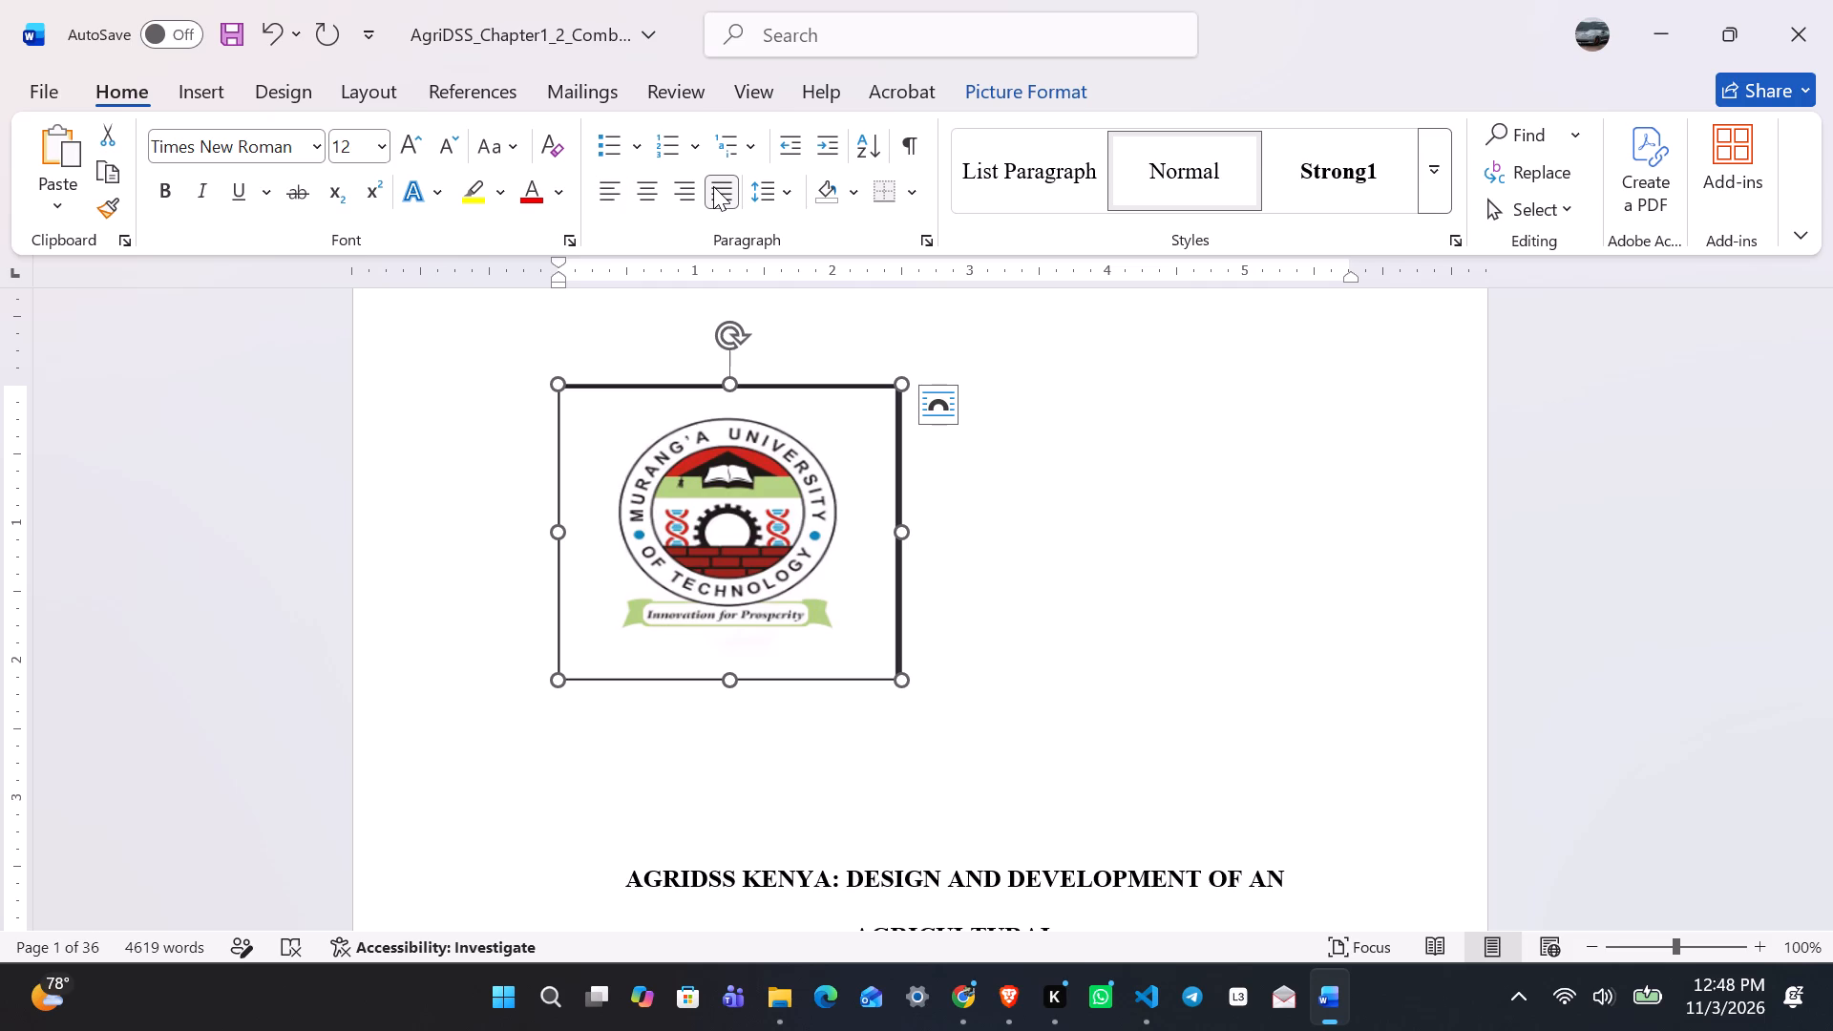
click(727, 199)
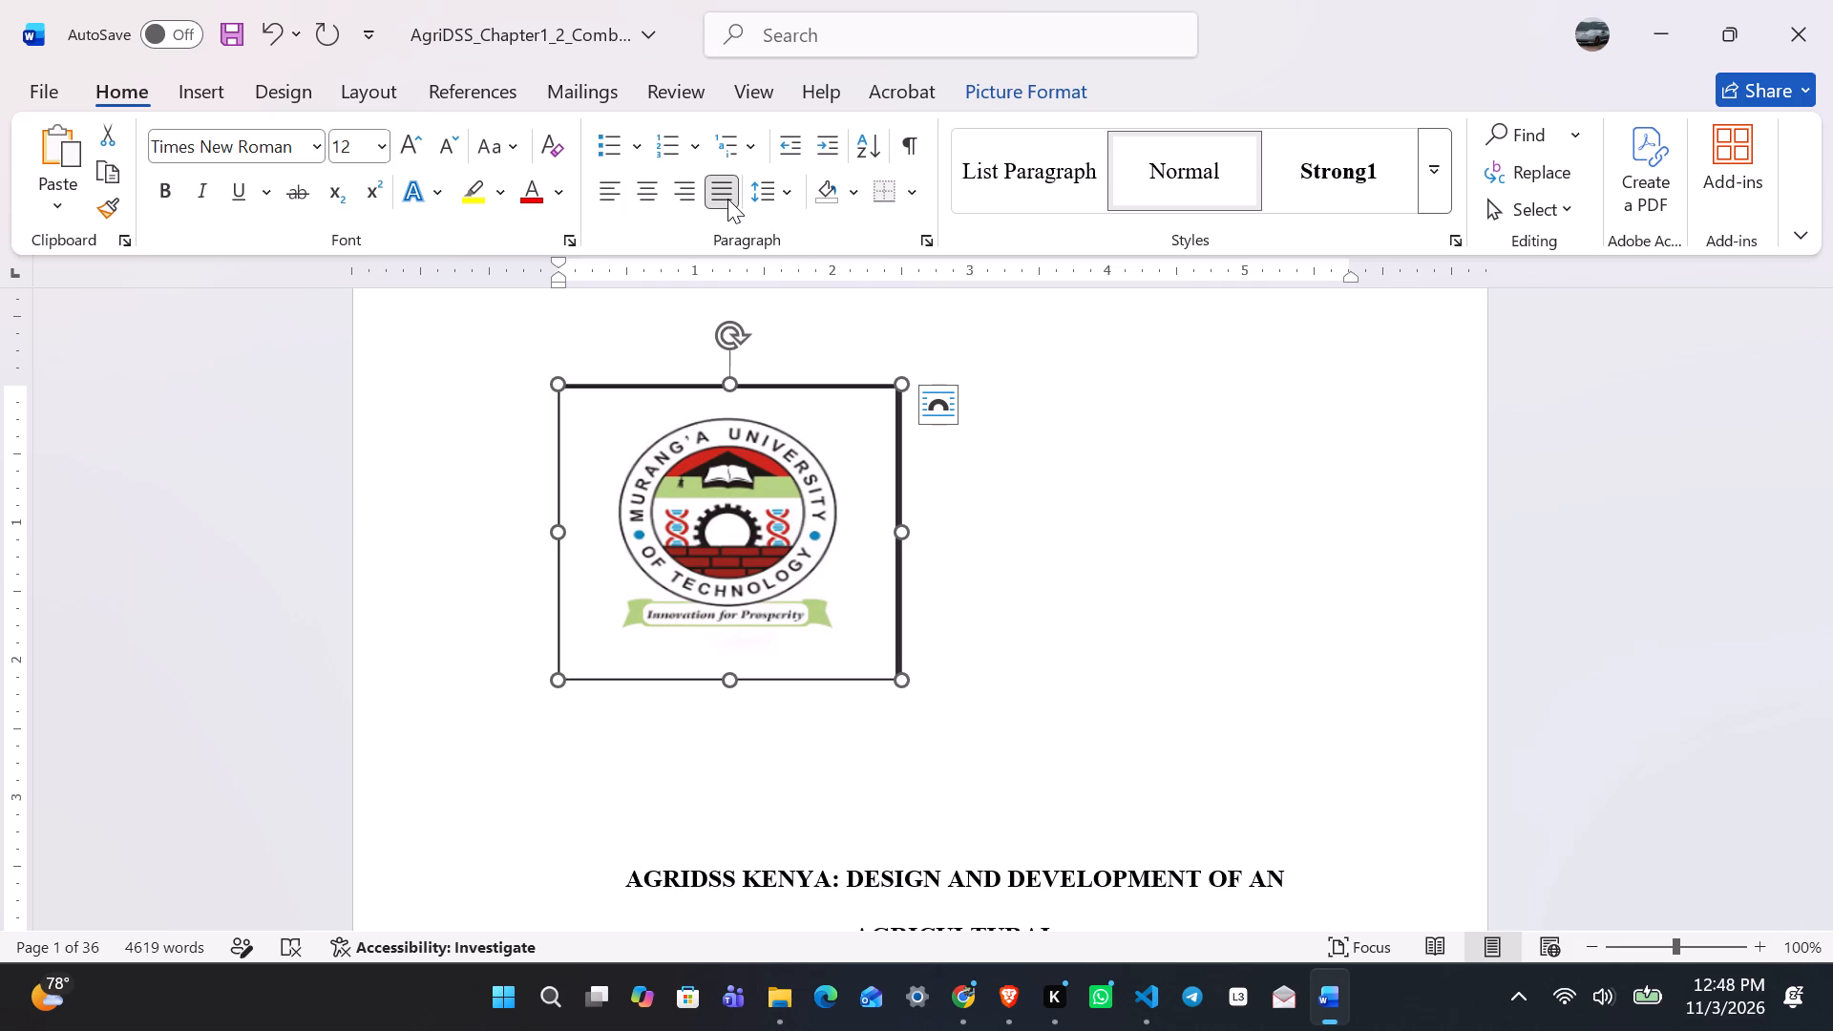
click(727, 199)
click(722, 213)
Set the paragraph alignment of the cover-page logo to Centered.
click(927, 236)
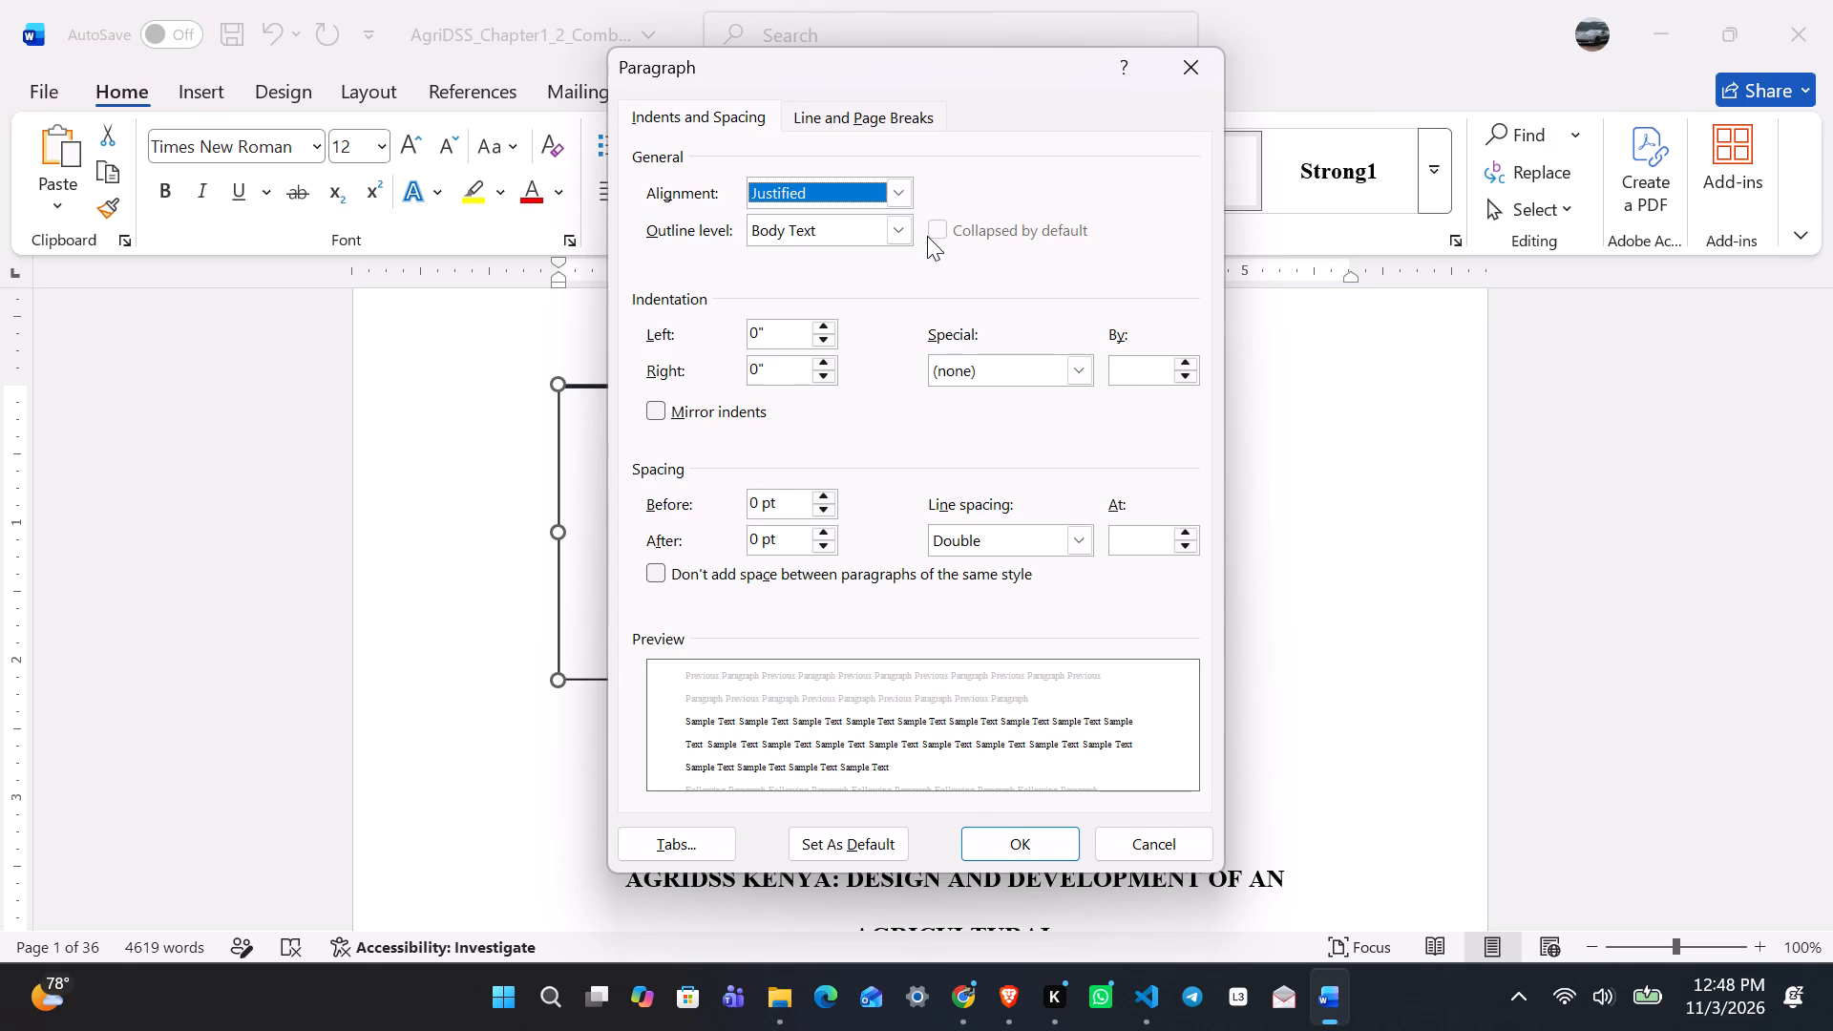
click(903, 195)
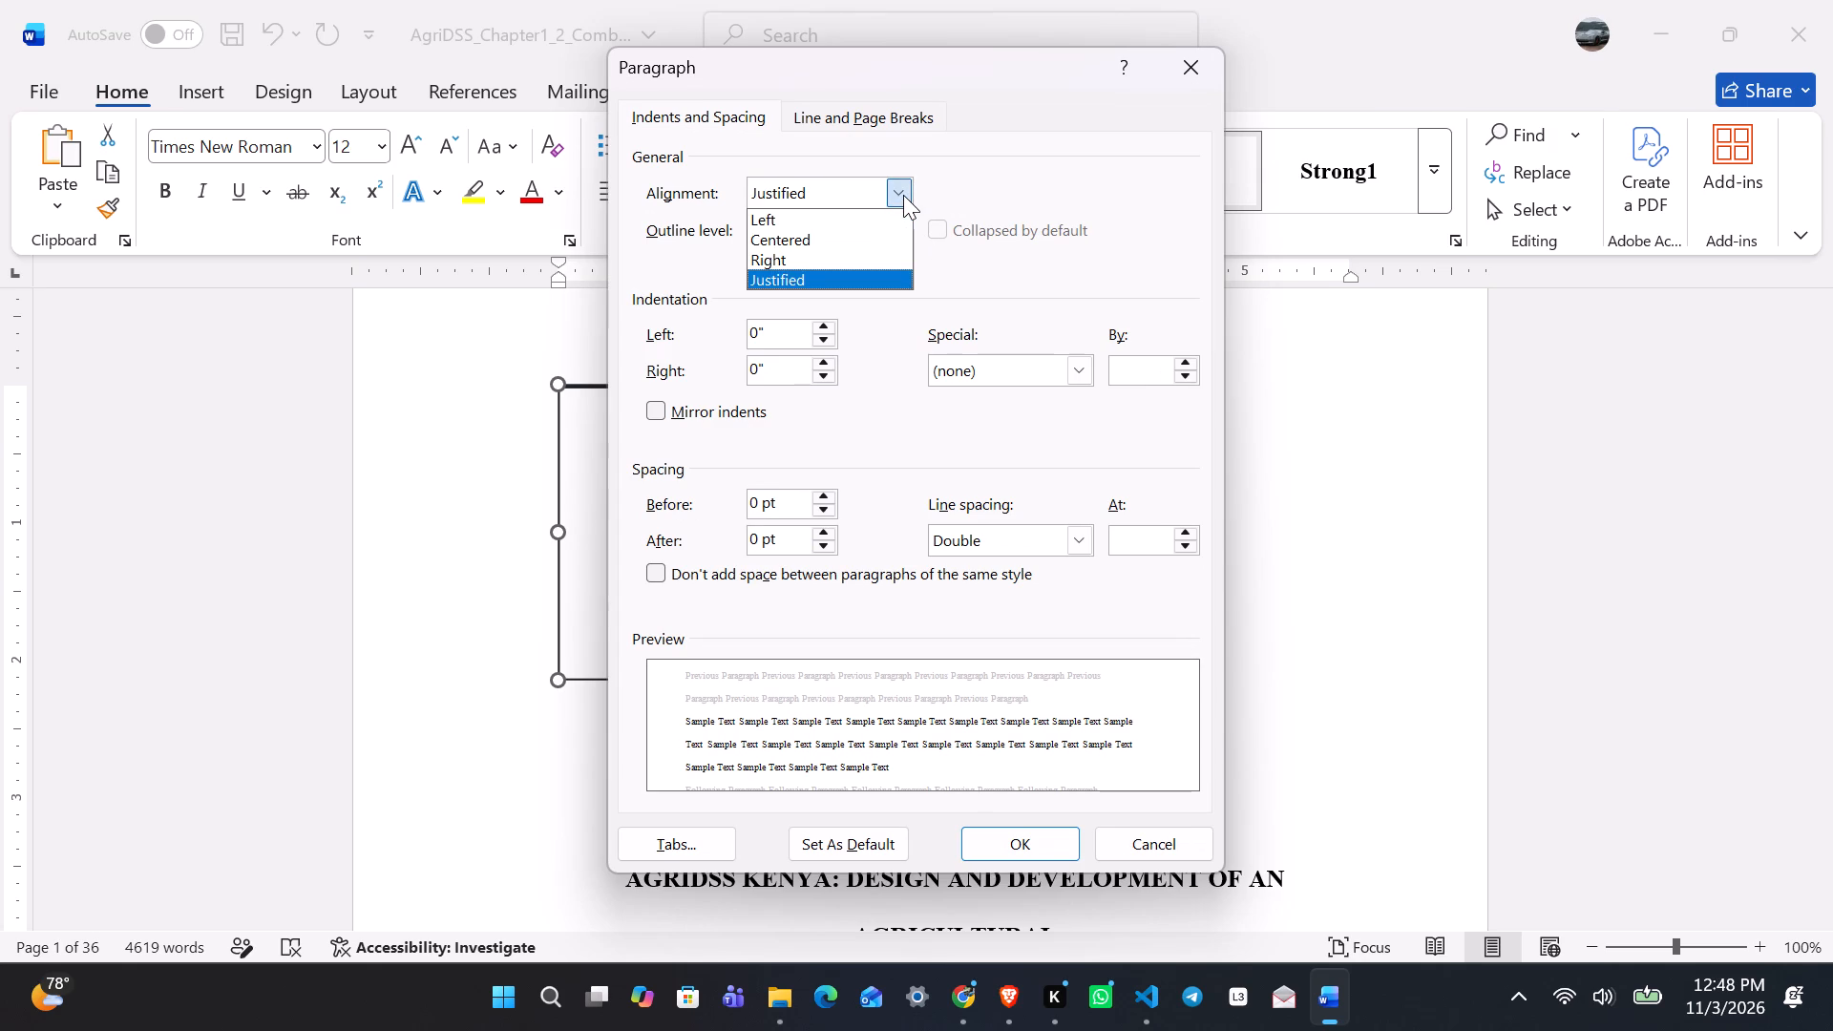
click(856, 240)
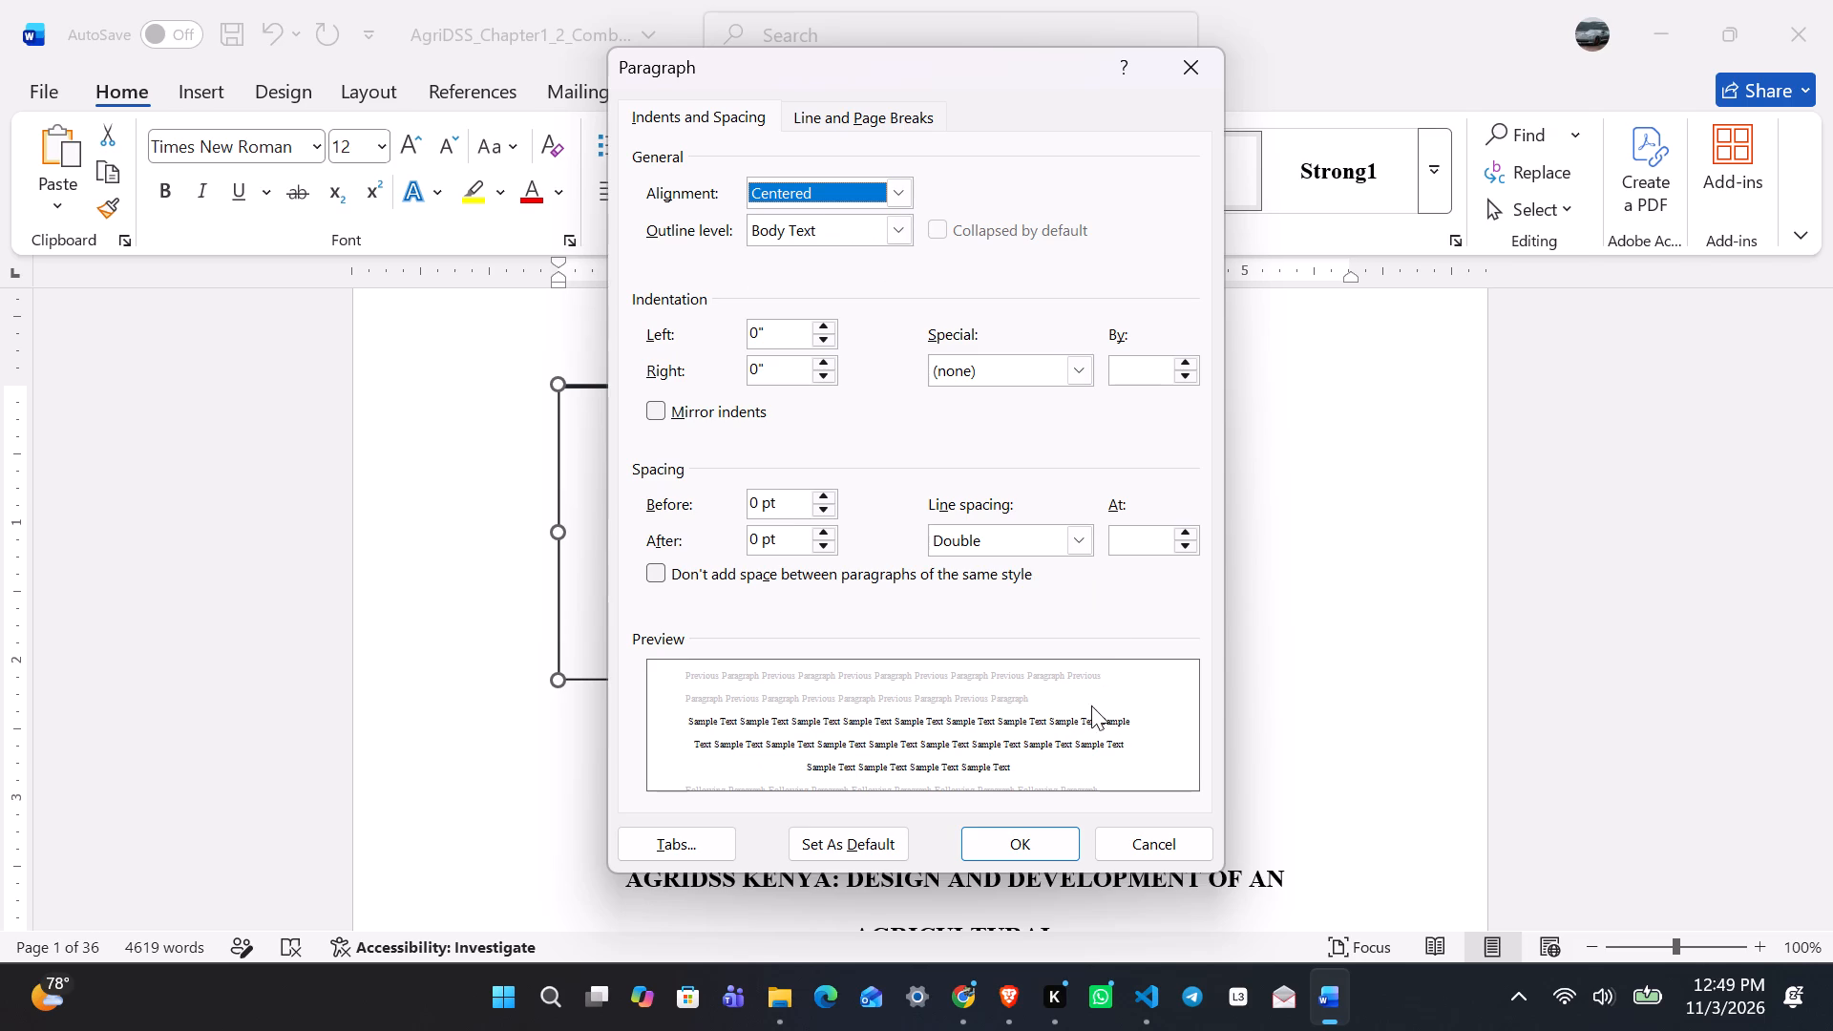
click(1028, 833)
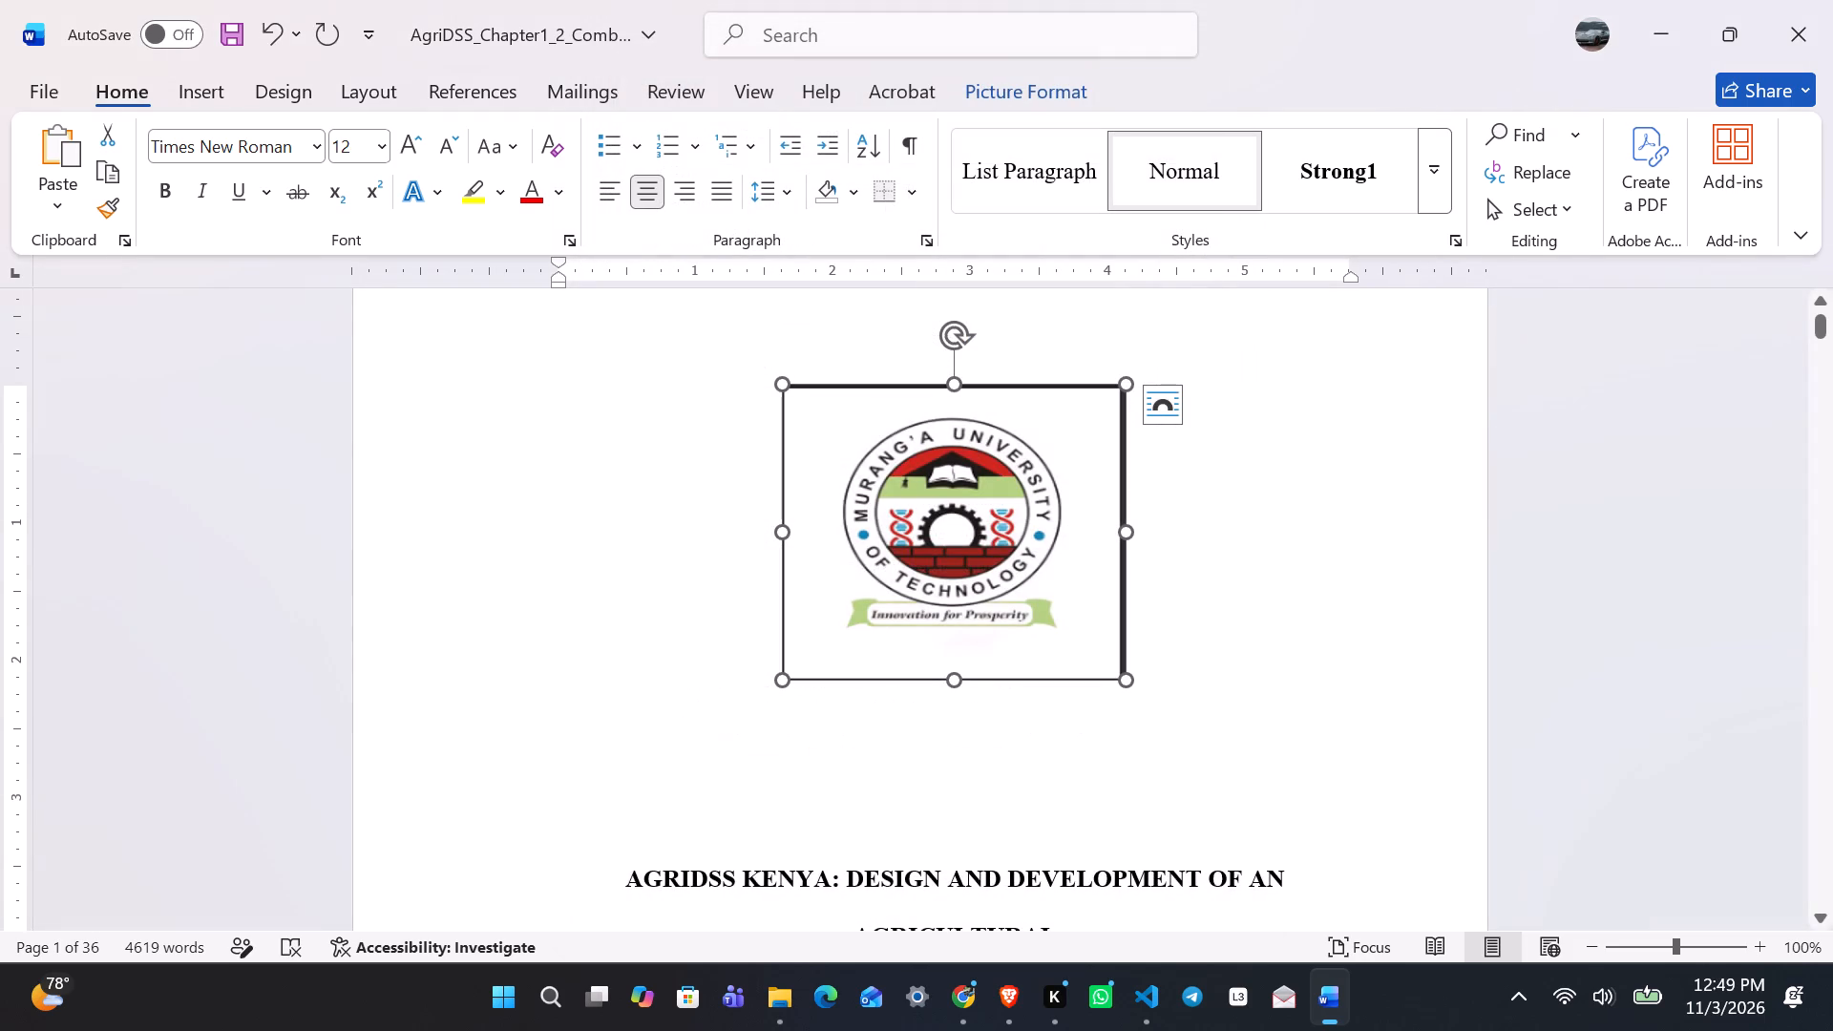
click(1259, 745)
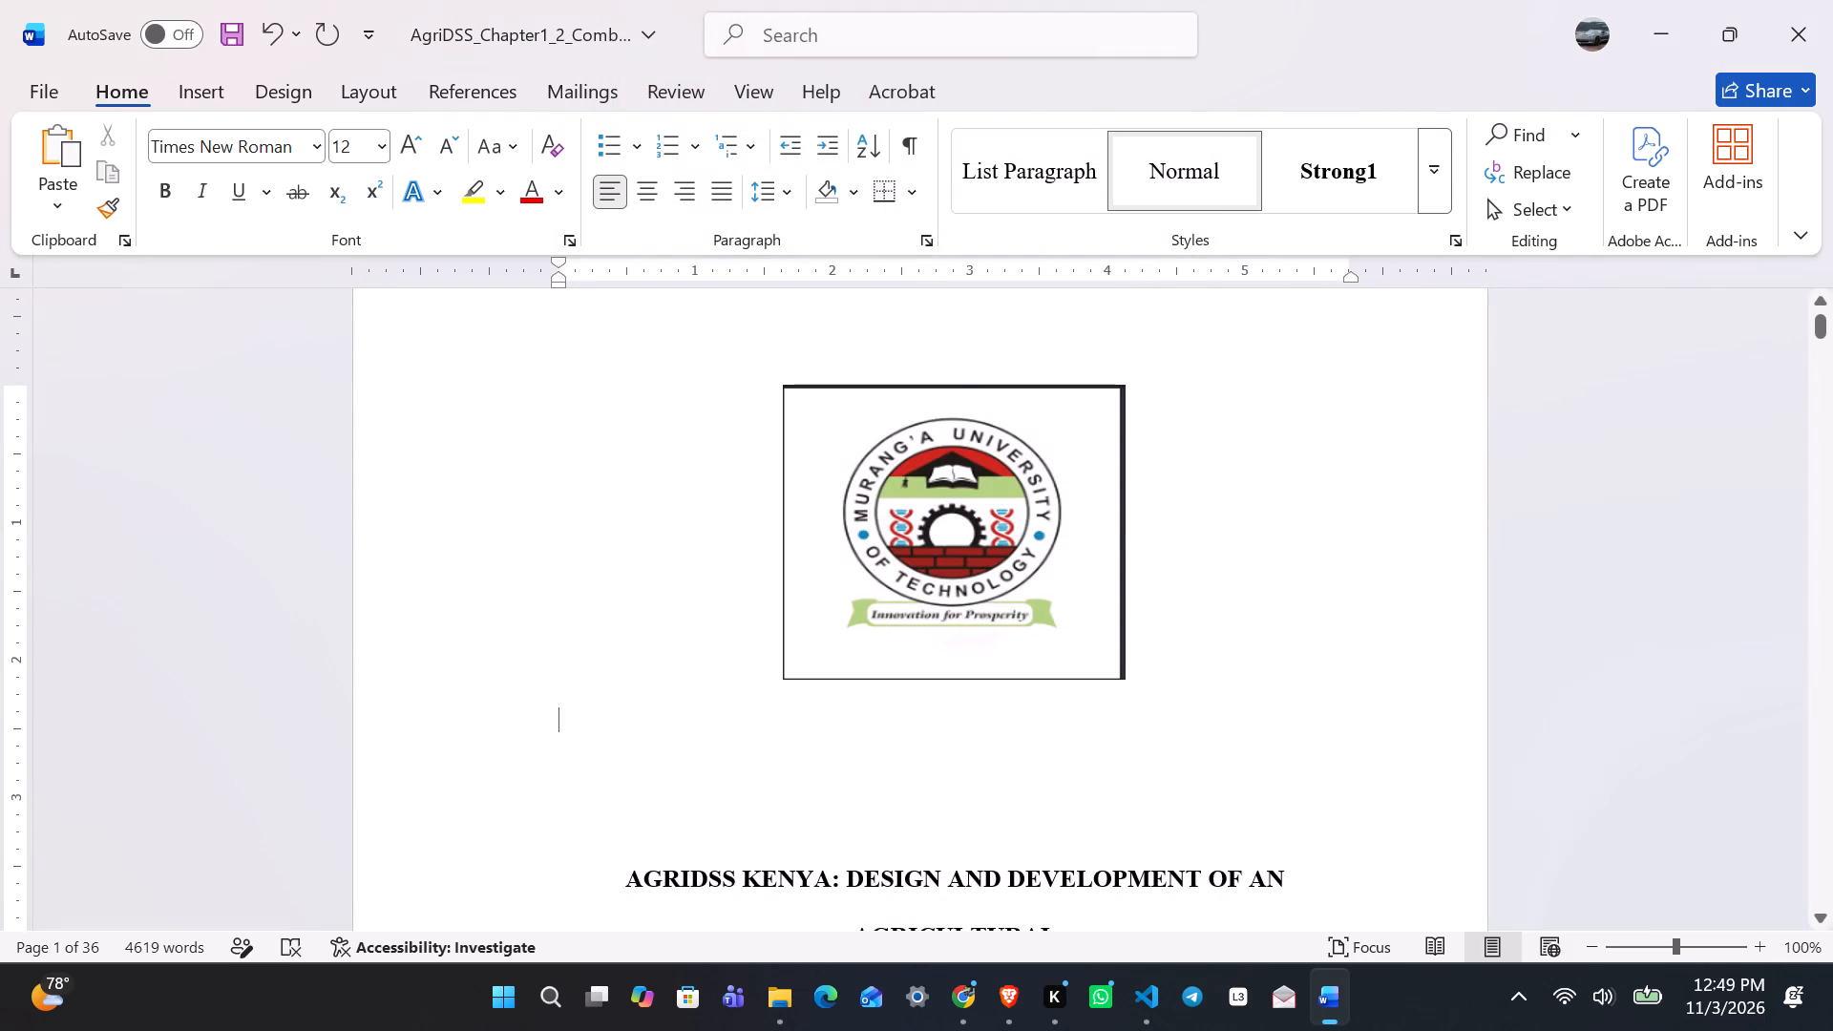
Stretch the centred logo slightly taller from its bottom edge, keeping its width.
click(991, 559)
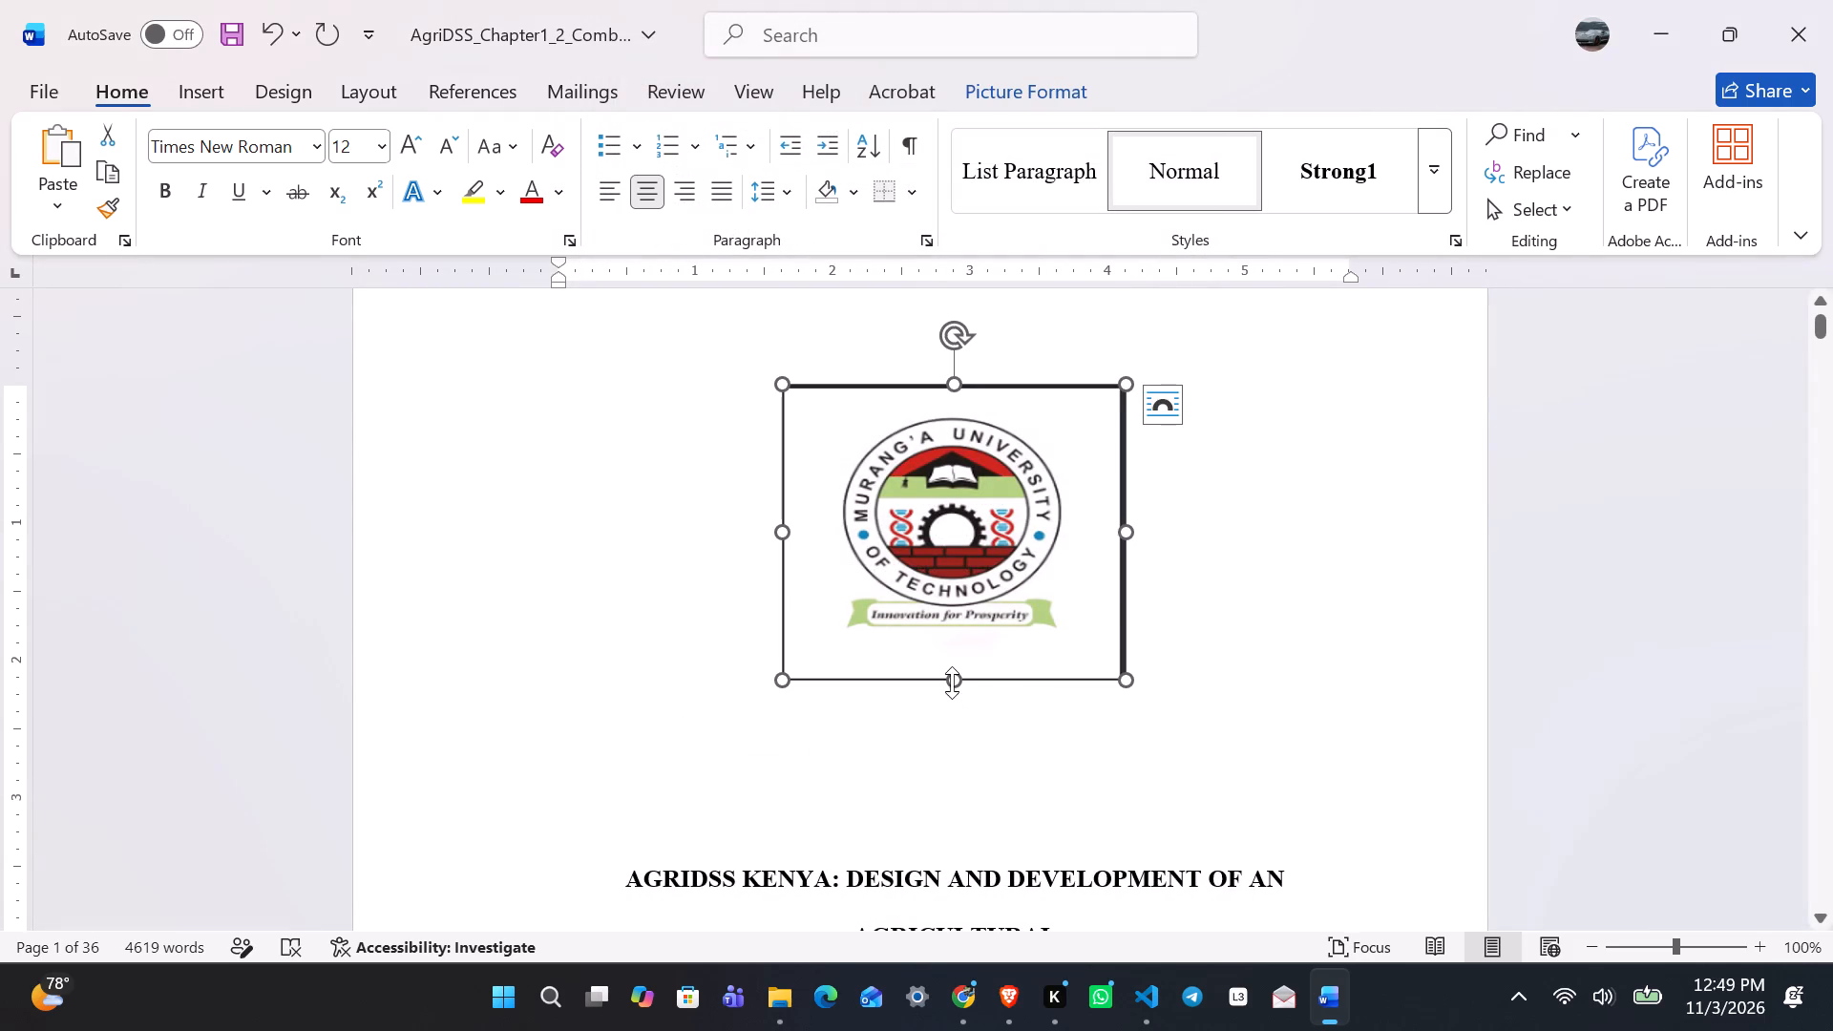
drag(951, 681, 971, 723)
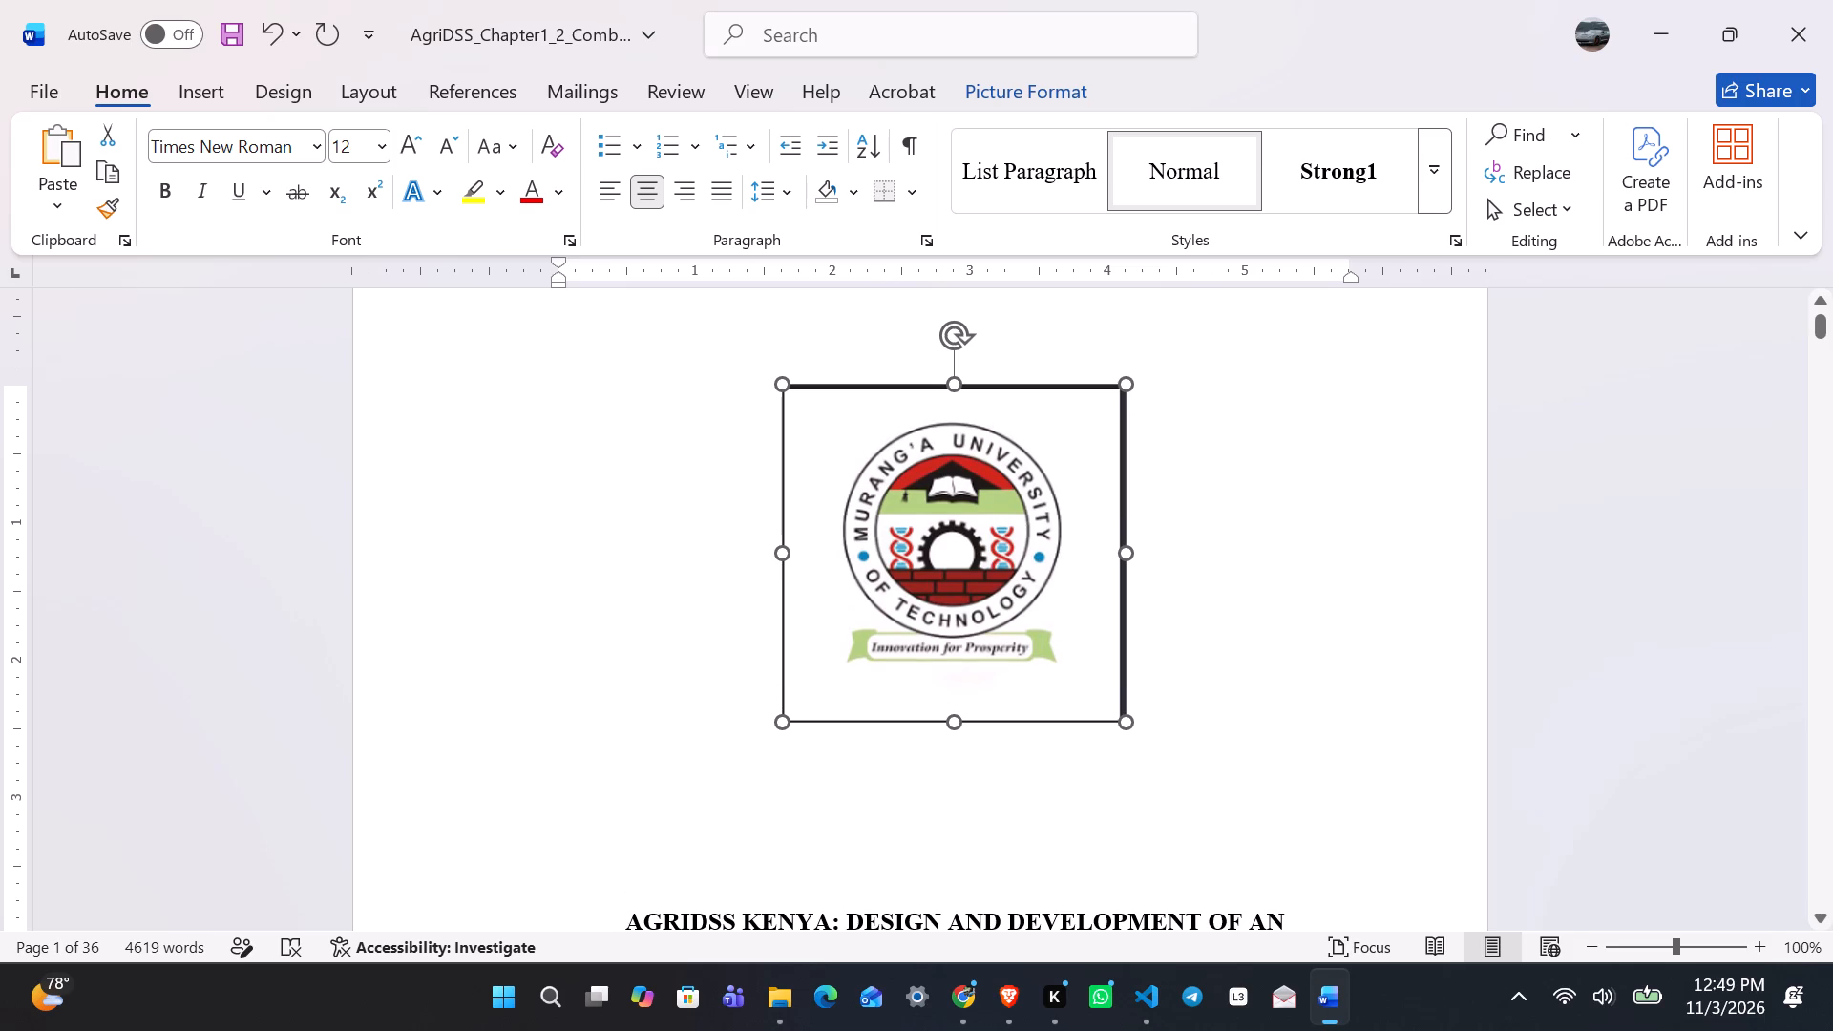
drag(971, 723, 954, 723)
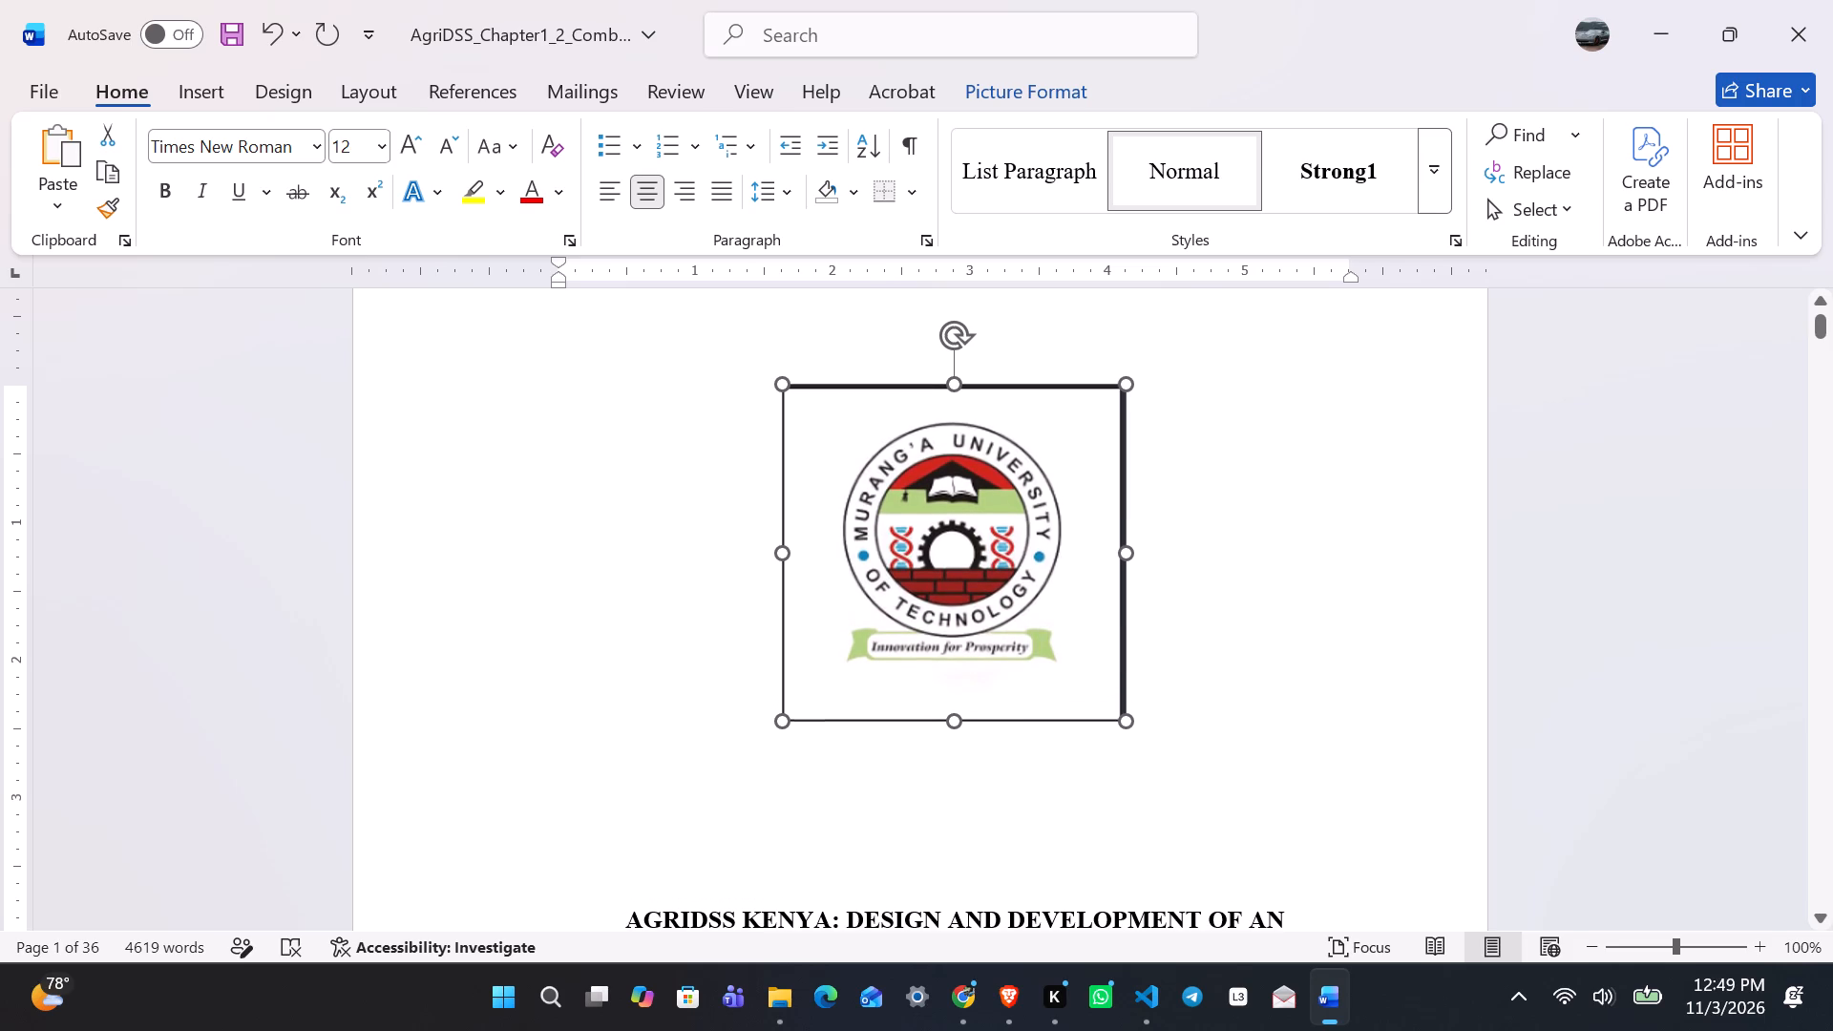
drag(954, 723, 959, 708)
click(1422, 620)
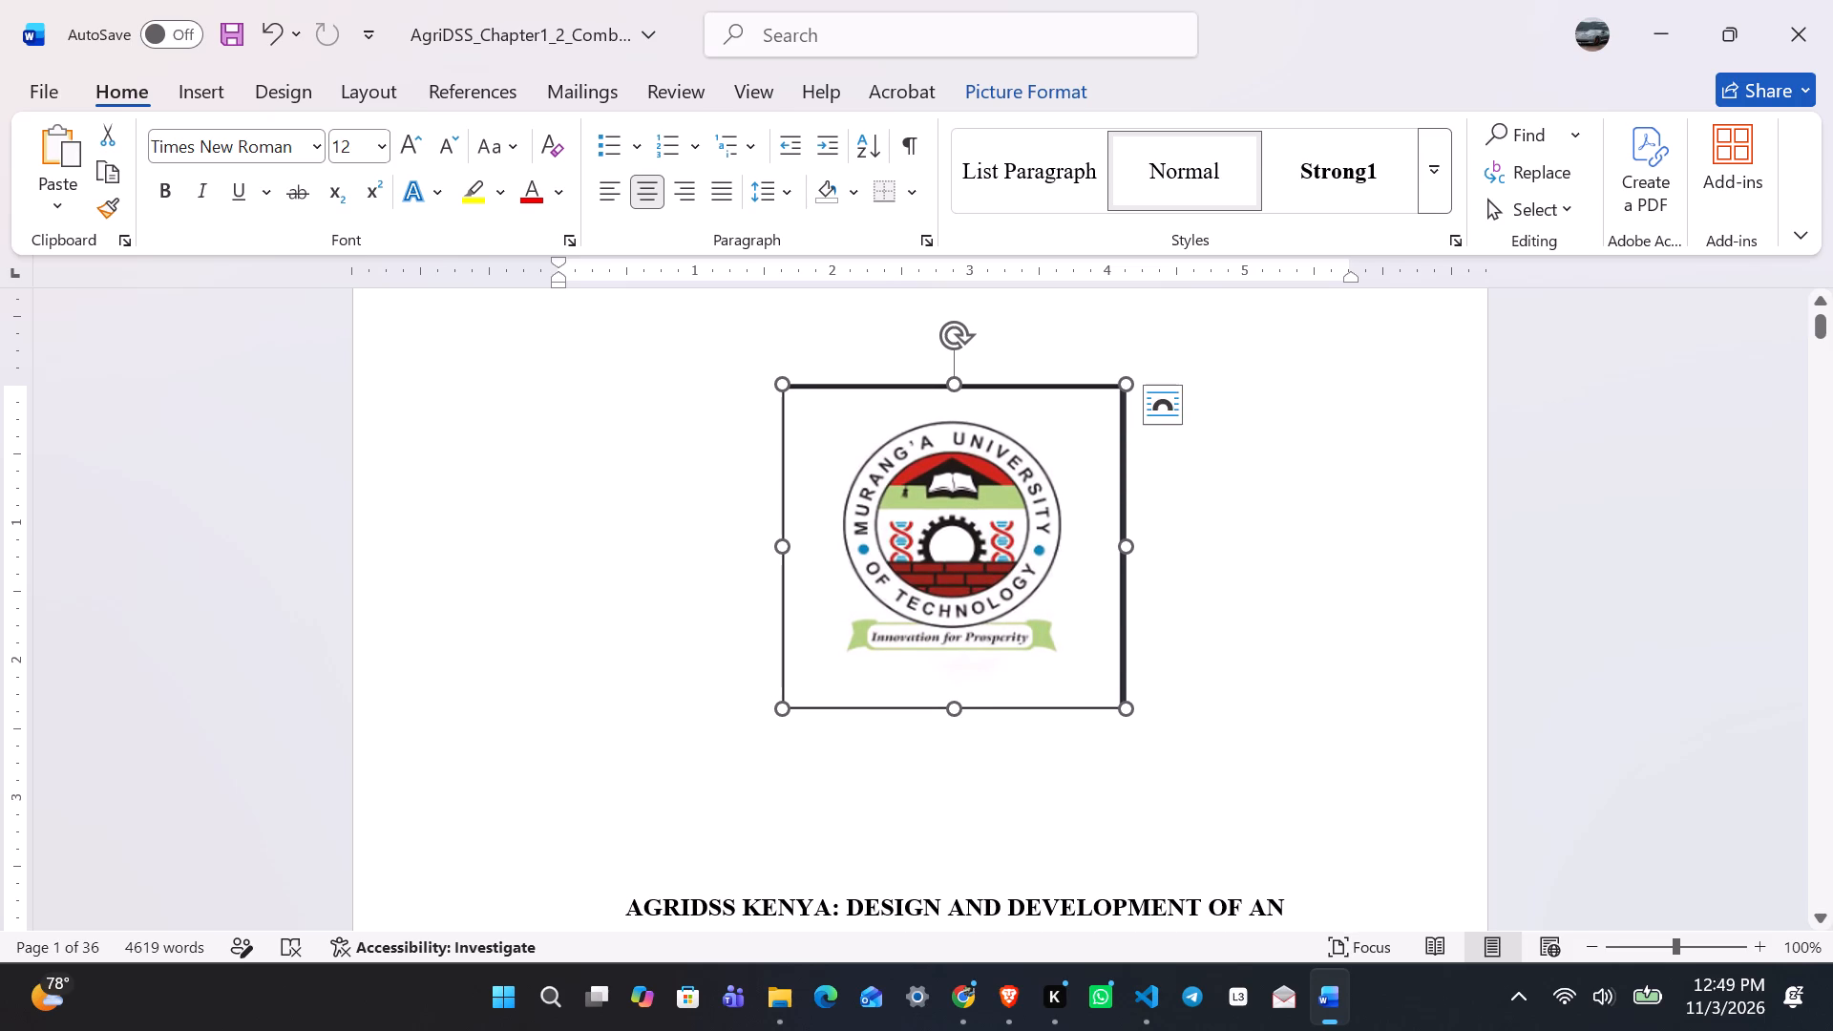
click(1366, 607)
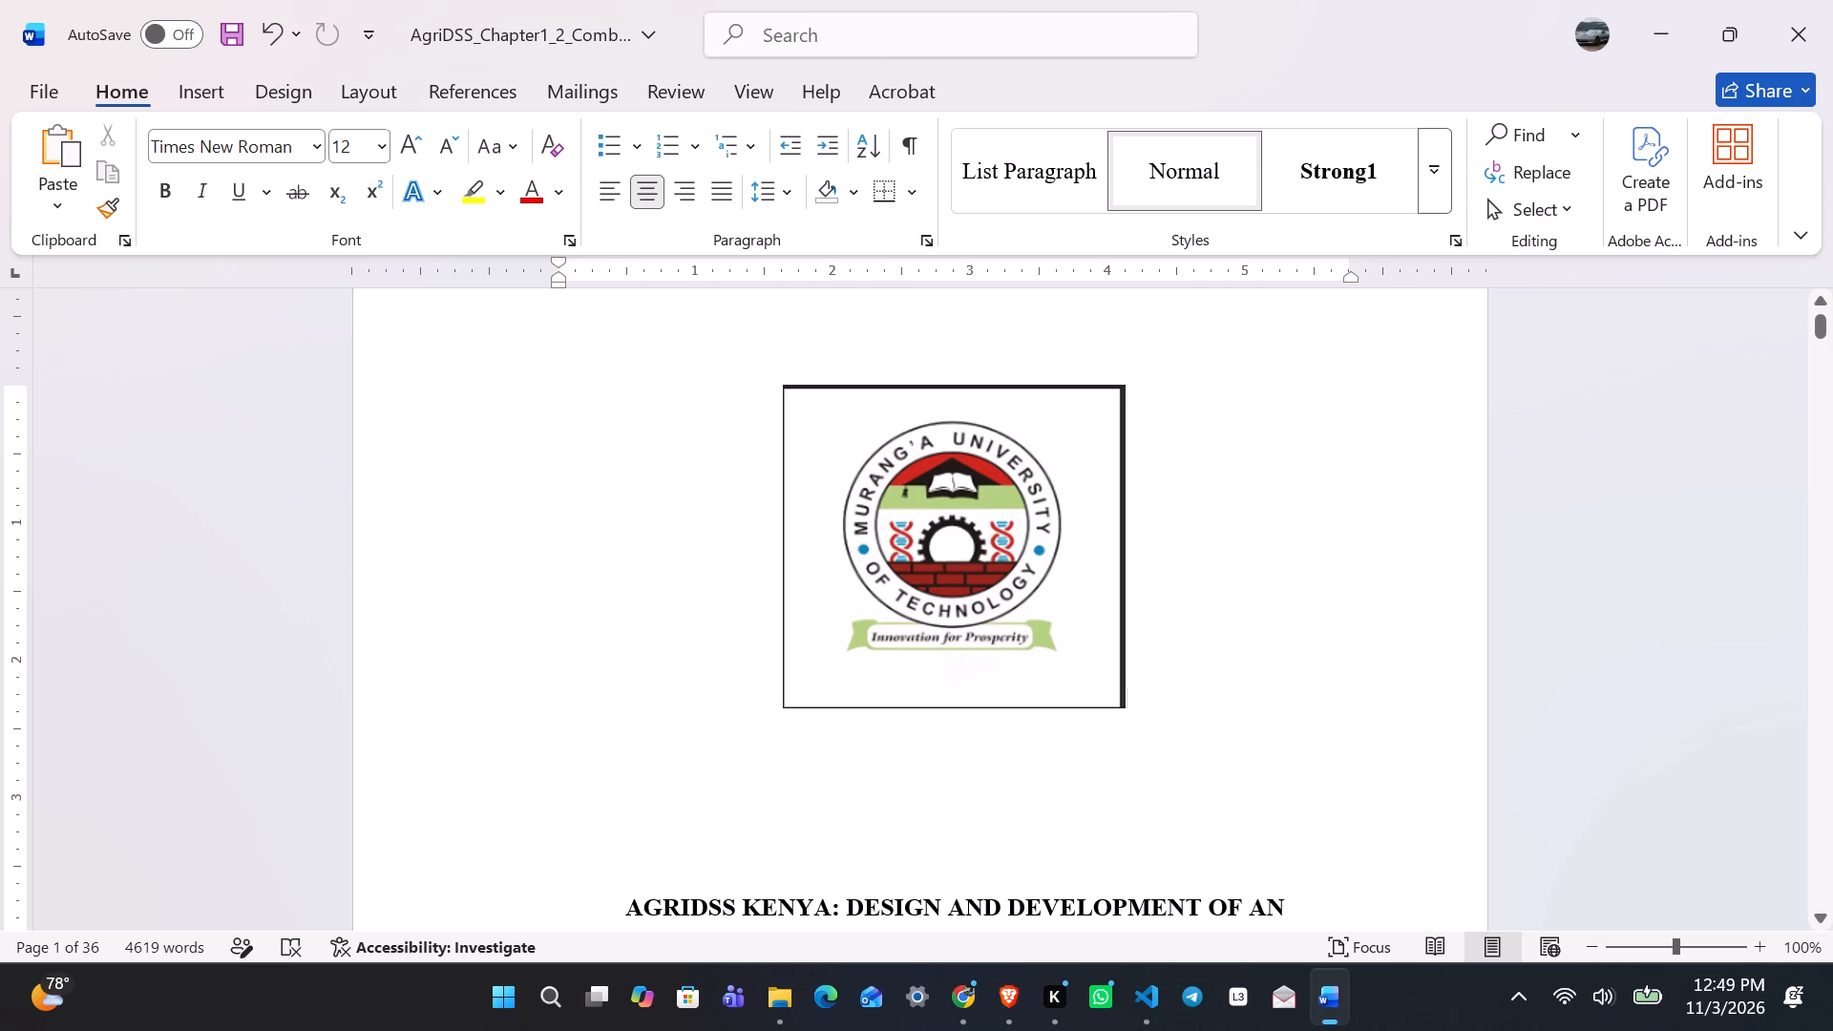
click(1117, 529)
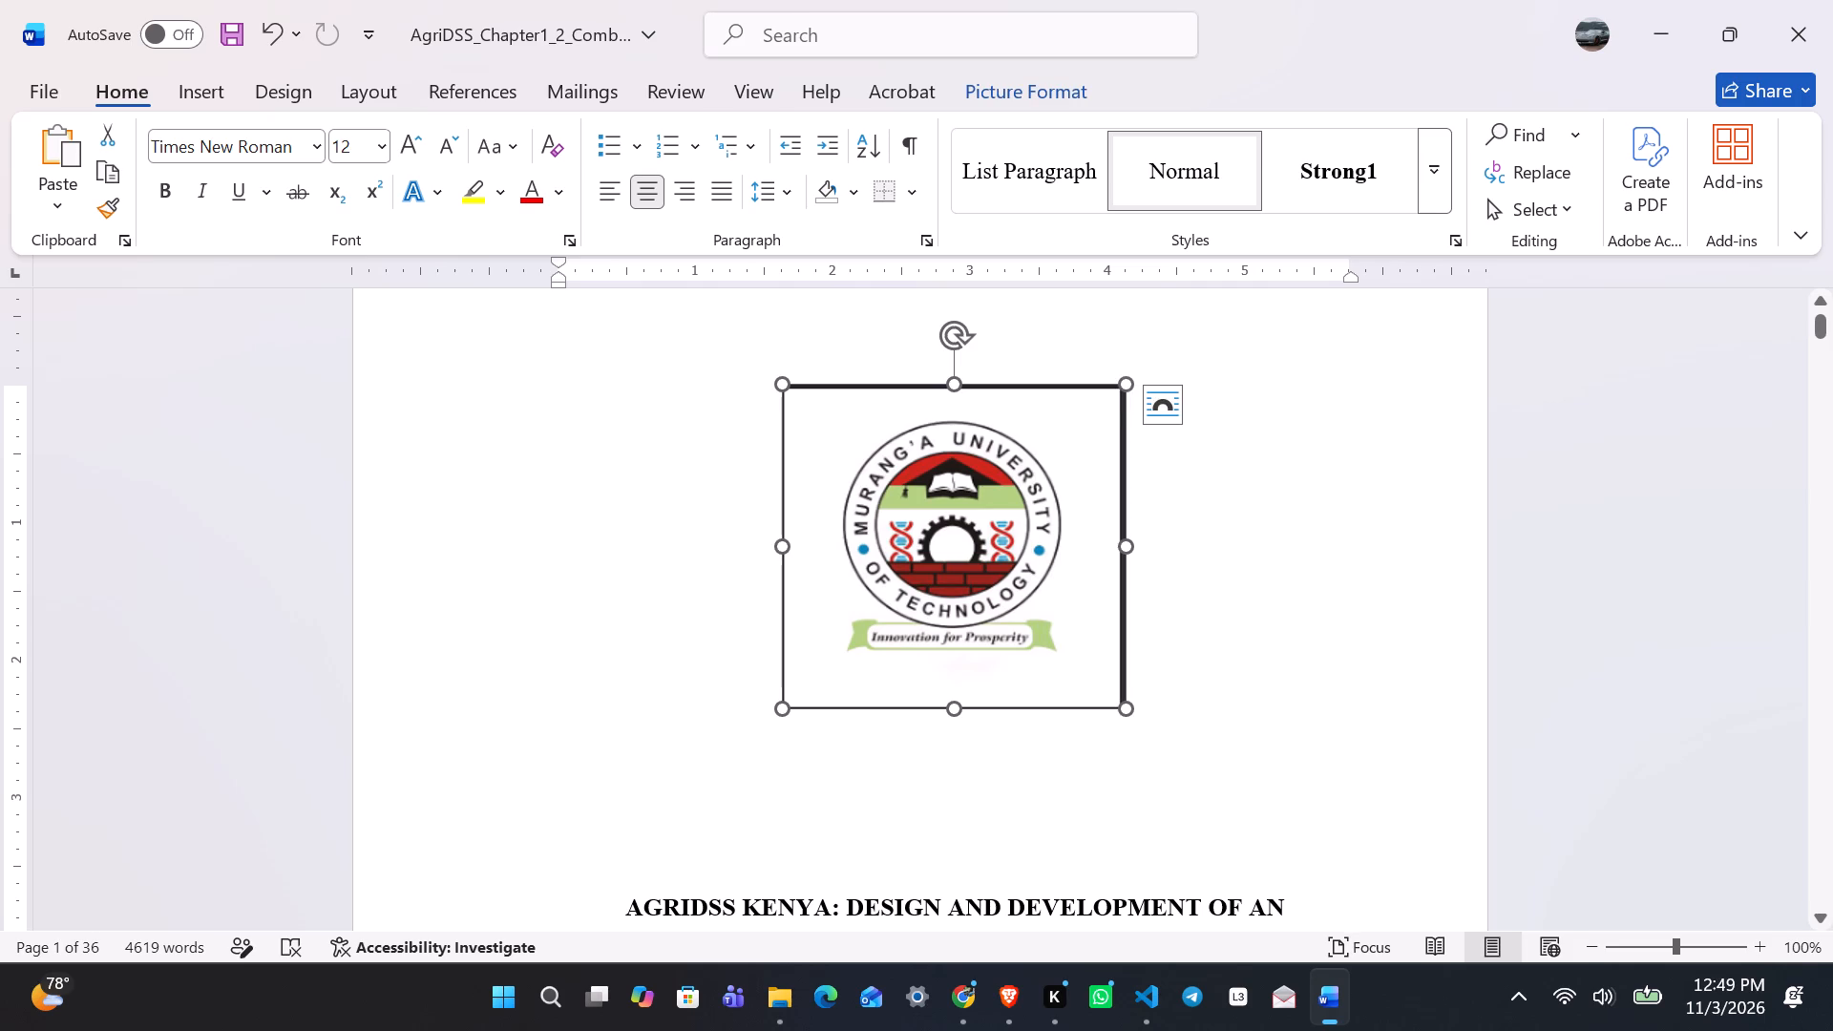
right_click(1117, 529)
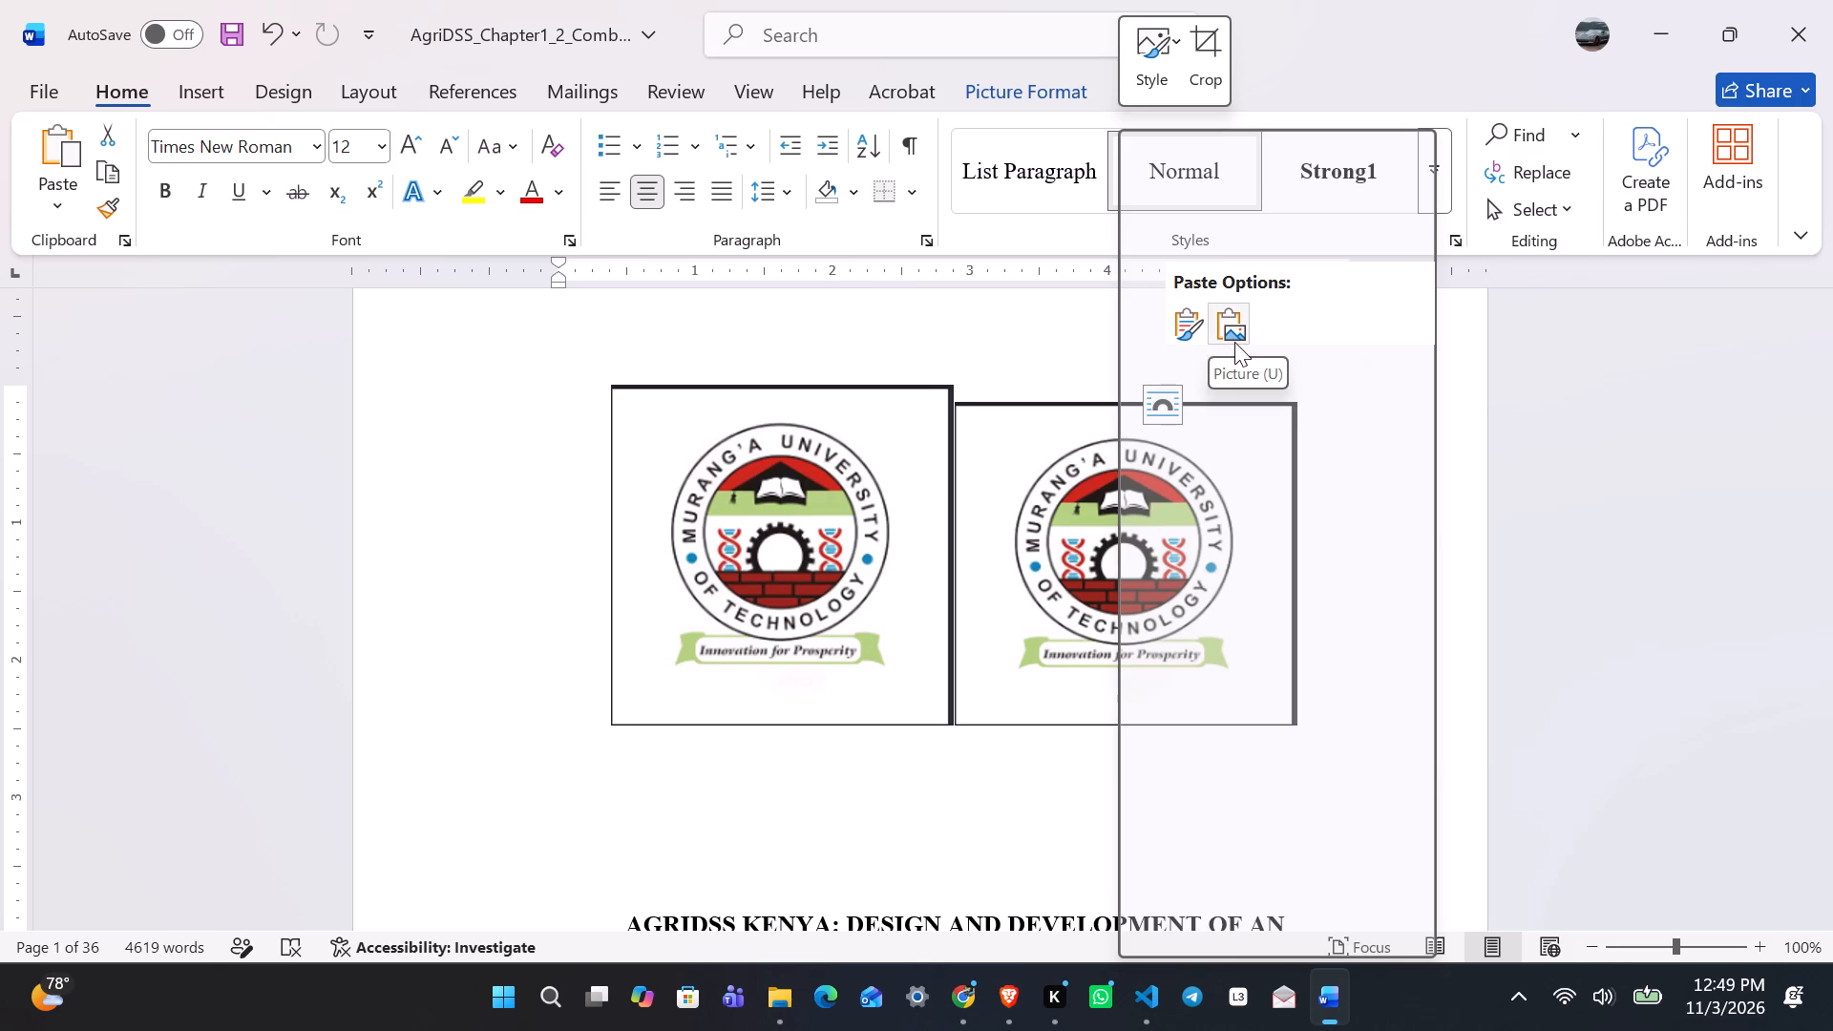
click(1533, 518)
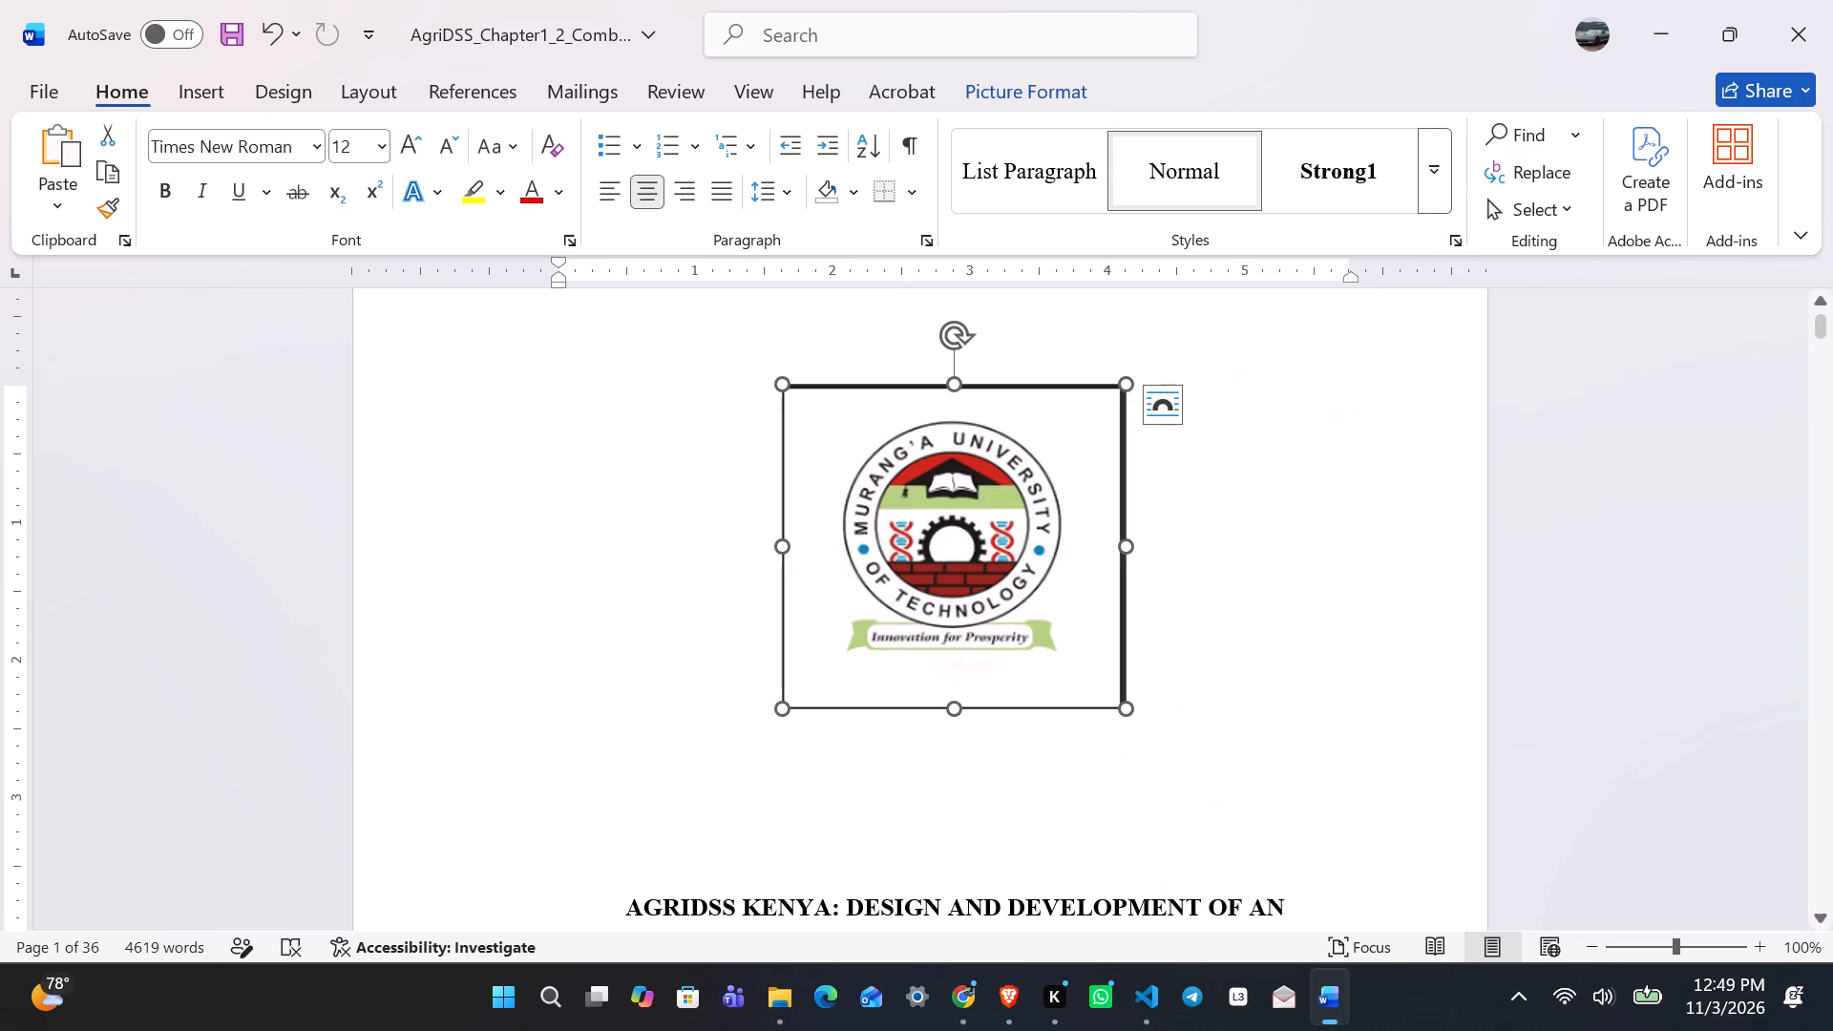
Delete the logo picture from the cover page.
click(1093, 546)
key(BackSpace)
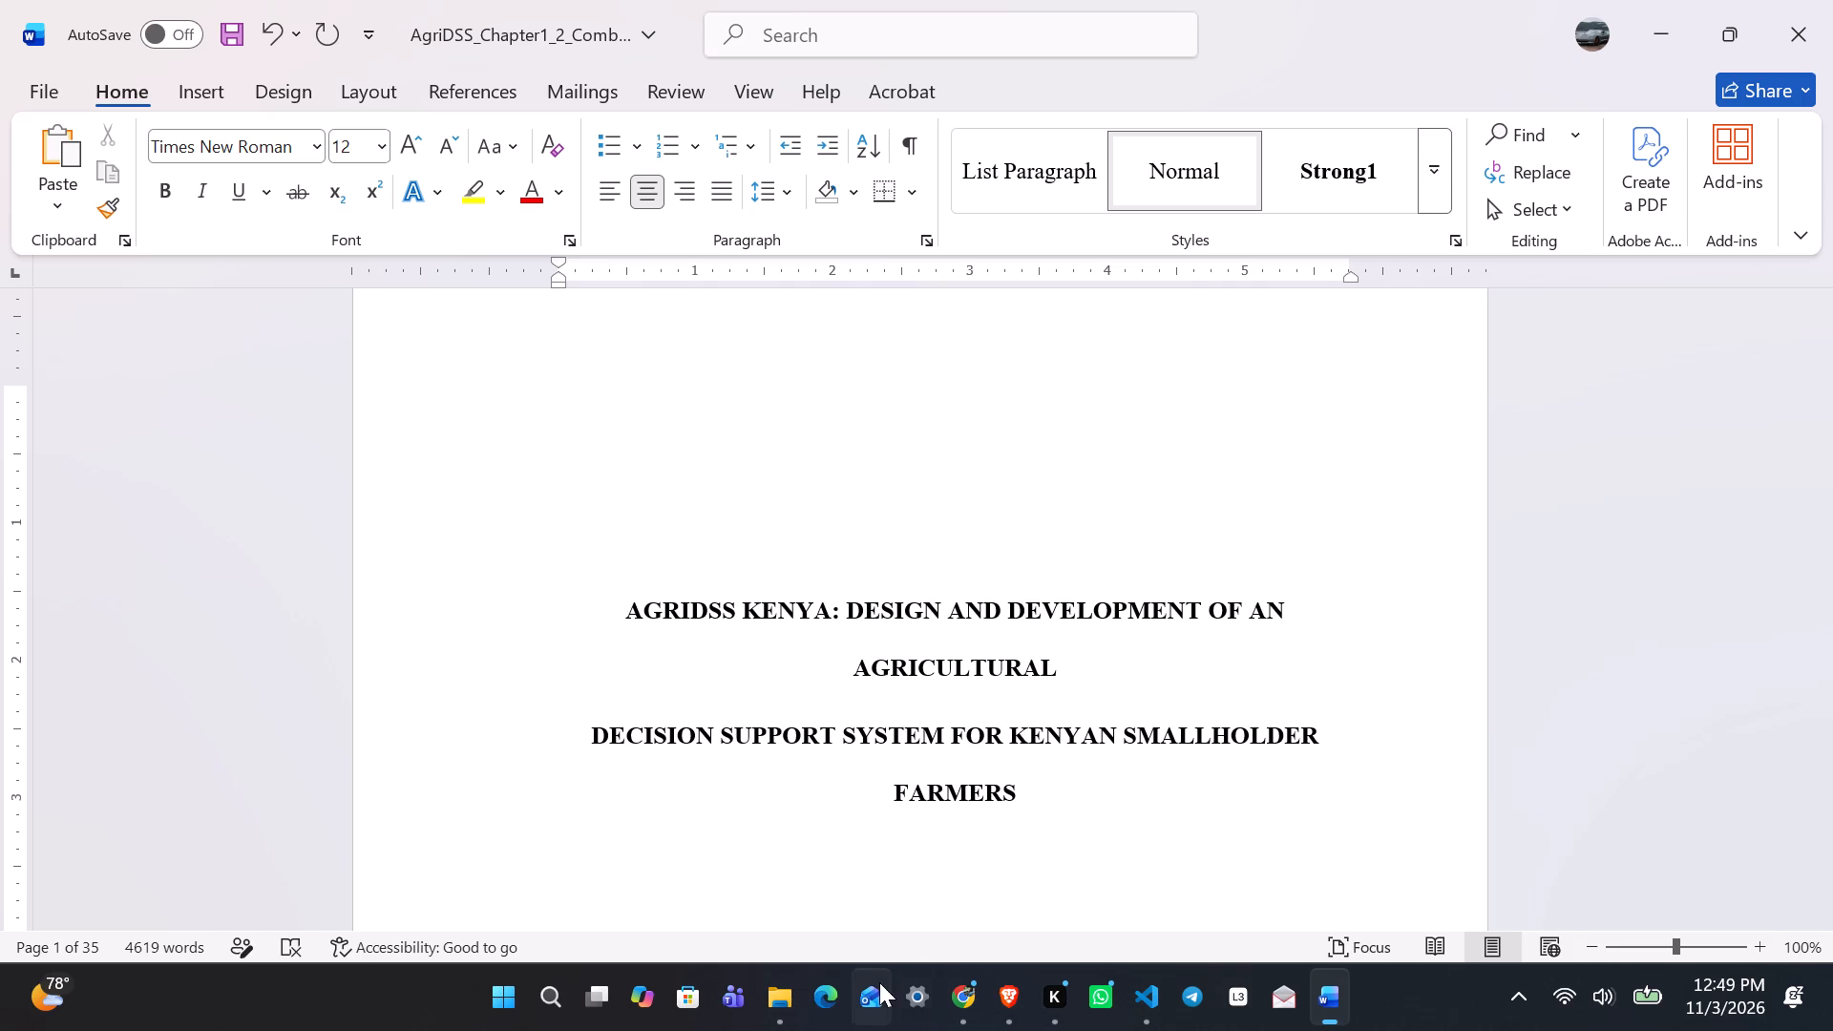
Switch to File Explorer, locate the university logo screenshot in the Pictures > Screenshots folder, and examine the available file options.
click(777, 1013)
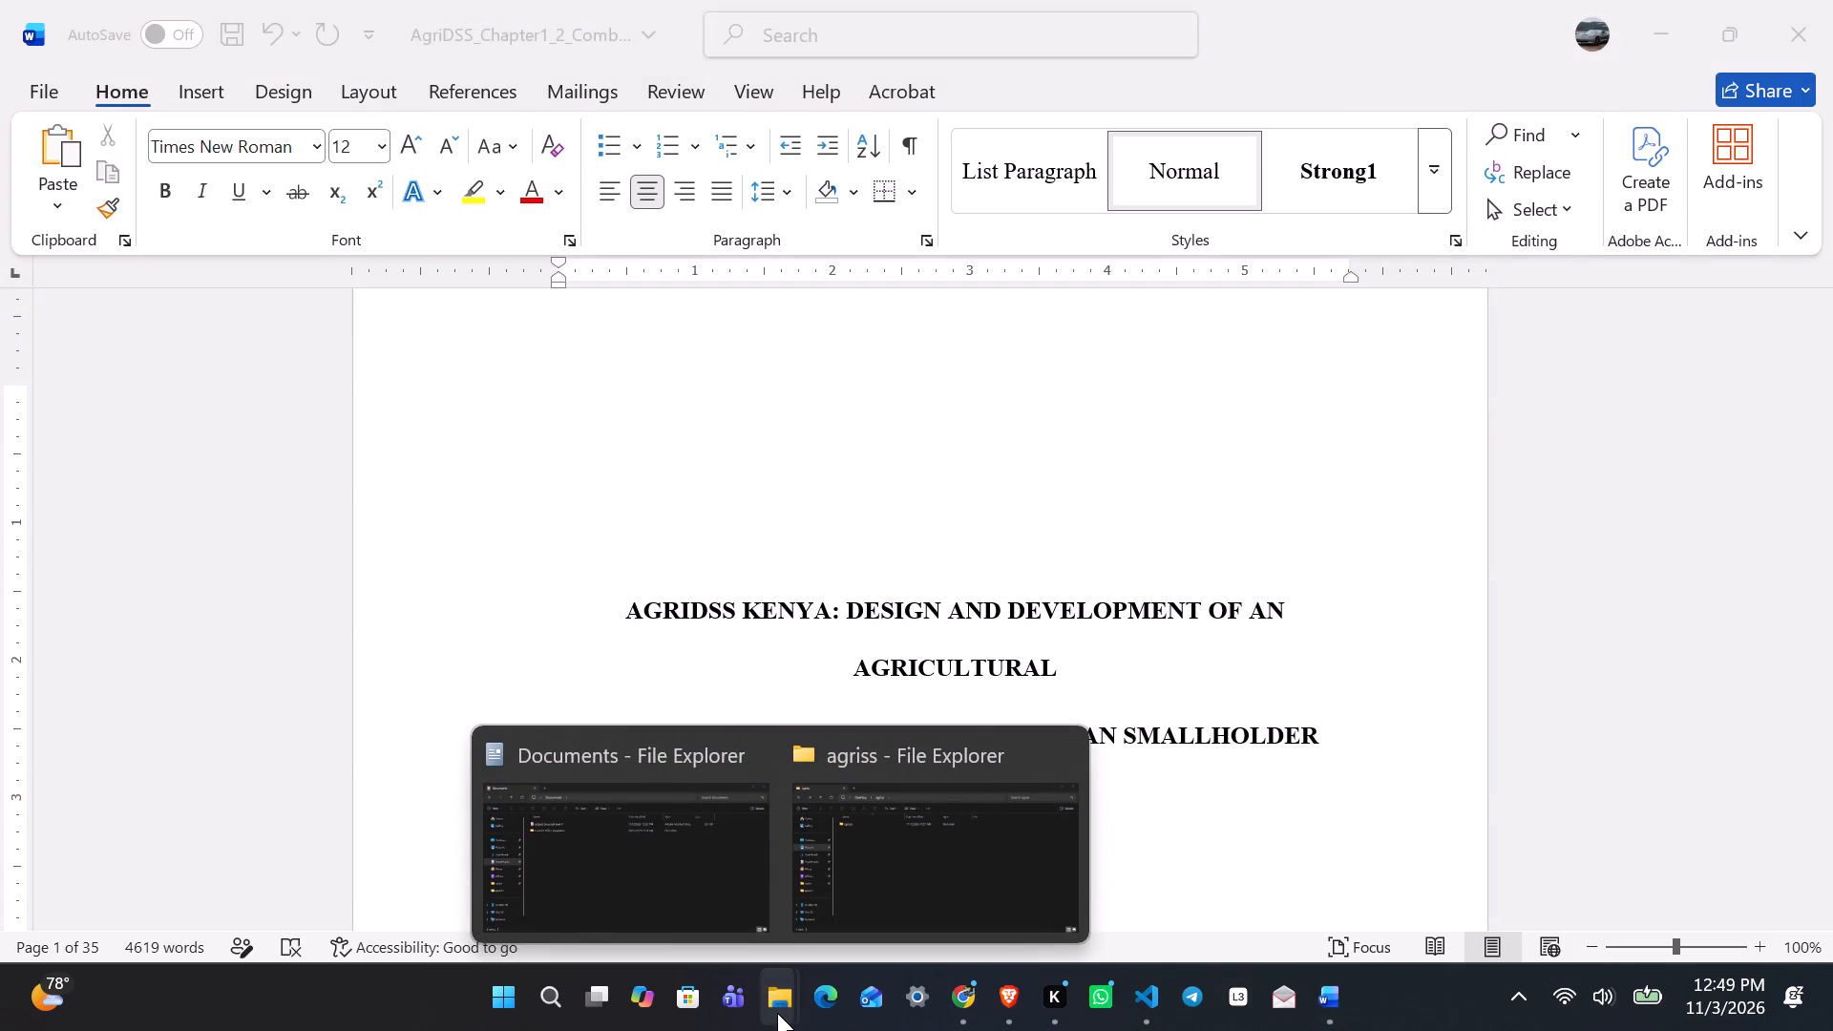
click(667, 935)
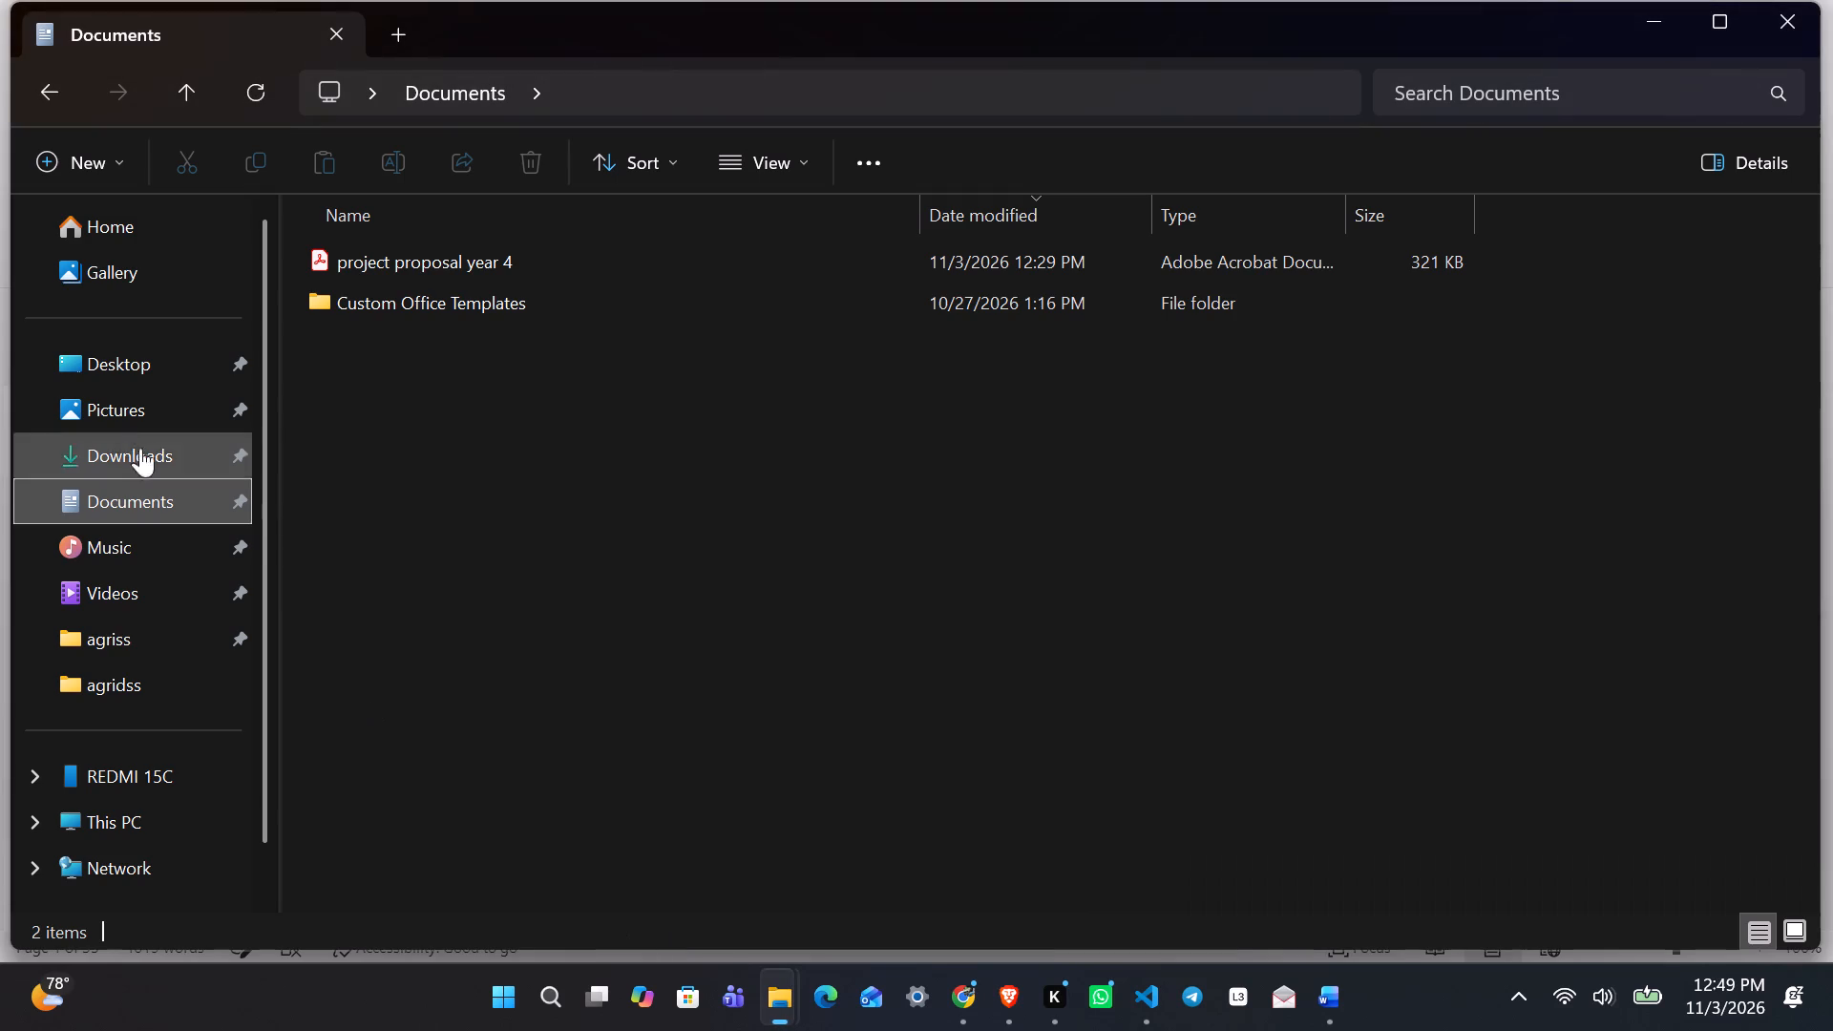
click(163, 419)
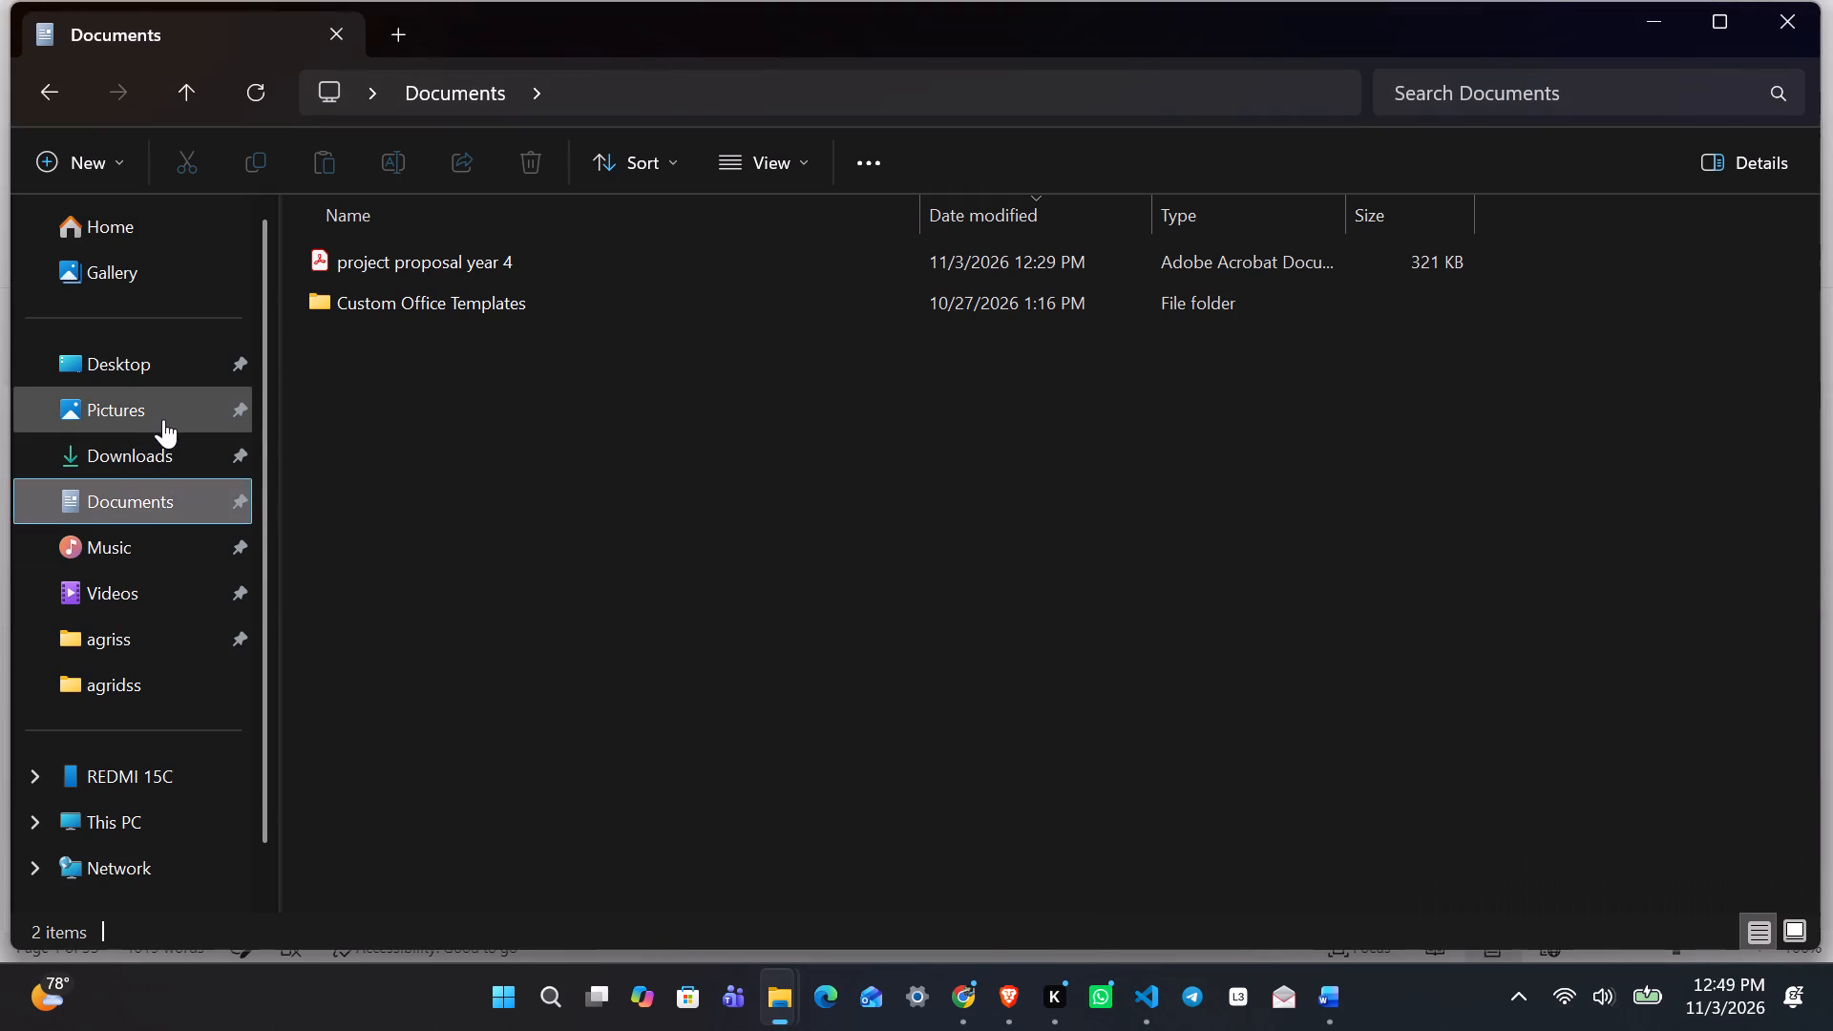
double_click(654, 325)
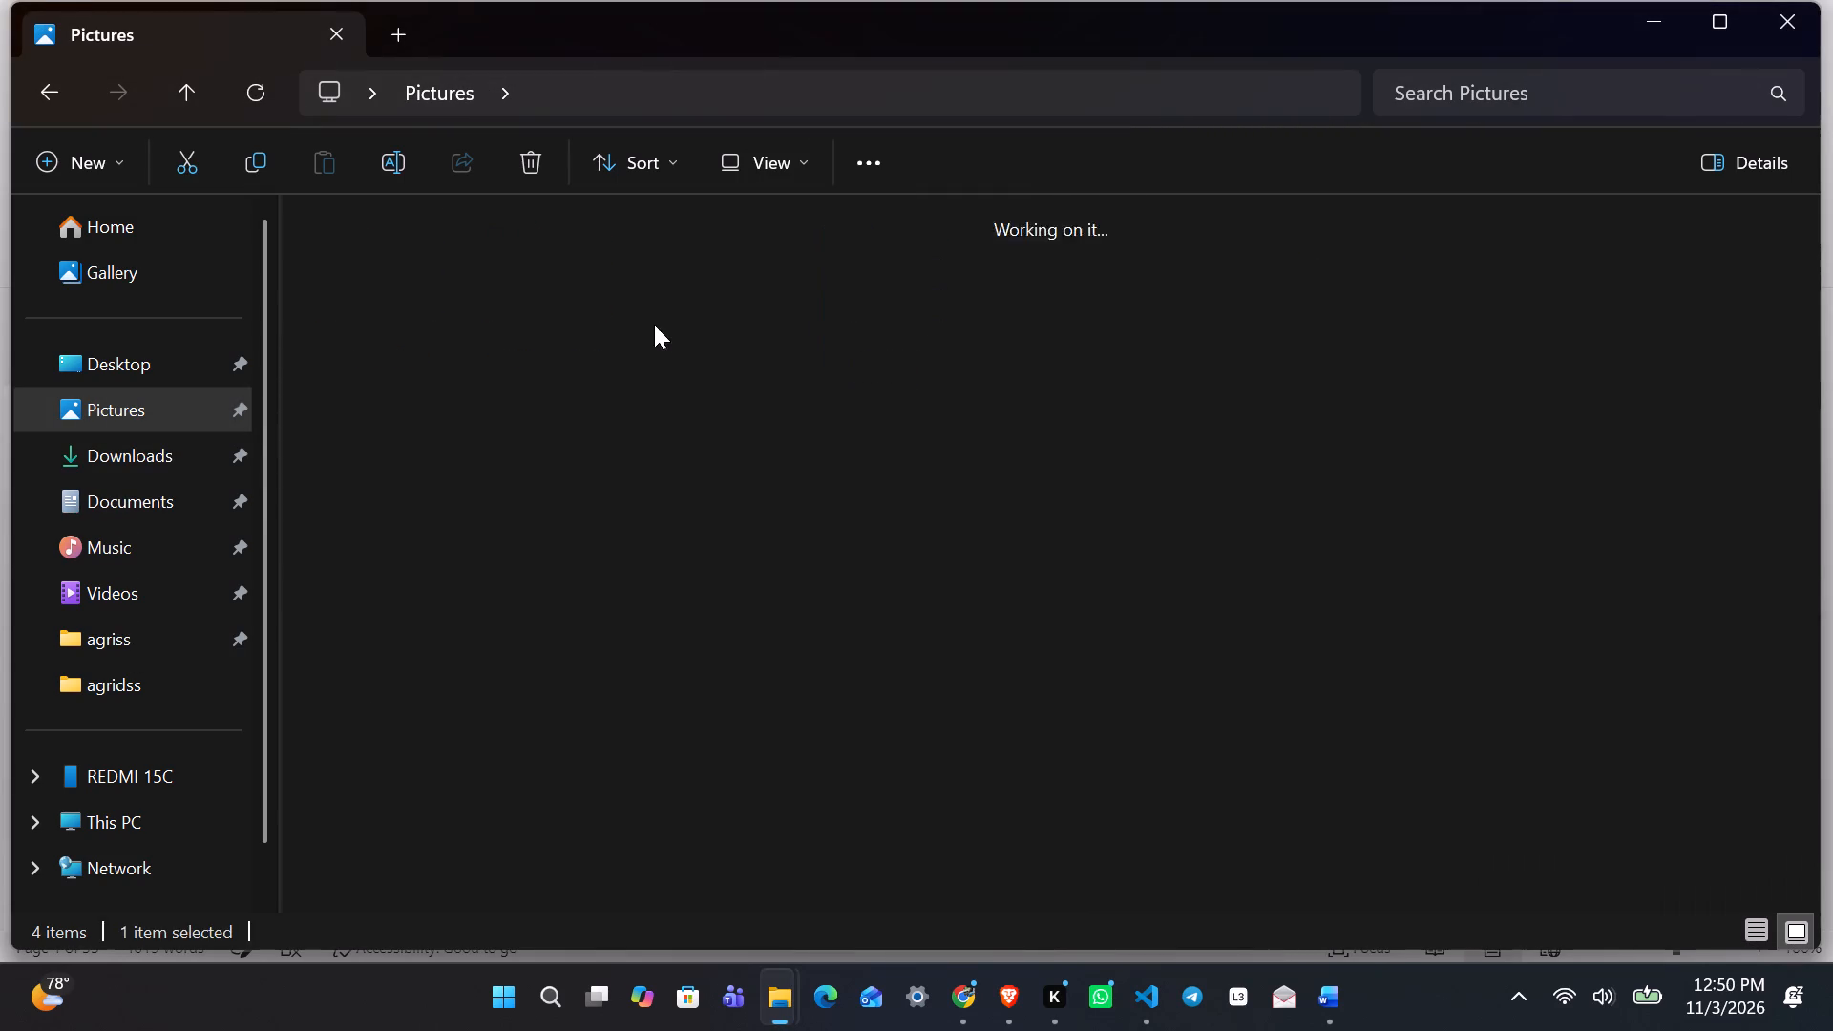
click(995, 300)
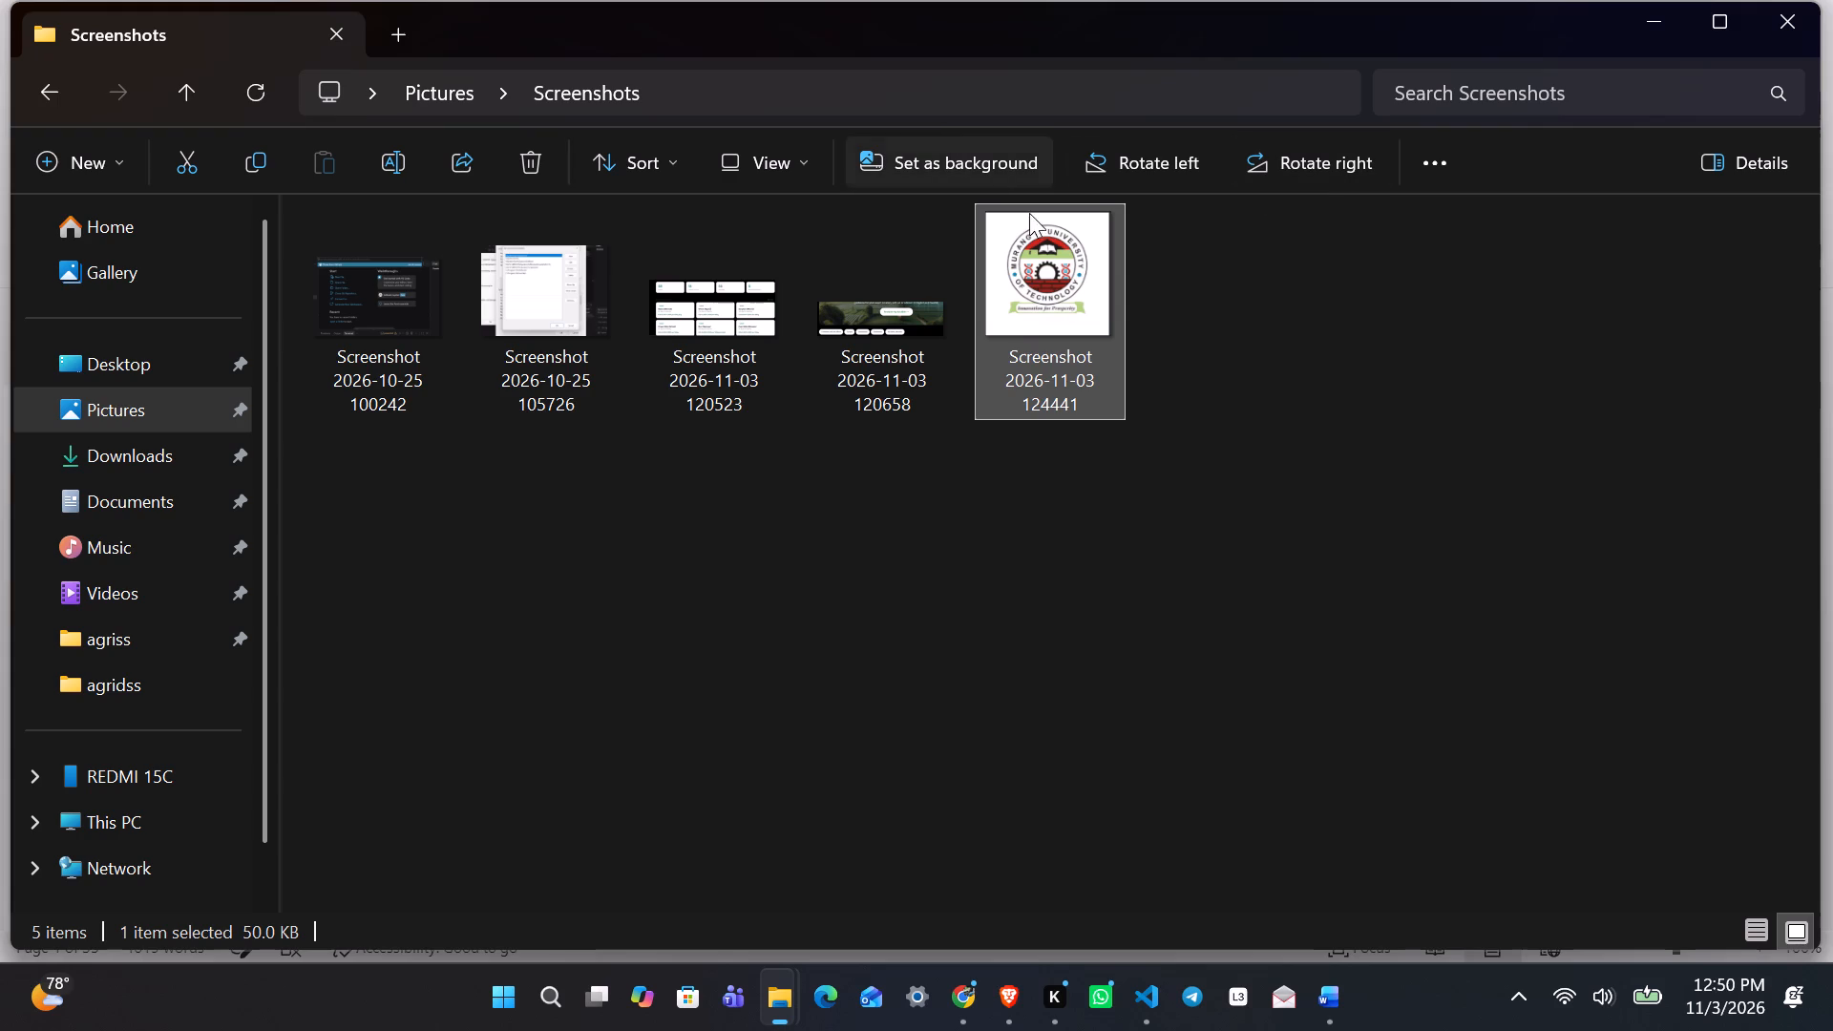
click(1405, 151)
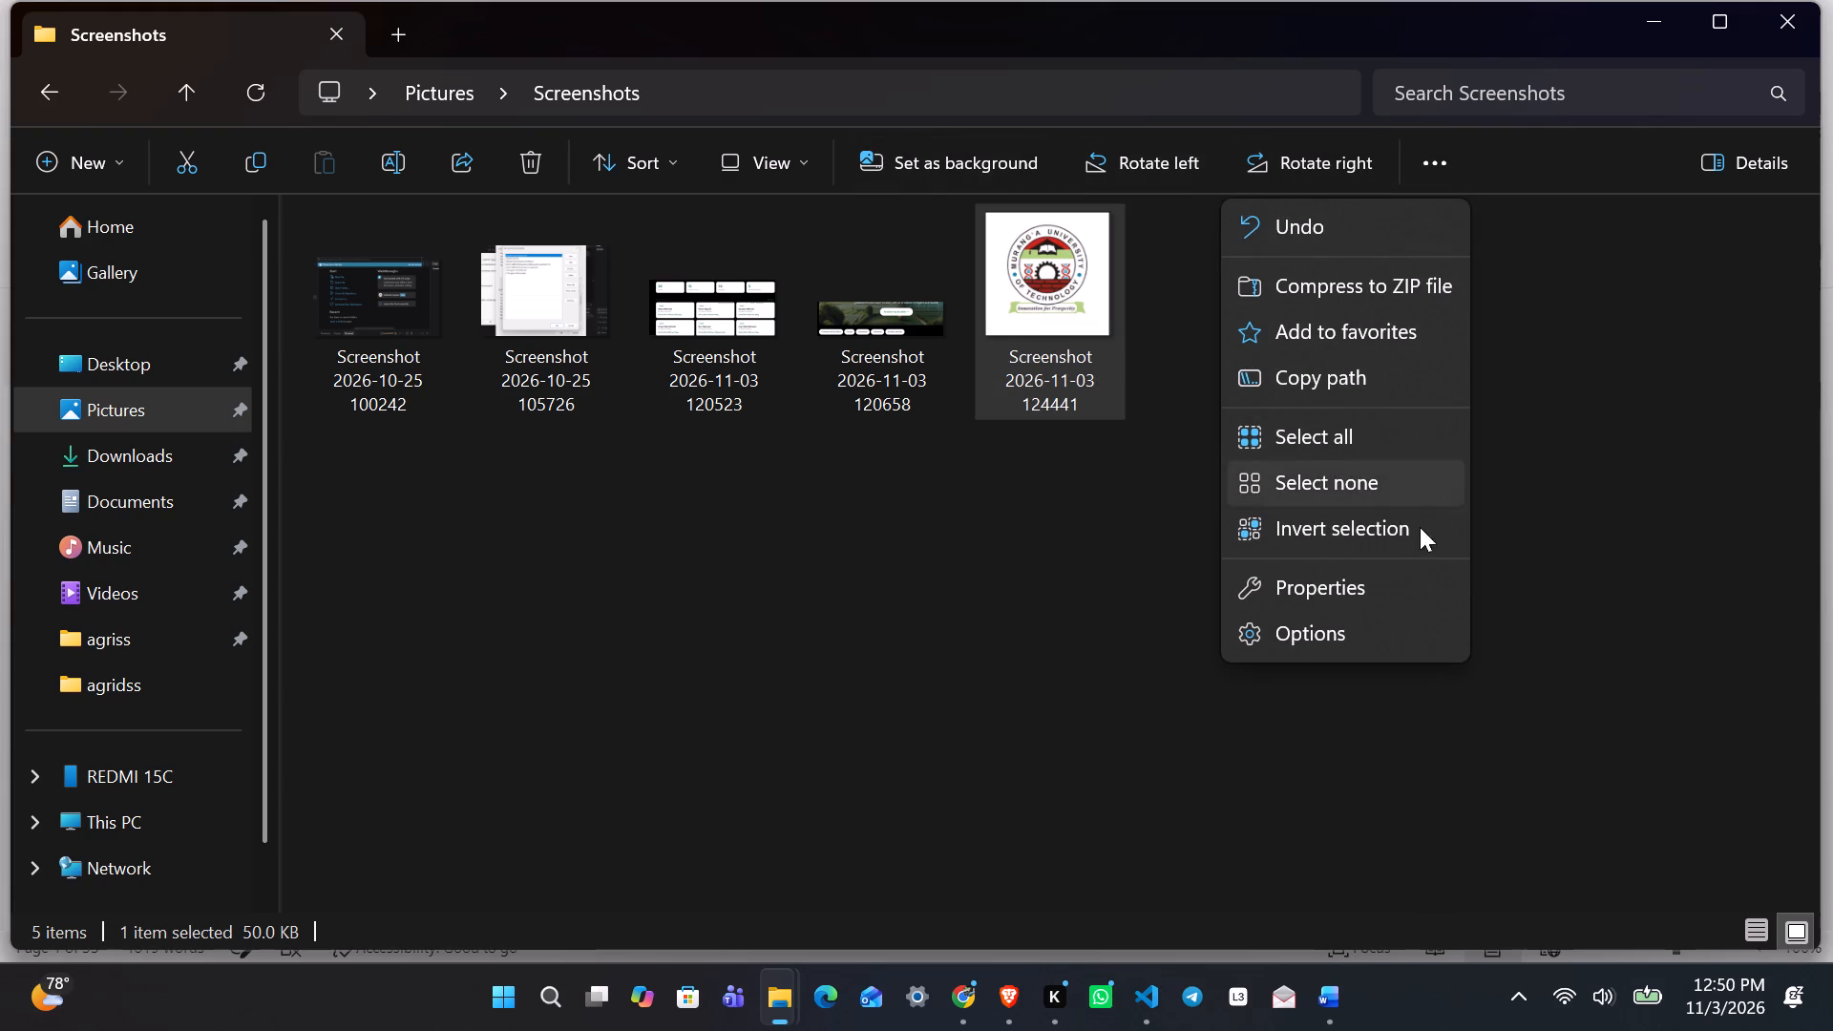
click(1634, 557)
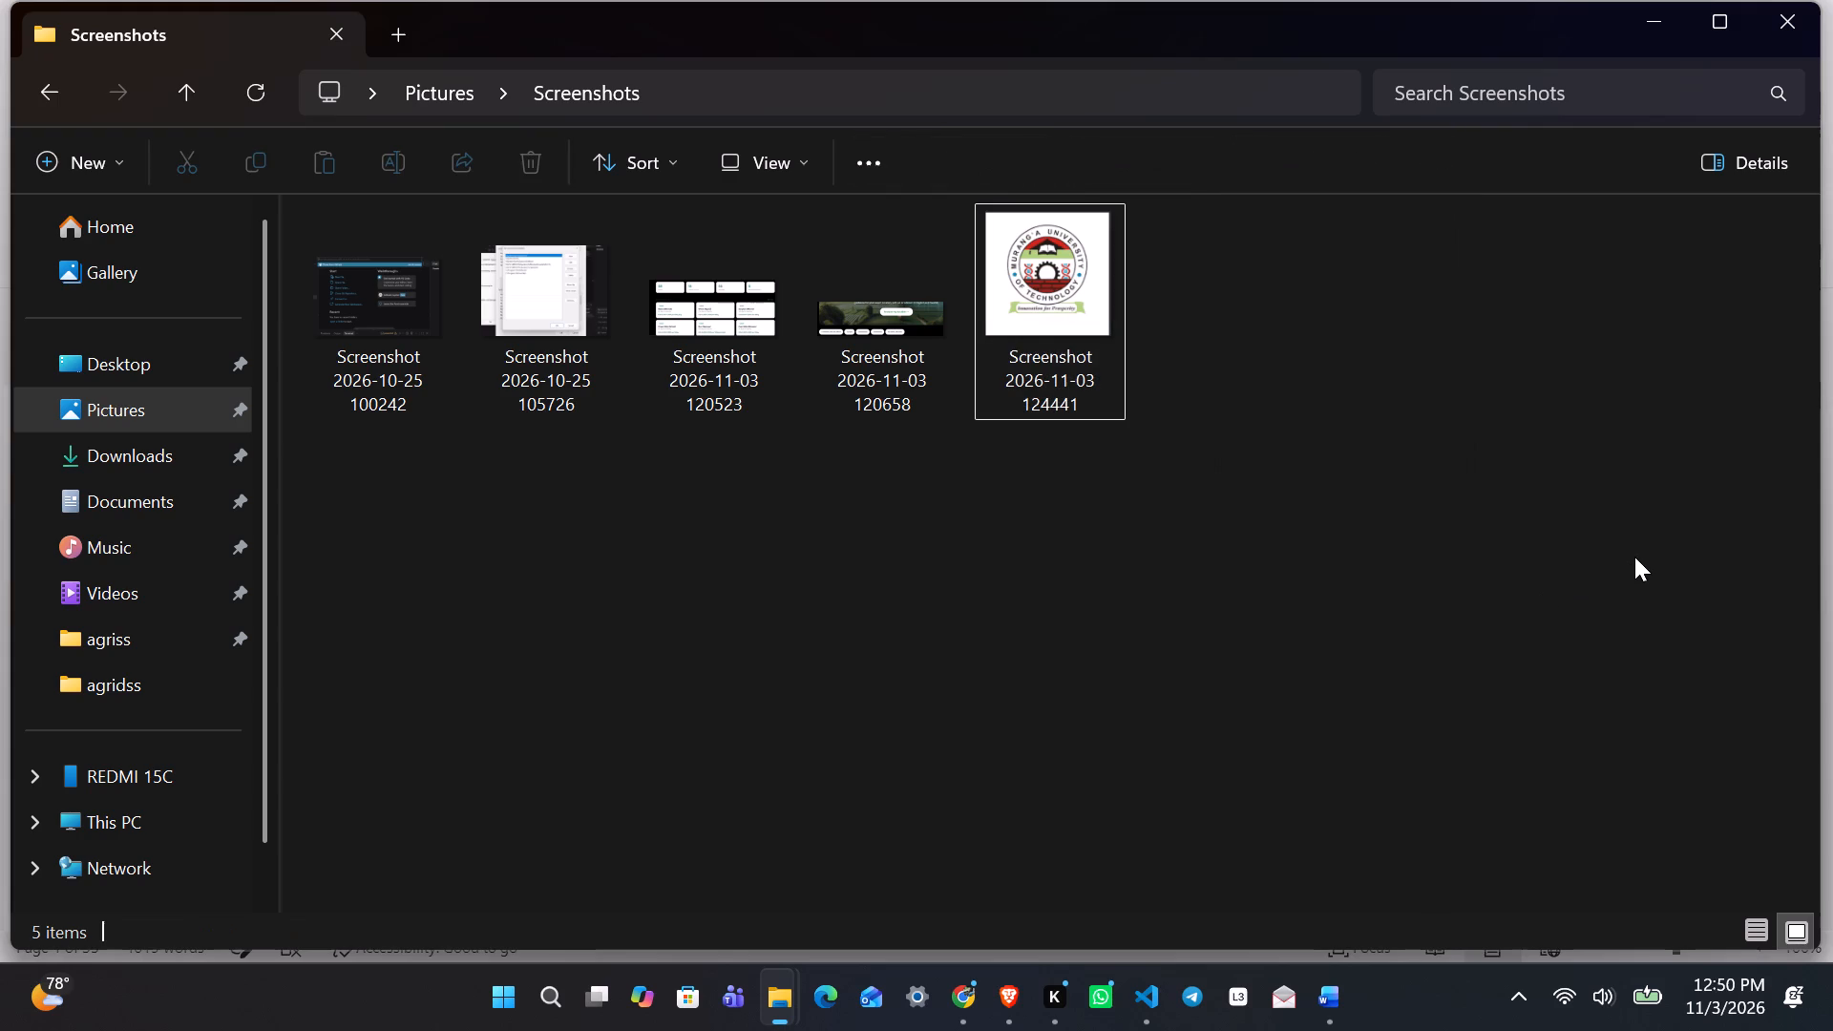
click(865, 164)
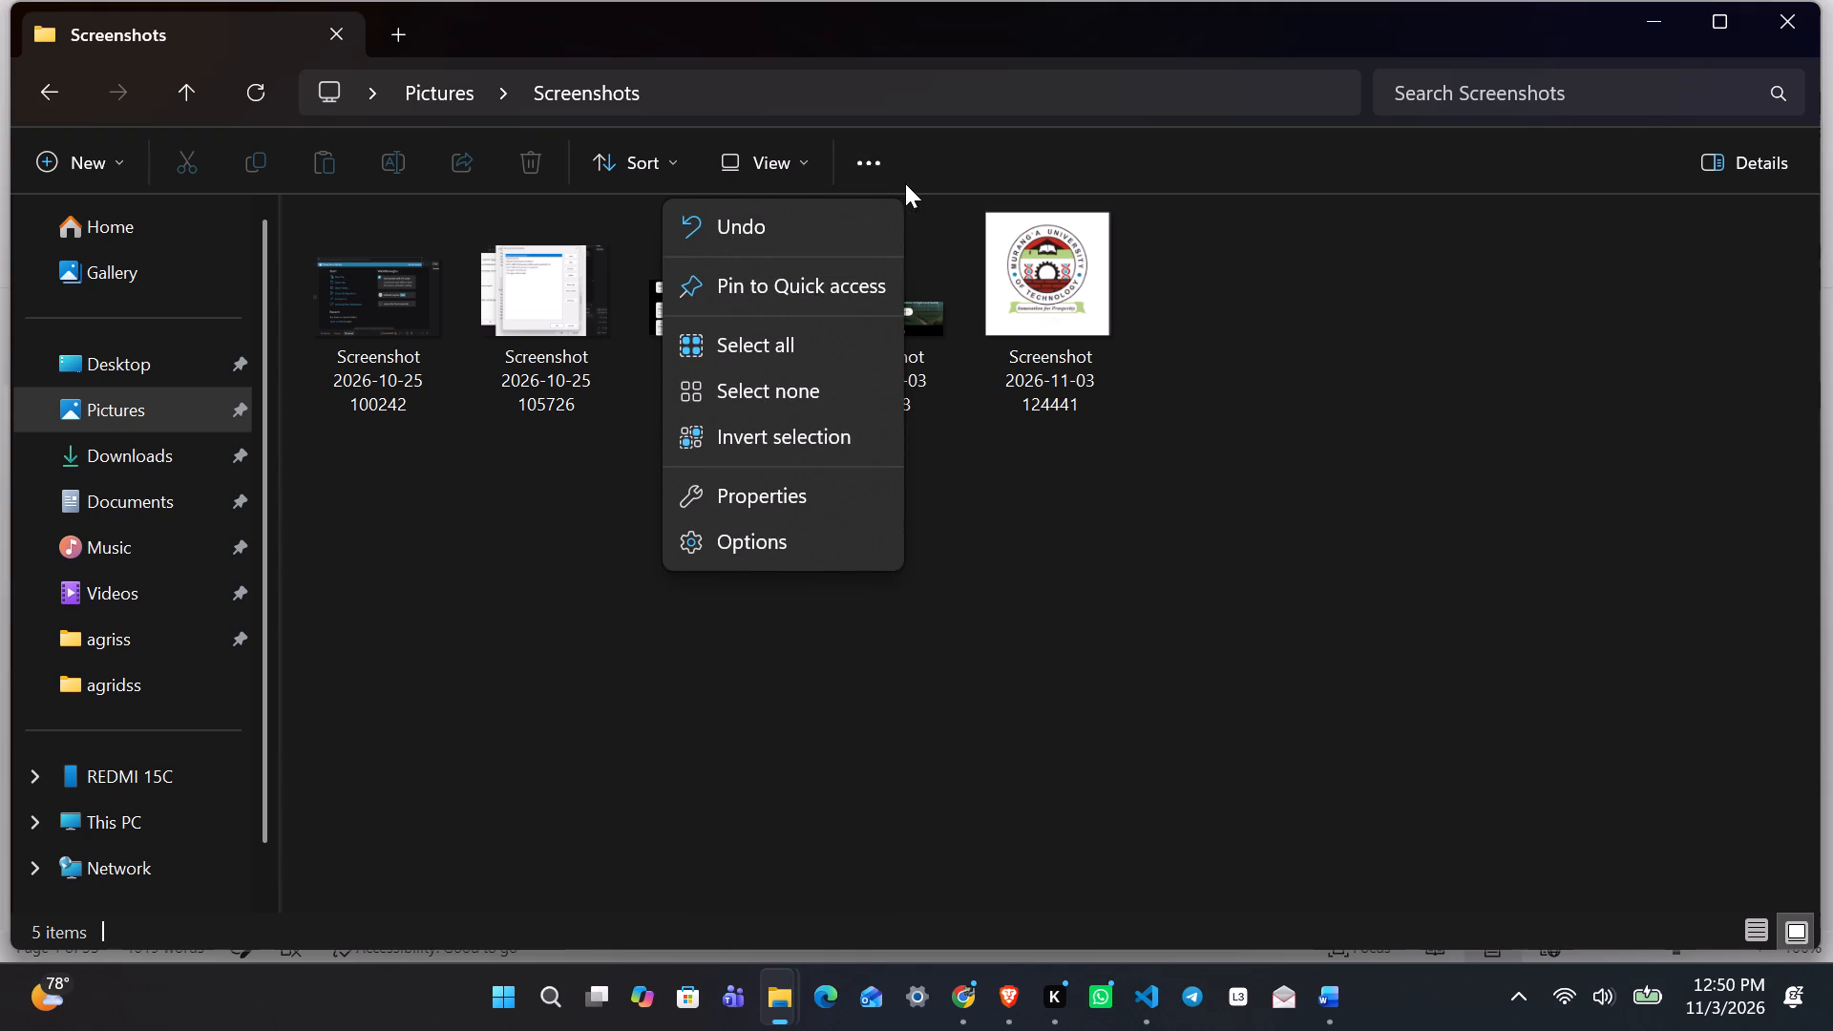
click(1098, 247)
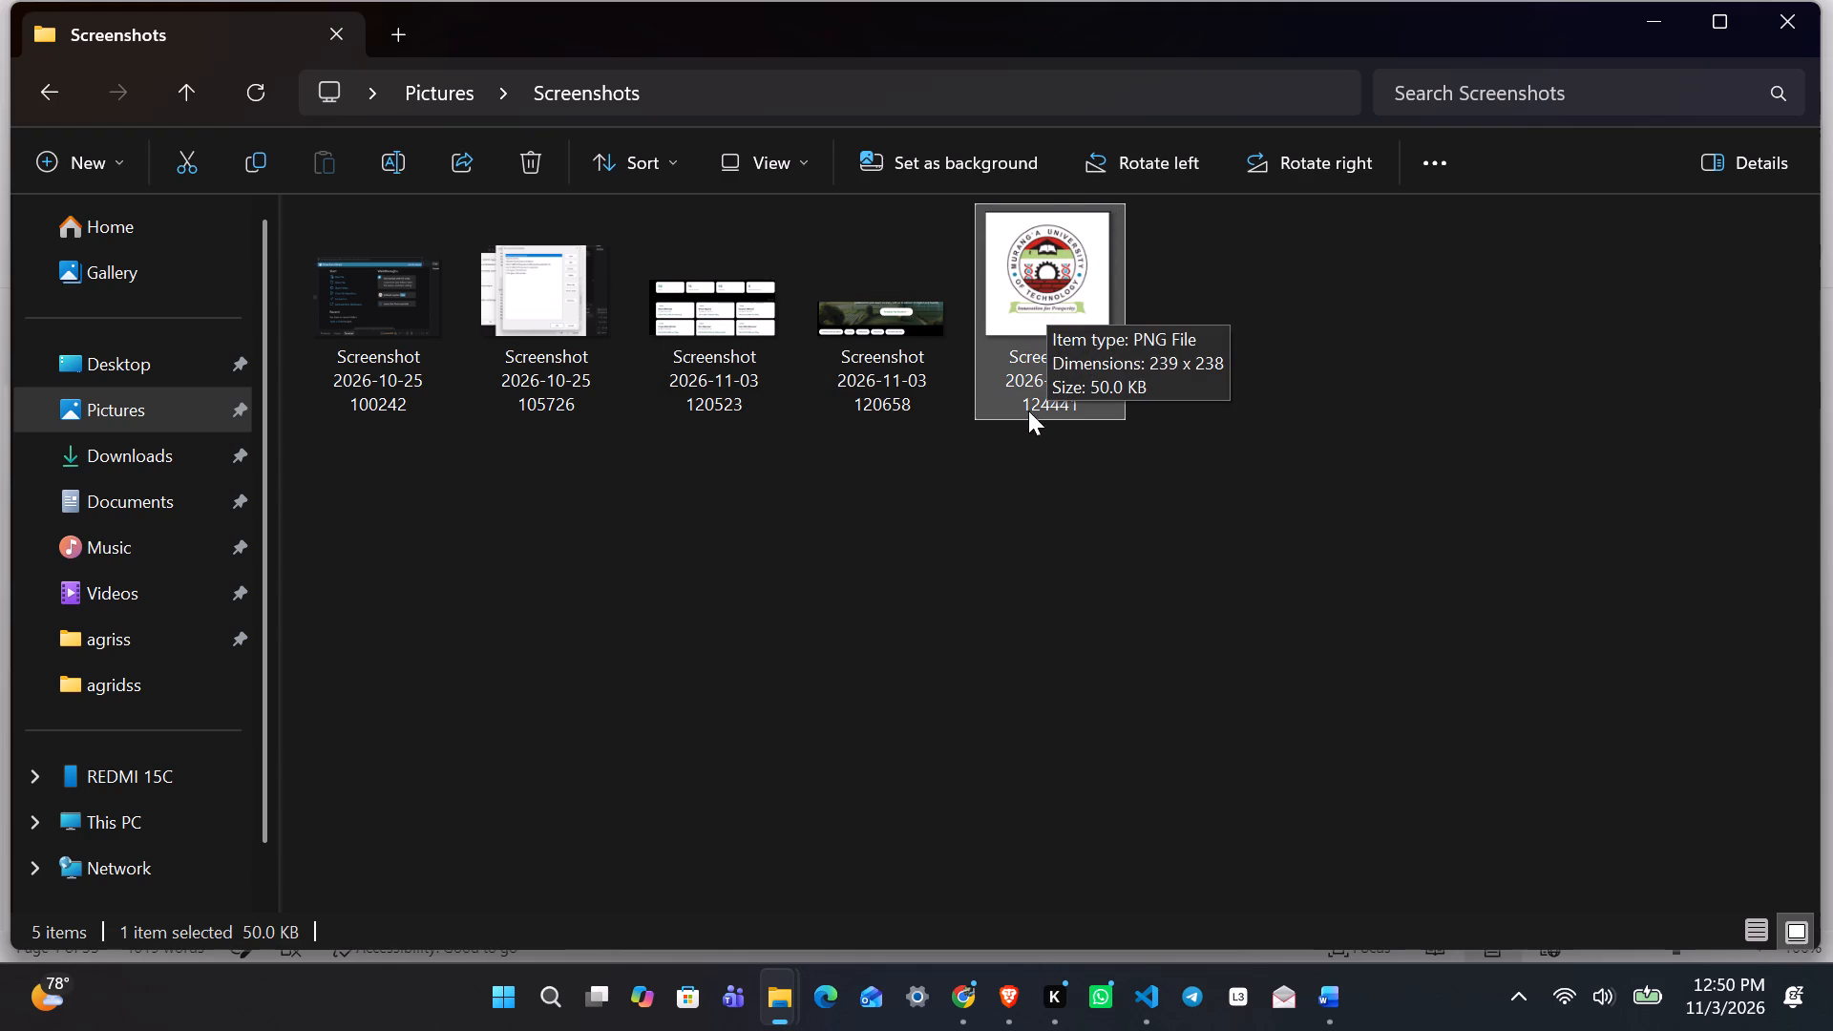
click(843, 351)
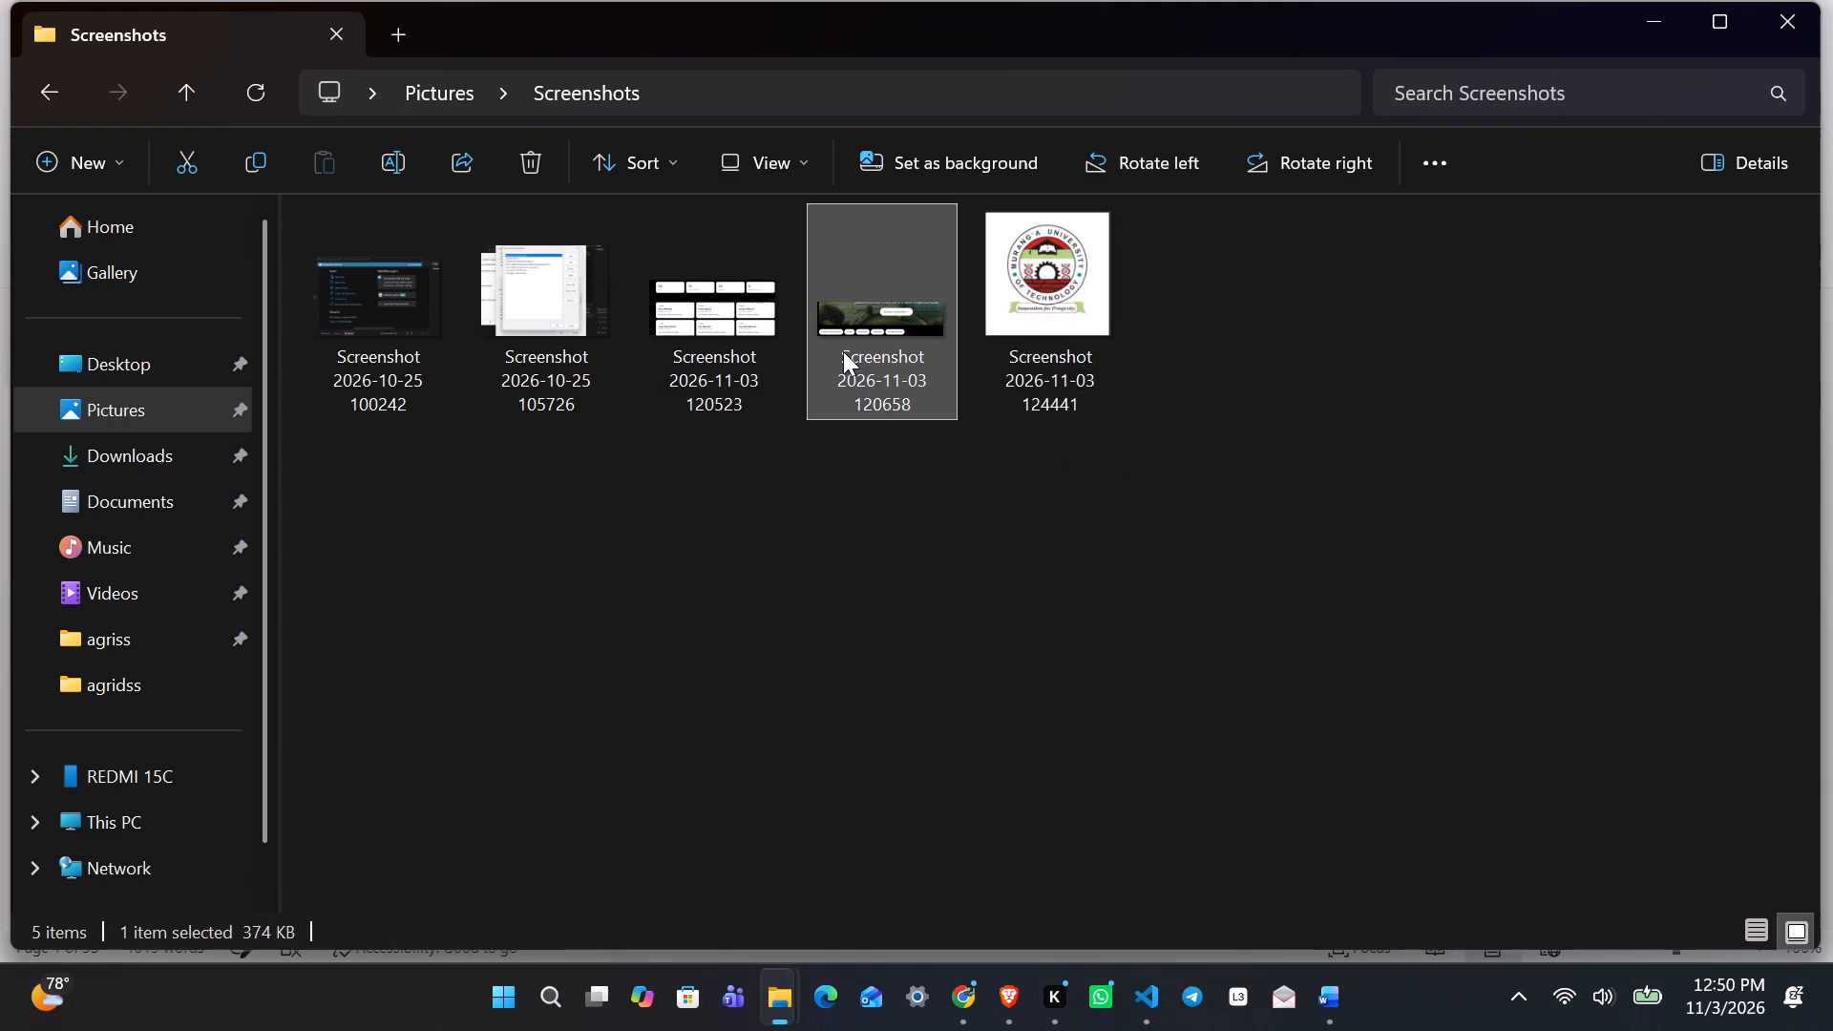
click(376, 297)
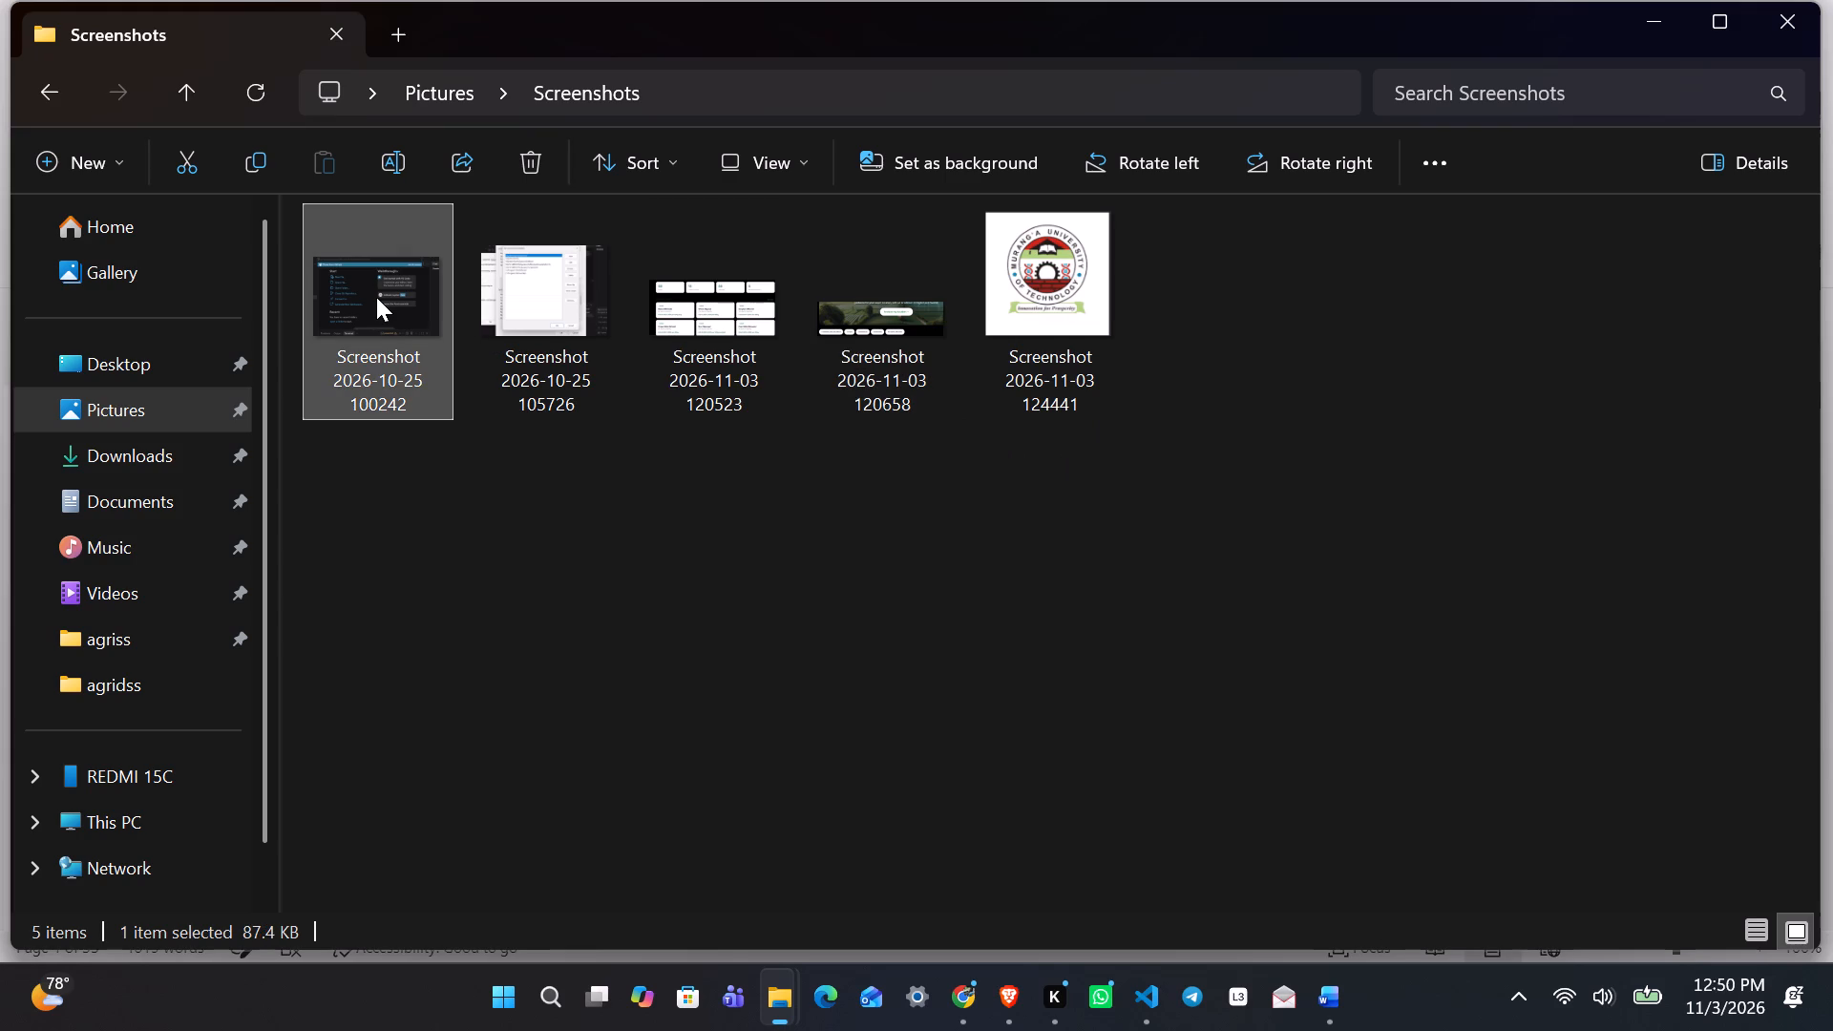
drag(376, 297, 491, 300)
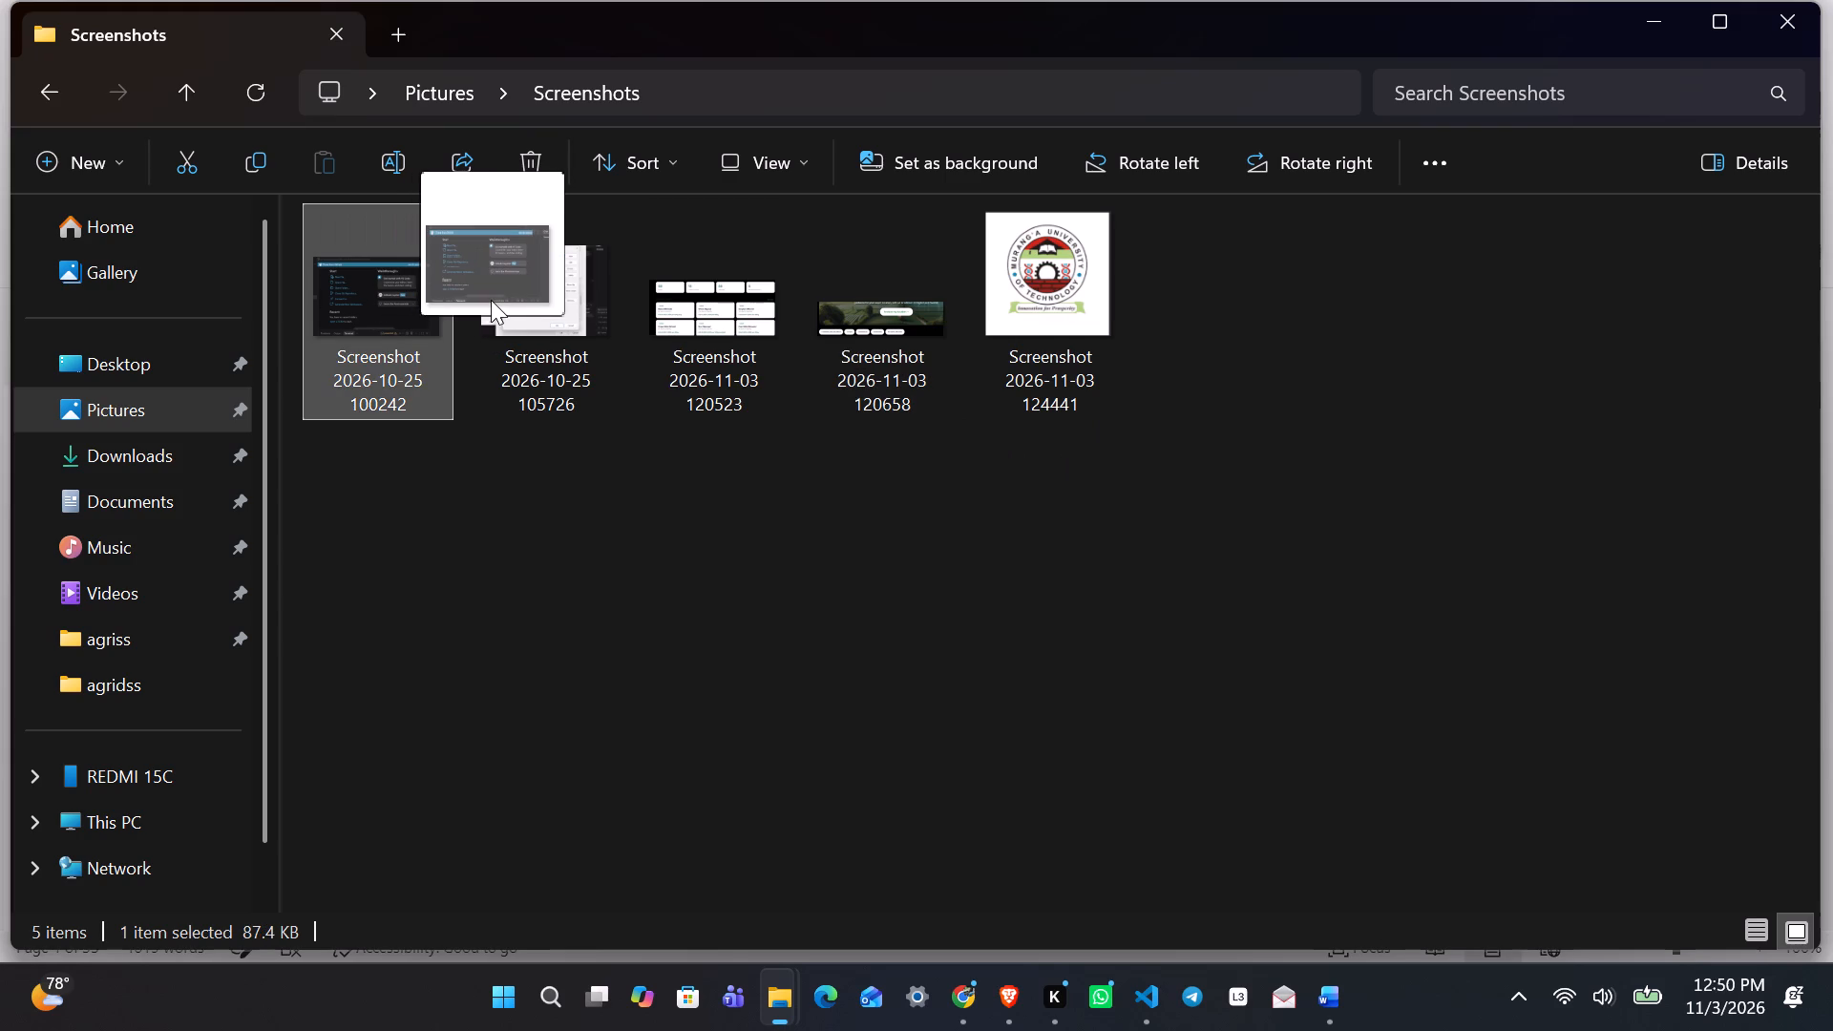
drag(491, 300, 407, 393)
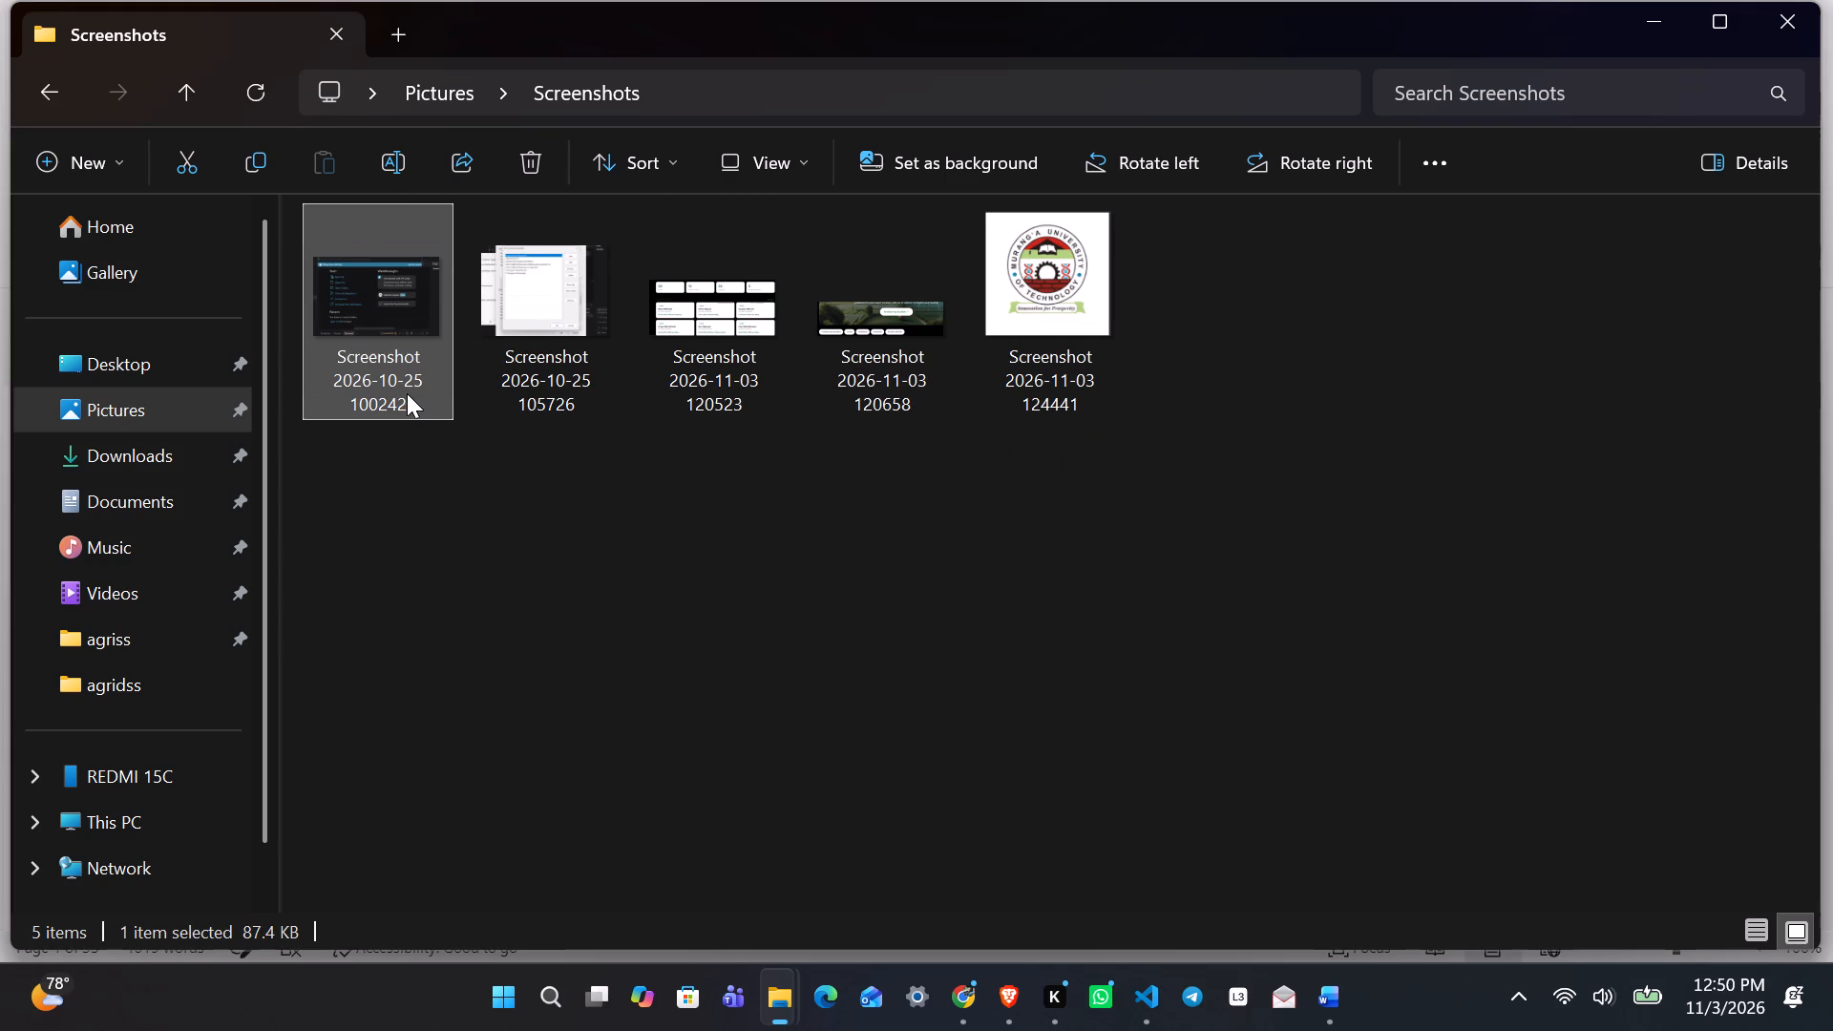
ctrl+click(486, 369)
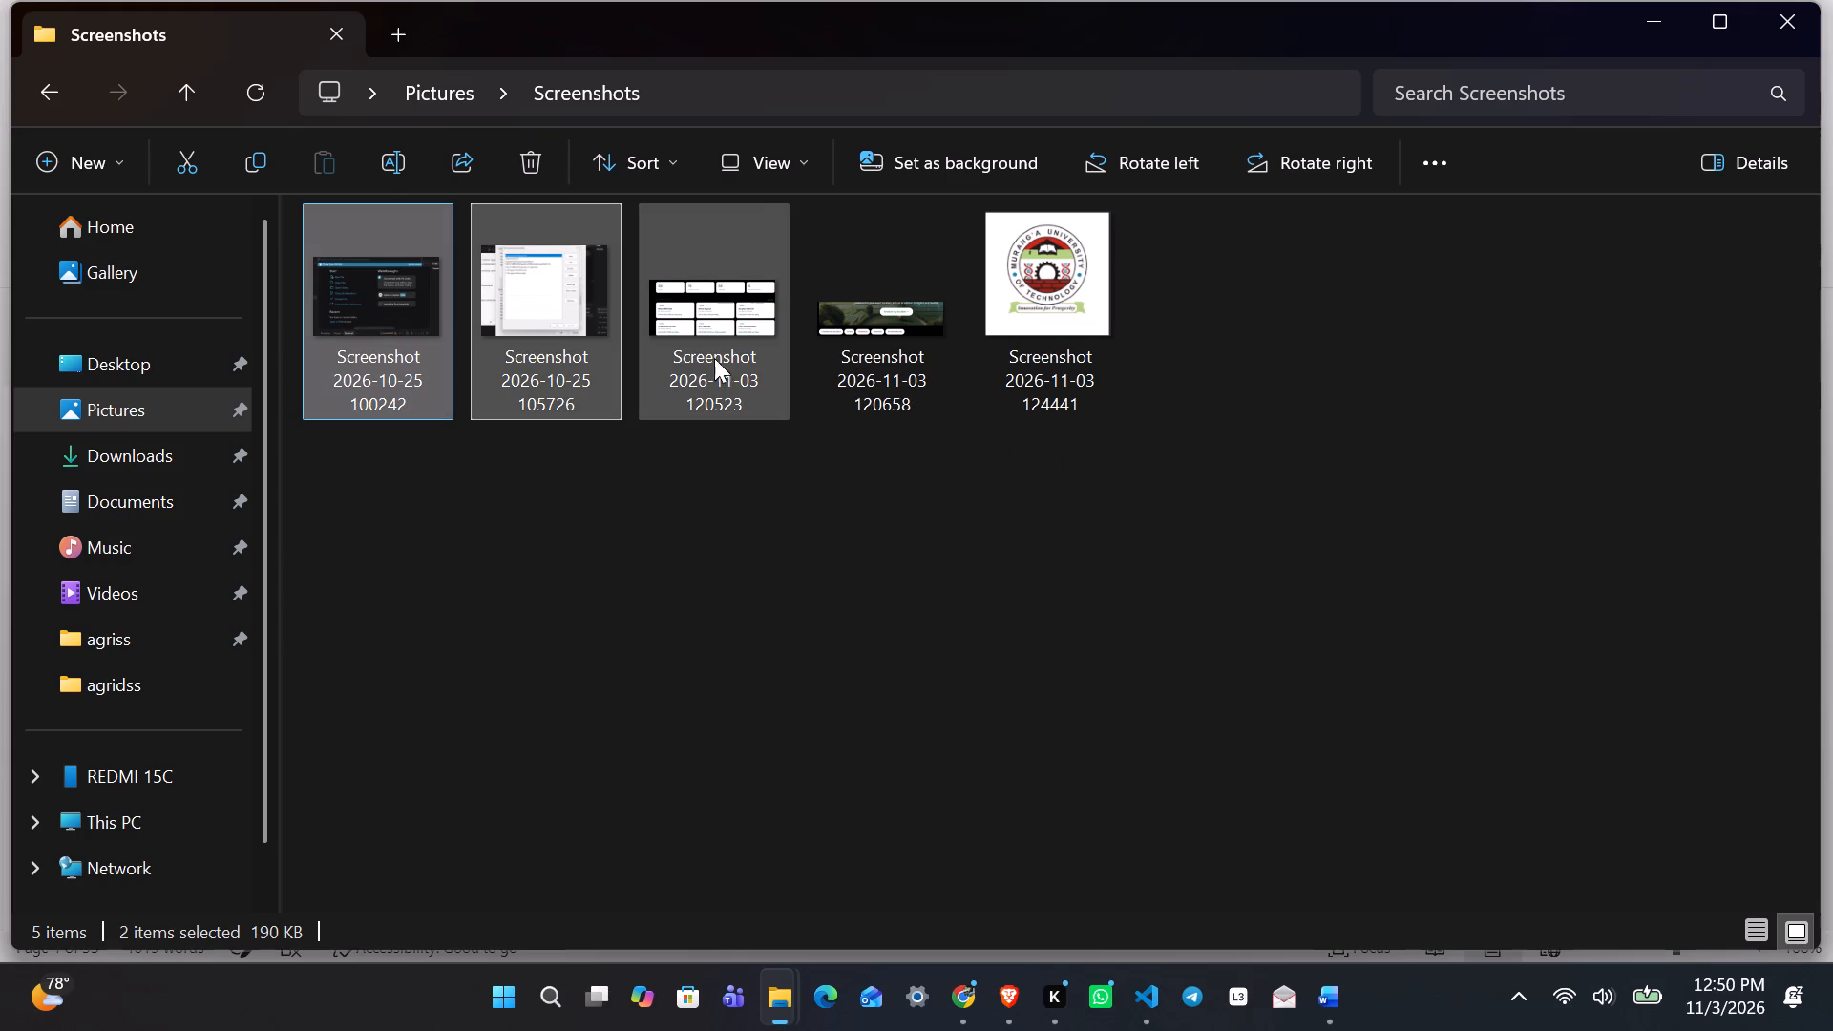
ctrl+click(716, 358)
ctrl+click(809, 365)
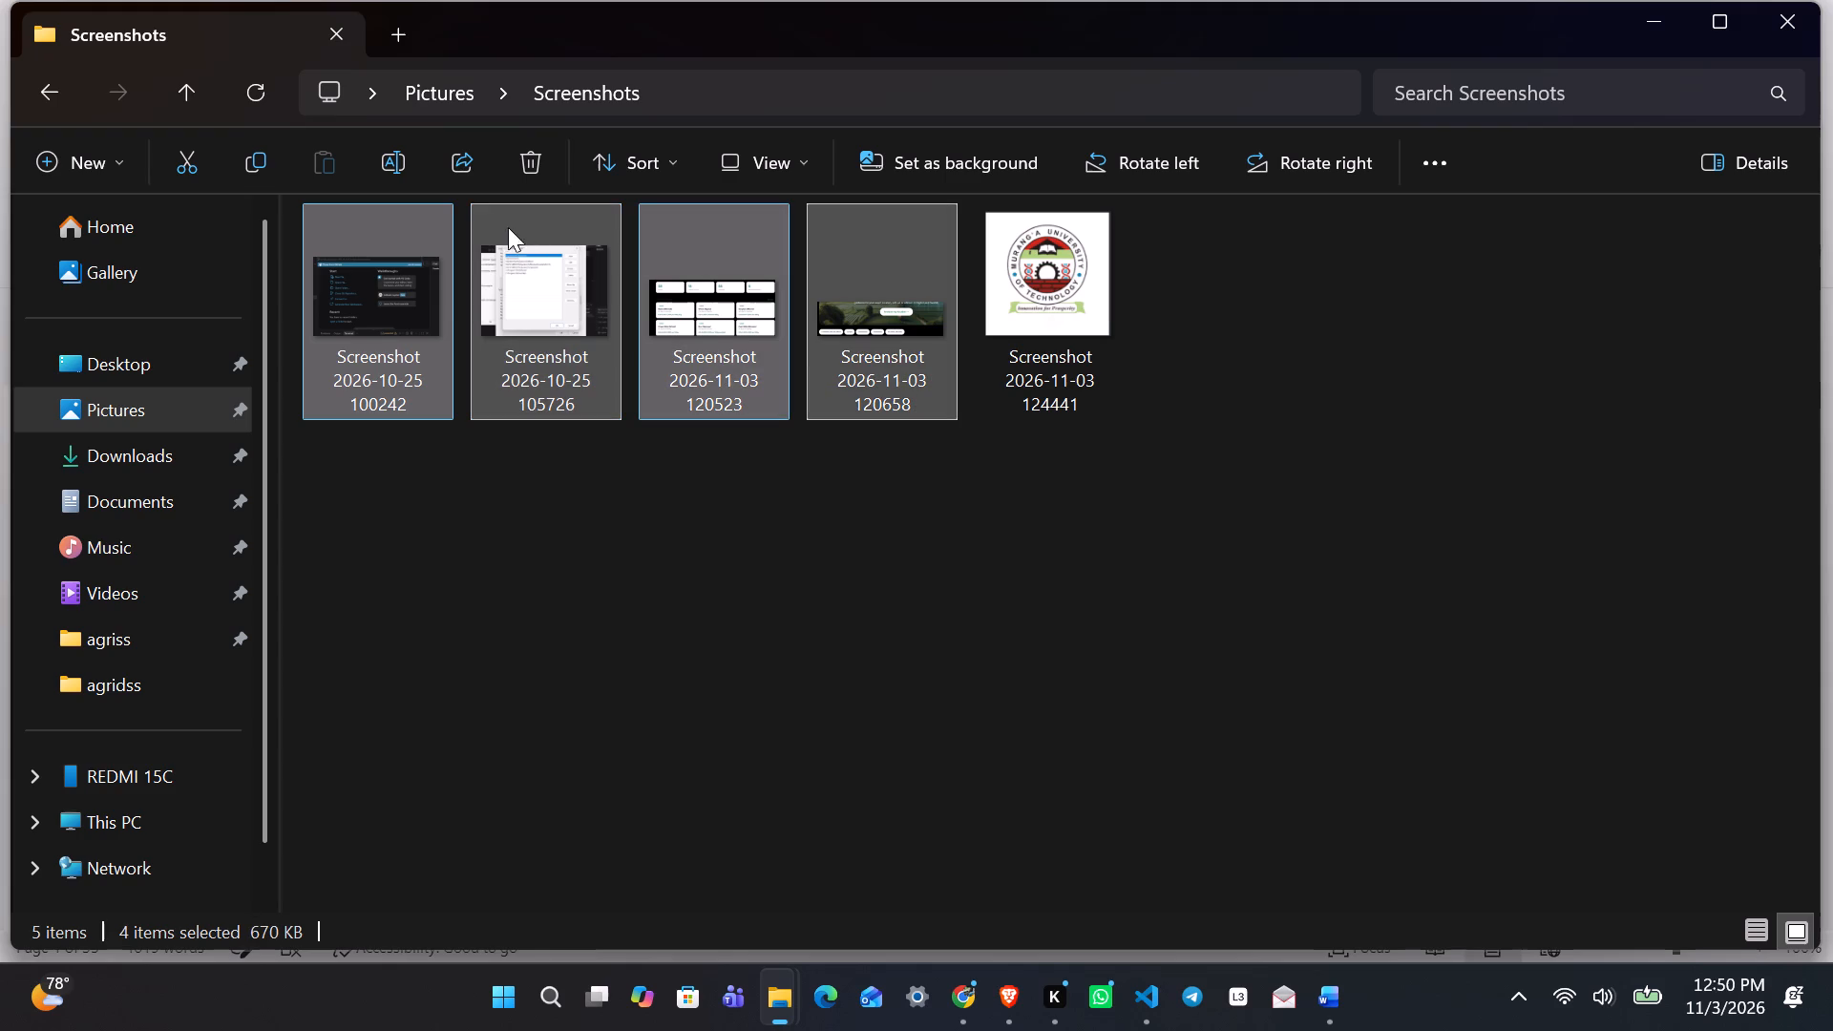
click(519, 167)
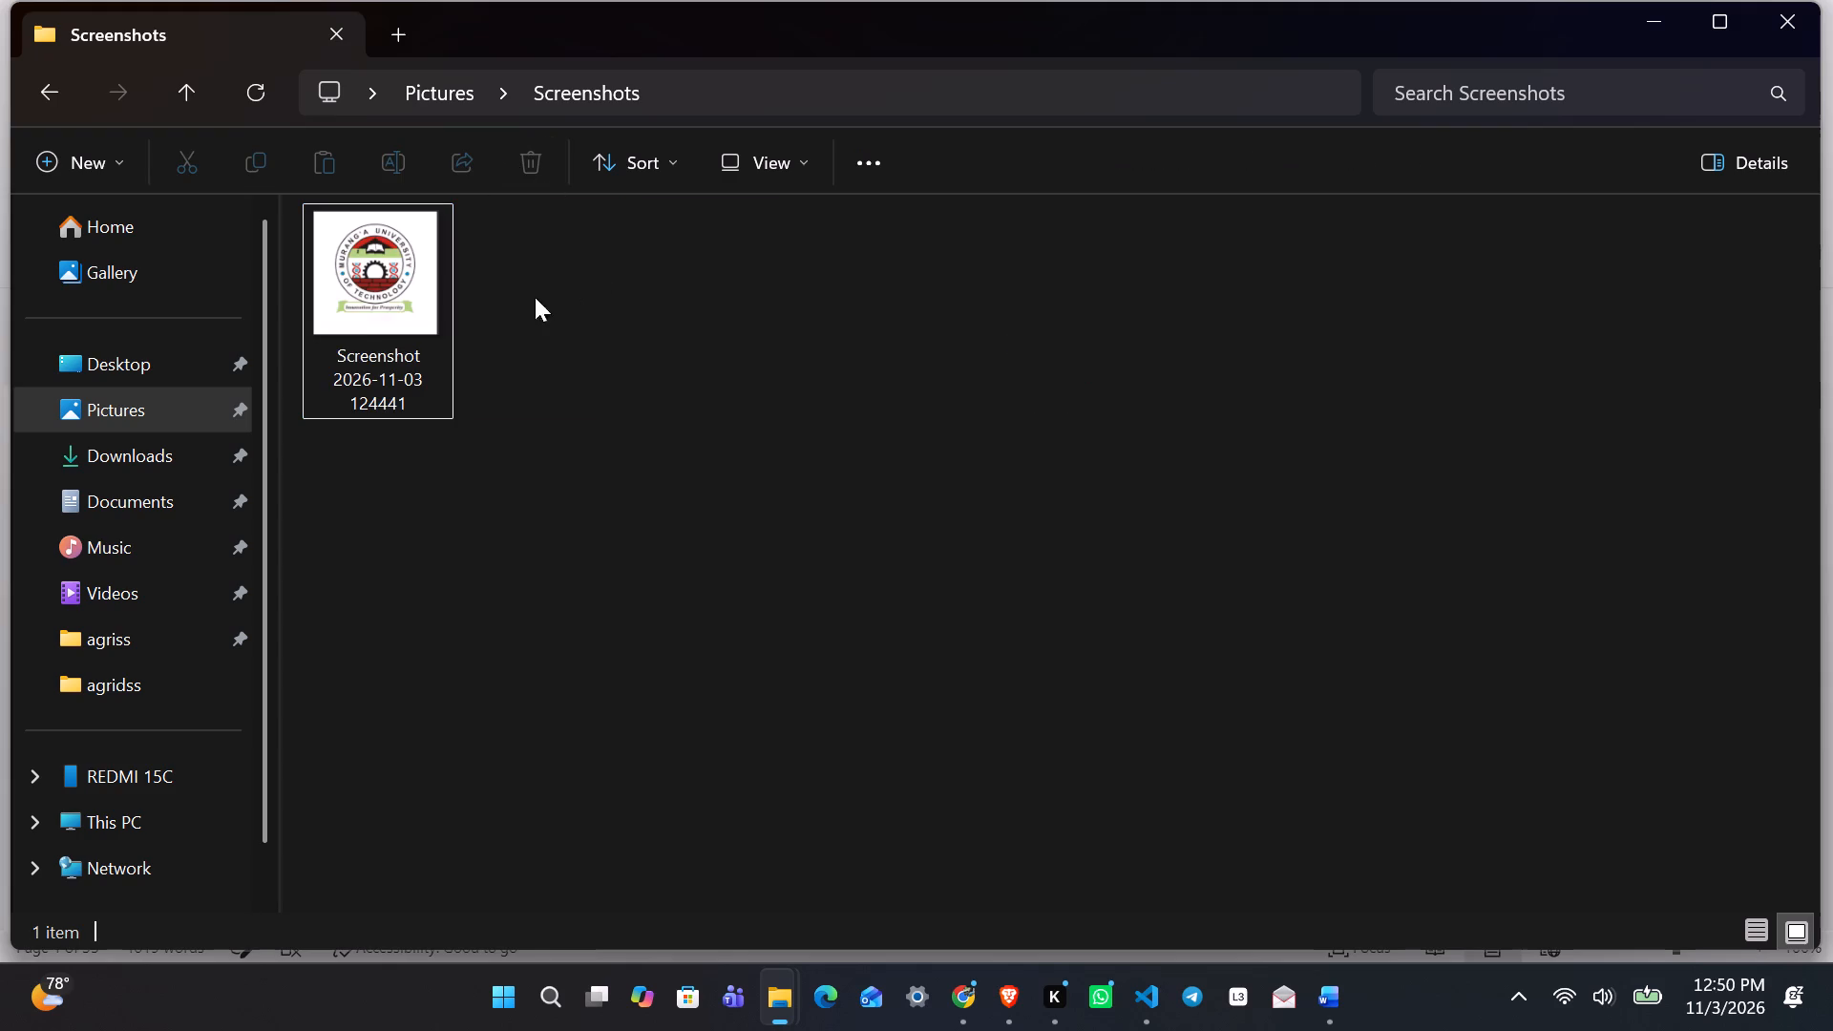
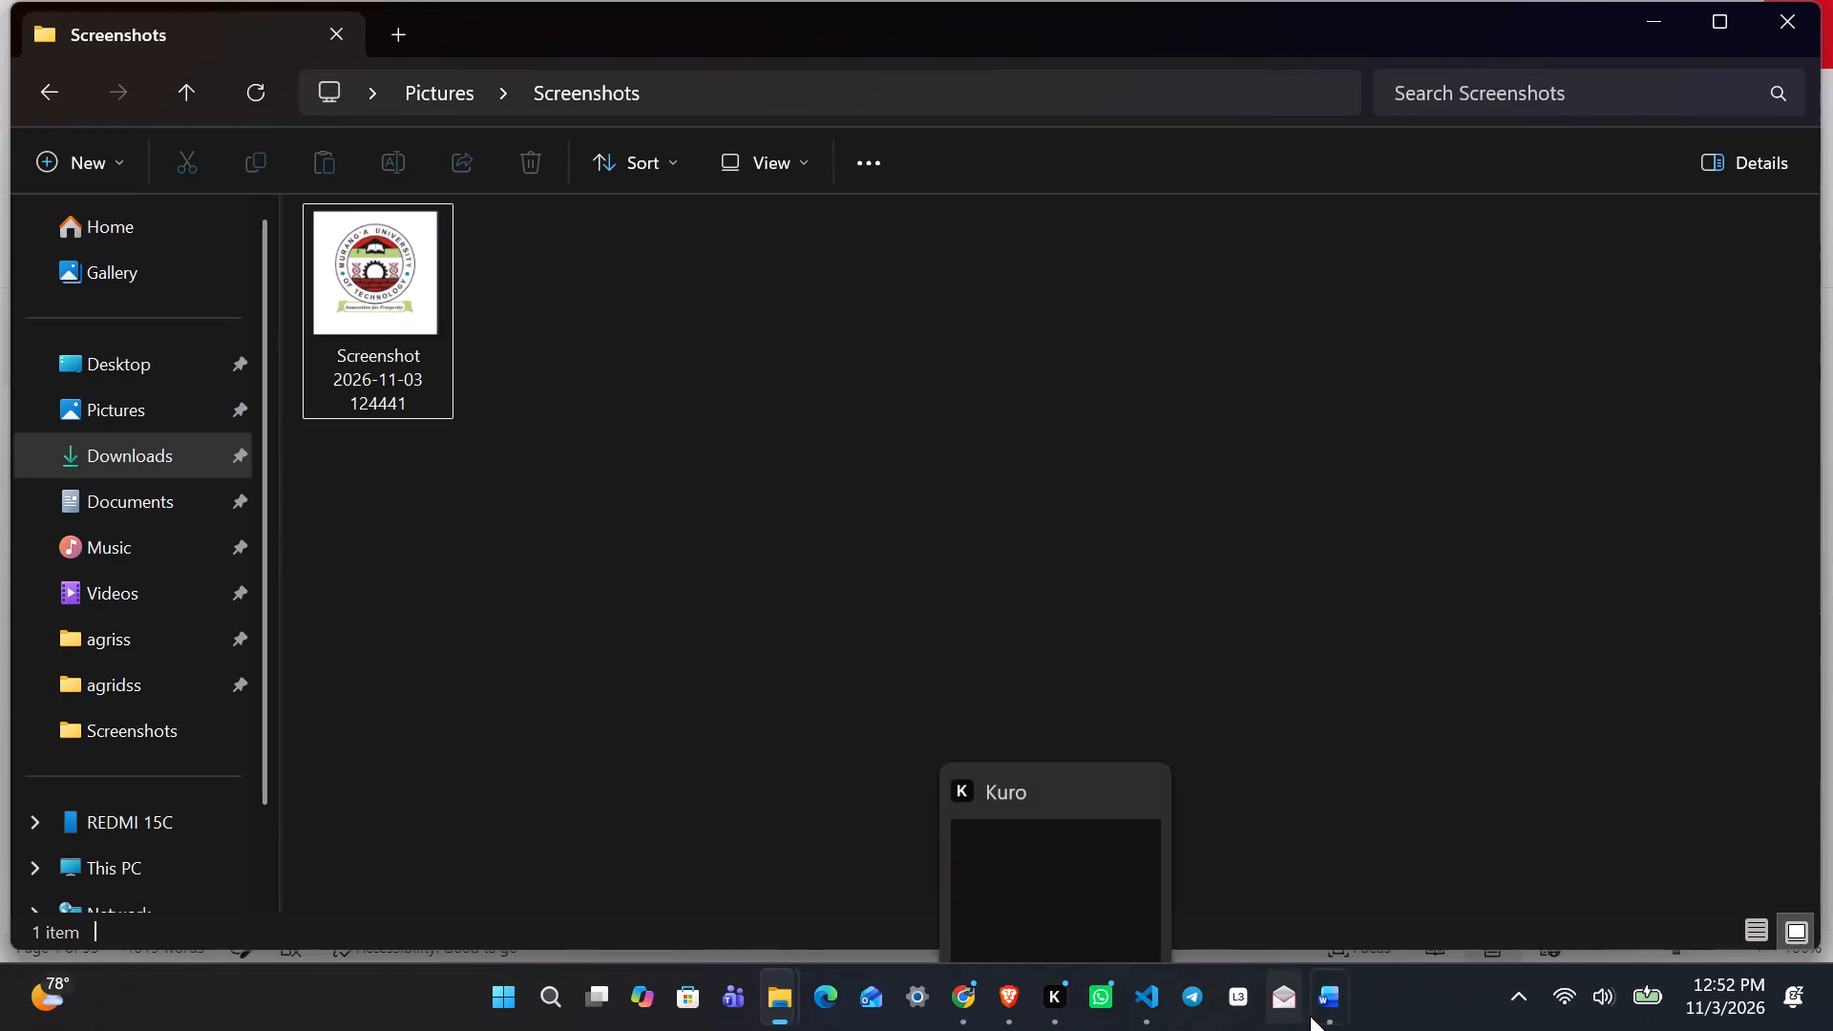
Switch to the Word document and insert the picture "WhatsApp Image 2026-11-03 at 12.52.31" from Downloads above the cover-page title.
click(1312, 1015)
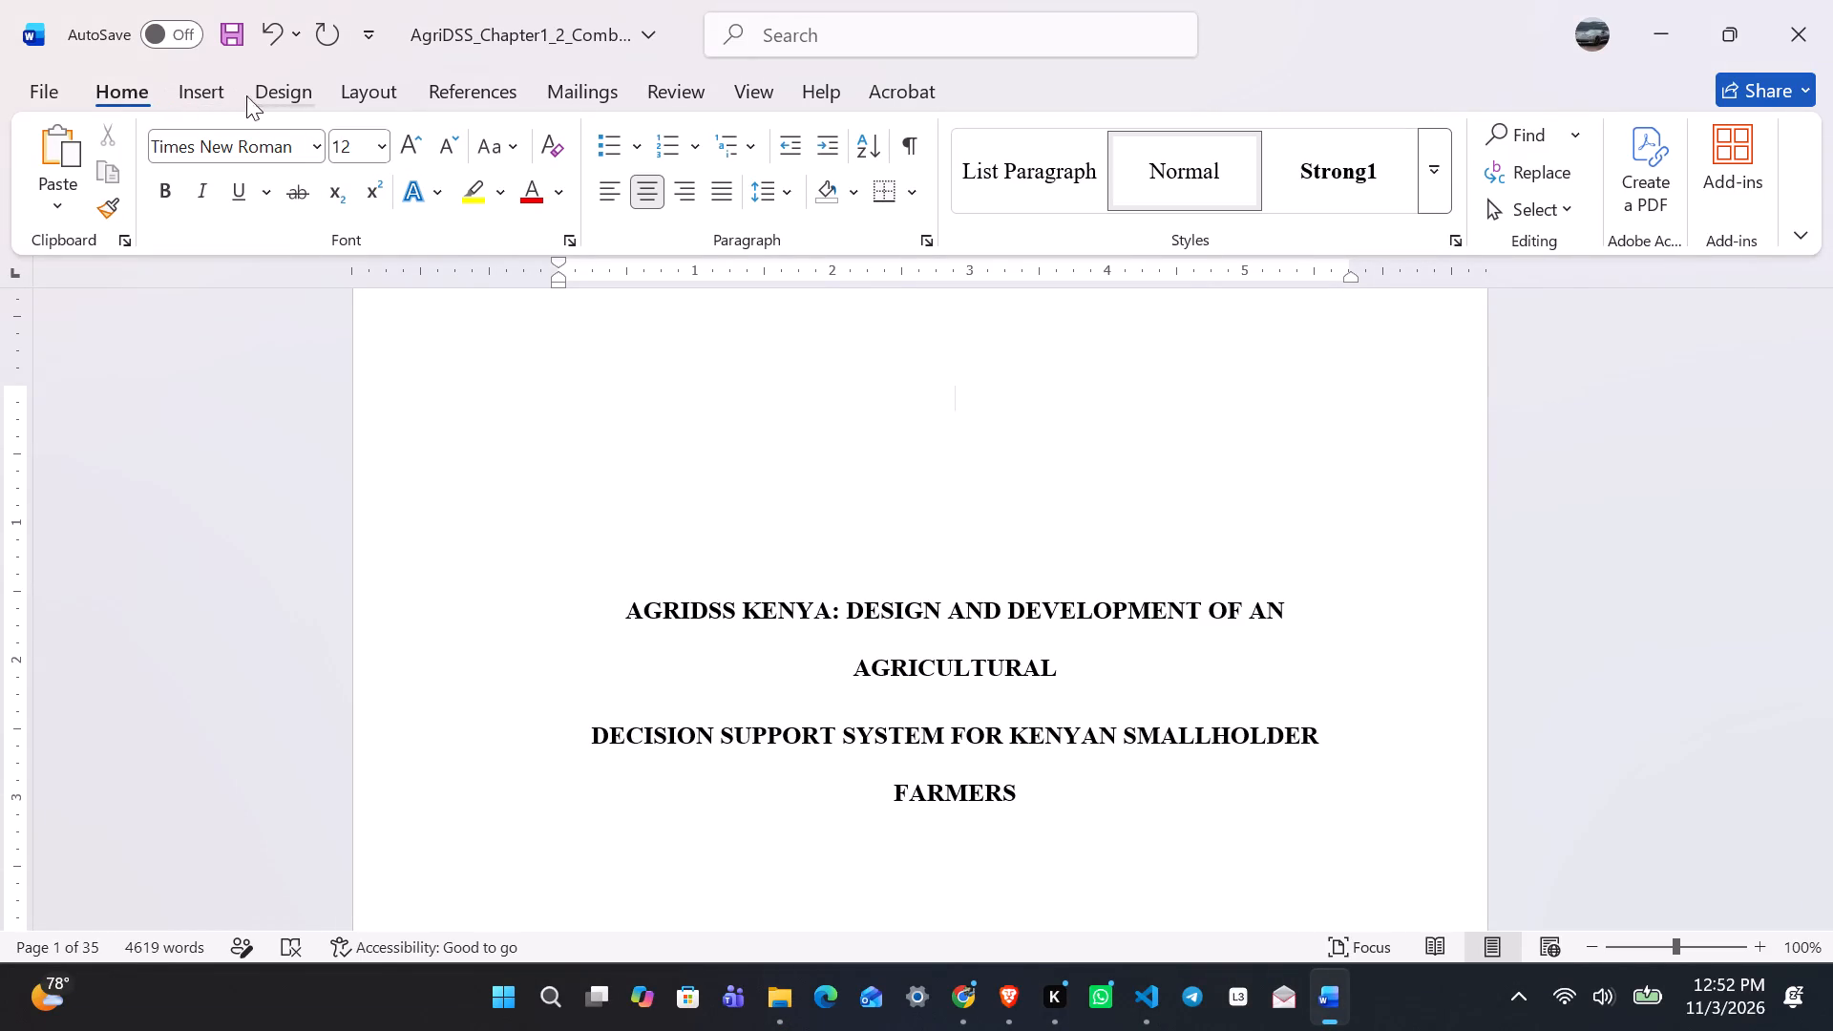
click(203, 88)
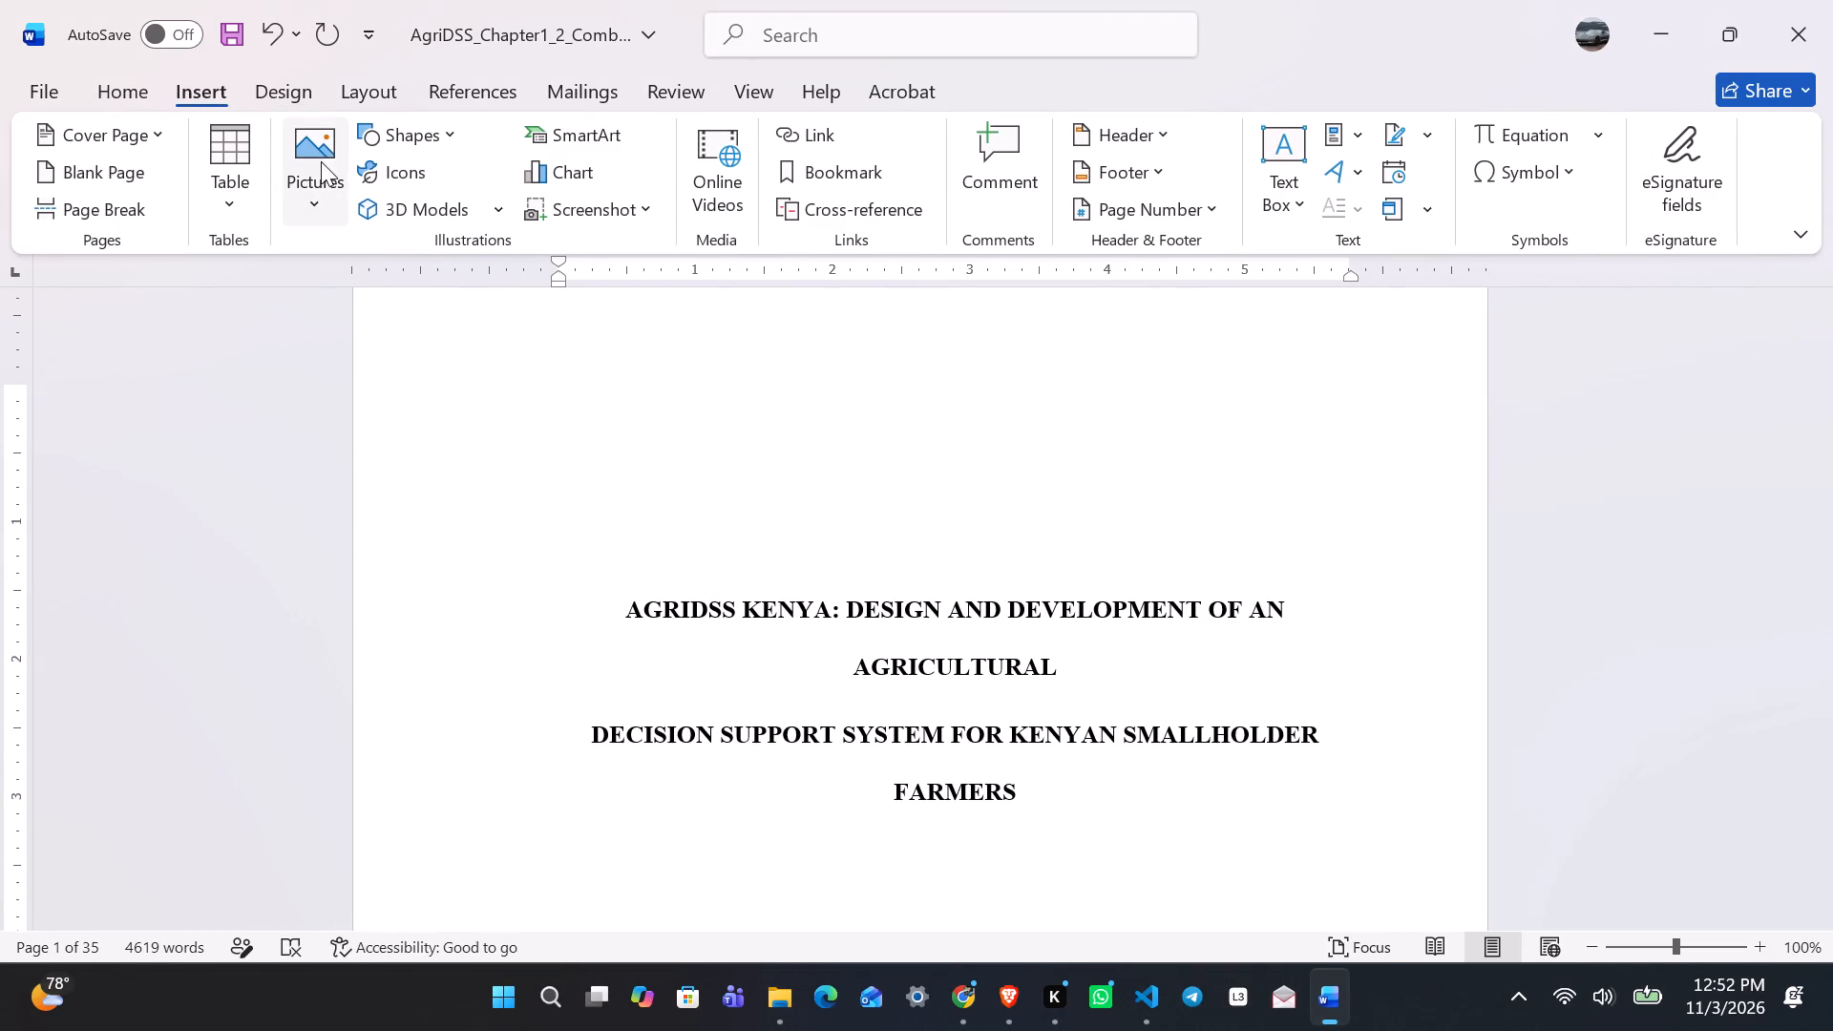
click(319, 179)
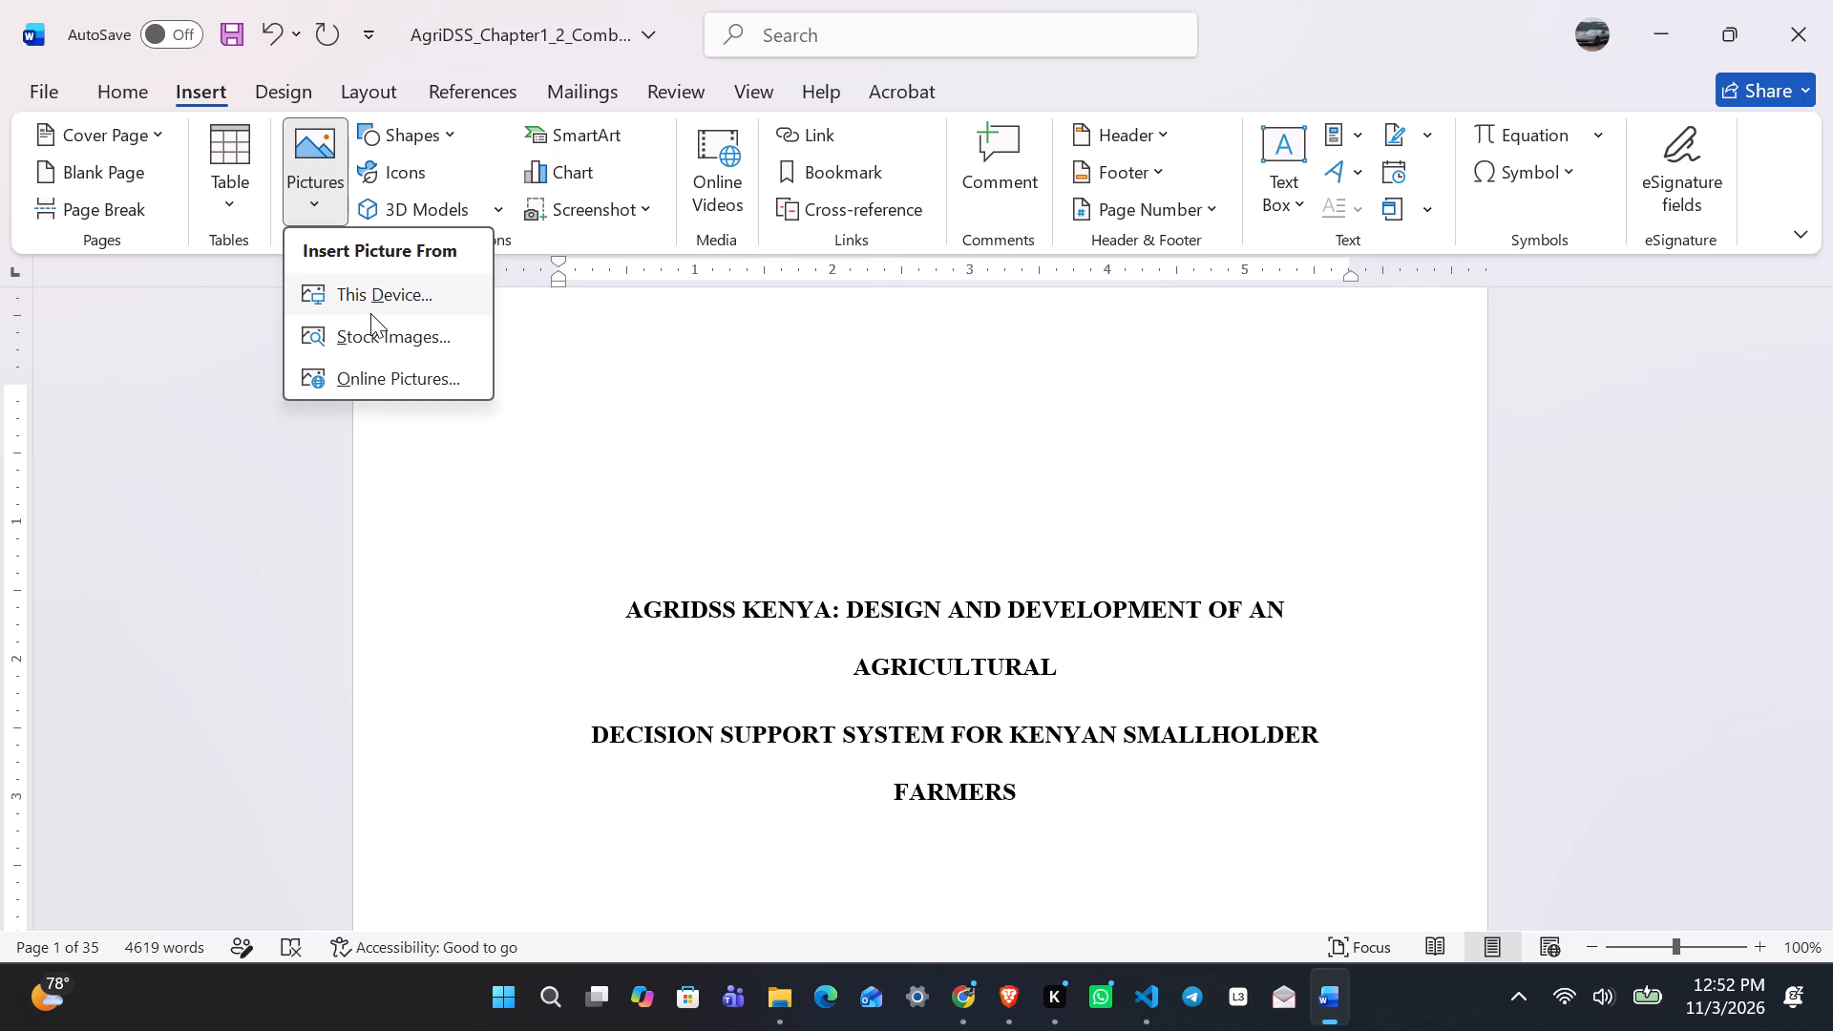
click(369, 308)
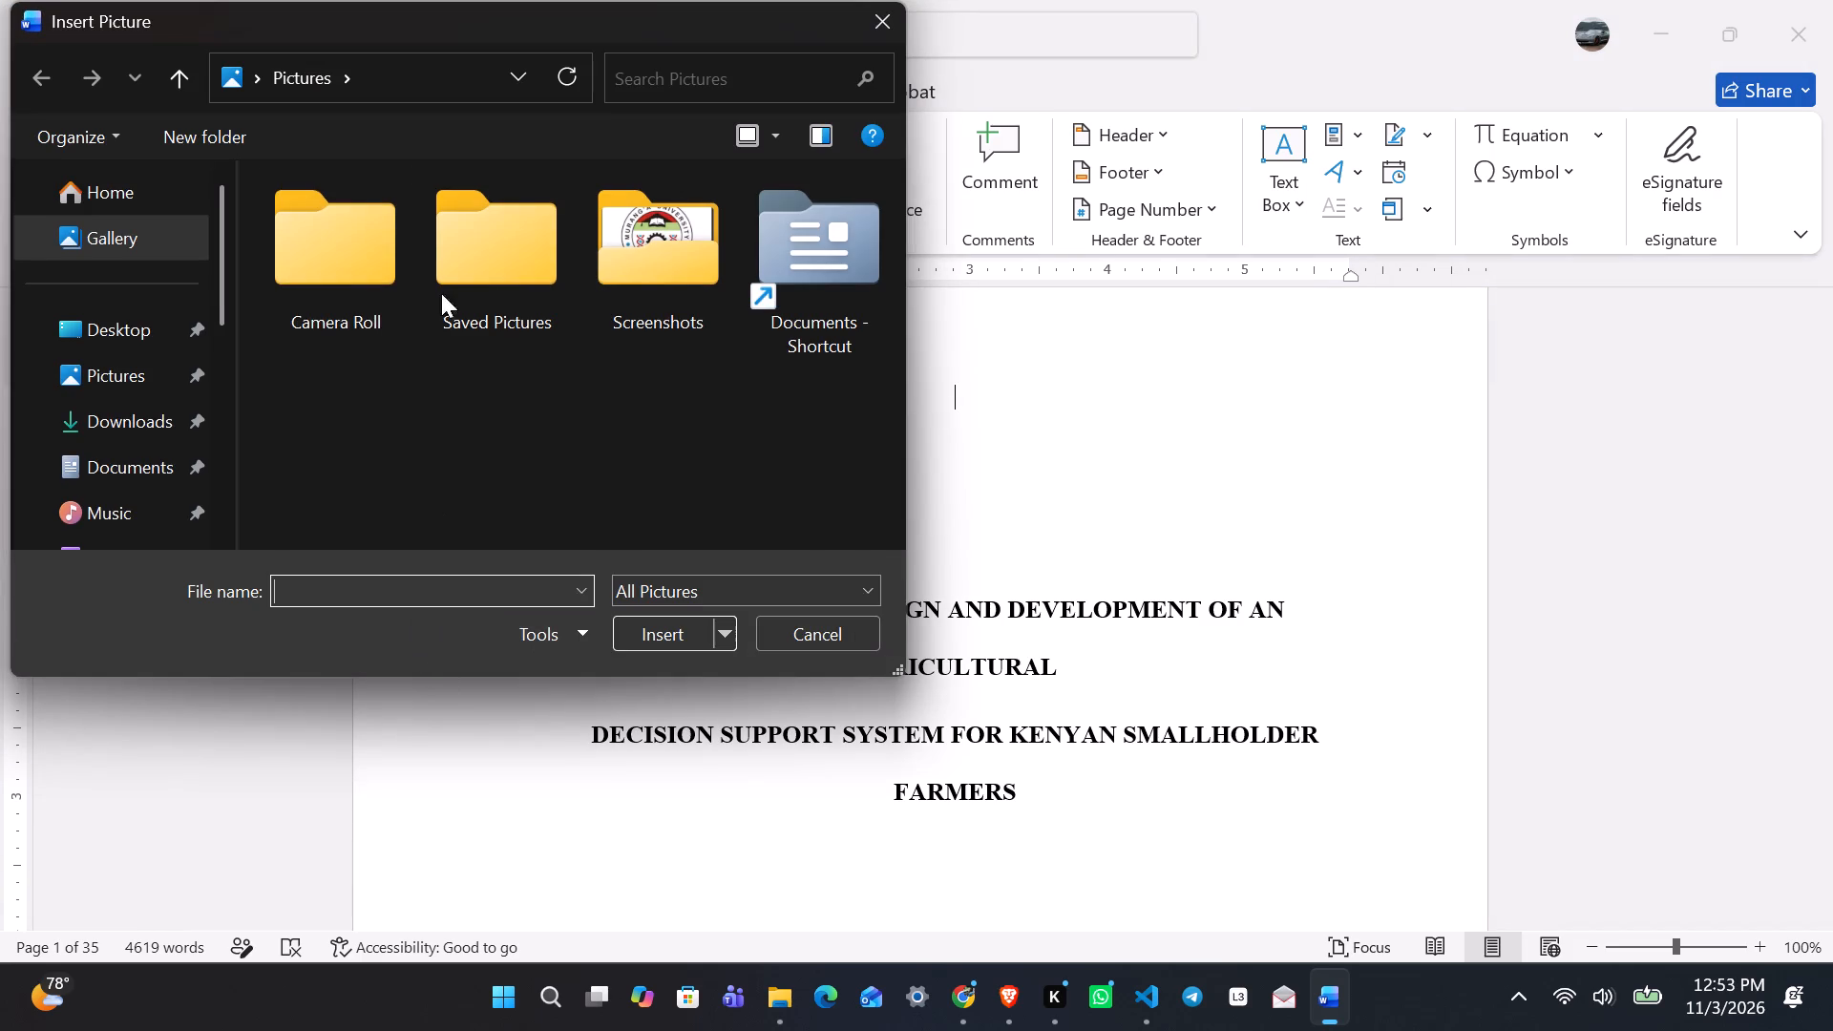
click(508, 316)
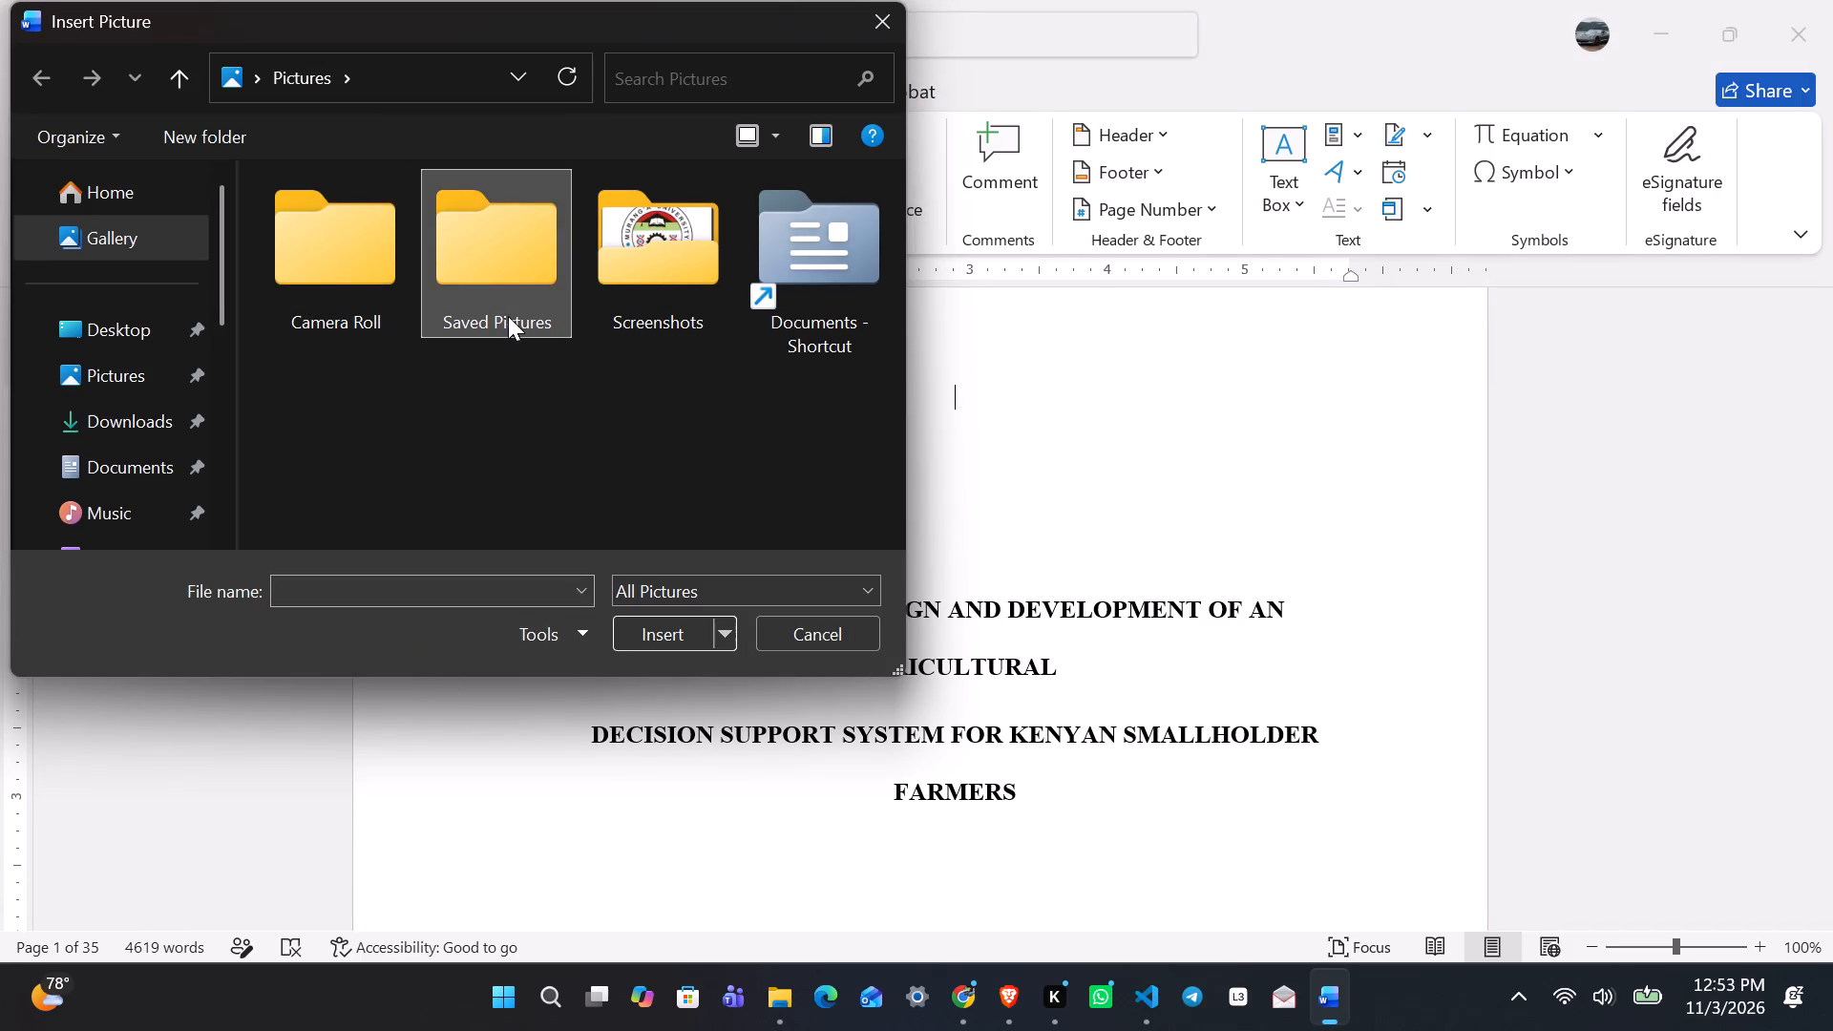
double_click(143, 417)
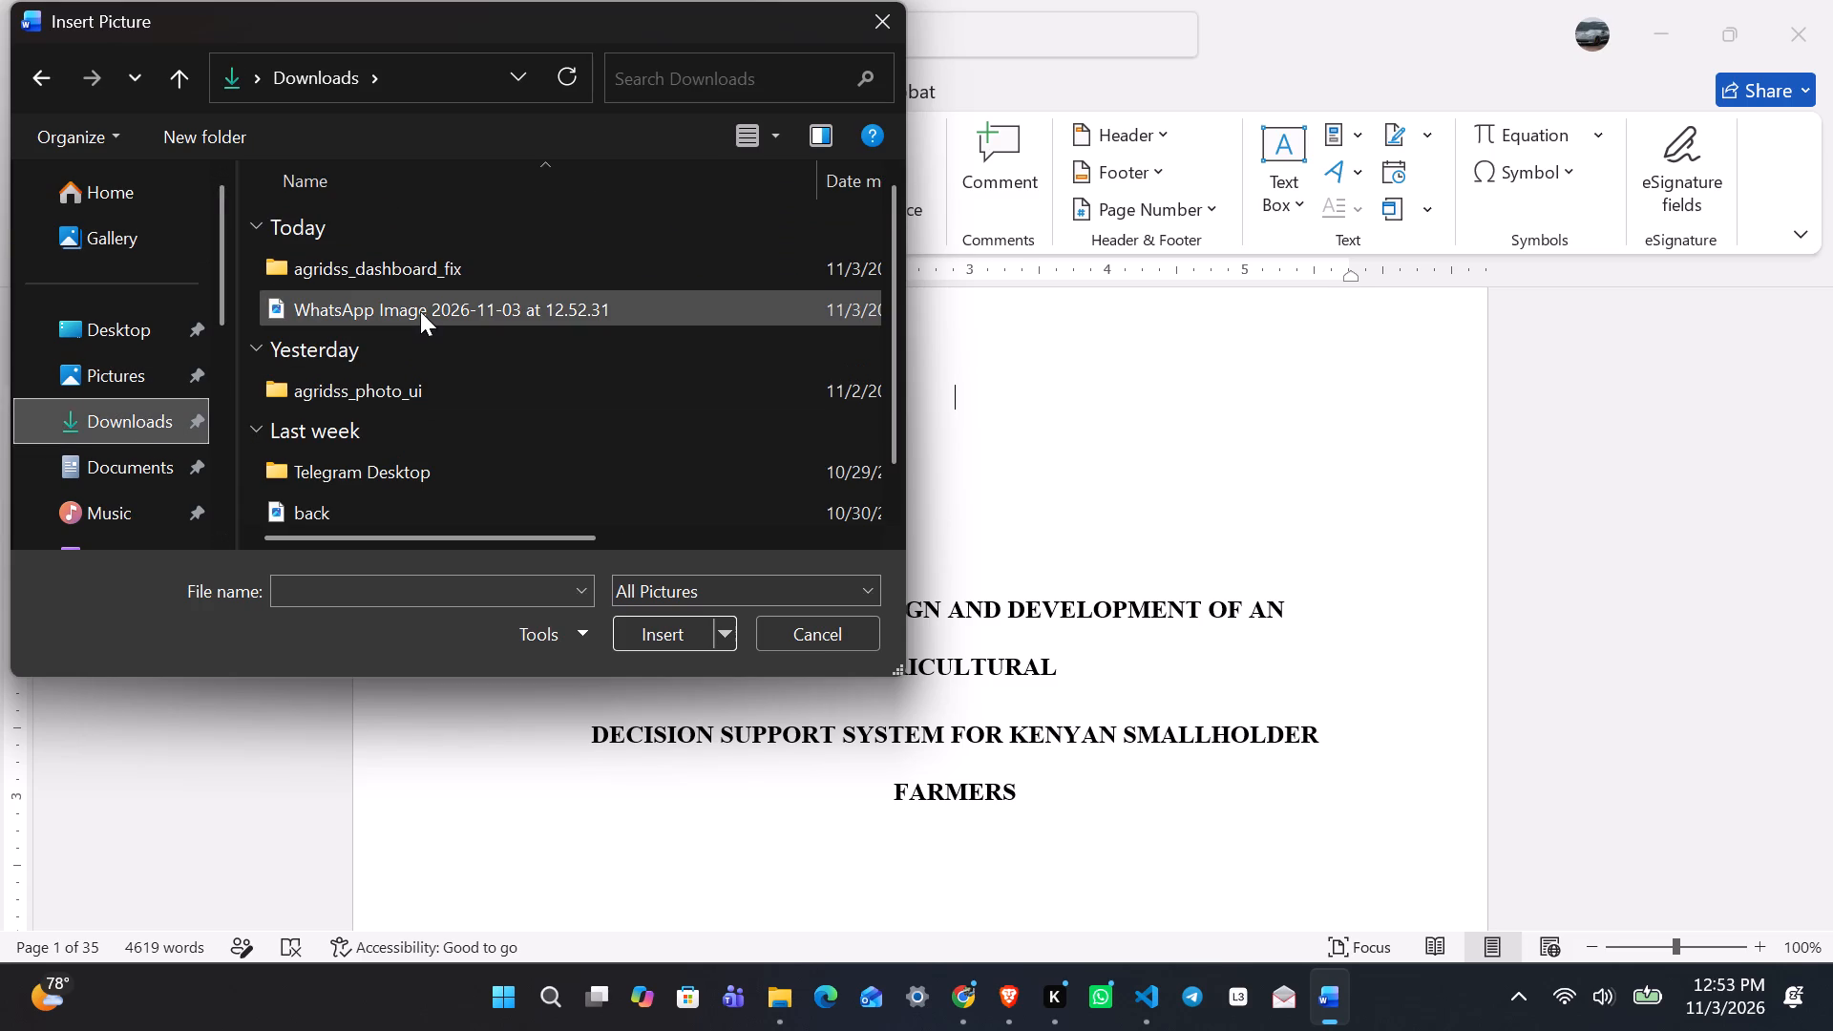
double_click(417, 312)
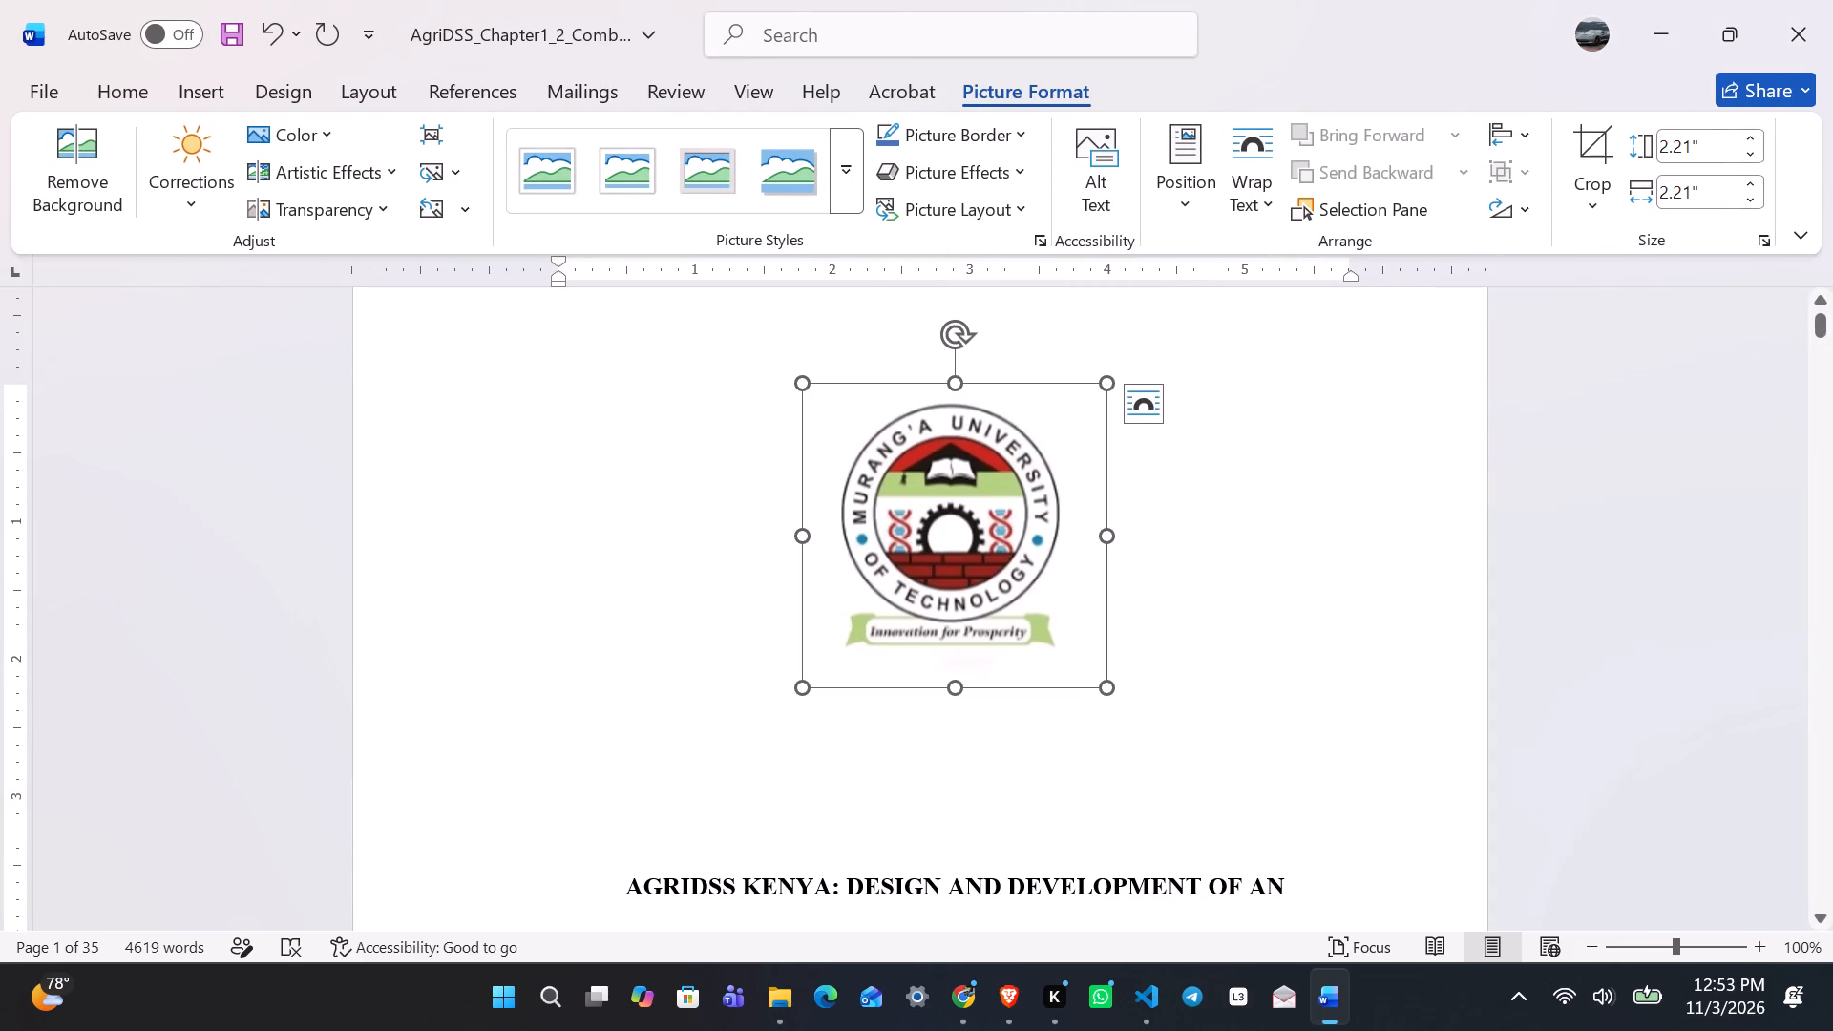
click(1241, 557)
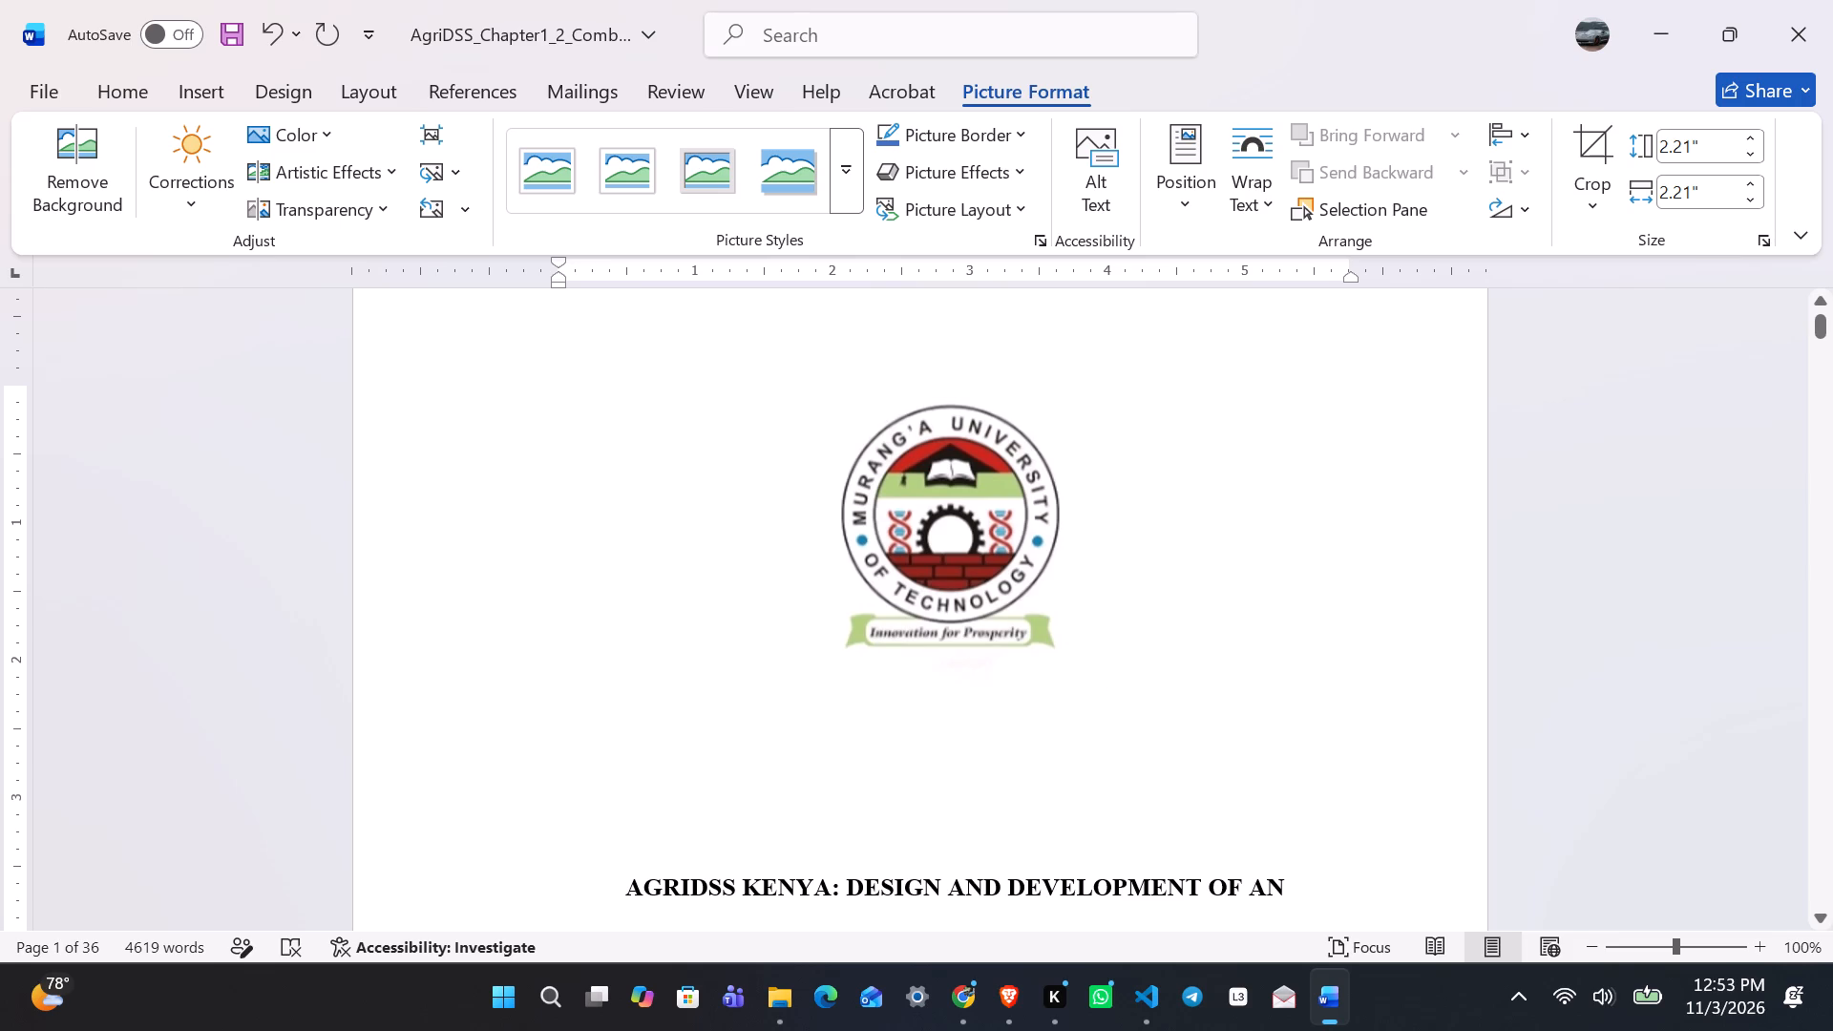
Stretch the new cover-page logo slightly taller from its bottom edge, keeping its width.
scroll(1119, 708, down, 1)
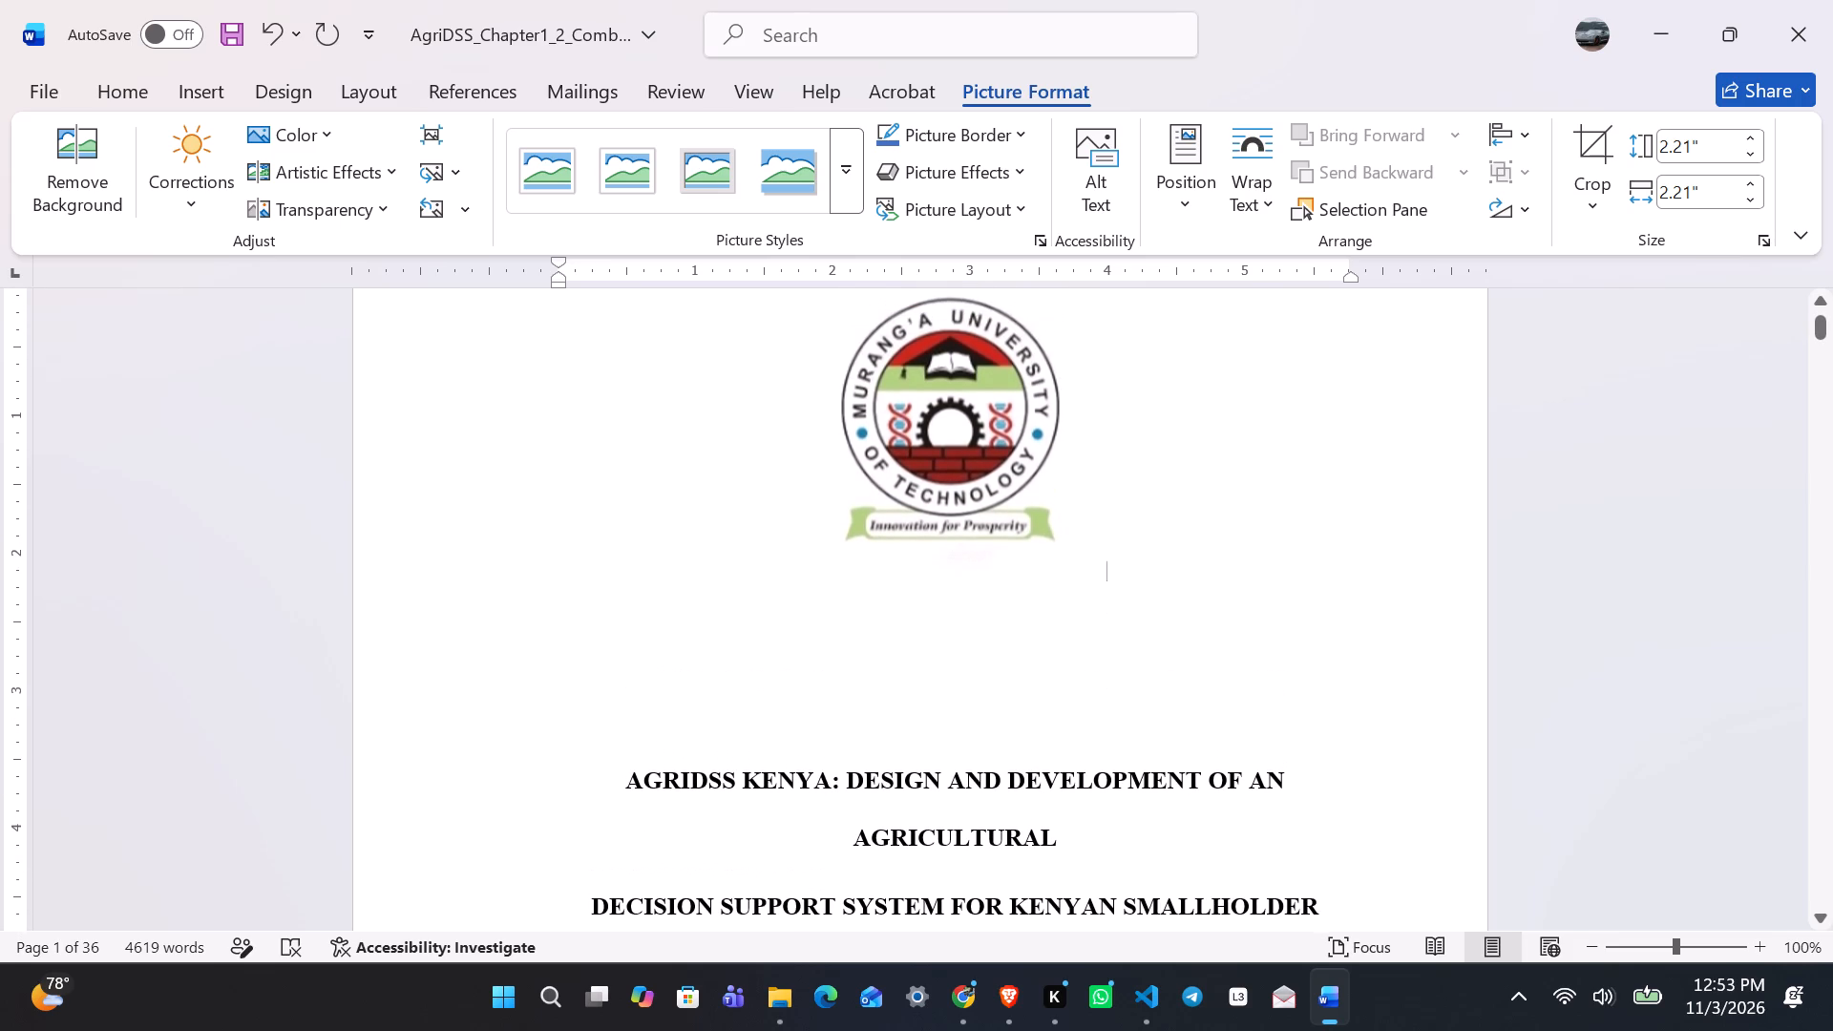
click(971, 475)
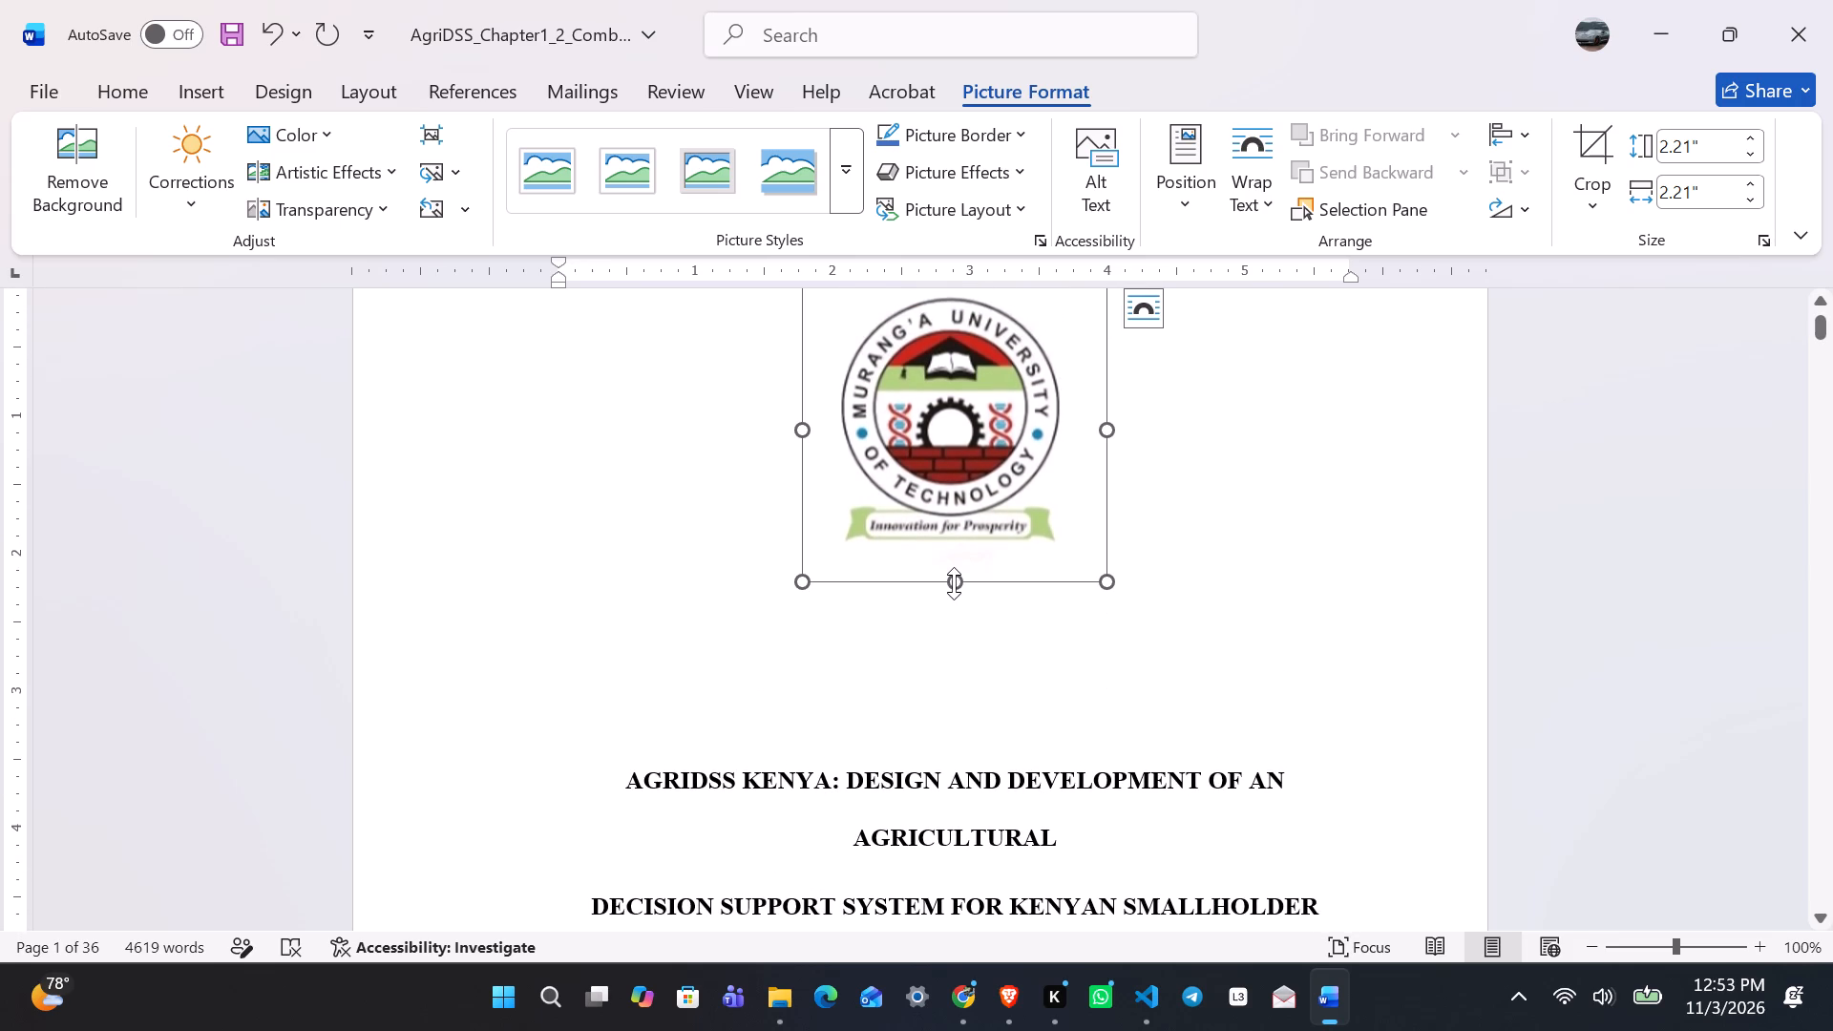
drag(954, 583, 949, 597)
click(1218, 620)
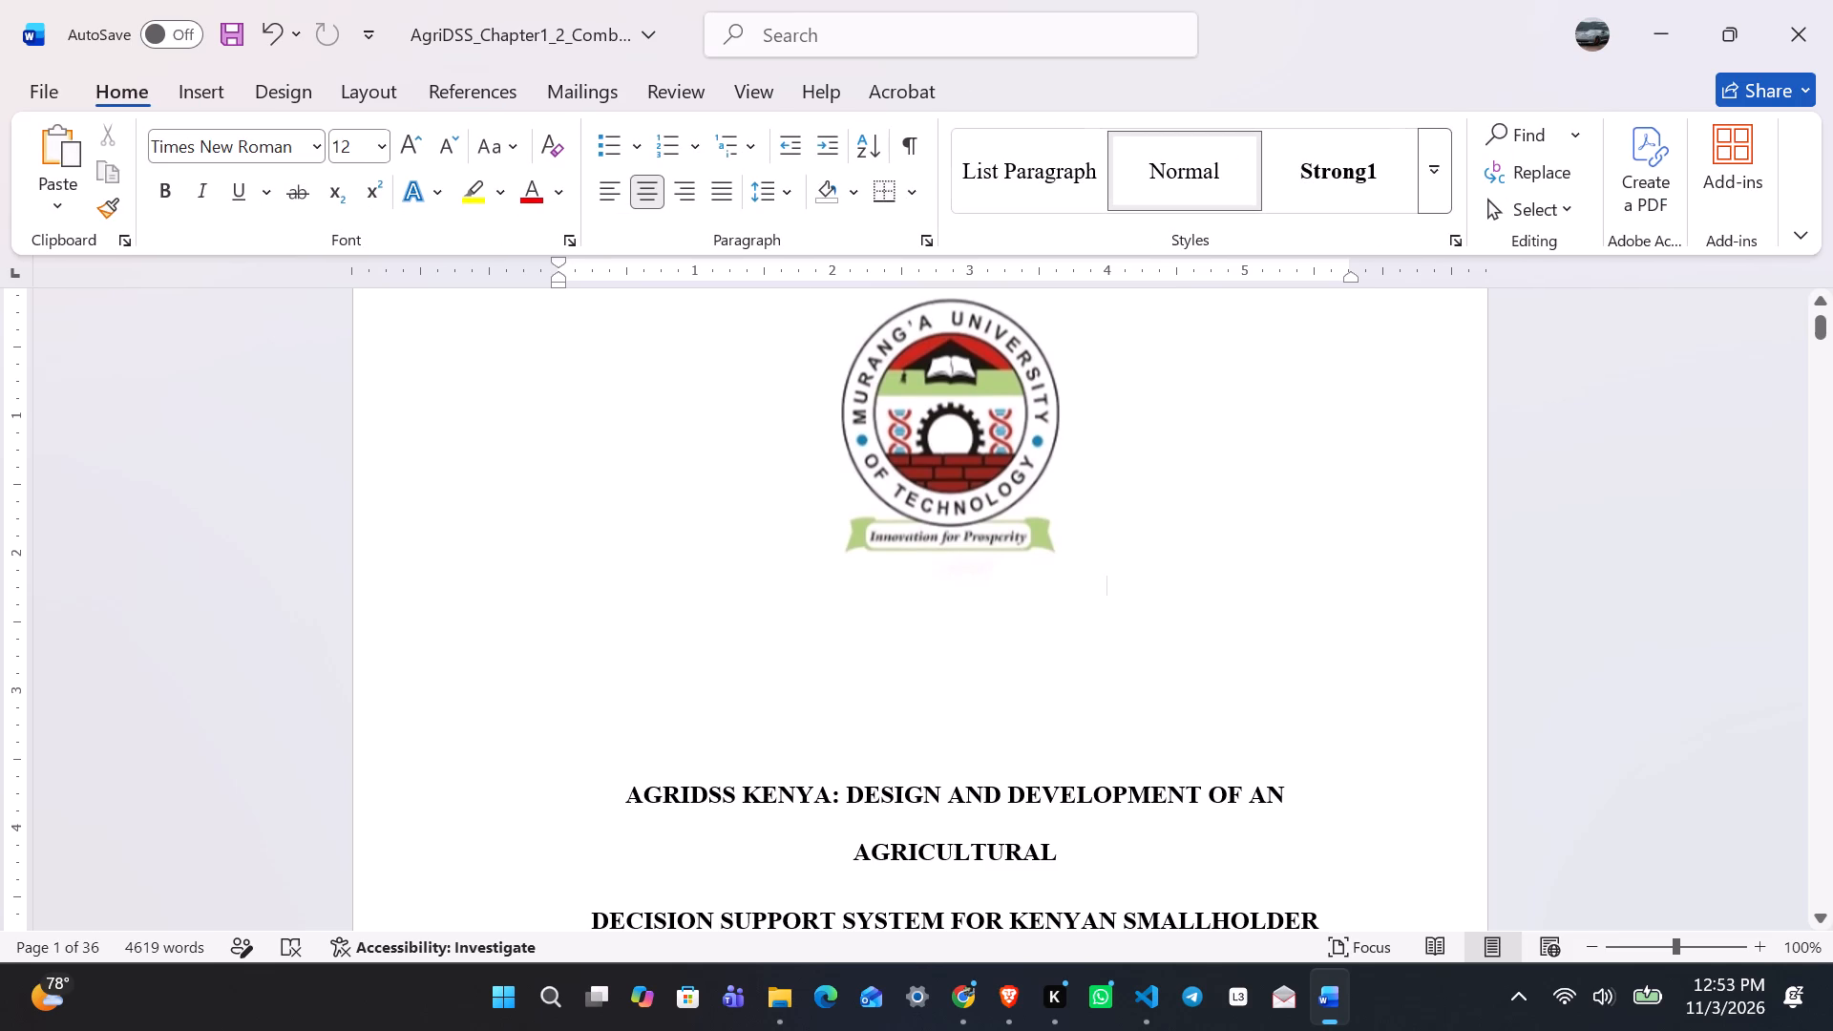
Widen the cover-page logo slightly from its side edge, keeping its height.
drag(951, 422, 957, 581)
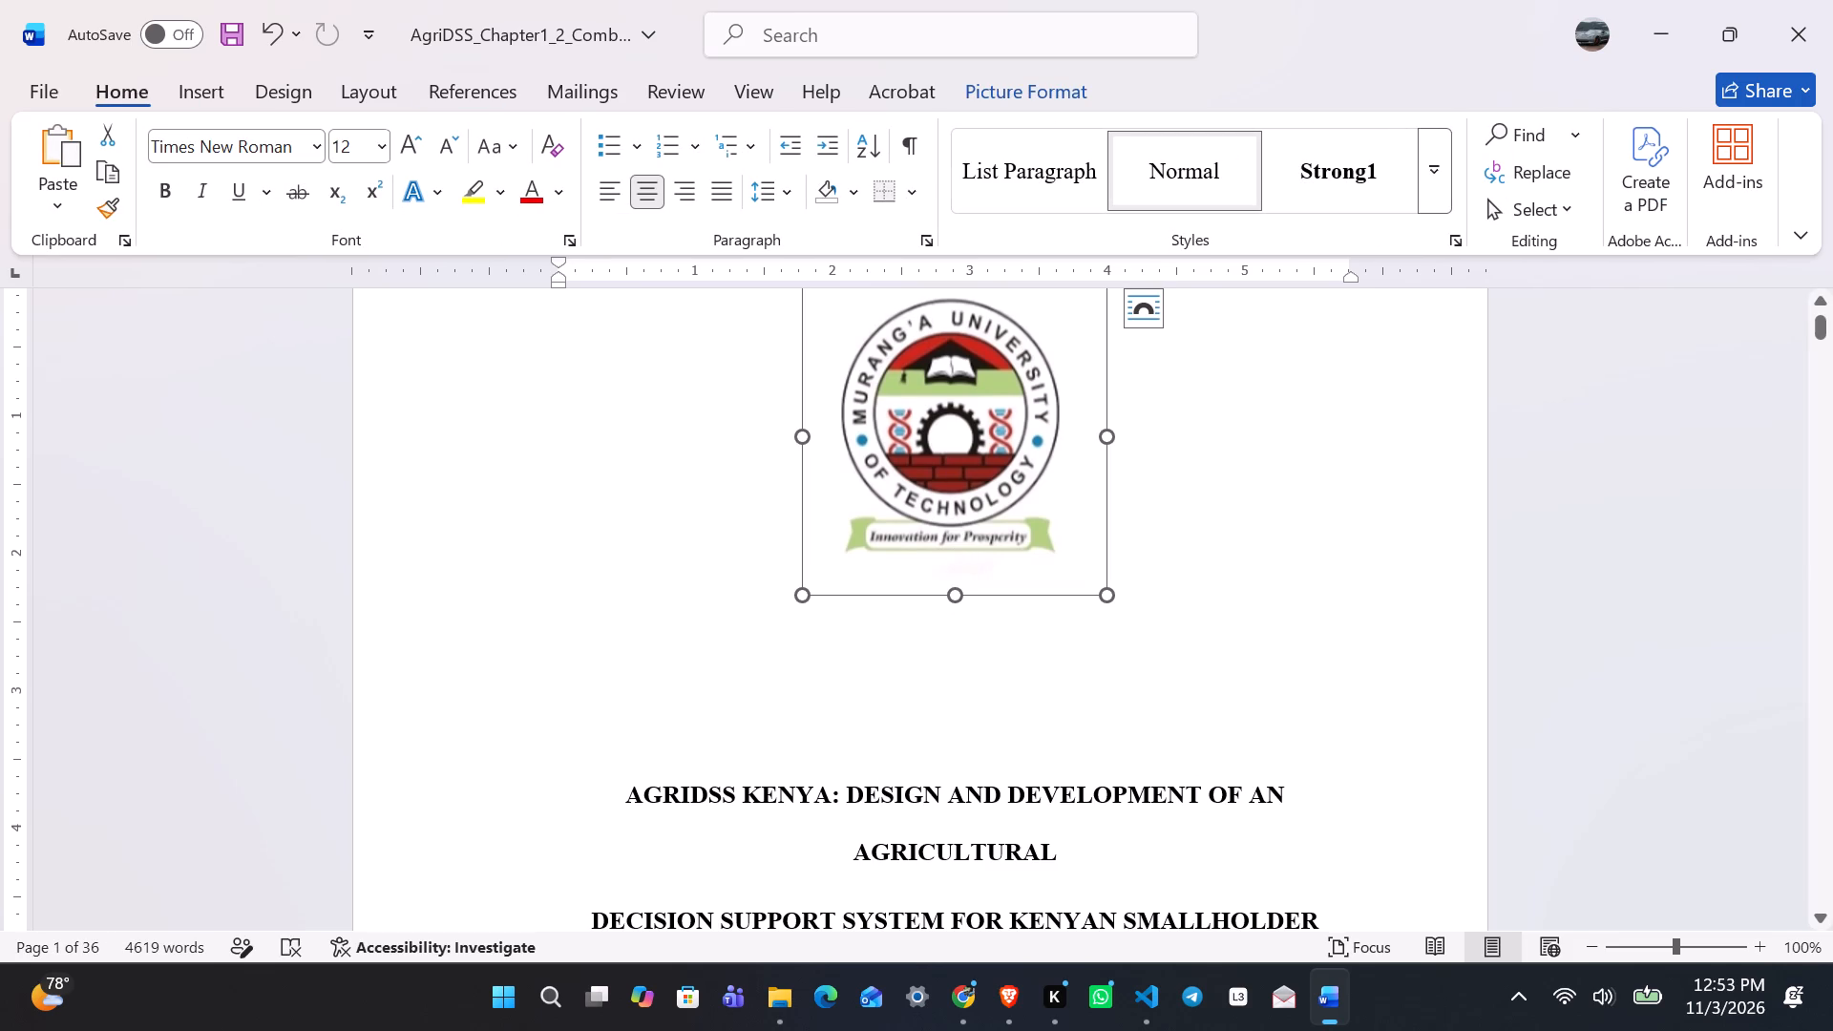
click(1225, 524)
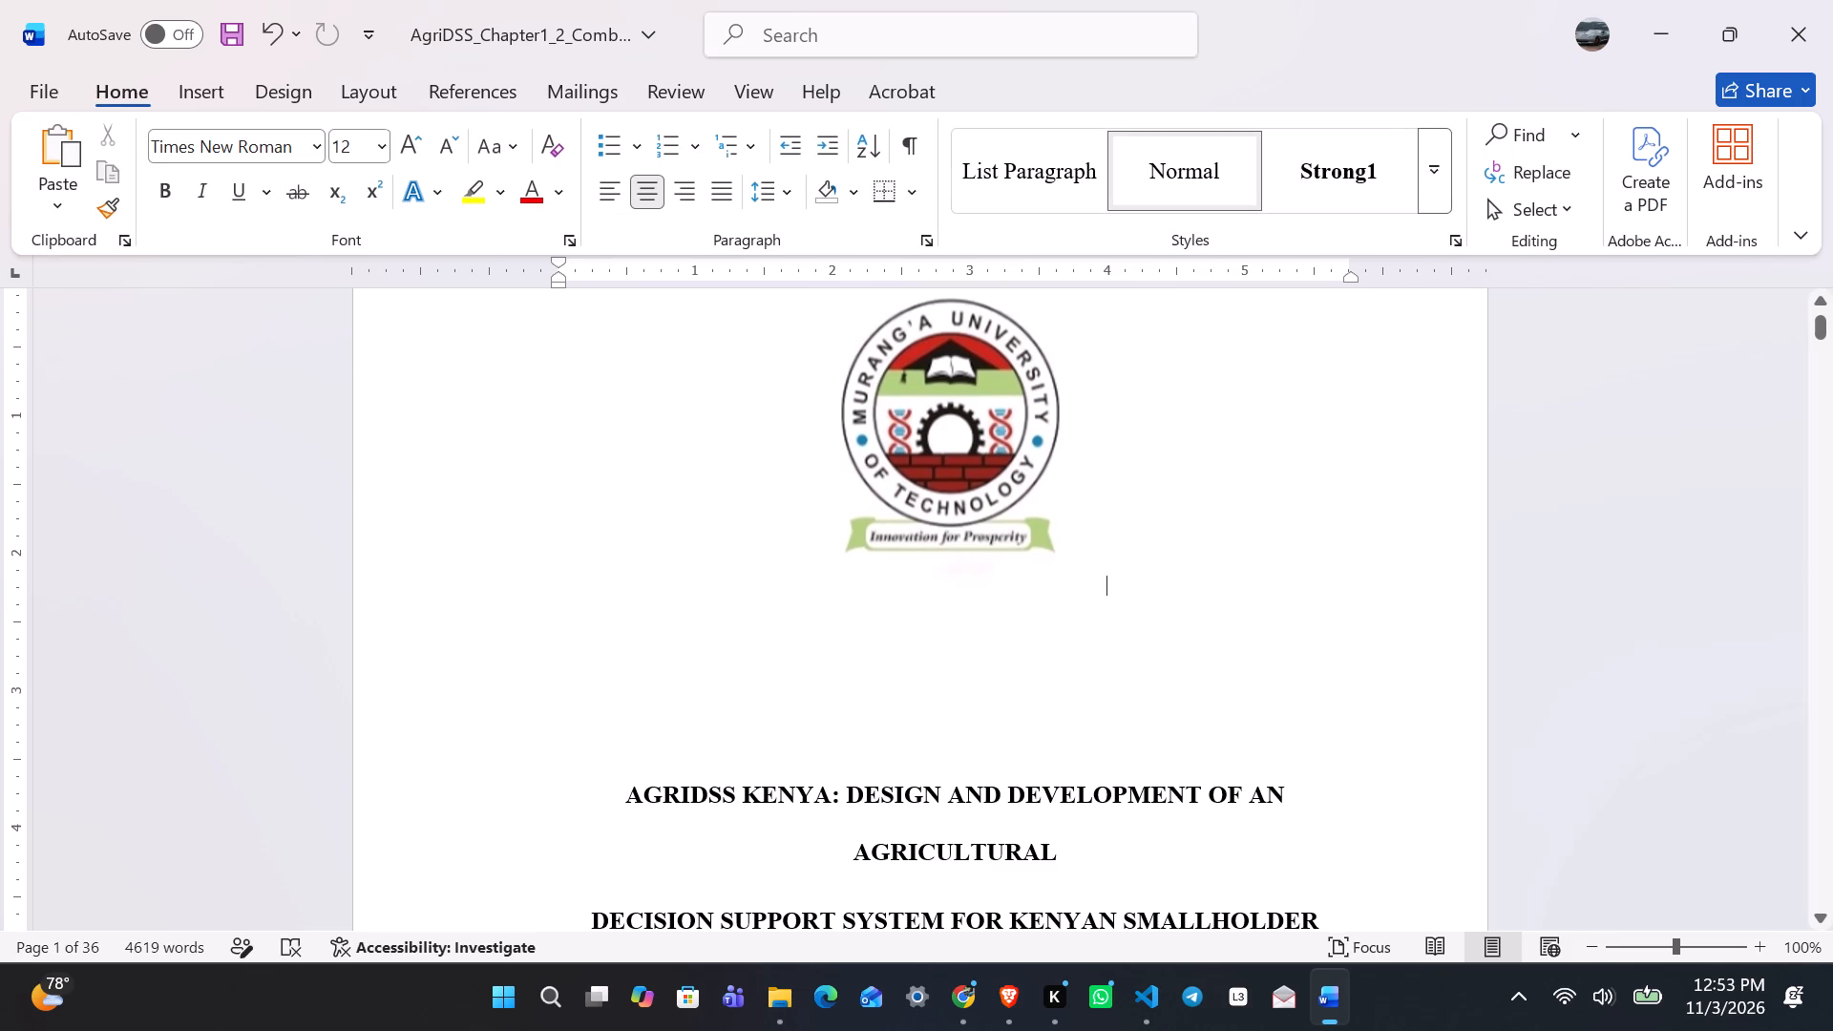
click(971, 423)
drag(1040, 429, 1053, 429)
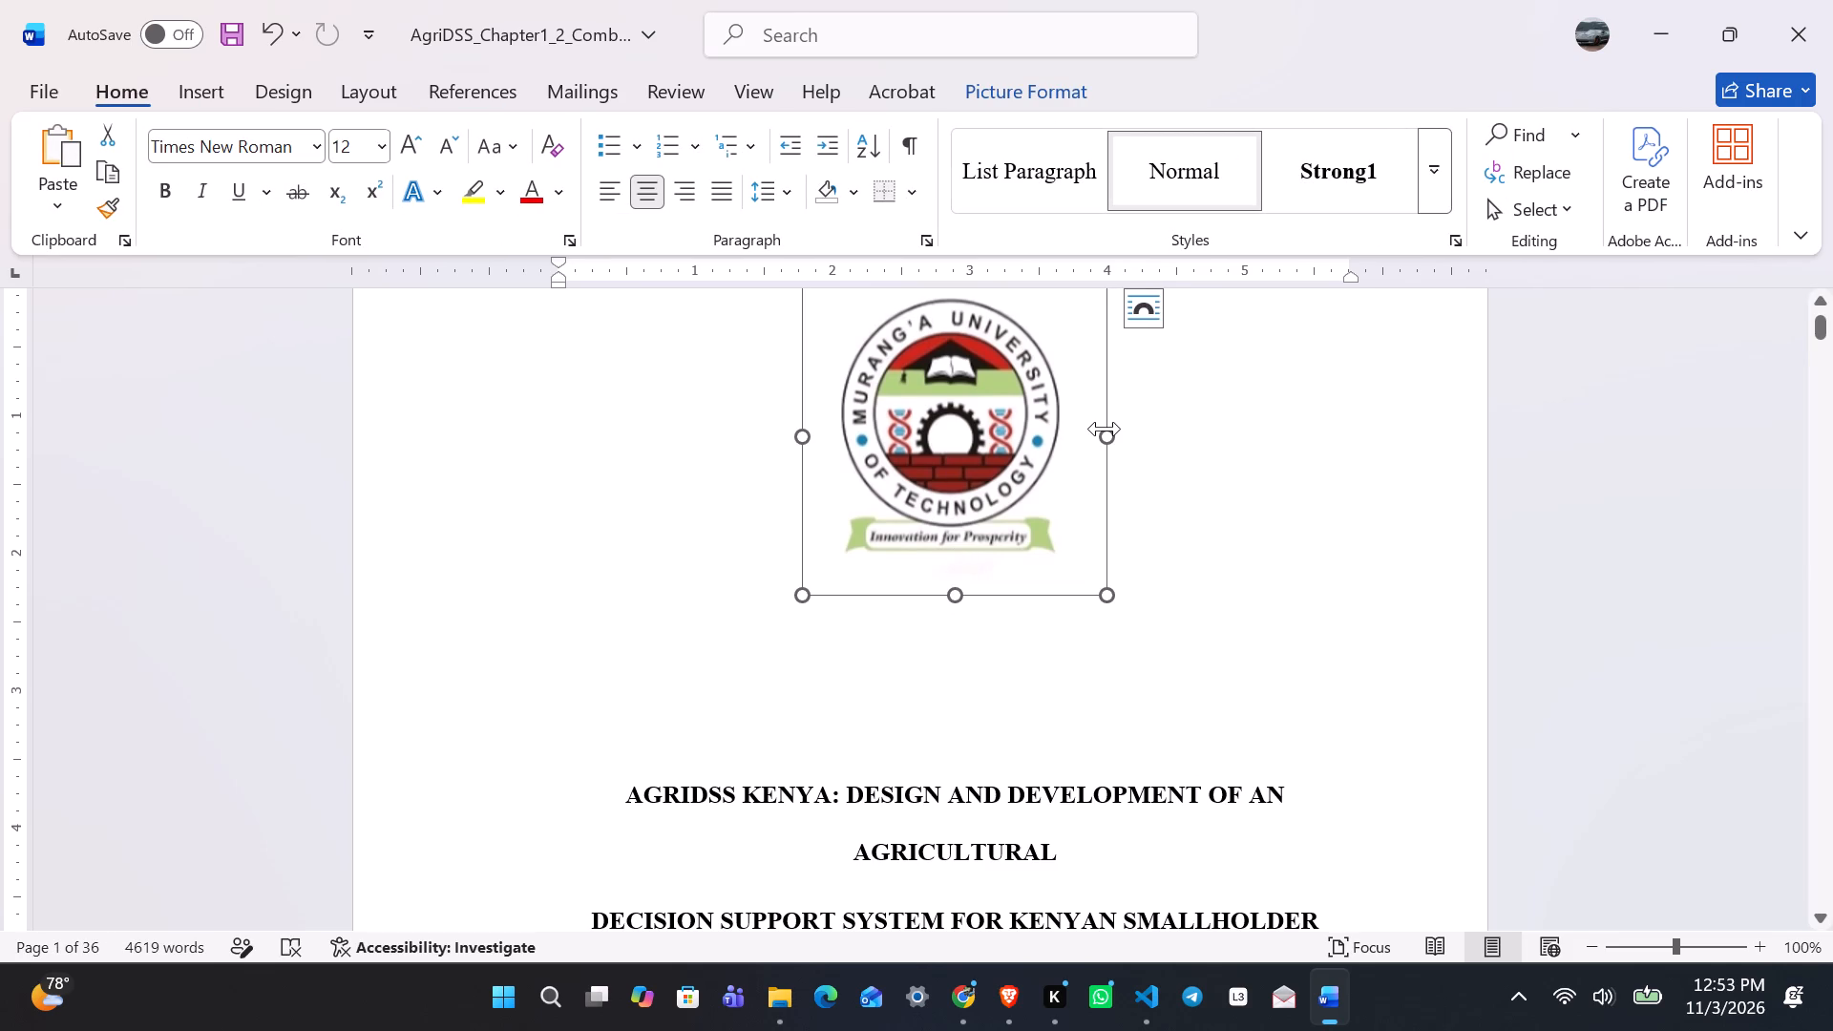
drag(1105, 429, 1123, 430)
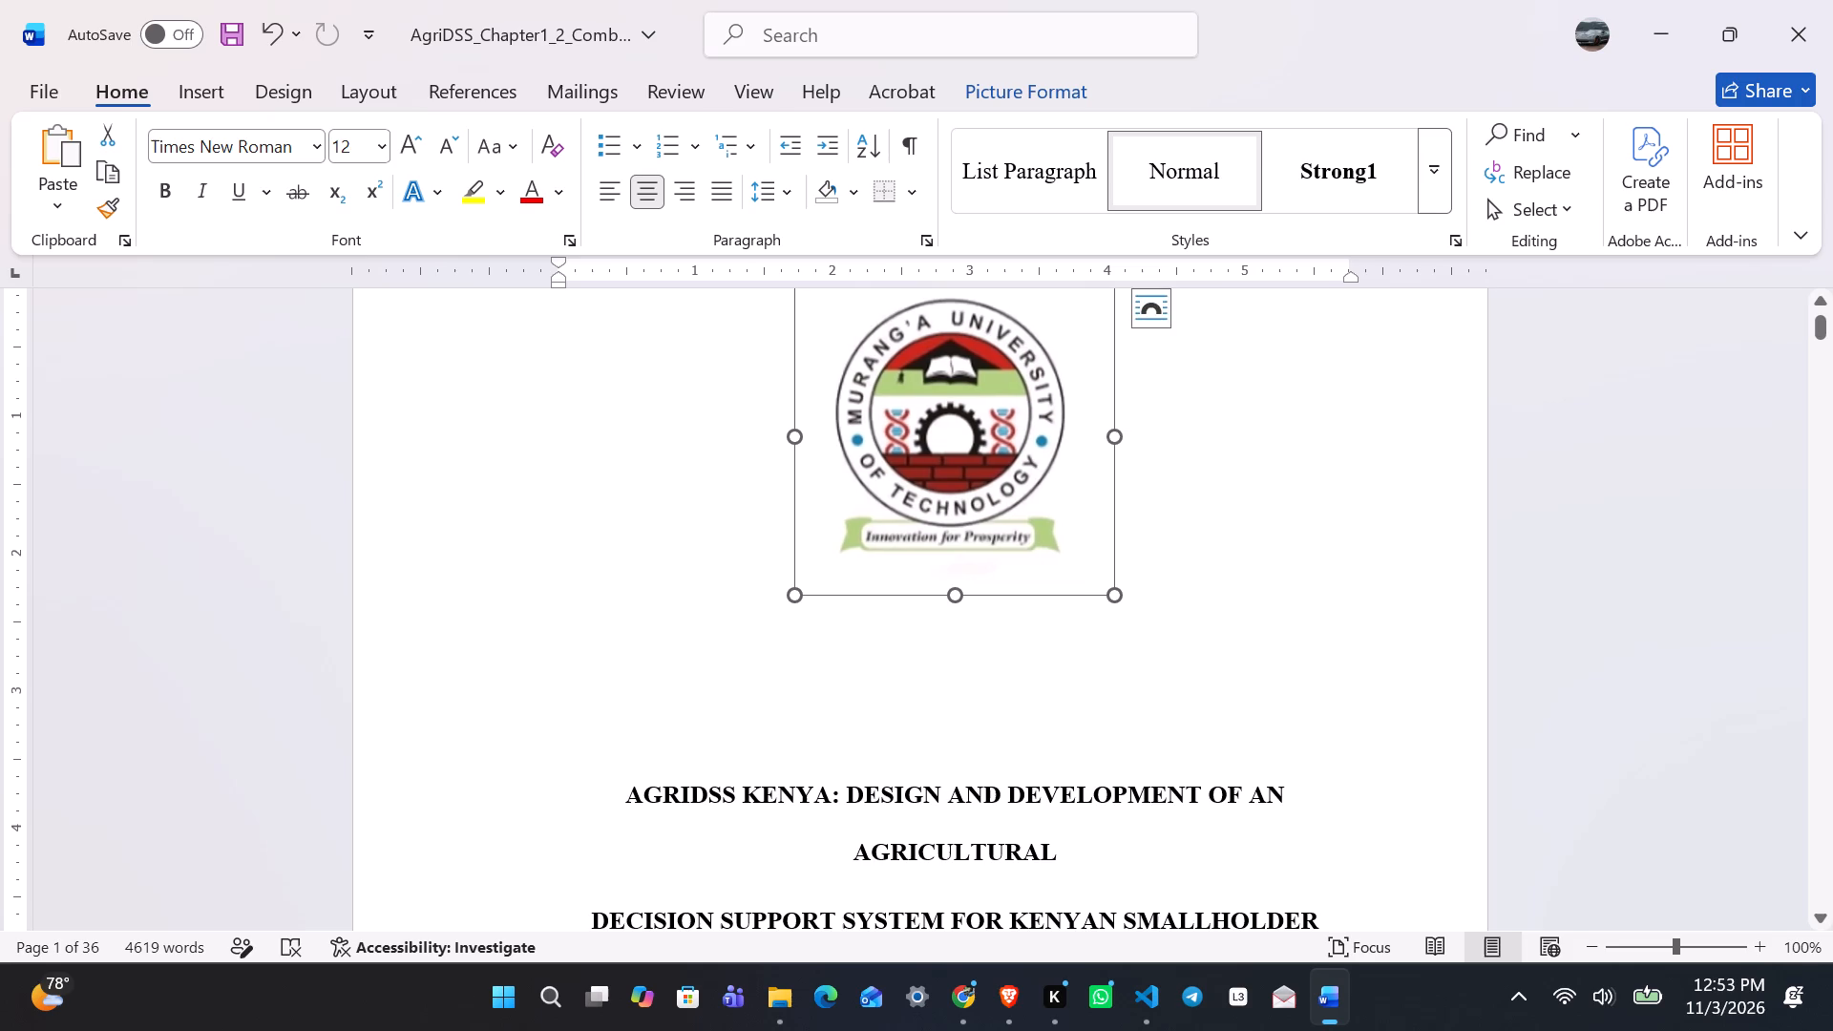
click(1183, 450)
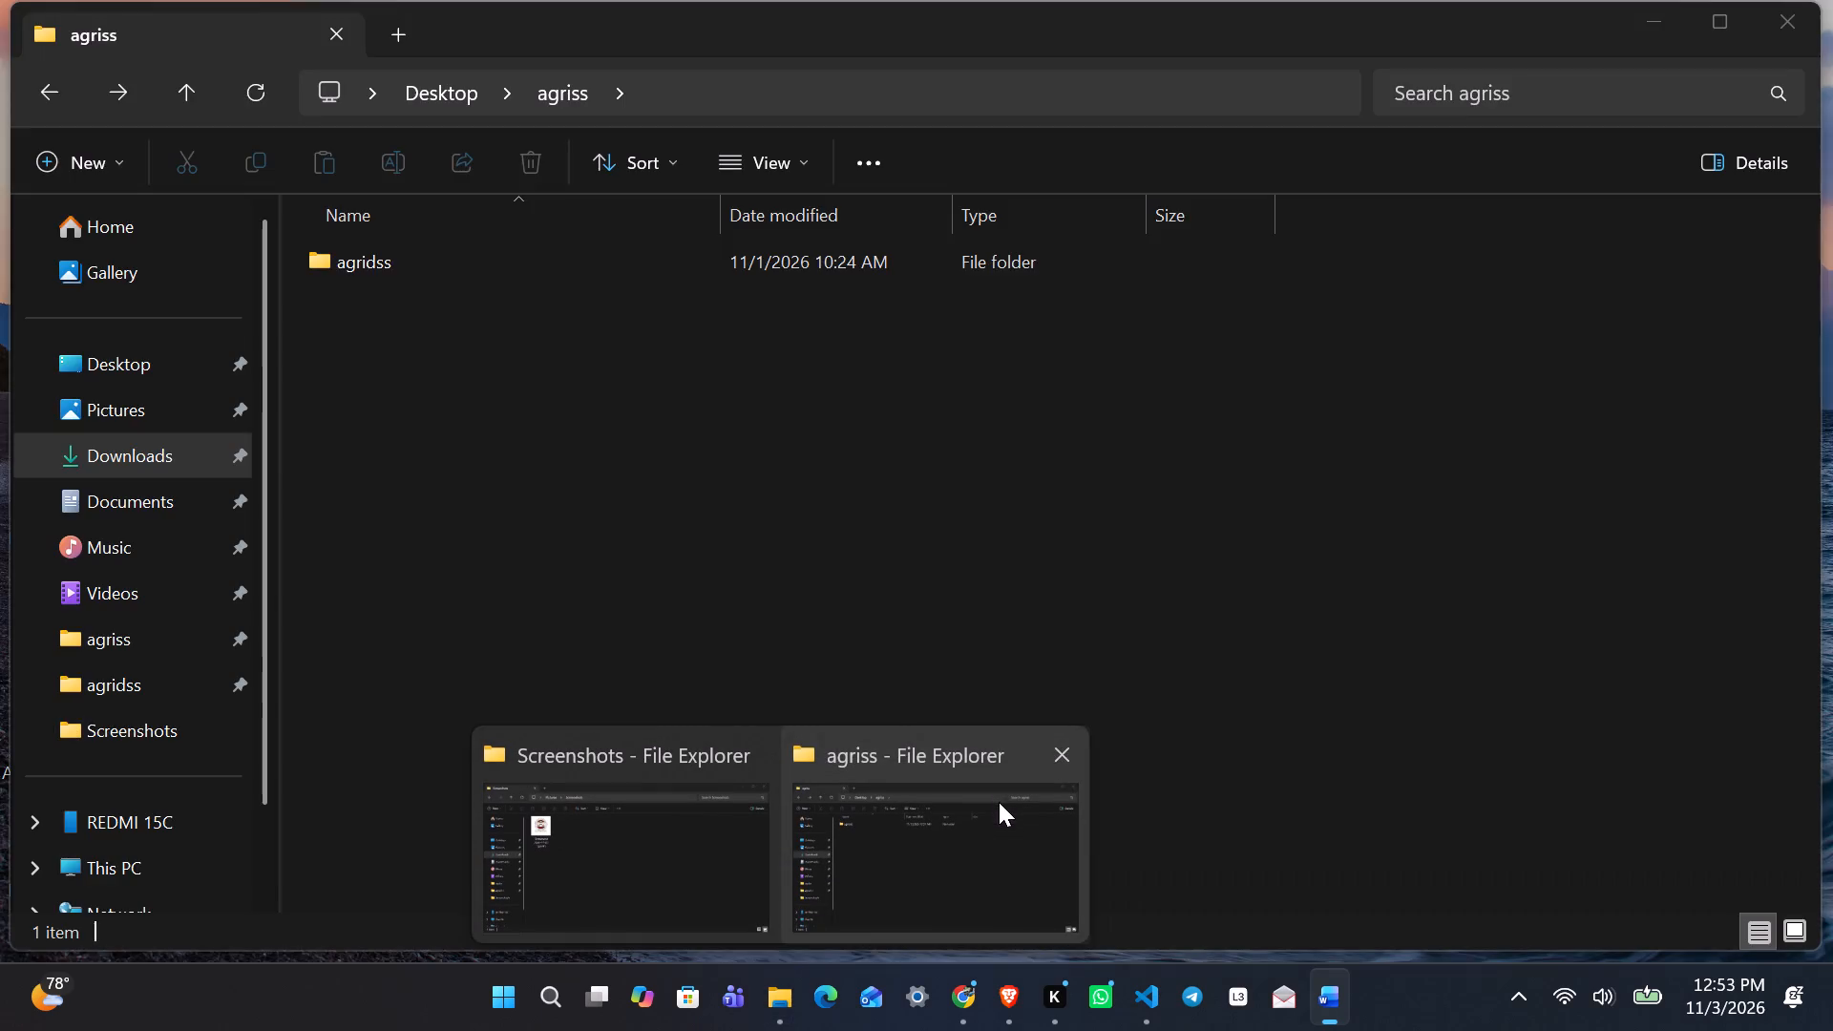
Review the proposal's front matter from the cover page through the declaration, dedication and contents to the List of Figures.
scroll(1209, 751, down, 1)
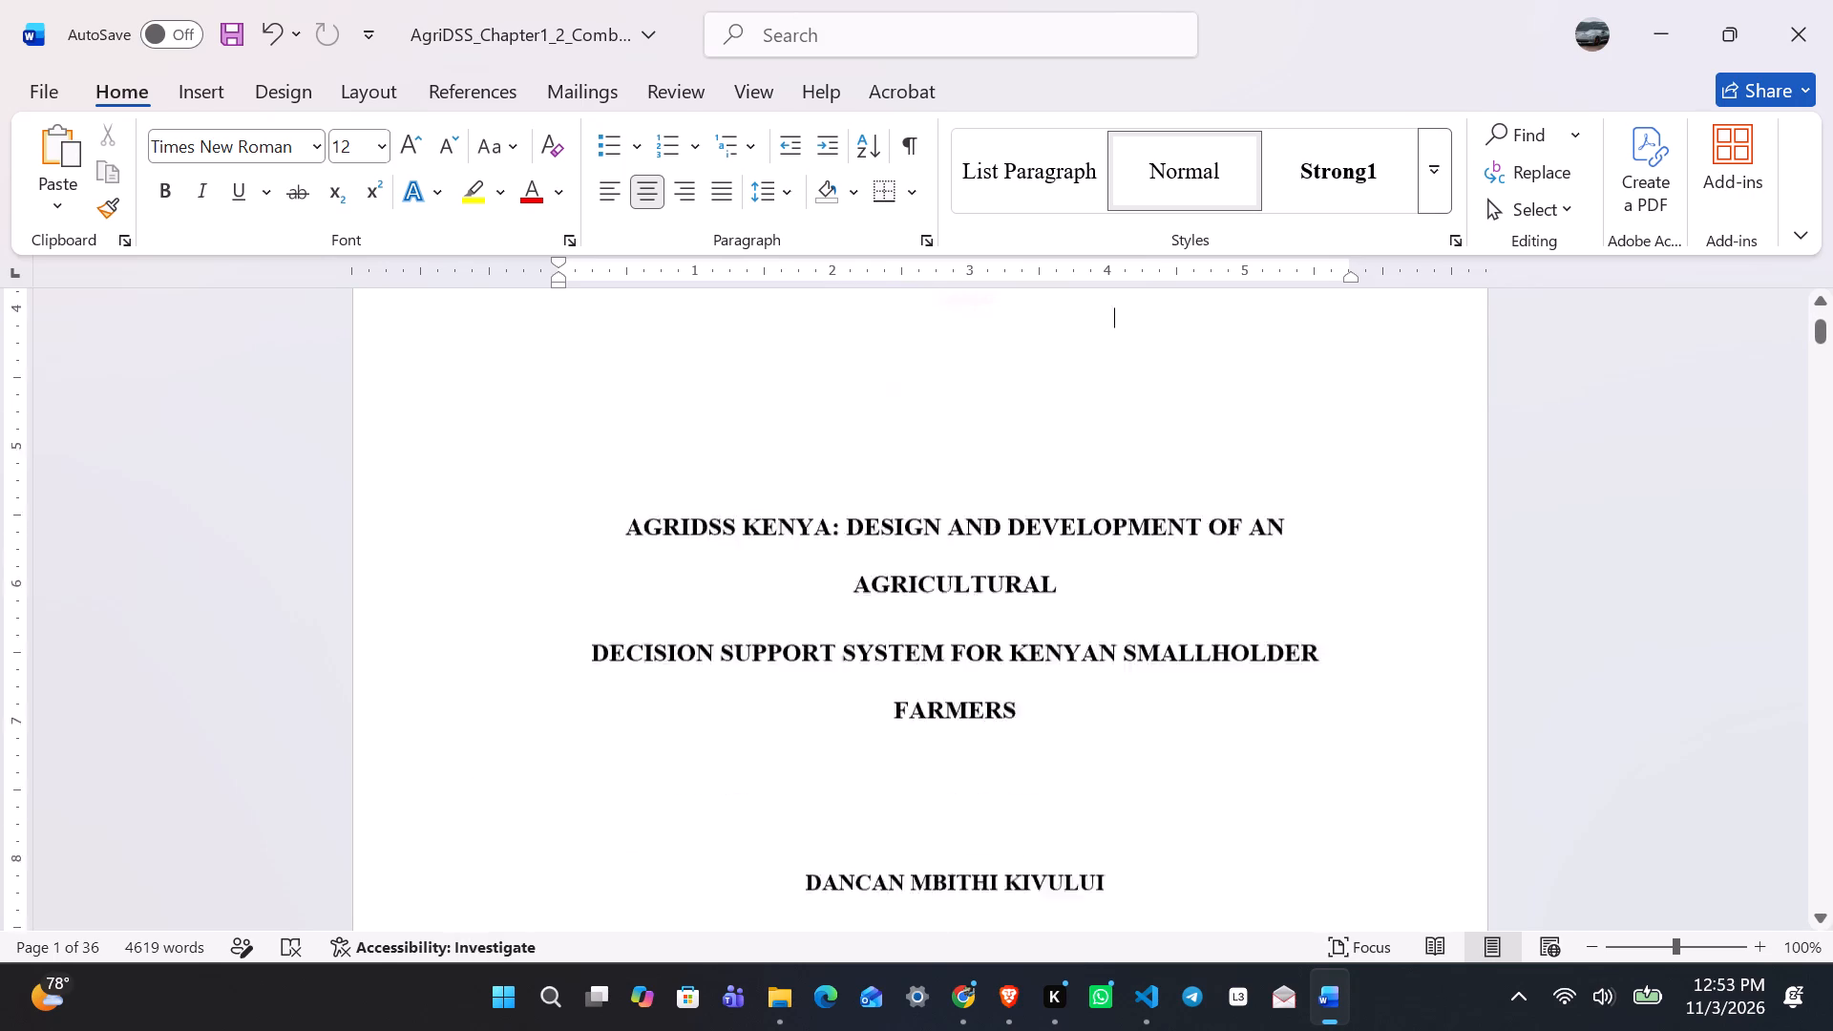
scroll(1209, 751, down, 5)
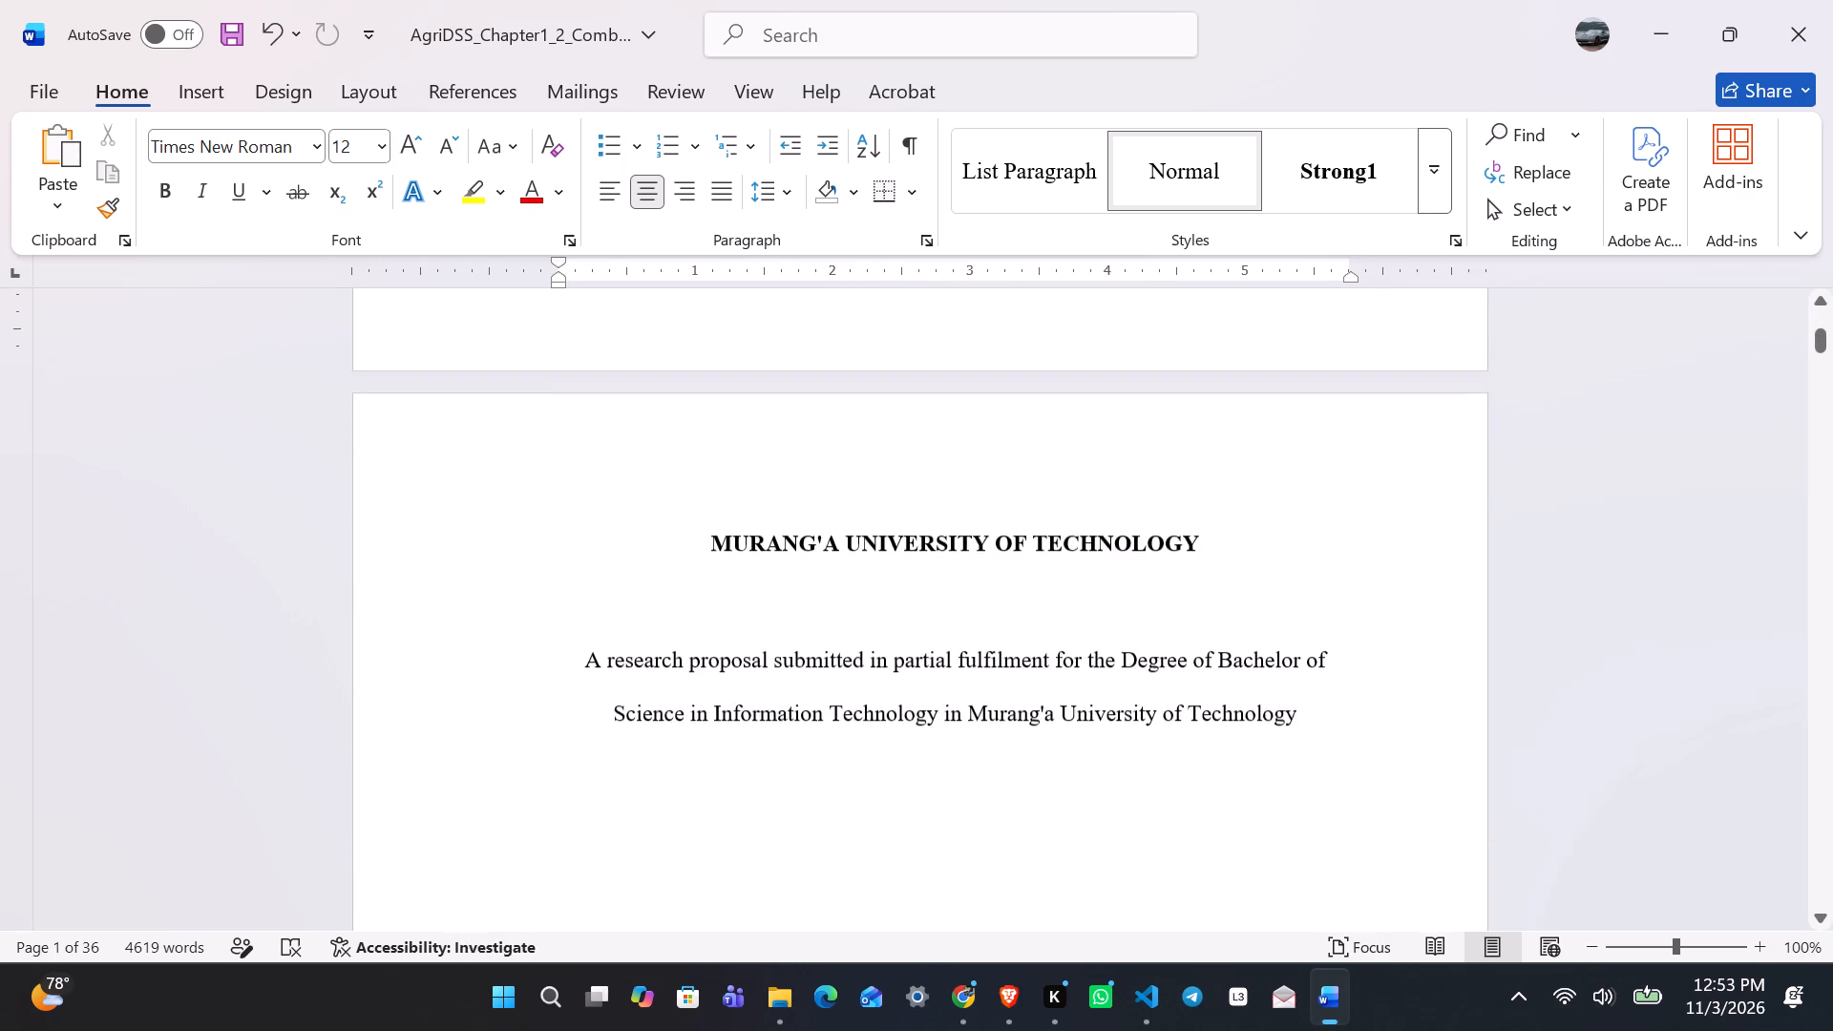
scroll(1209, 751, down, 6)
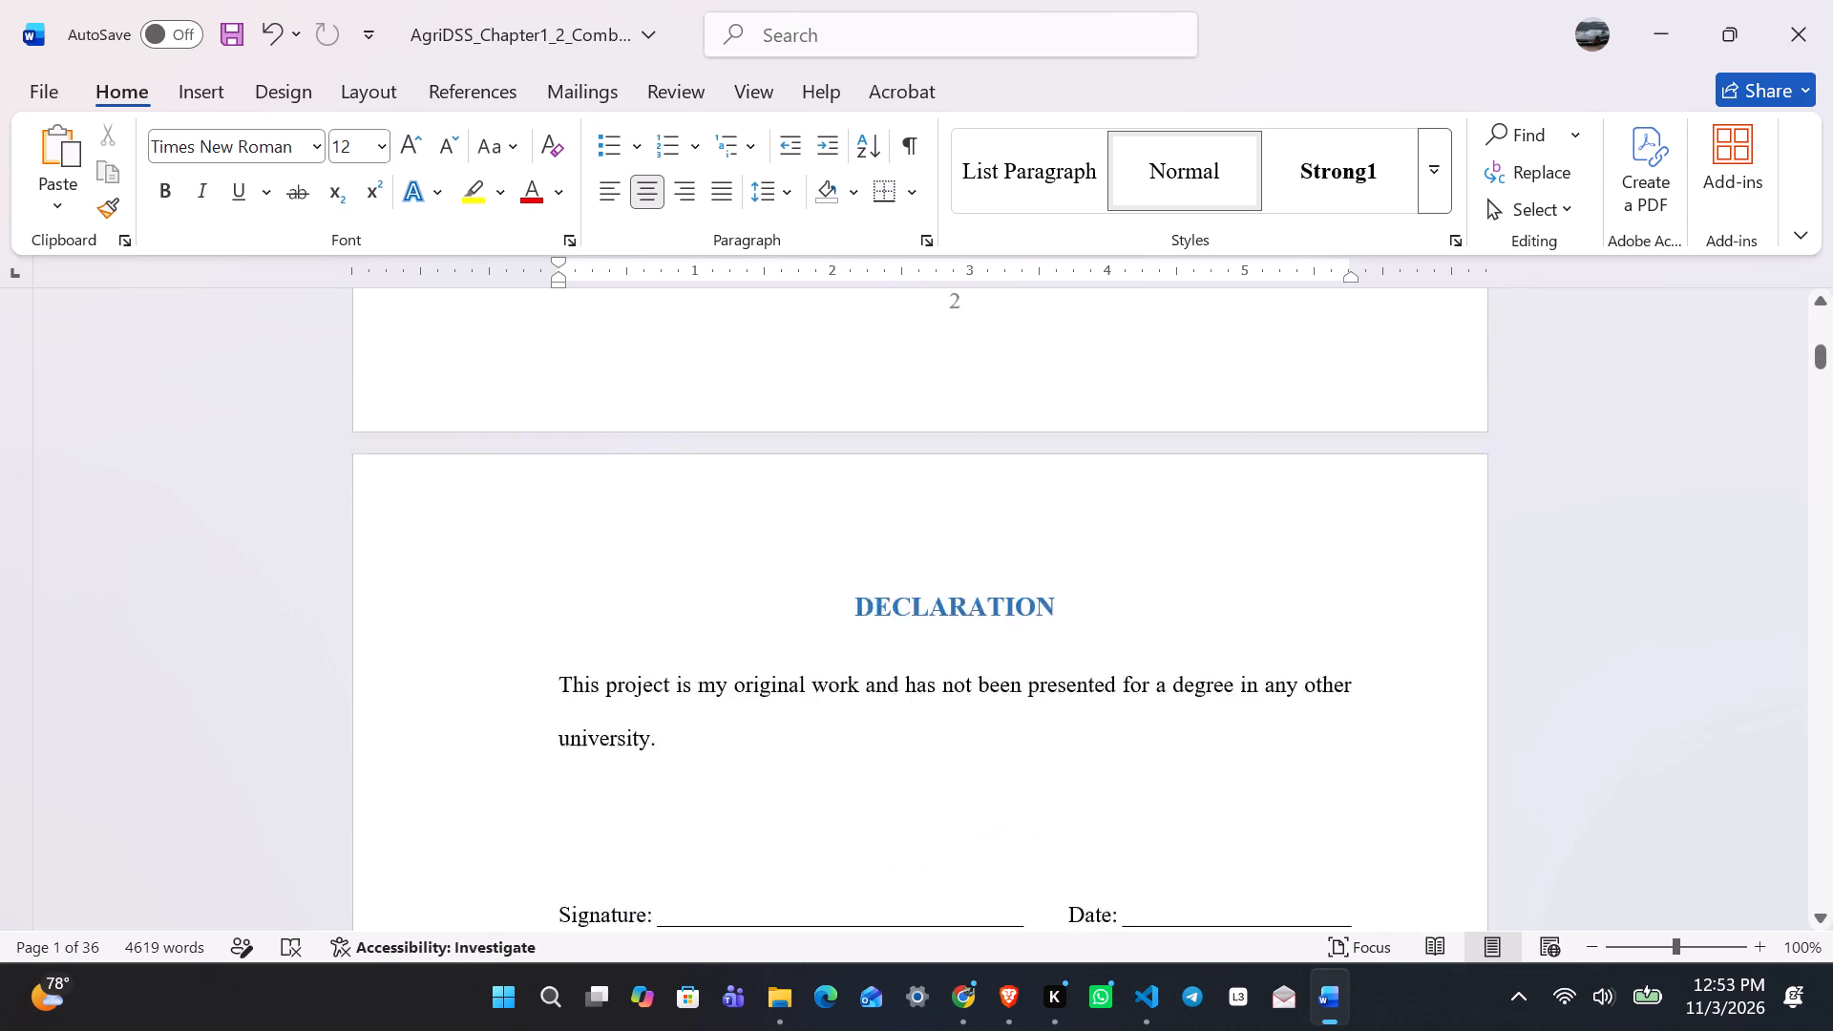
scroll(1209, 751, down, 6)
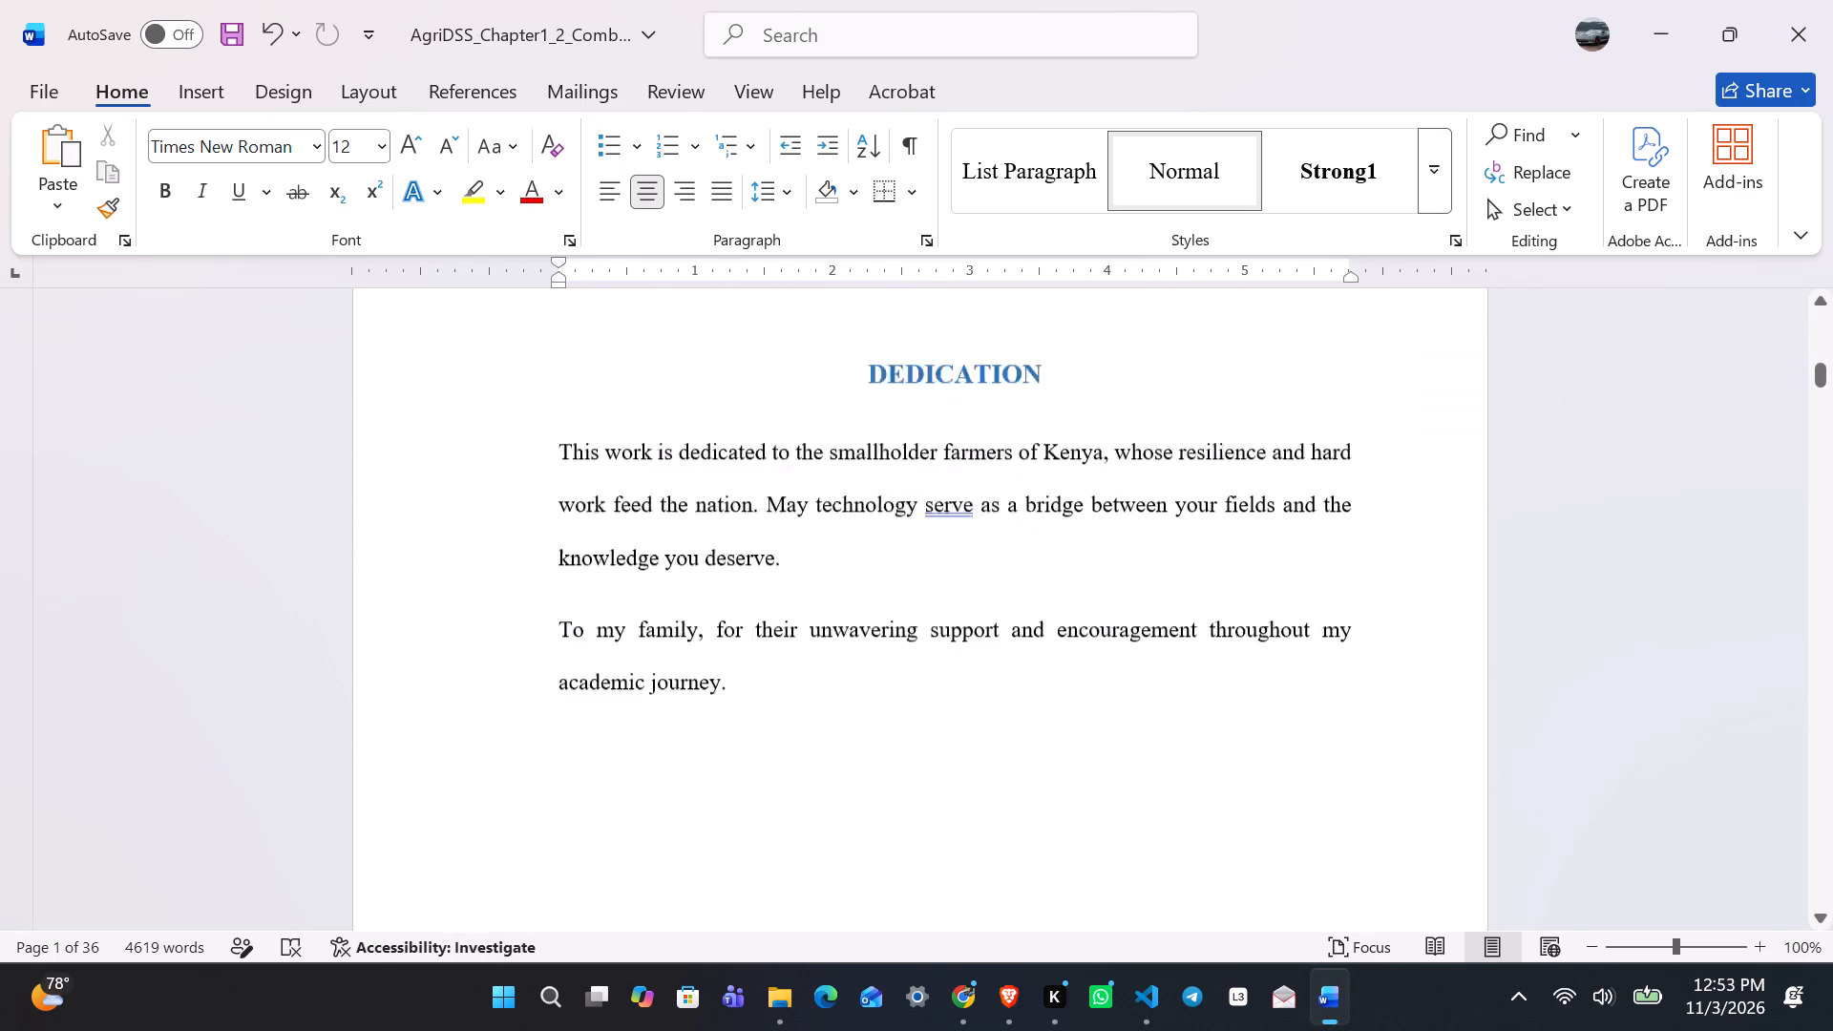
scroll(1209, 751, down, 6)
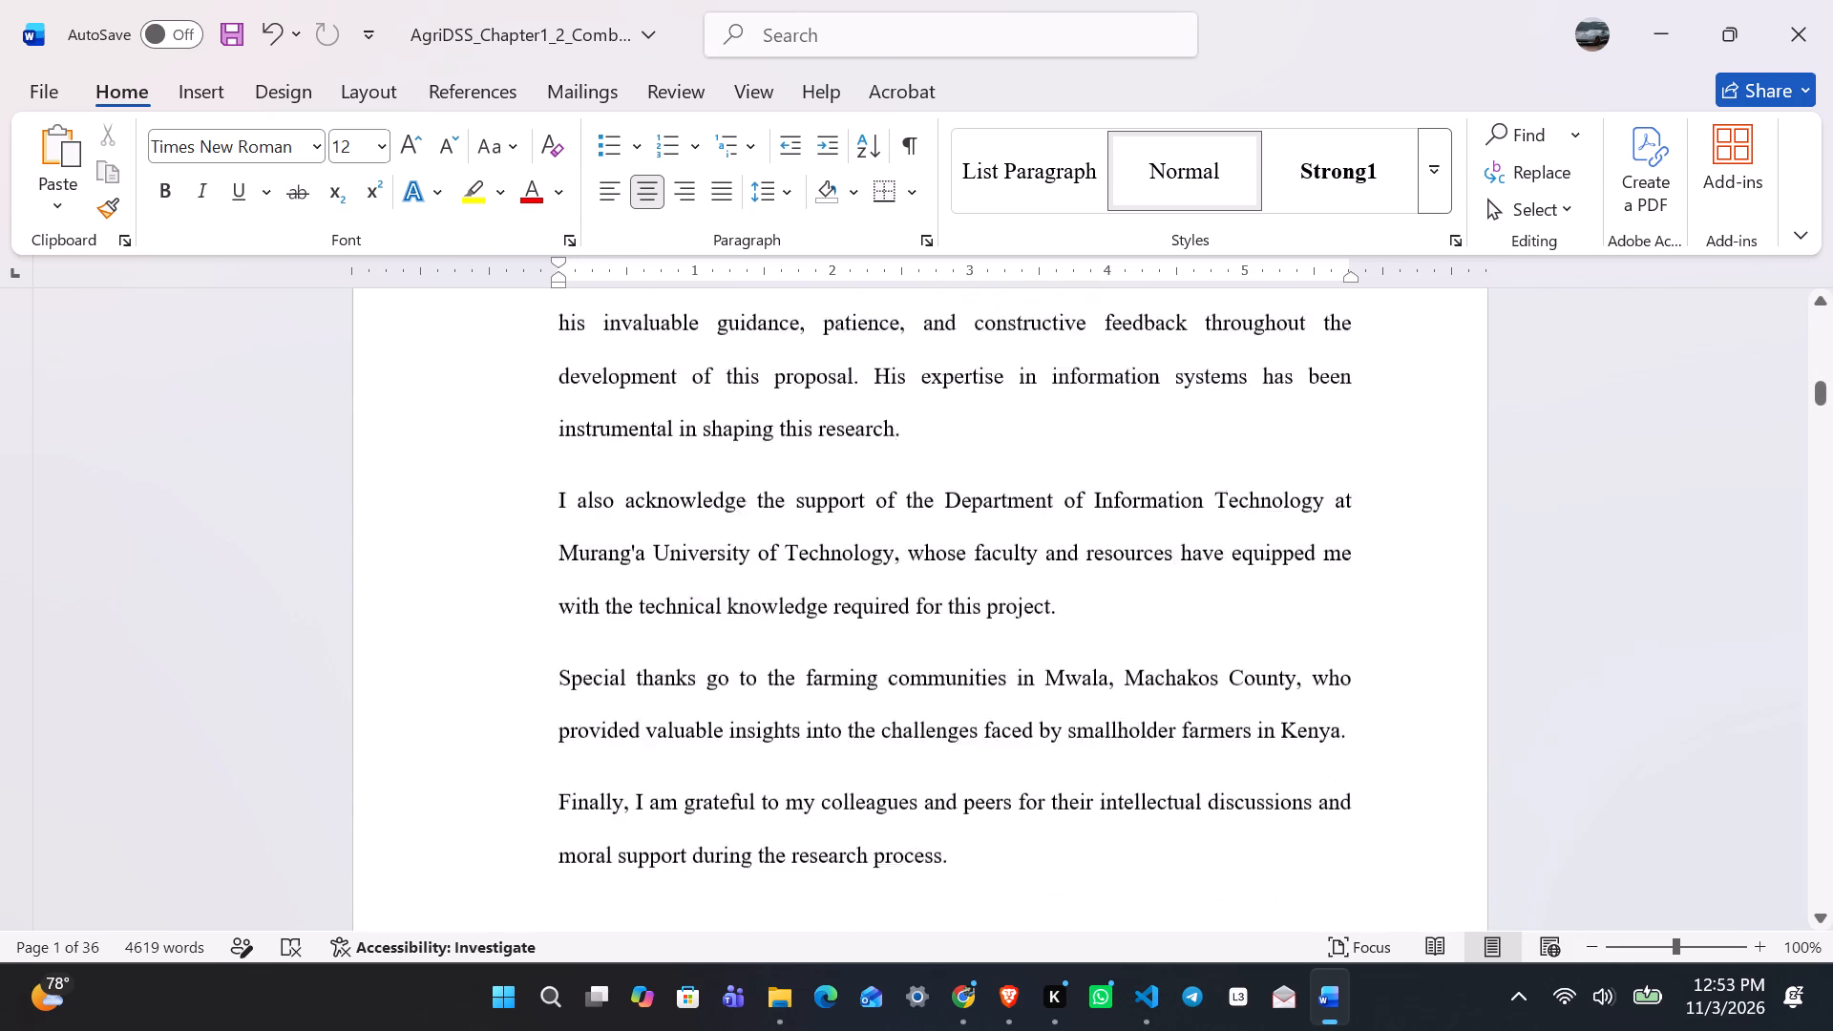
scroll(1209, 751, down, 7)
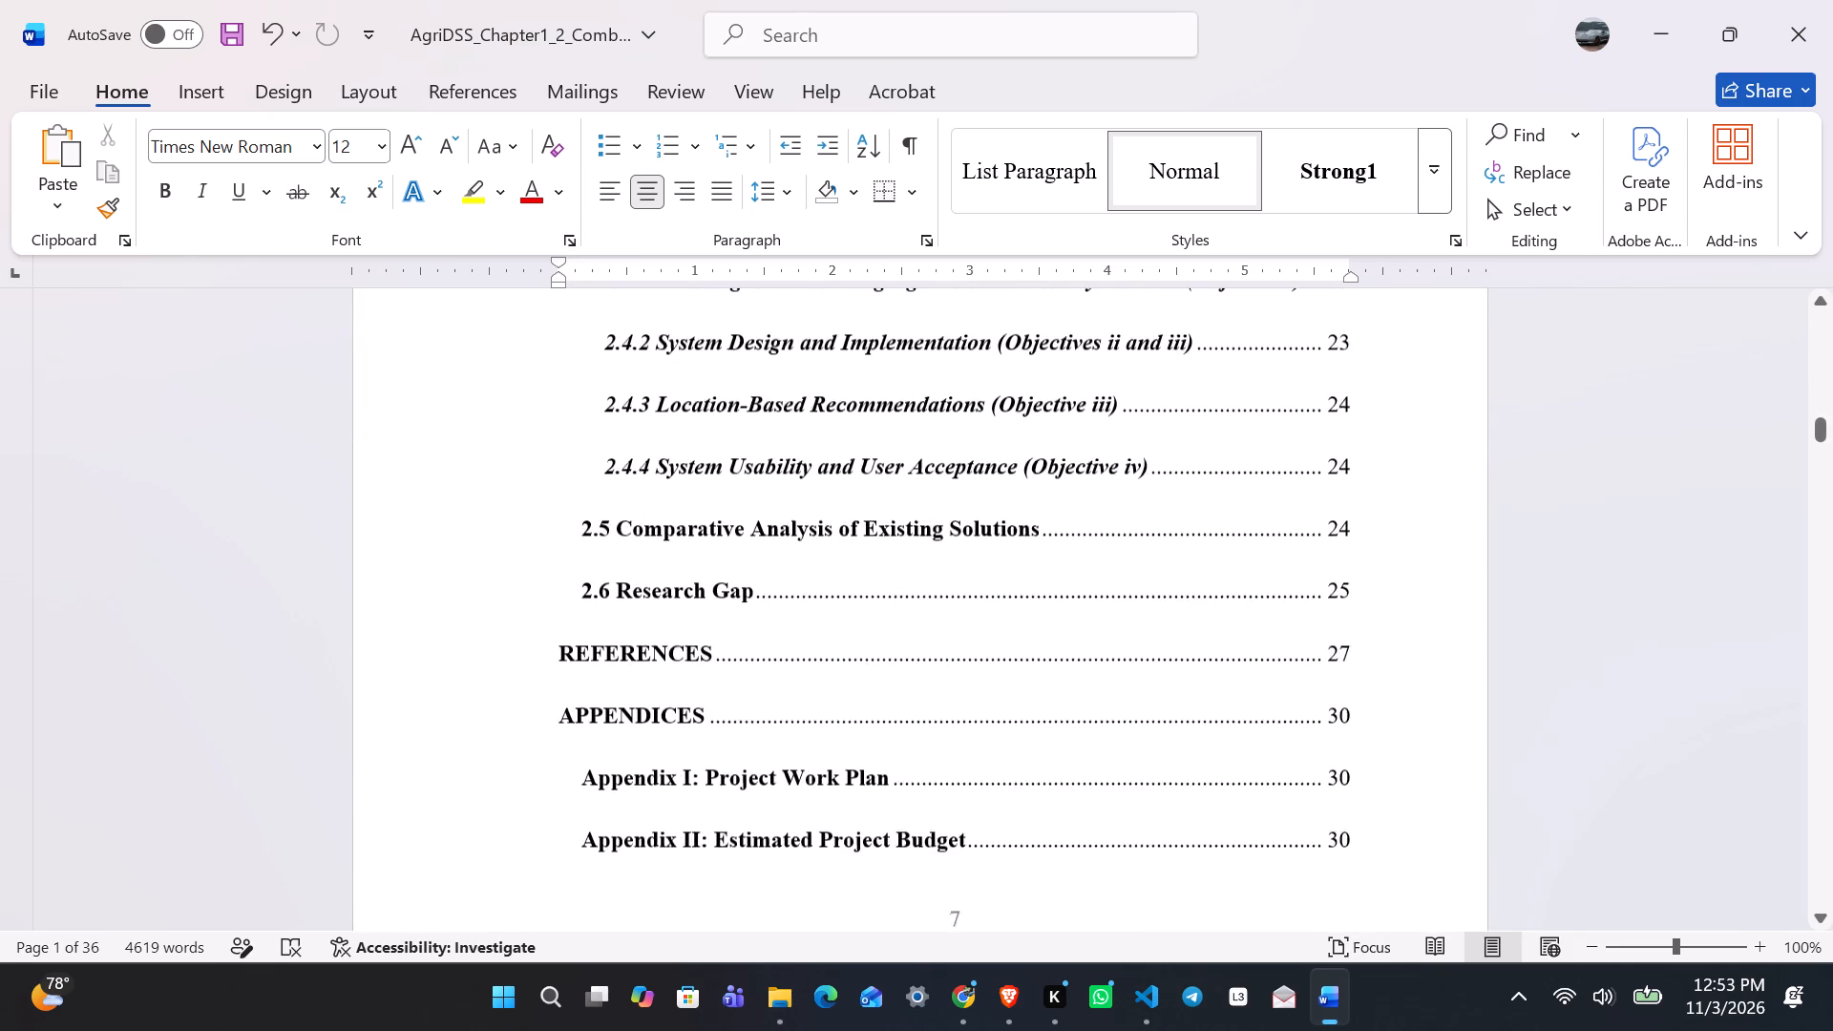
scroll(1209, 751, down, 6)
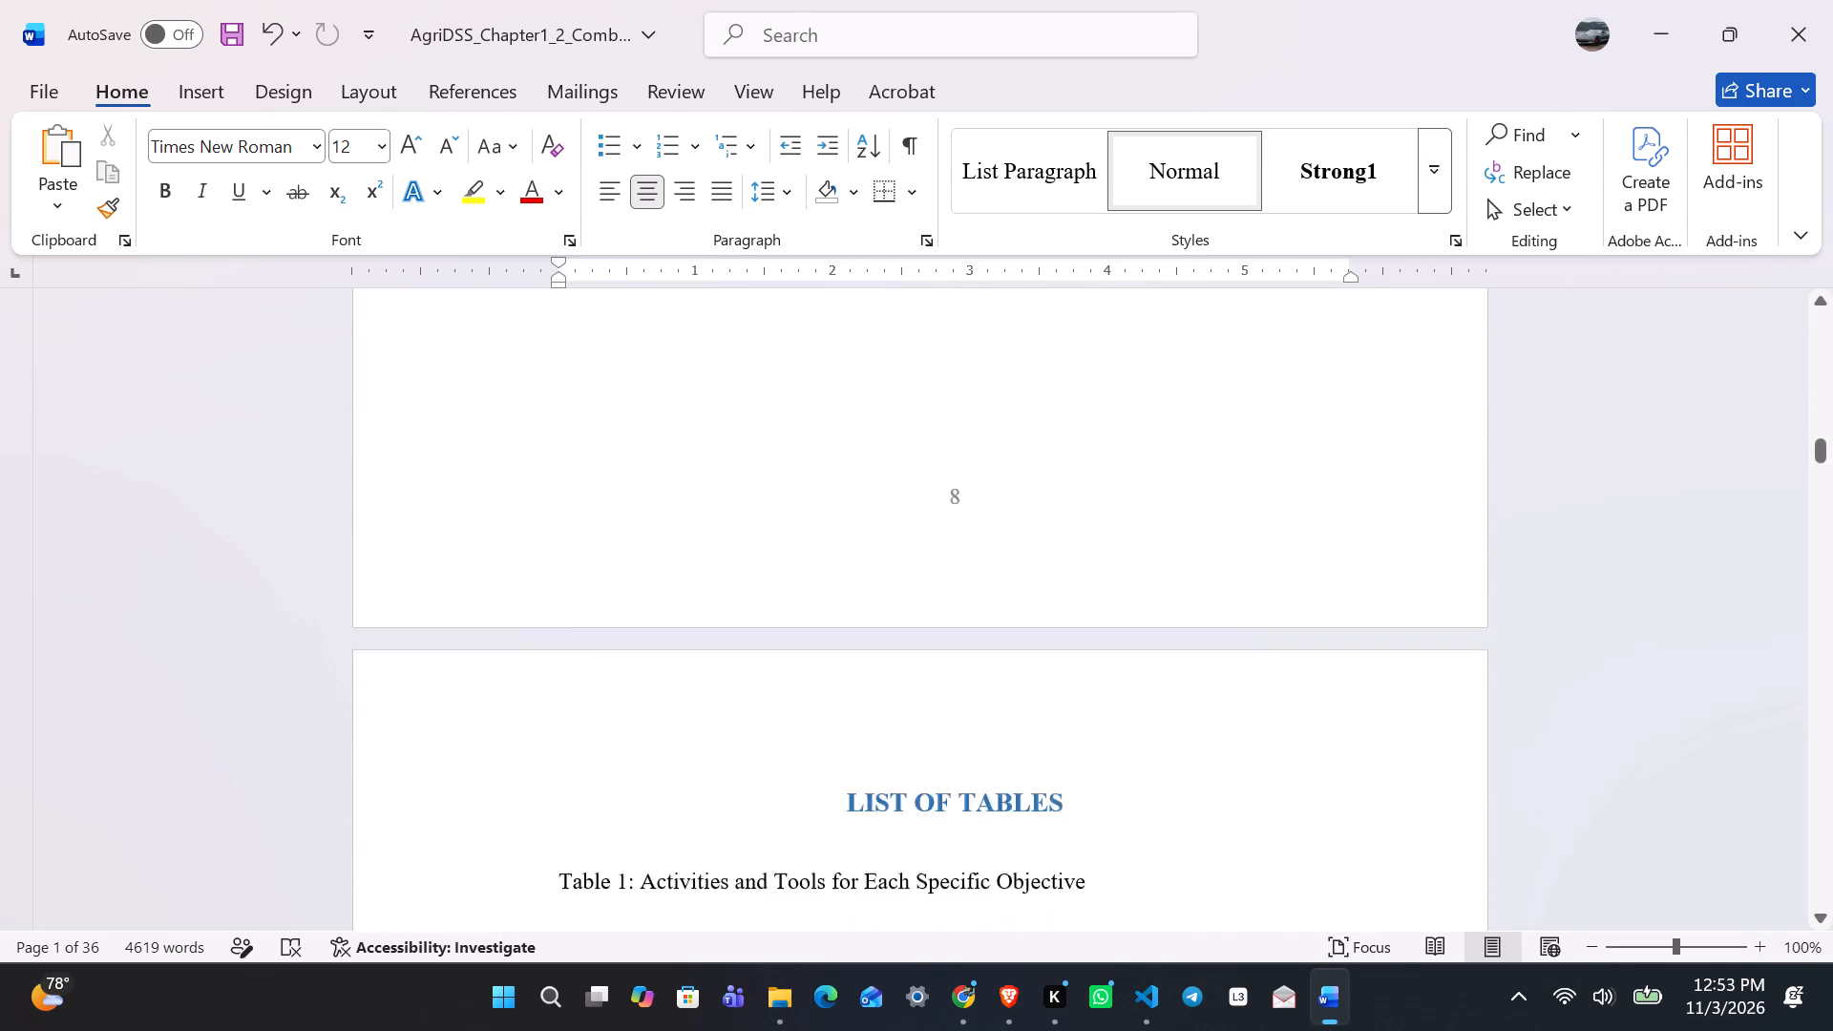
scroll(1209, 751, down, 5)
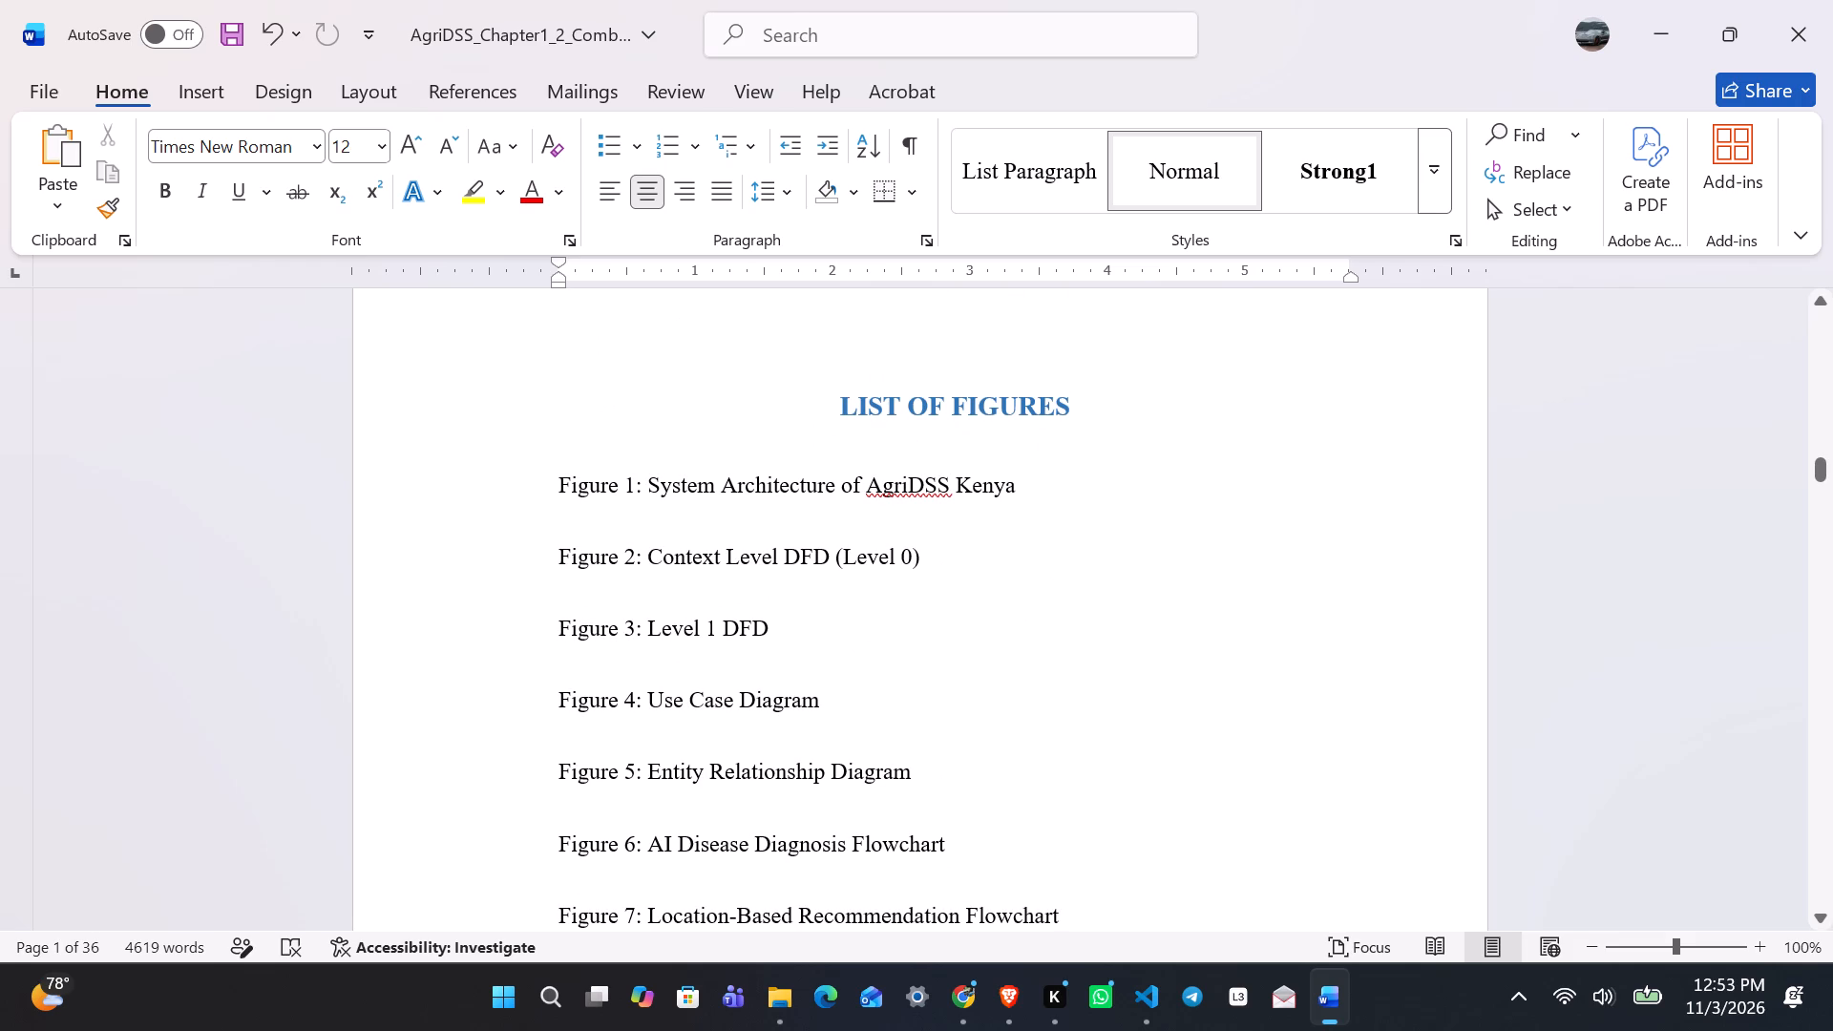
Ignore all spelling flags for the word AgriDSS, starting from the Figure 1 entry in the List of Figures.
click(921, 492)
click(926, 504)
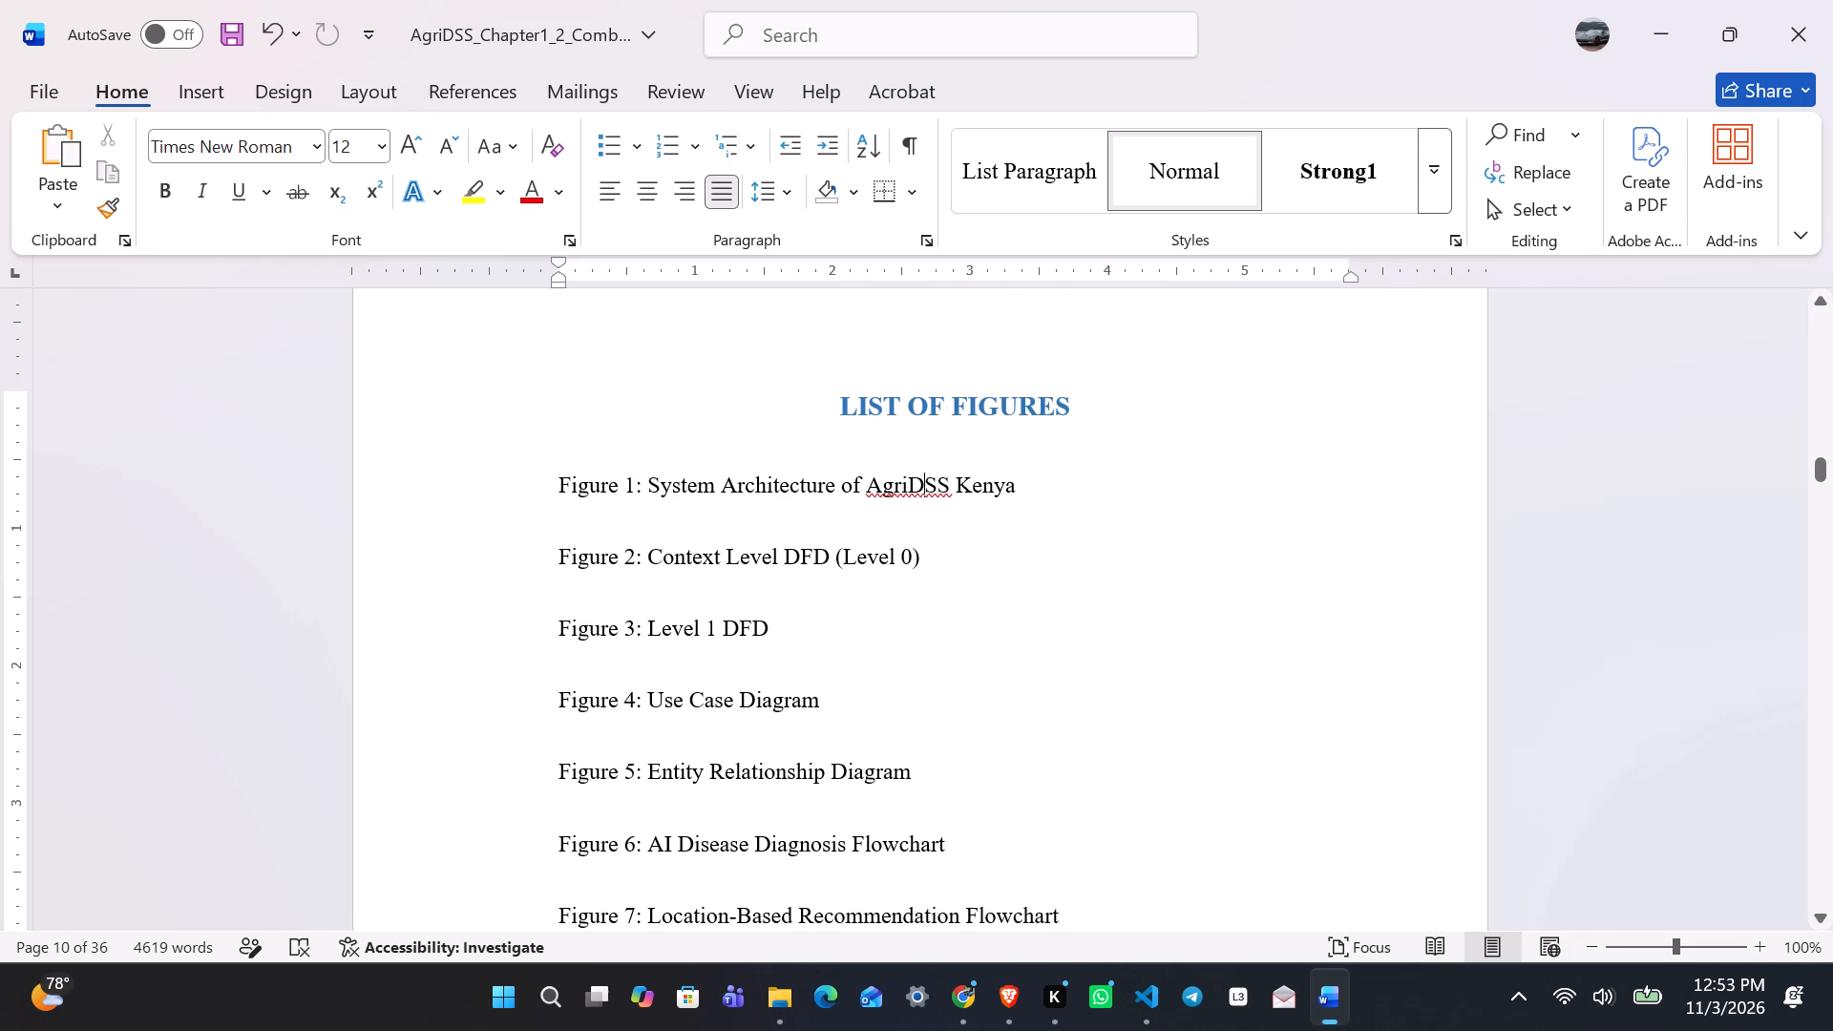
click(1132, 568)
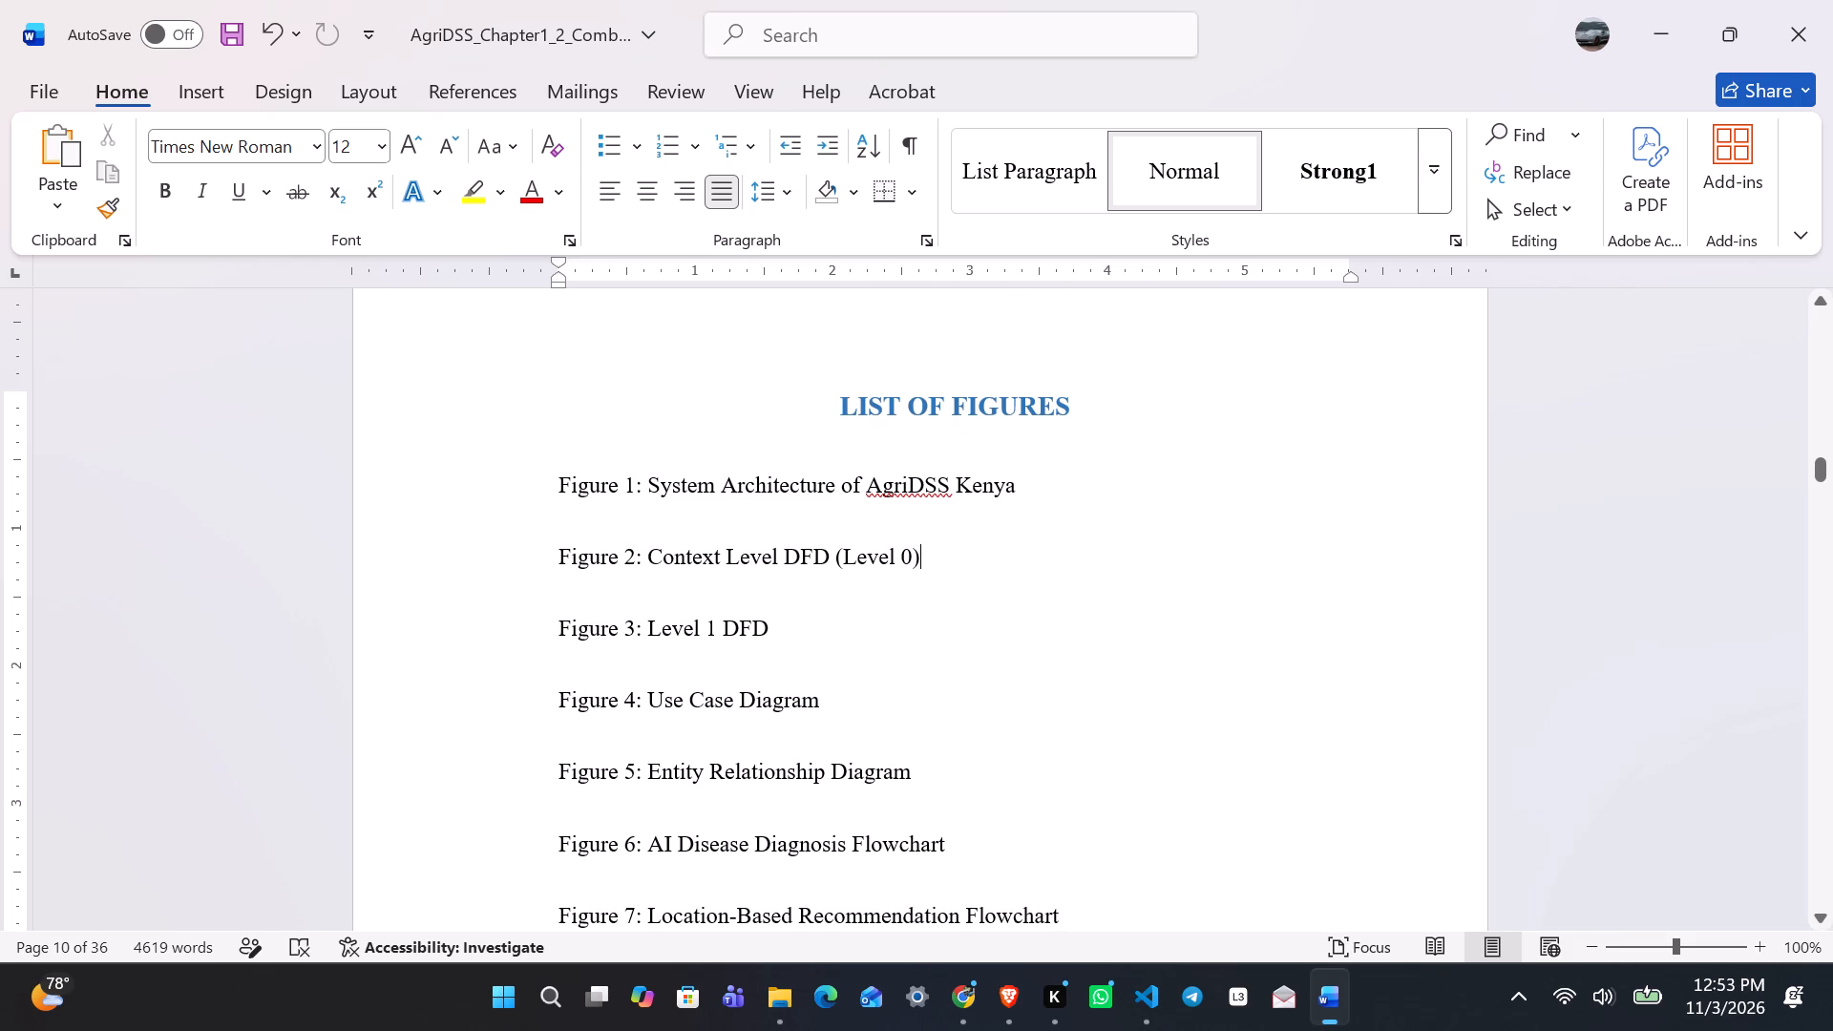
right_click(928, 505)
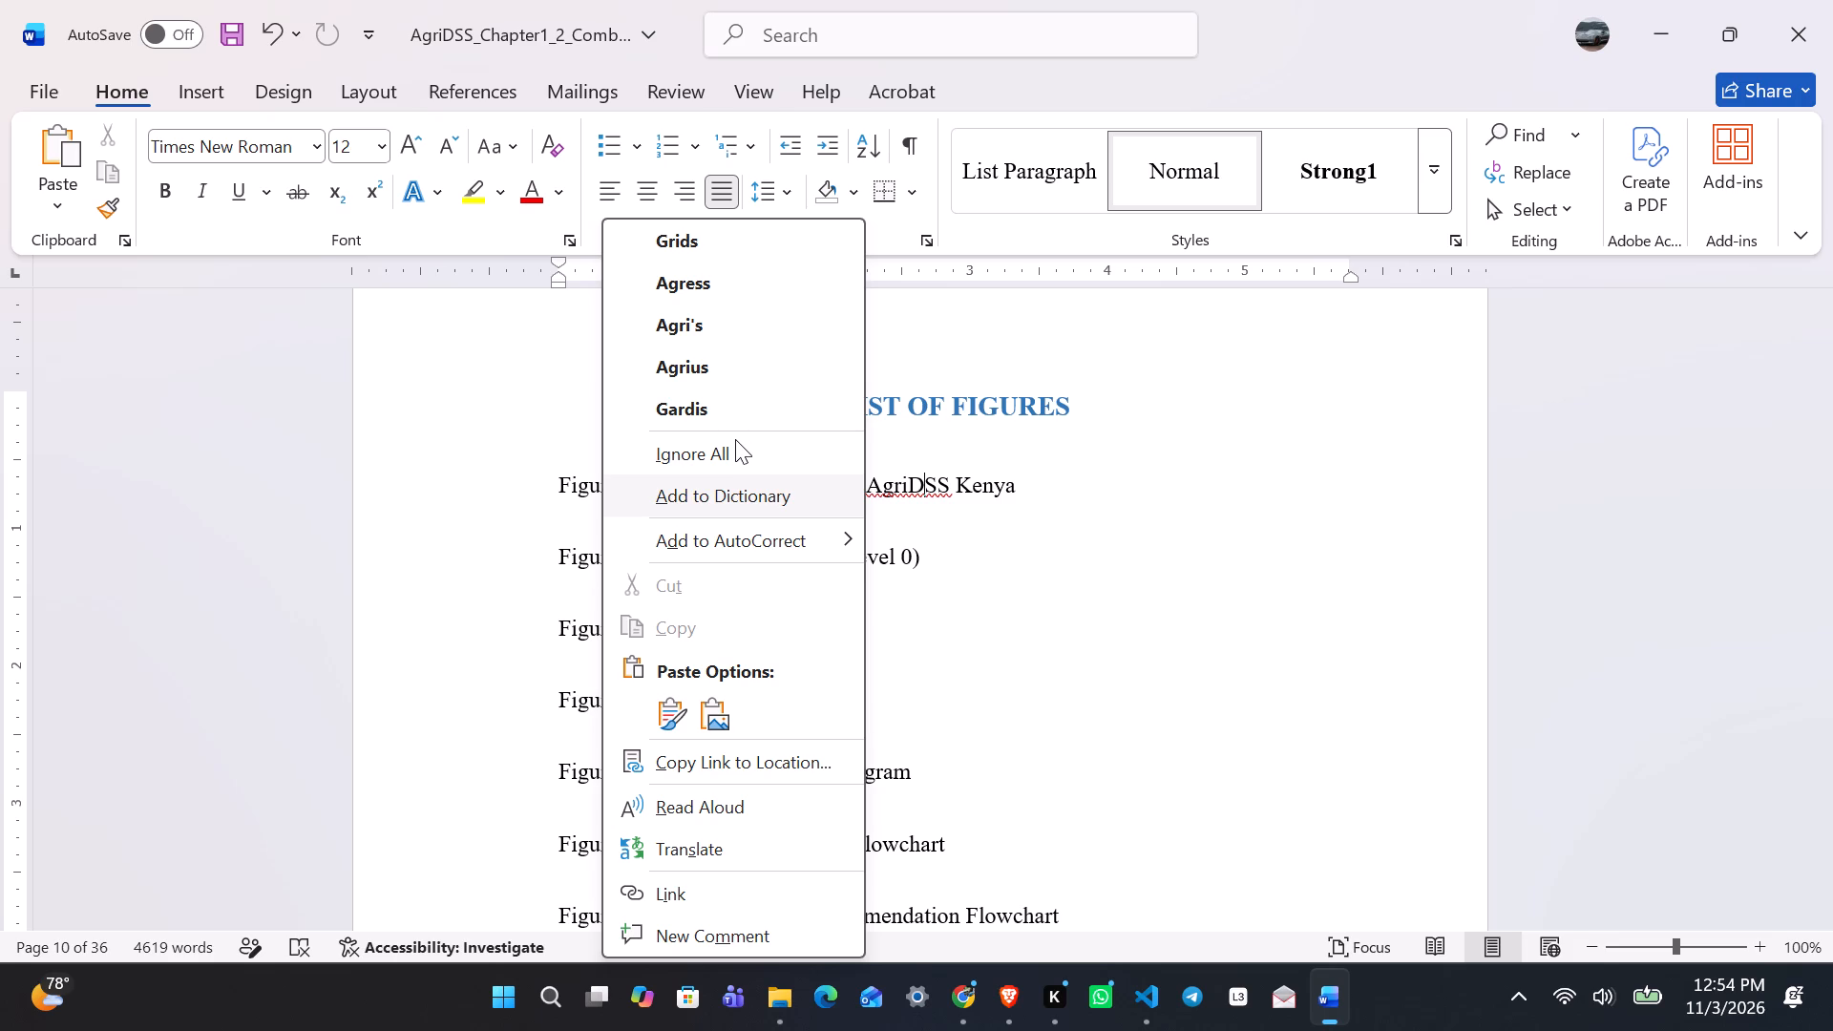
click(735, 439)
Ignore all spelling flags for "Agro" in the AEZ row of the abbreviations table.
scroll(1001, 569, down, 2)
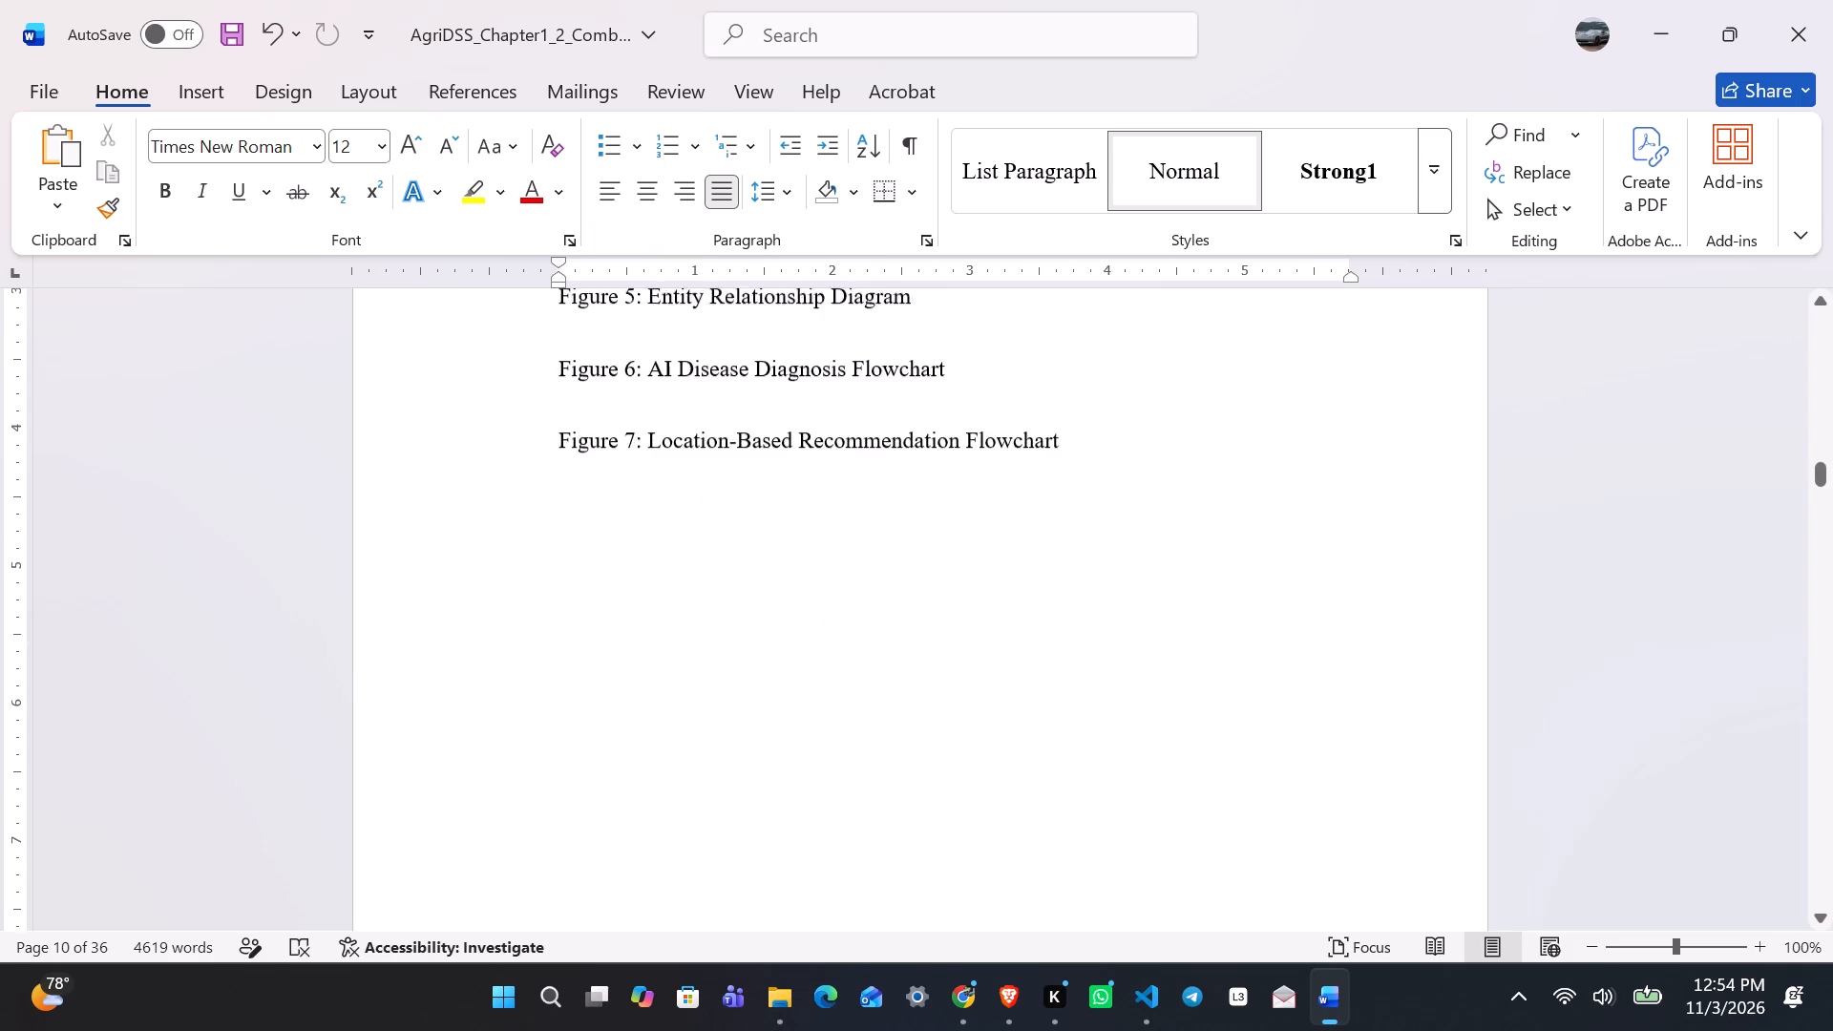
scroll(1001, 569, down, 5)
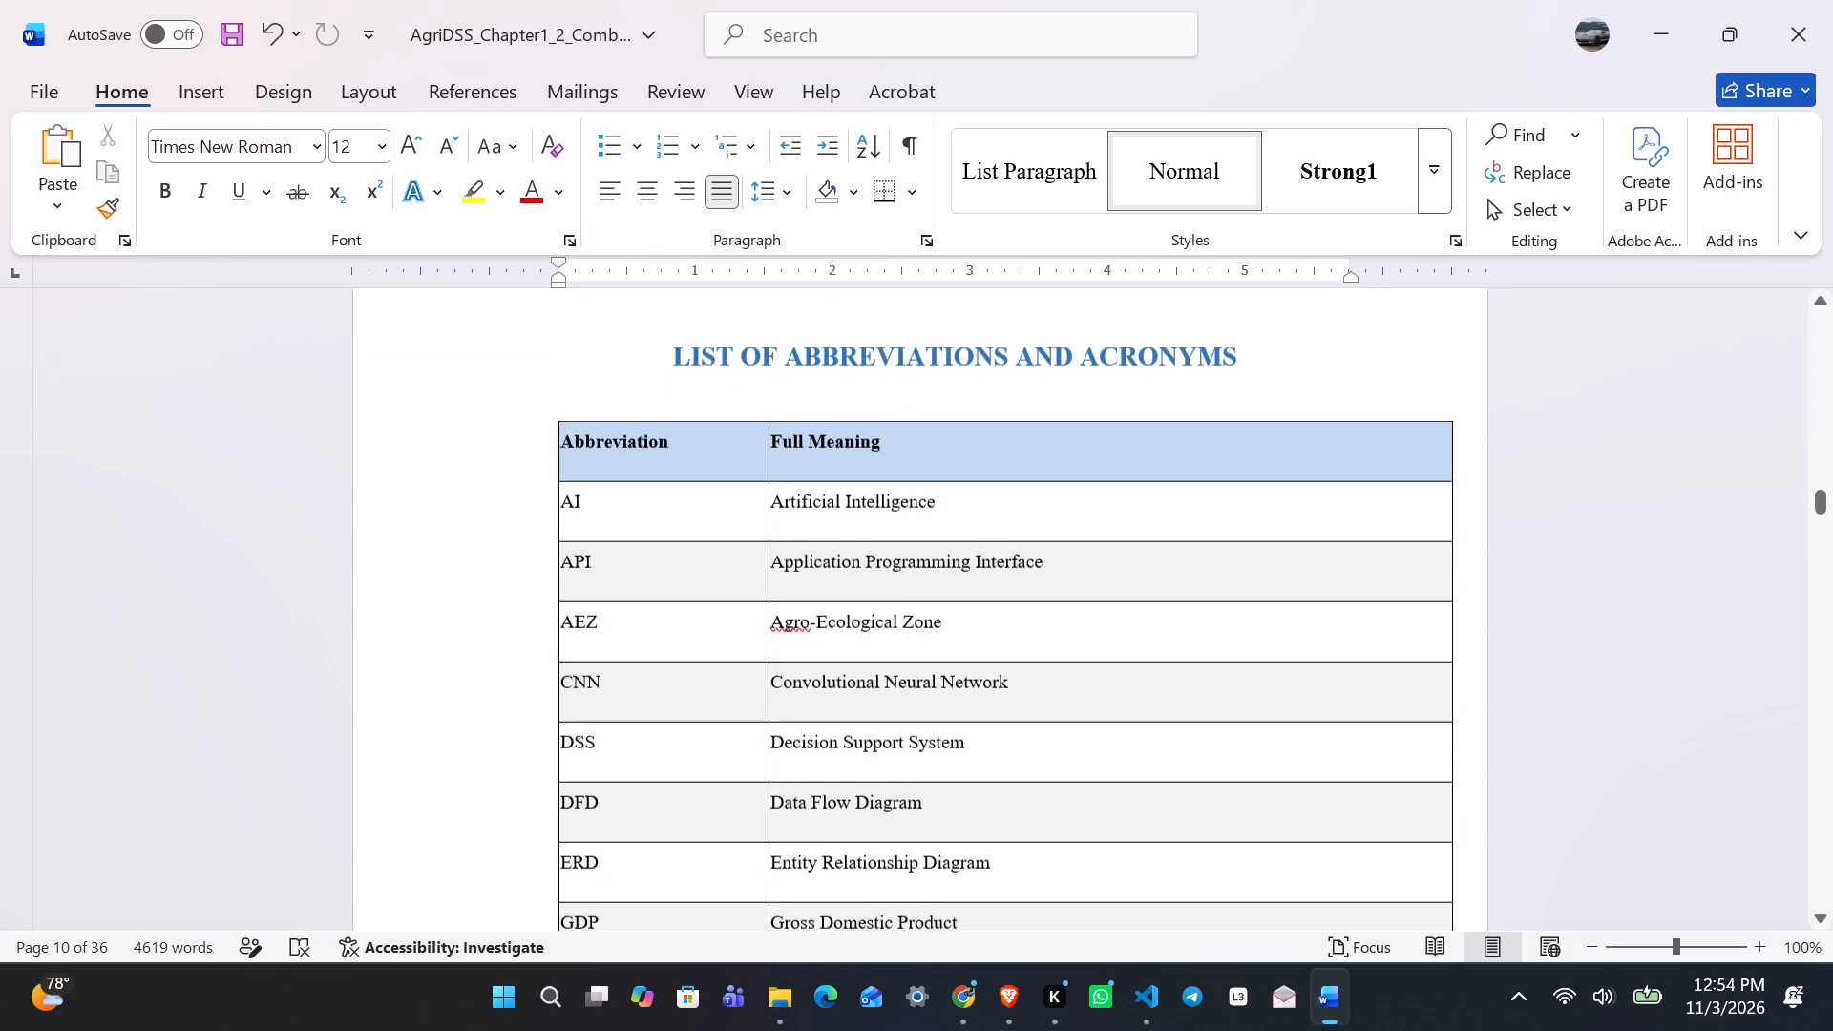
scroll(1001, 569, down, 4)
scroll(987, 577, up, 1)
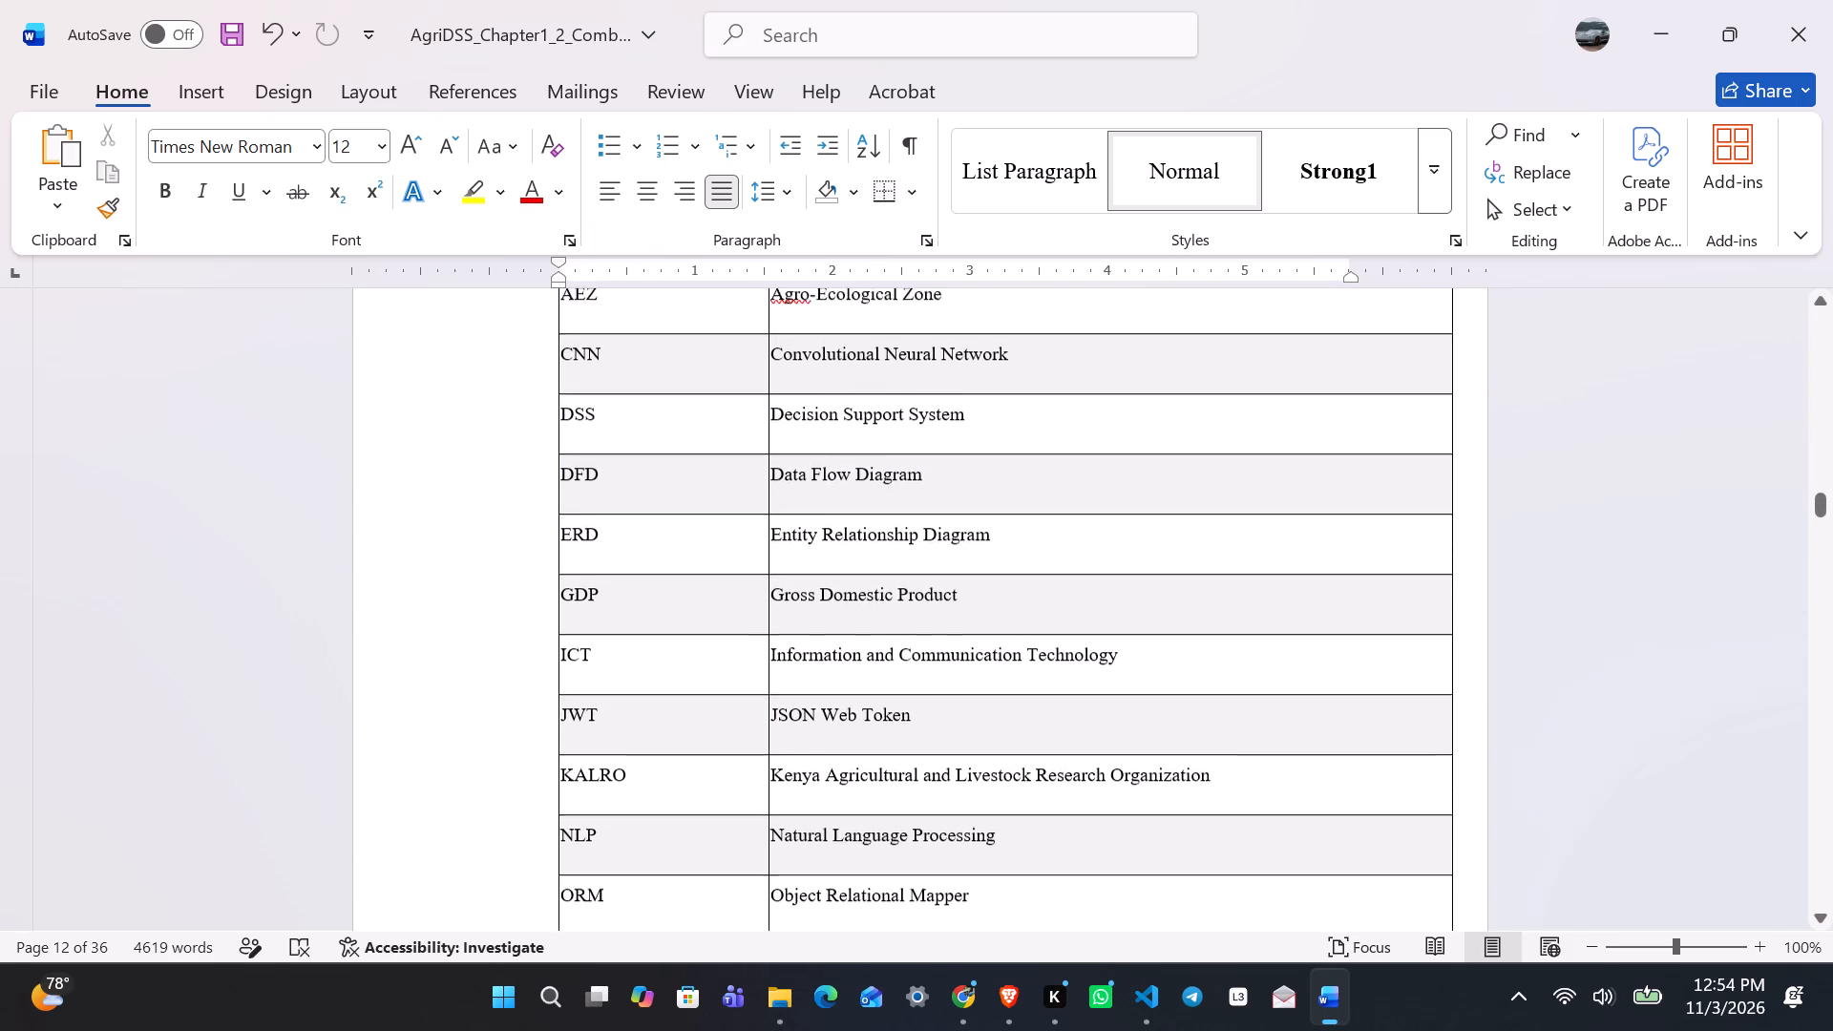
scroll(987, 577, up, 1)
right_click(795, 581)
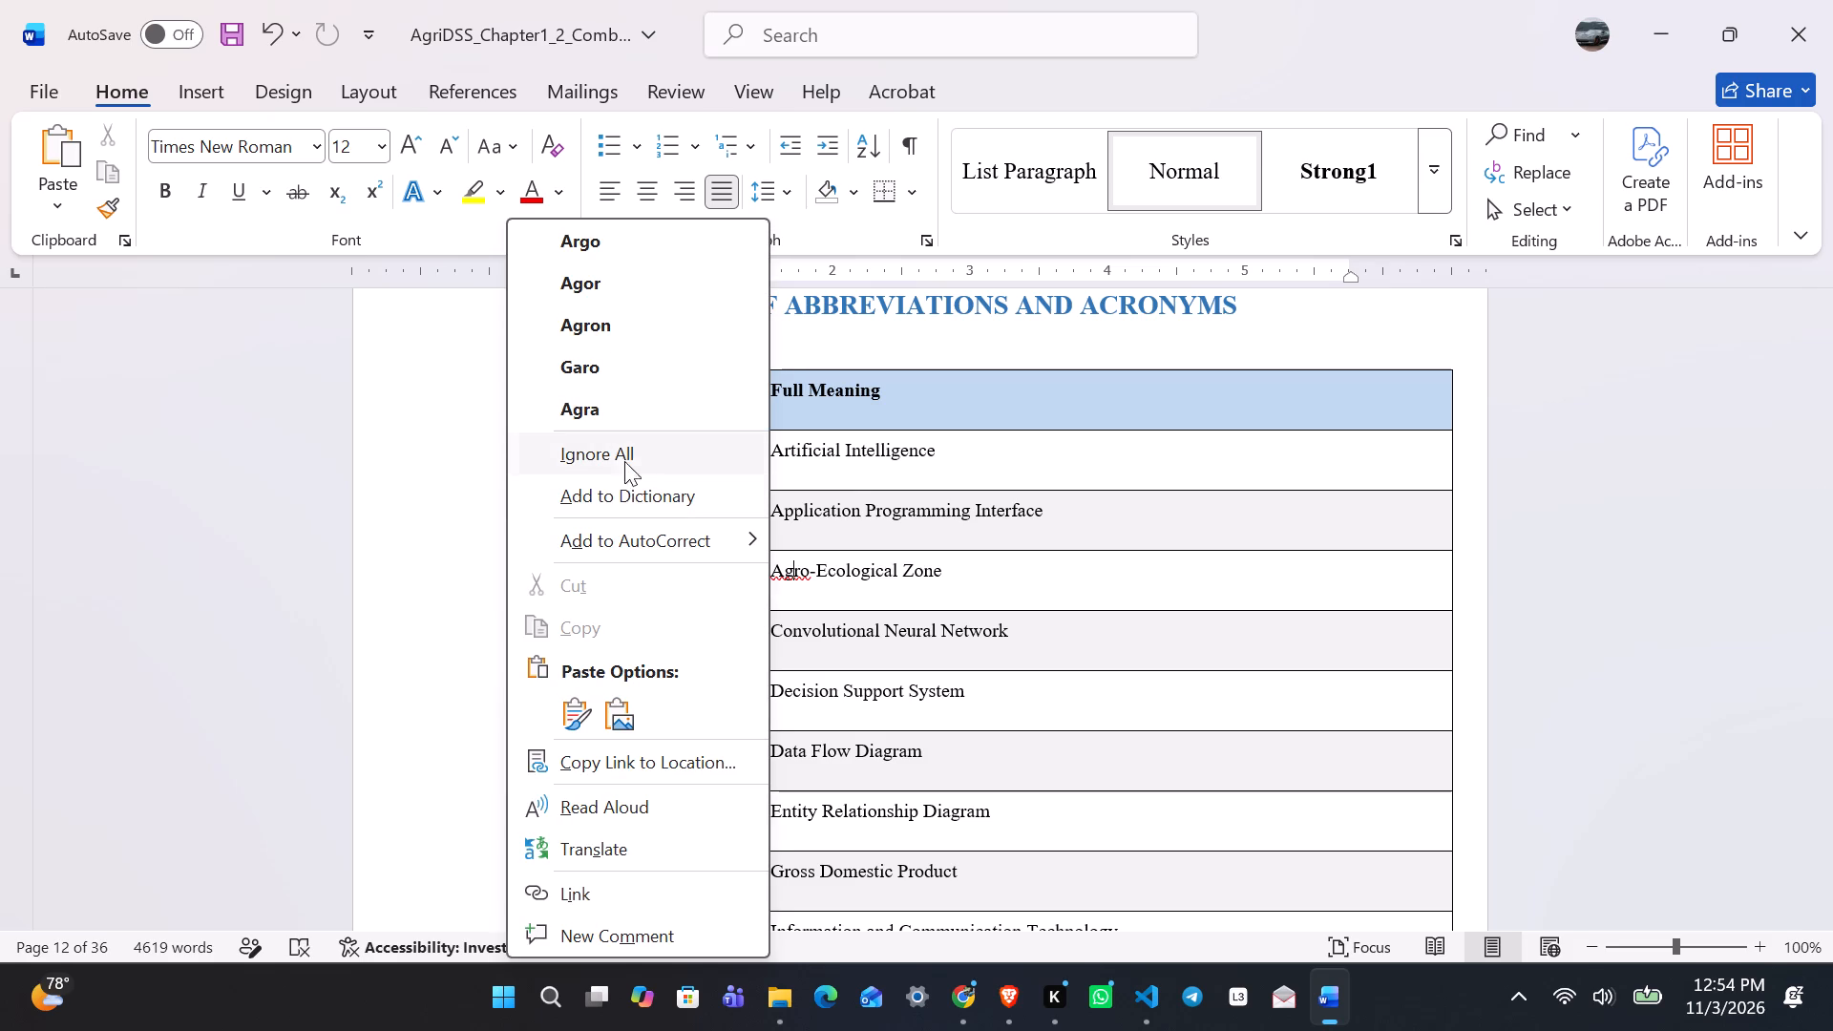
click(630, 450)
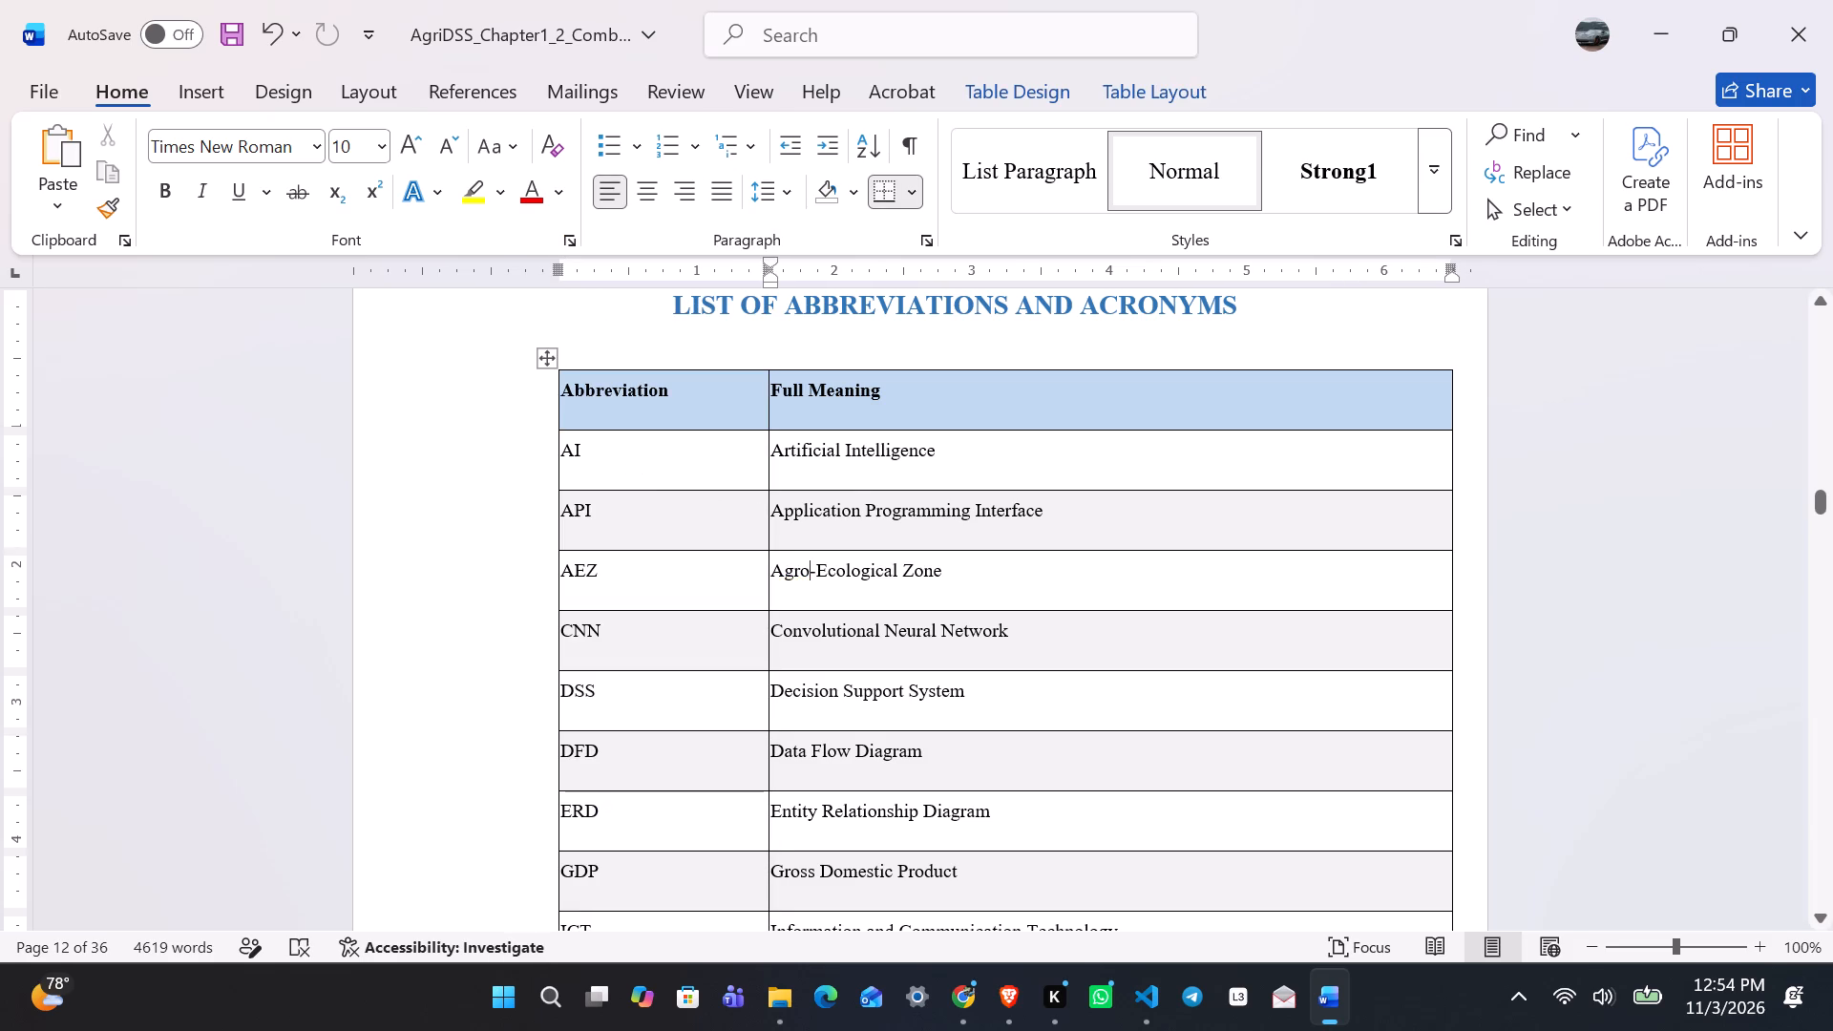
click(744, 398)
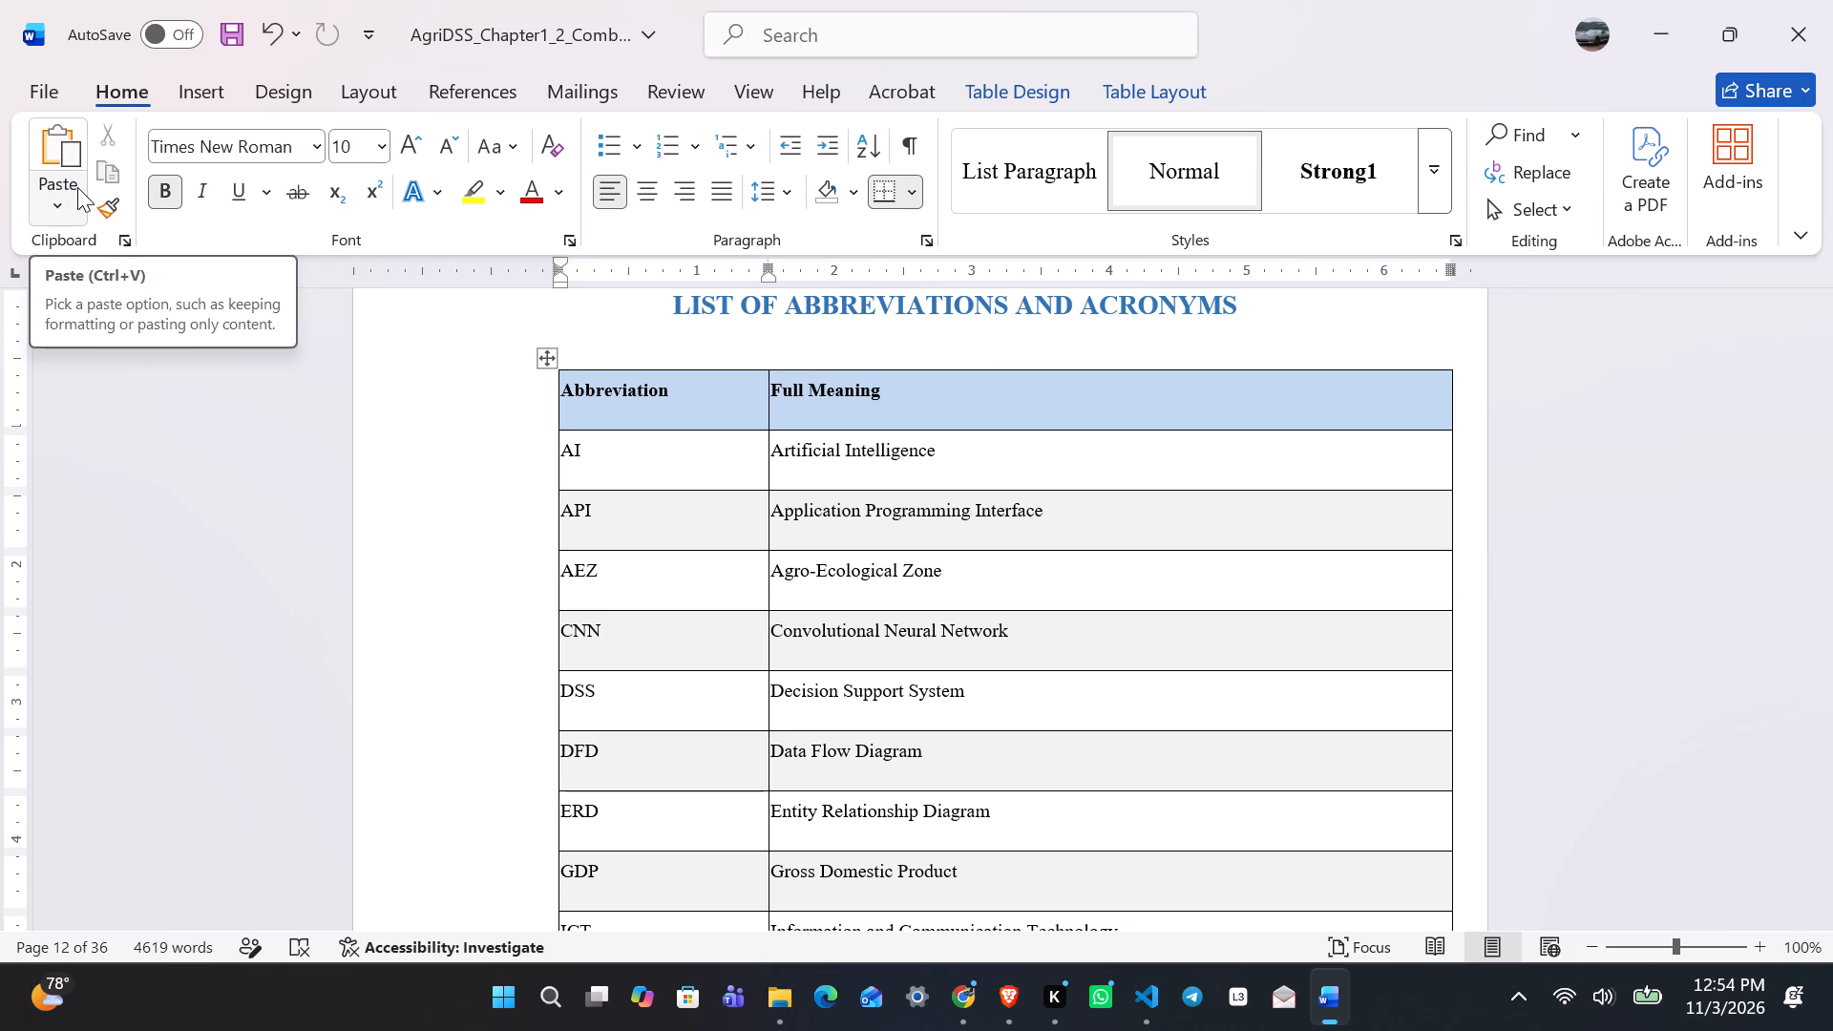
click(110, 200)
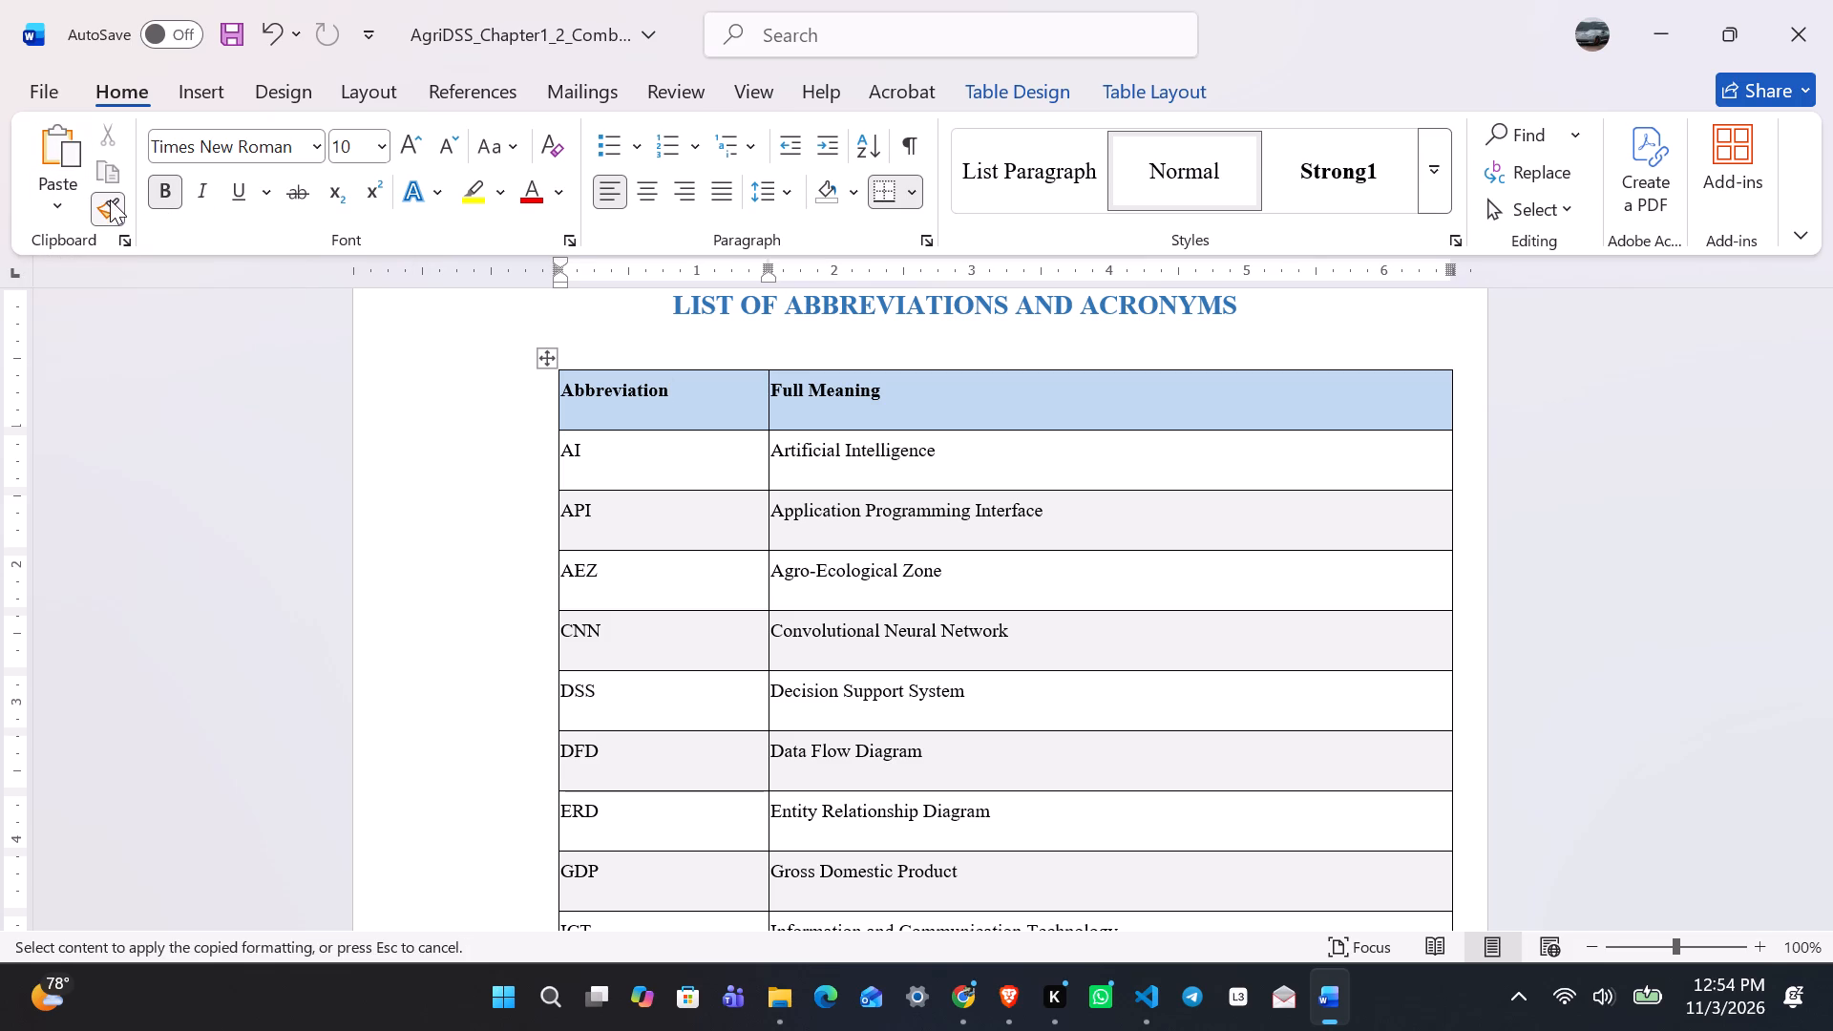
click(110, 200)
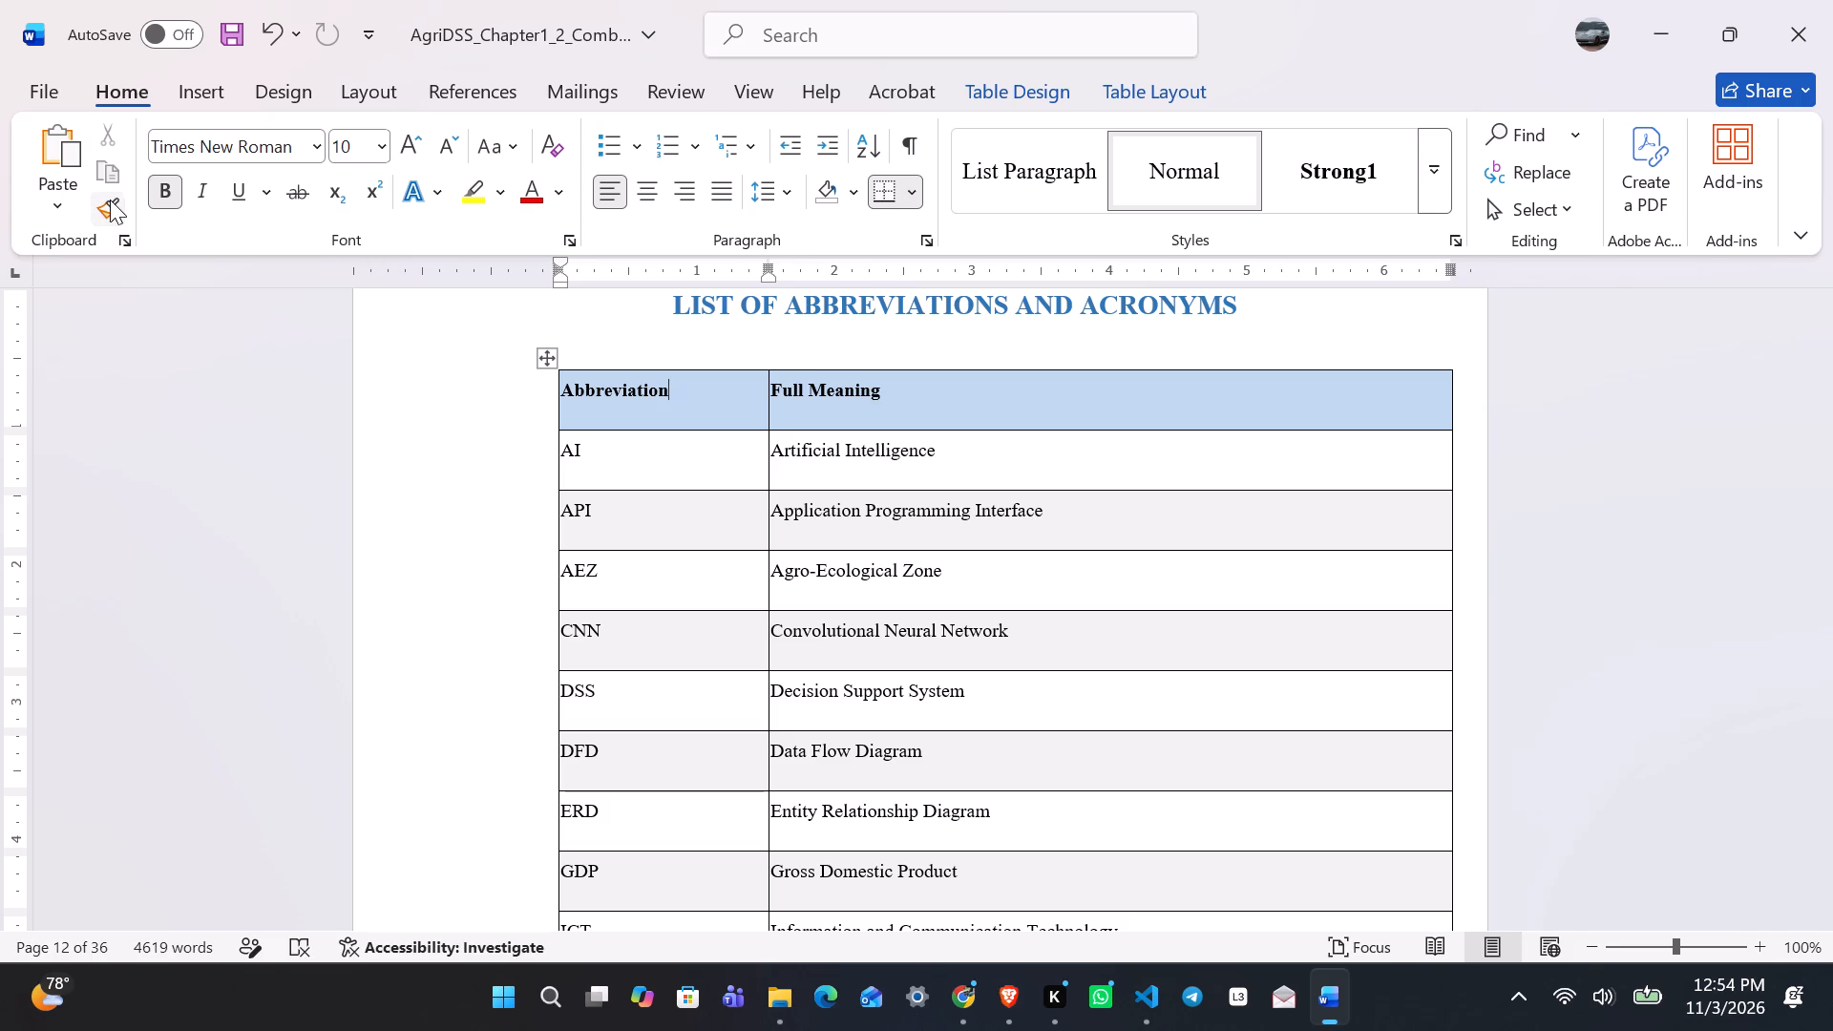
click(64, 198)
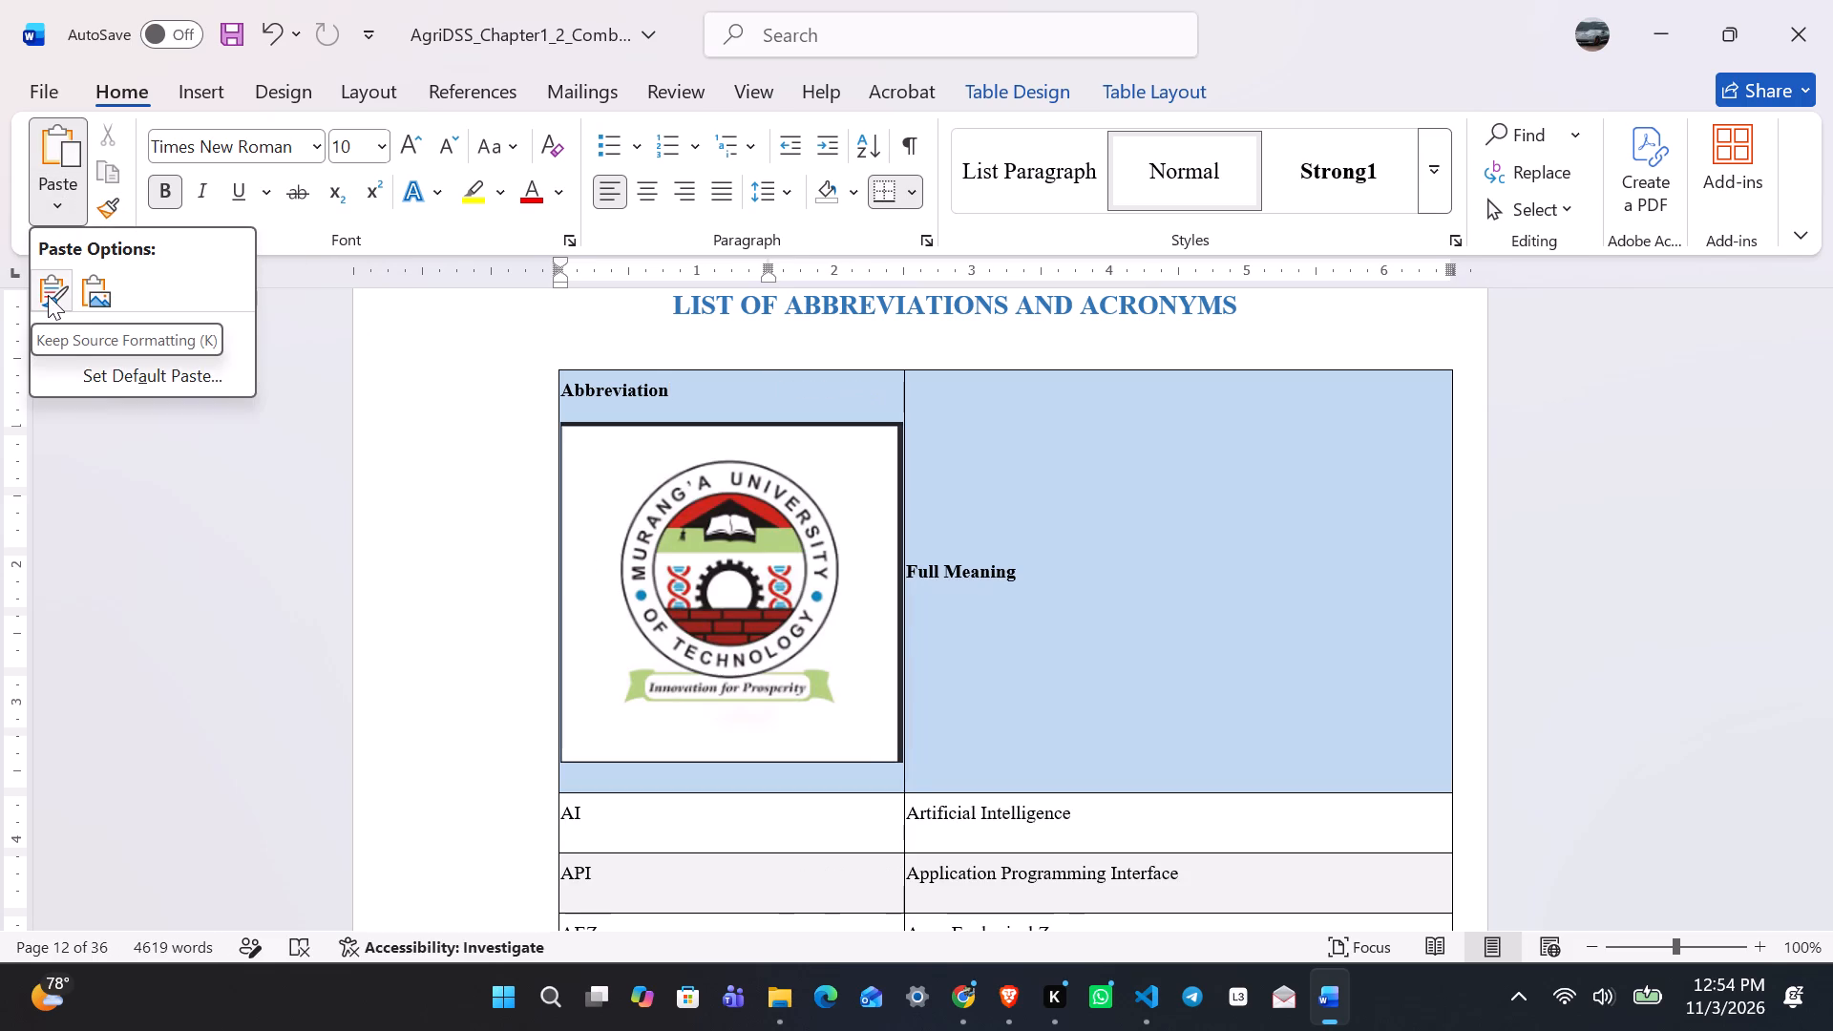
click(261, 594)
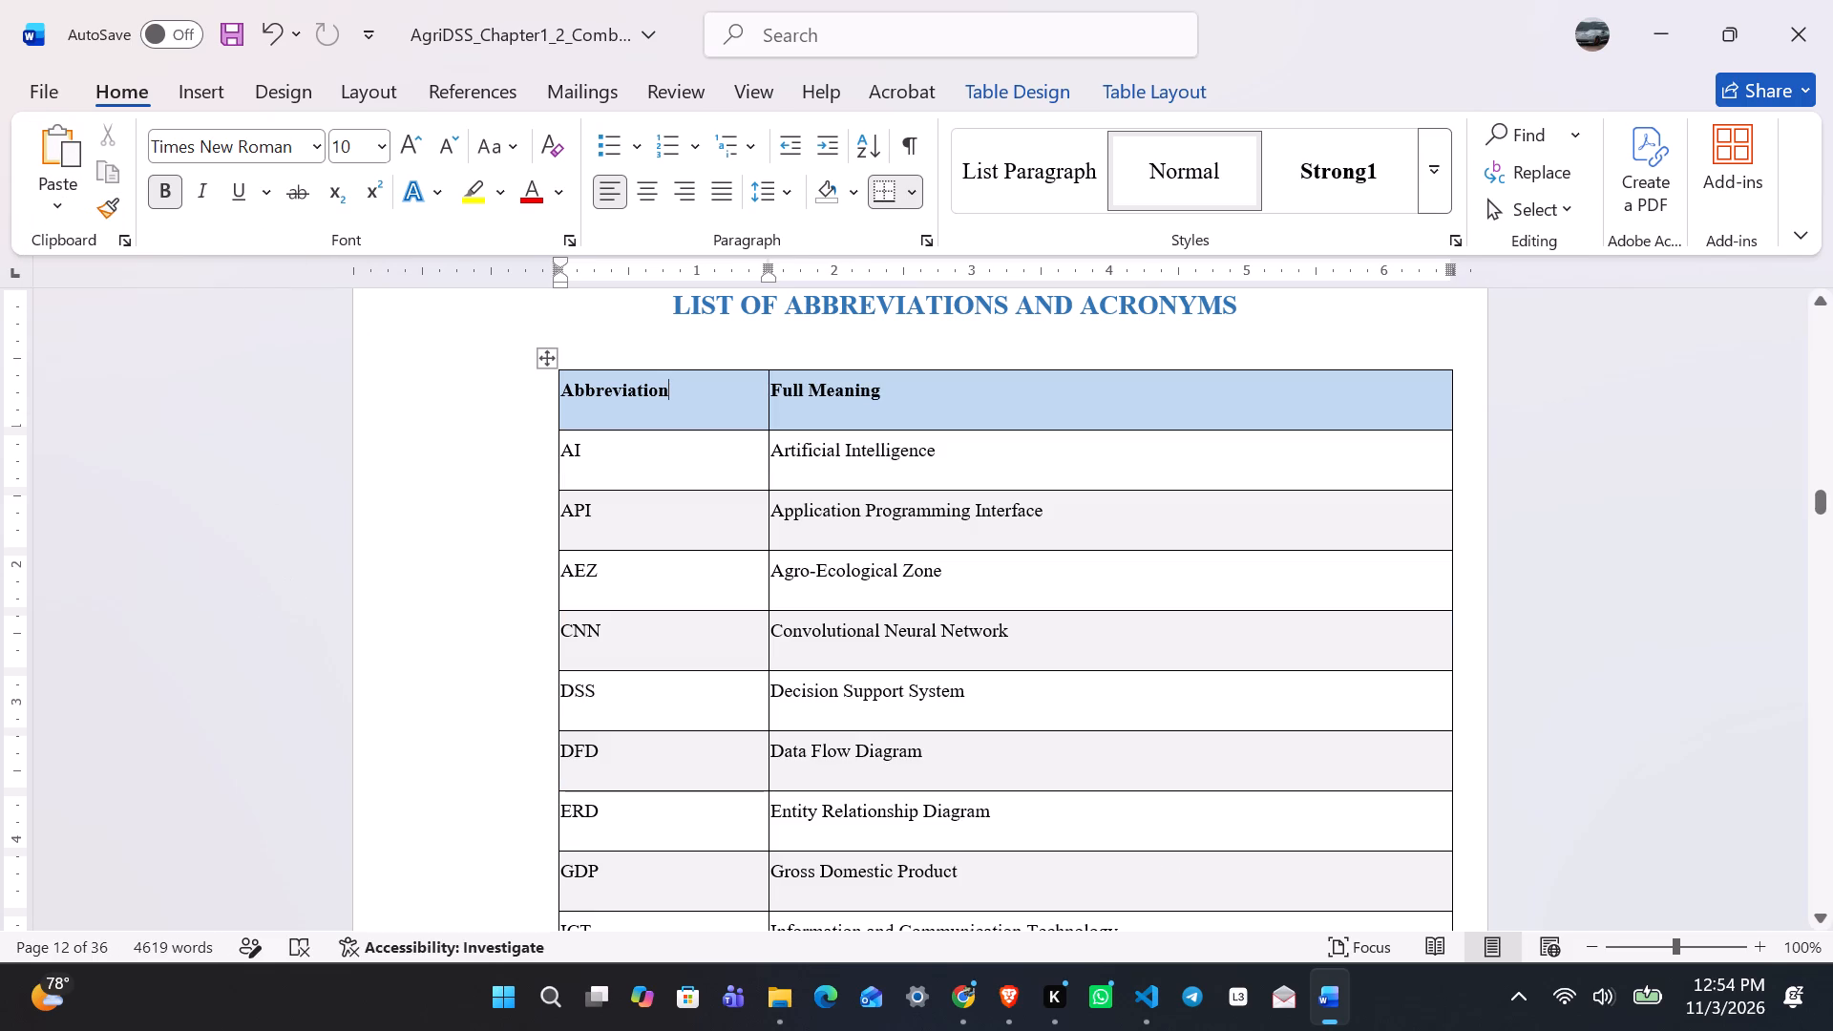
Remove the grey shading from the "Gross Domestic Product" cell in the abbreviations table.
scroll(937, 544, down, 1)
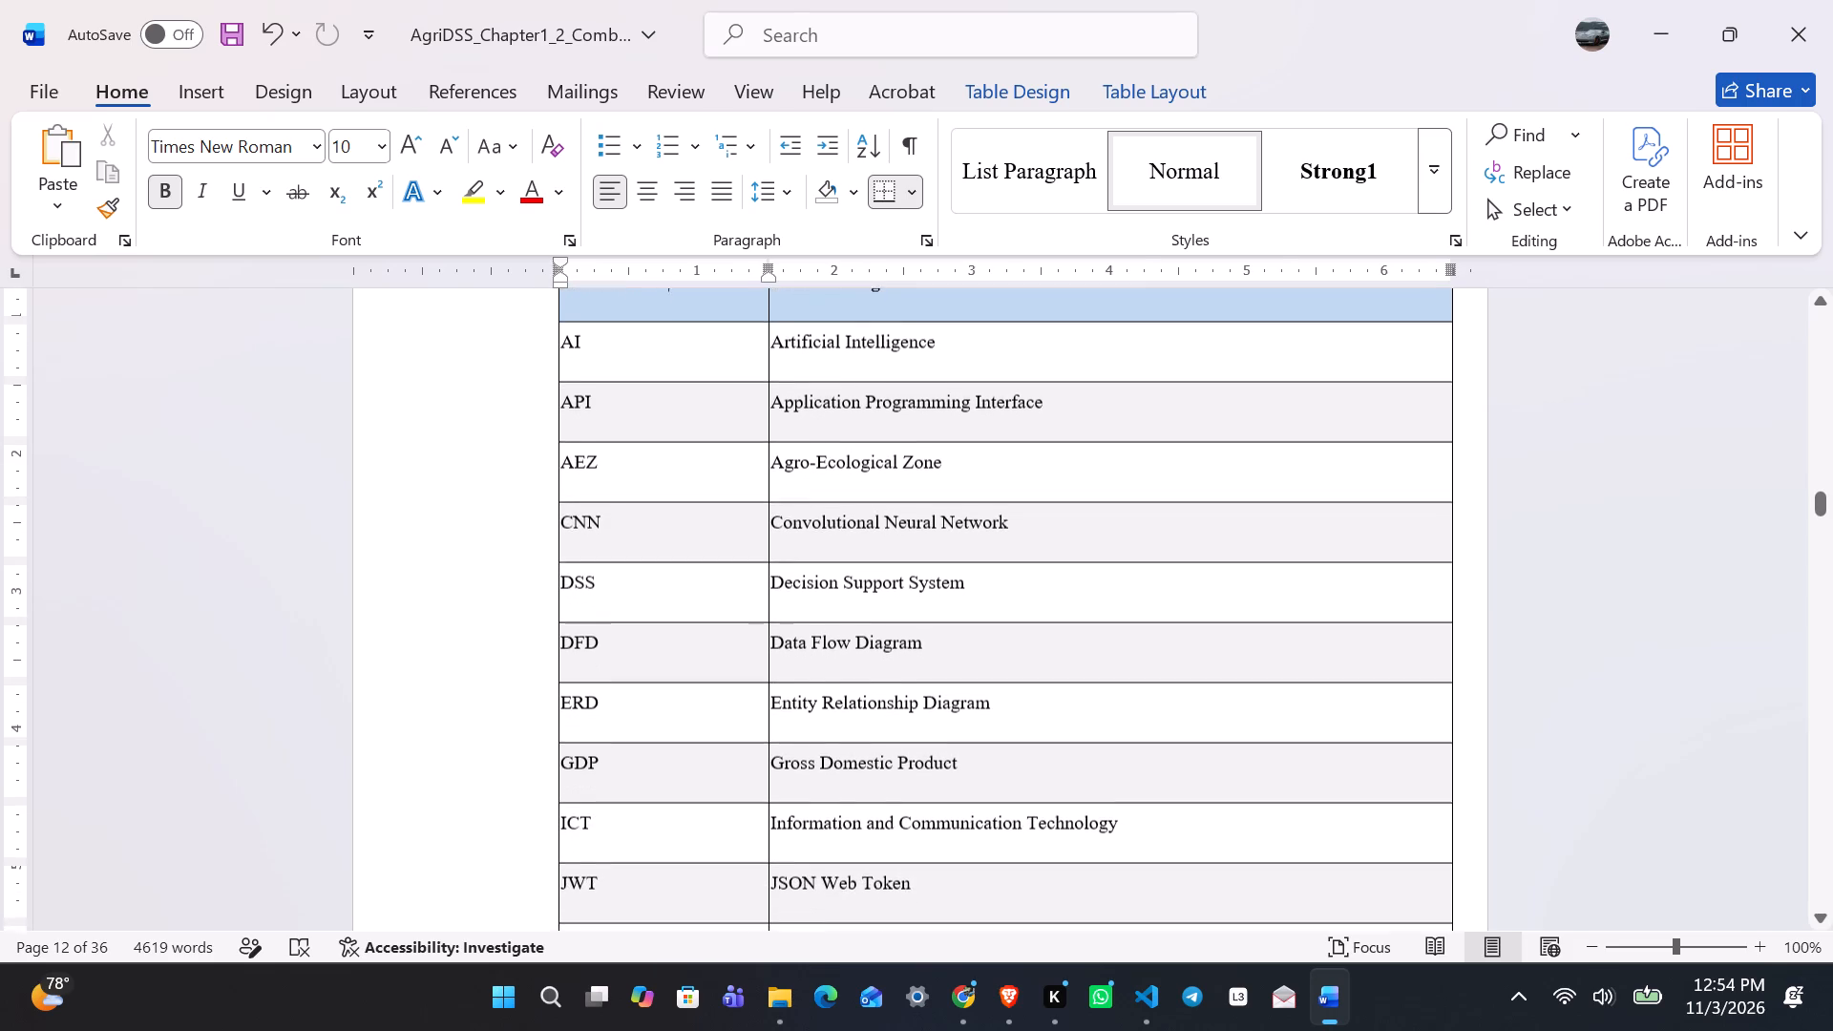
scroll(937, 544, down, 2)
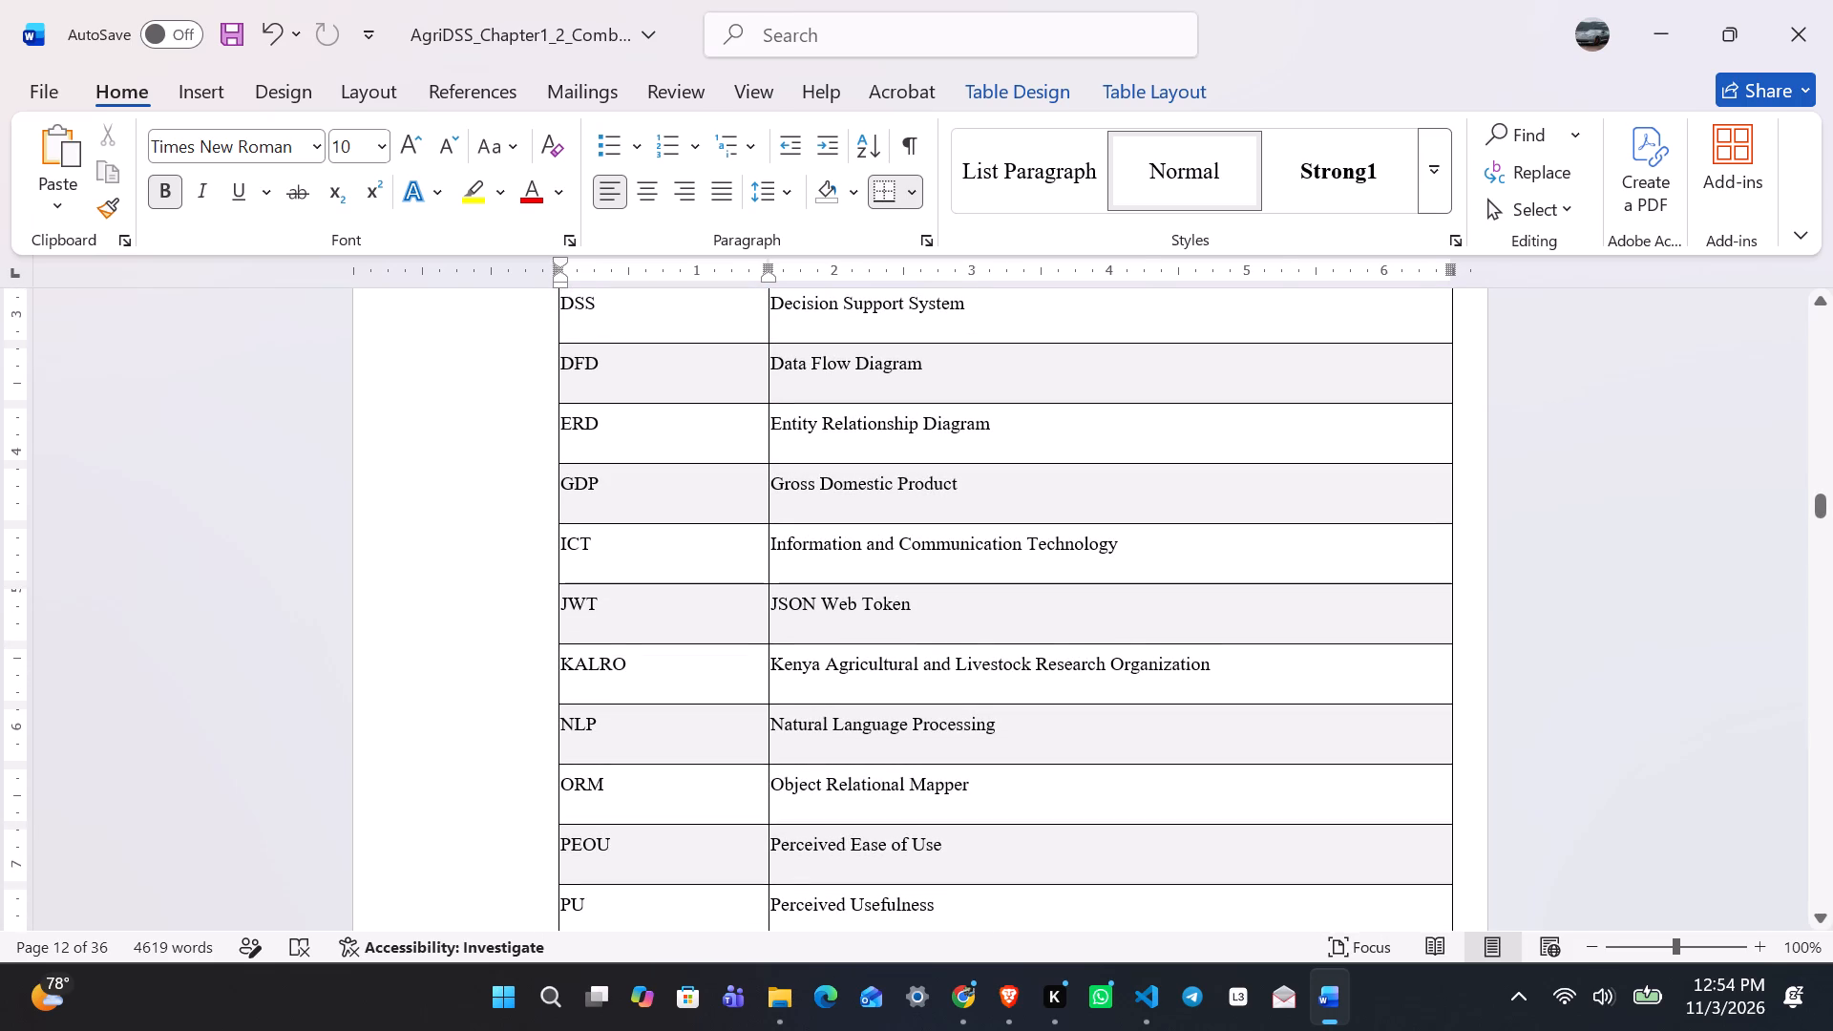
click(1009, 507)
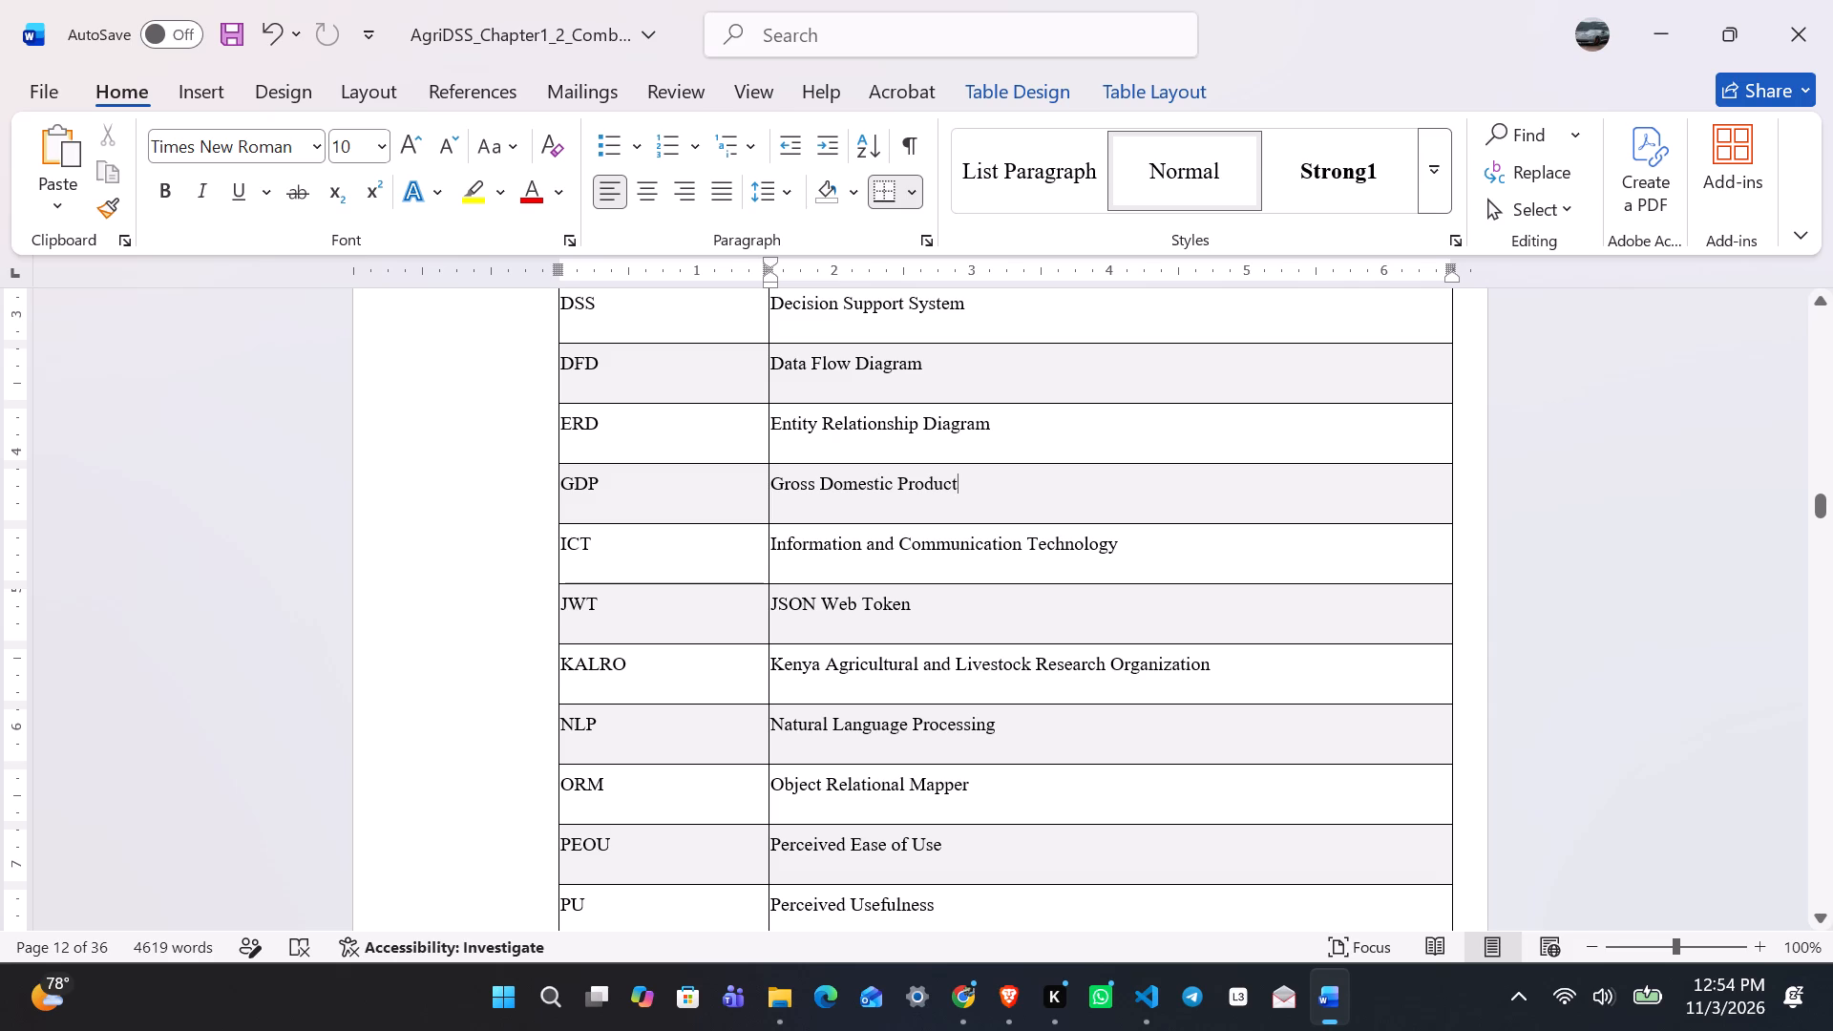
click(825, 195)
Remove the blue shading from both header cells of the abbreviations table, "Full Meaning" and "Abbreviation".
scroll(915, 384, up, 1)
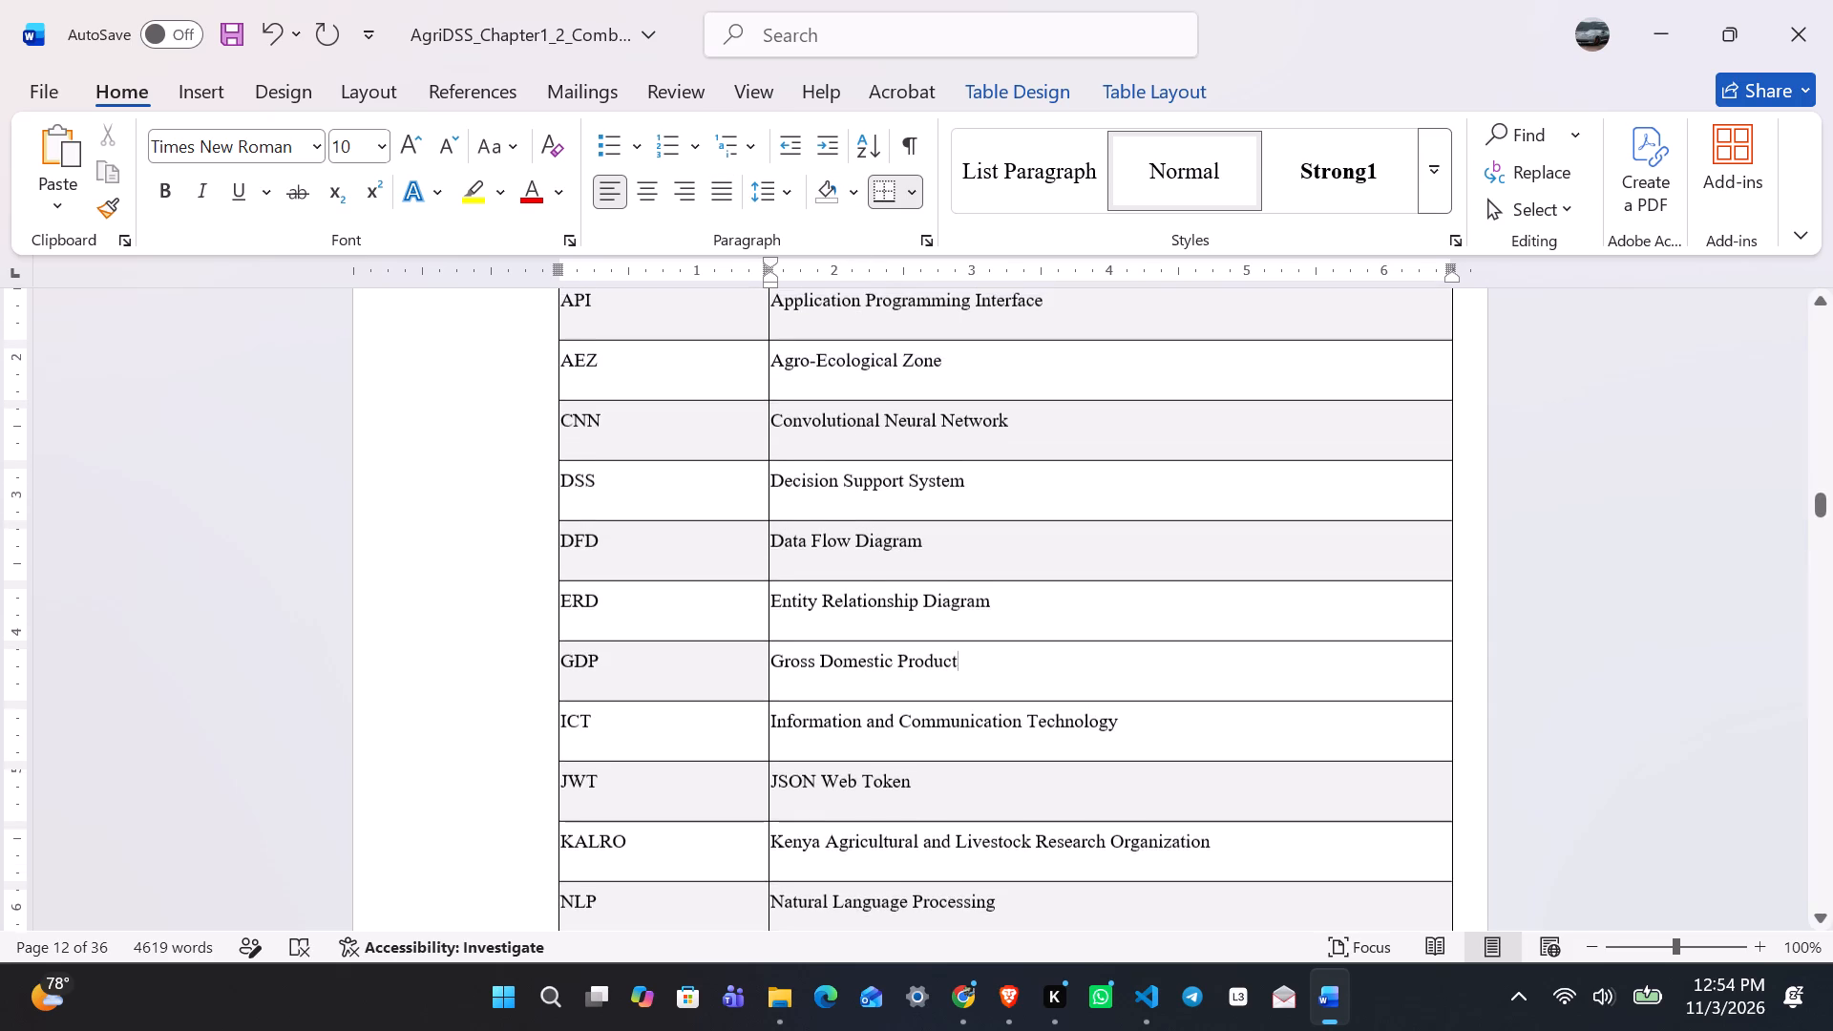
scroll(915, 384, up, 1)
click(960, 368)
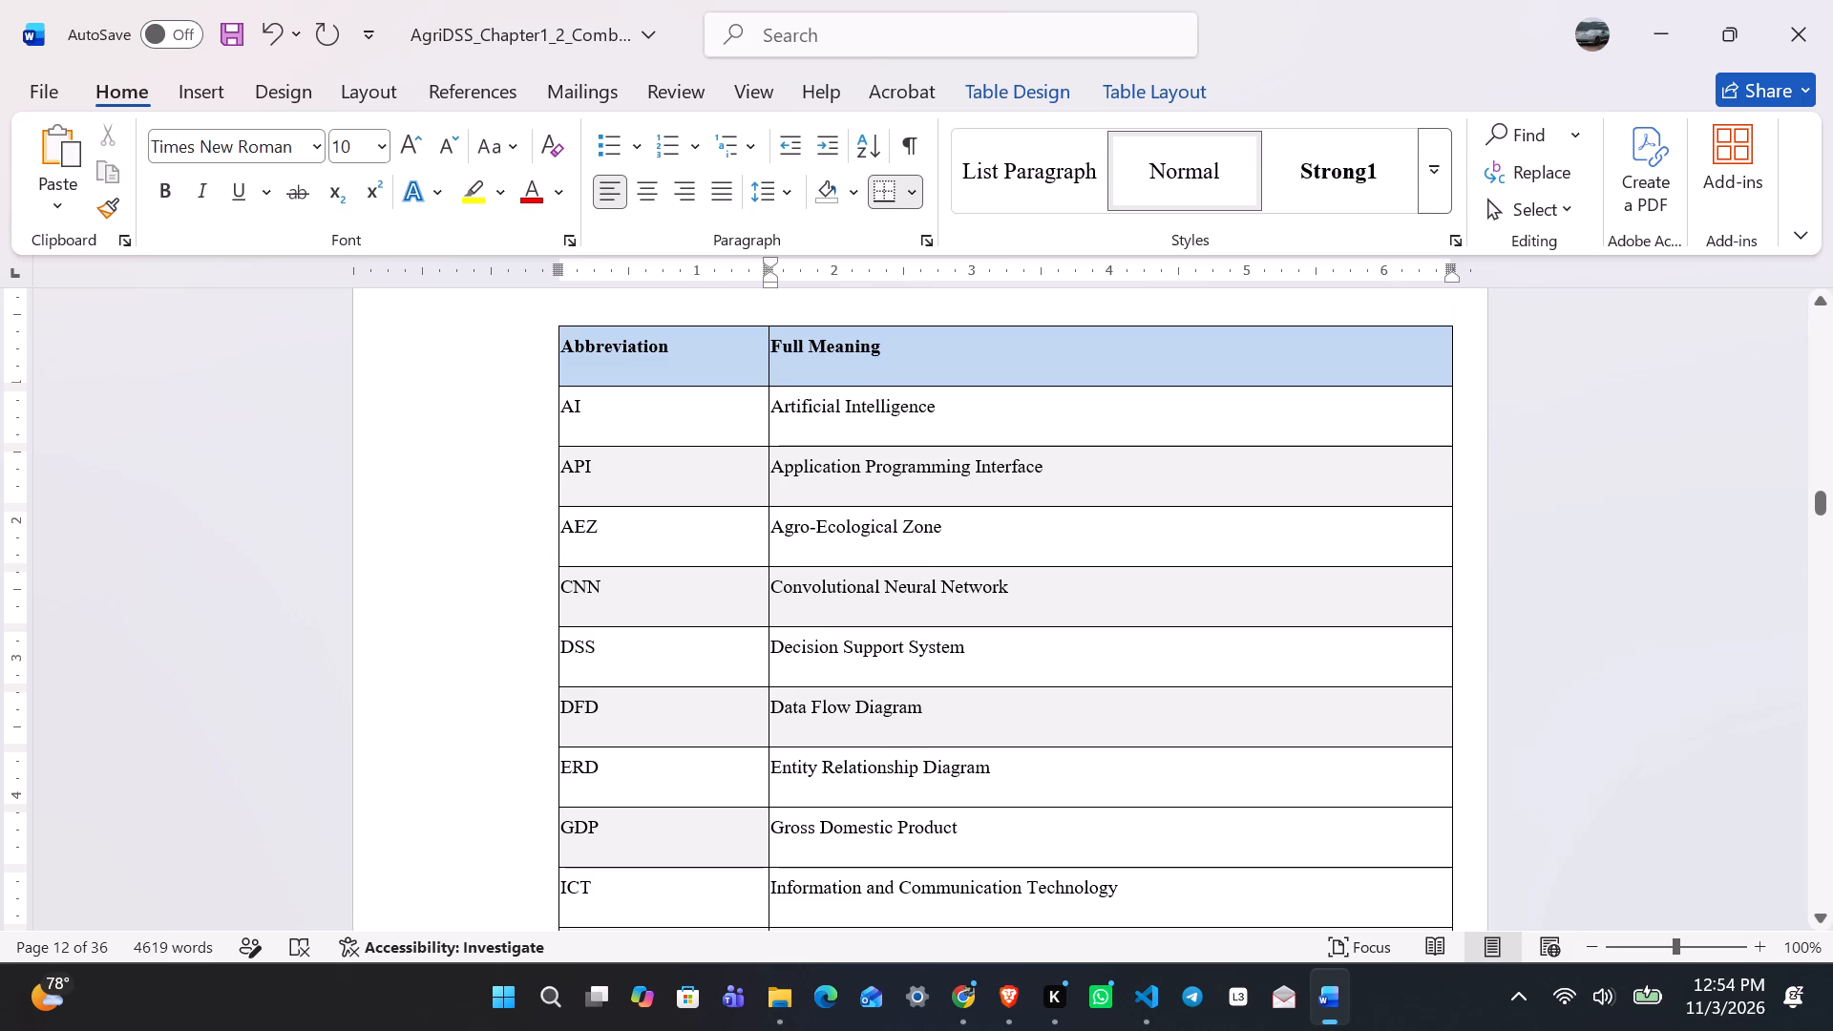
click(824, 179)
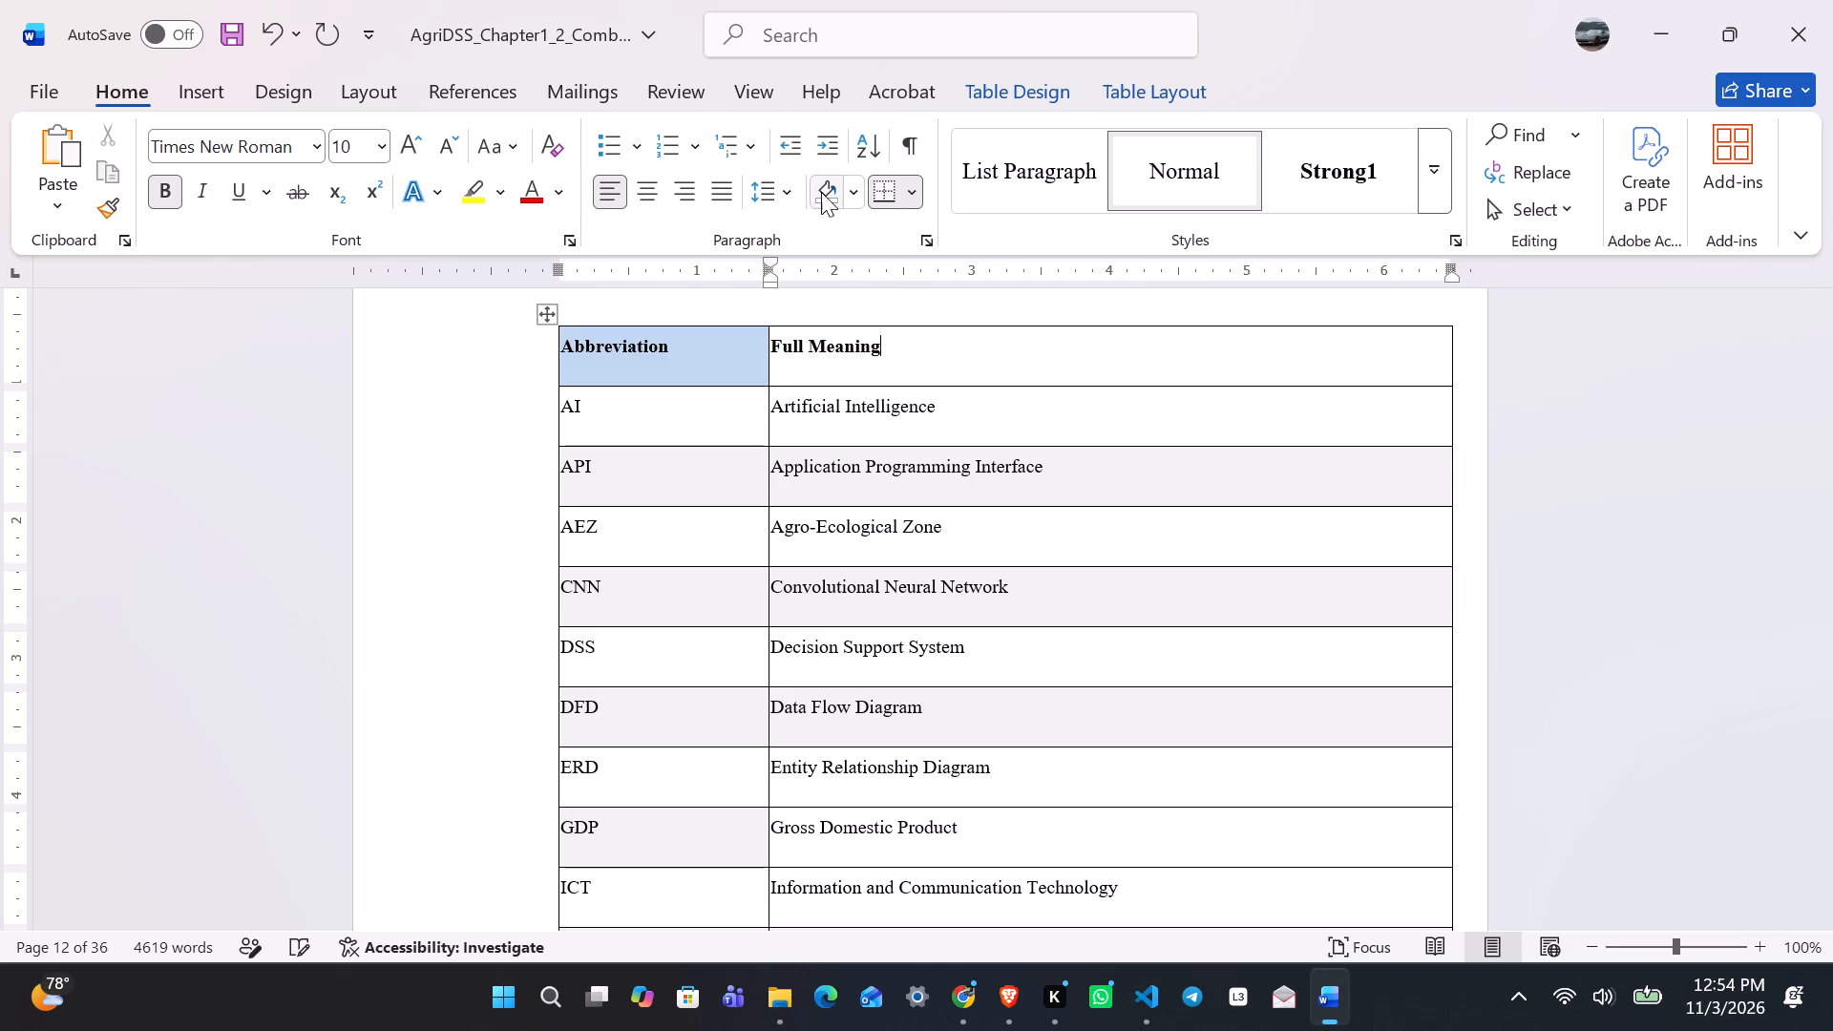
click(703, 366)
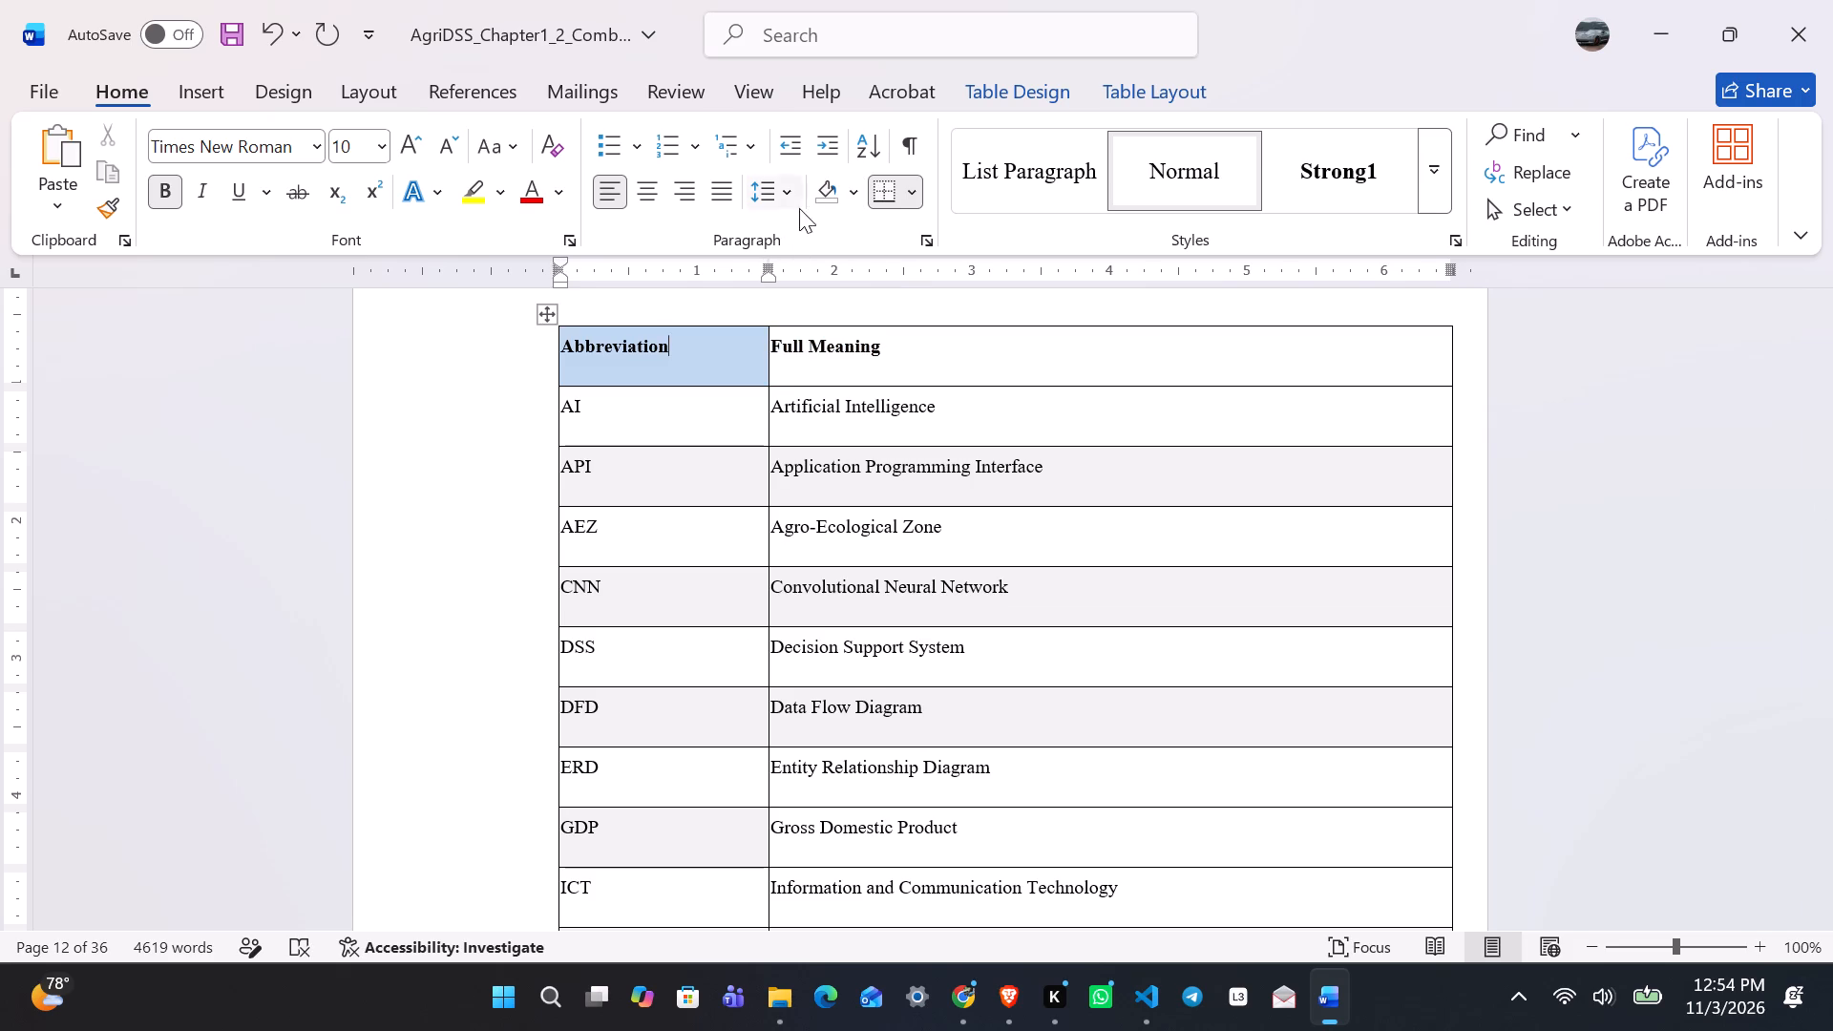
click(819, 198)
Remove the grey shading from both cells of the API row and the CNN row in the abbreviations table.
click(715, 470)
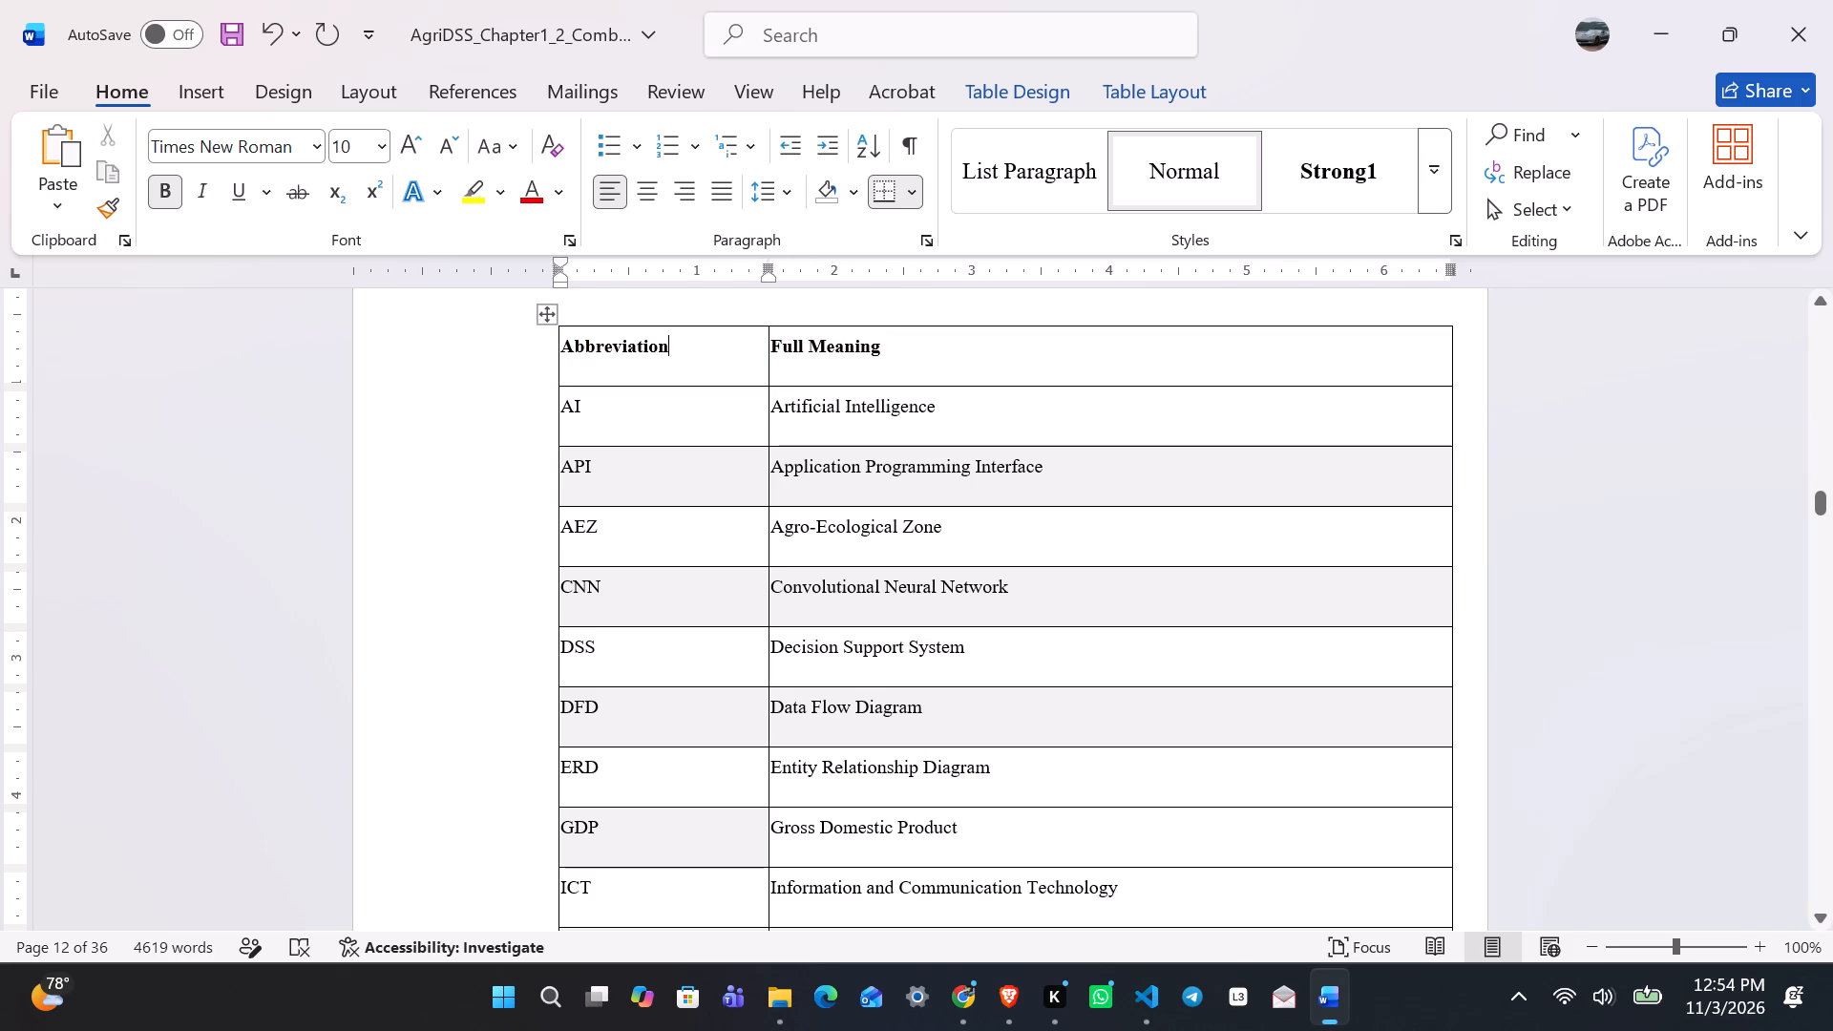
click(827, 184)
click(978, 469)
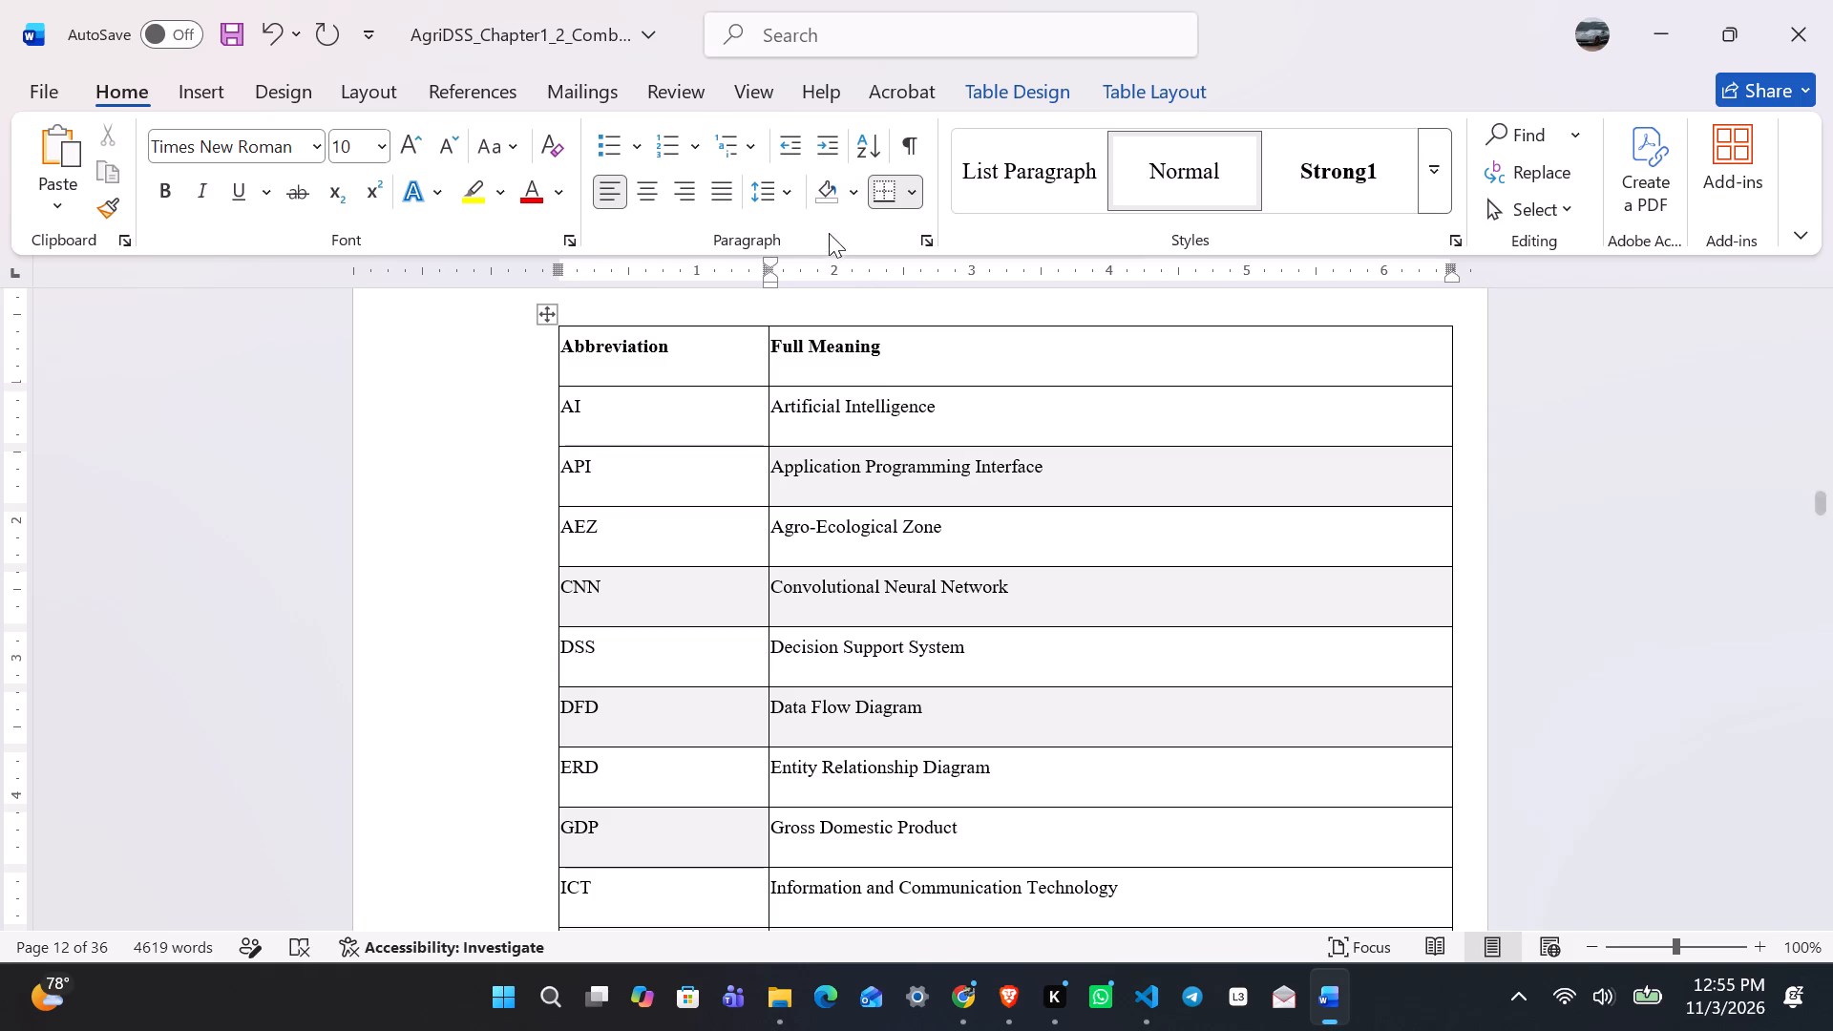
click(819, 202)
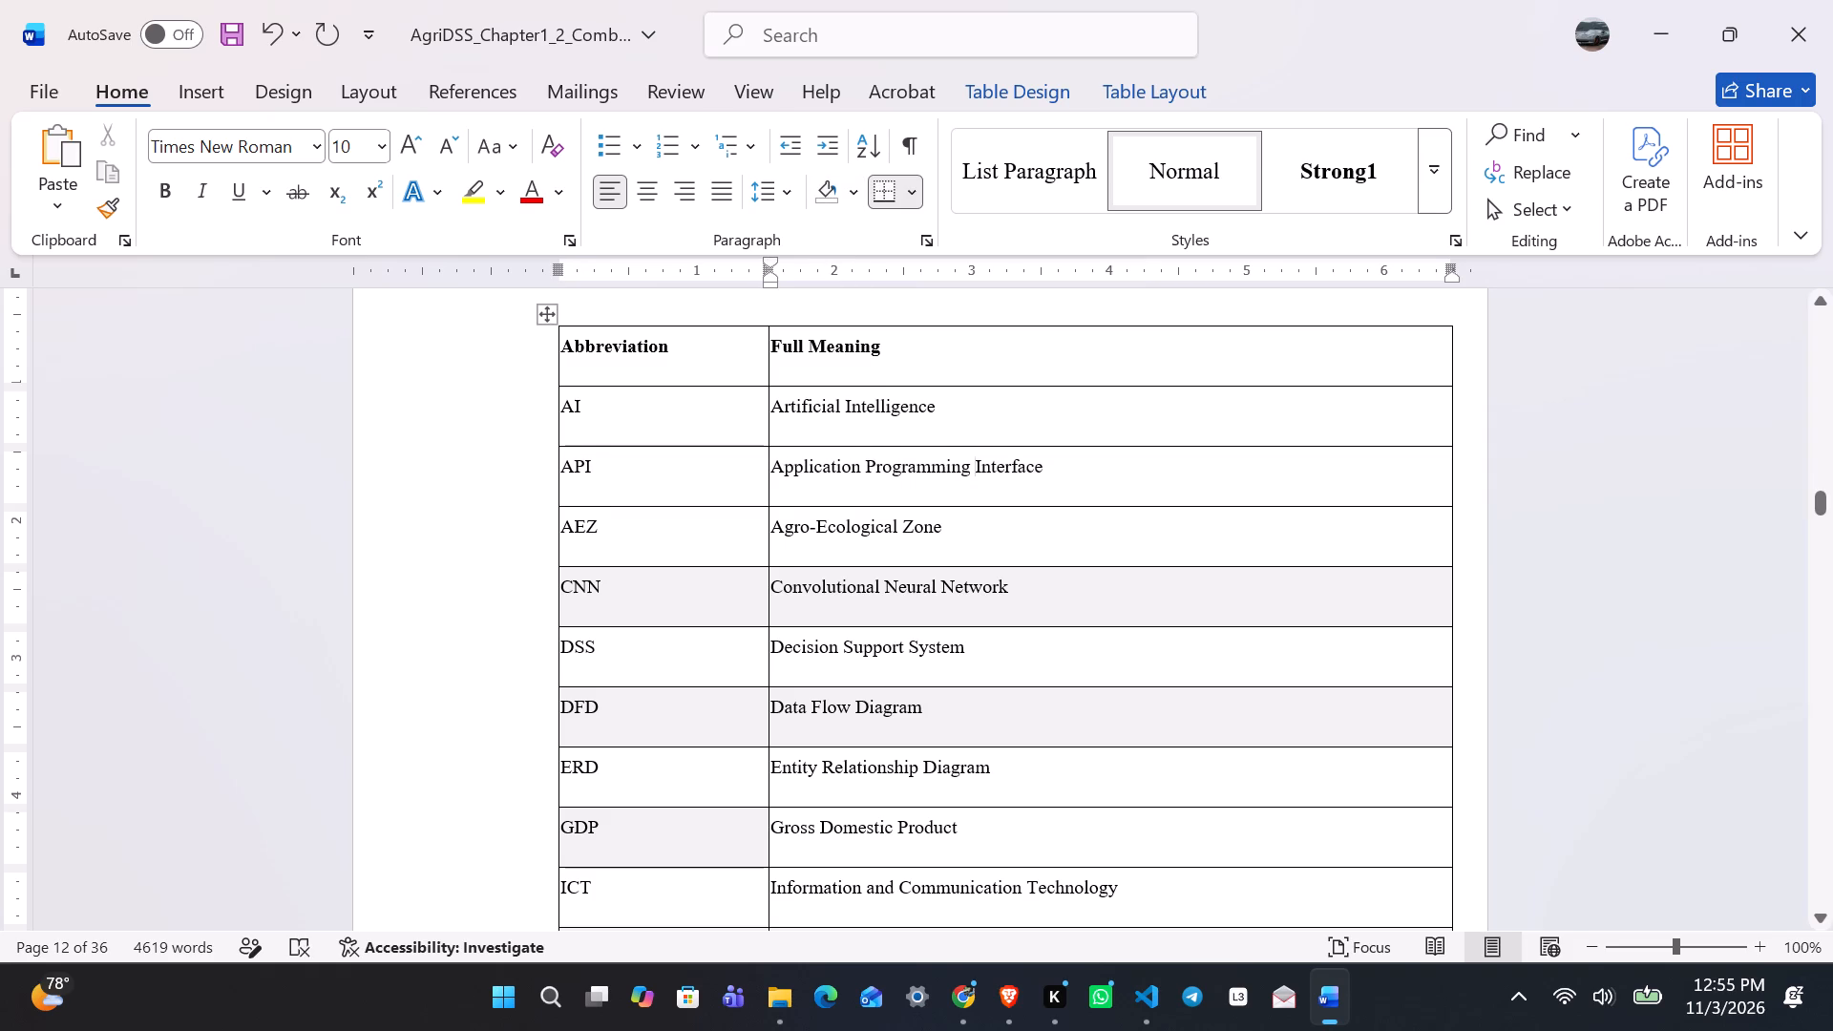
scroll(939, 530, down, 1)
click(936, 531)
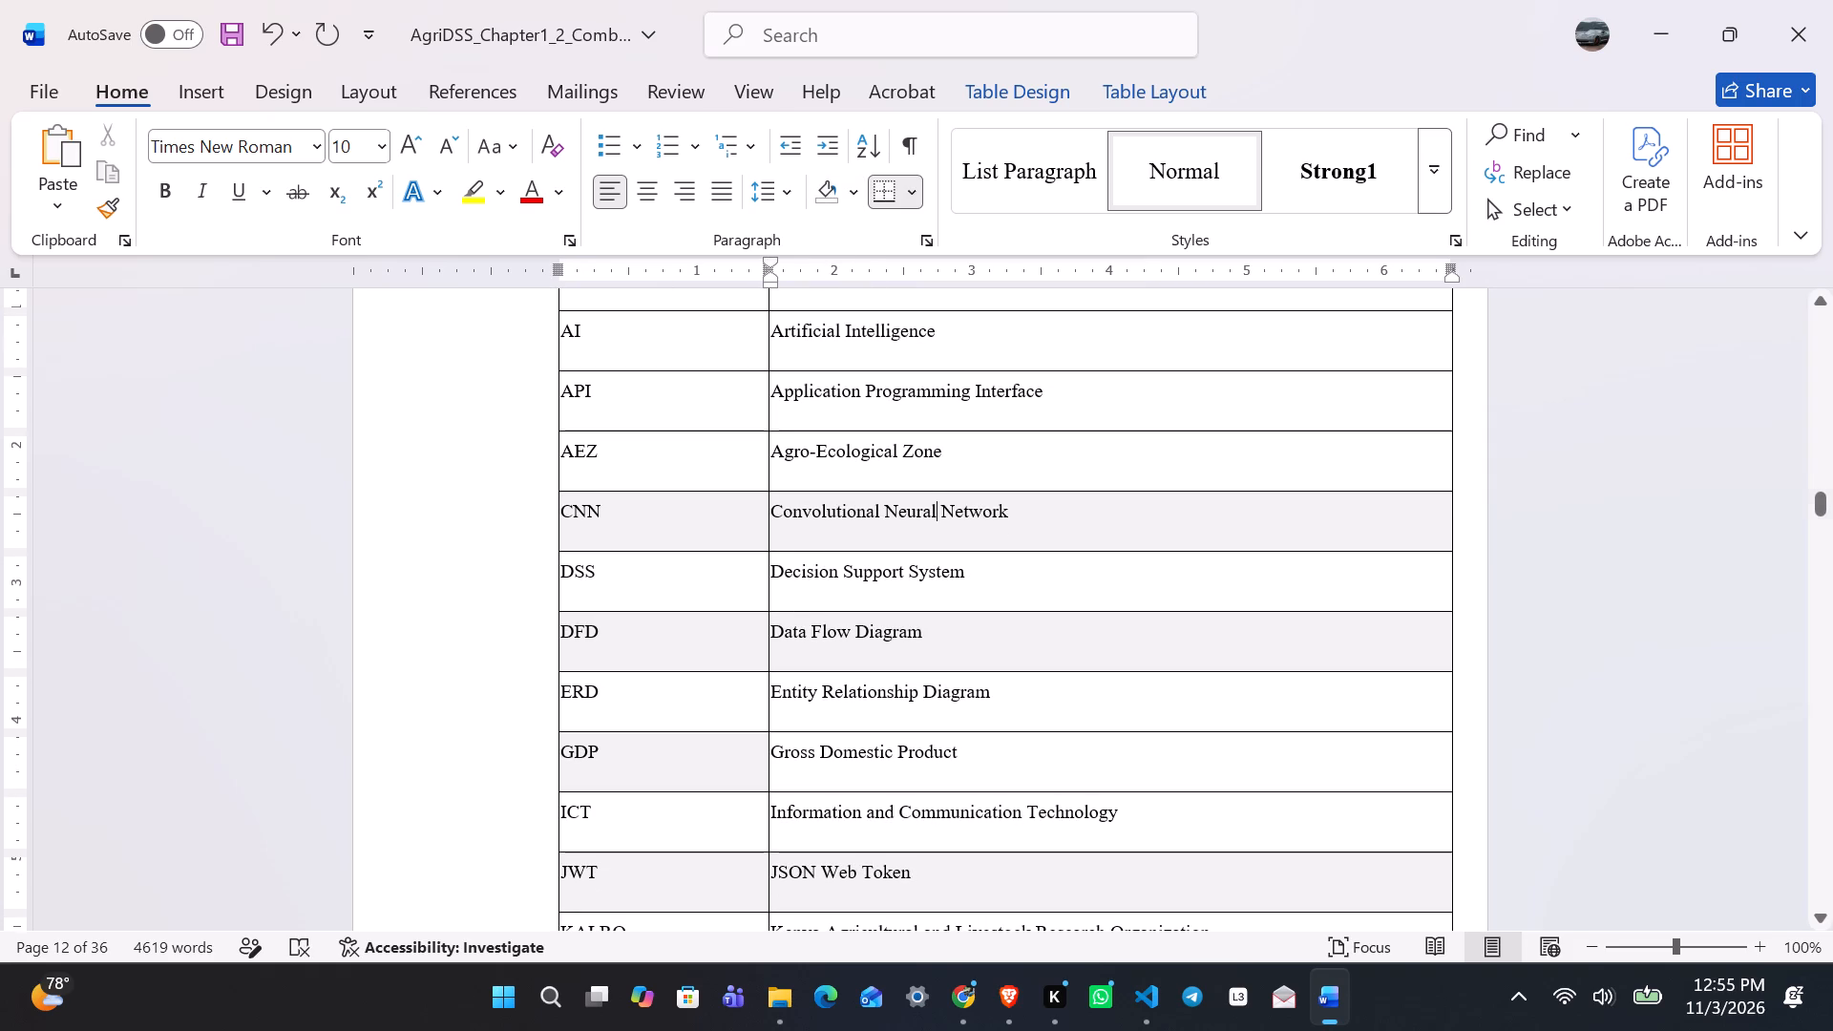
click(827, 185)
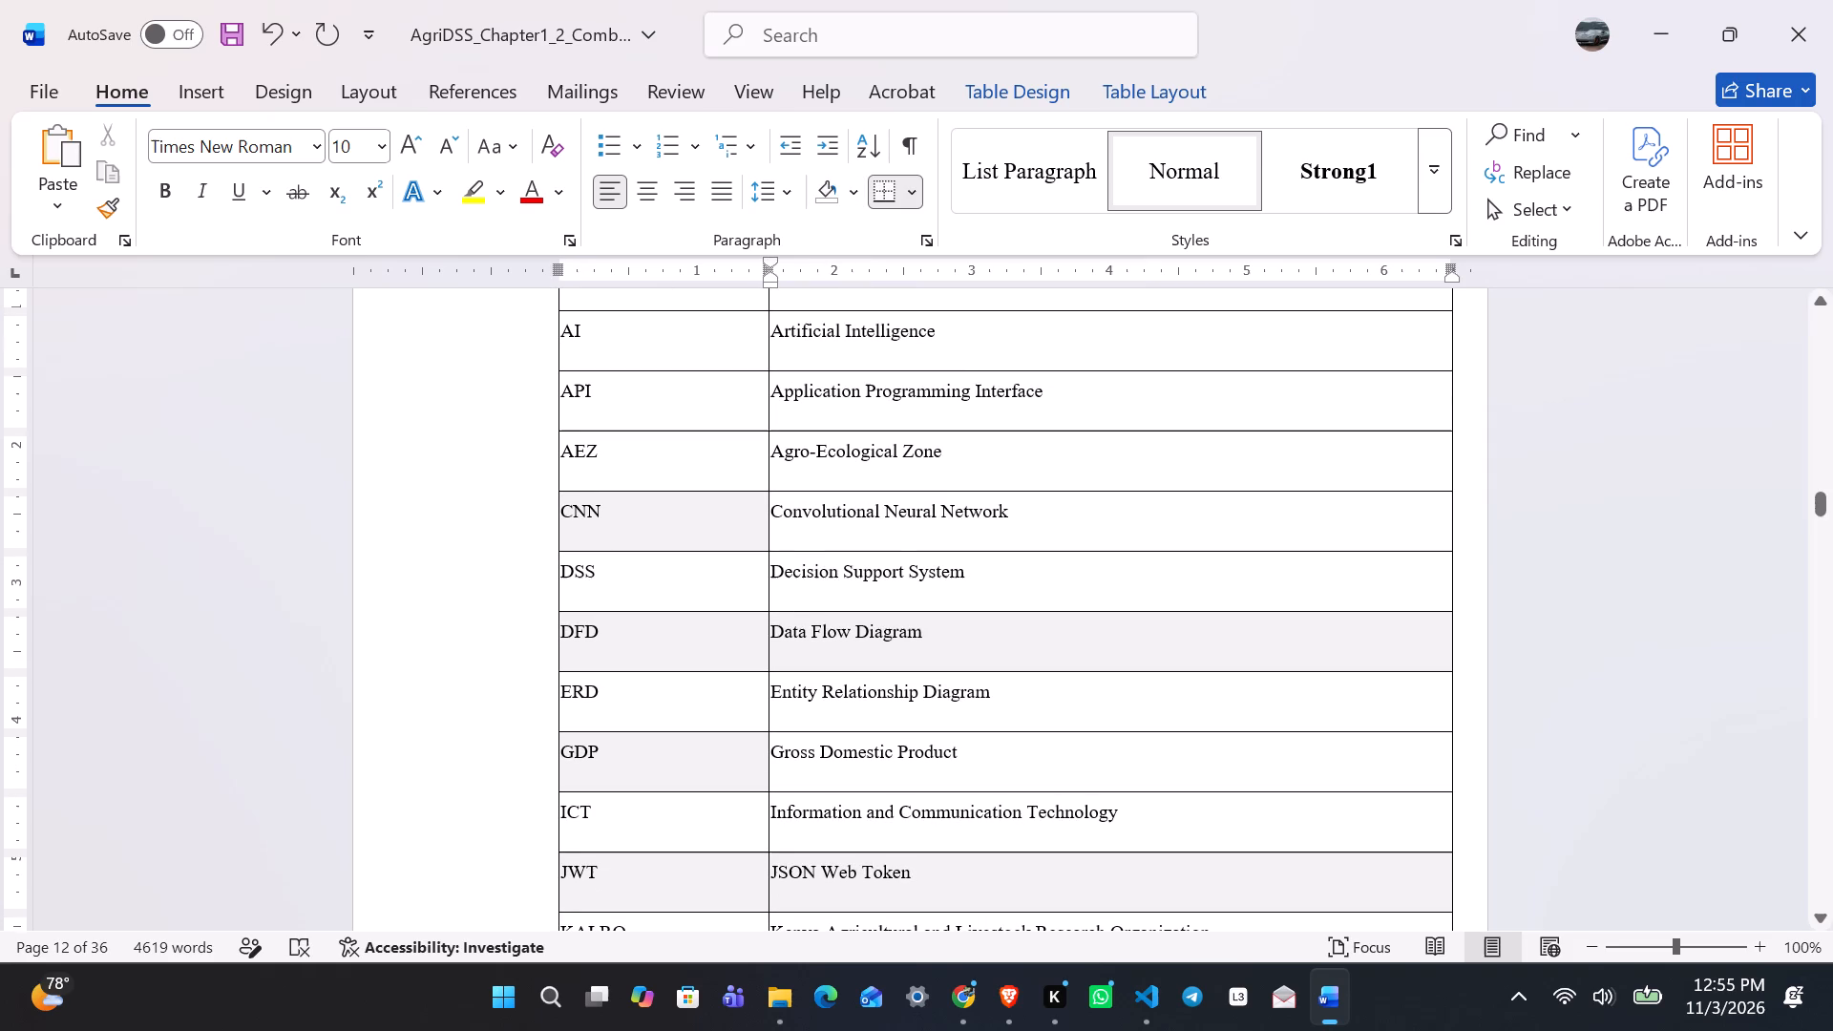
click(719, 529)
click(819, 183)
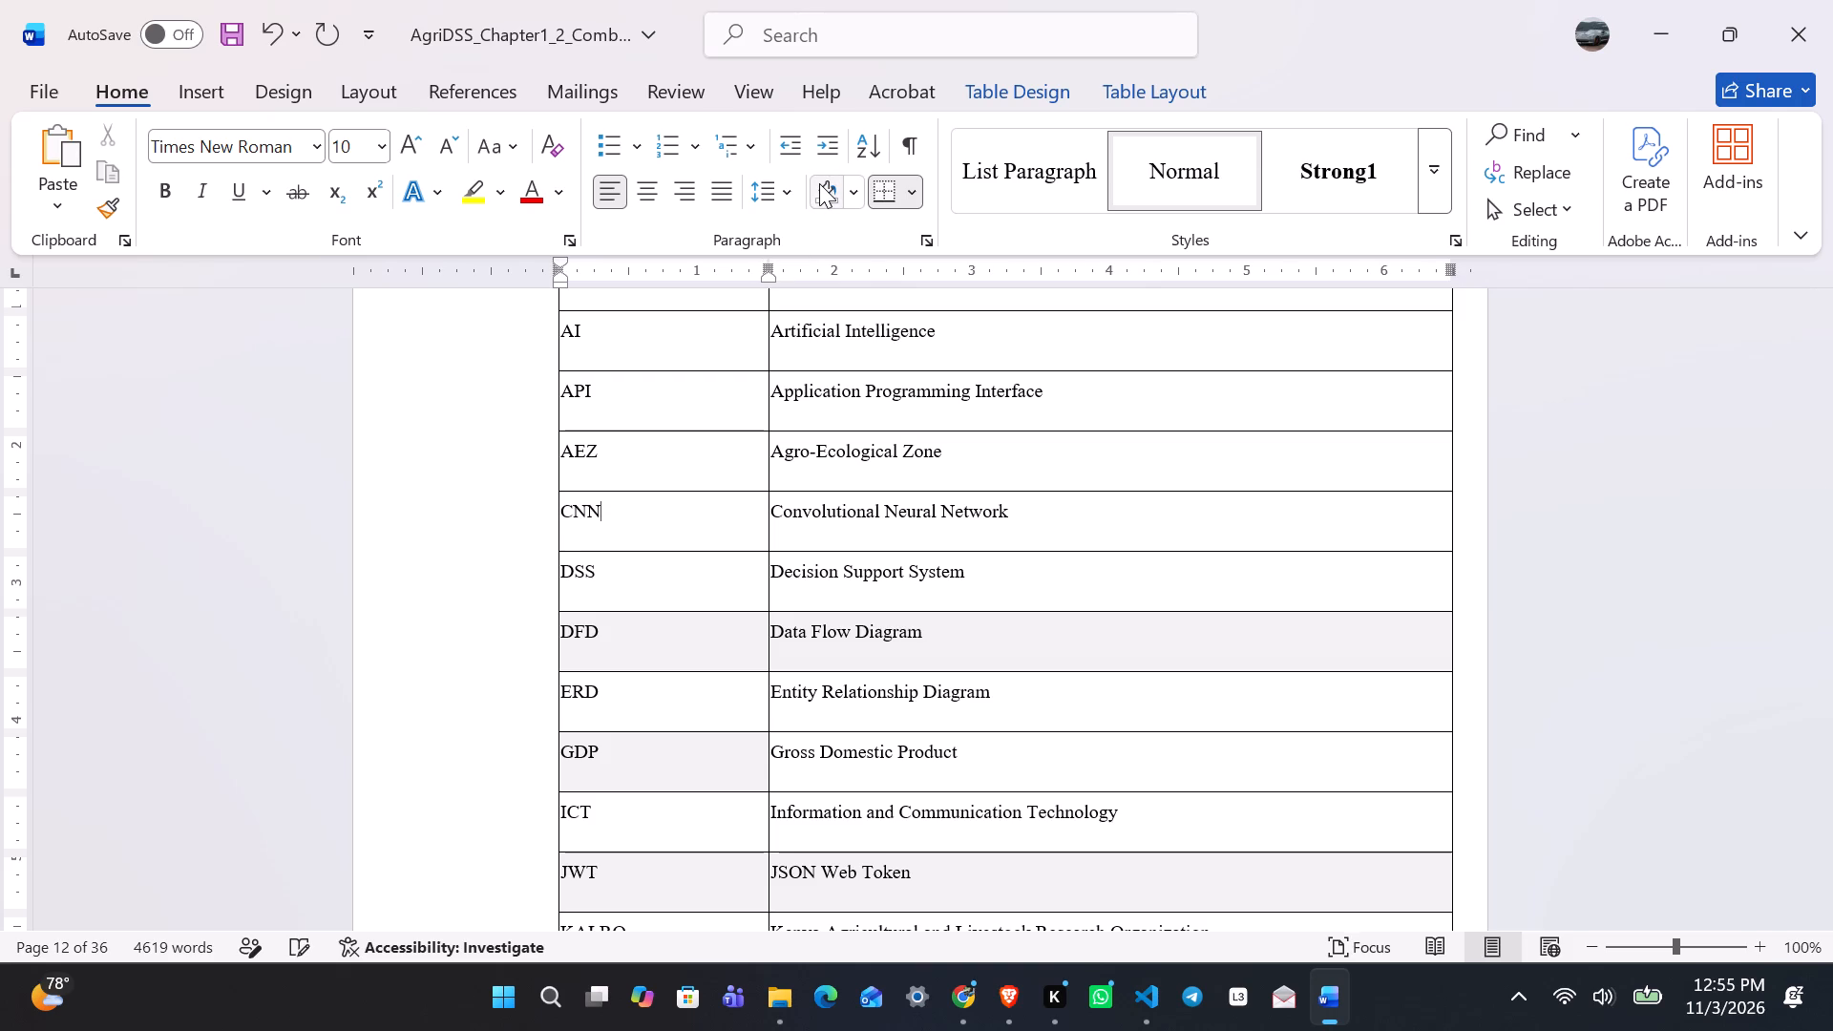
Remove the grey shading from both cells of the DFD row and from the "GDP" cell in the abbreviations table.
scroll(893, 577, down, 1)
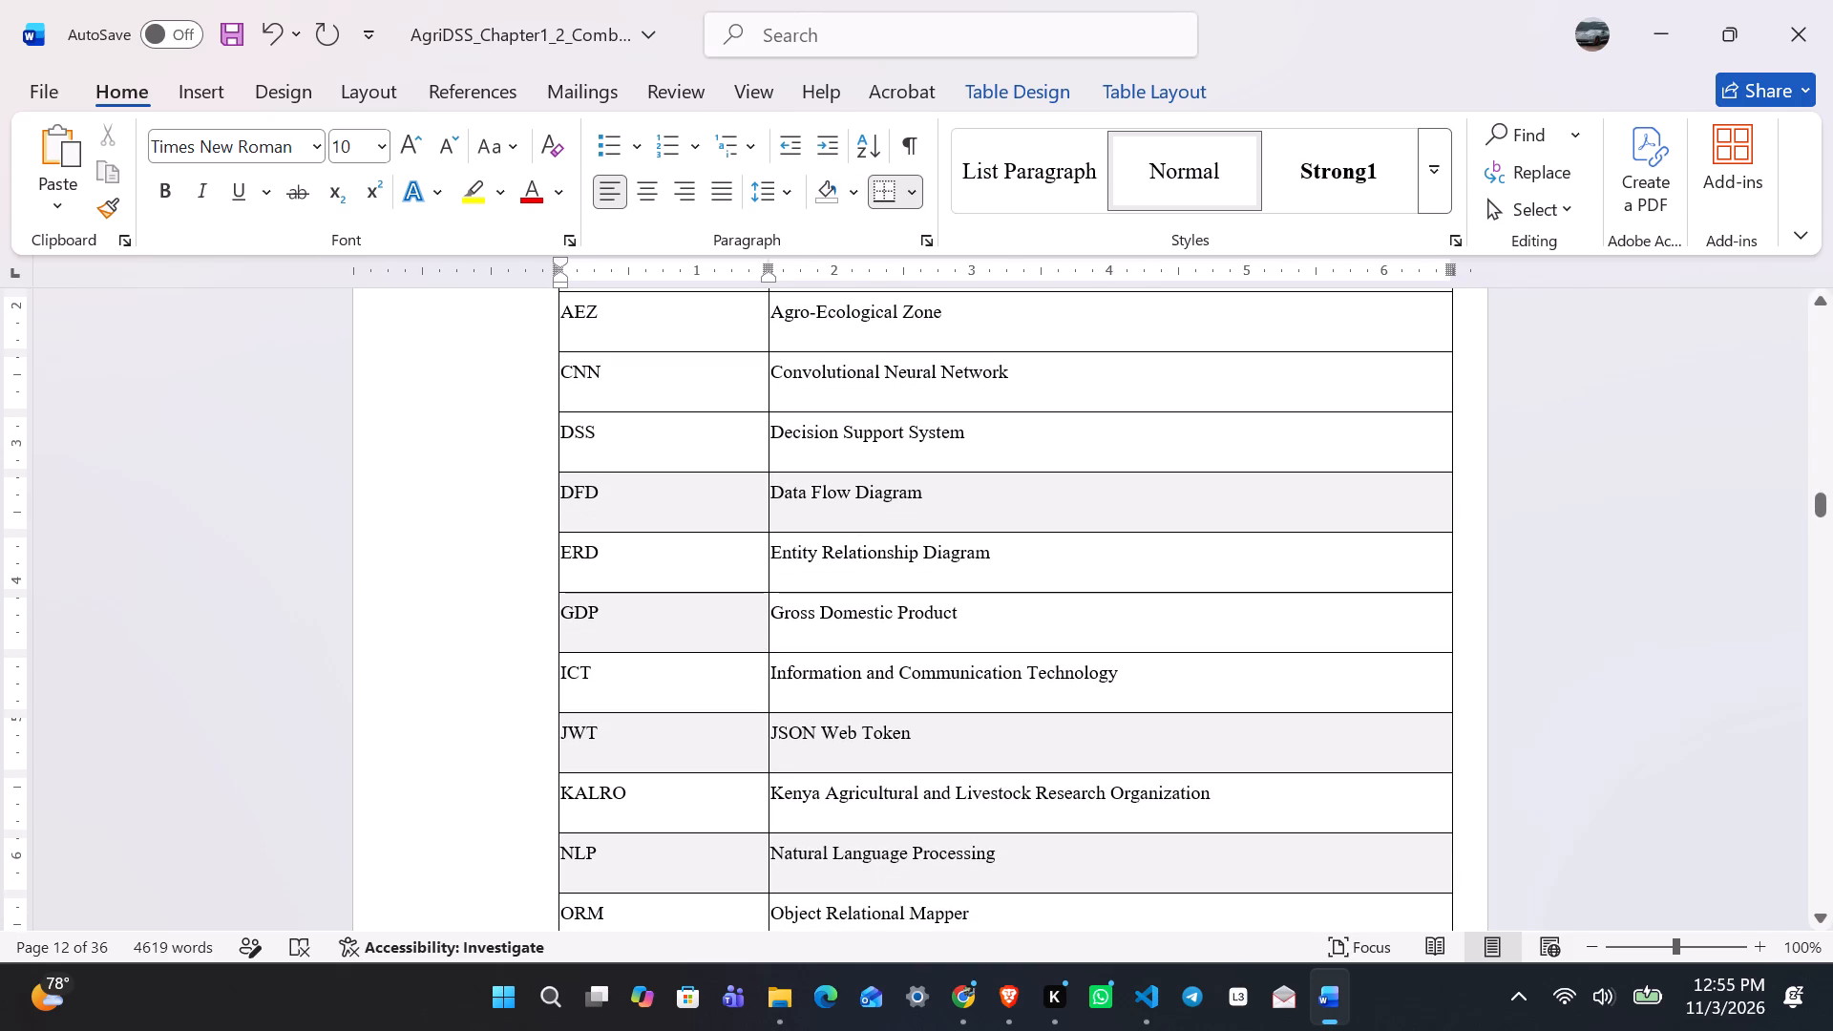
click(749, 524)
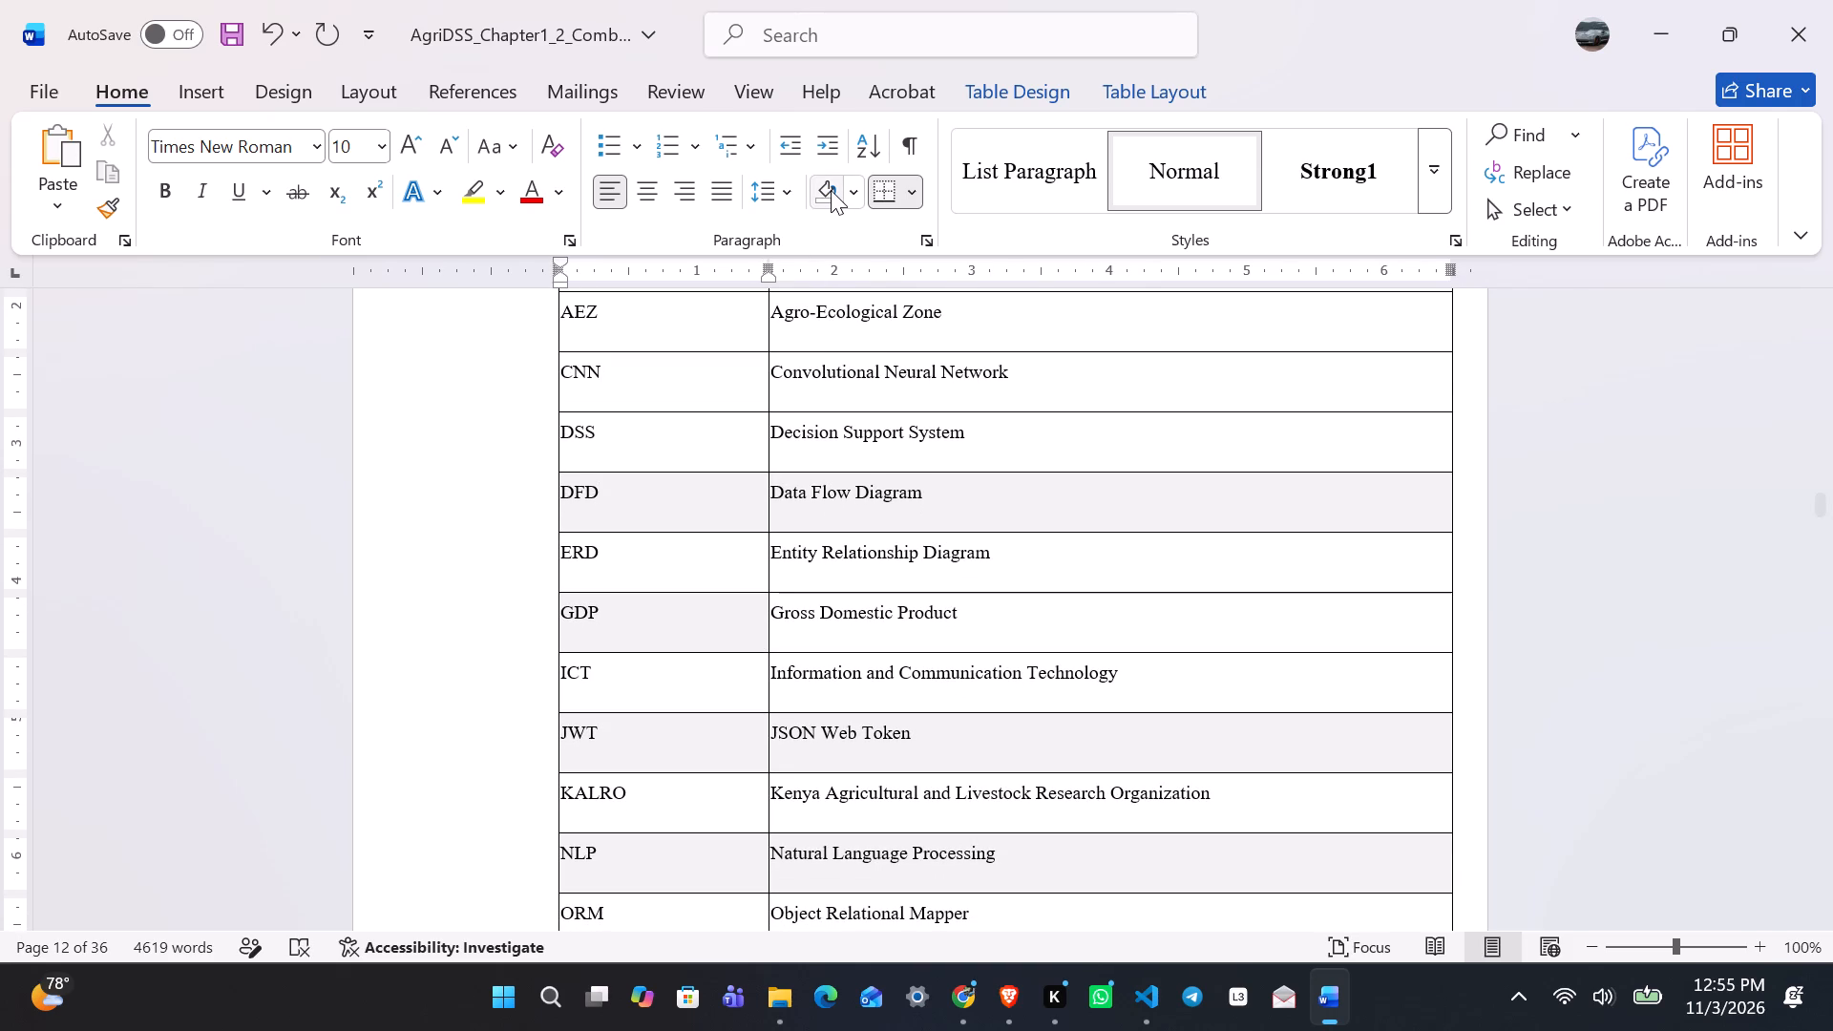
click(831, 190)
click(1038, 493)
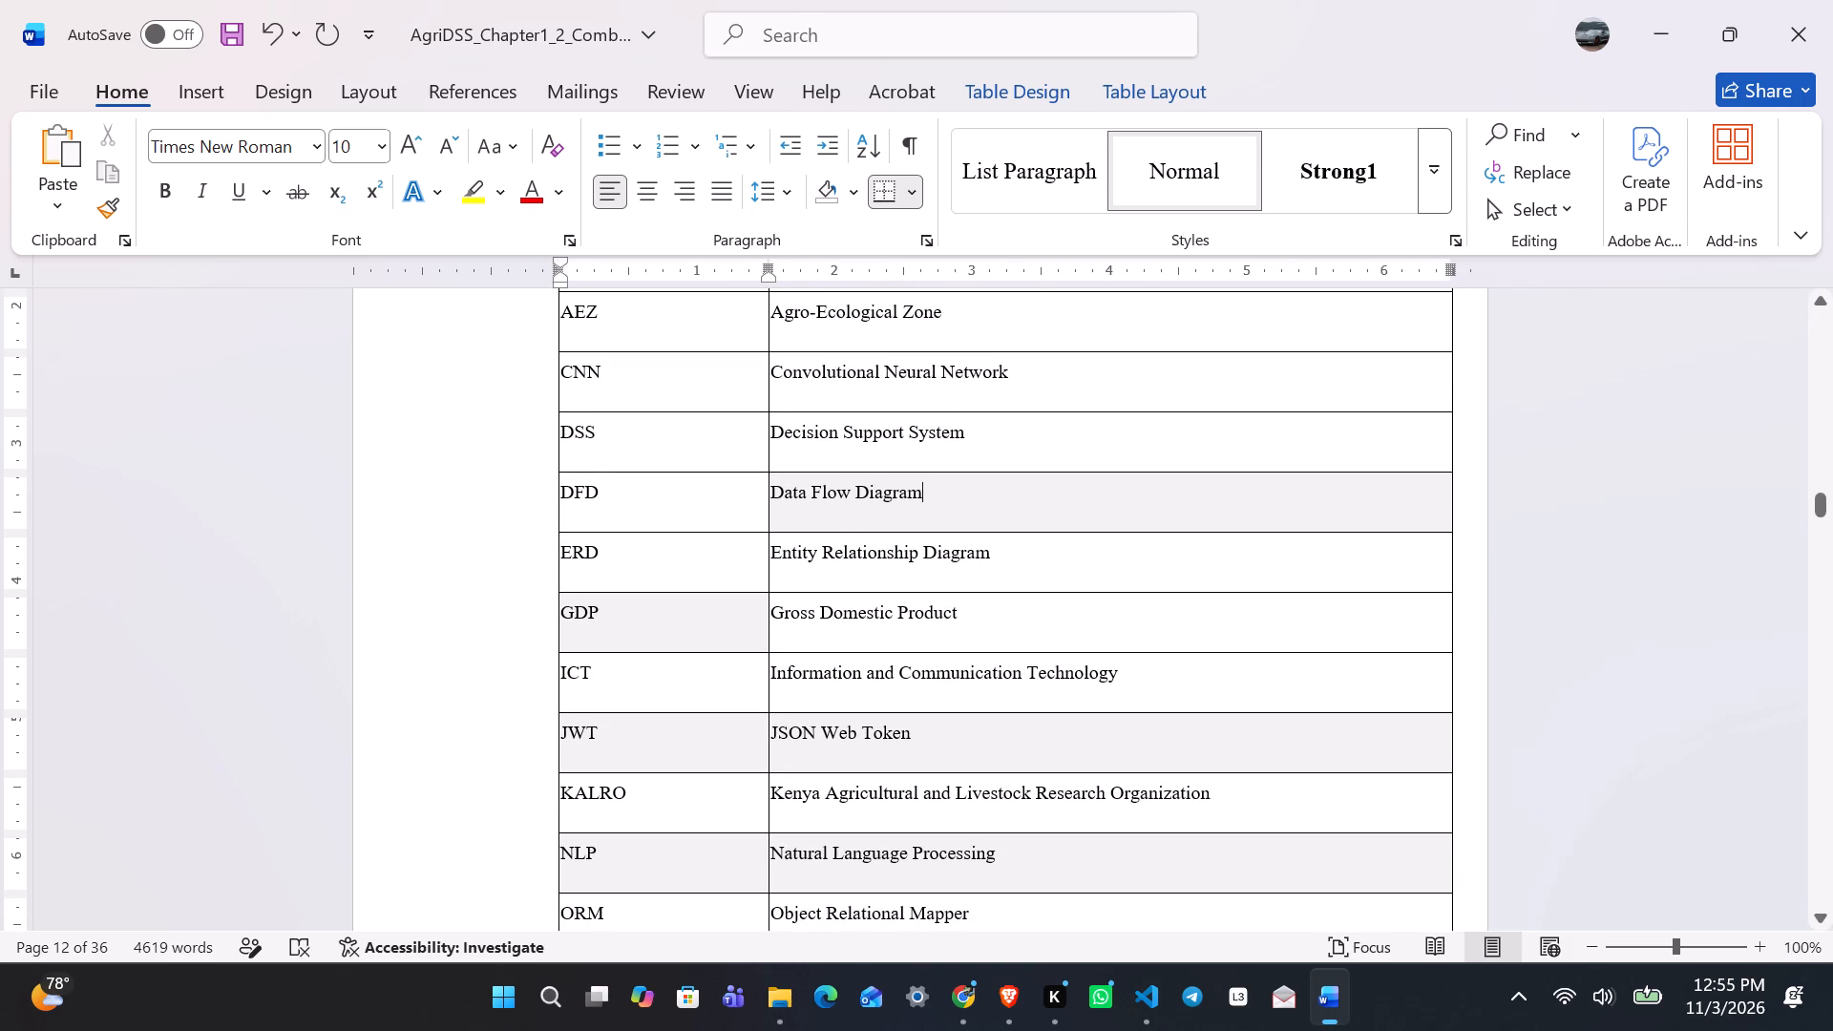
click(819, 190)
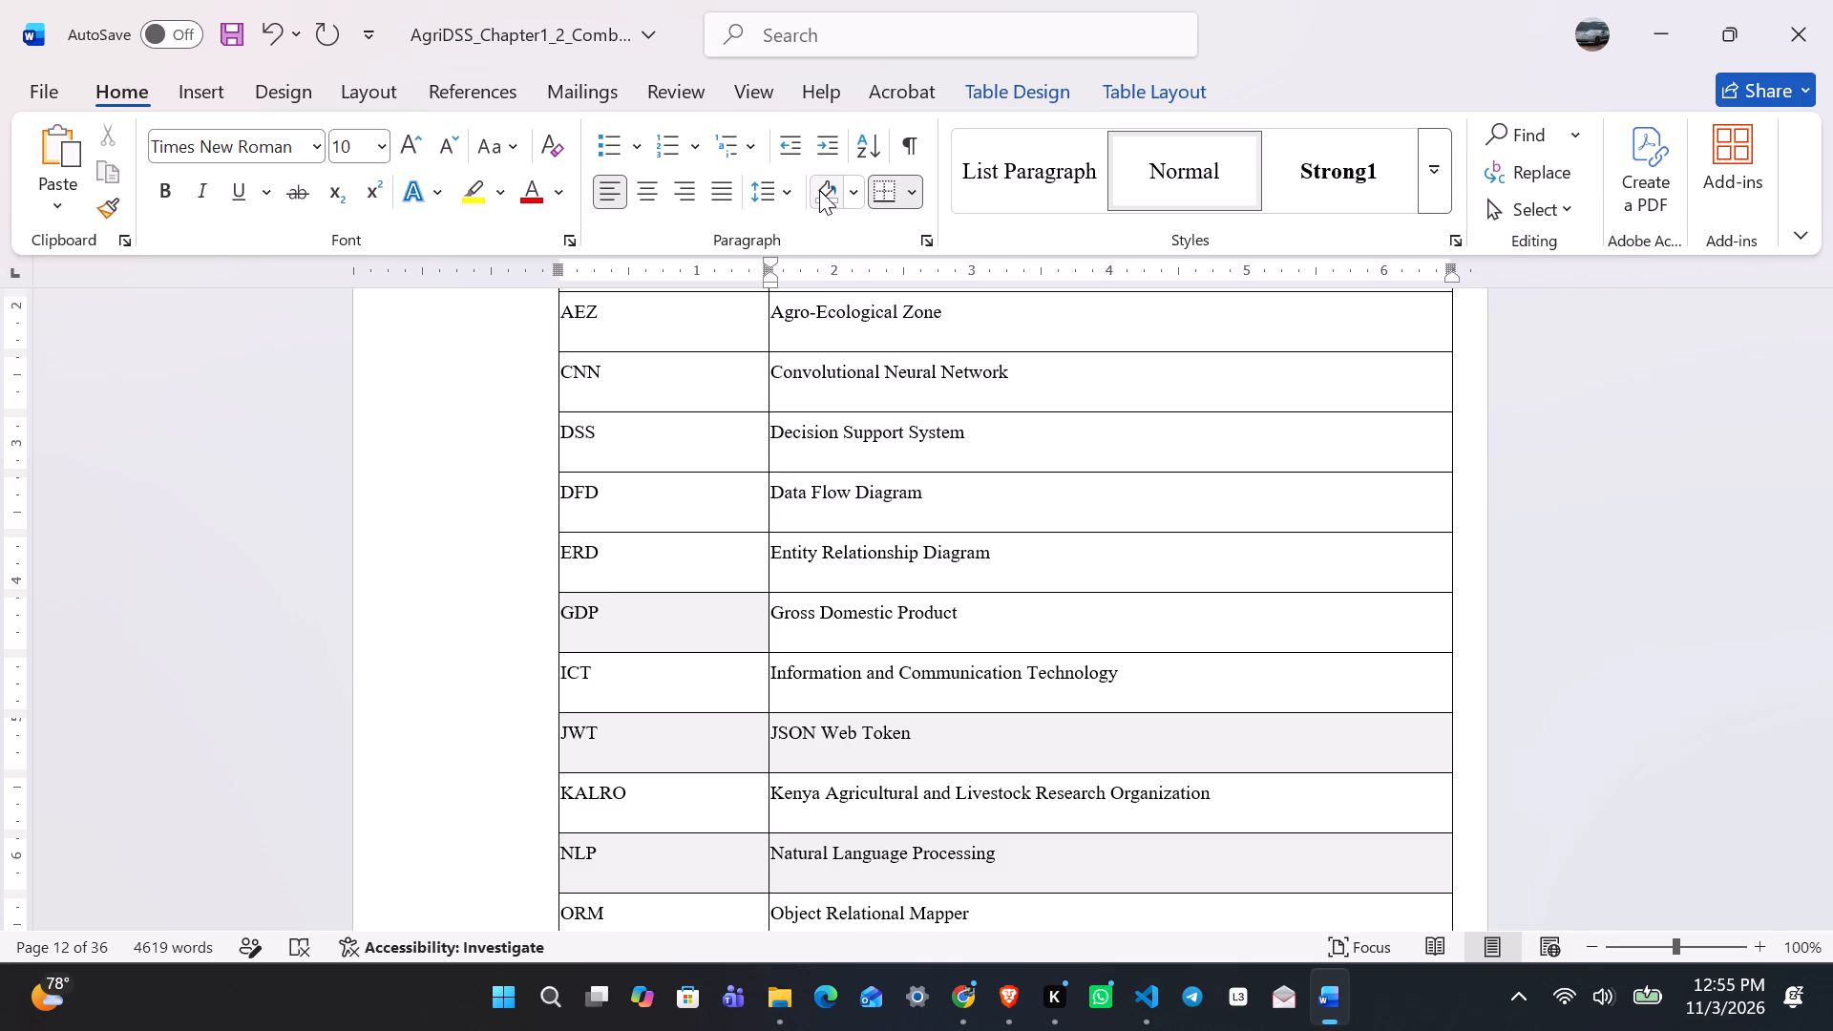
click(660, 638)
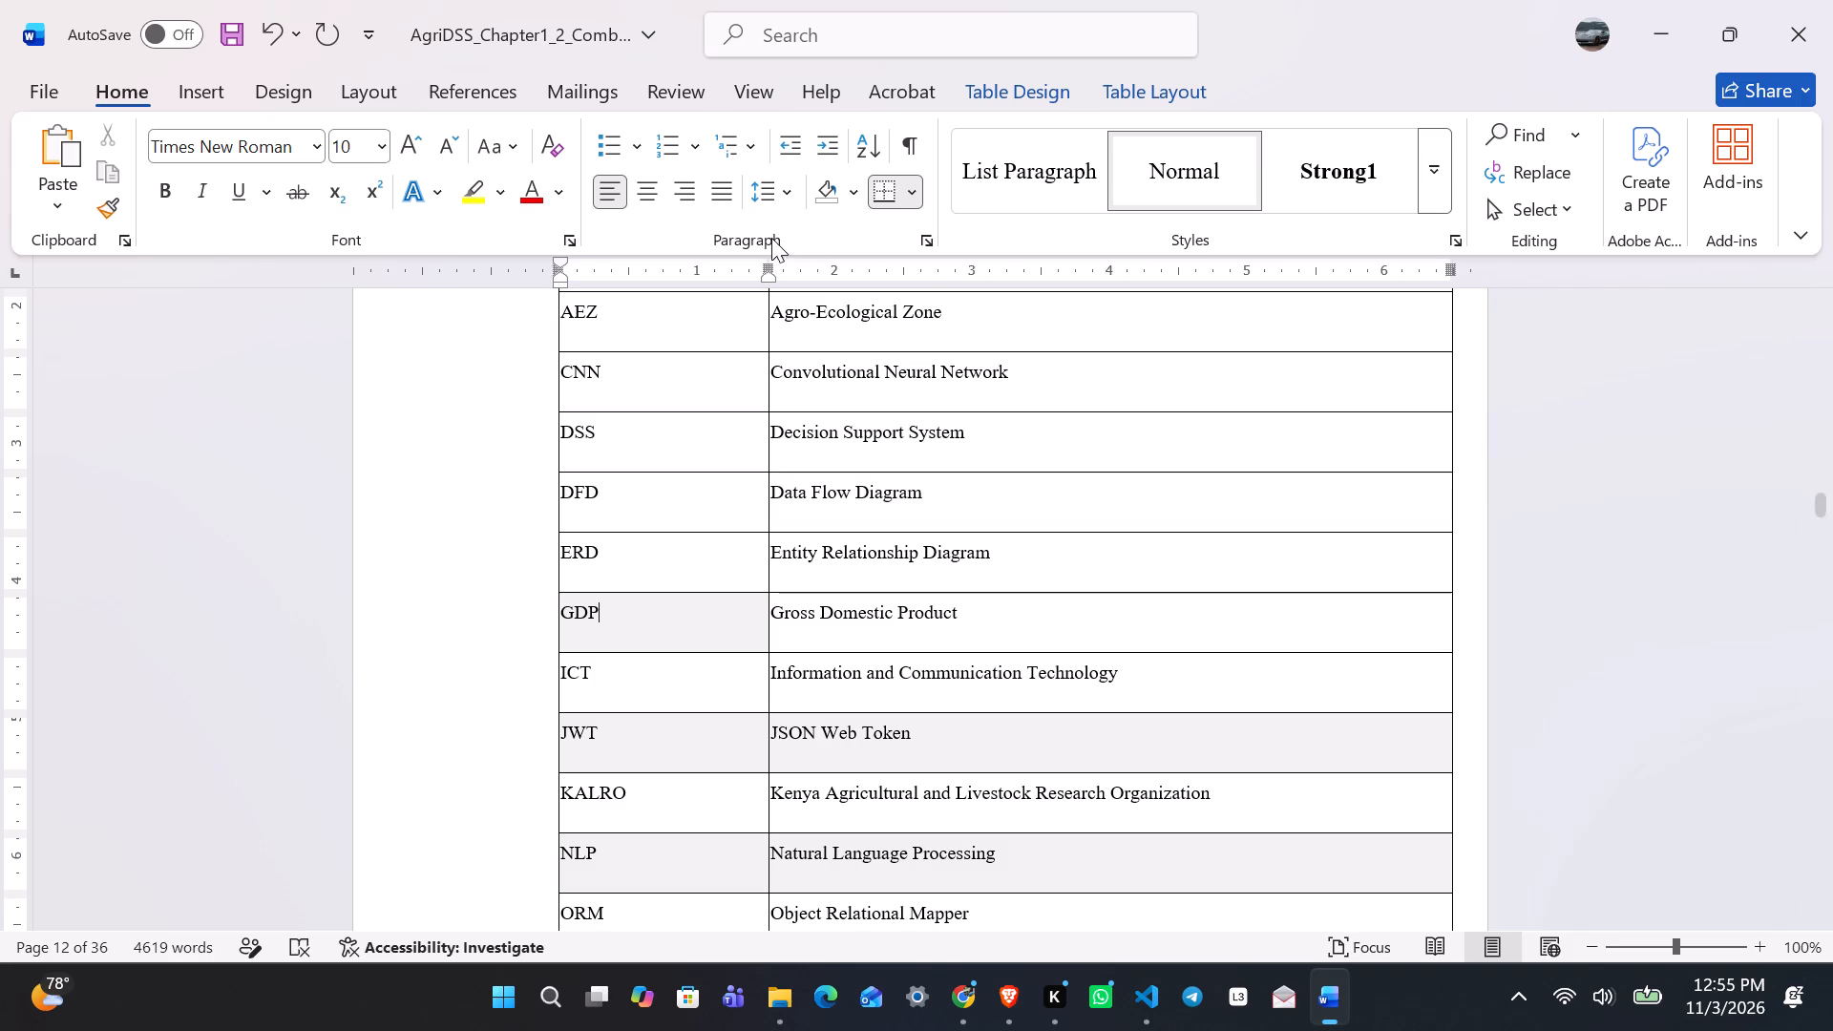
click(818, 184)
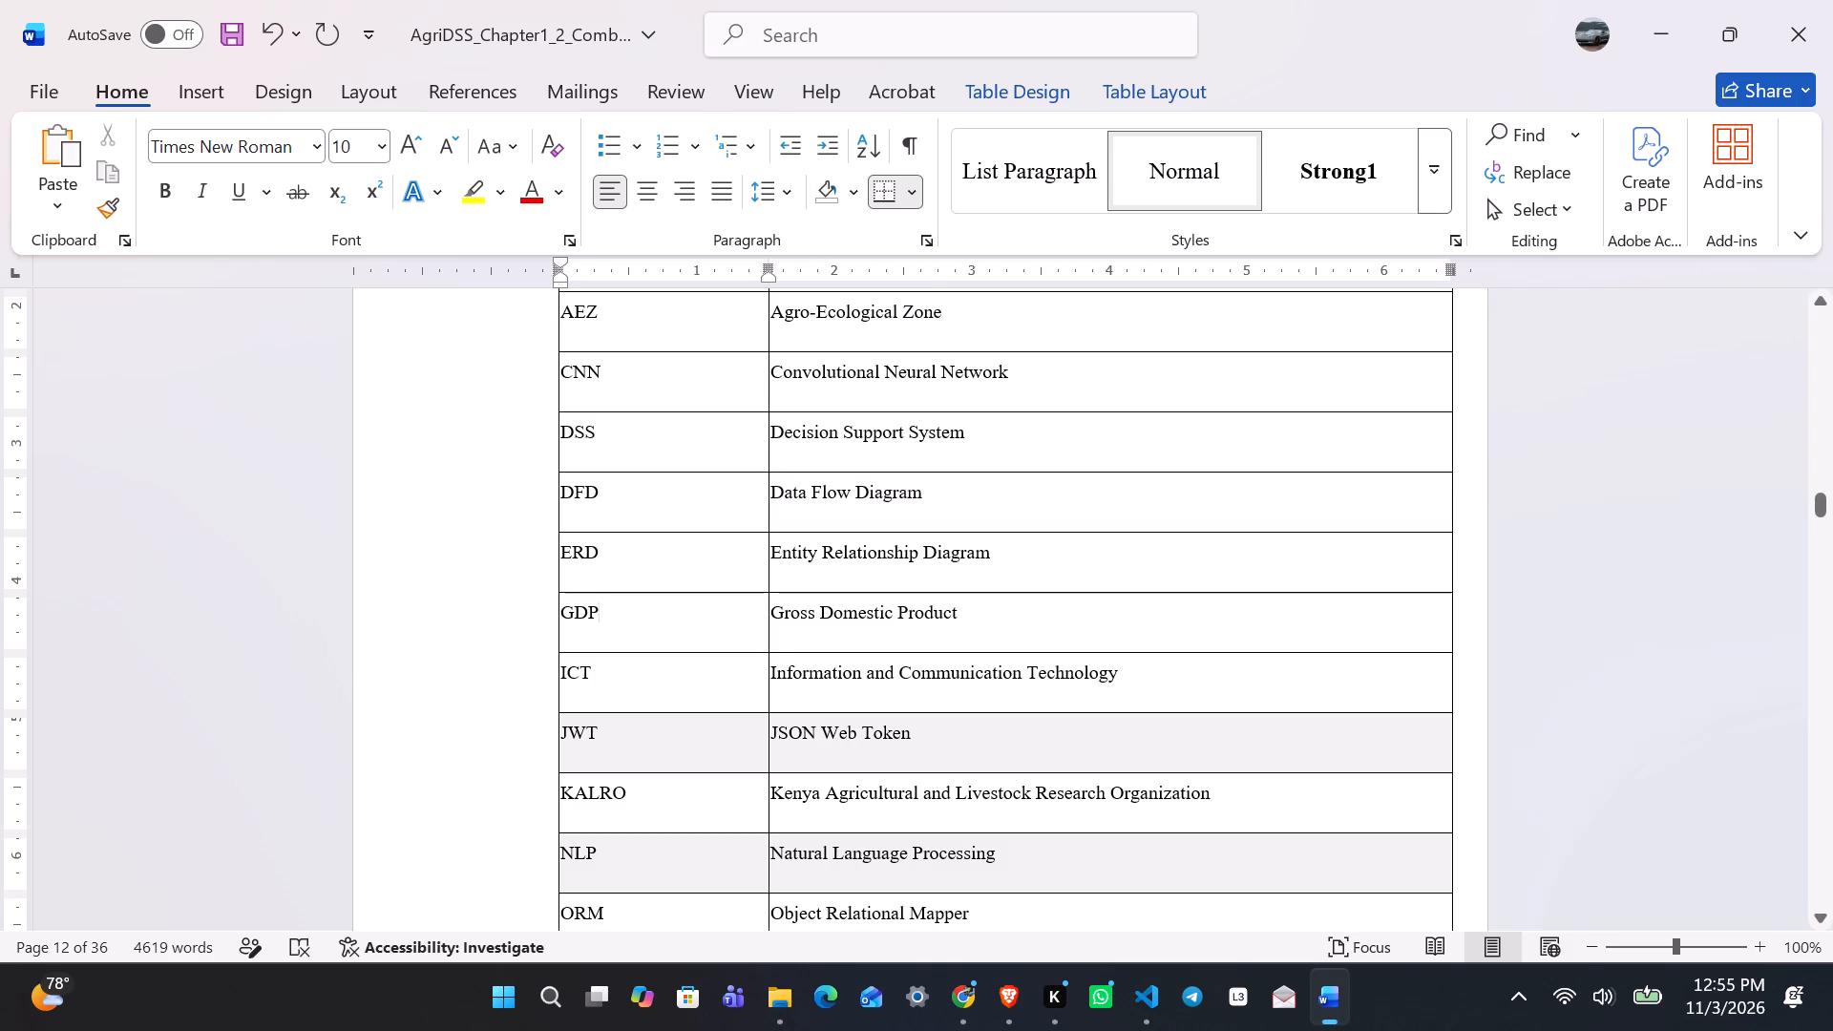
Remove the grey shading from both cells of the JWT row and the NLP row in the abbreviations table.
click(639, 744)
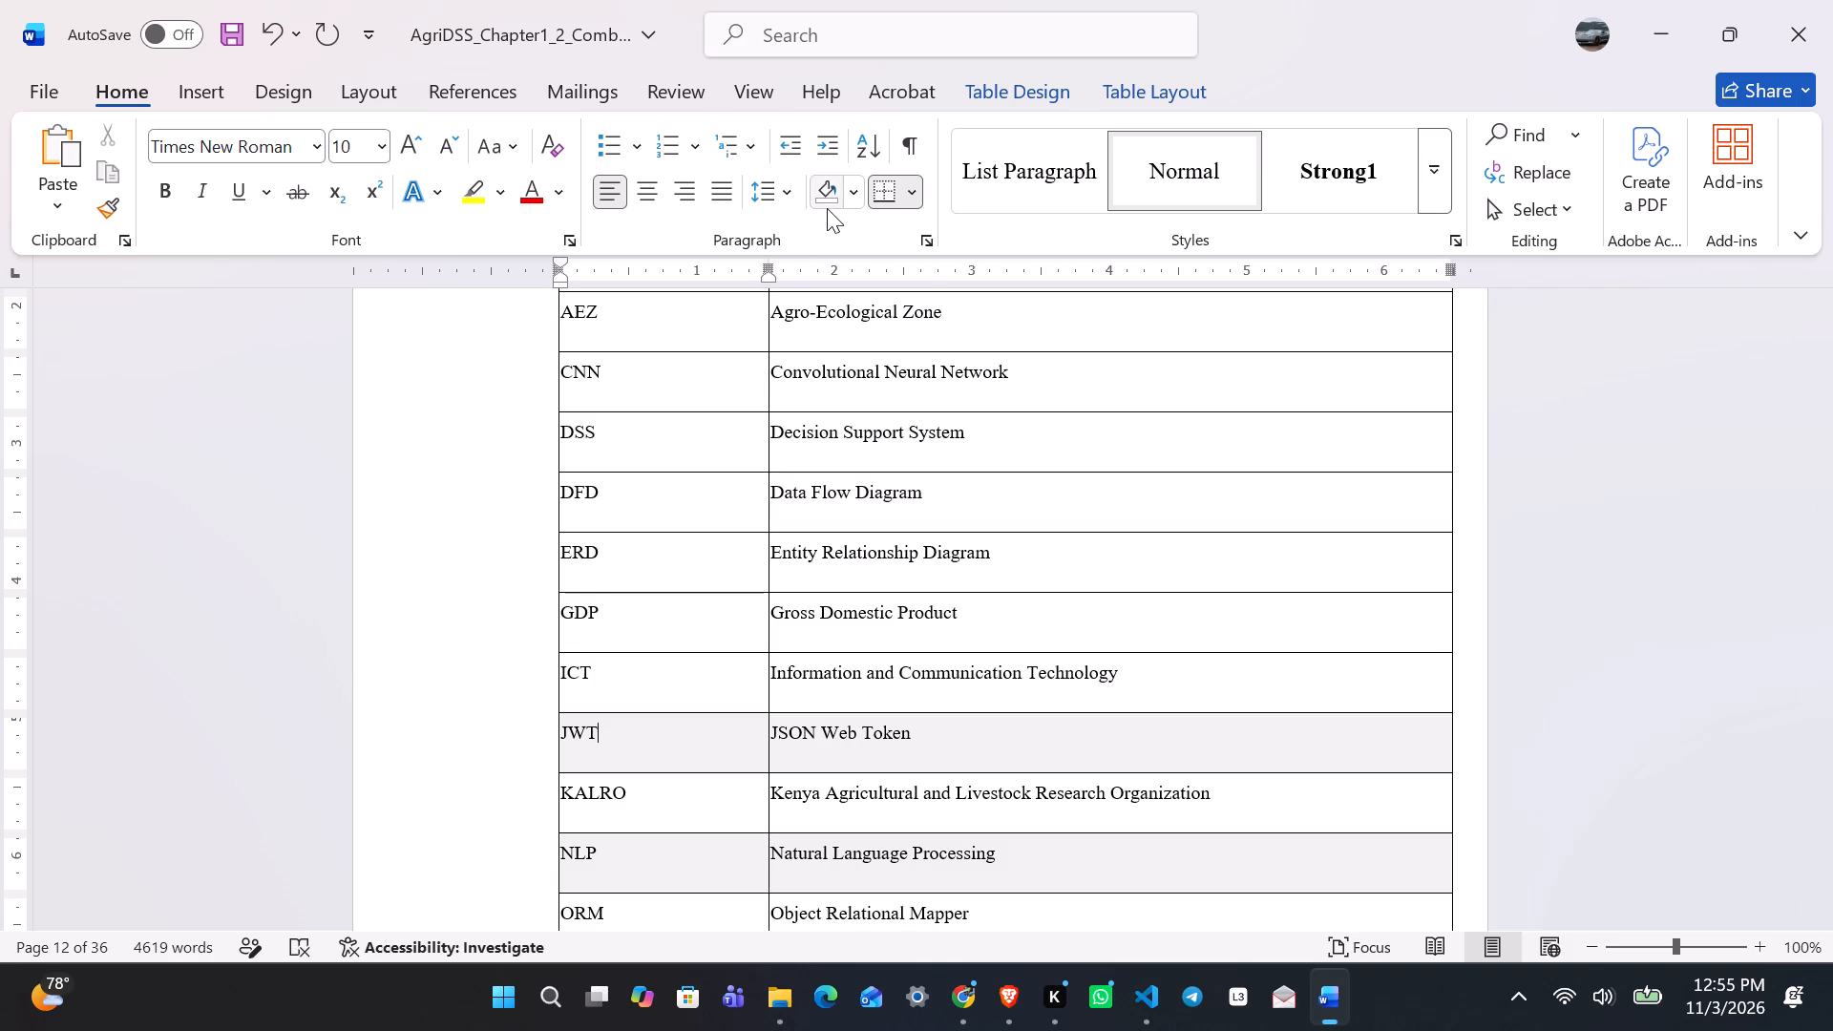
click(827, 208)
click(964, 733)
click(821, 198)
scroll(968, 468, down, 1)
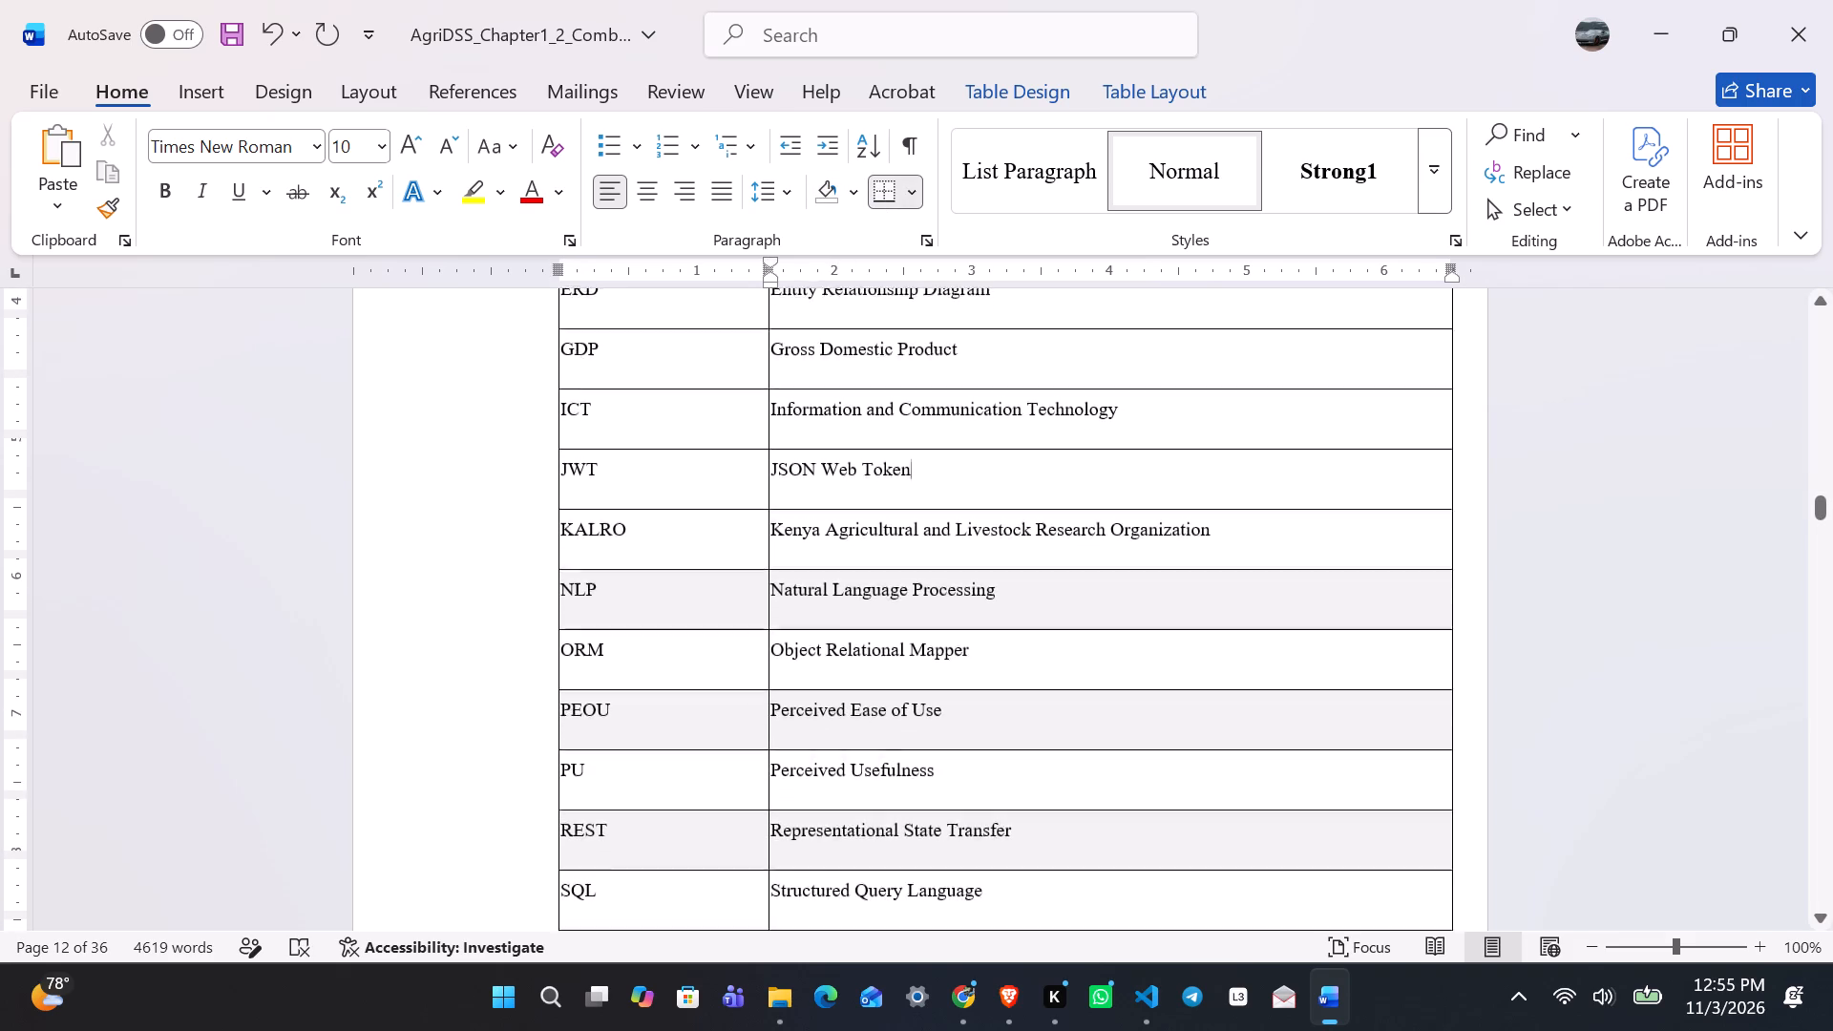
scroll(968, 468, down, 1)
click(684, 583)
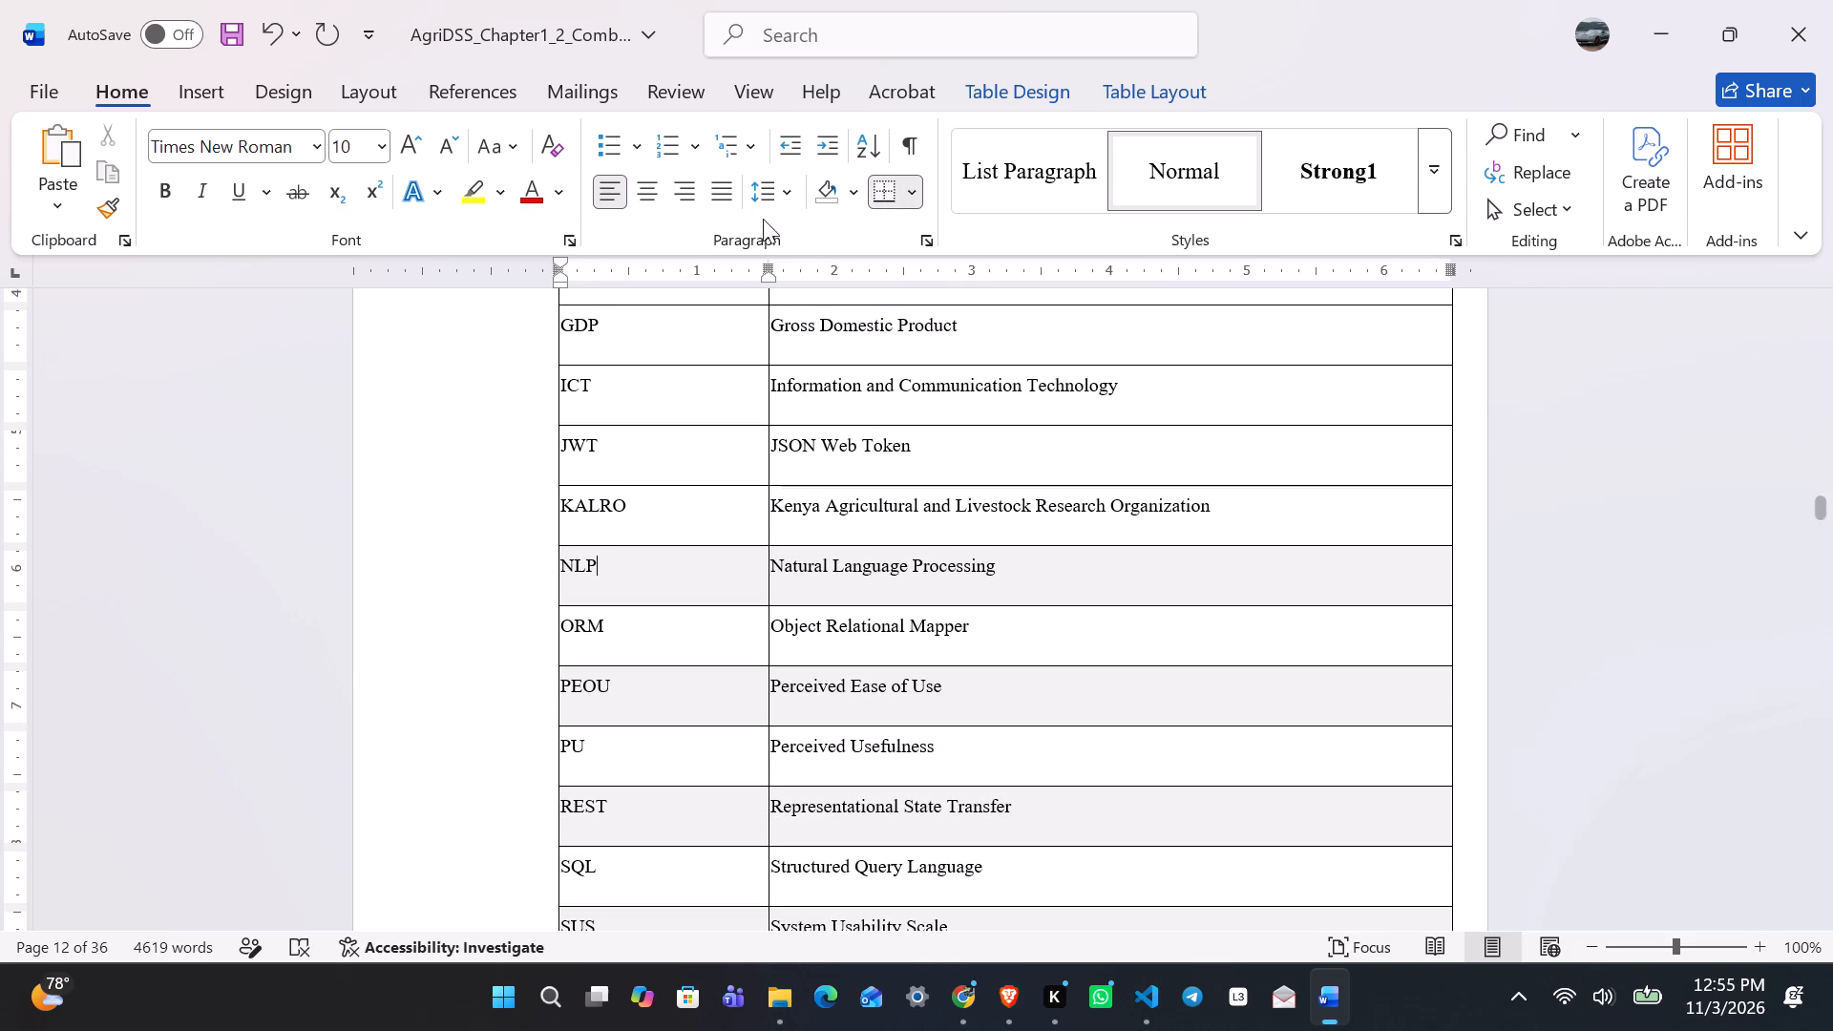
click(823, 179)
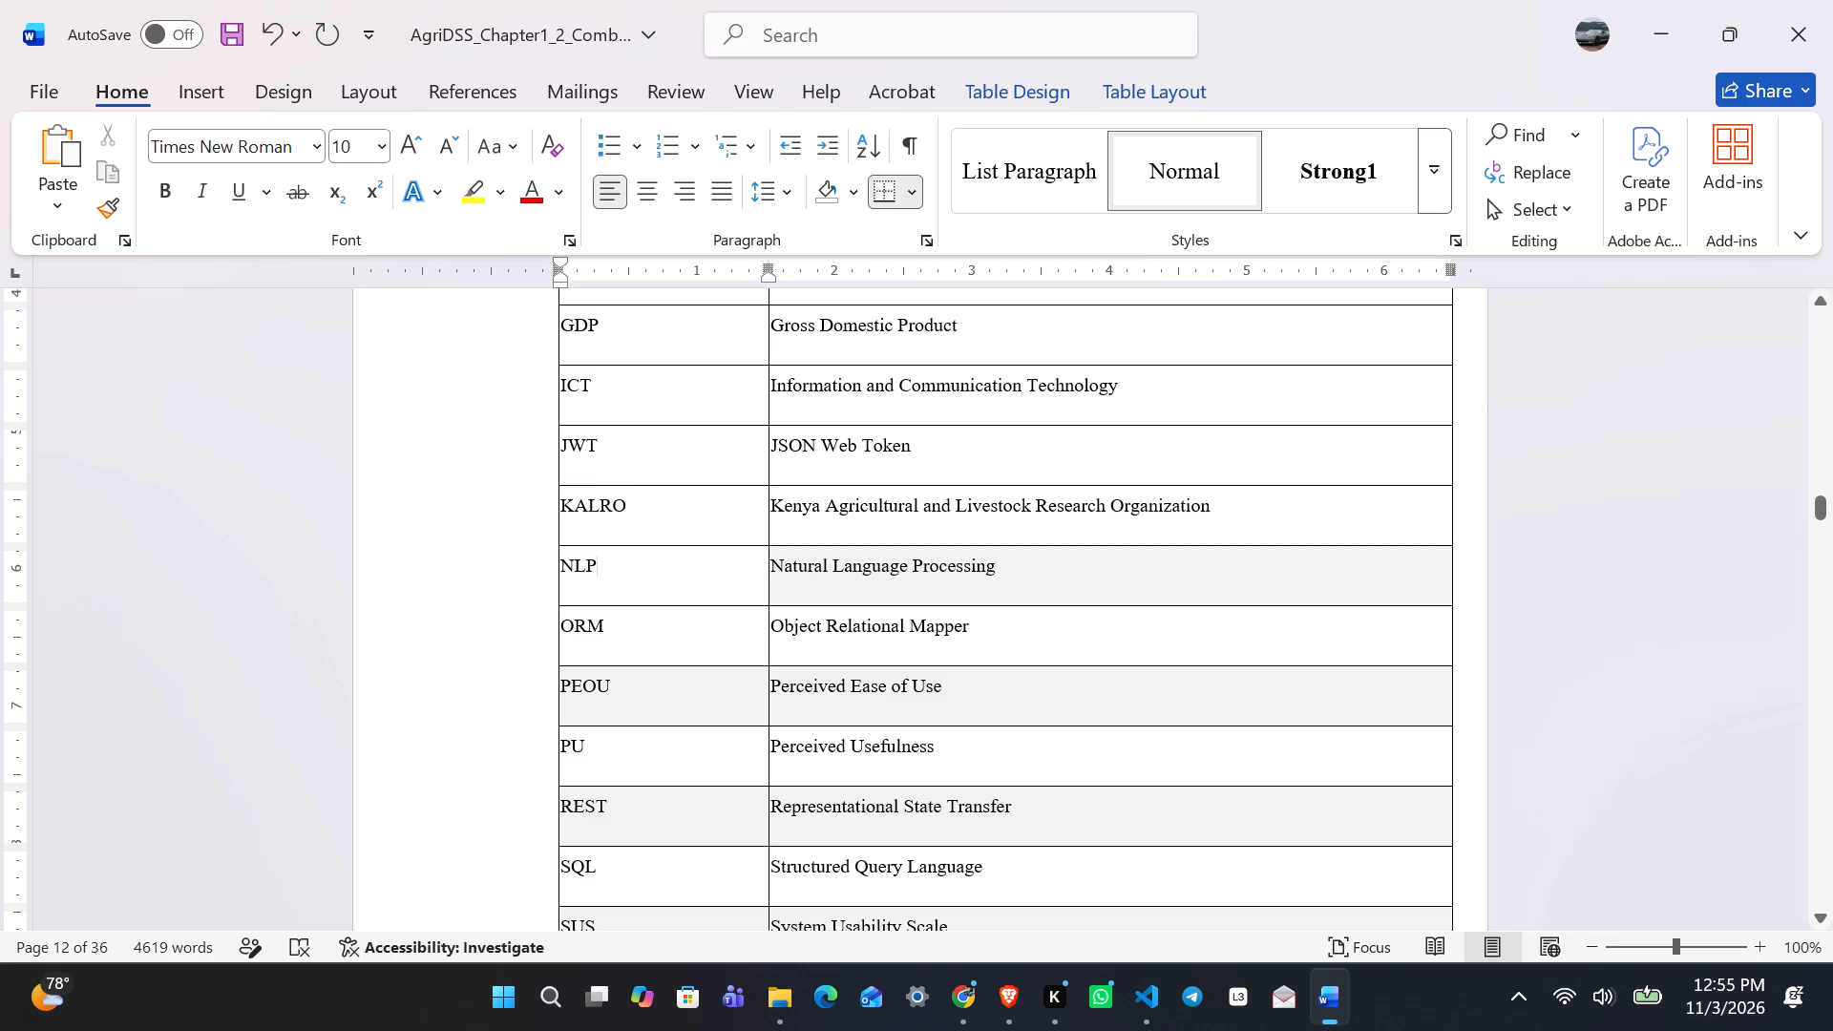
click(1054, 588)
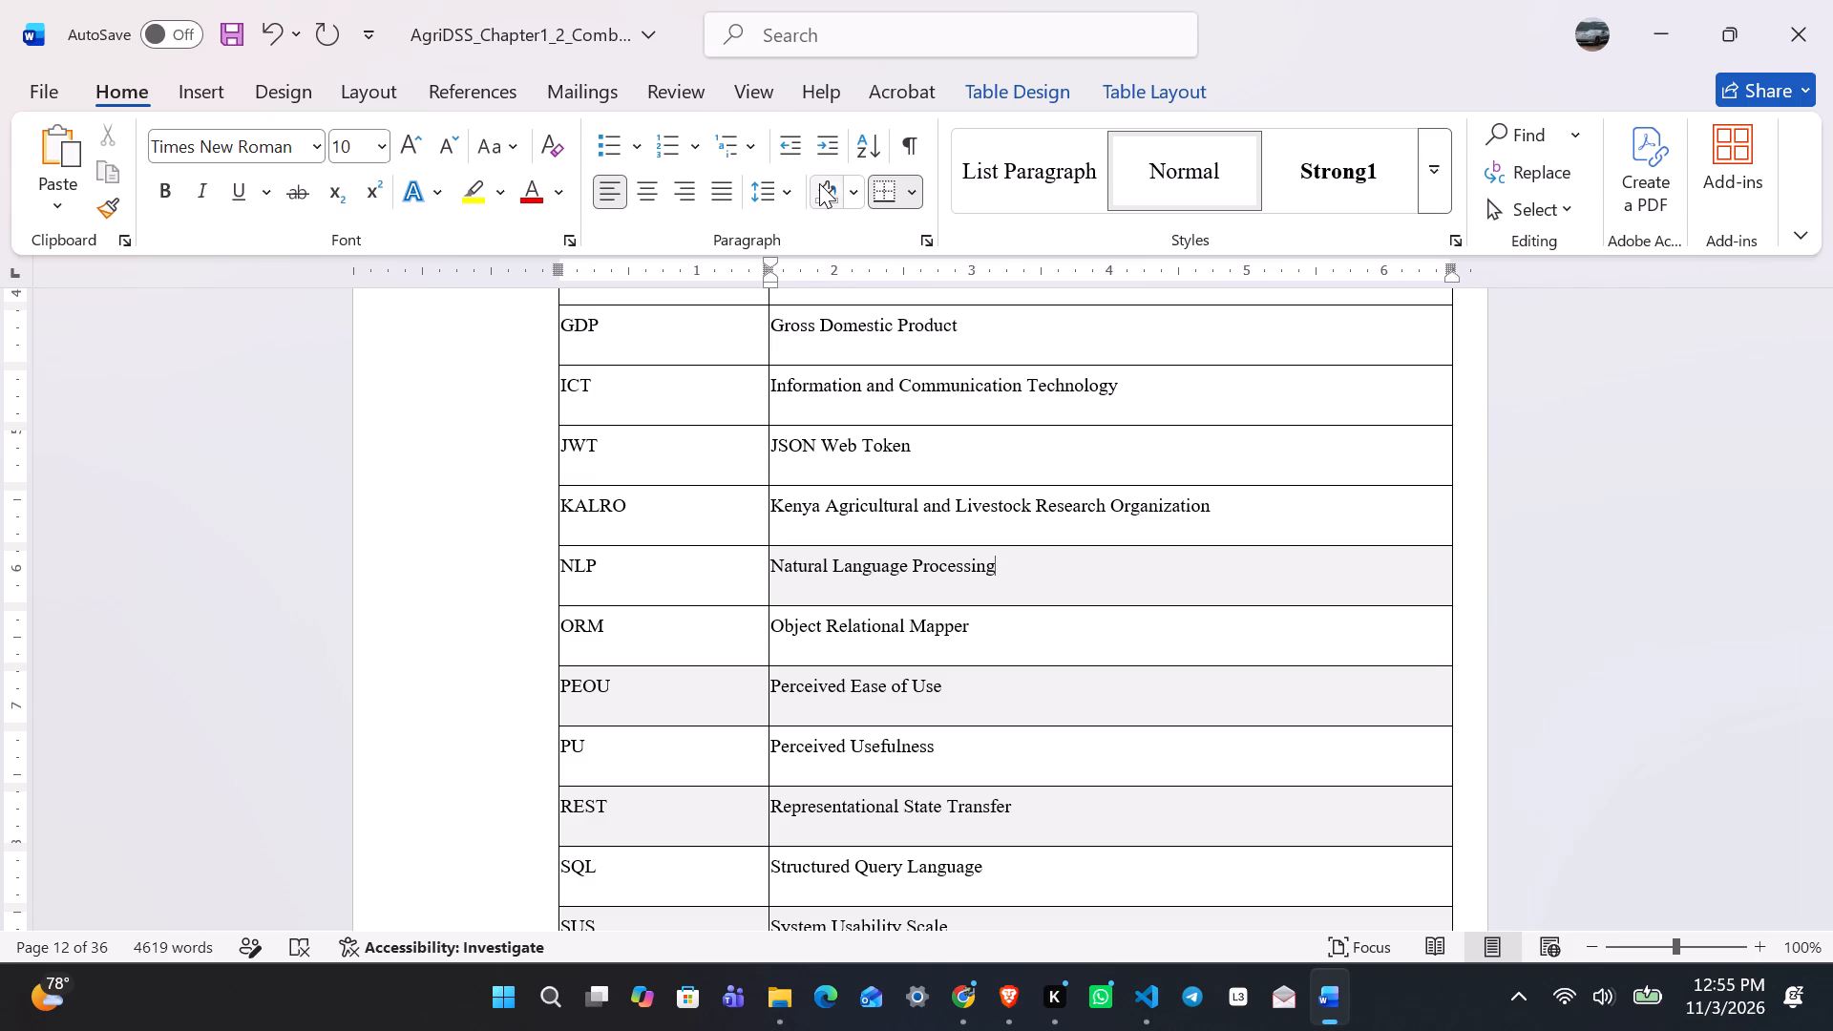
click(819, 183)
Remove the grey shading from the "Perceived Ease of Use" and "PEOU" cells in the abbreviations table.
click(981, 679)
click(814, 199)
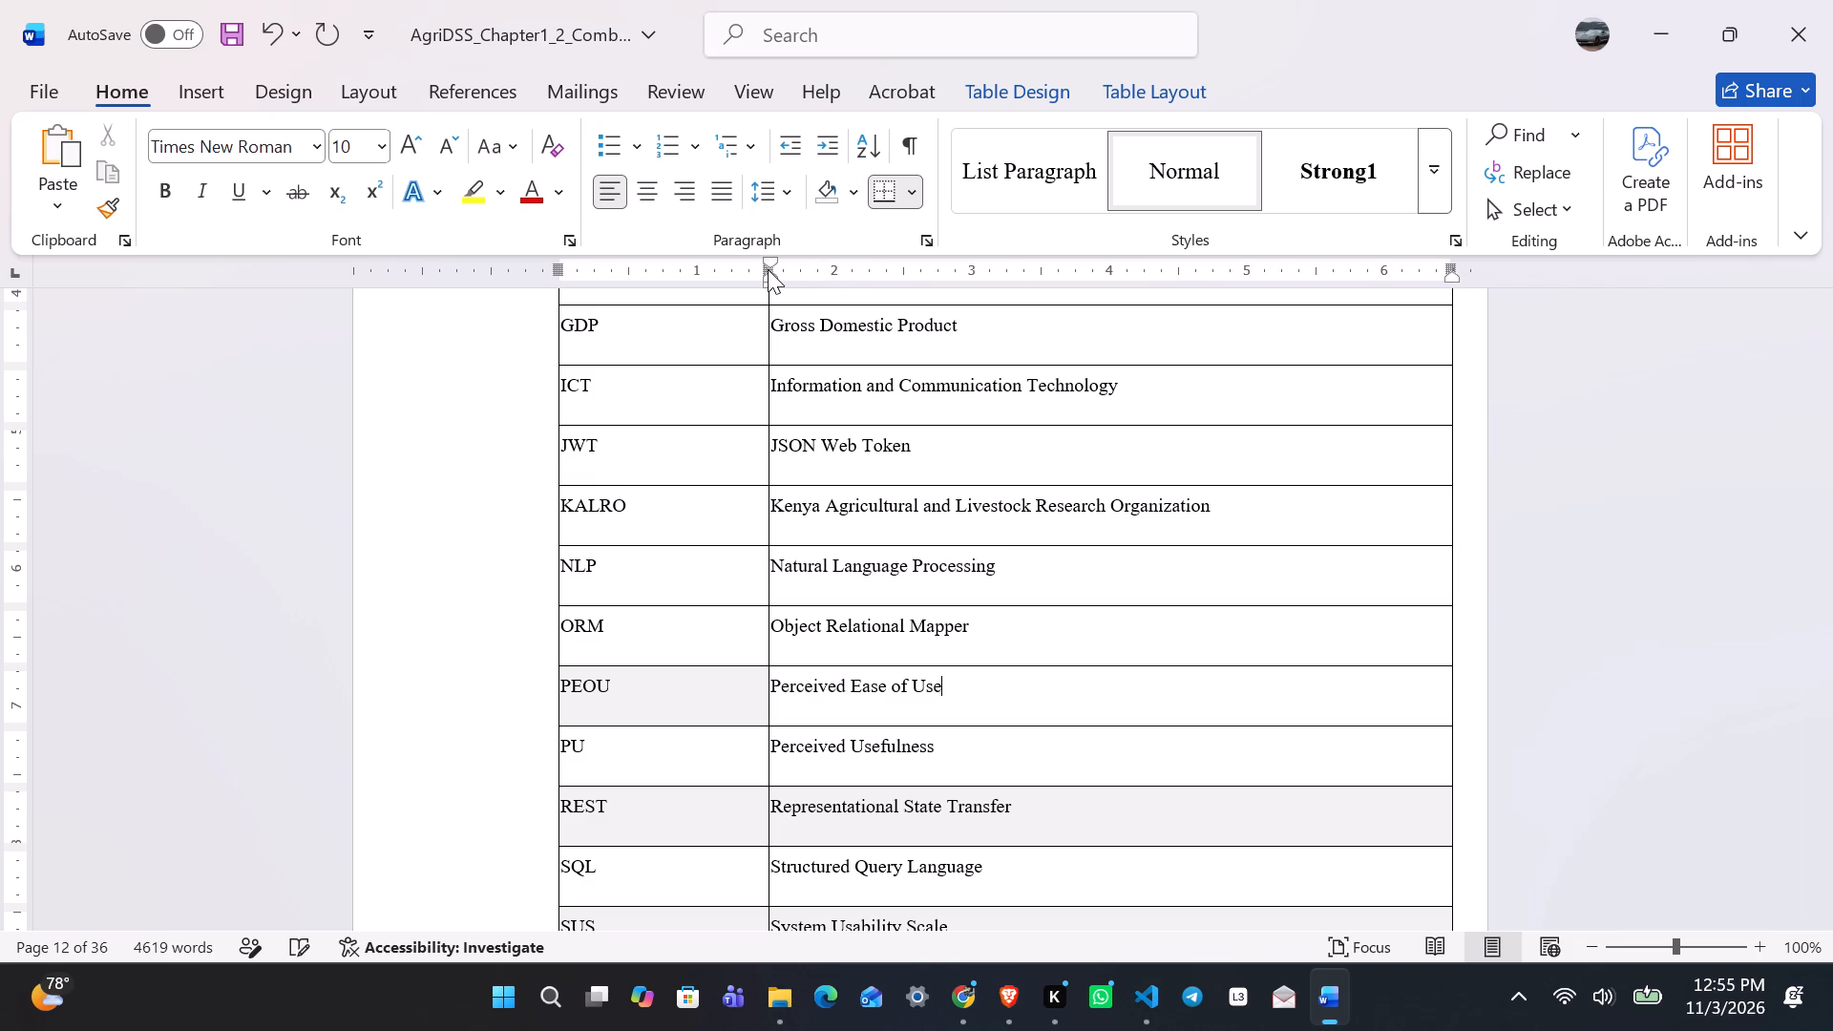
click(711, 689)
click(814, 178)
Remove the grey shading from both cells of the REST row and the SUS row in the abbreviations table.
scroll(954, 665, down, 1)
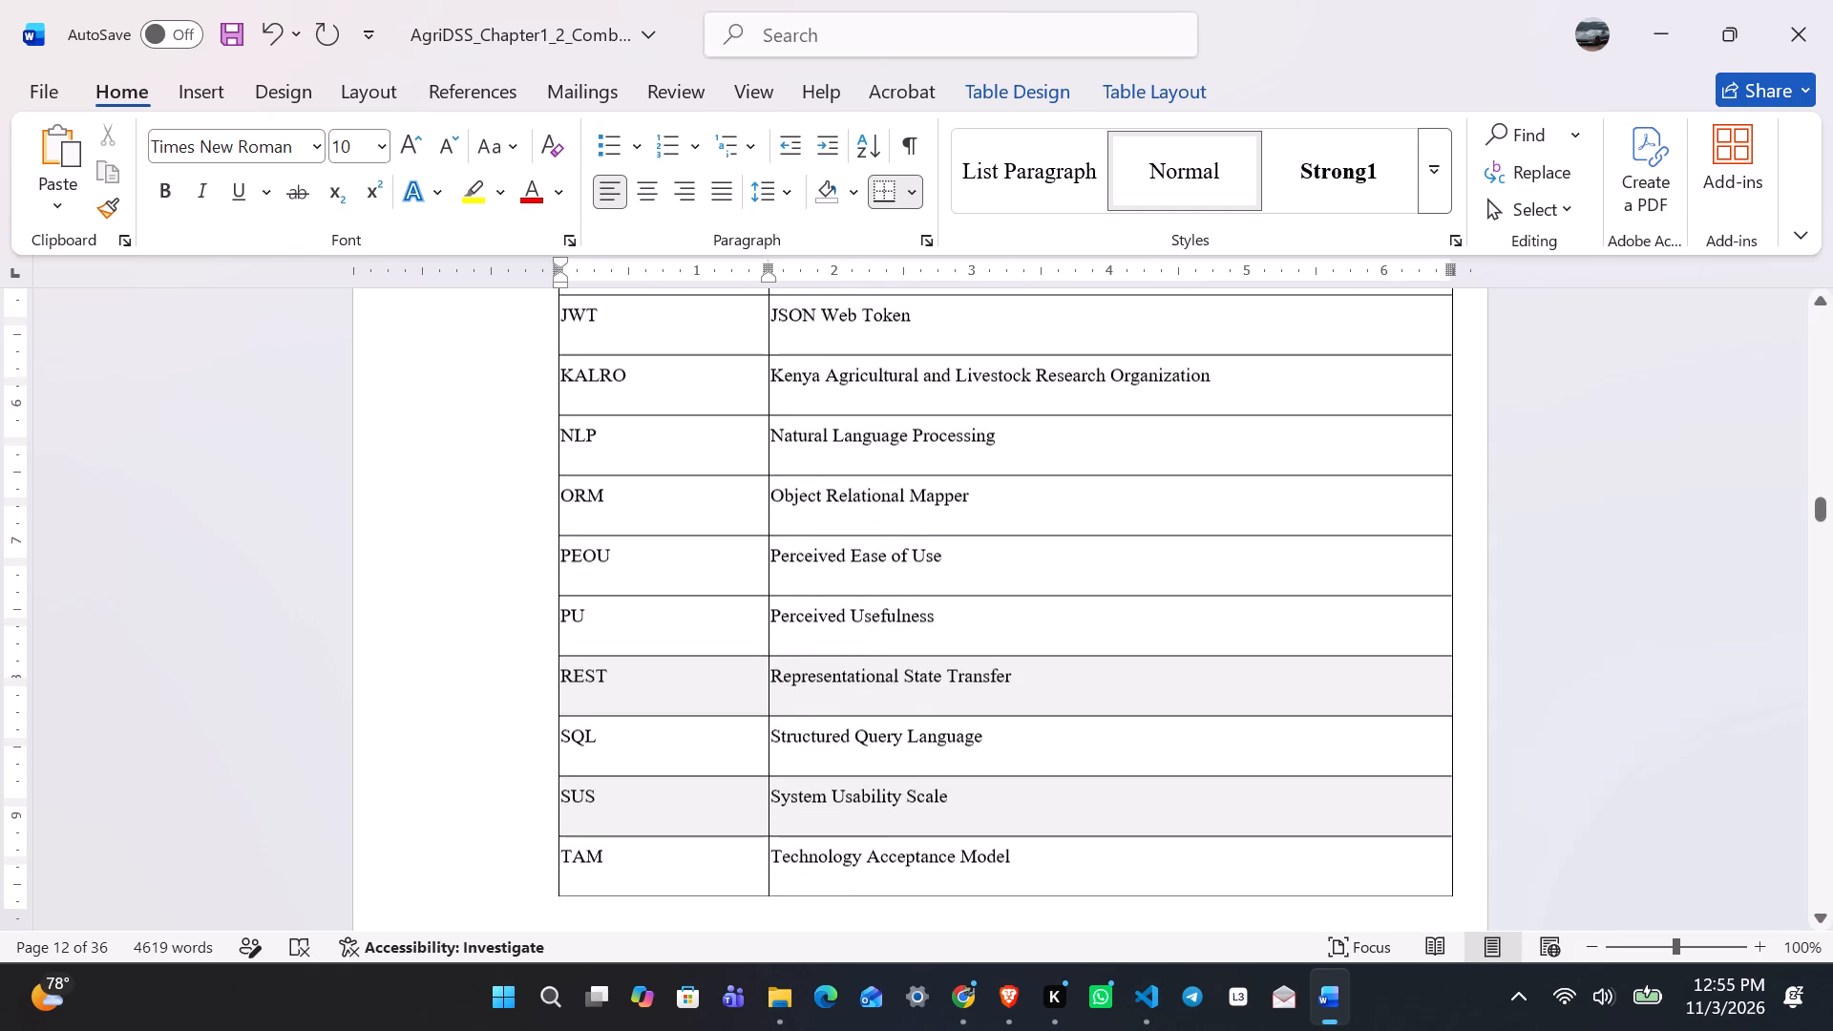
scroll(954, 665, down, 1)
click(713, 467)
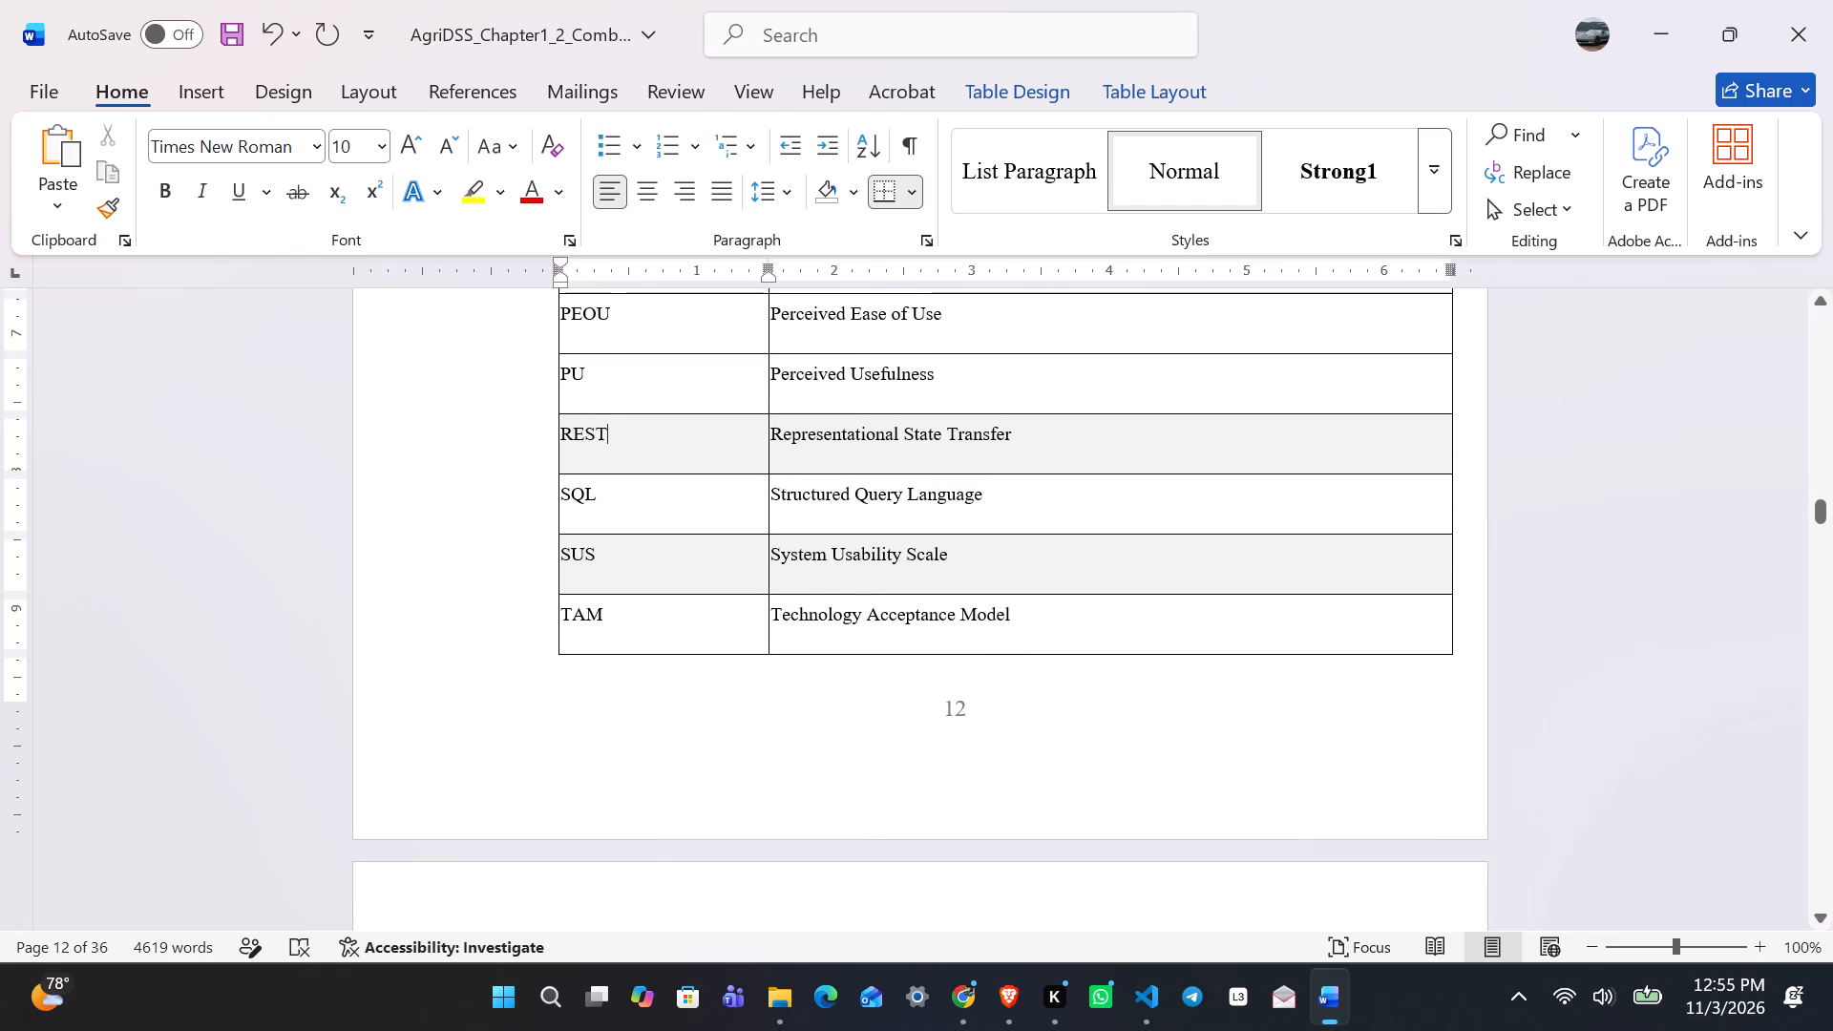
click(834, 197)
click(1068, 452)
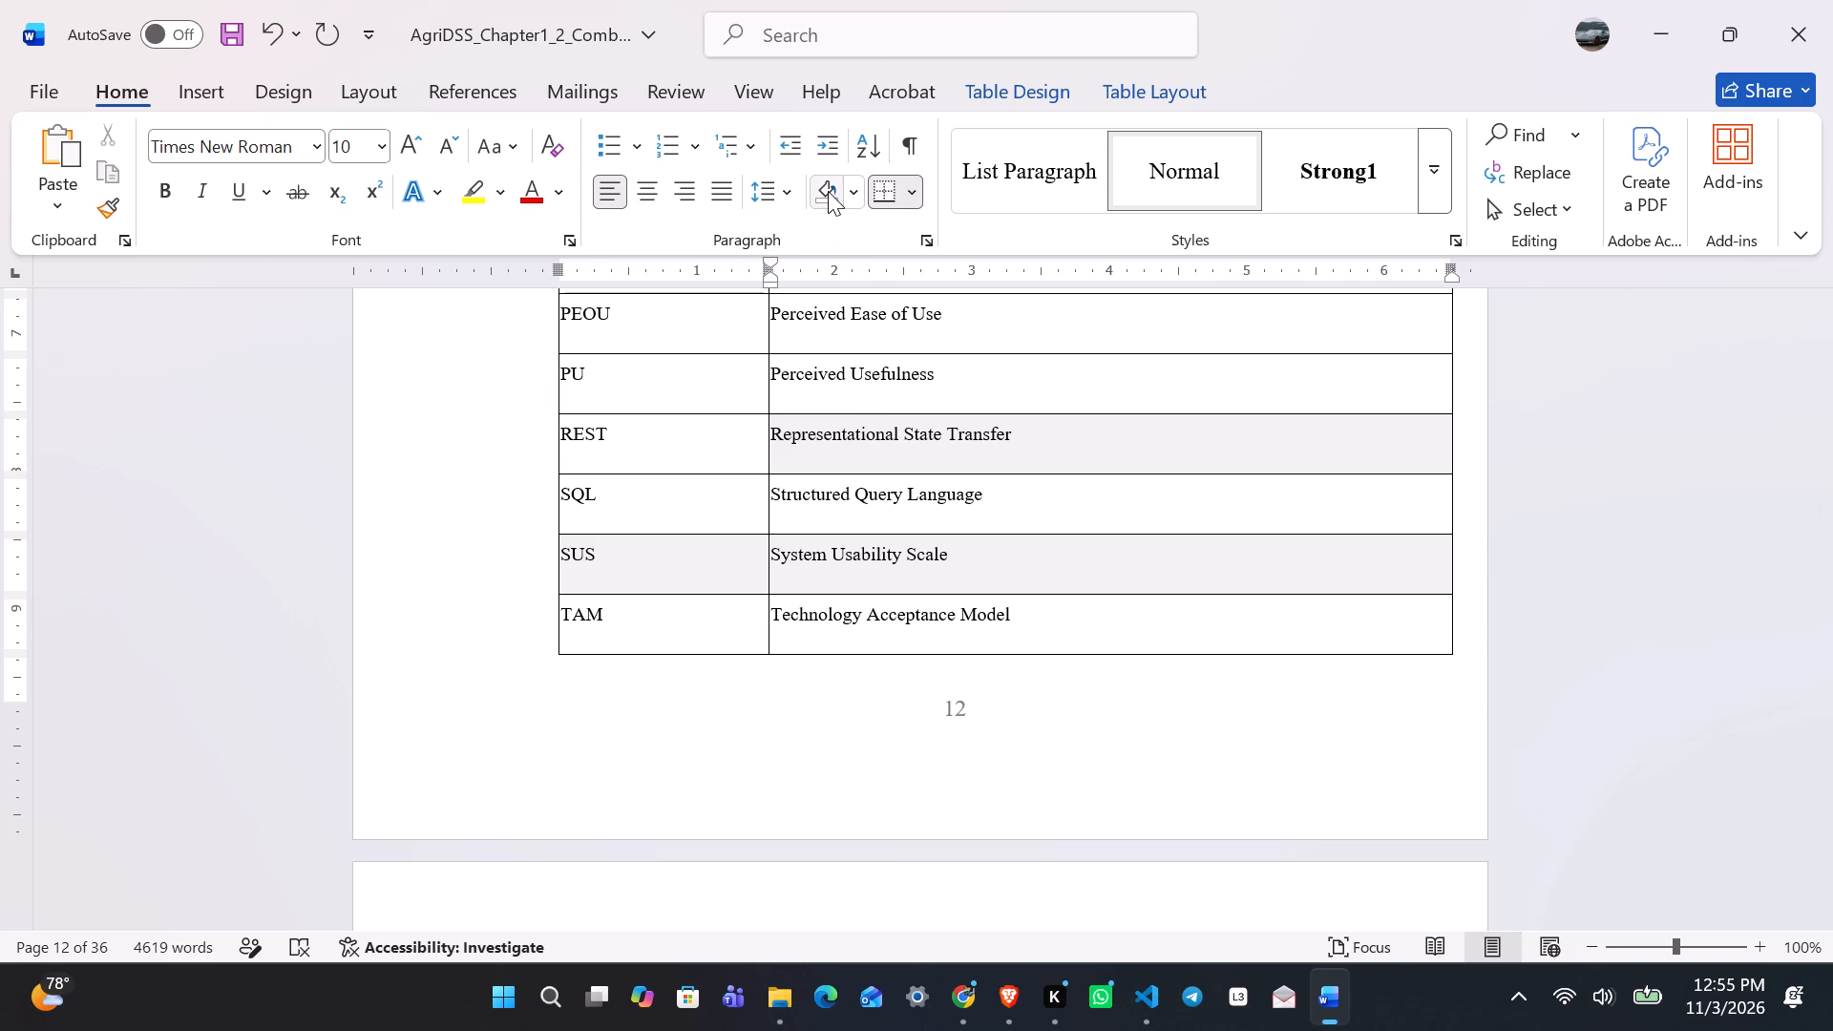
click(828, 191)
click(756, 565)
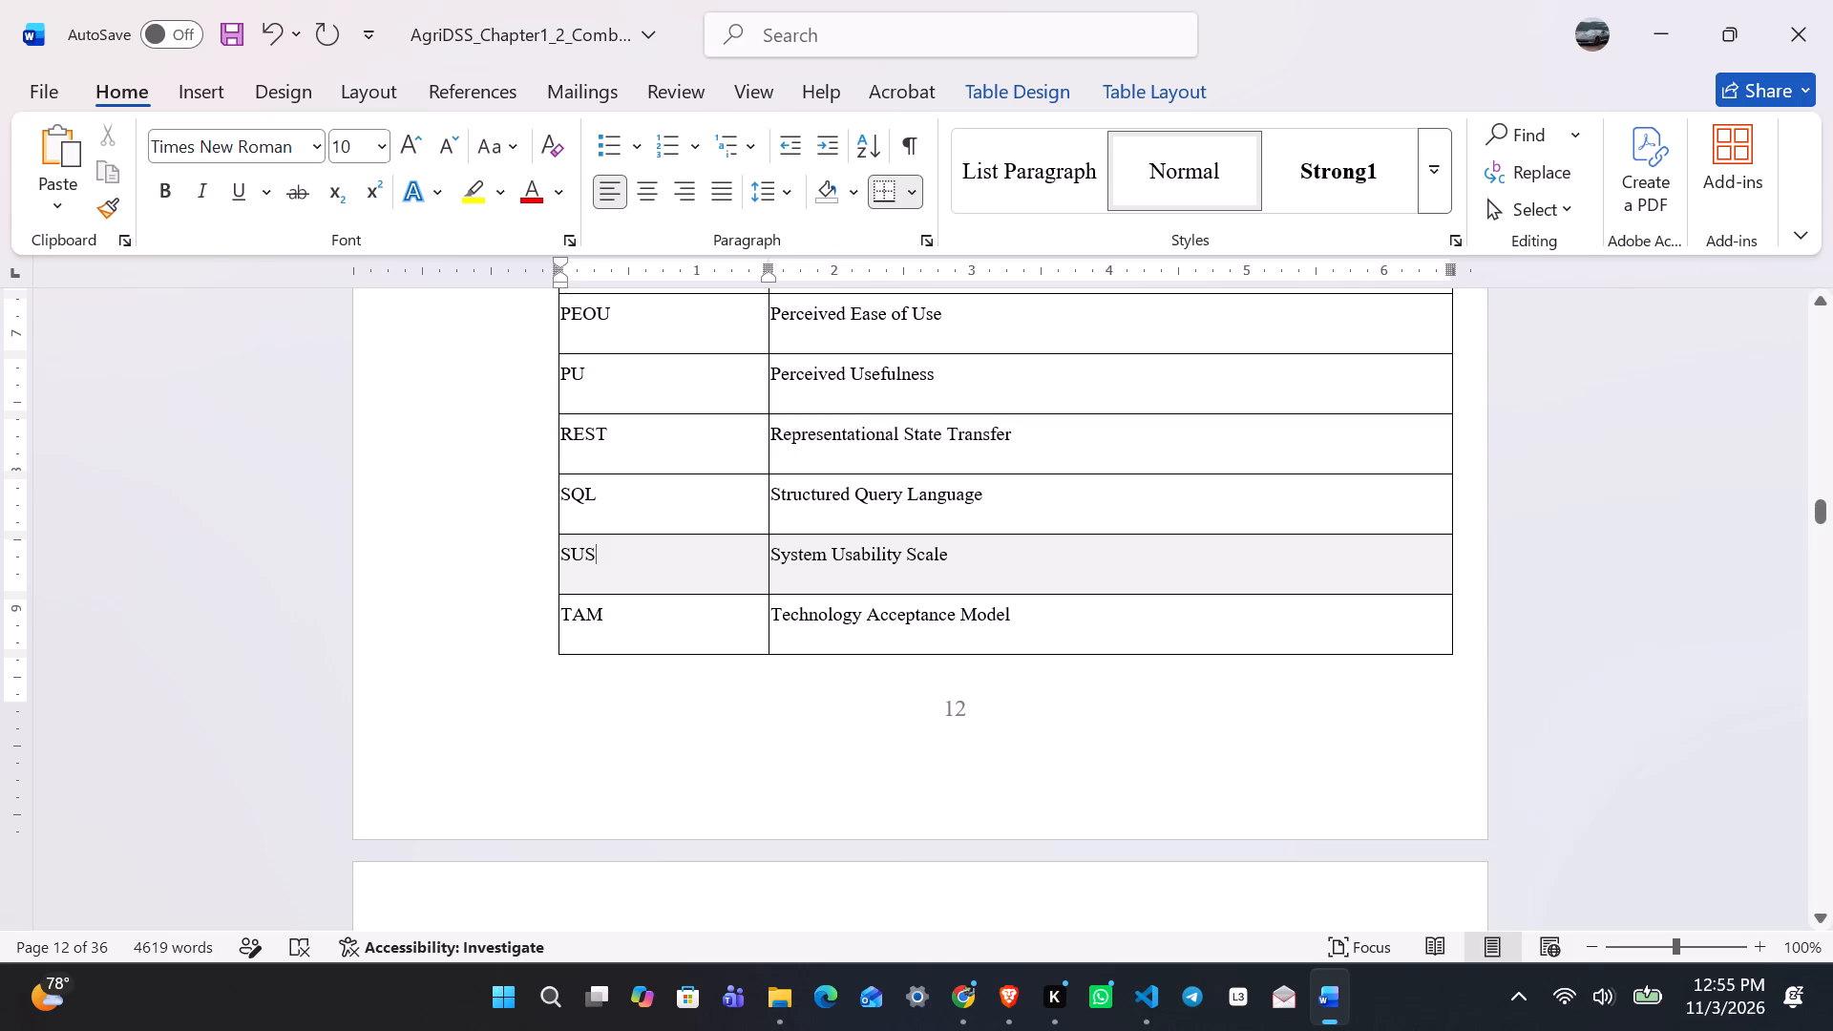
click(826, 189)
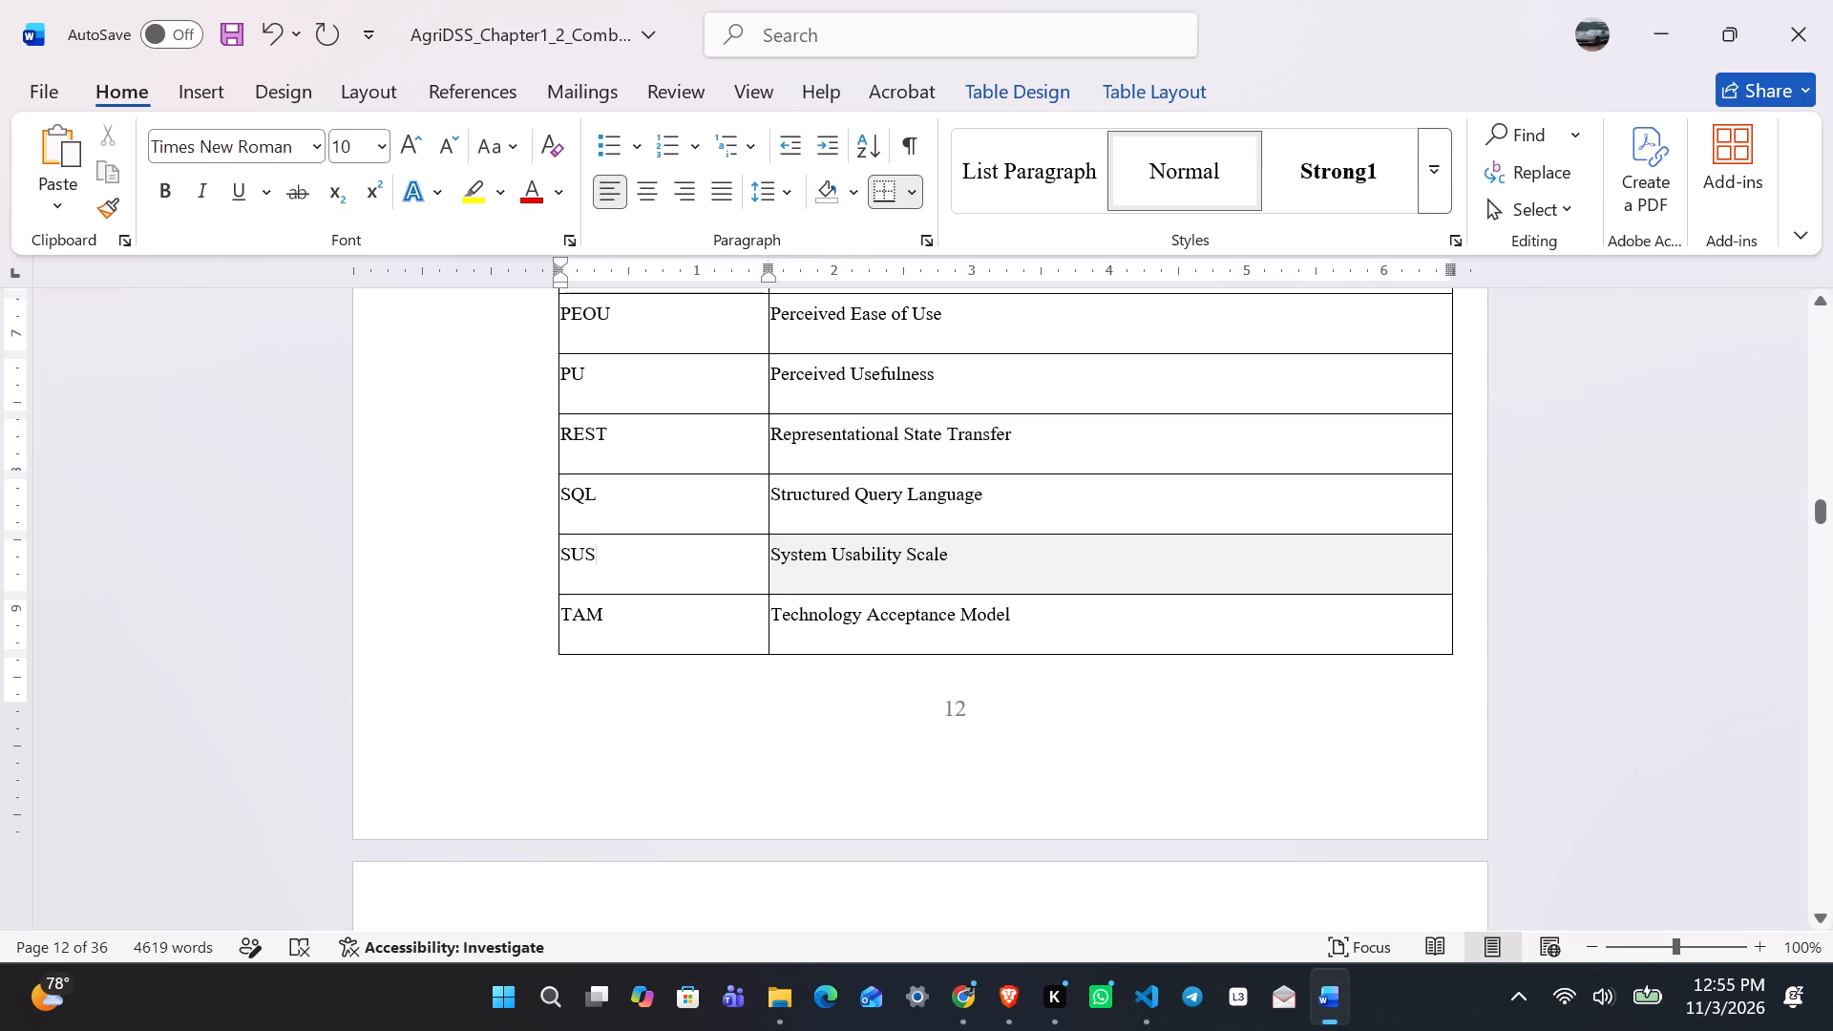
click(1044, 575)
click(832, 204)
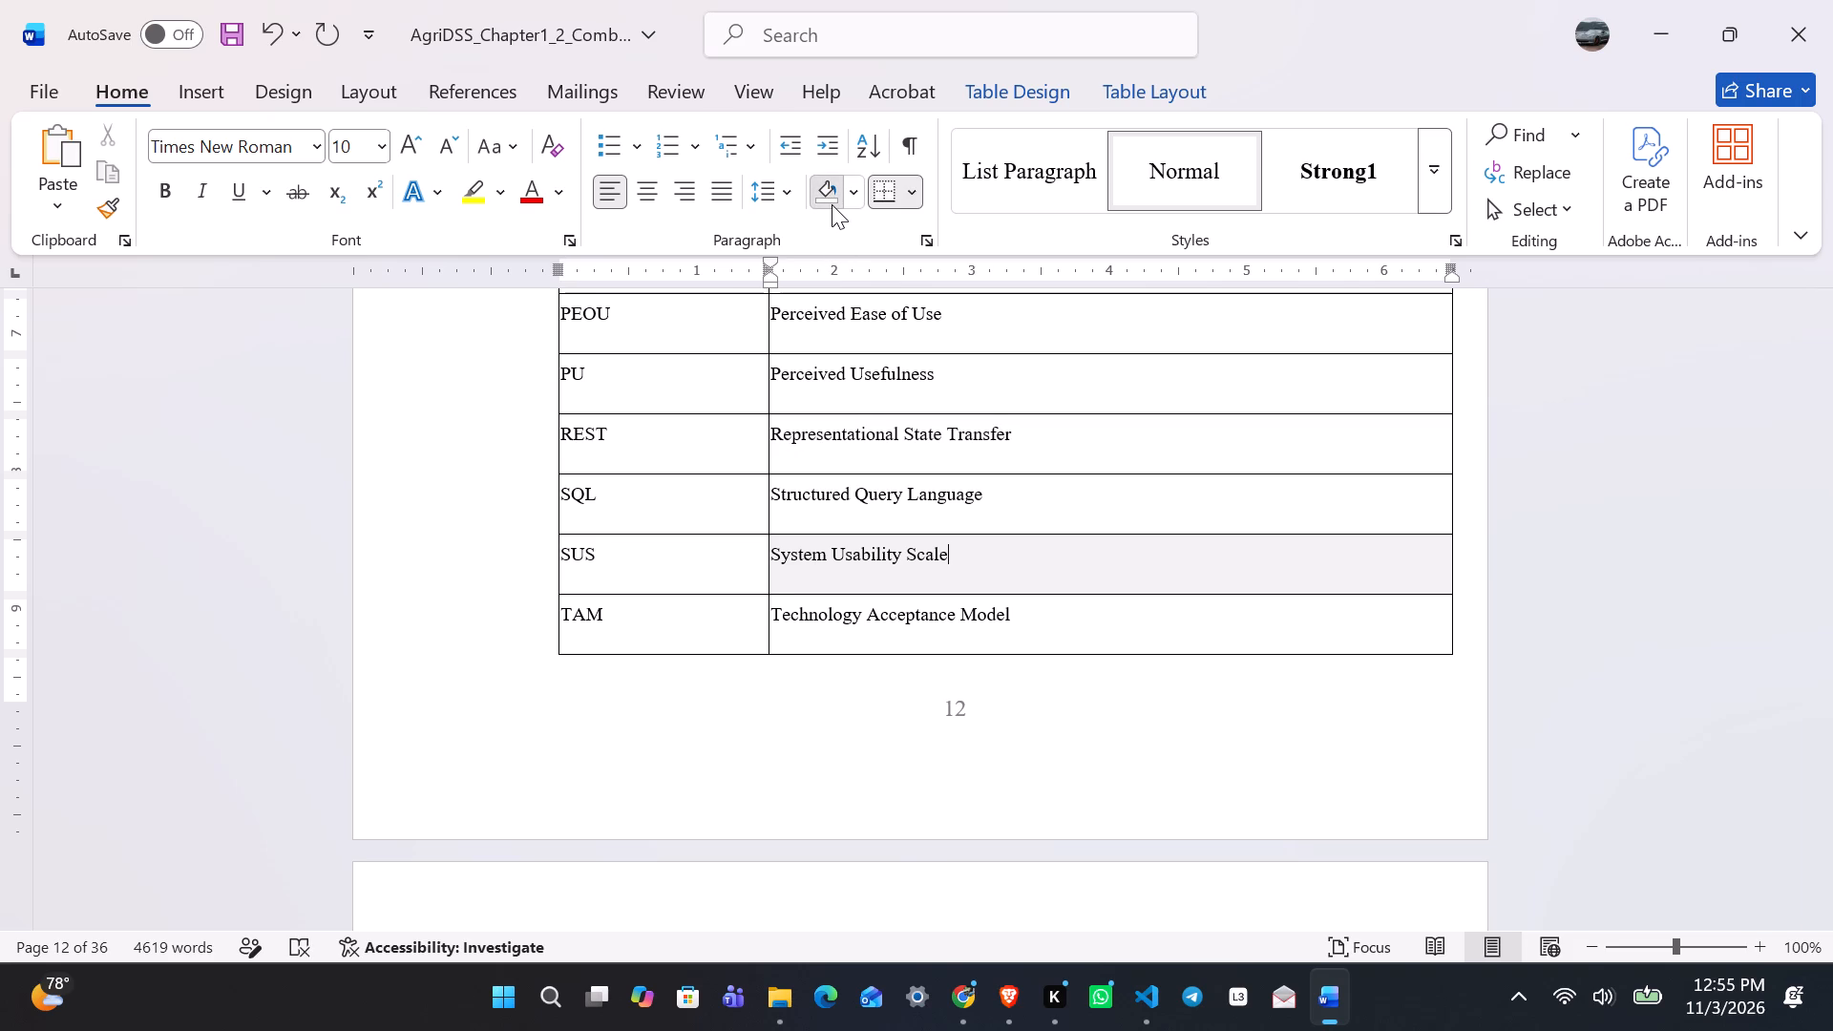
Review the pages from the List of Figures through the abbreviations table to its continuation for remaining formatting problems.
scroll(987, 519, up, 2)
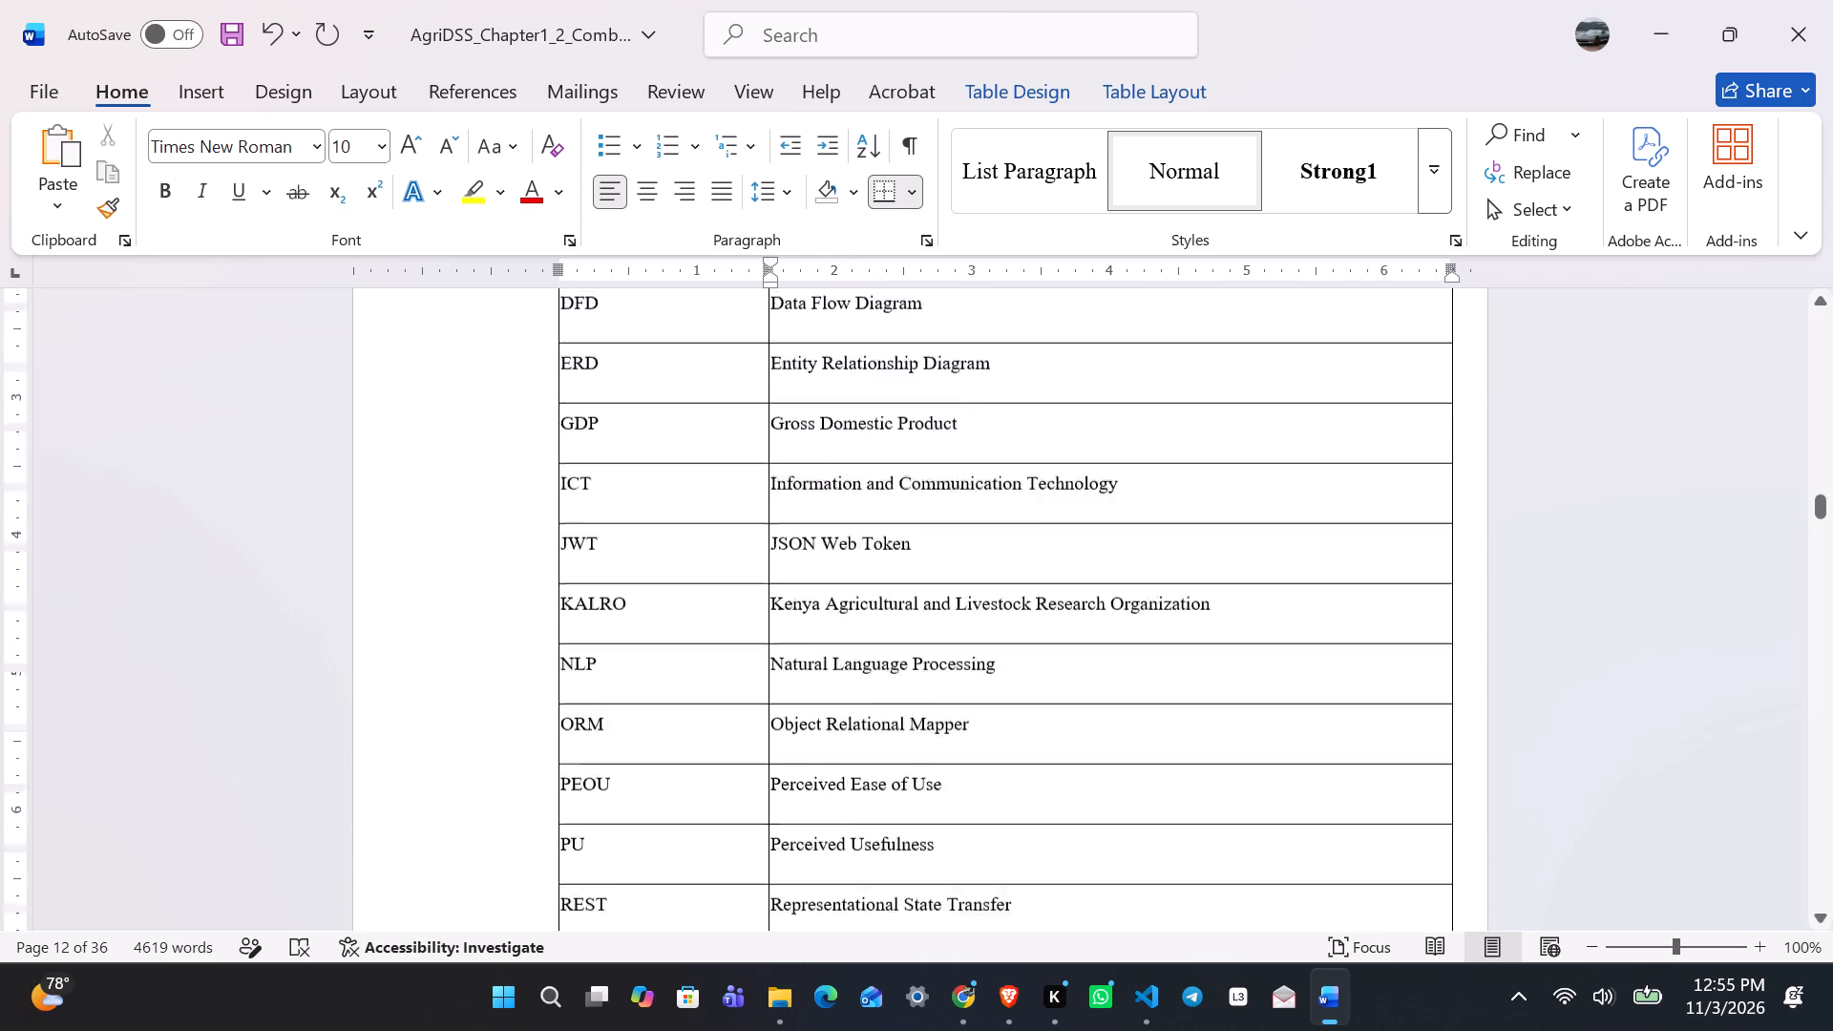
scroll(987, 519, up, 5)
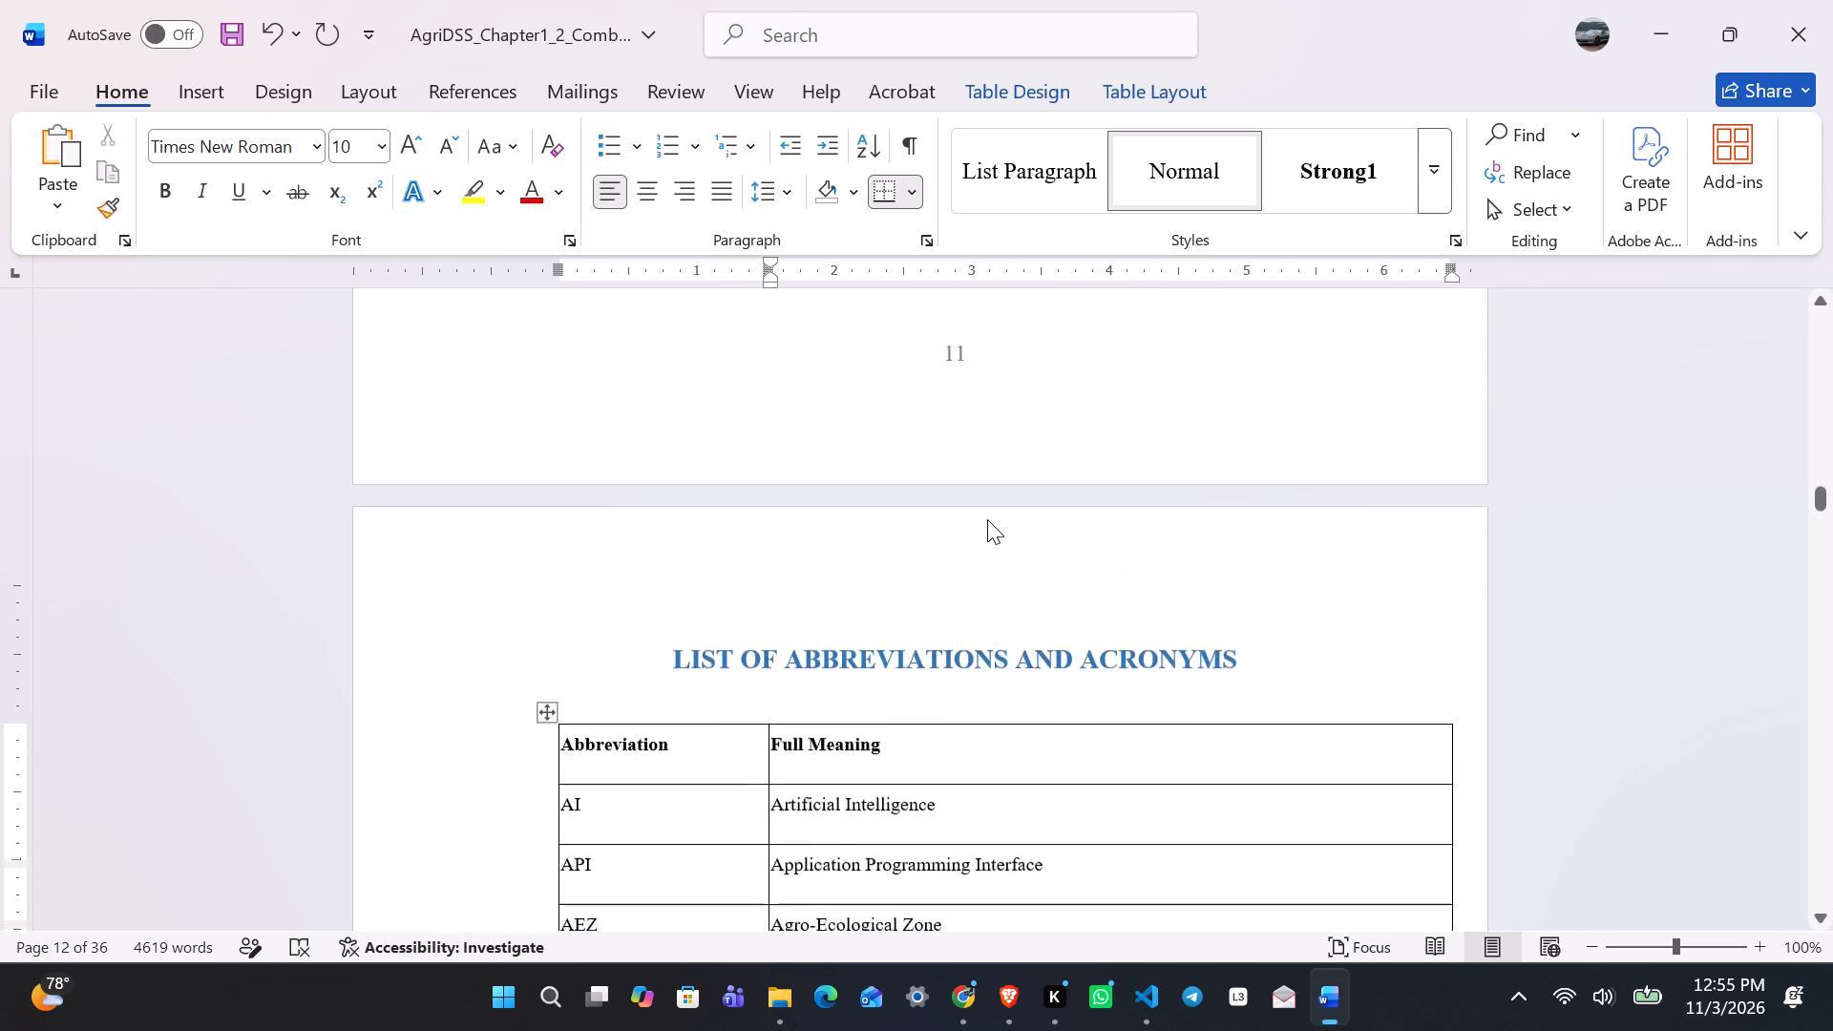
scroll(987, 519, up, 3)
scroll(987, 519, down, 1)
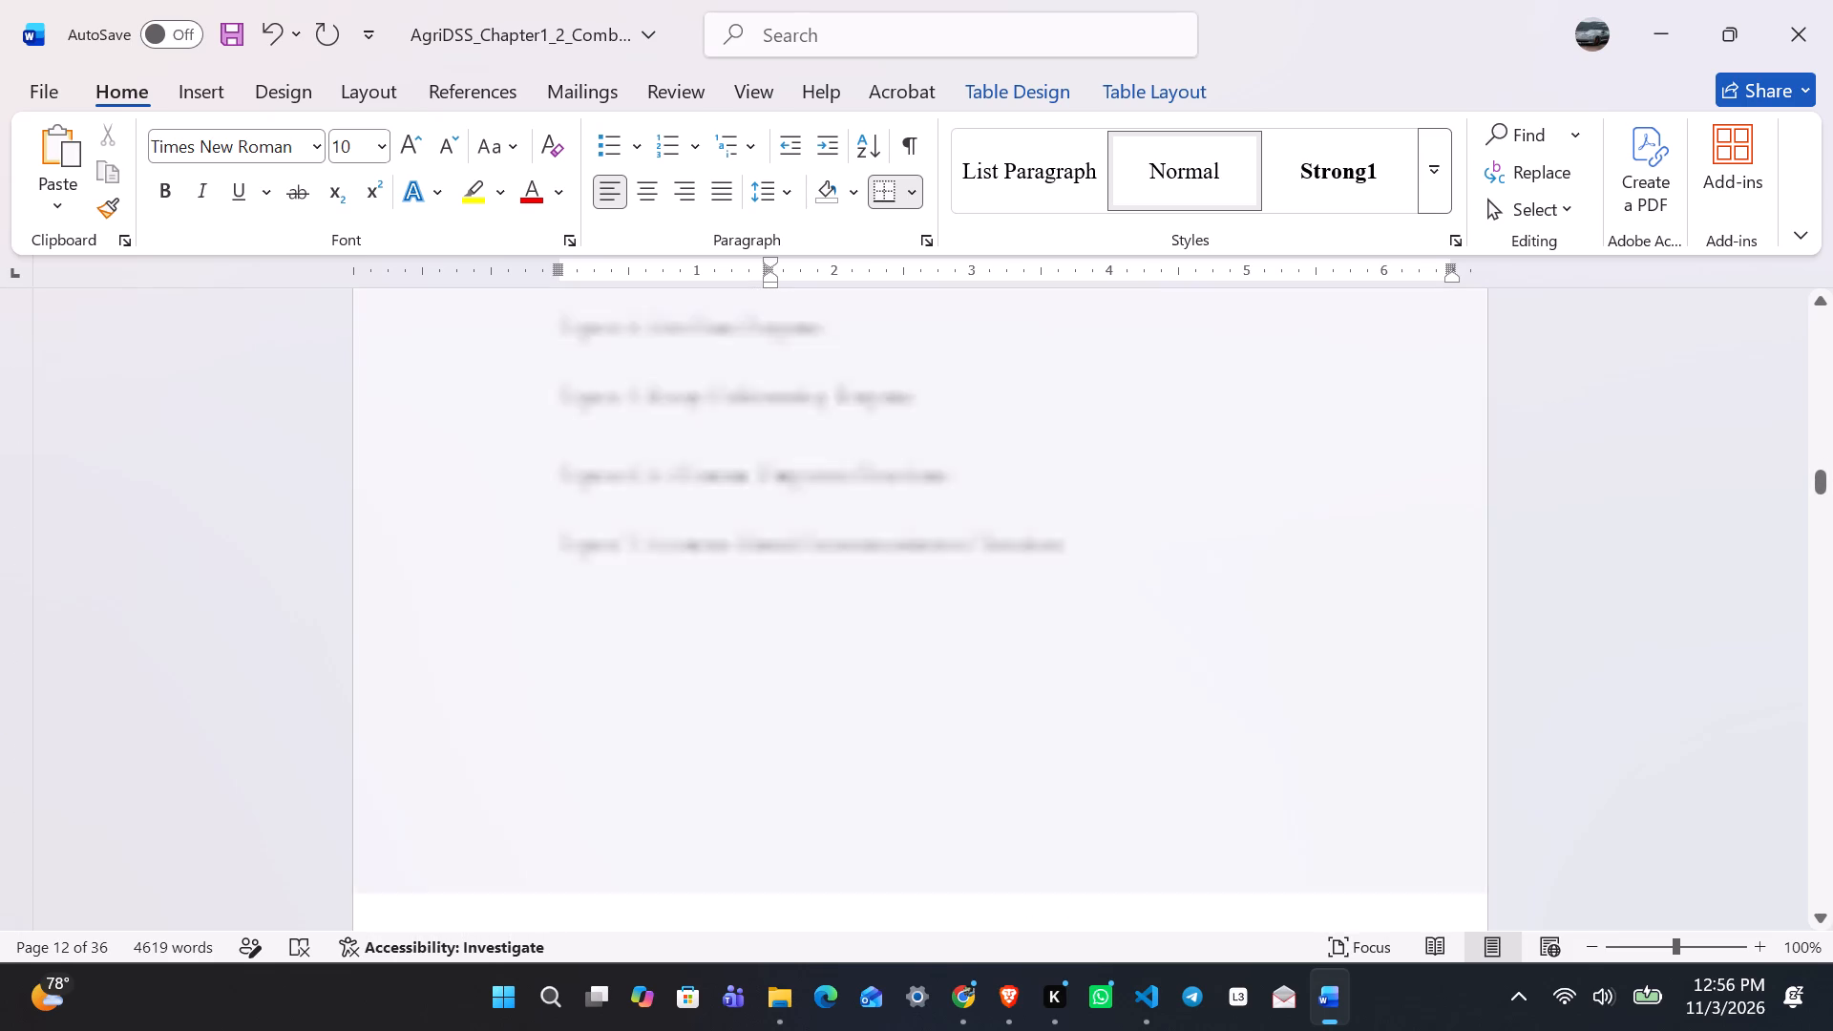
scroll(987, 519, down, 1)
scroll(987, 519, up, 1)
scroll(987, 519, down, 1)
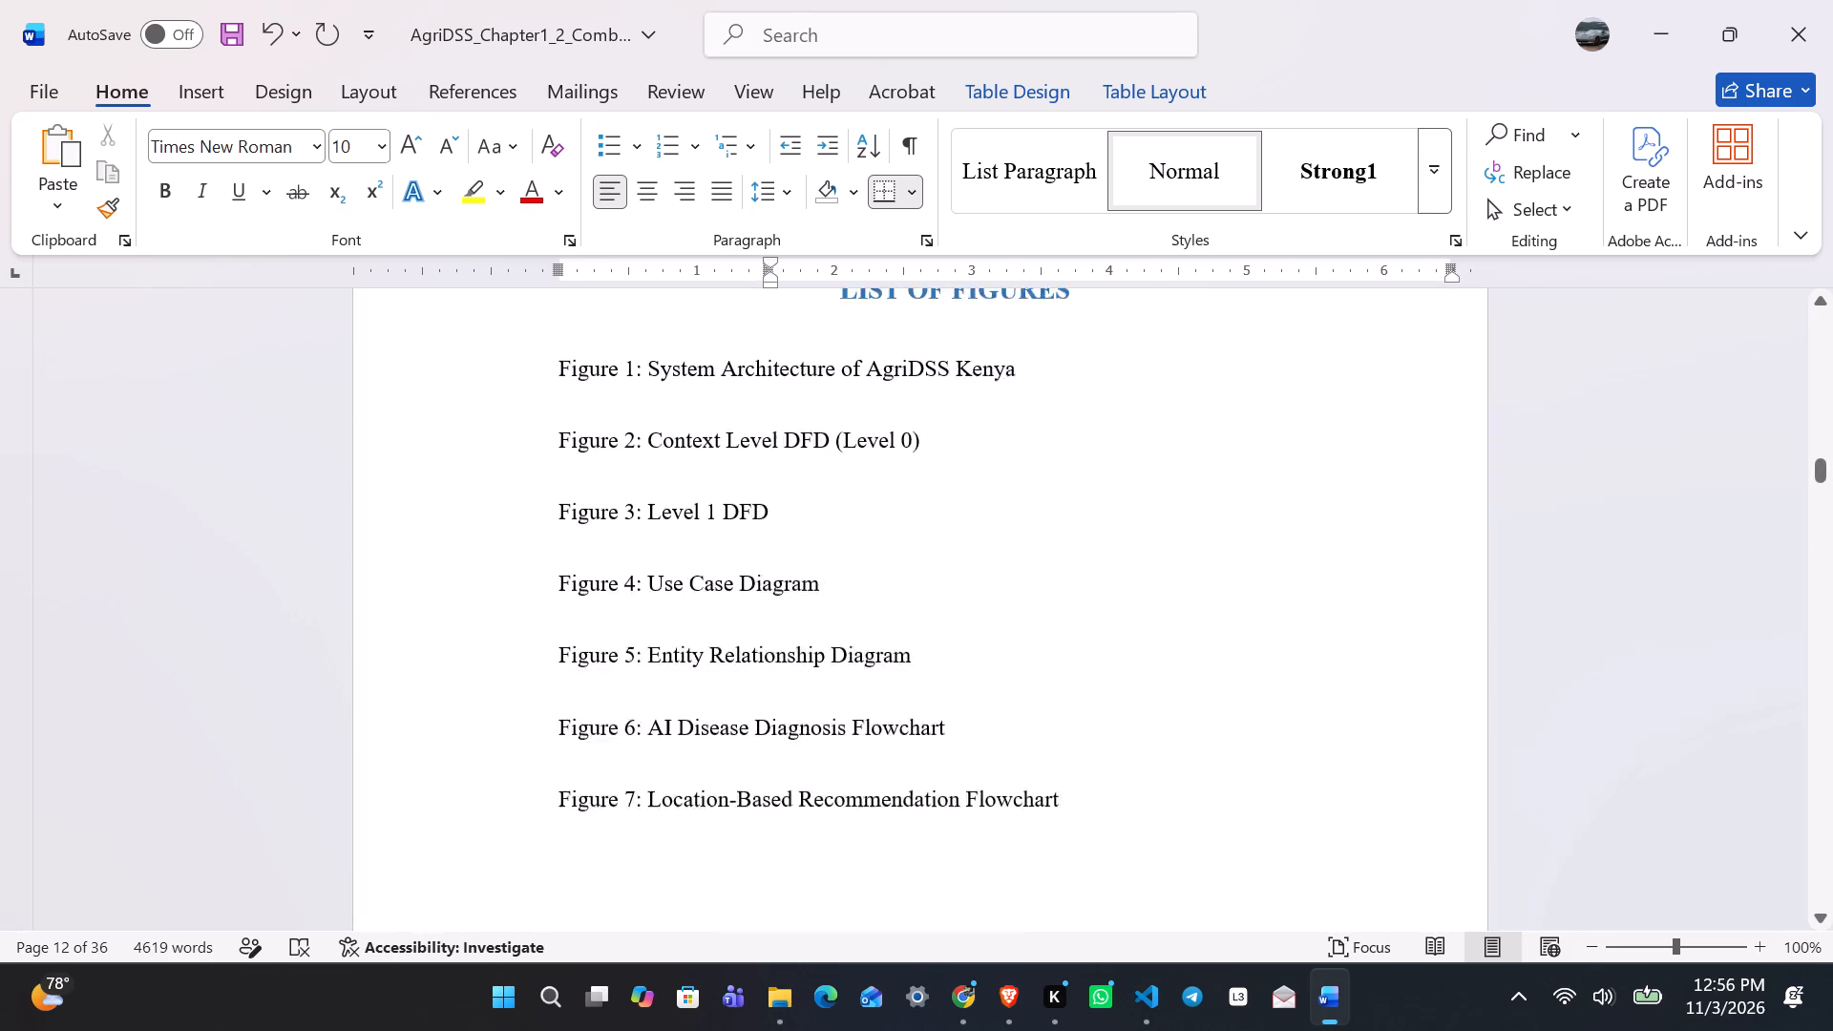
scroll(987, 519, down, 4)
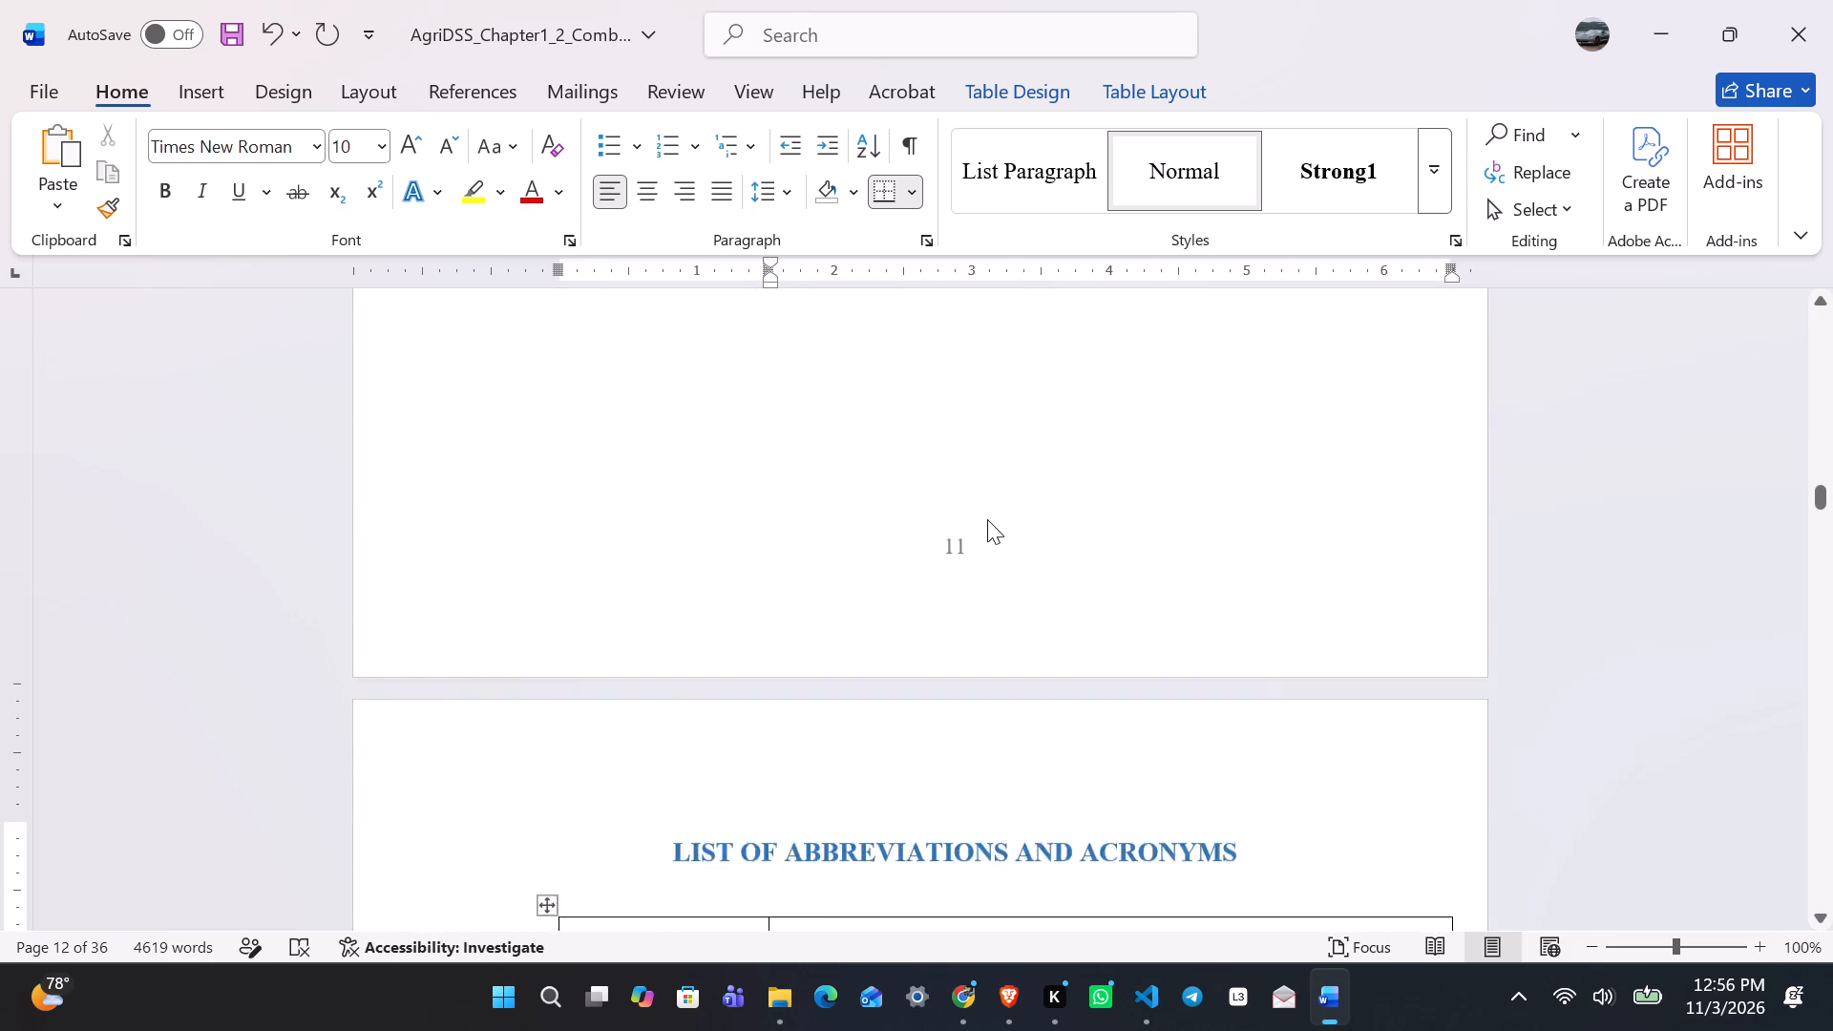
scroll(987, 519, down, 6)
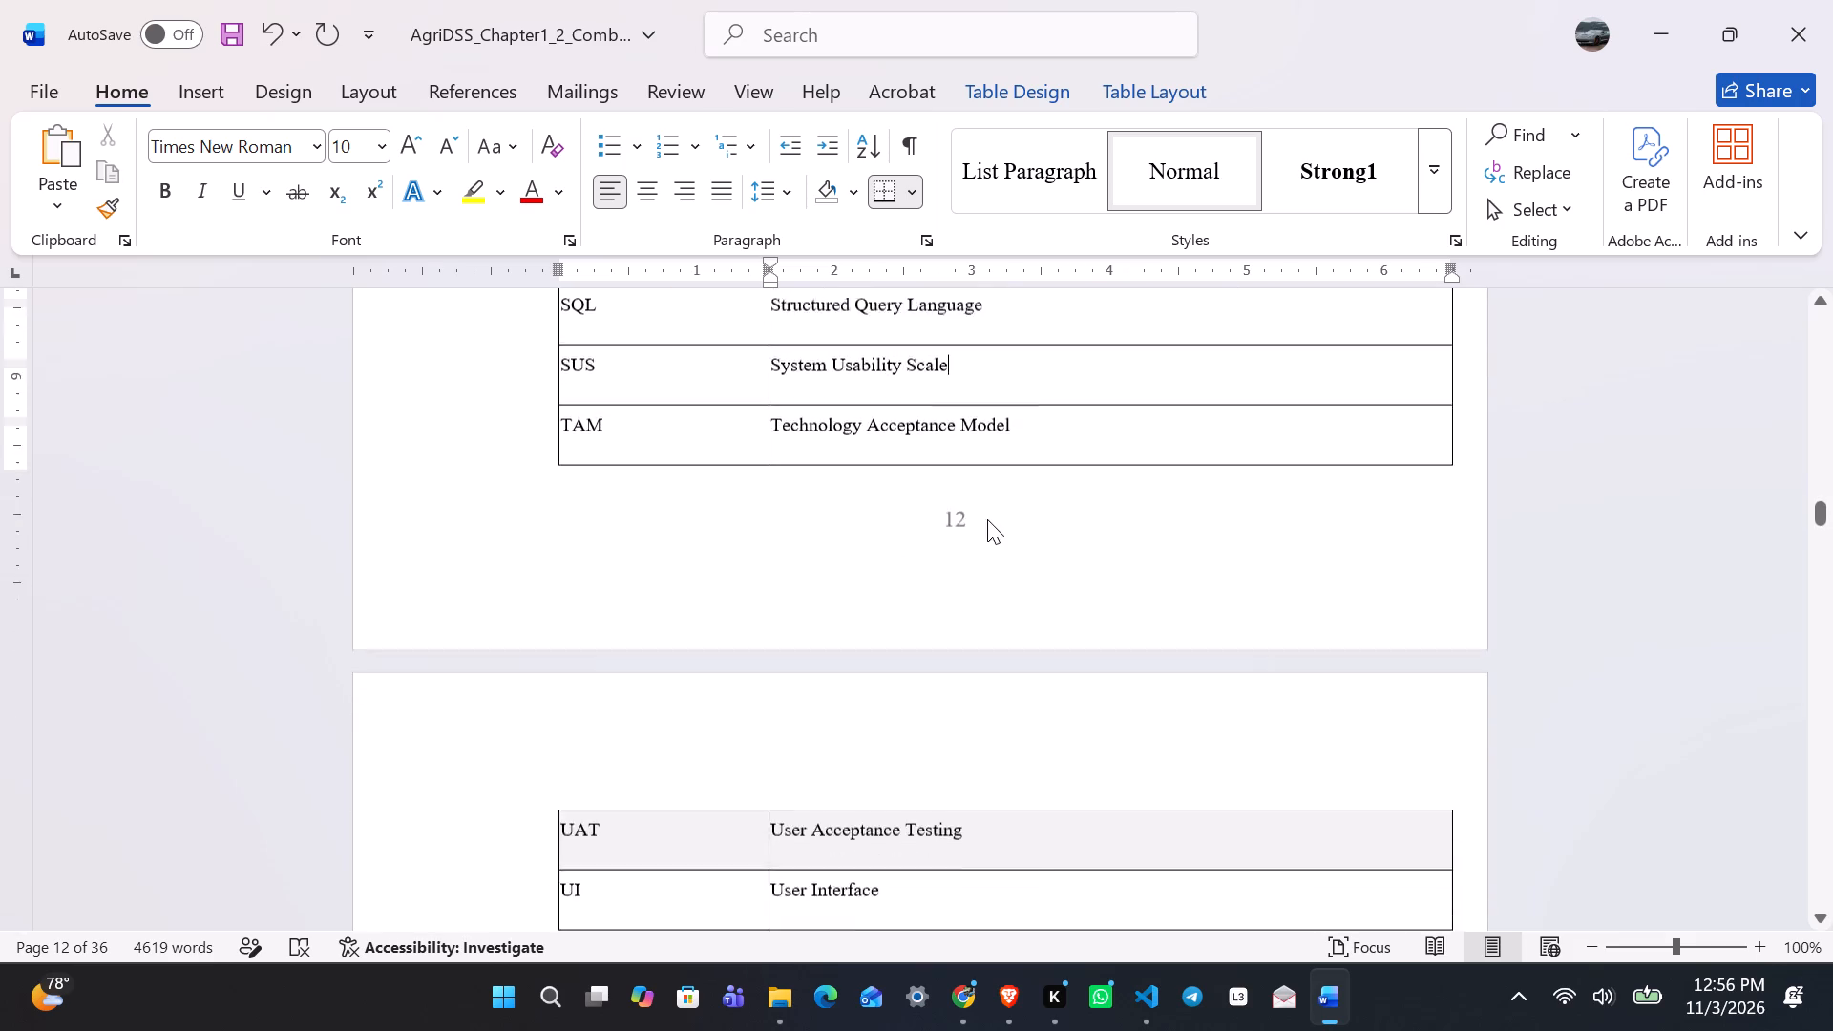
Remove the grey shading from both cells of the UAT row in the abbreviations table.
scroll(987, 519, down, 3)
click(1014, 569)
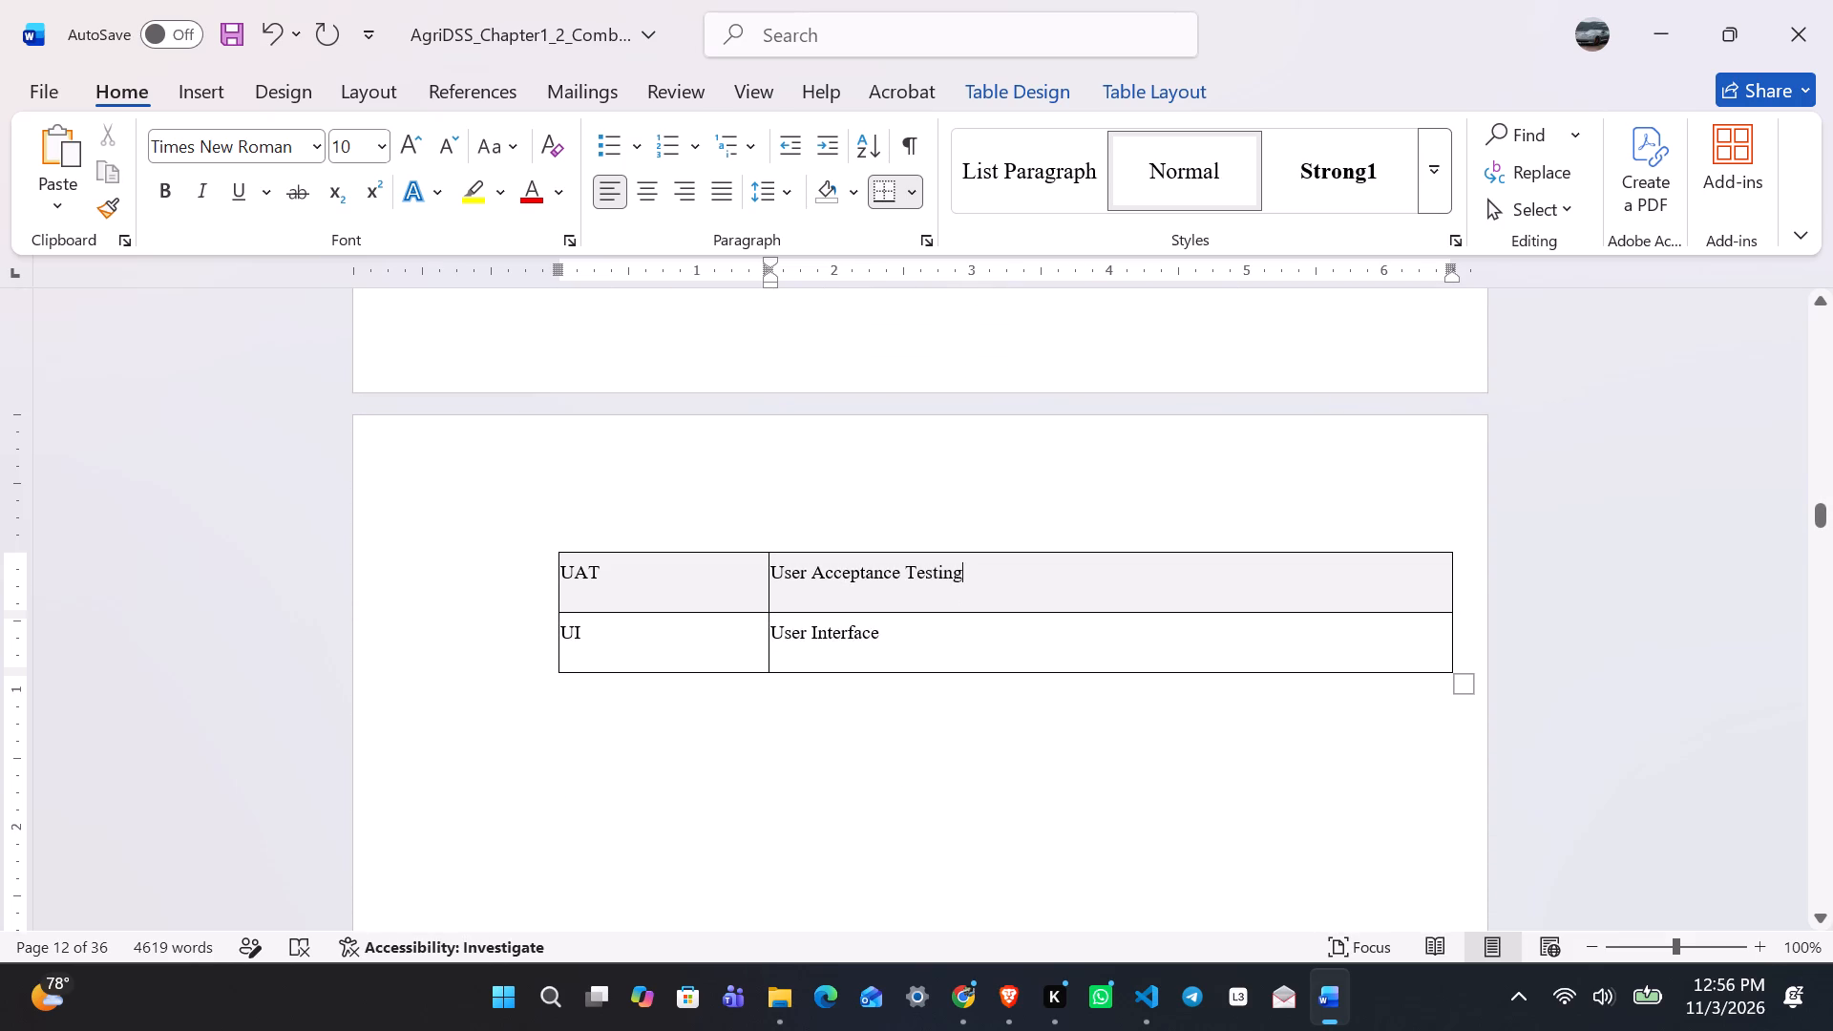
click(815, 199)
click(704, 584)
click(822, 188)
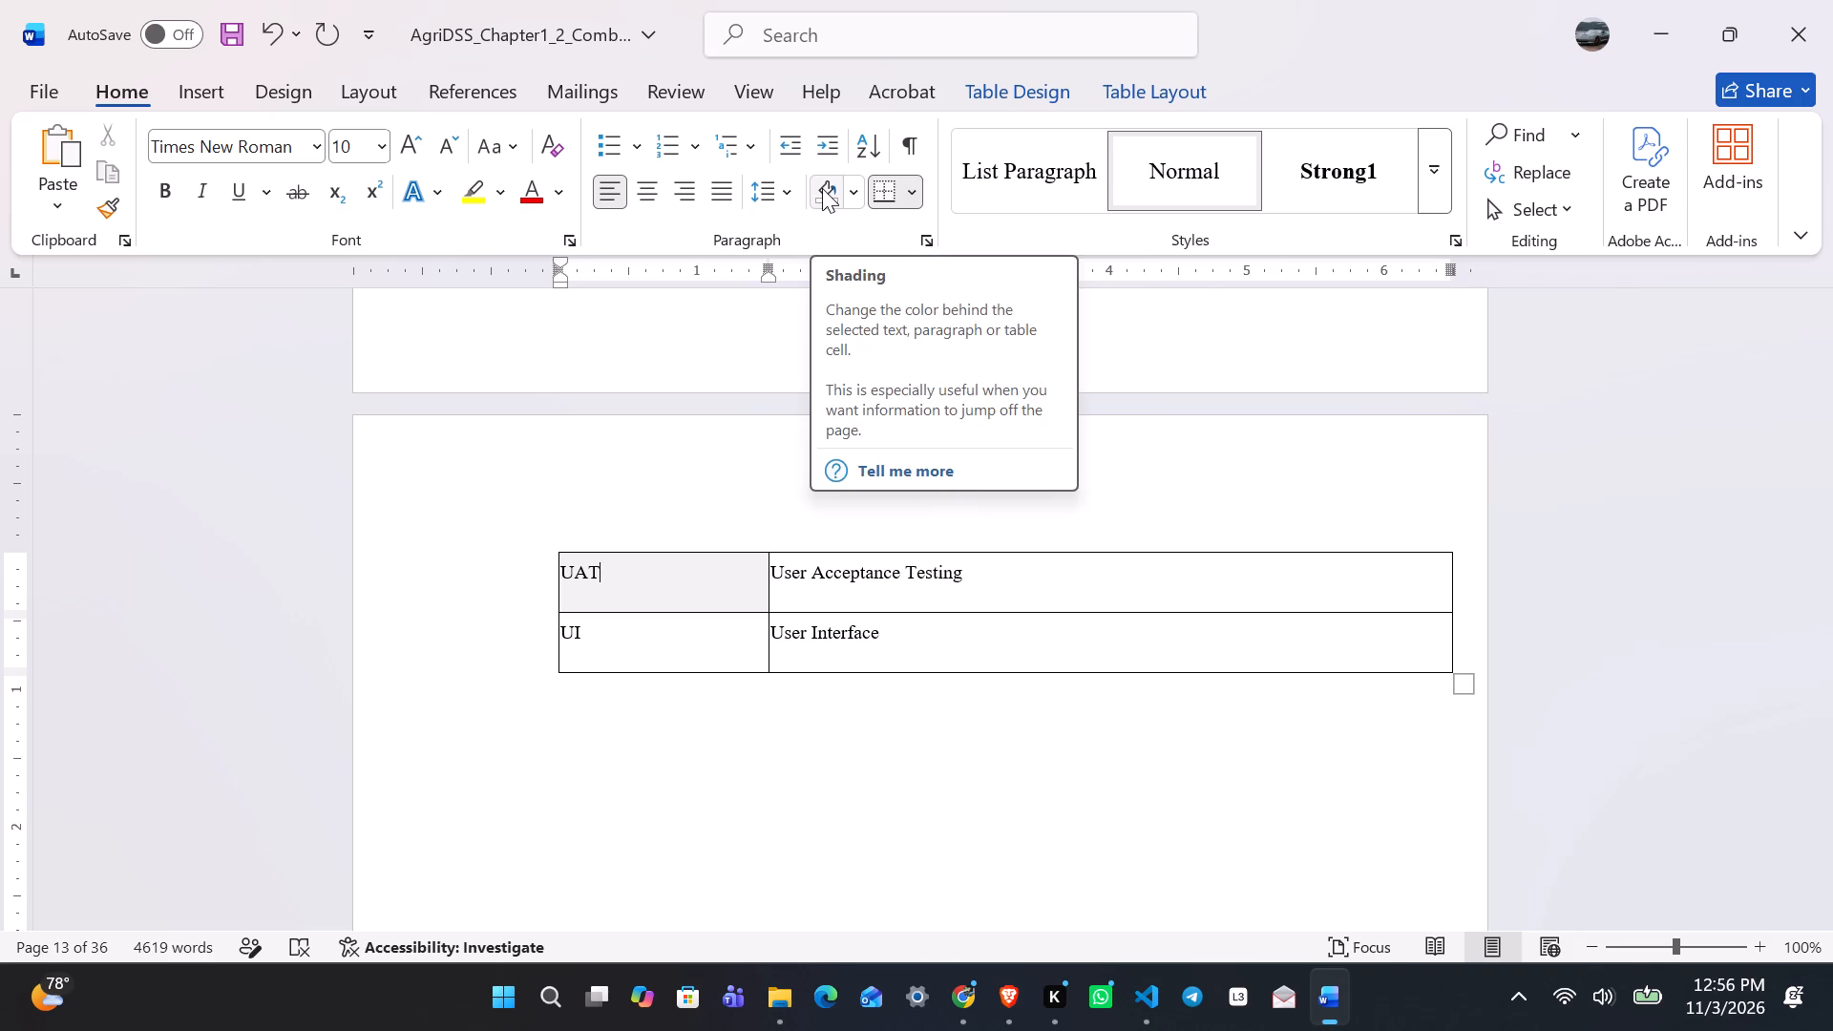
Ignore all spelling flags on "FastAPI" and "Supabase" in the page 14 paragraph on the system's development tools.
scroll(916, 687, down, 2)
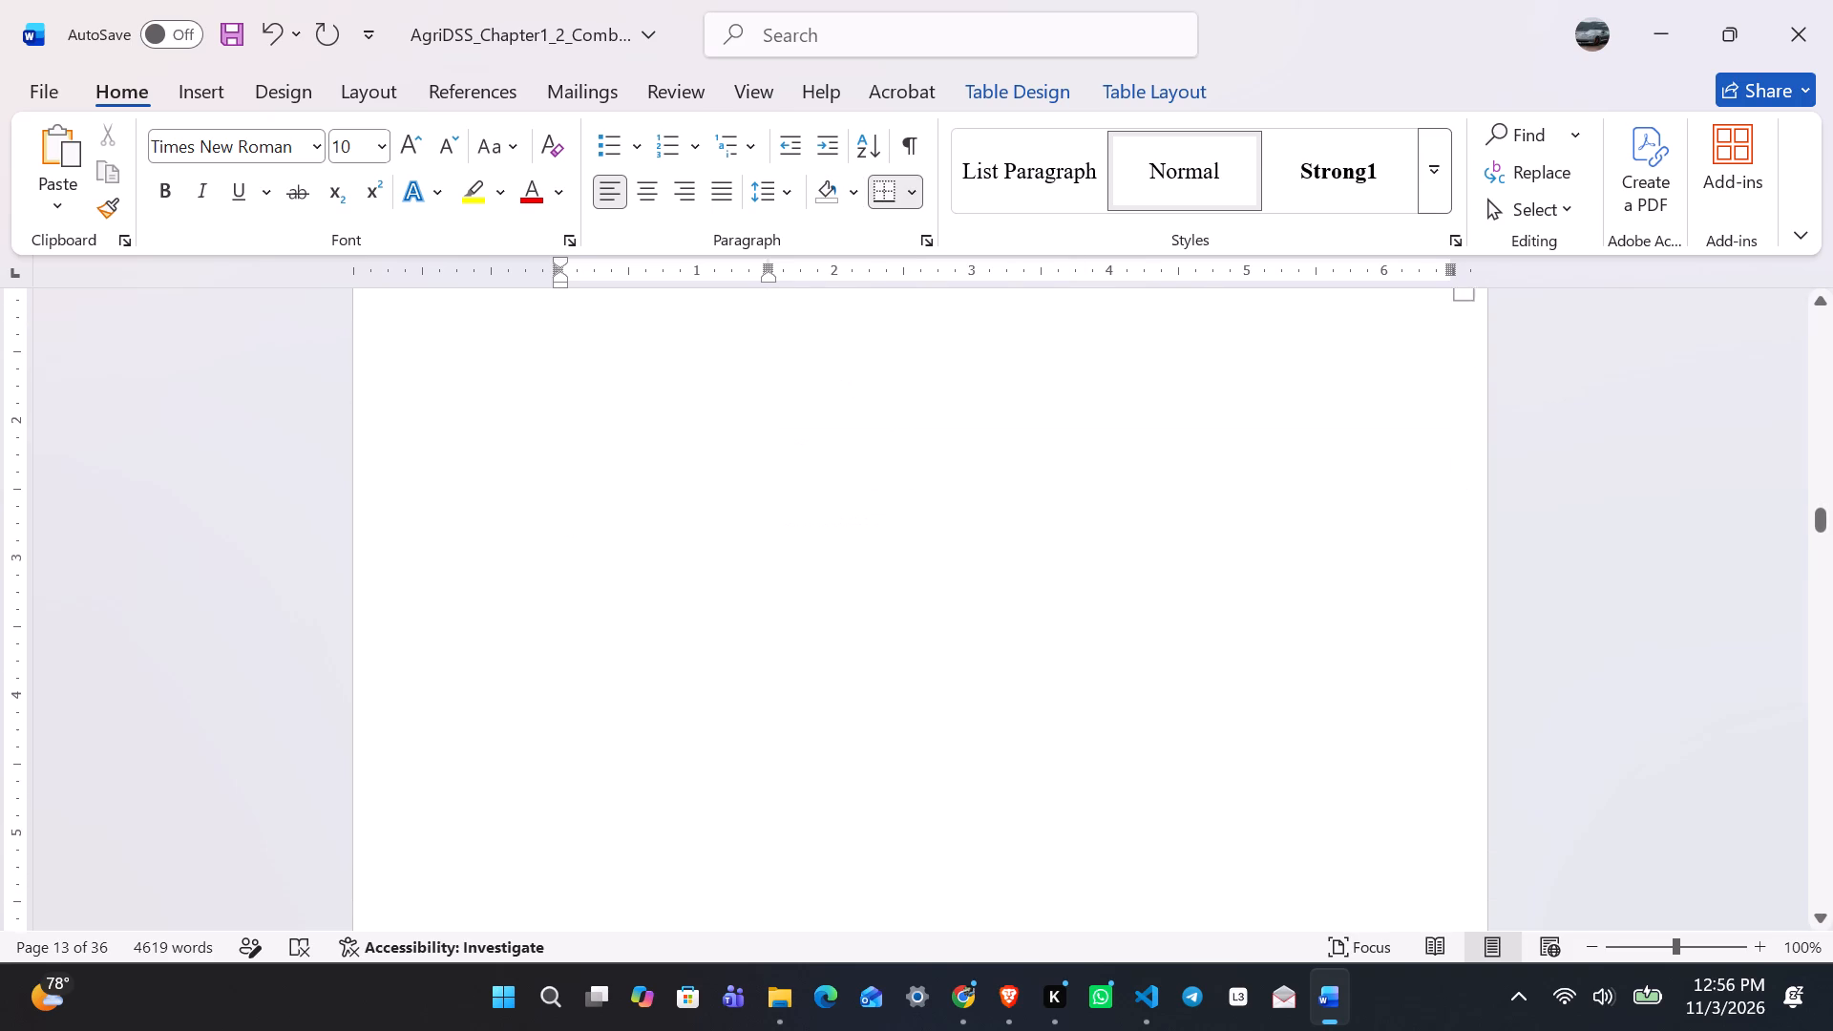
scroll(916, 687, down, 5)
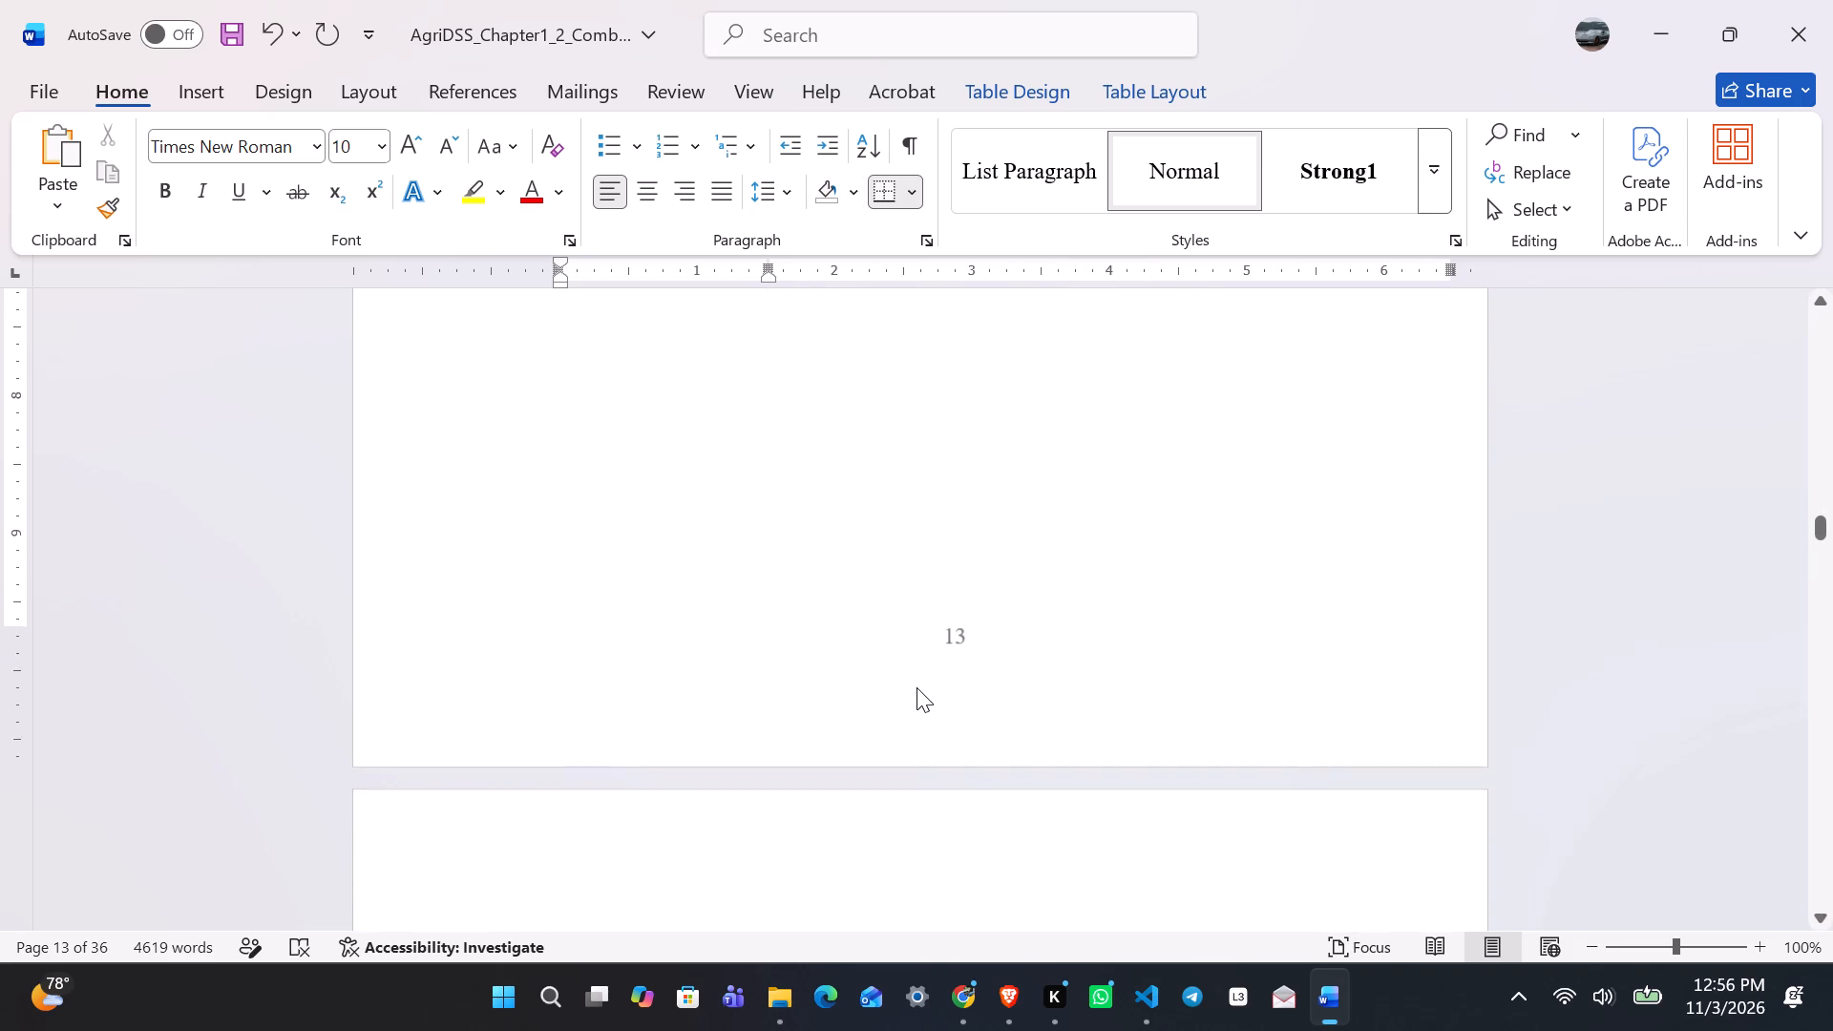
scroll(916, 687, down, 6)
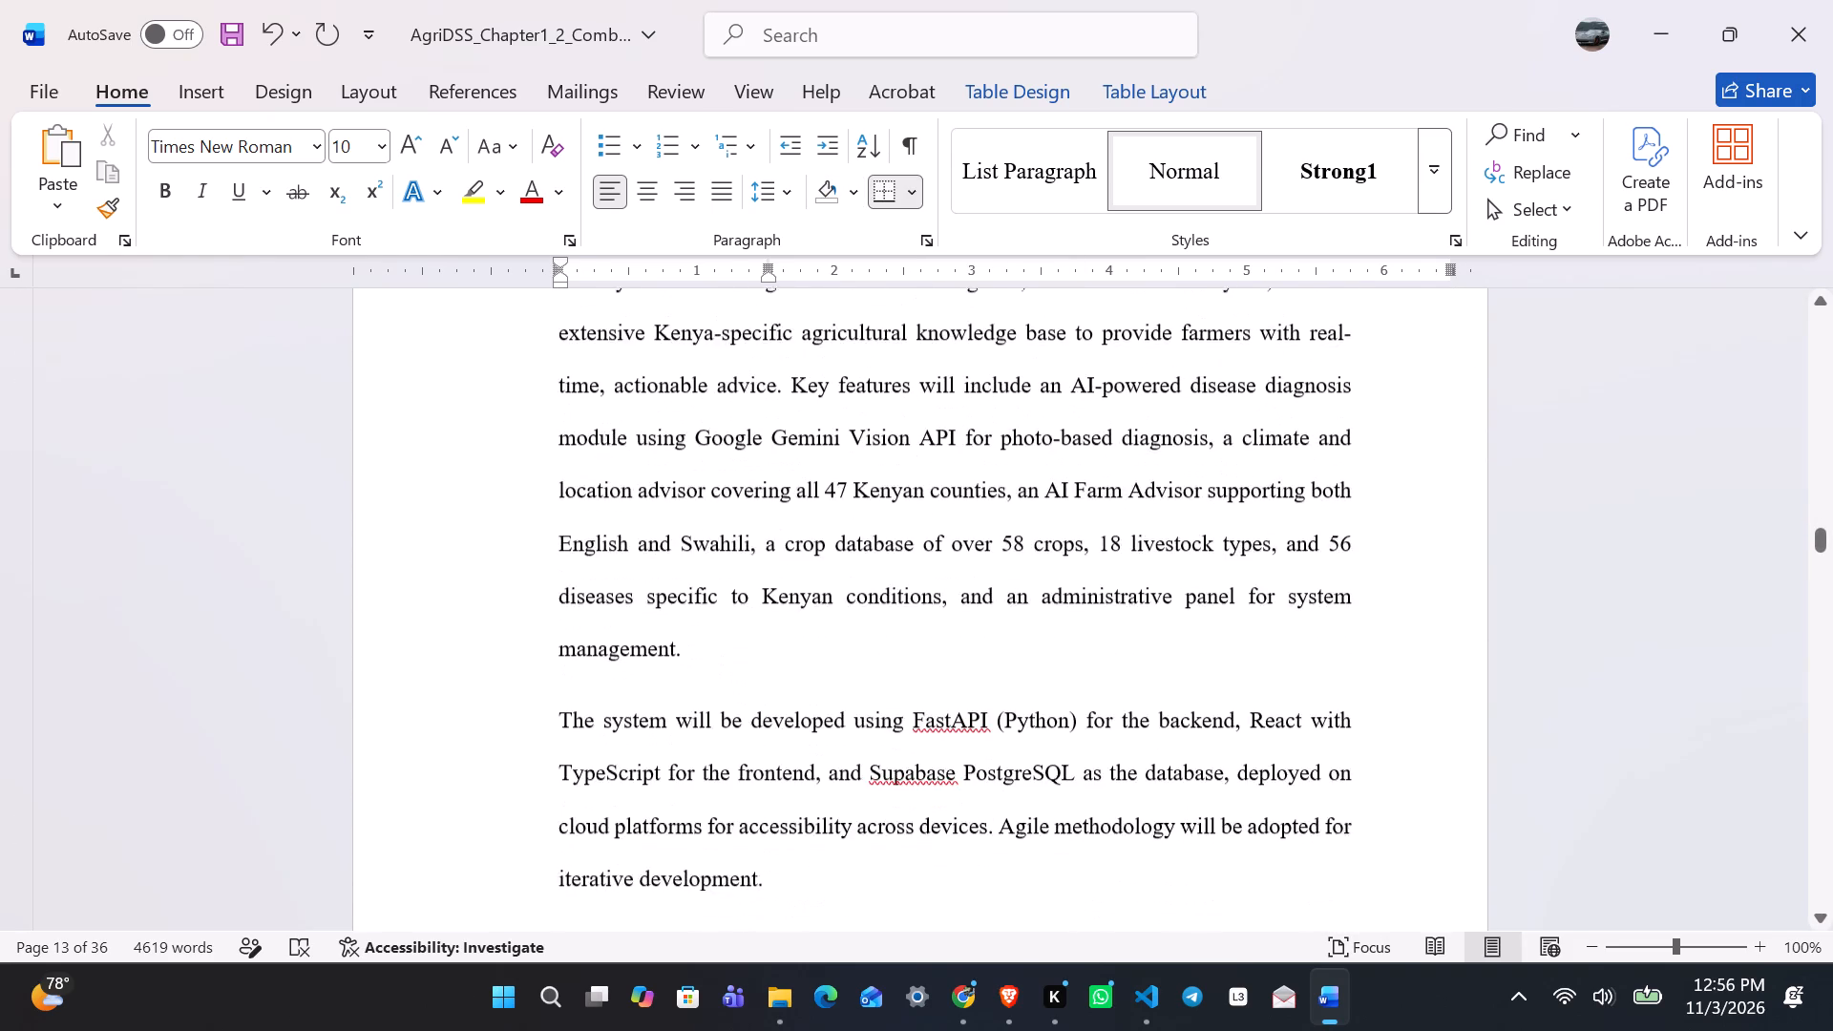
scroll(916, 687, down, 1)
click(947, 574)
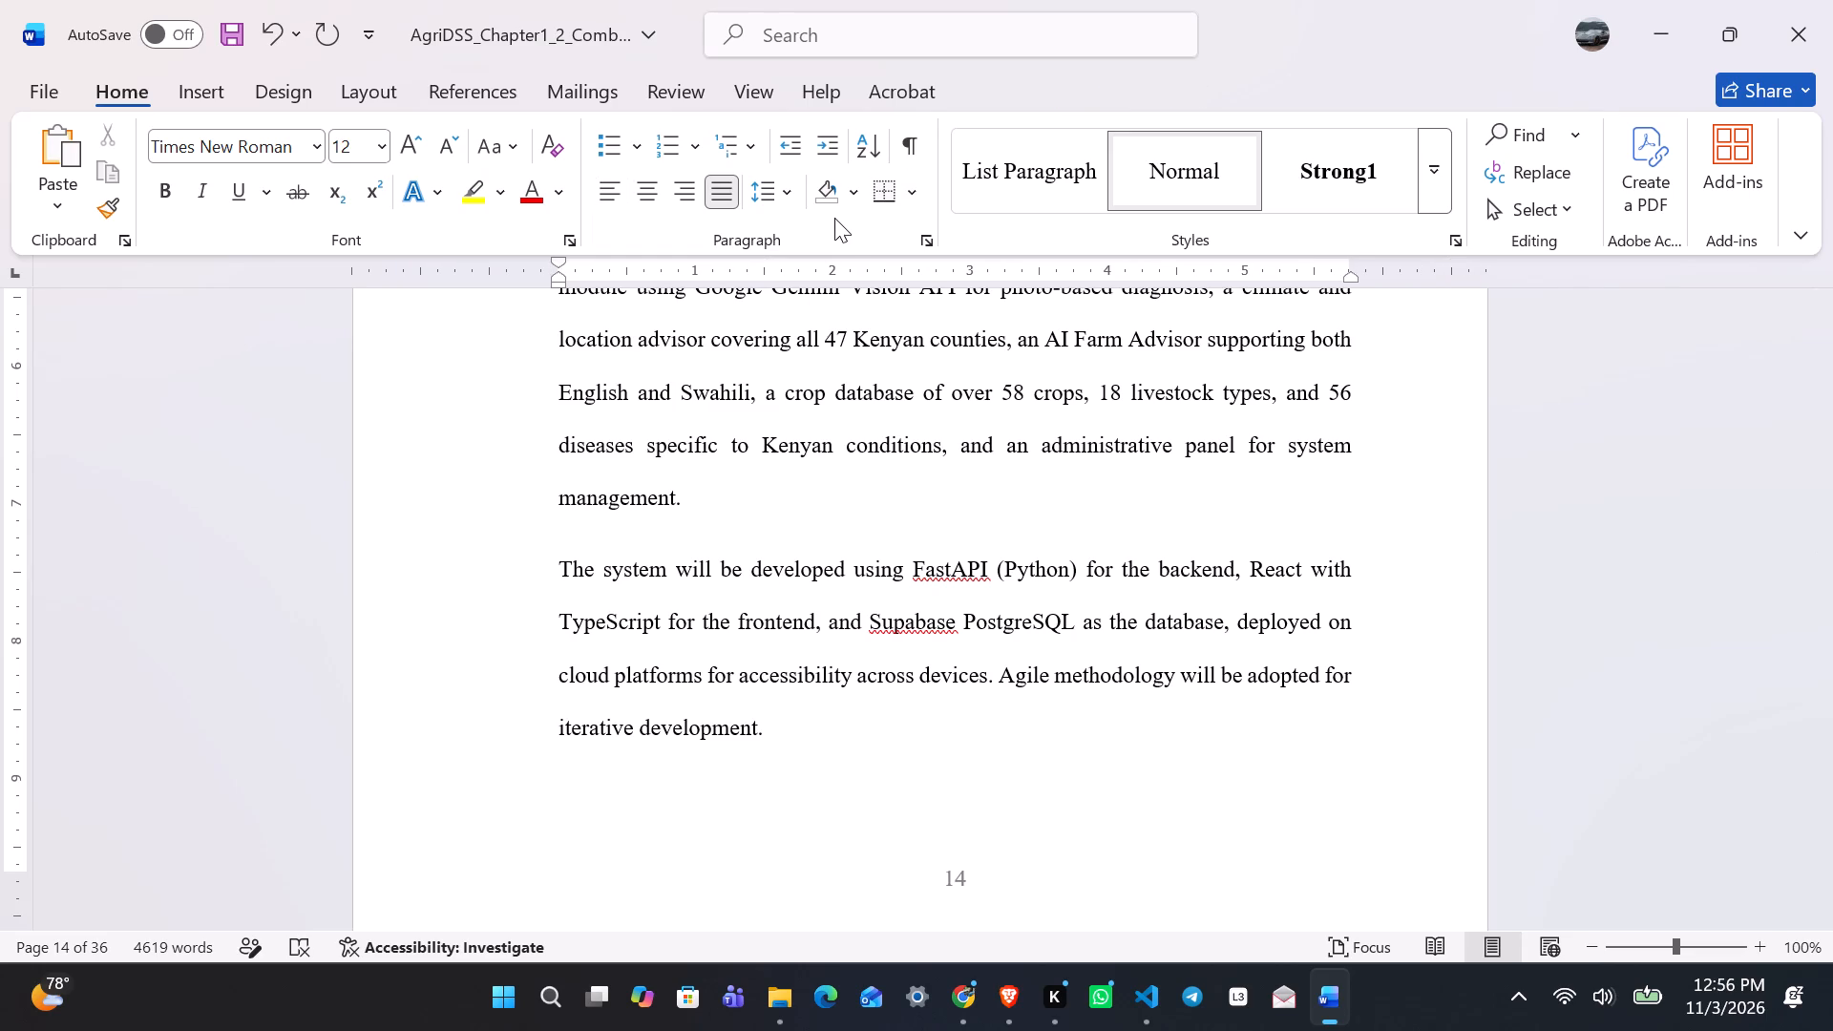
right_click(953, 597)
click(804, 462)
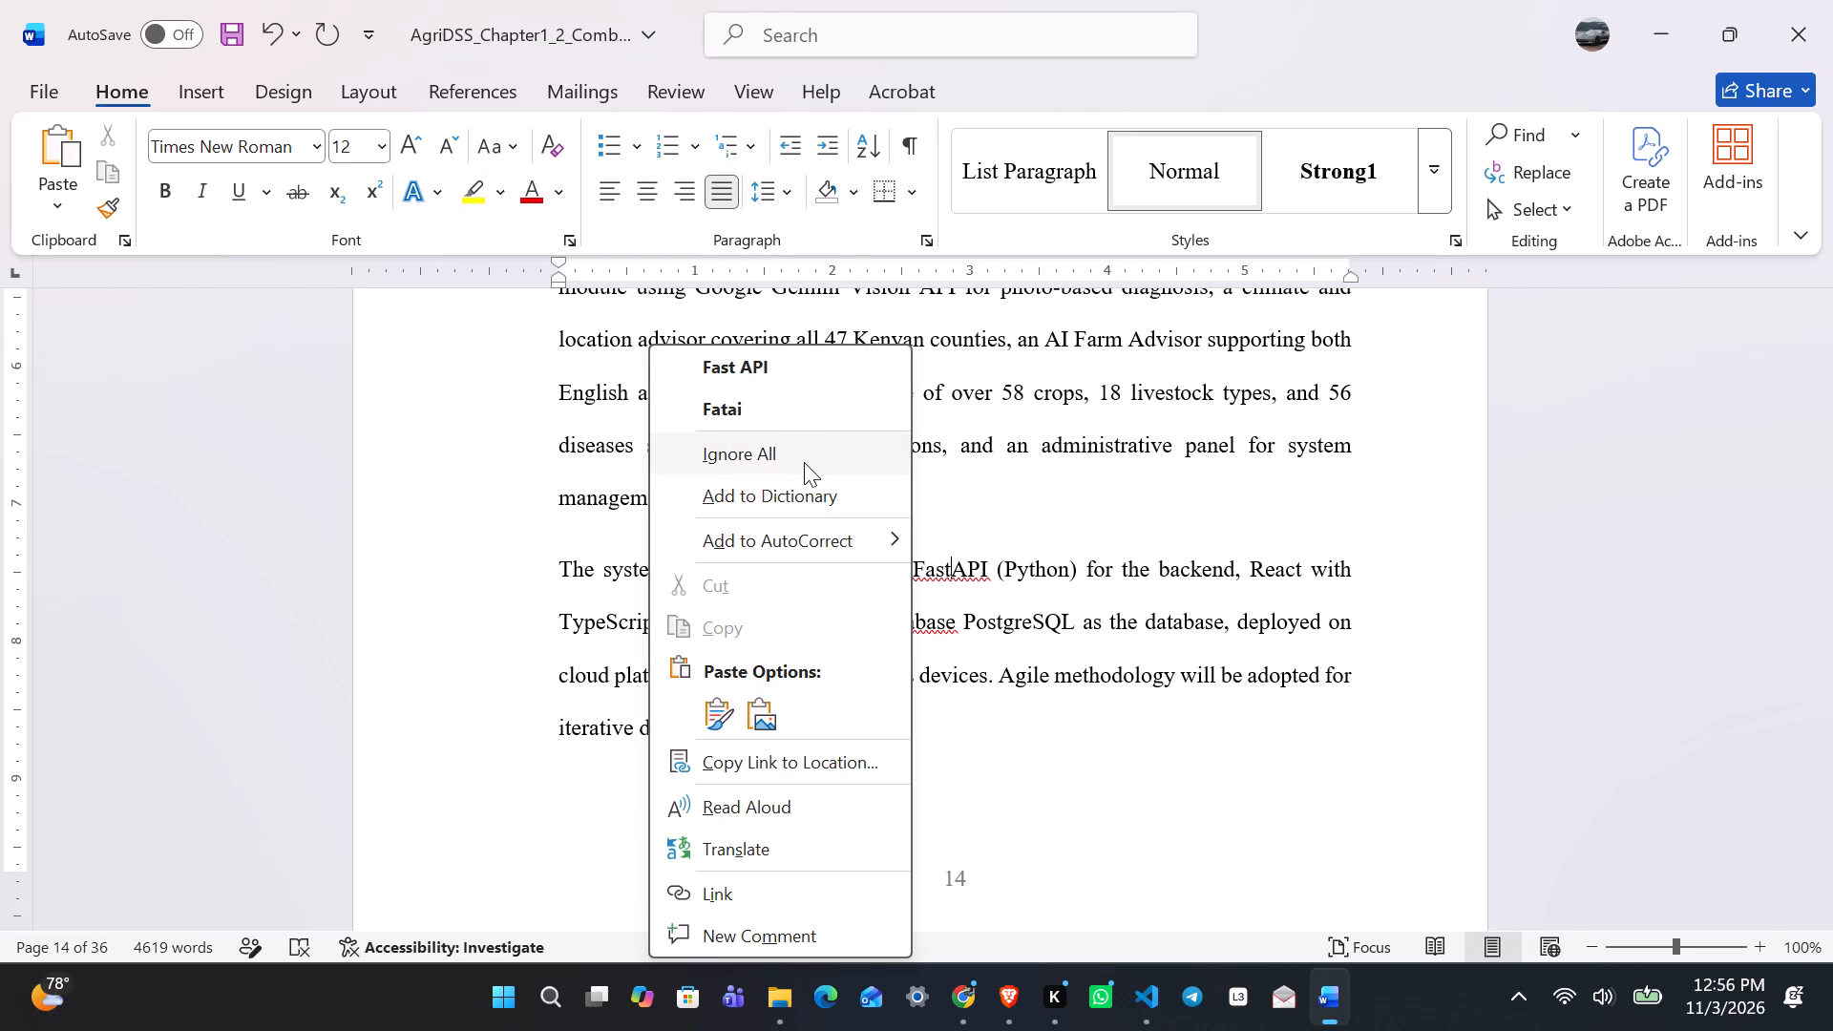
click(925, 627)
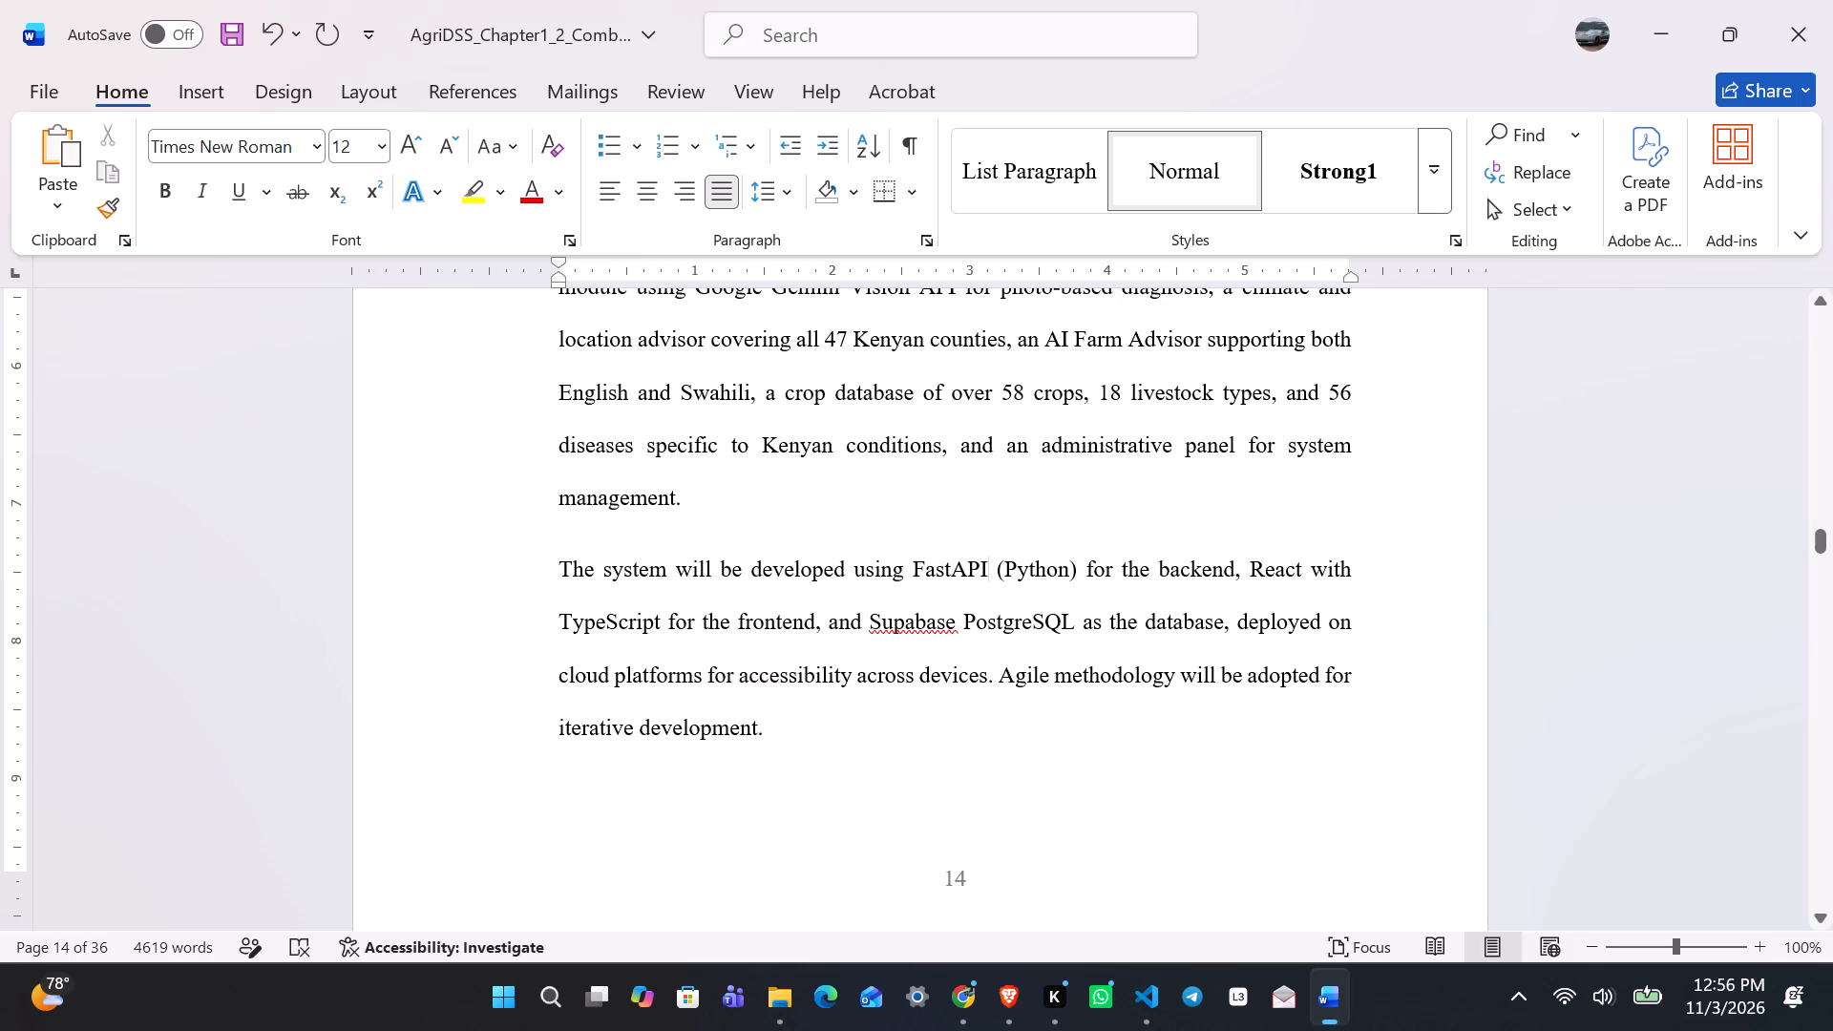
right_click(925, 627)
click(794, 453)
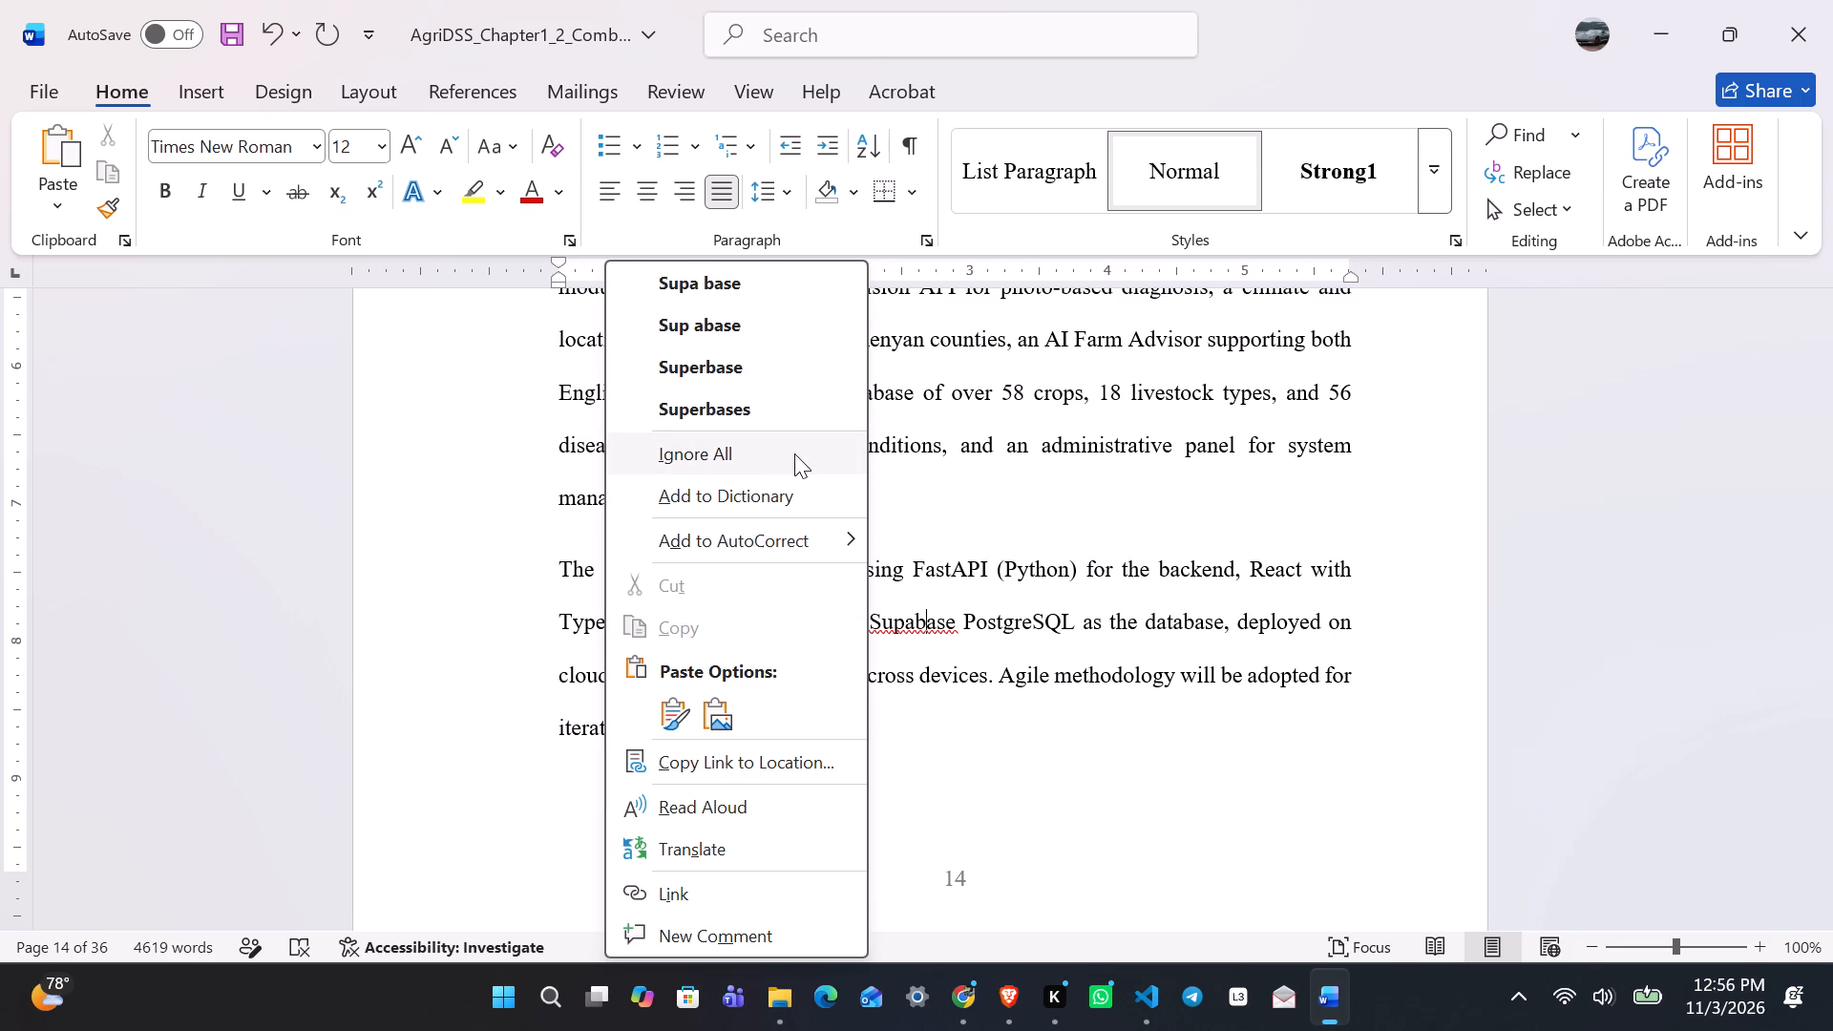
Remove the italics from the list of keywords after the "Keywords:" label on page 15.
scroll(1011, 689, down, 3)
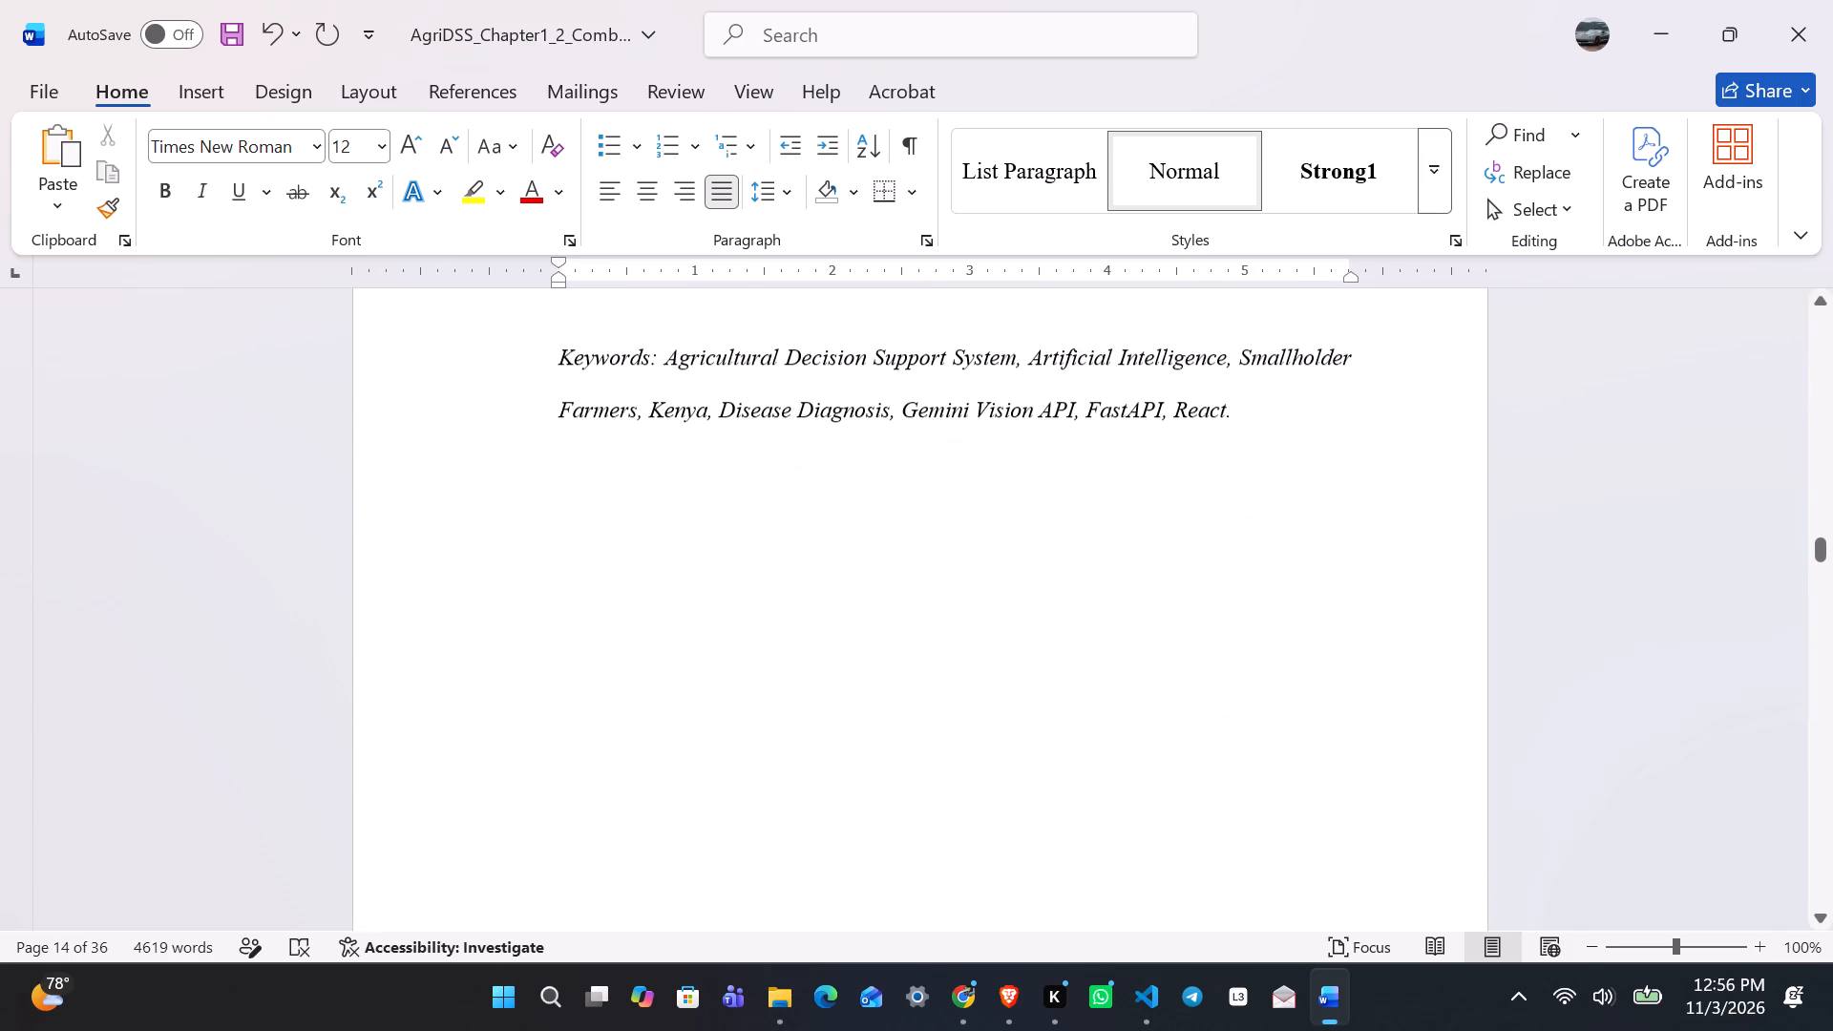
click(1233, 378)
drag(1233, 378, 712, 334)
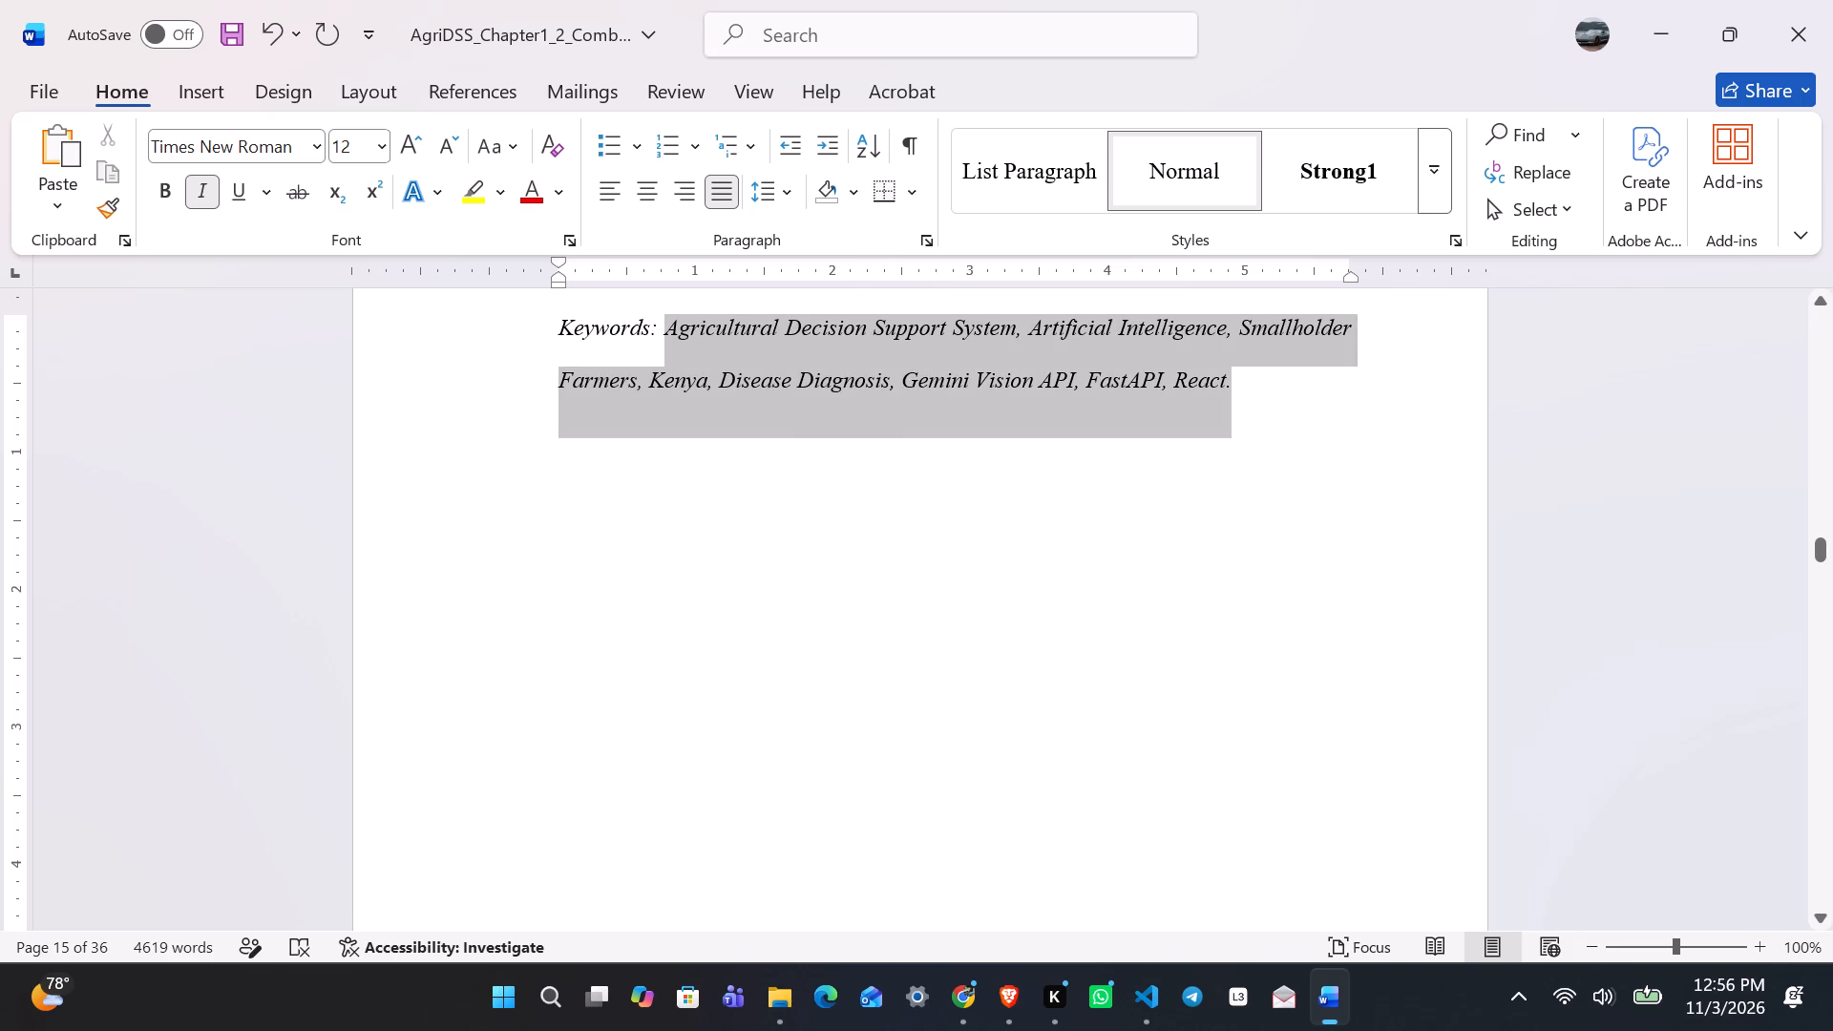
drag(712, 334, 709, 332)
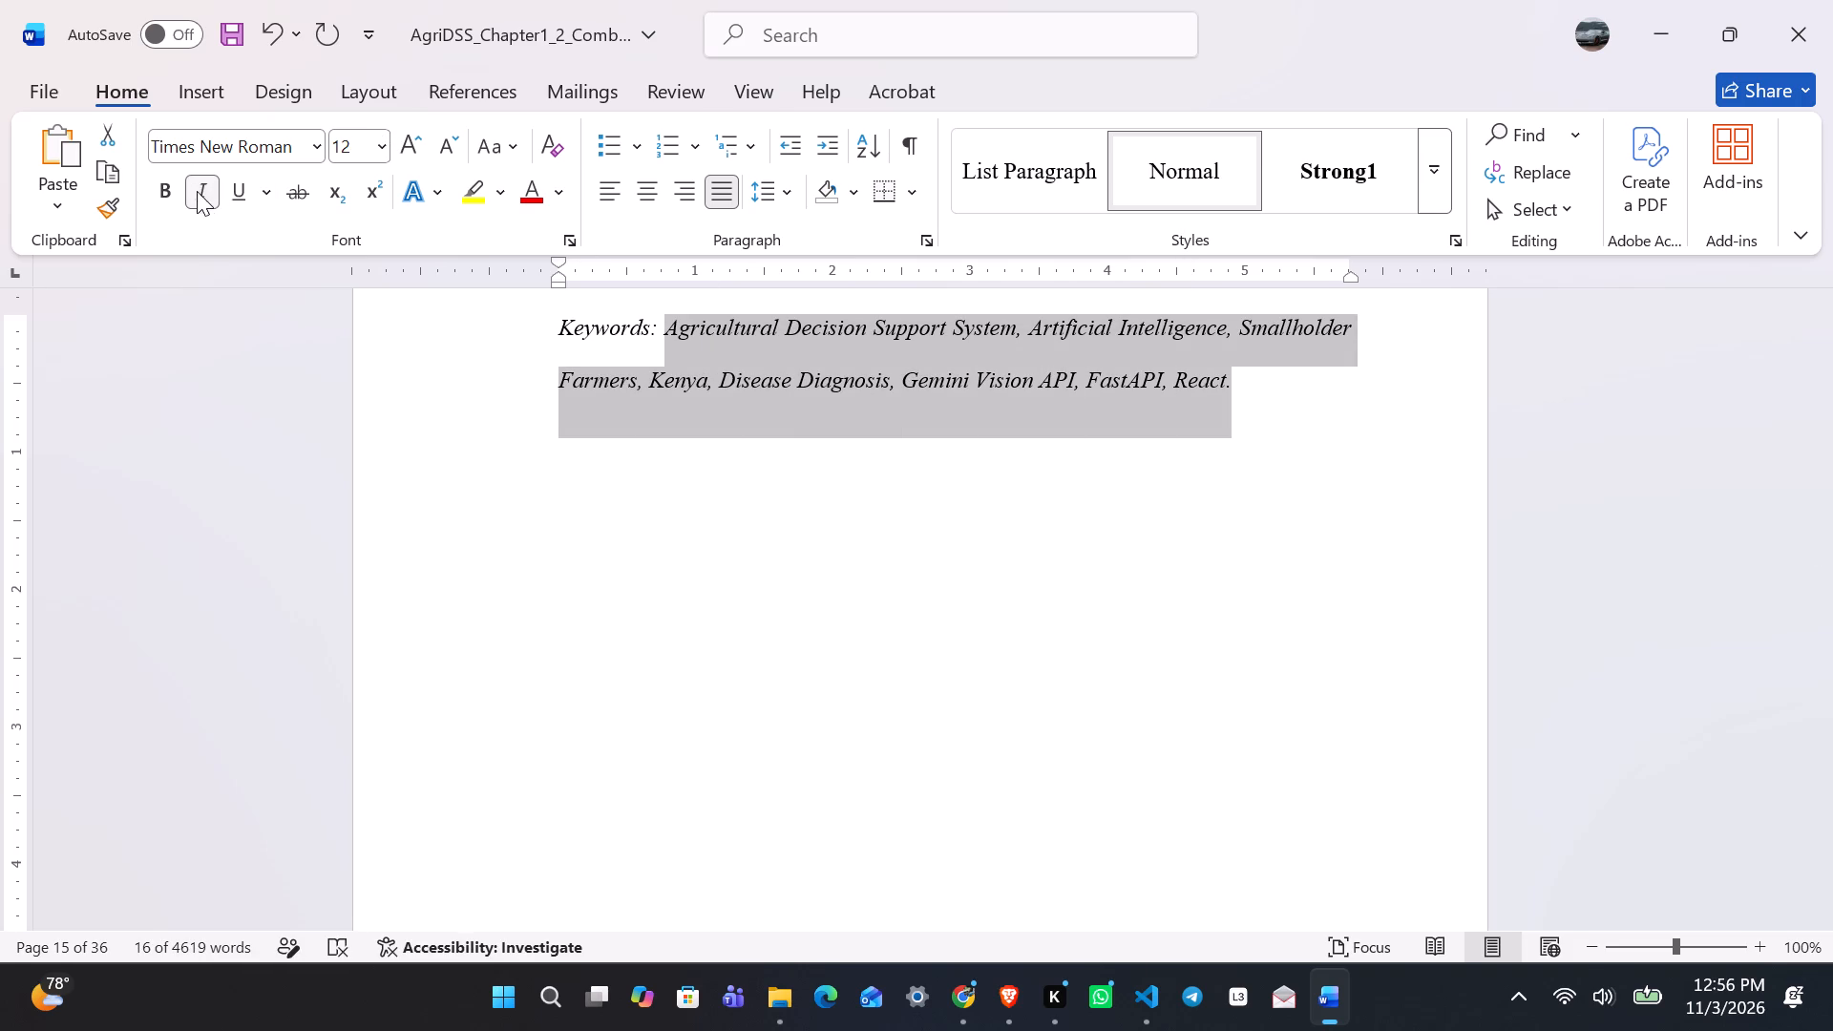
click(195, 185)
Make the "Keywords:" label bold and remove its italics.
click(645, 353)
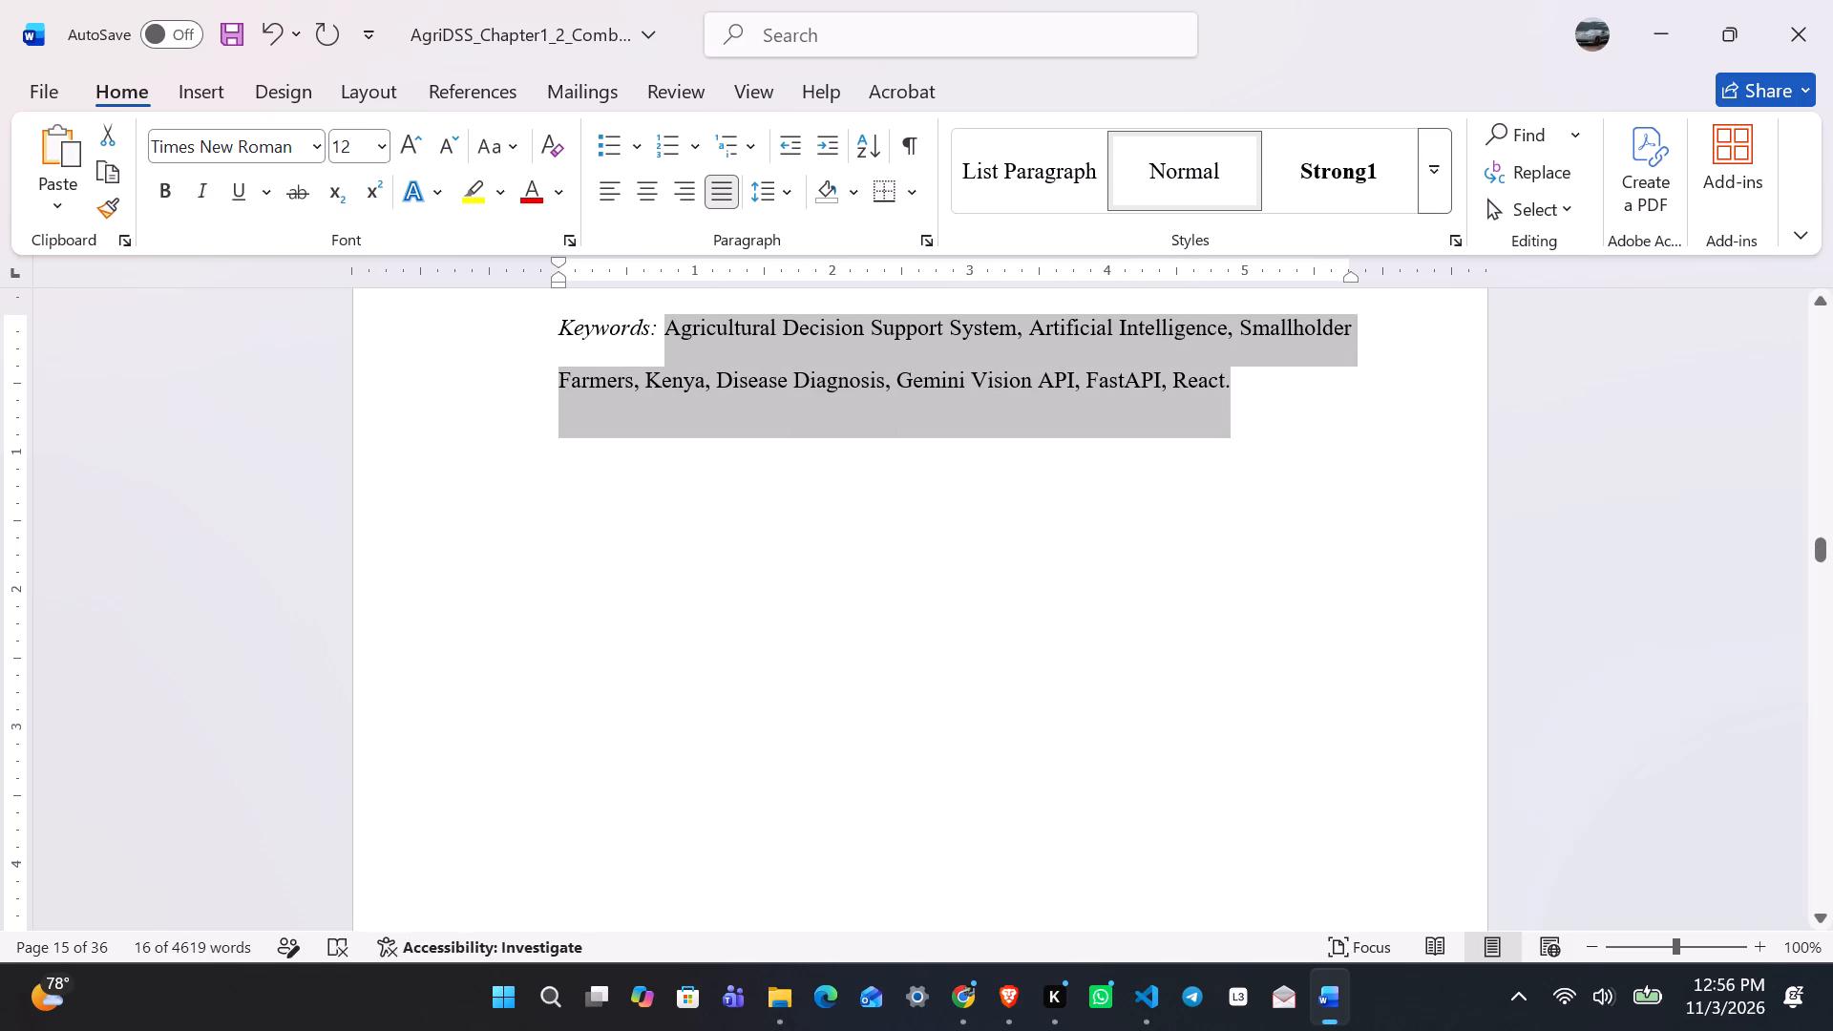
drag(645, 343, 643, 342)
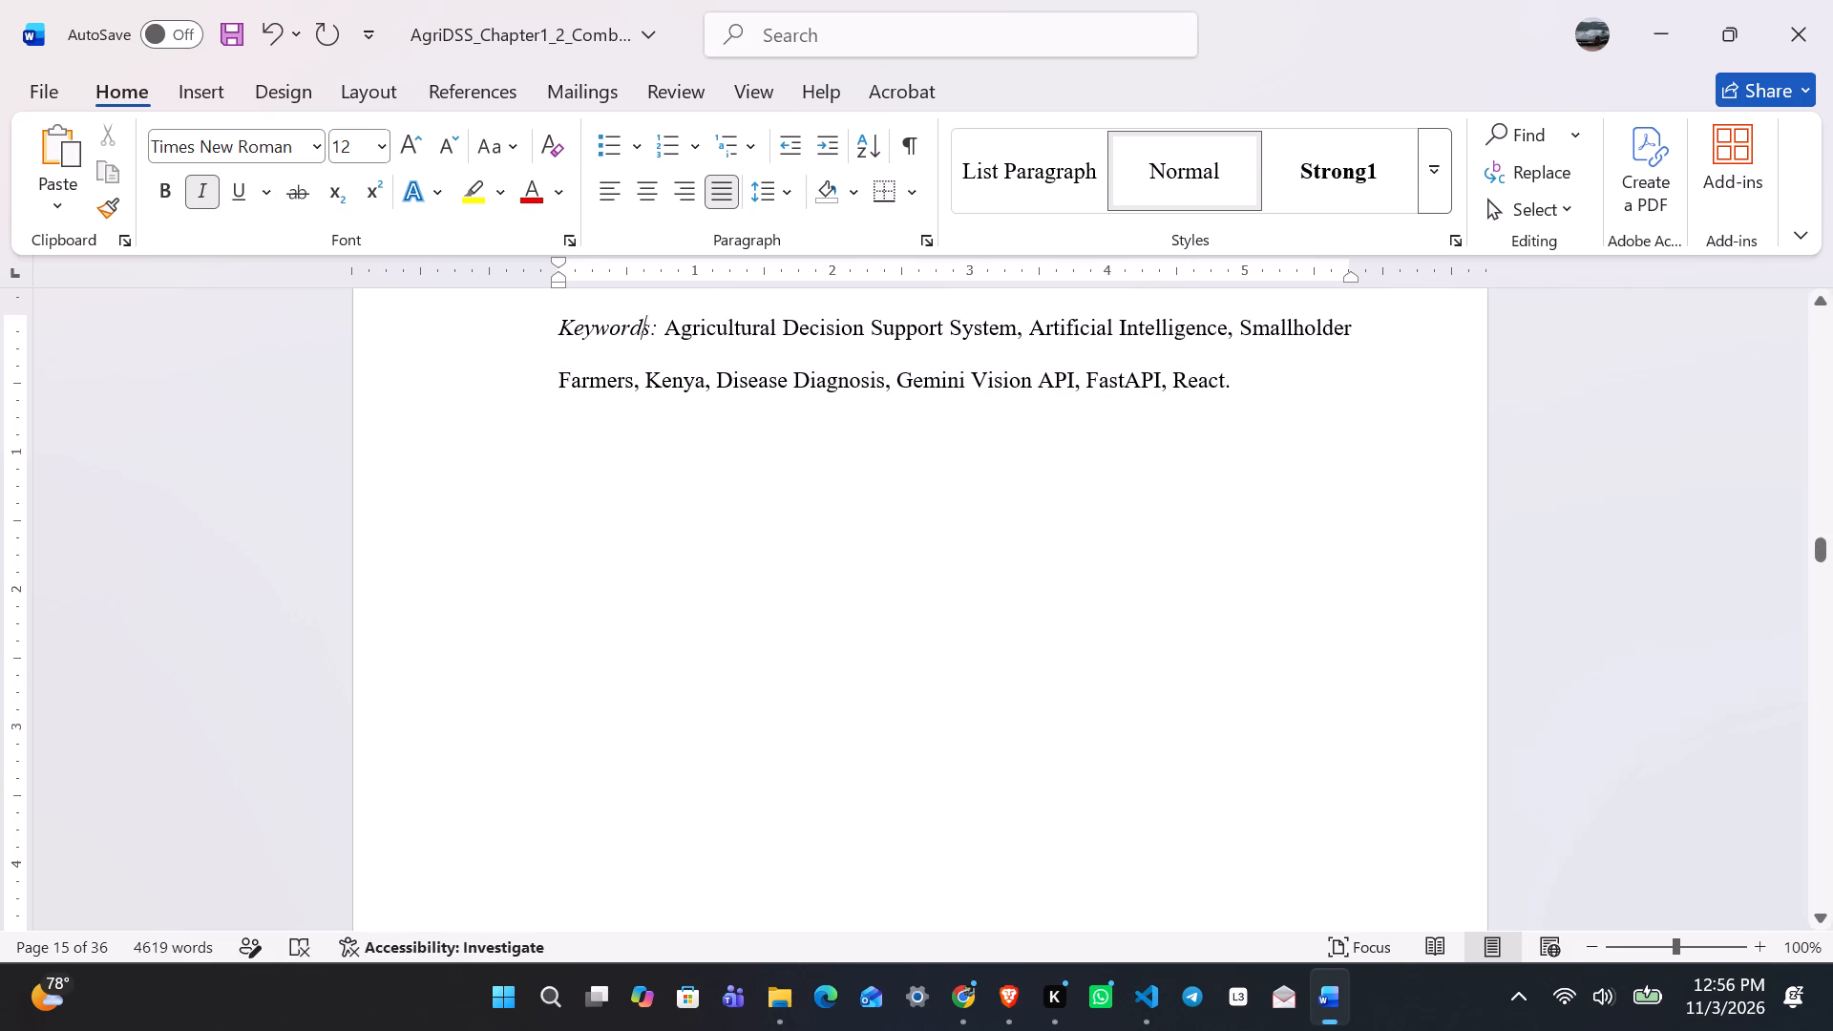
drag(643, 342, 621, 332)
click(649, 332)
drag(649, 332, 568, 320)
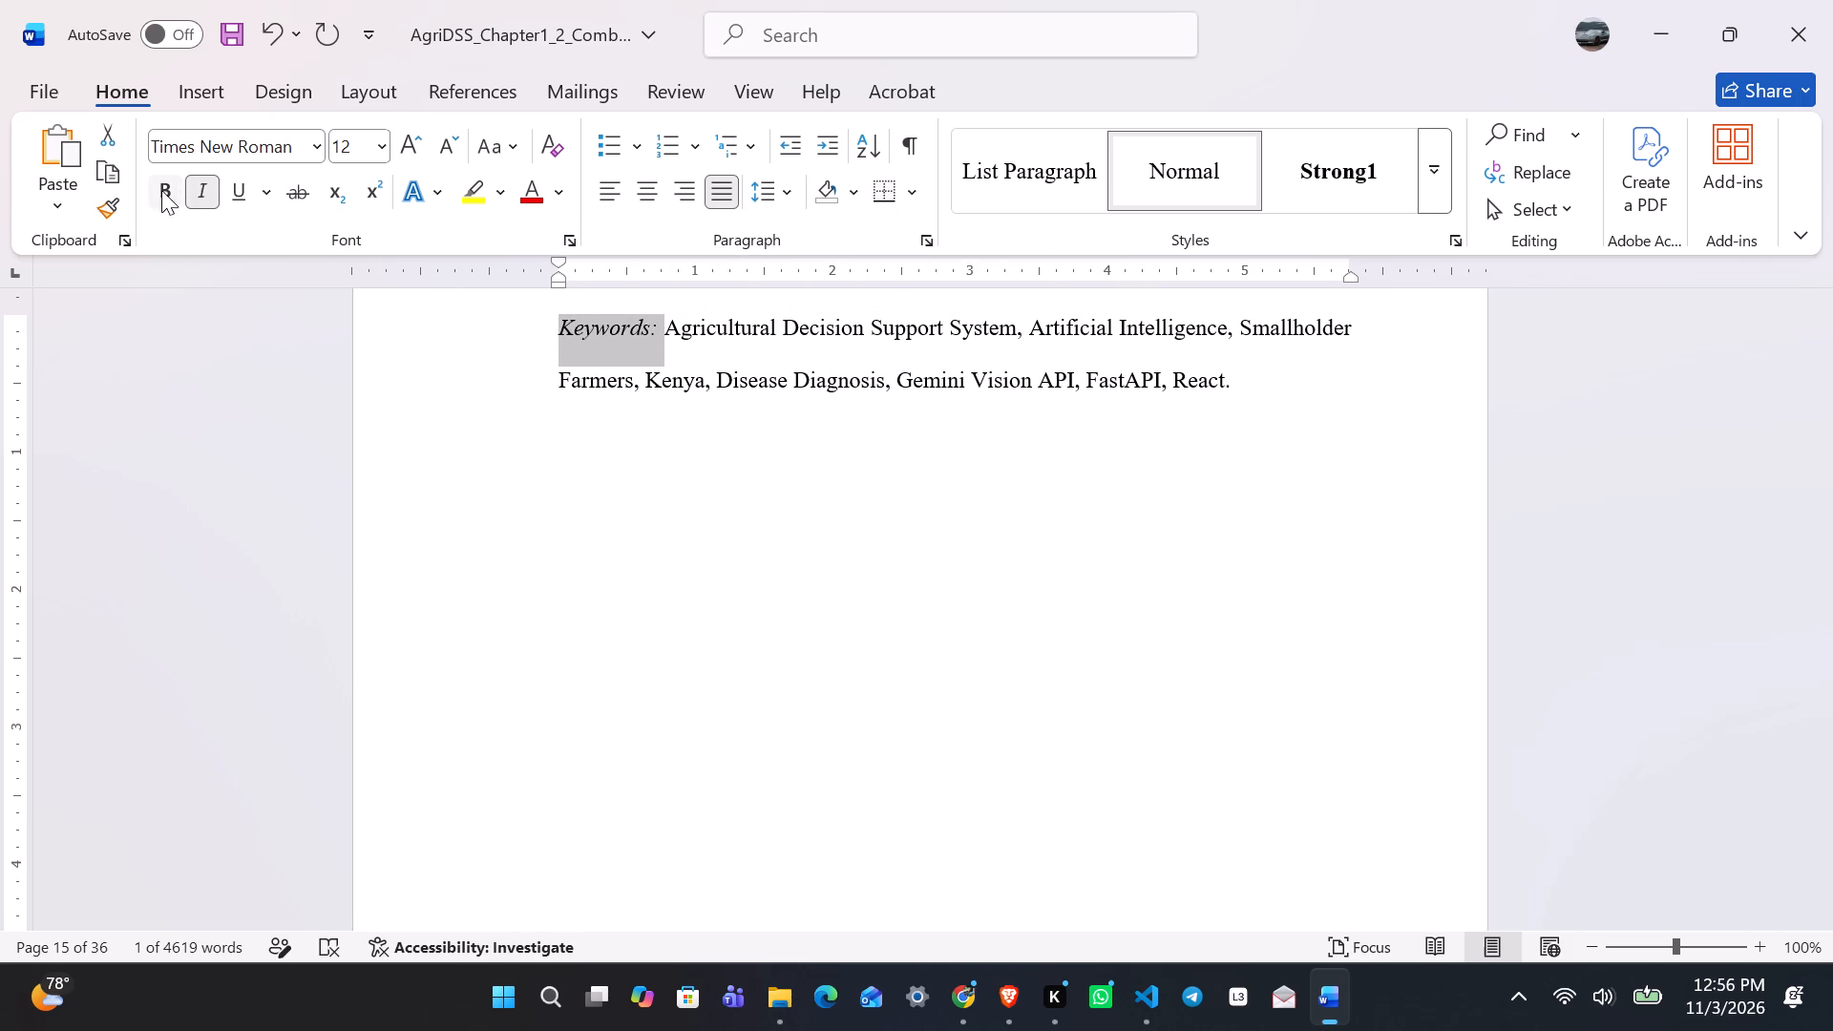
click(200, 188)
click(162, 189)
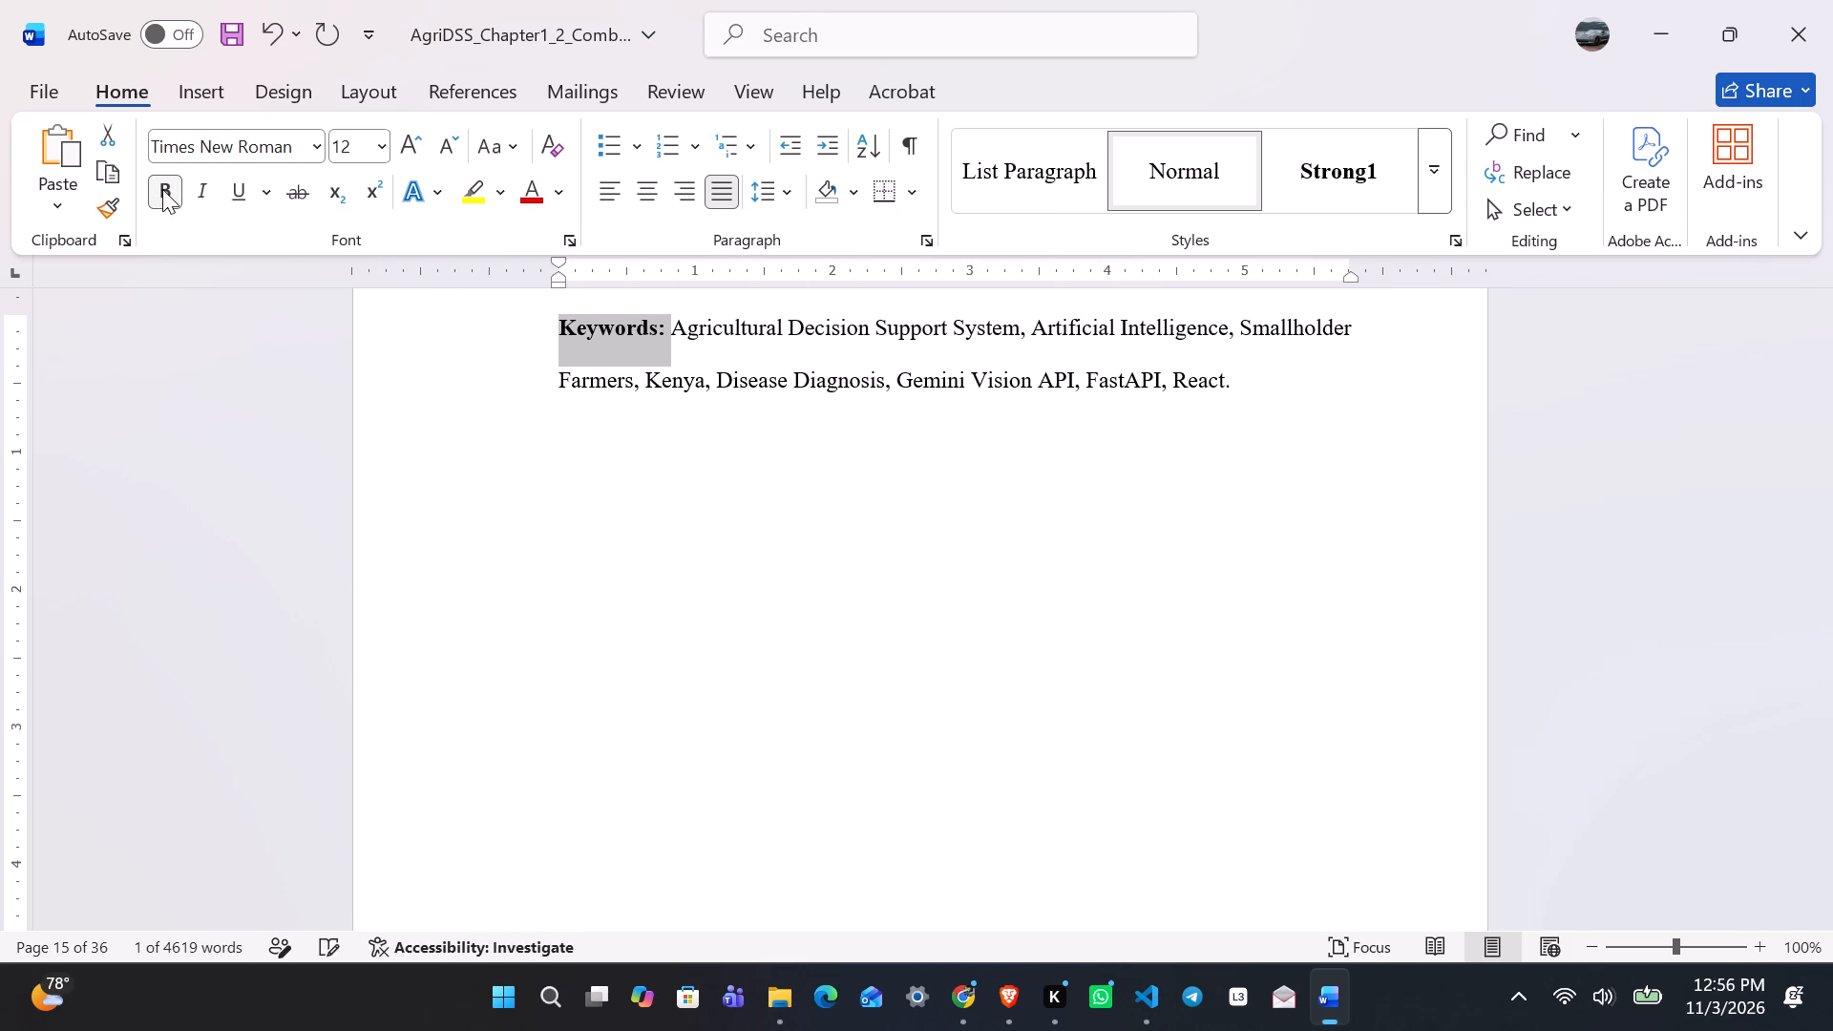
click(704, 536)
Review the end of the keywords page and the opening of Chapter One for formatting problems.
scroll(970, 519, down, 1)
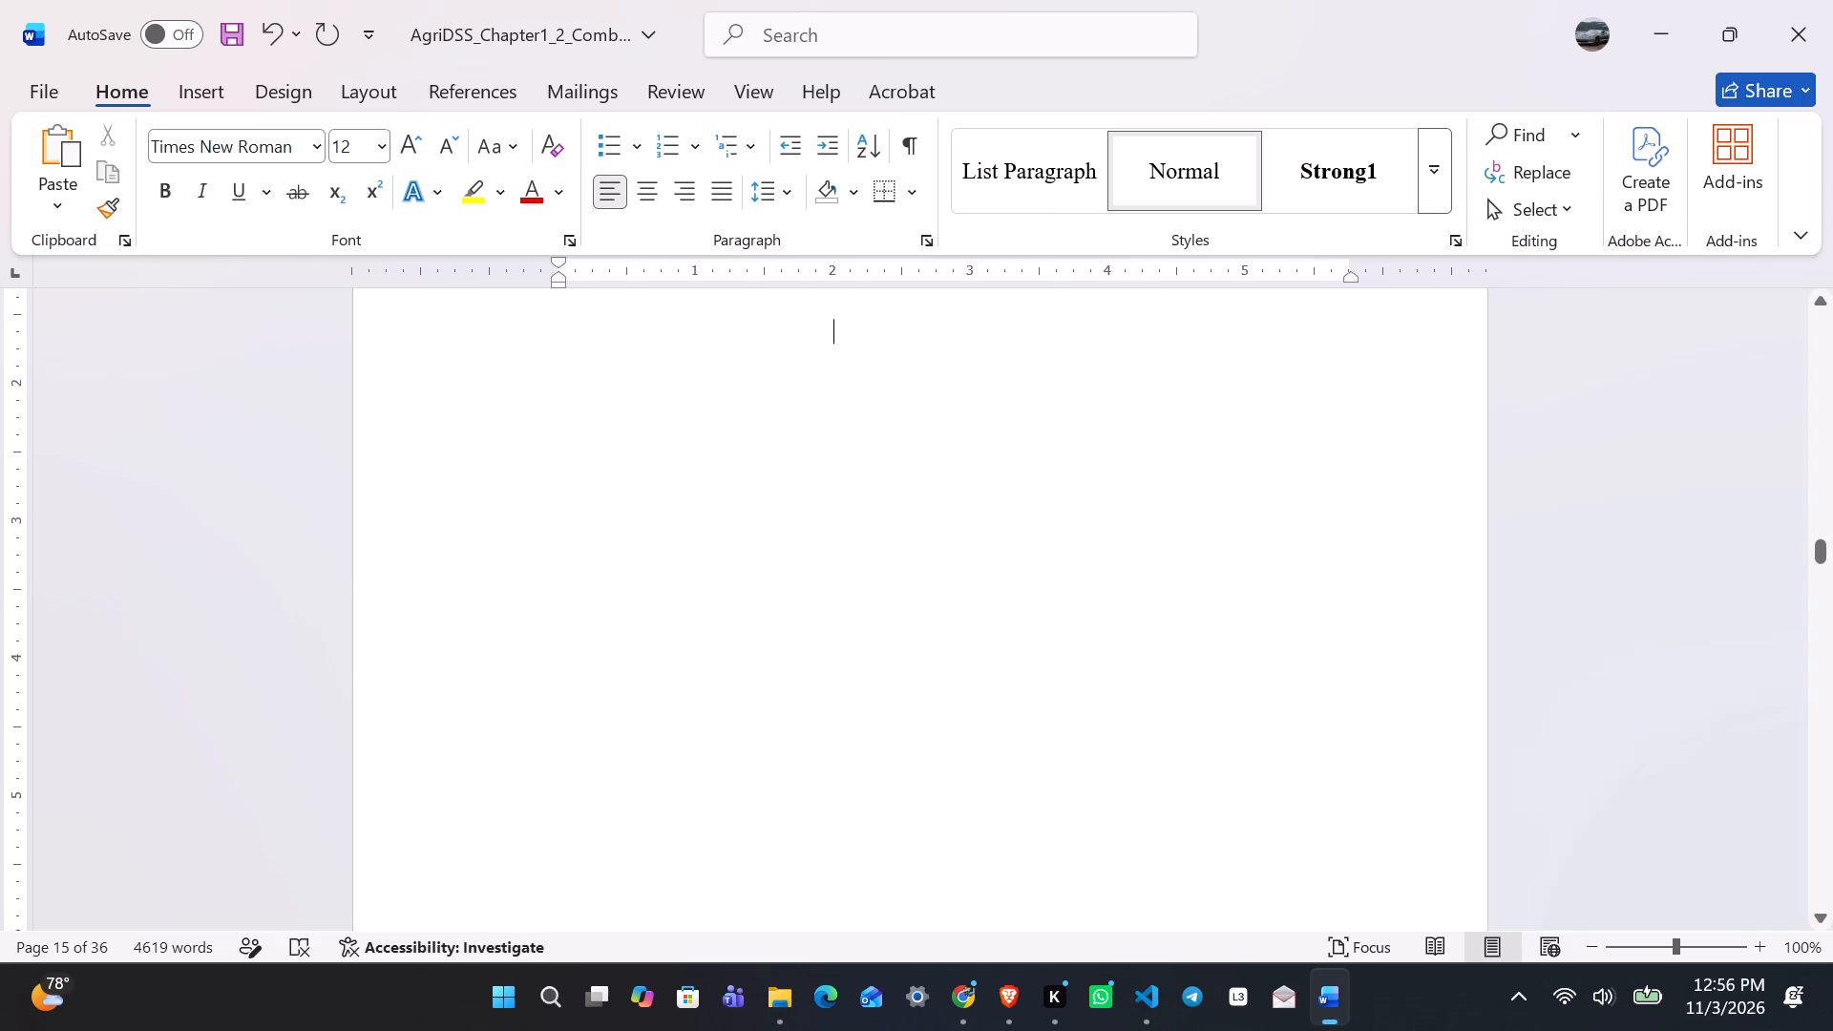
scroll(970, 519, down, 5)
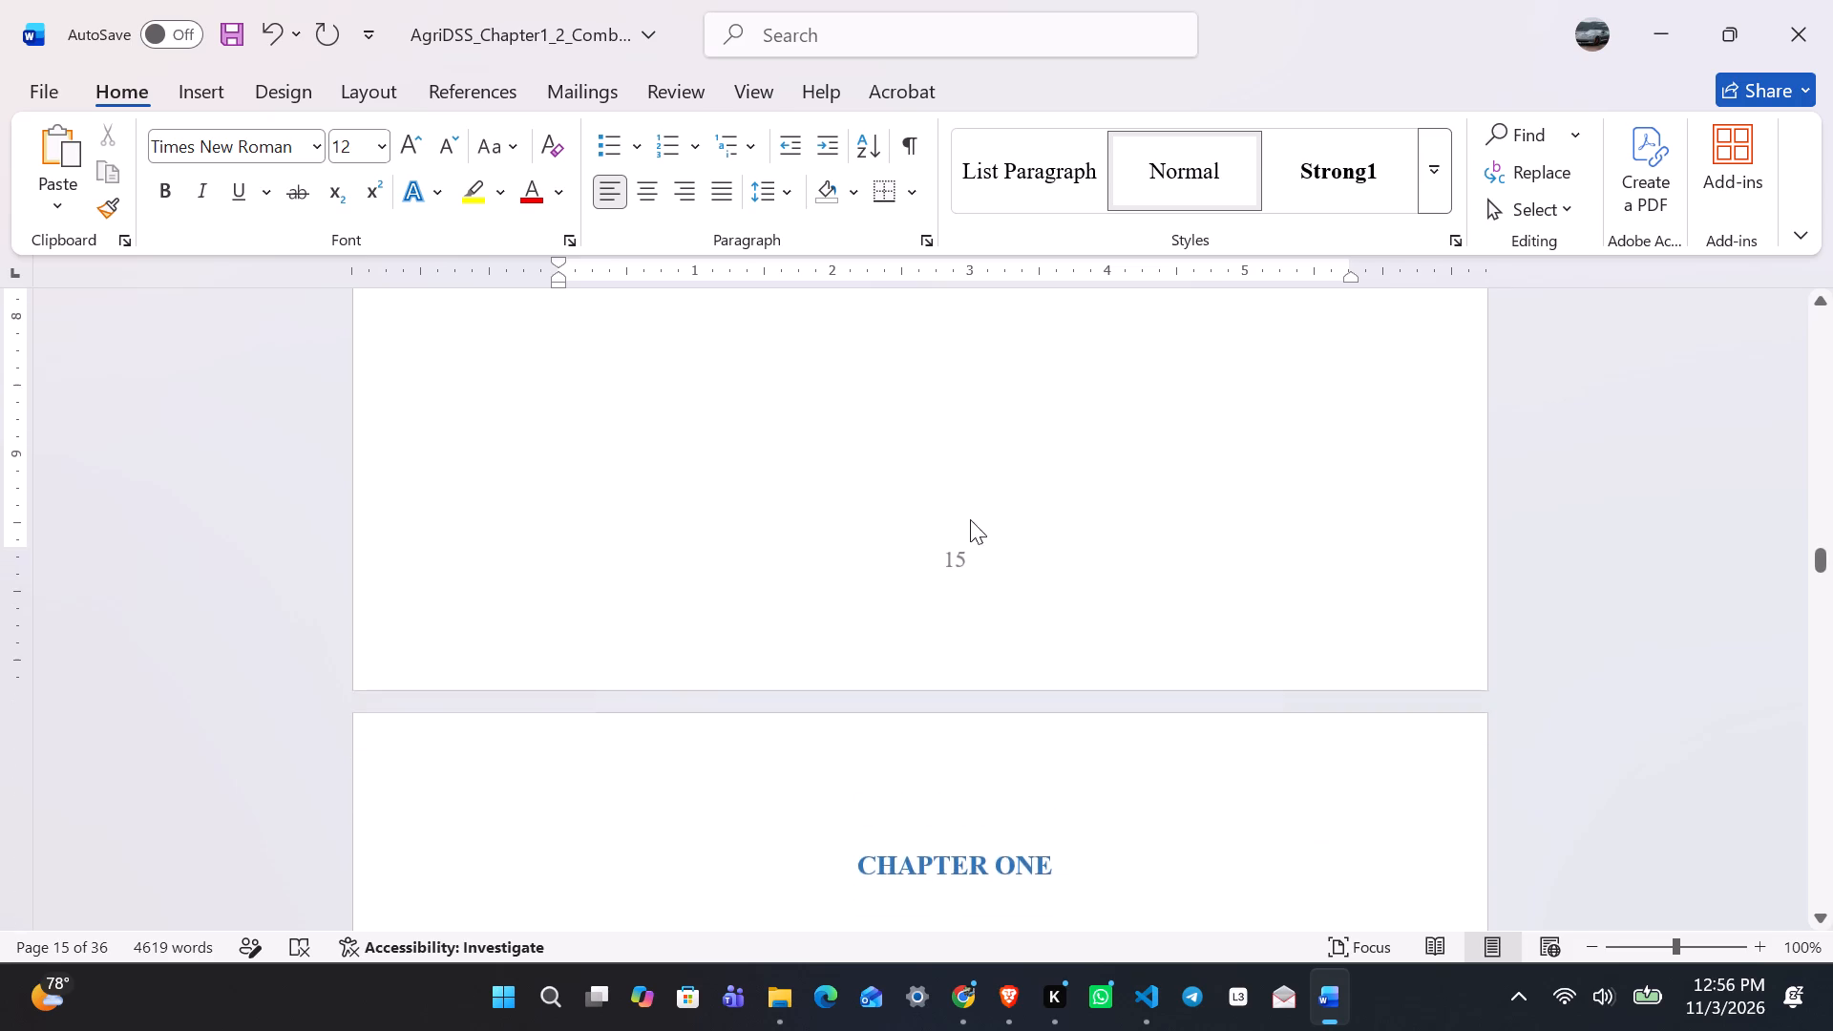
scroll(970, 519, down, 2)
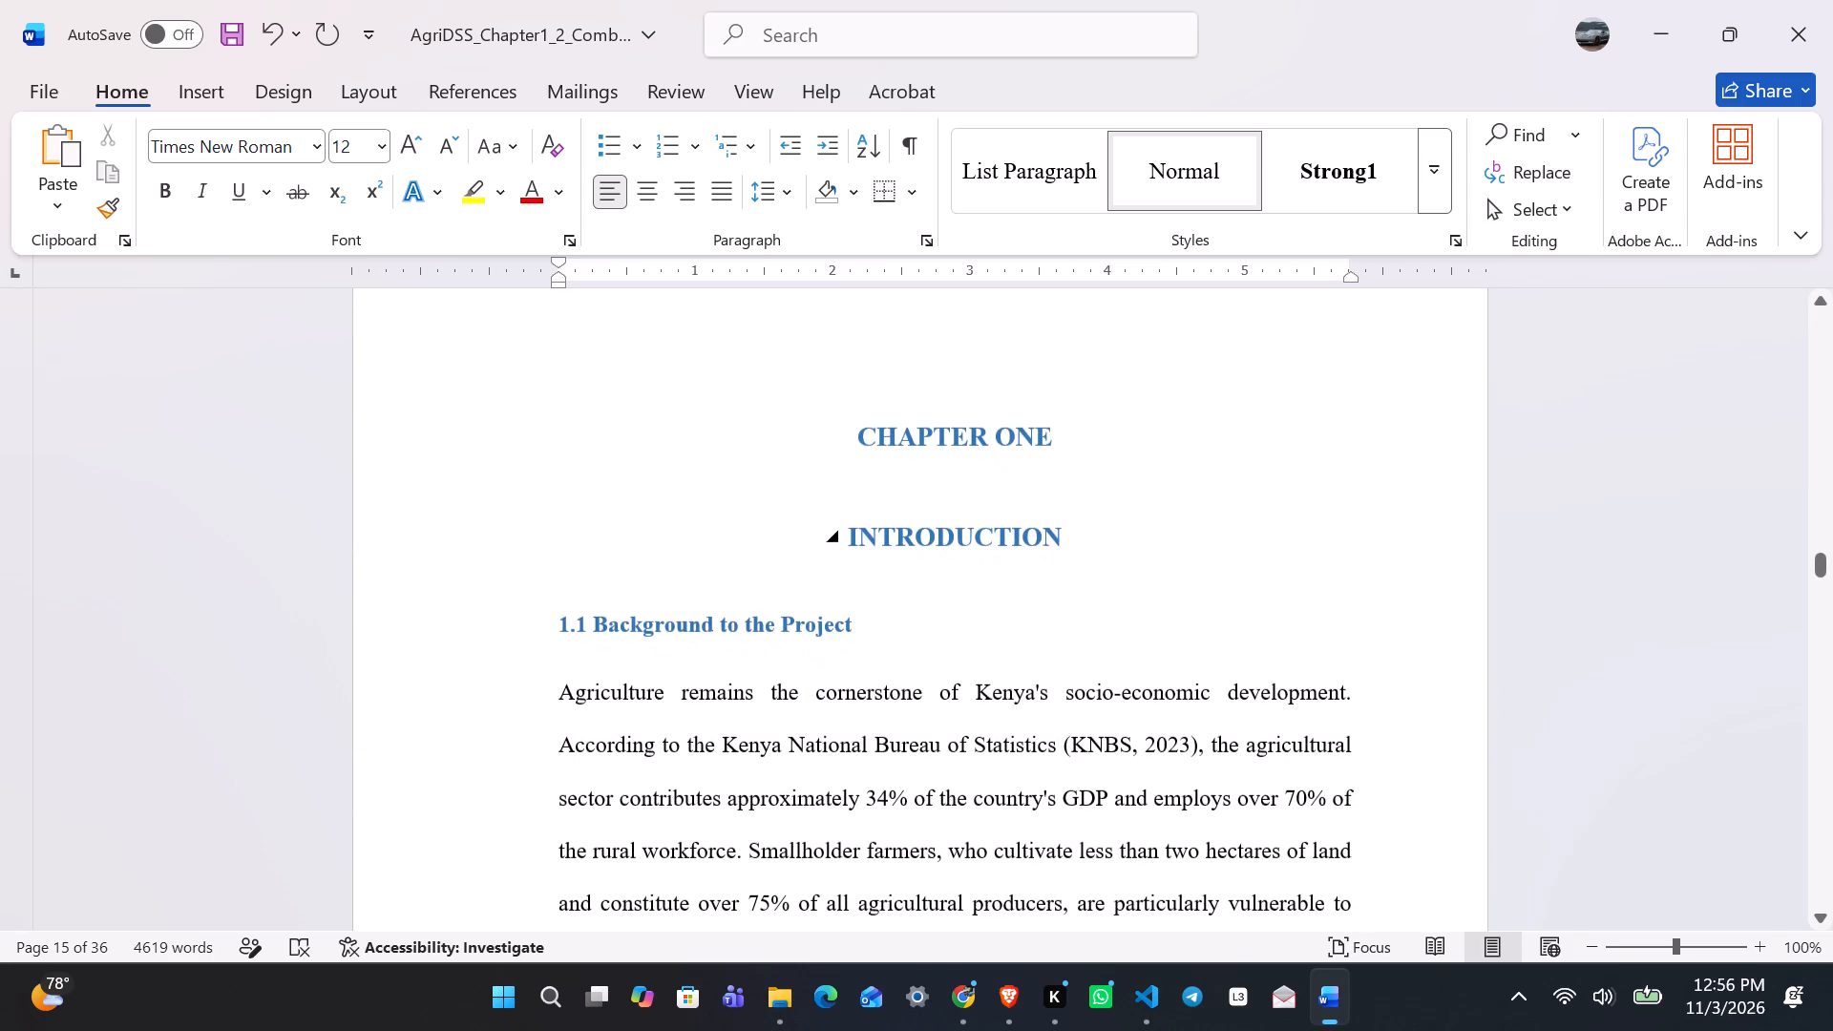
scroll(970, 519, down, 2)
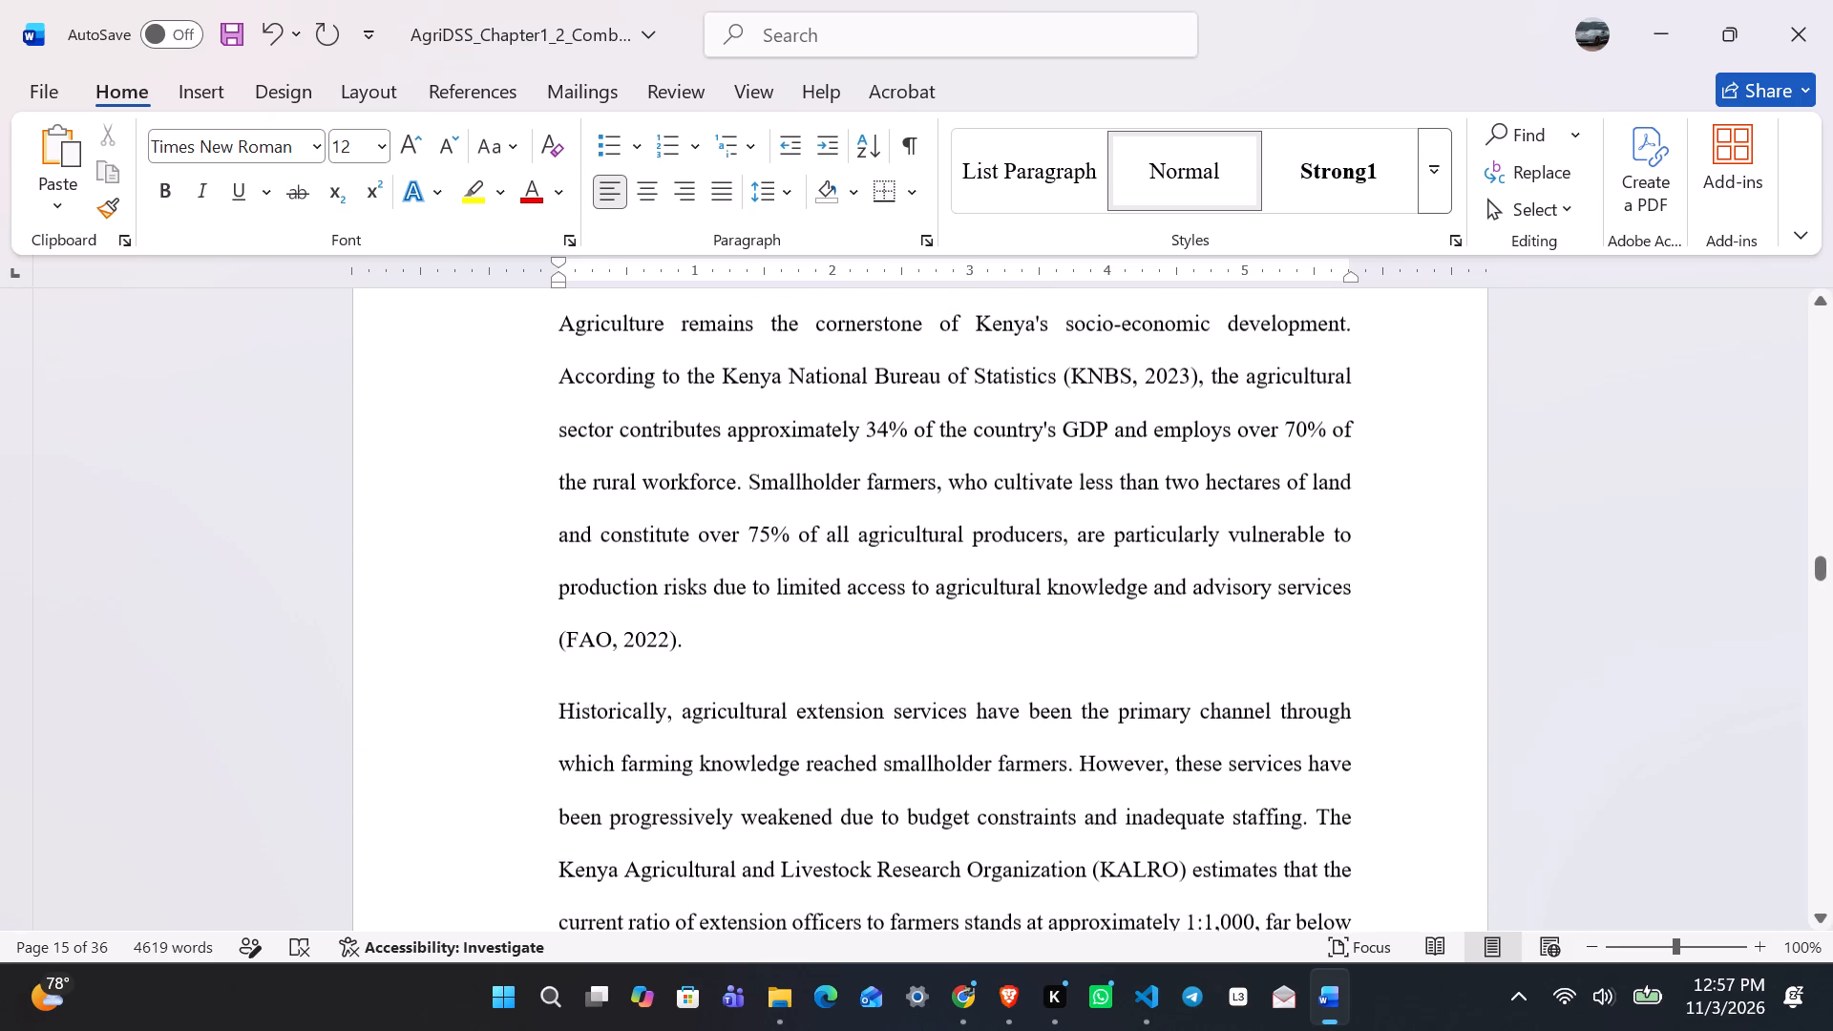
scroll(970, 519, down, 2)
scroll(970, 519, up, 1)
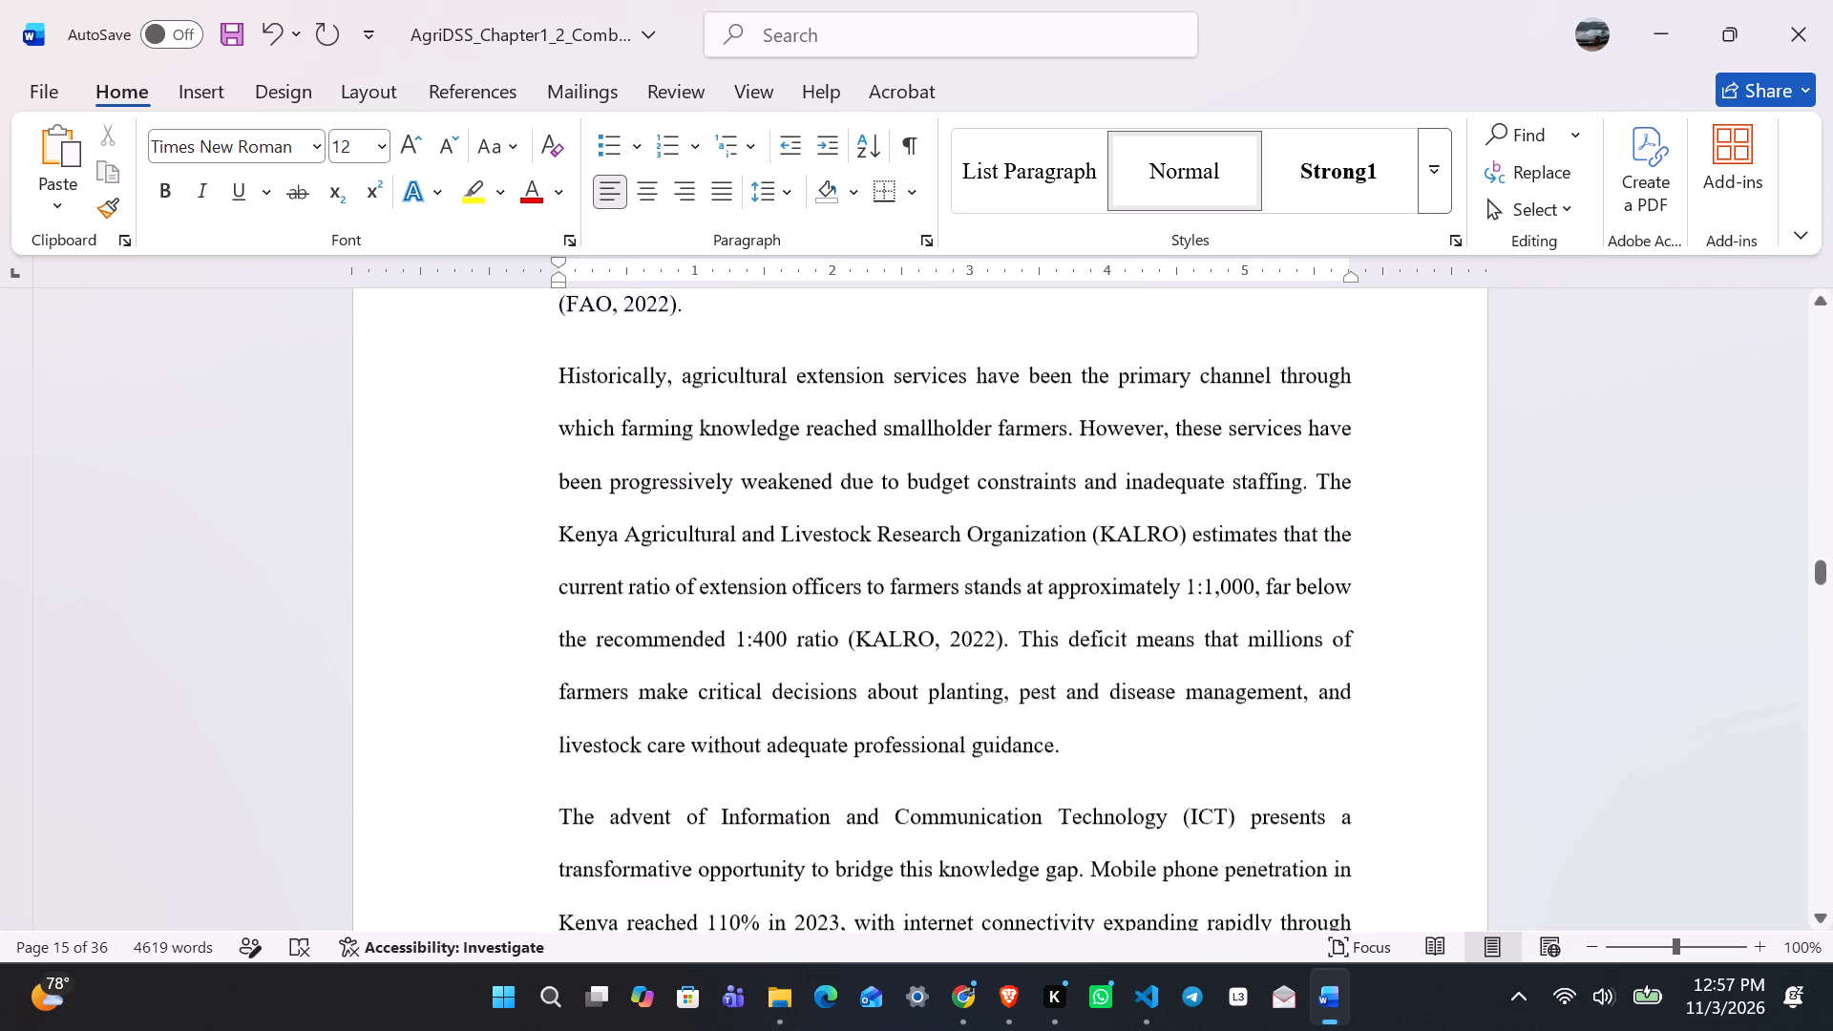
scroll(970, 519, up, 1)
Ignore the spelling flag on "analysing" in section 1.1, Background to the Project.
scroll(970, 519, down, 1)
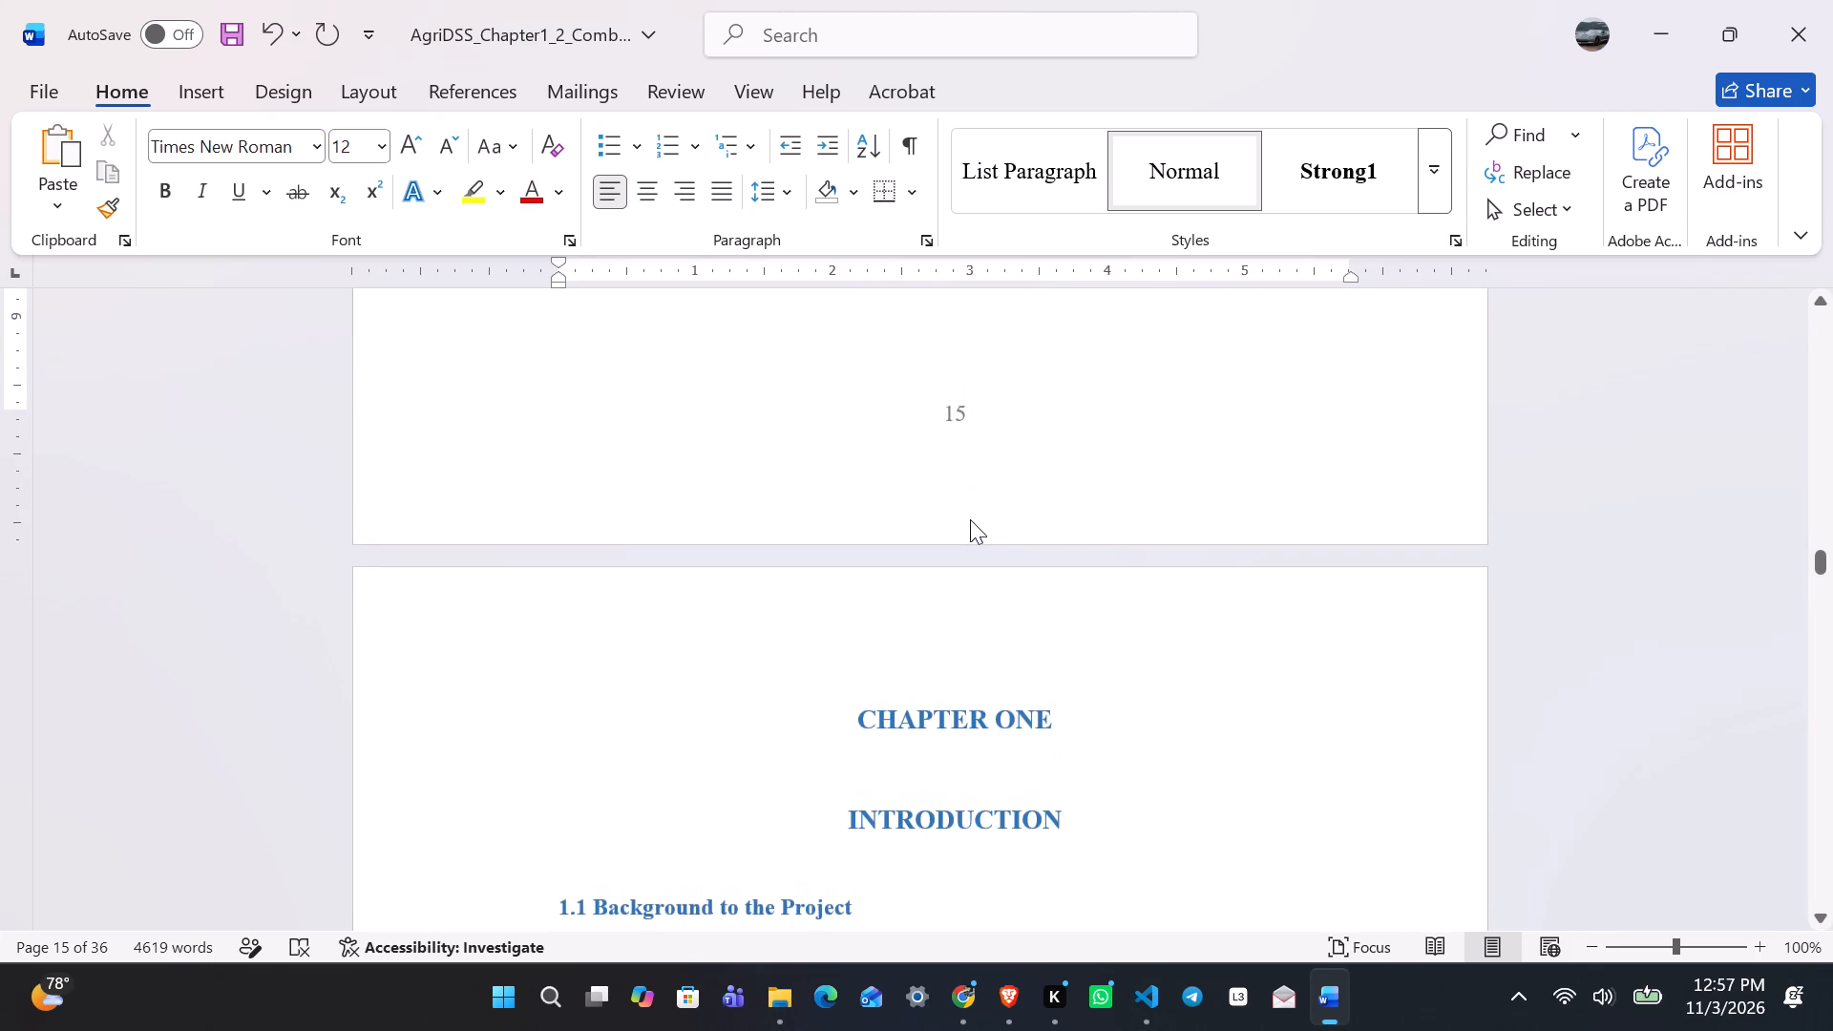
scroll(970, 519, down, 4)
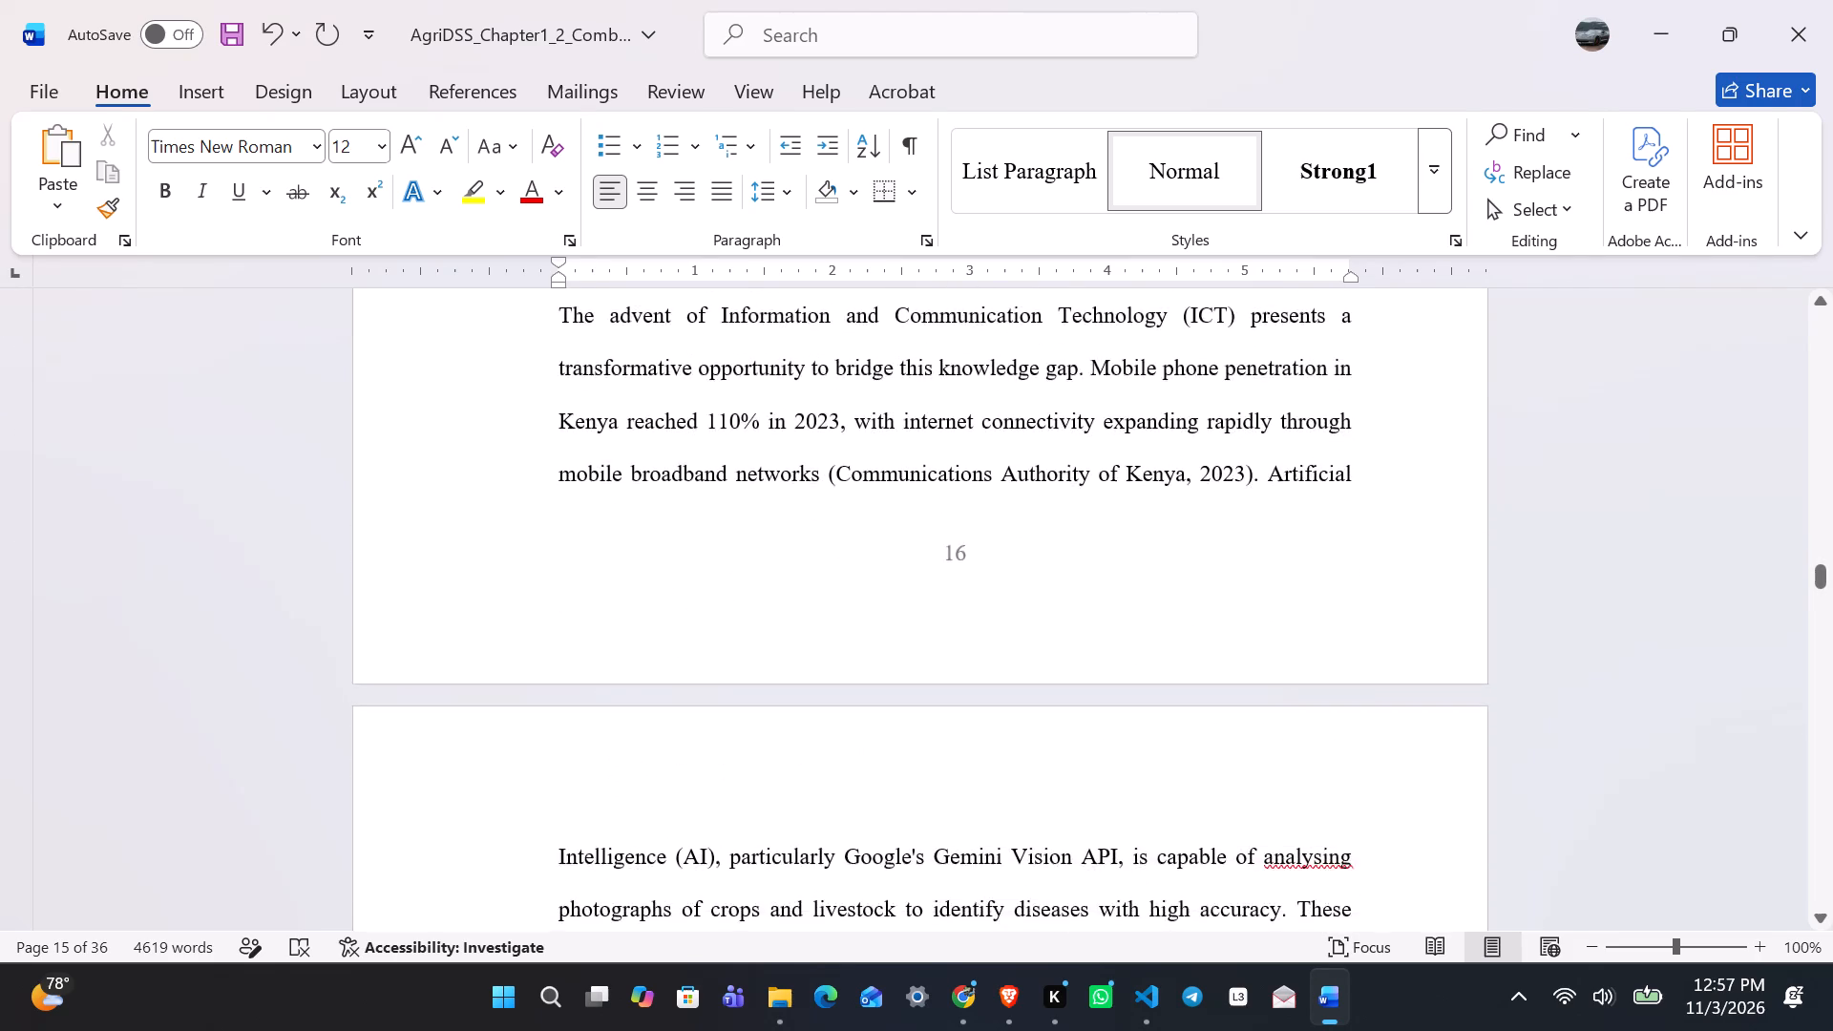
scroll(970, 519, down, 2)
click(1284, 540)
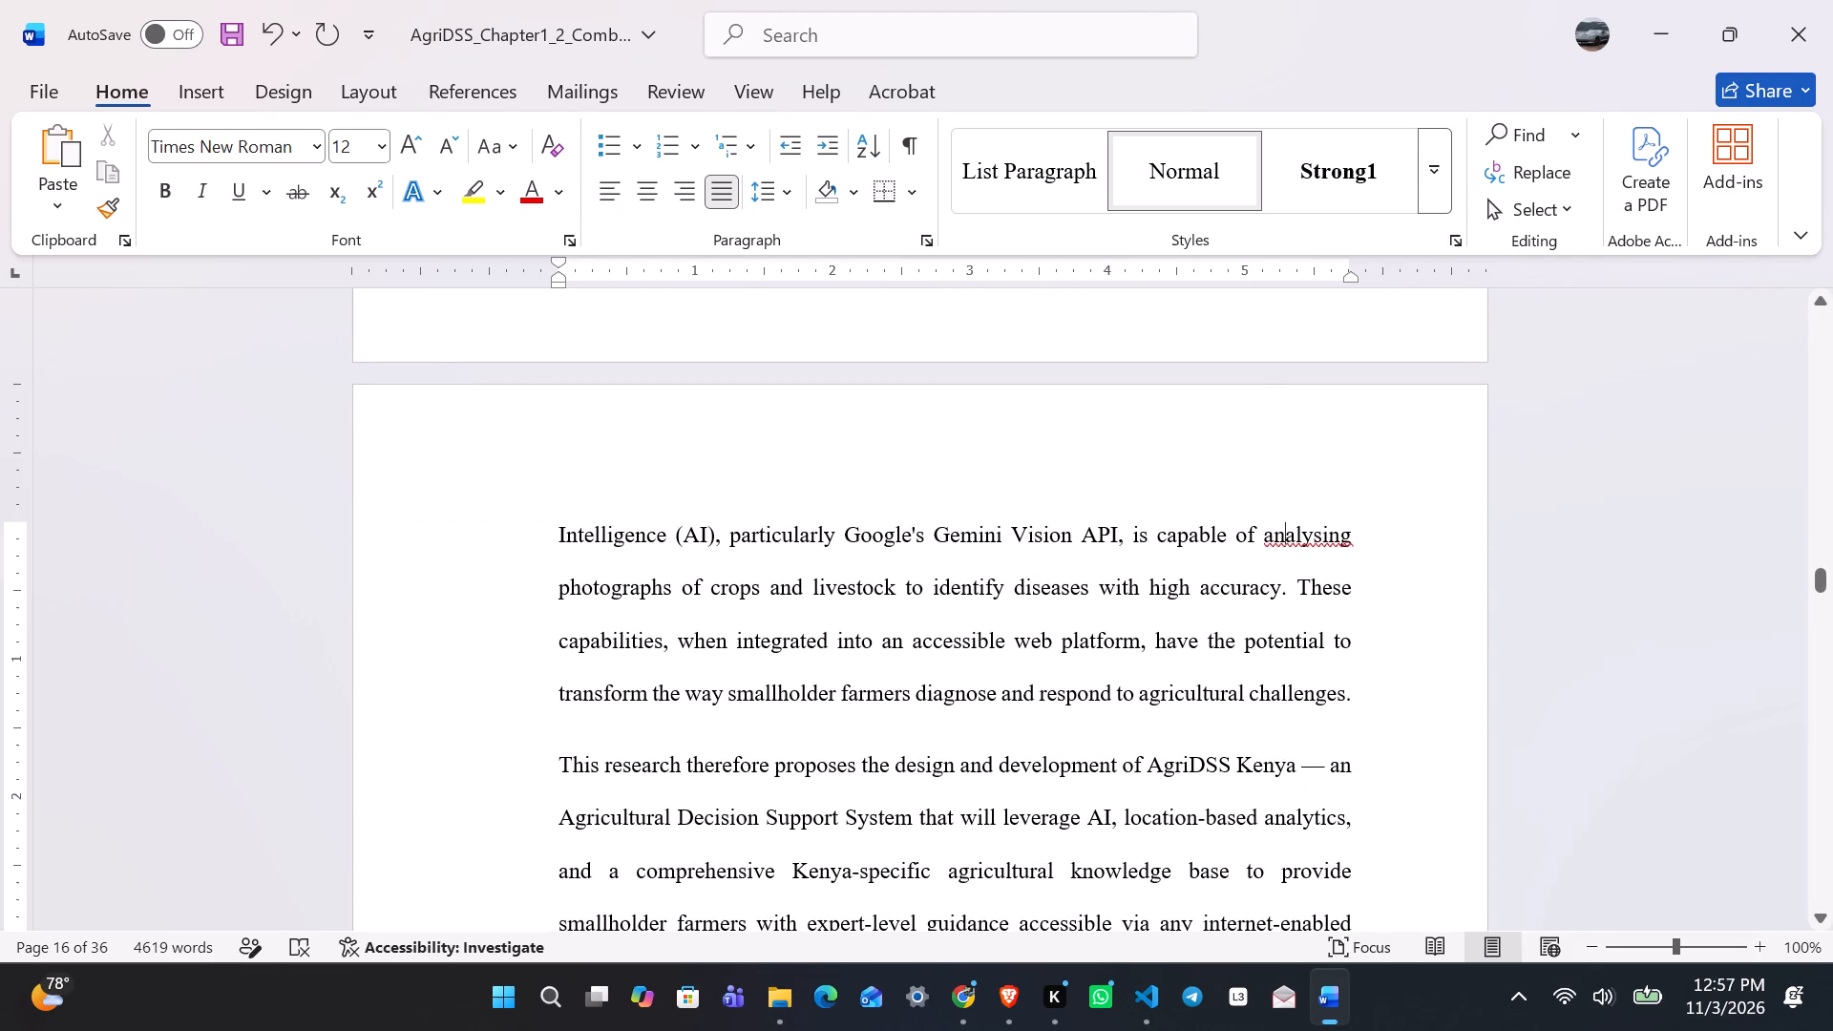
right_click(1284, 540)
click(1148, 465)
Ignore all spelling flags on "KSh" in section 1.2, Problem Statement.
scroll(1249, 746, down, 3)
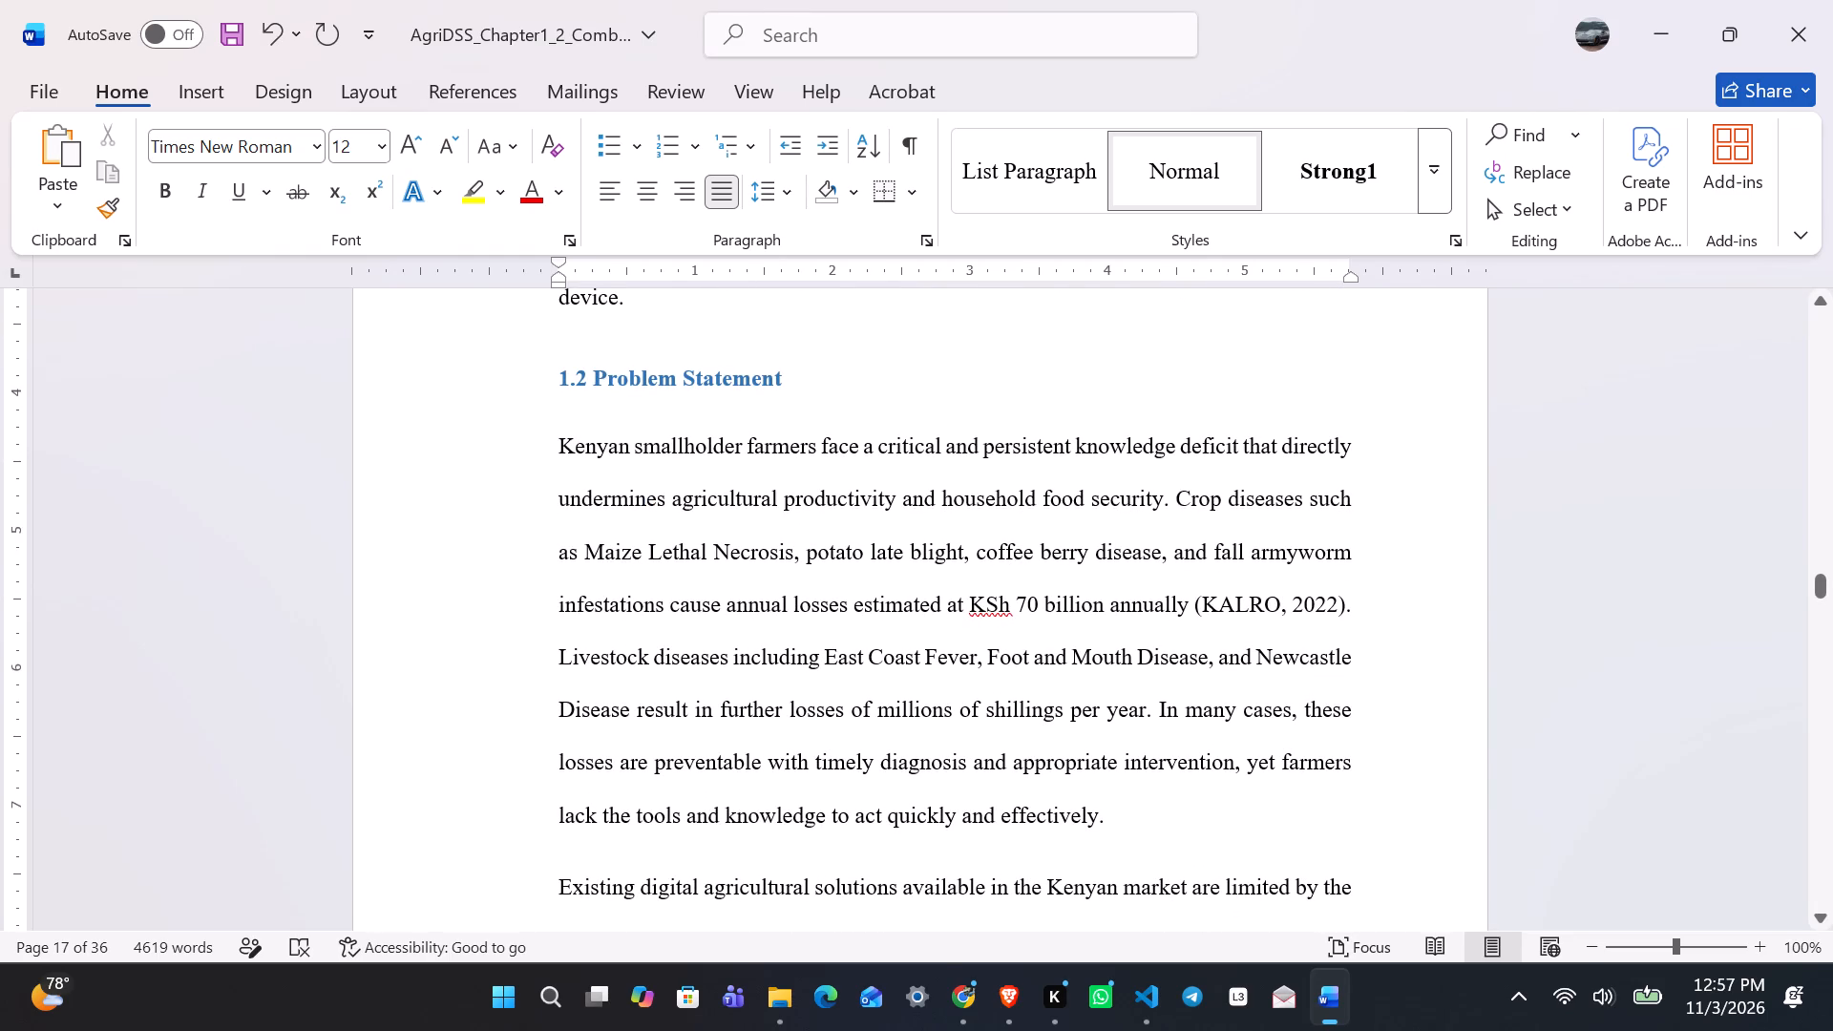
right_click(984, 615)
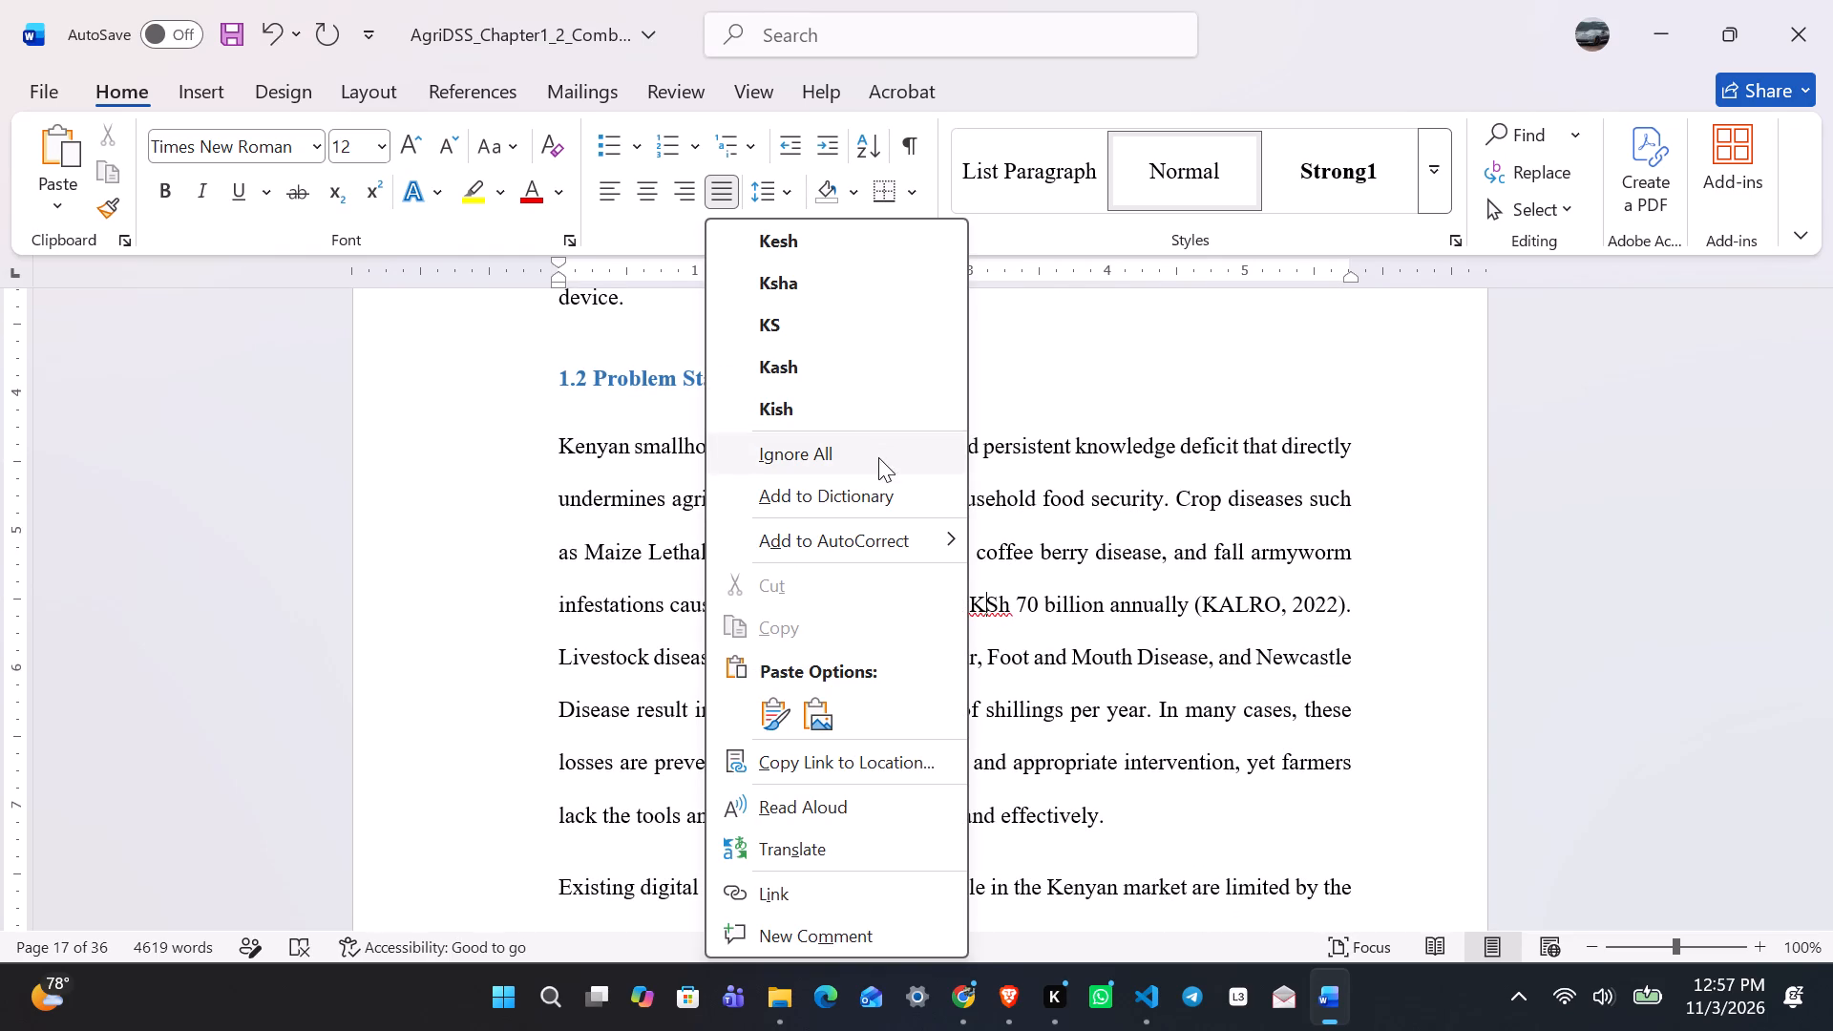
click(878, 457)
Ignore all spelling flags on "analyse" in objective i of section 1.3.2, Specific Objectives.
scroll(1296, 753, down, 1)
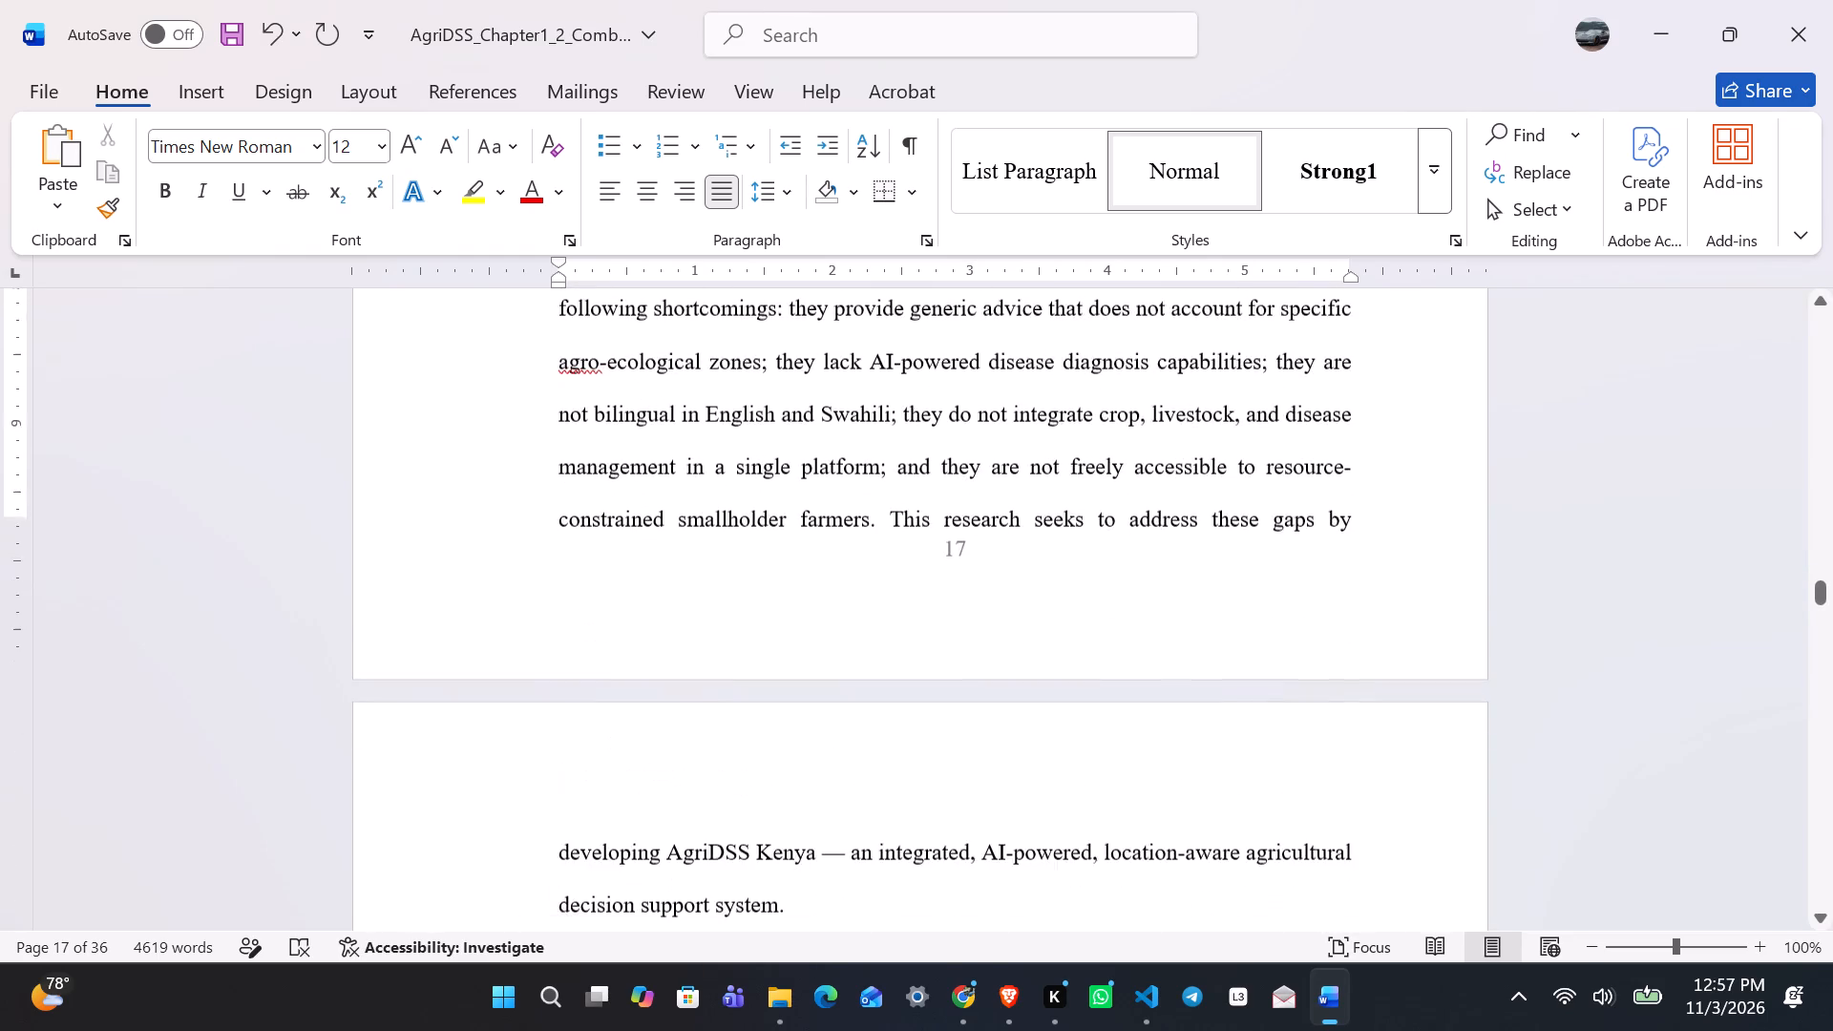
scroll(1296, 753, down, 2)
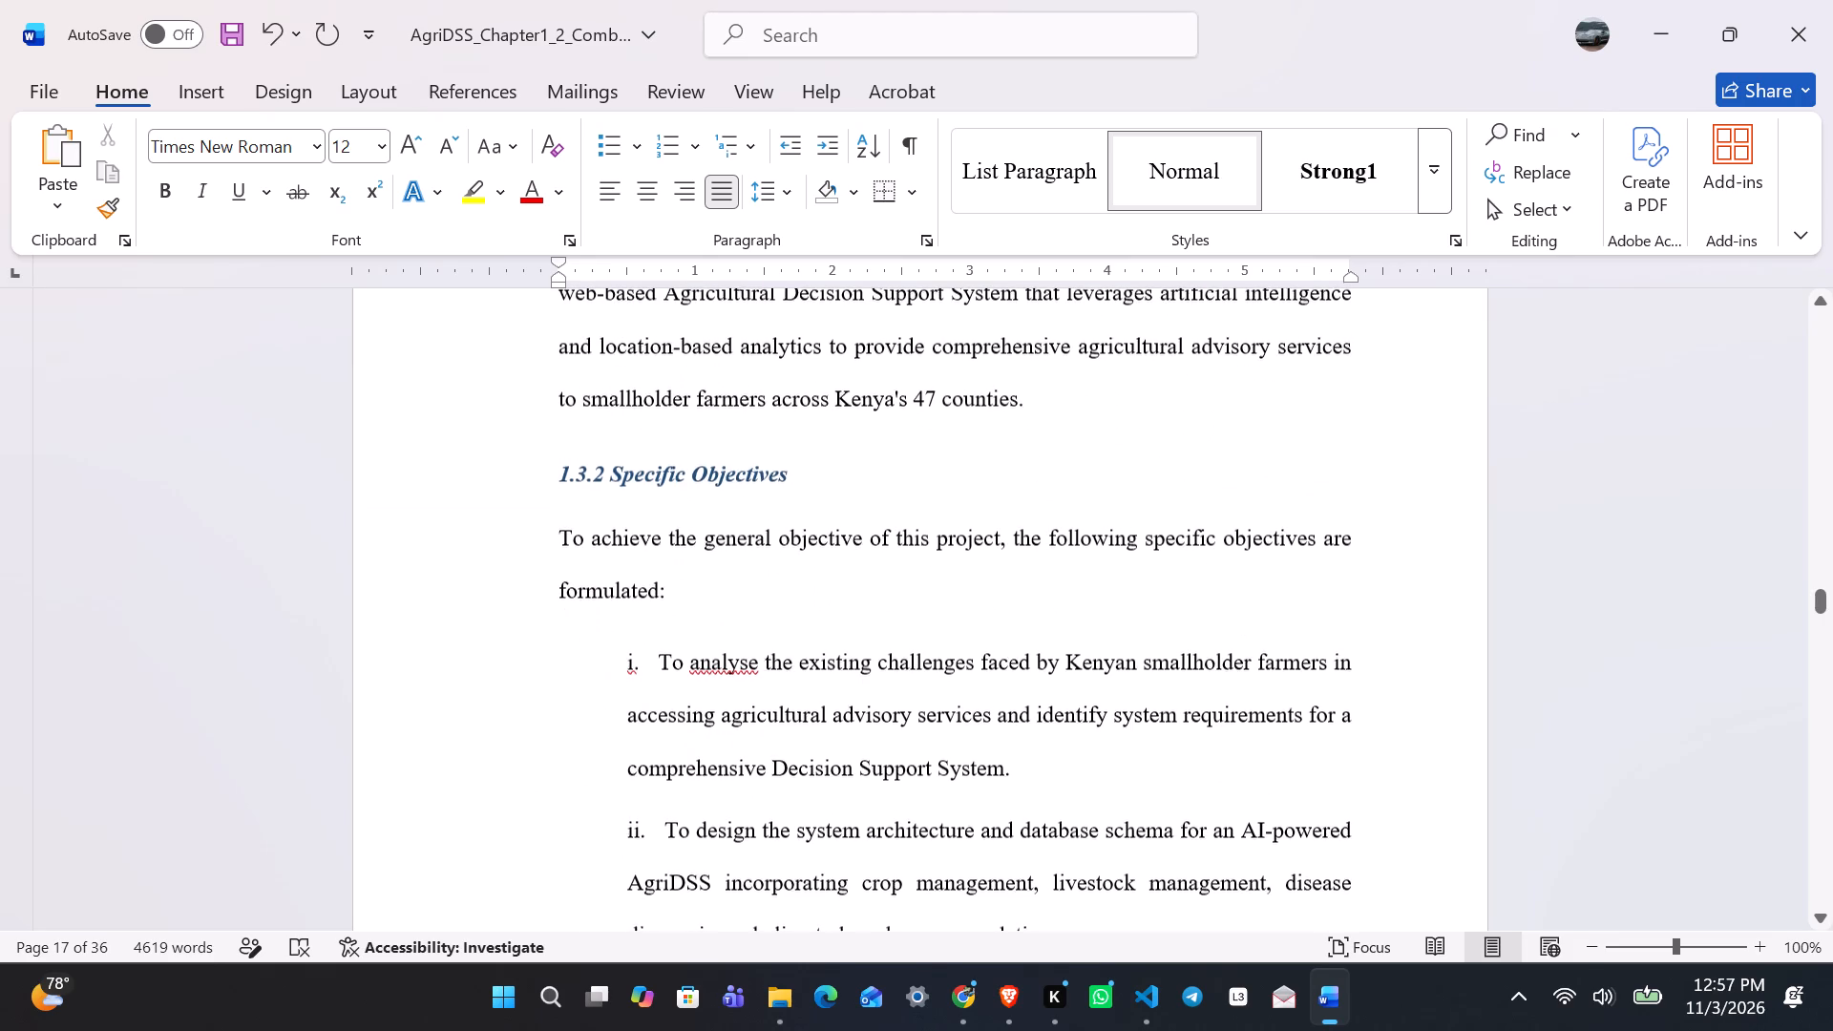
scroll(1296, 753, down, 1)
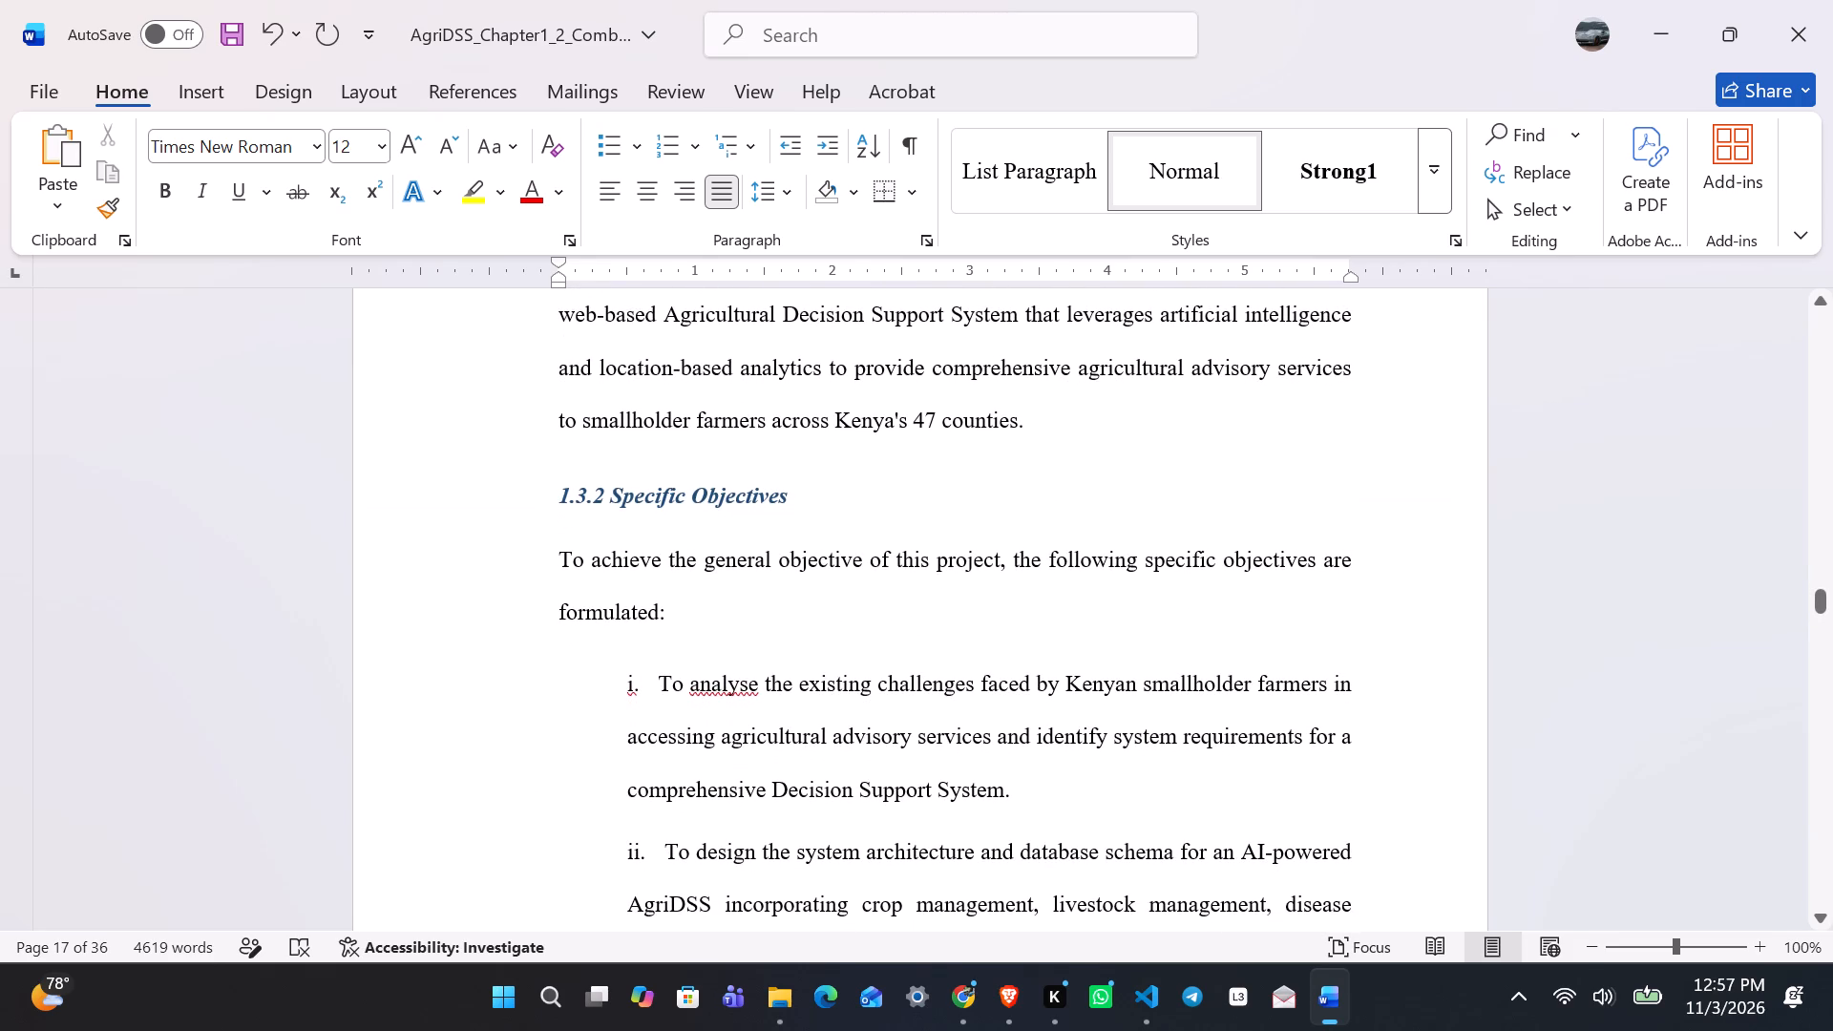
double_click(737, 702)
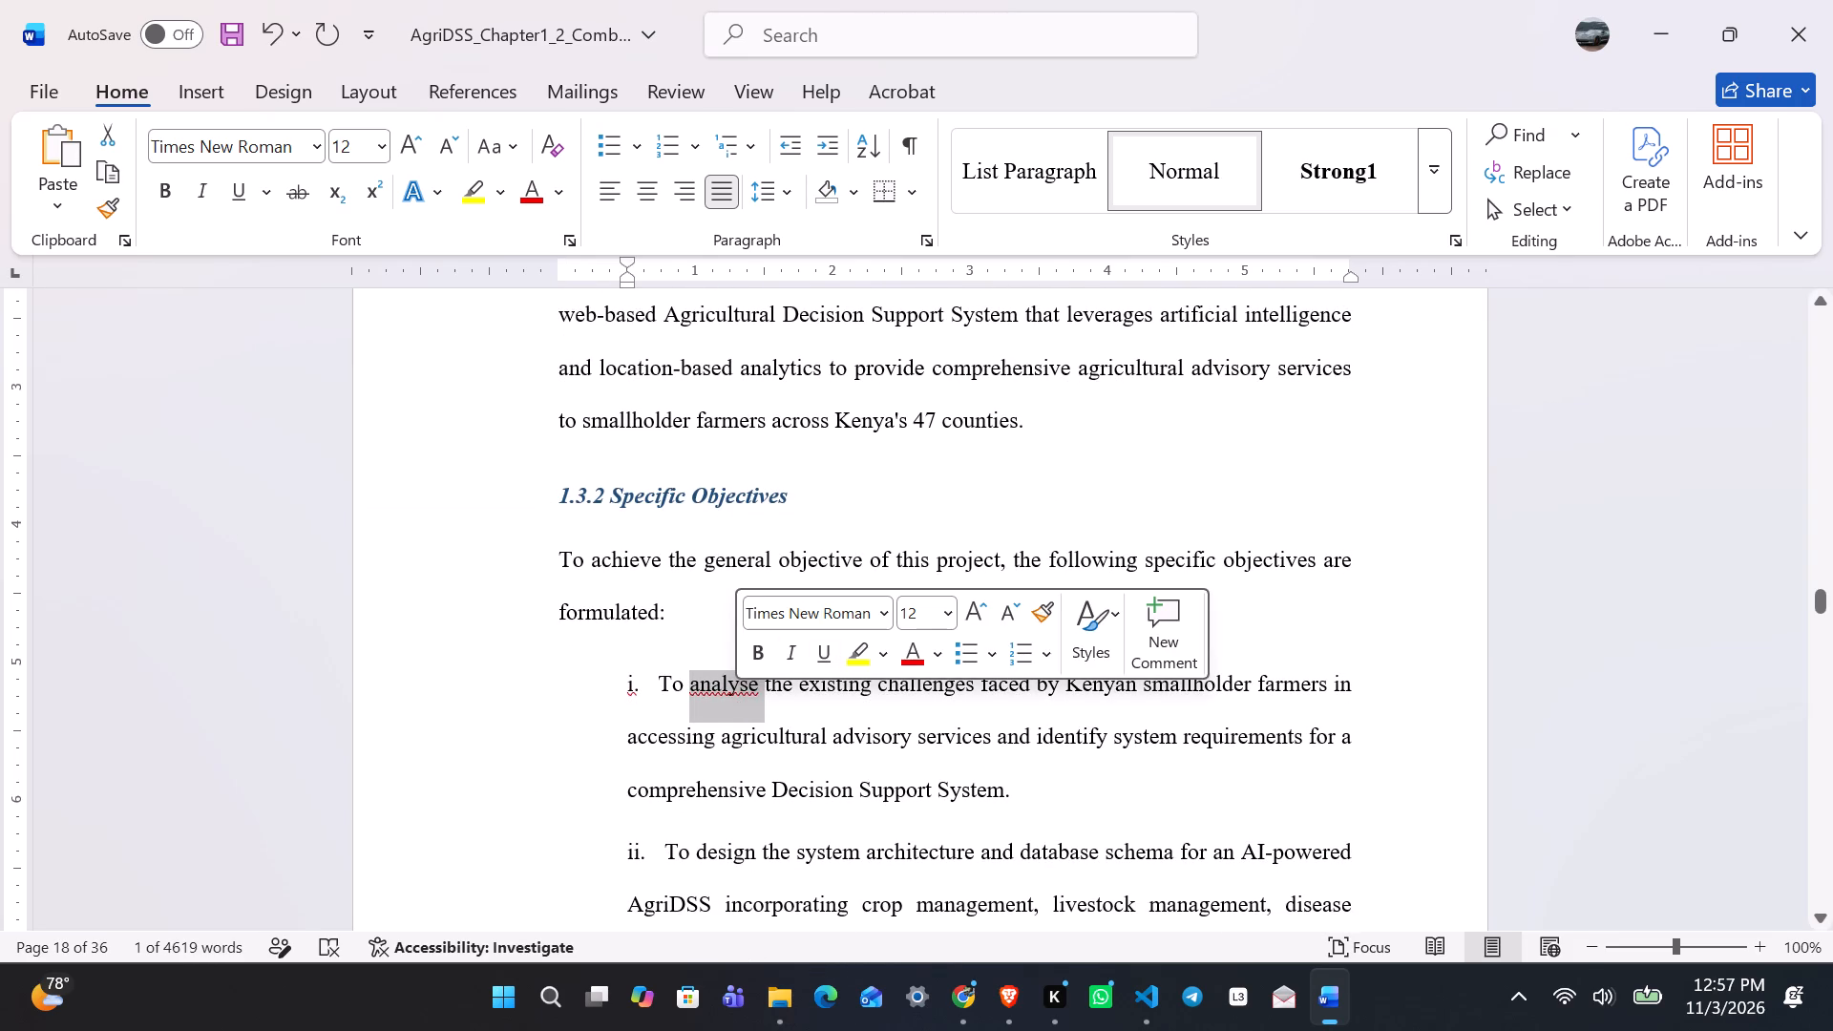
right_click(716, 665)
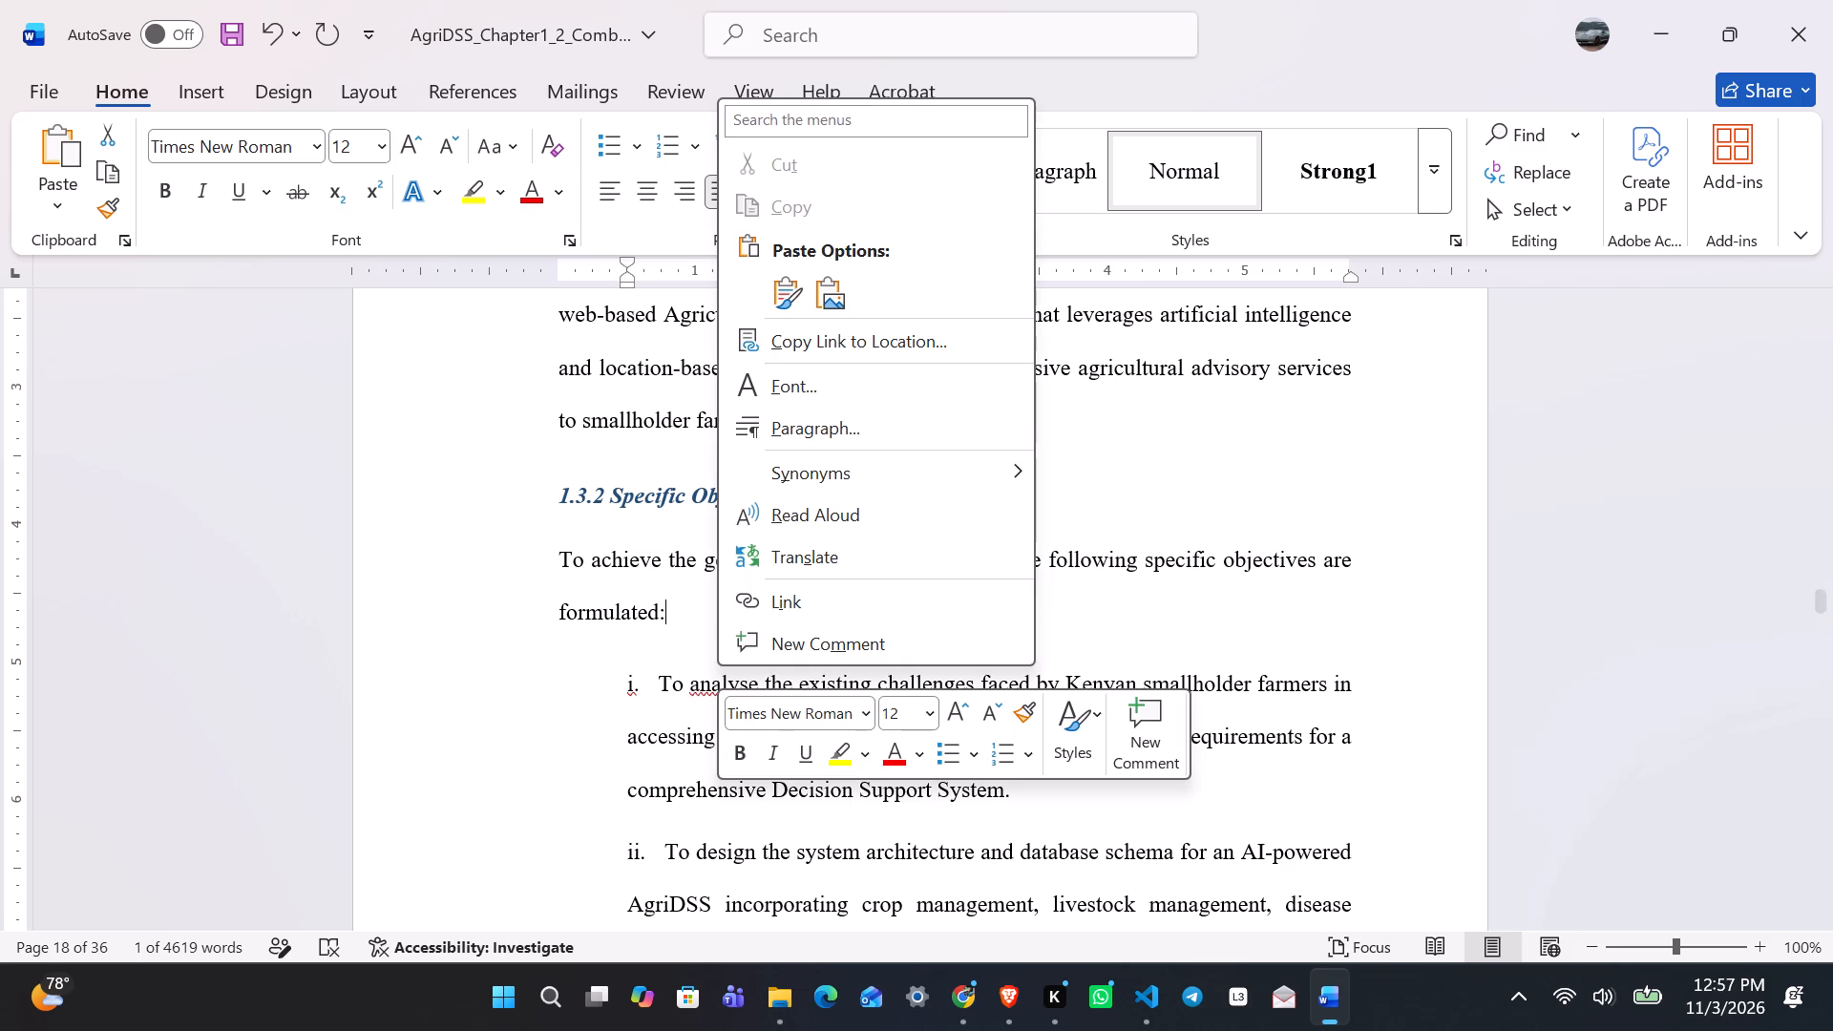
click(1244, 537)
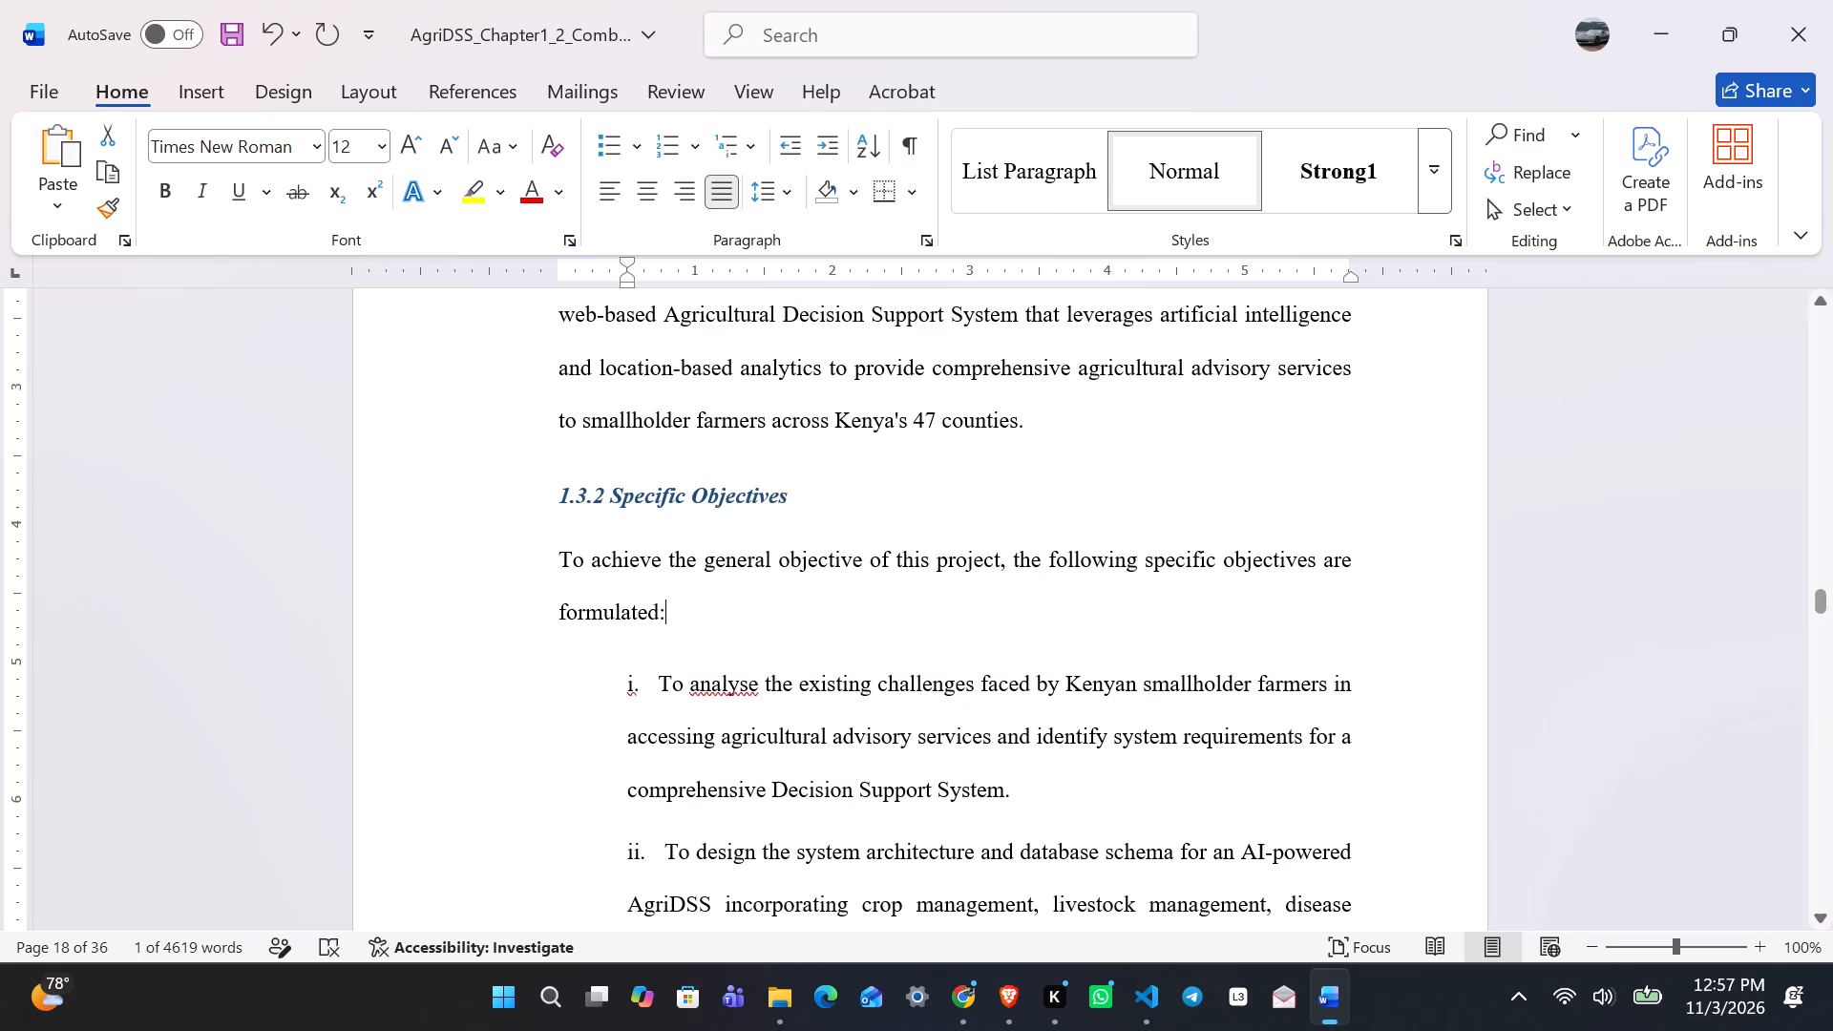
click(726, 696)
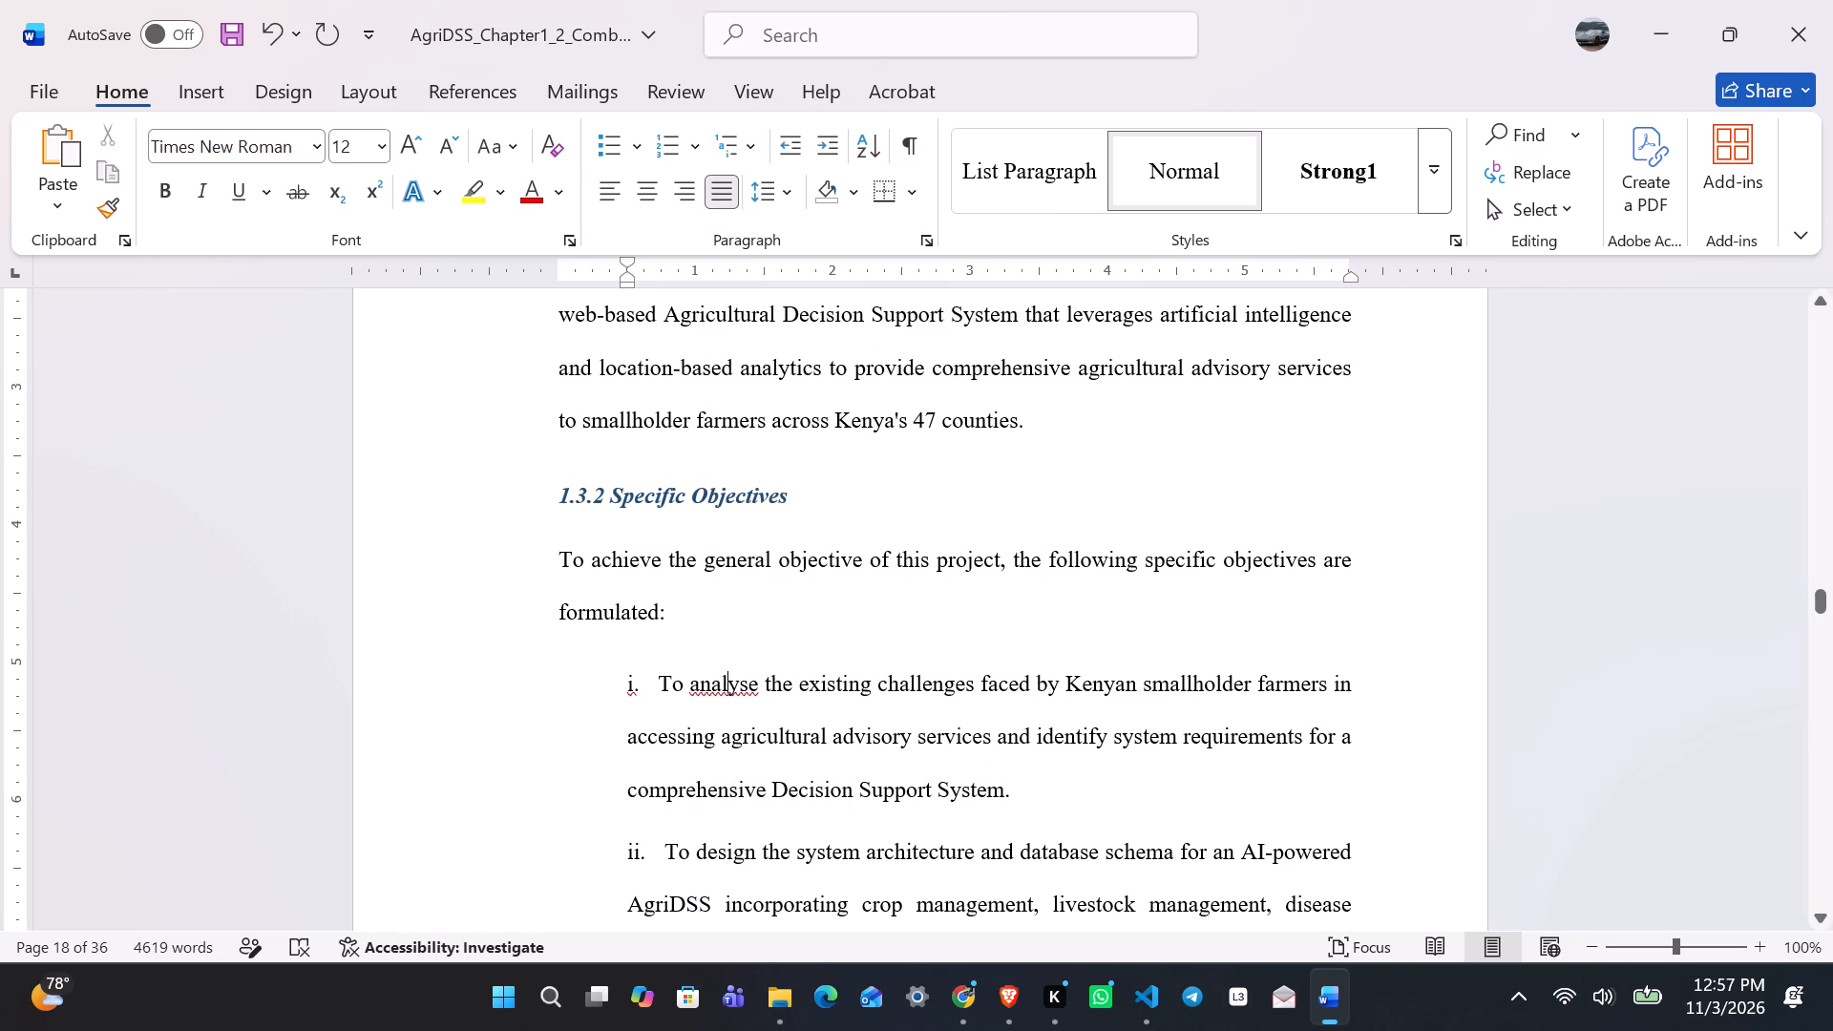
right_click(726, 696)
click(594, 464)
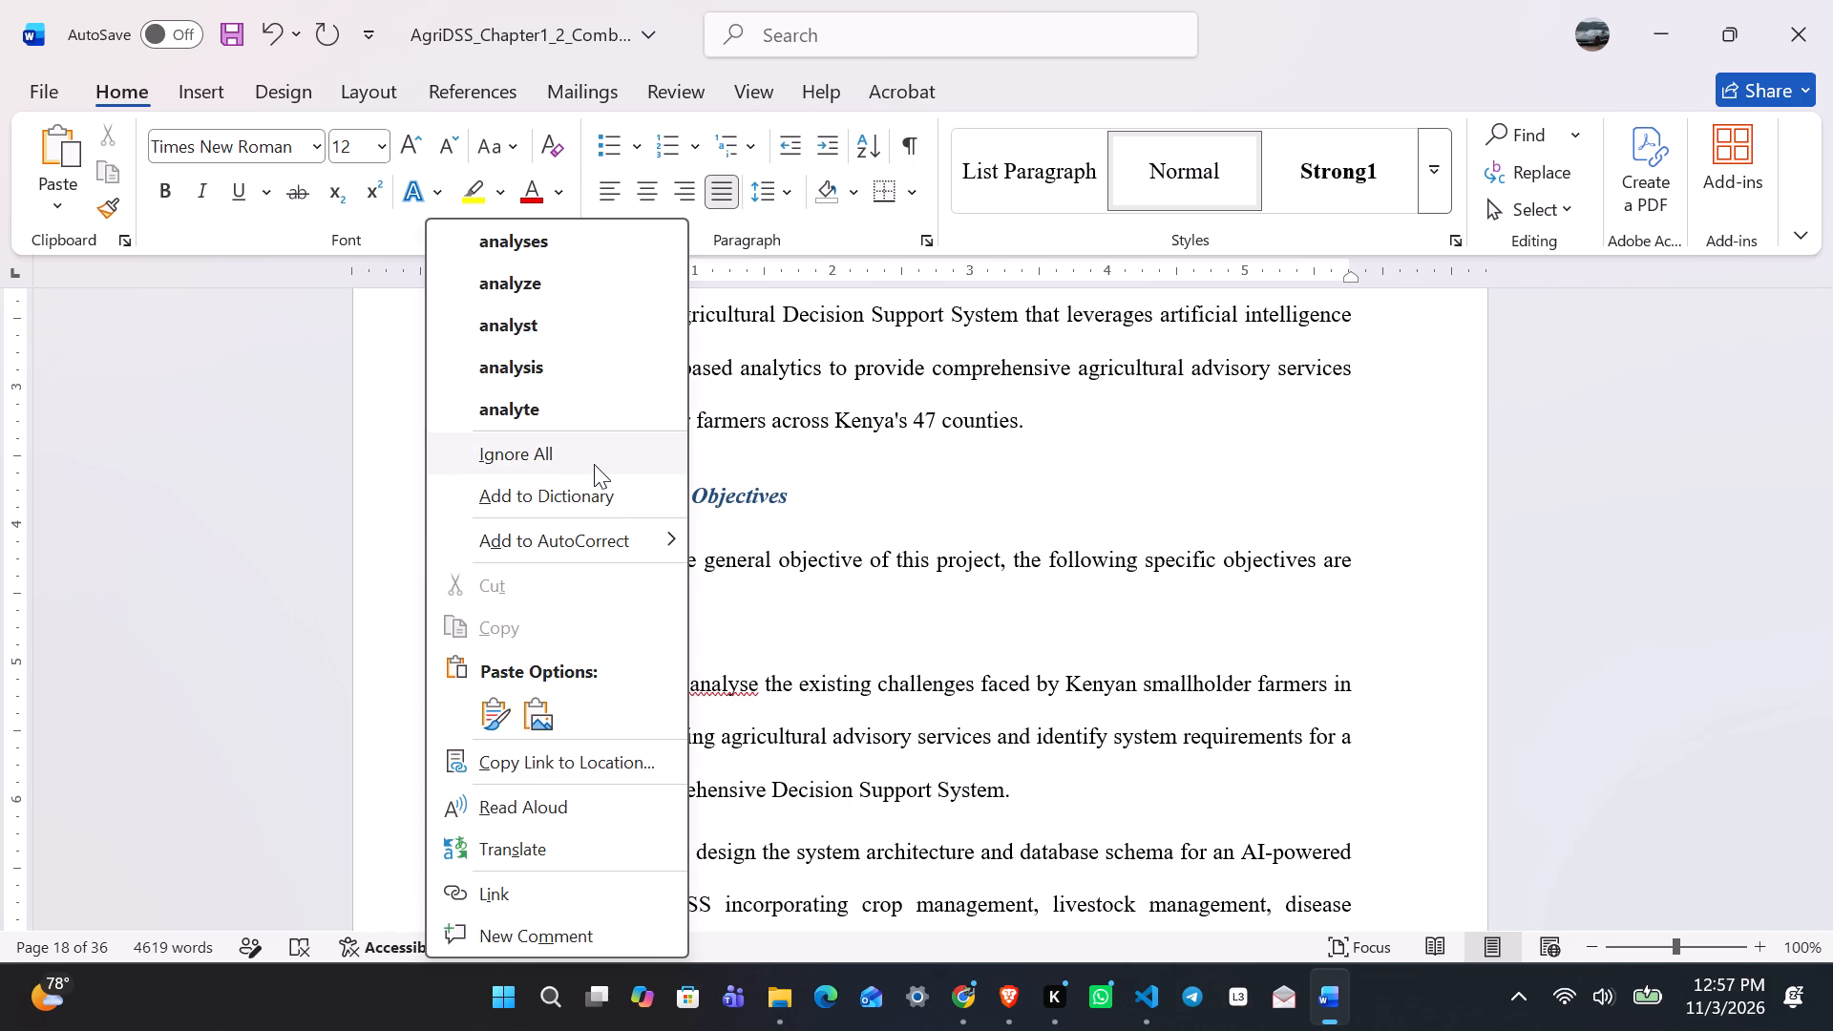
Ignore all spelling flags on the list numeral "i" in front of the first specific objective in section 1.3.2.
click(633, 692)
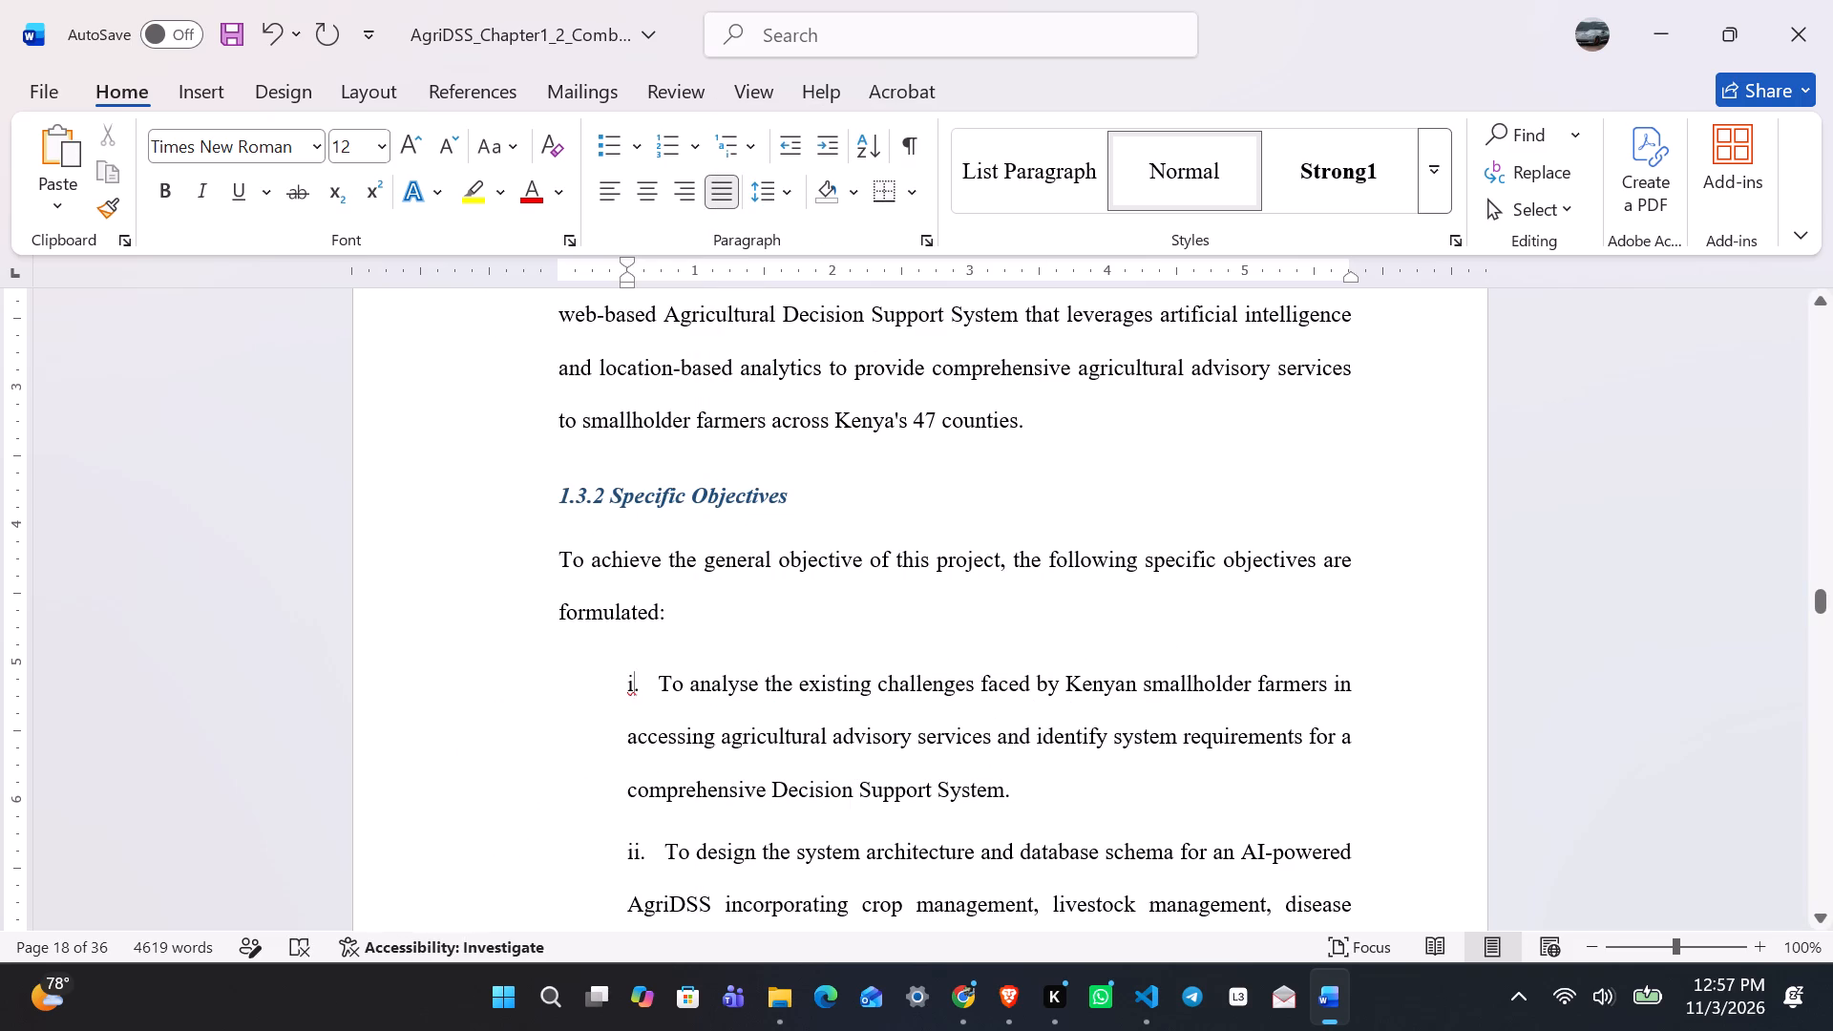
click(629, 696)
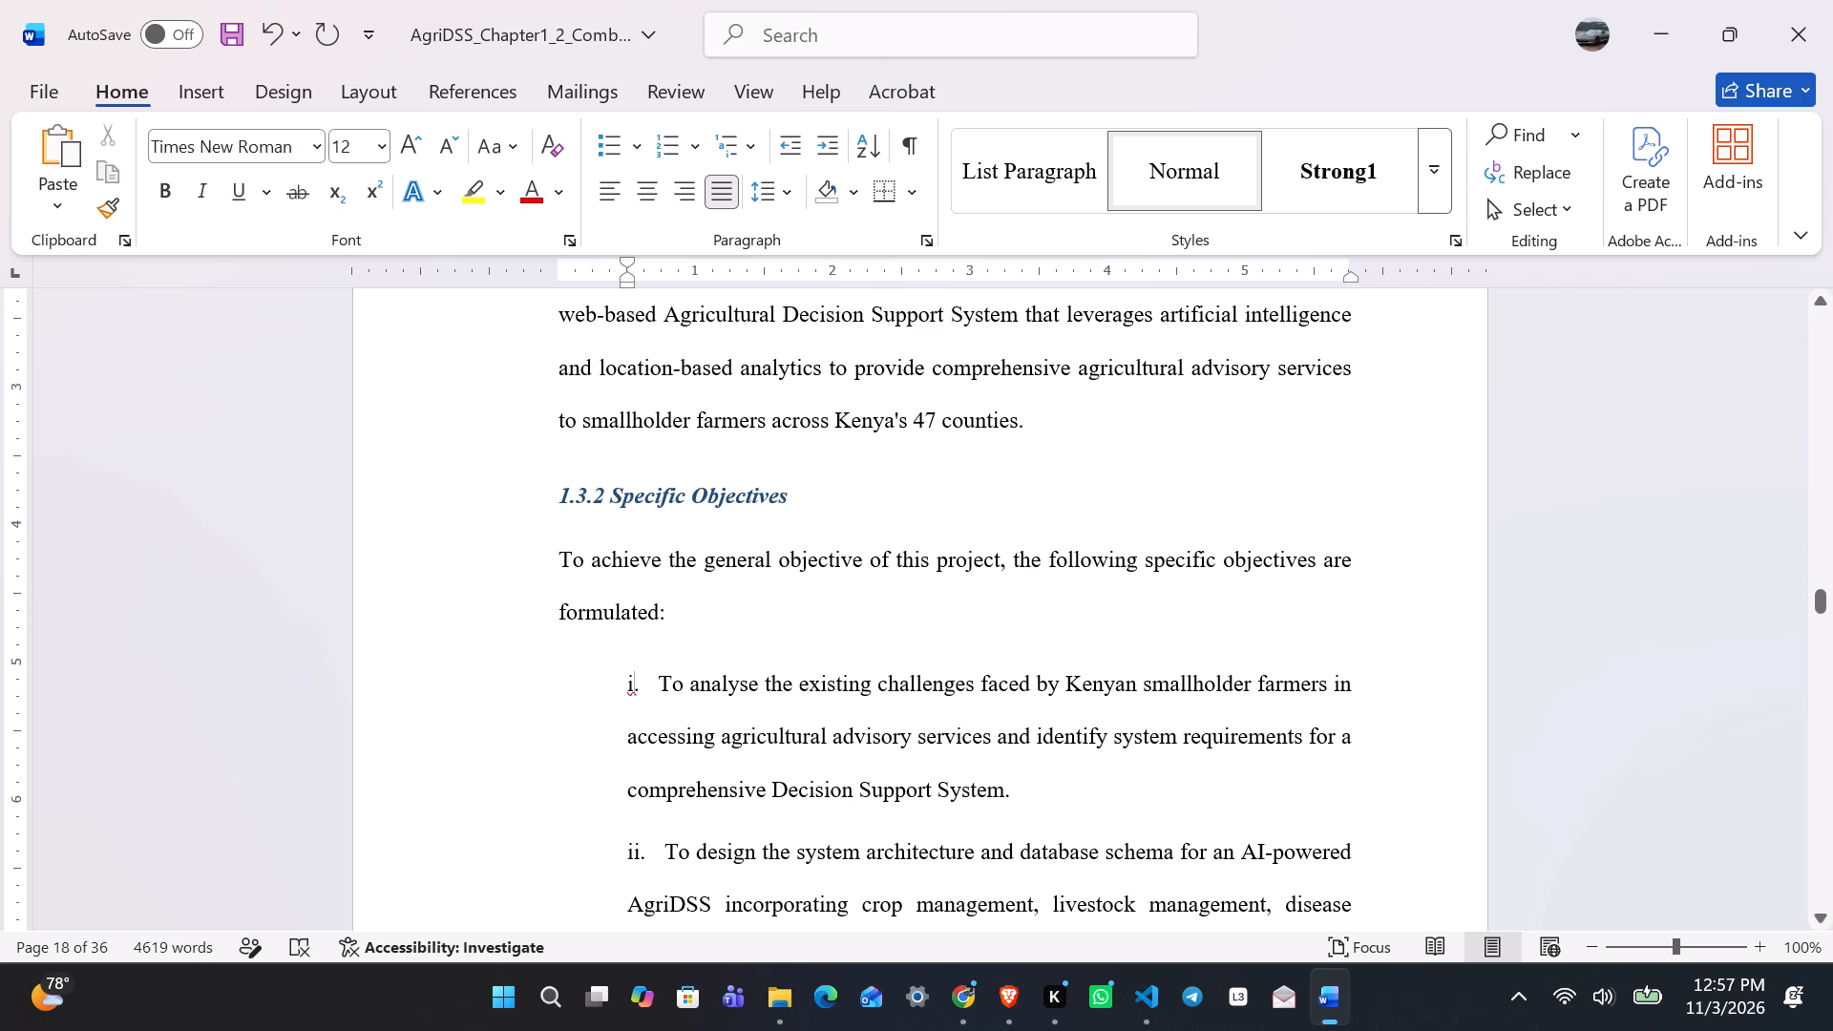
click(630, 706)
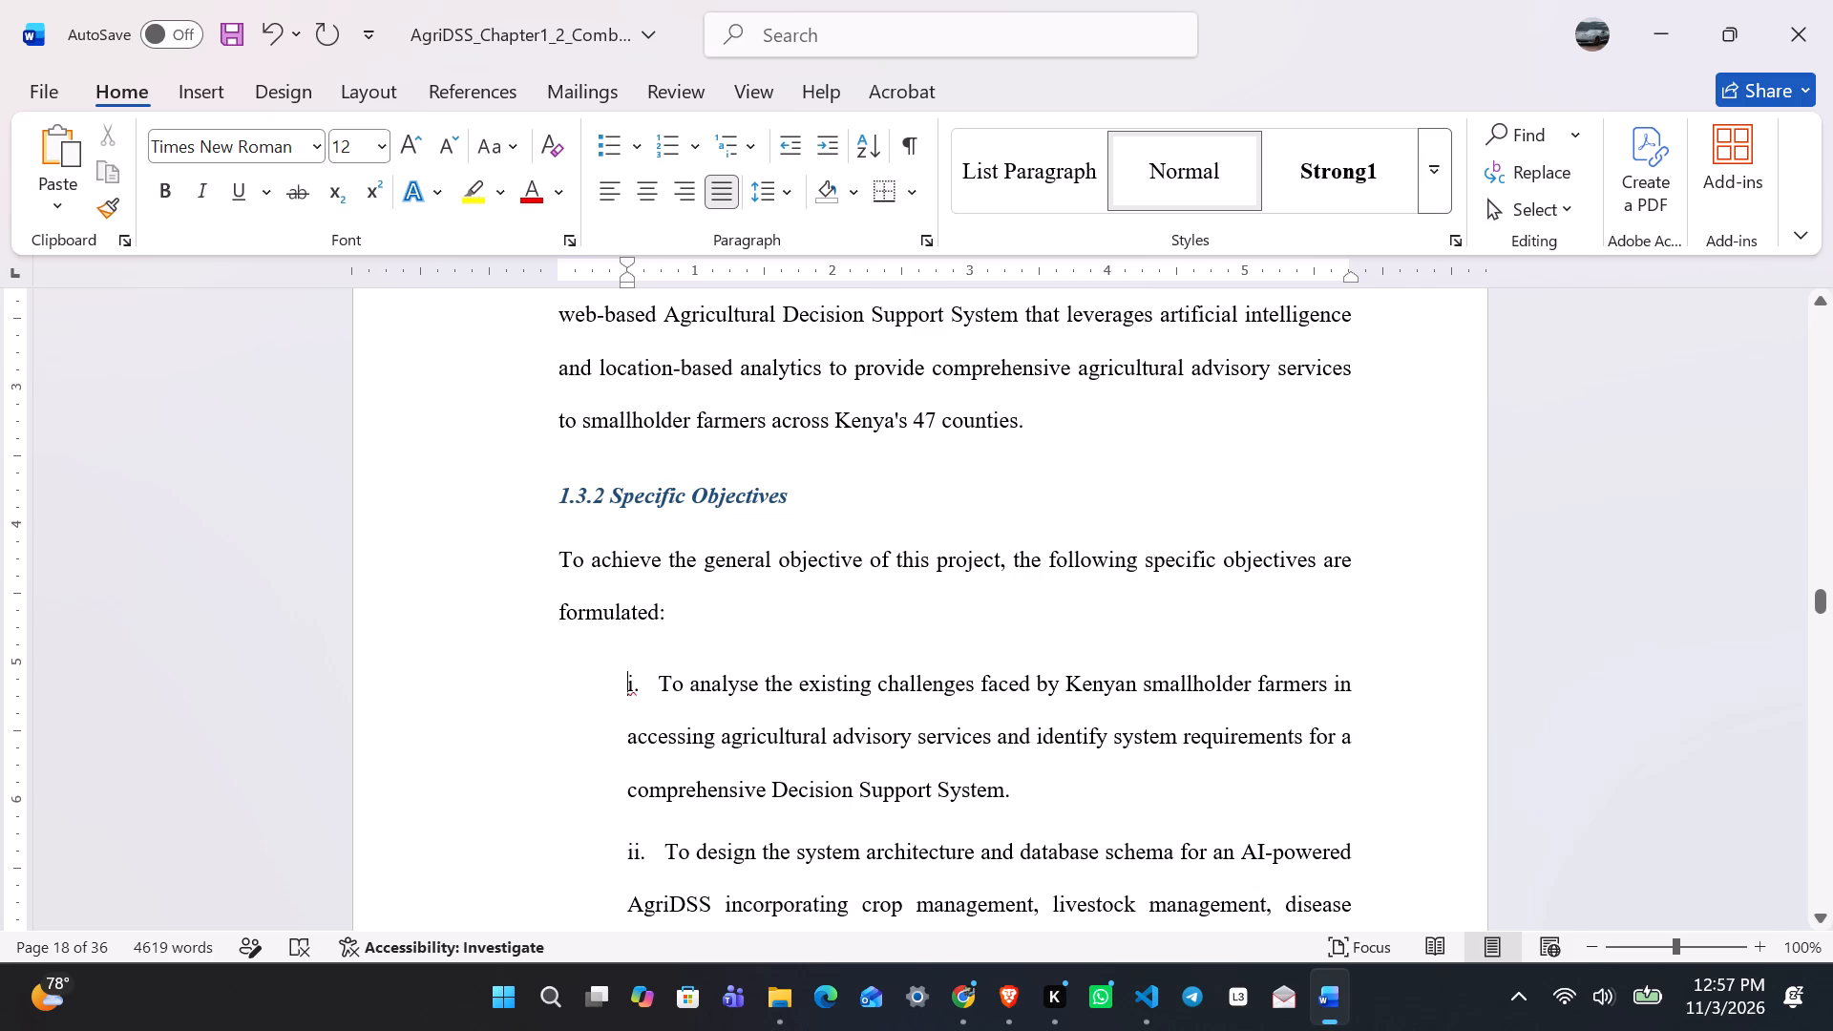
click(631, 701)
right_click(631, 701)
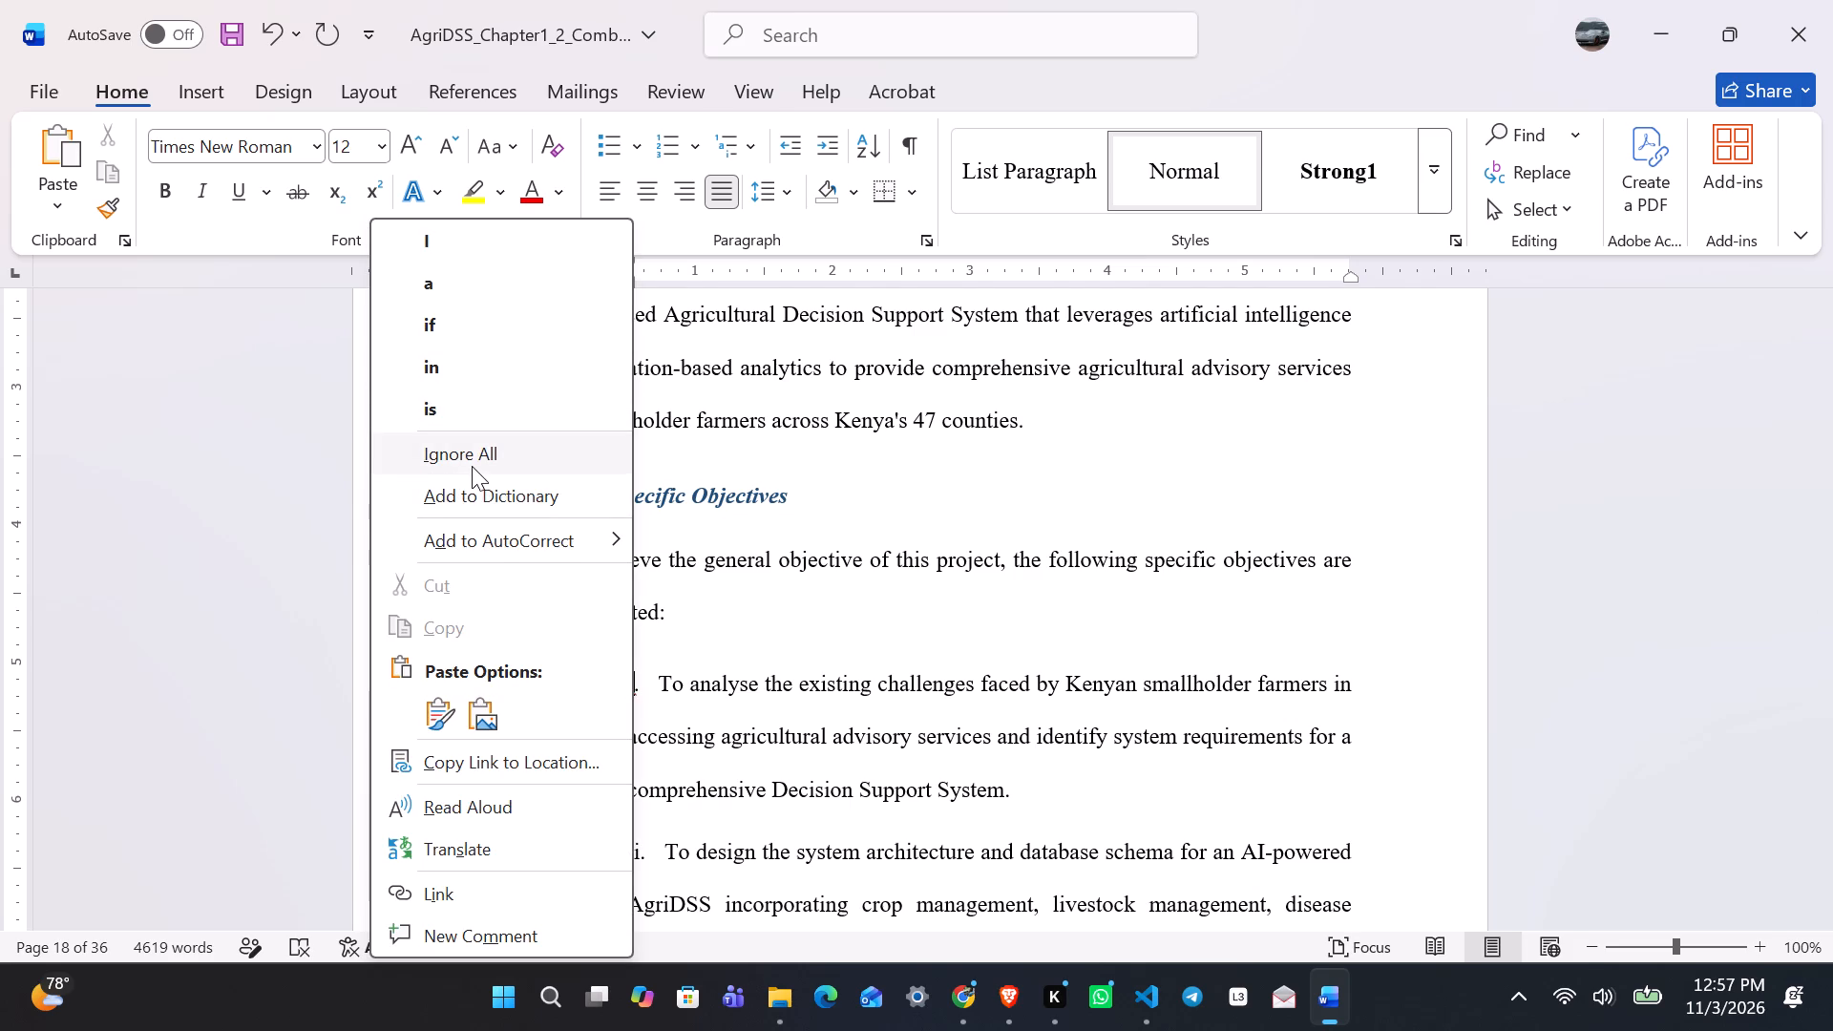
click(472, 466)
Remove the blue shading from the Specific Objective, Activities and Tools header cells of the section 1.3.3 table.
scroll(798, 849, down, 2)
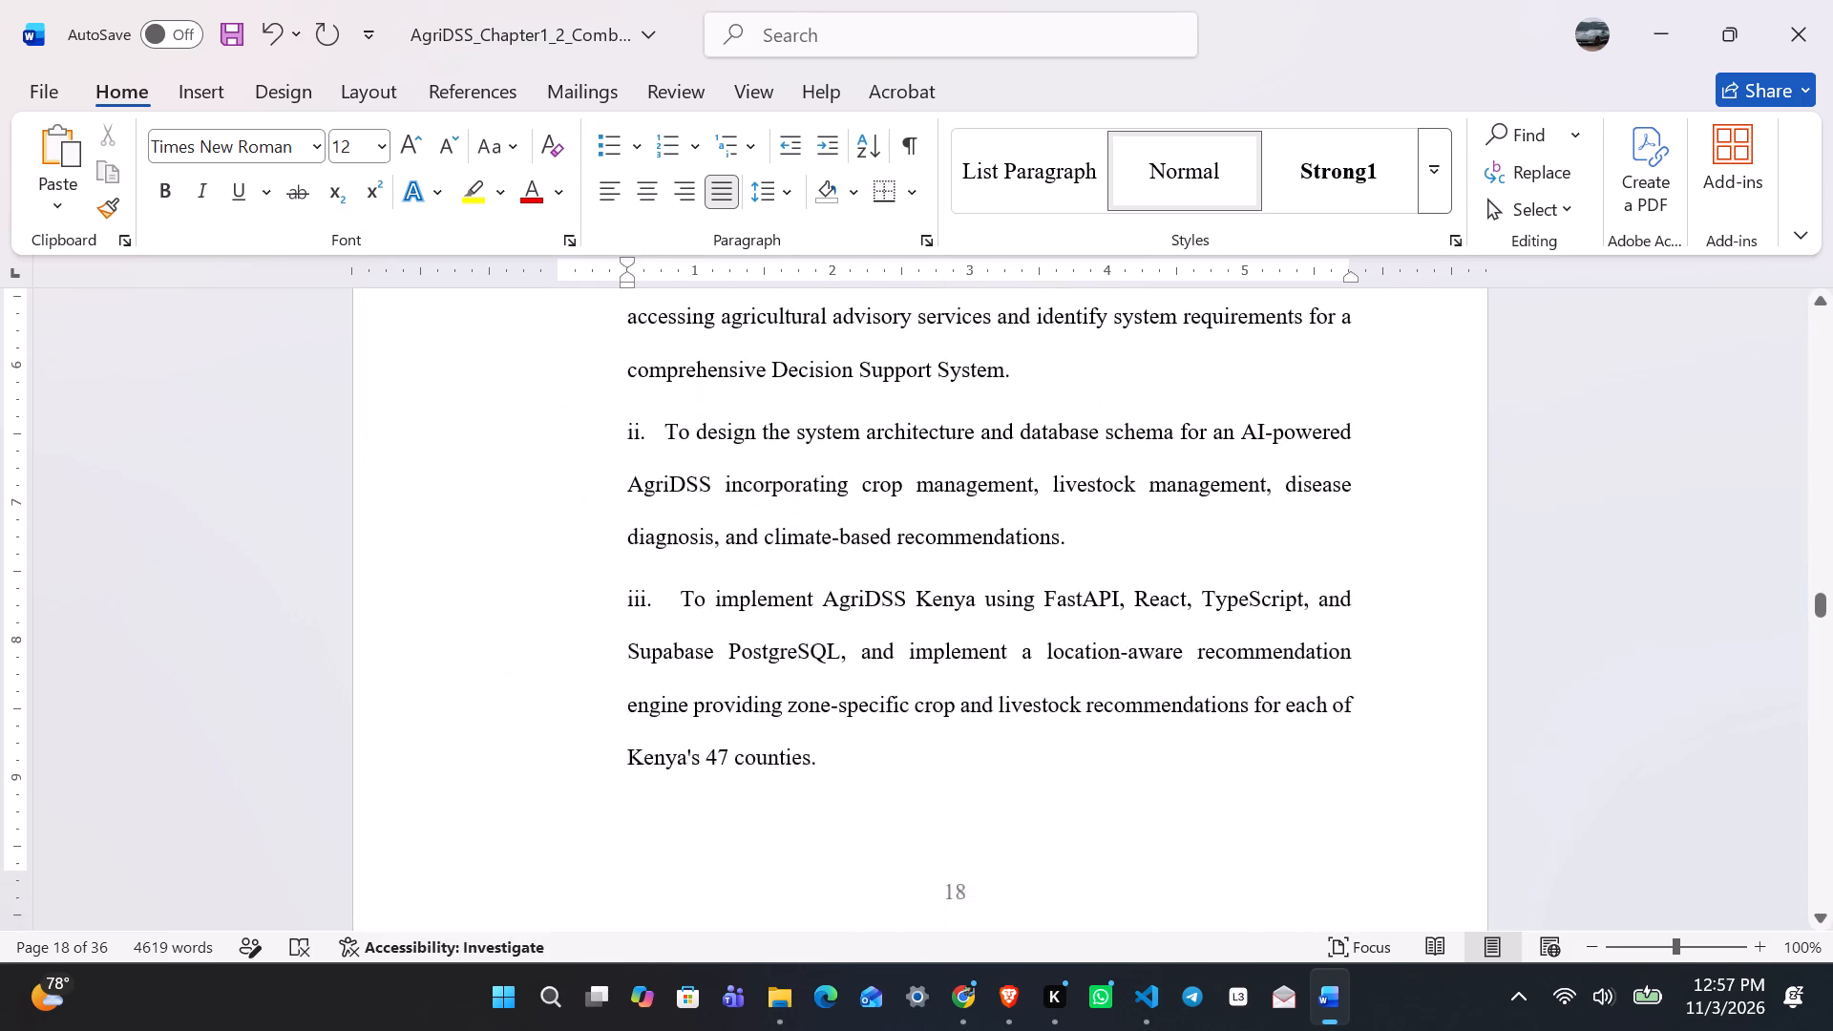
scroll(798, 849, down, 5)
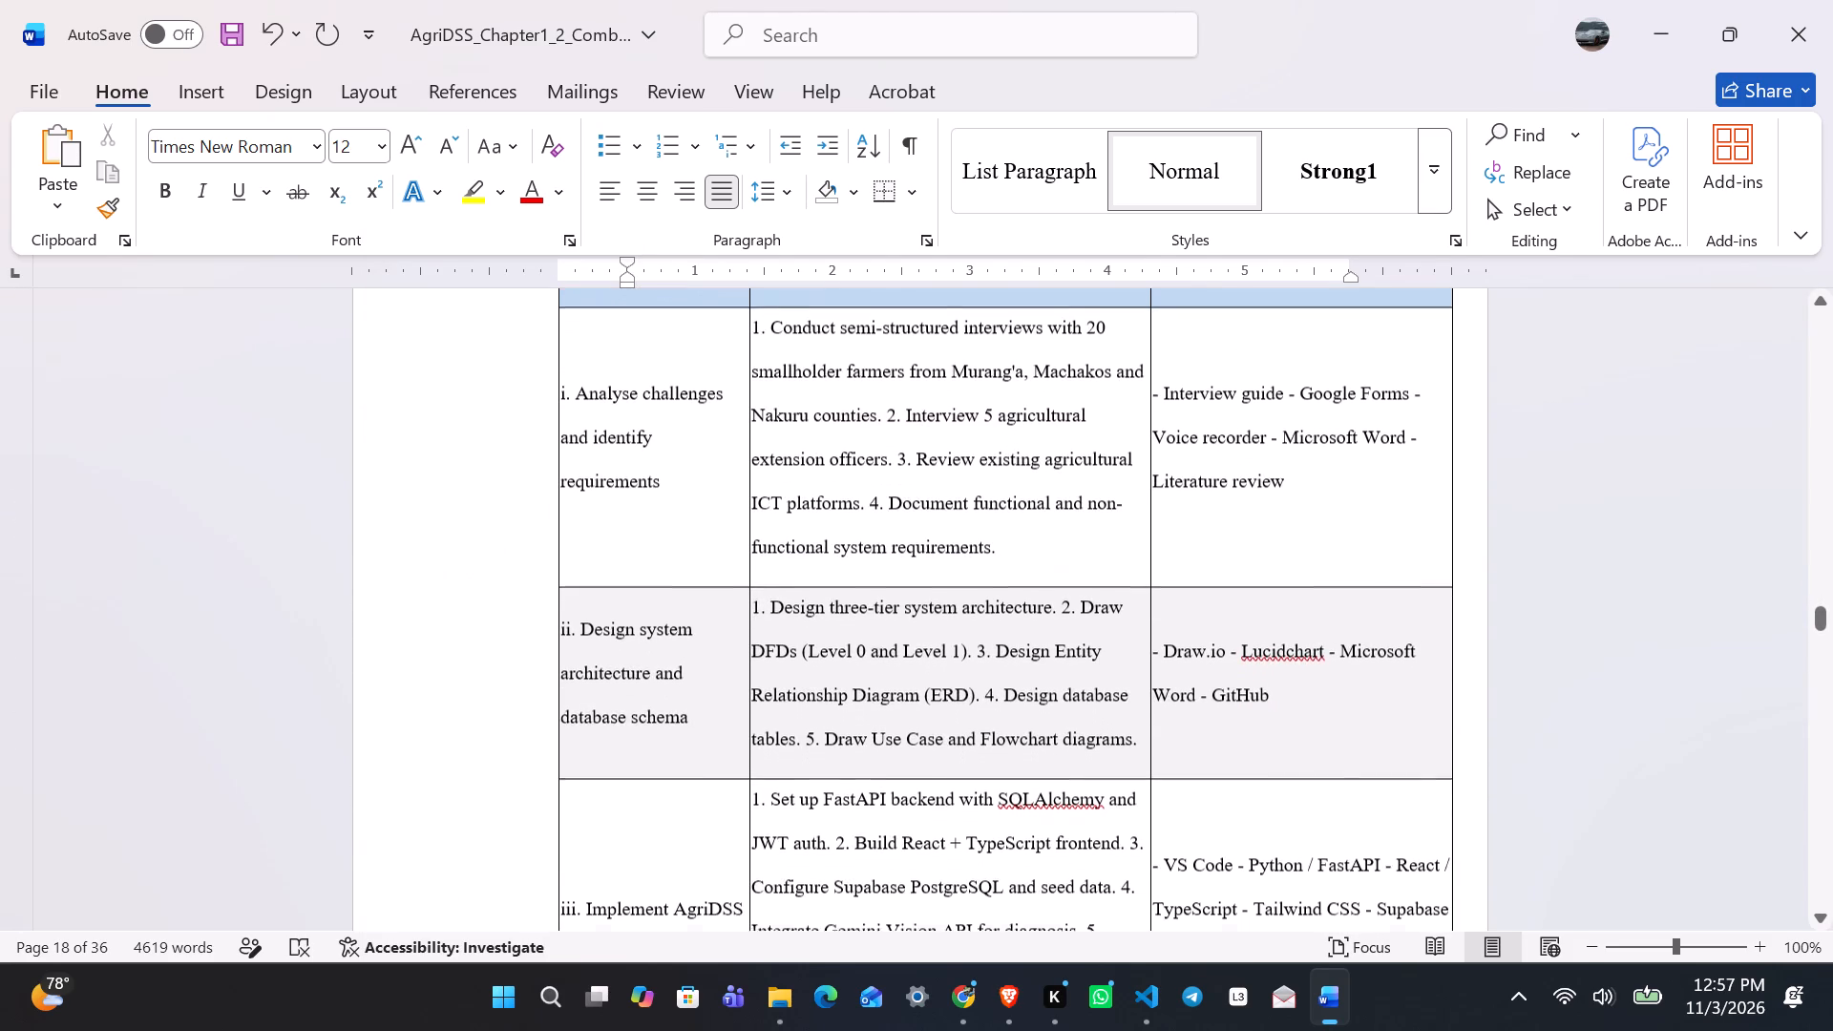
scroll(1090, 522, up, 1)
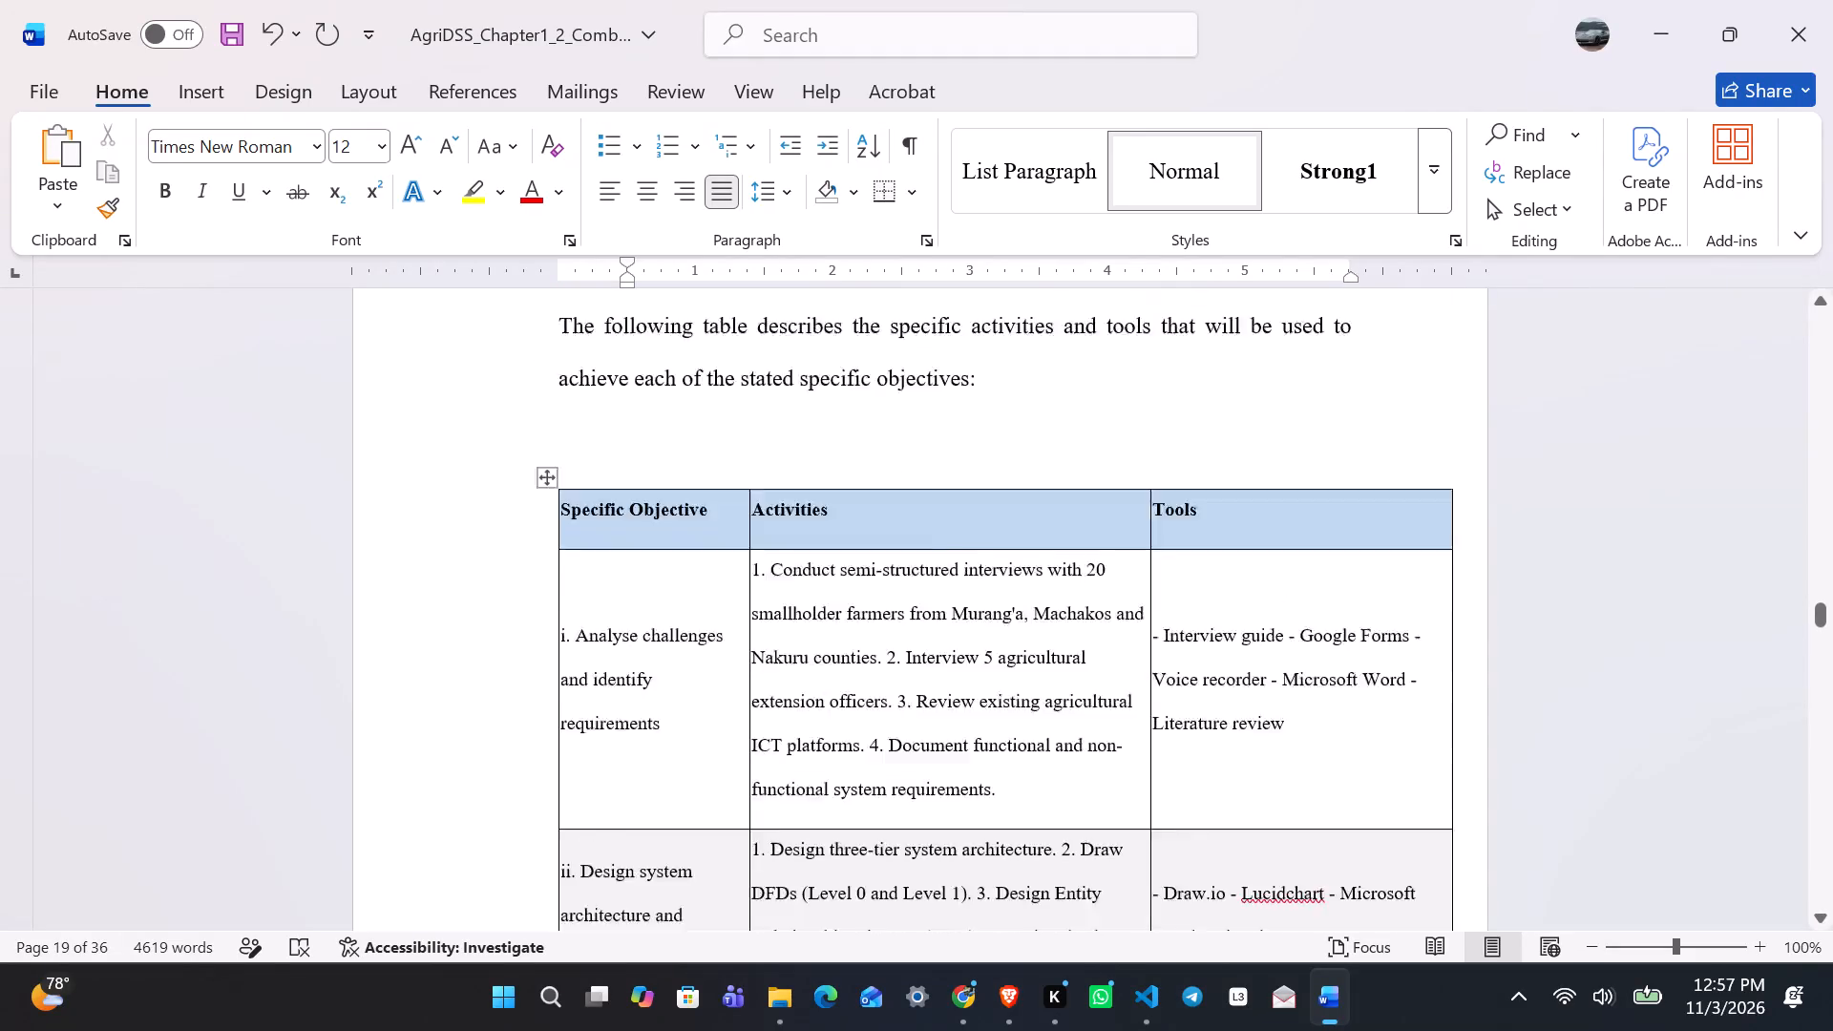
scroll(1090, 522, up, 1)
scroll(1090, 522, down, 1)
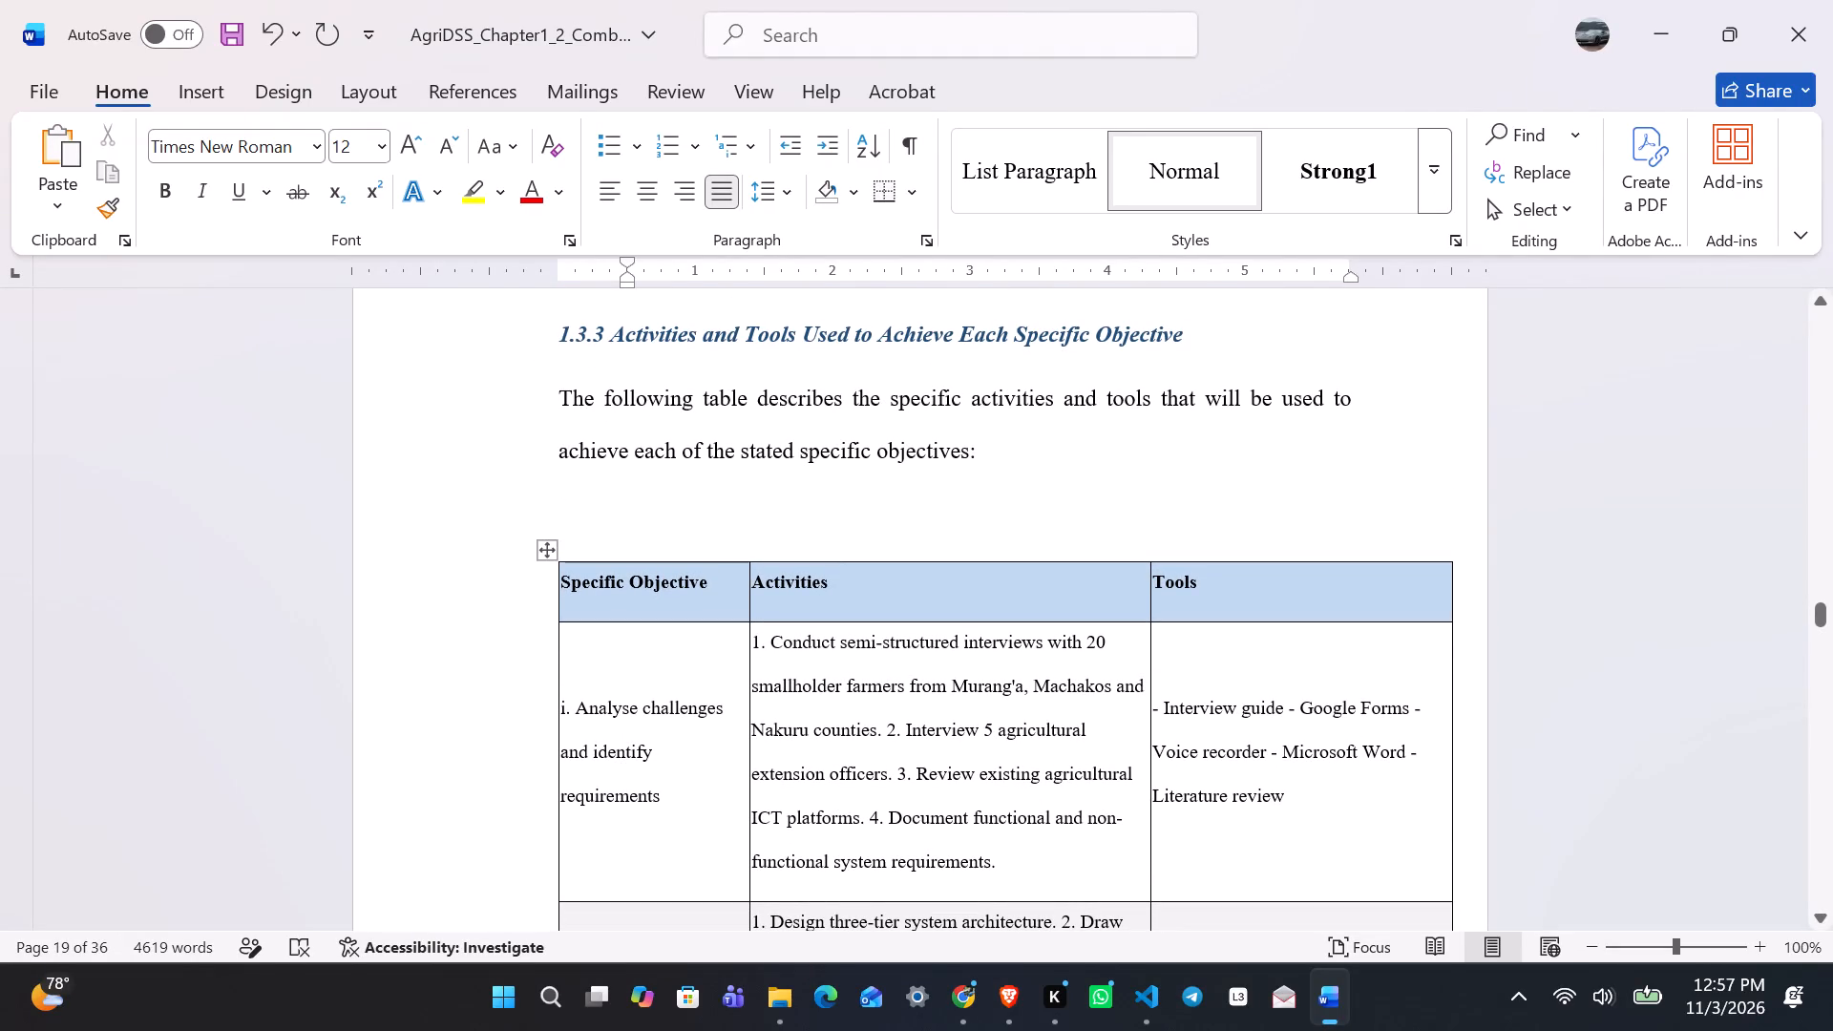
click(722, 590)
click(827, 187)
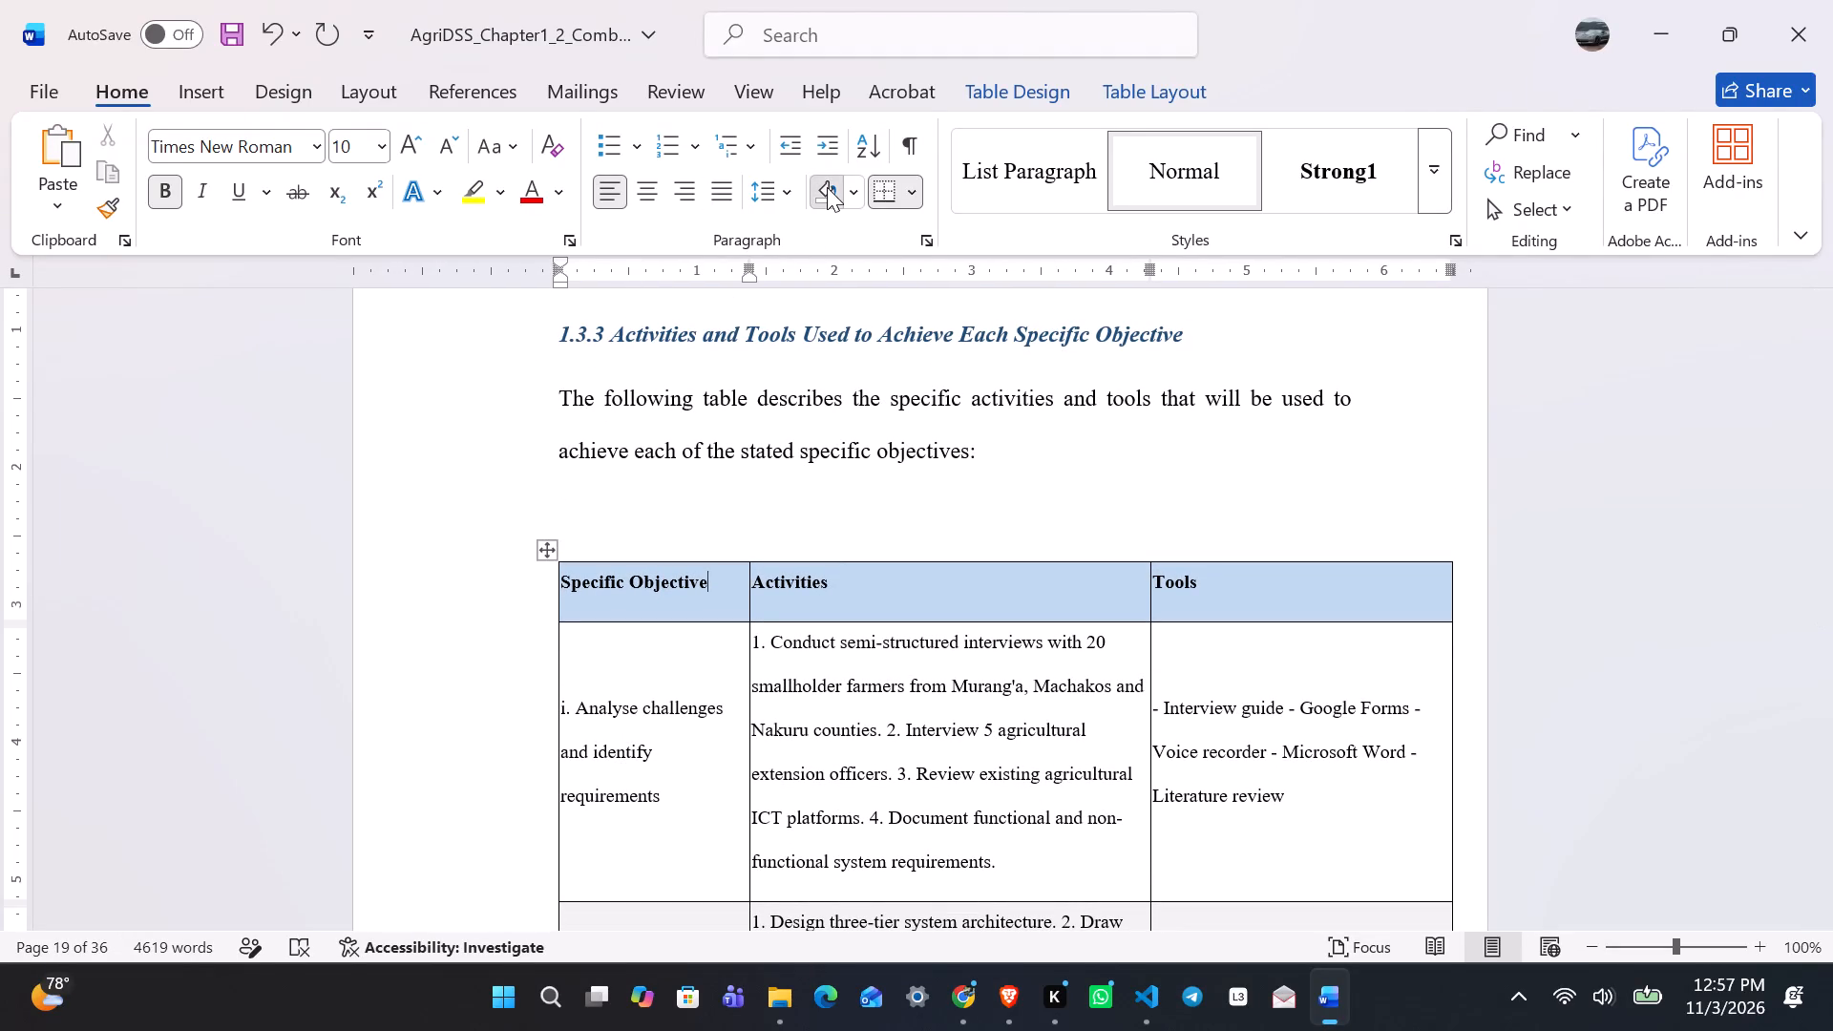
click(915, 596)
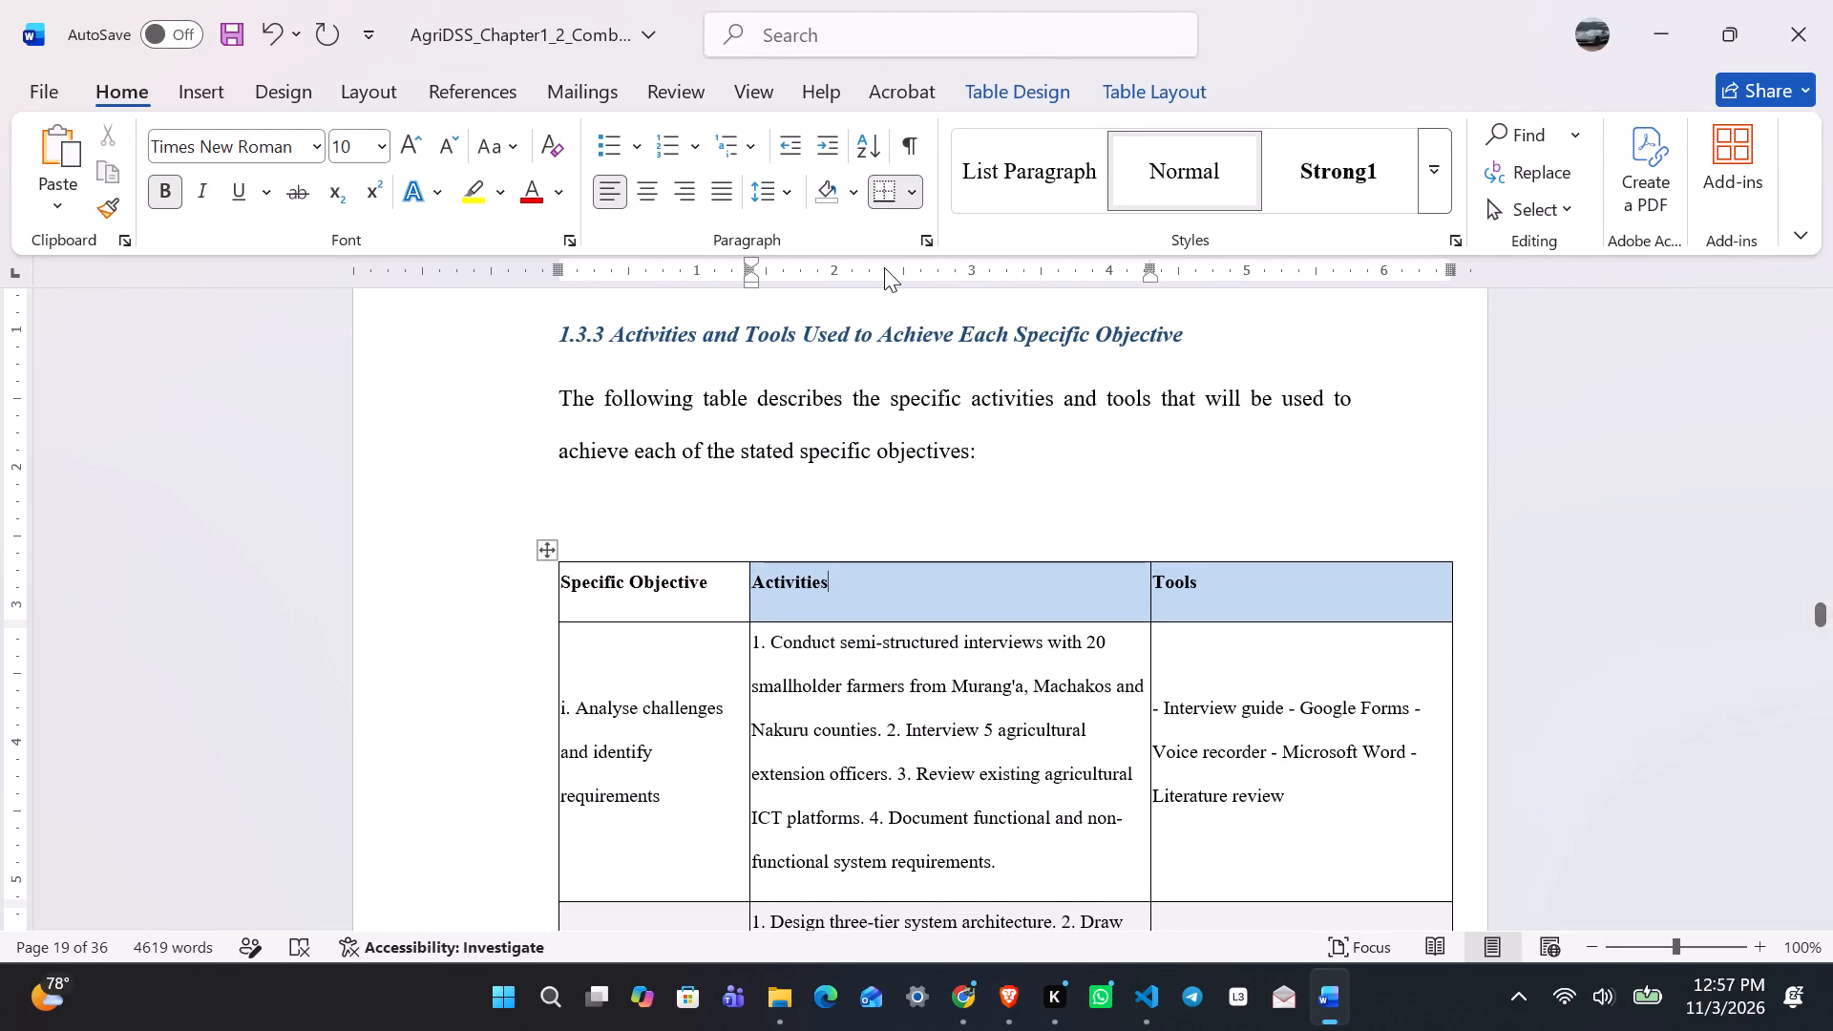
click(832, 181)
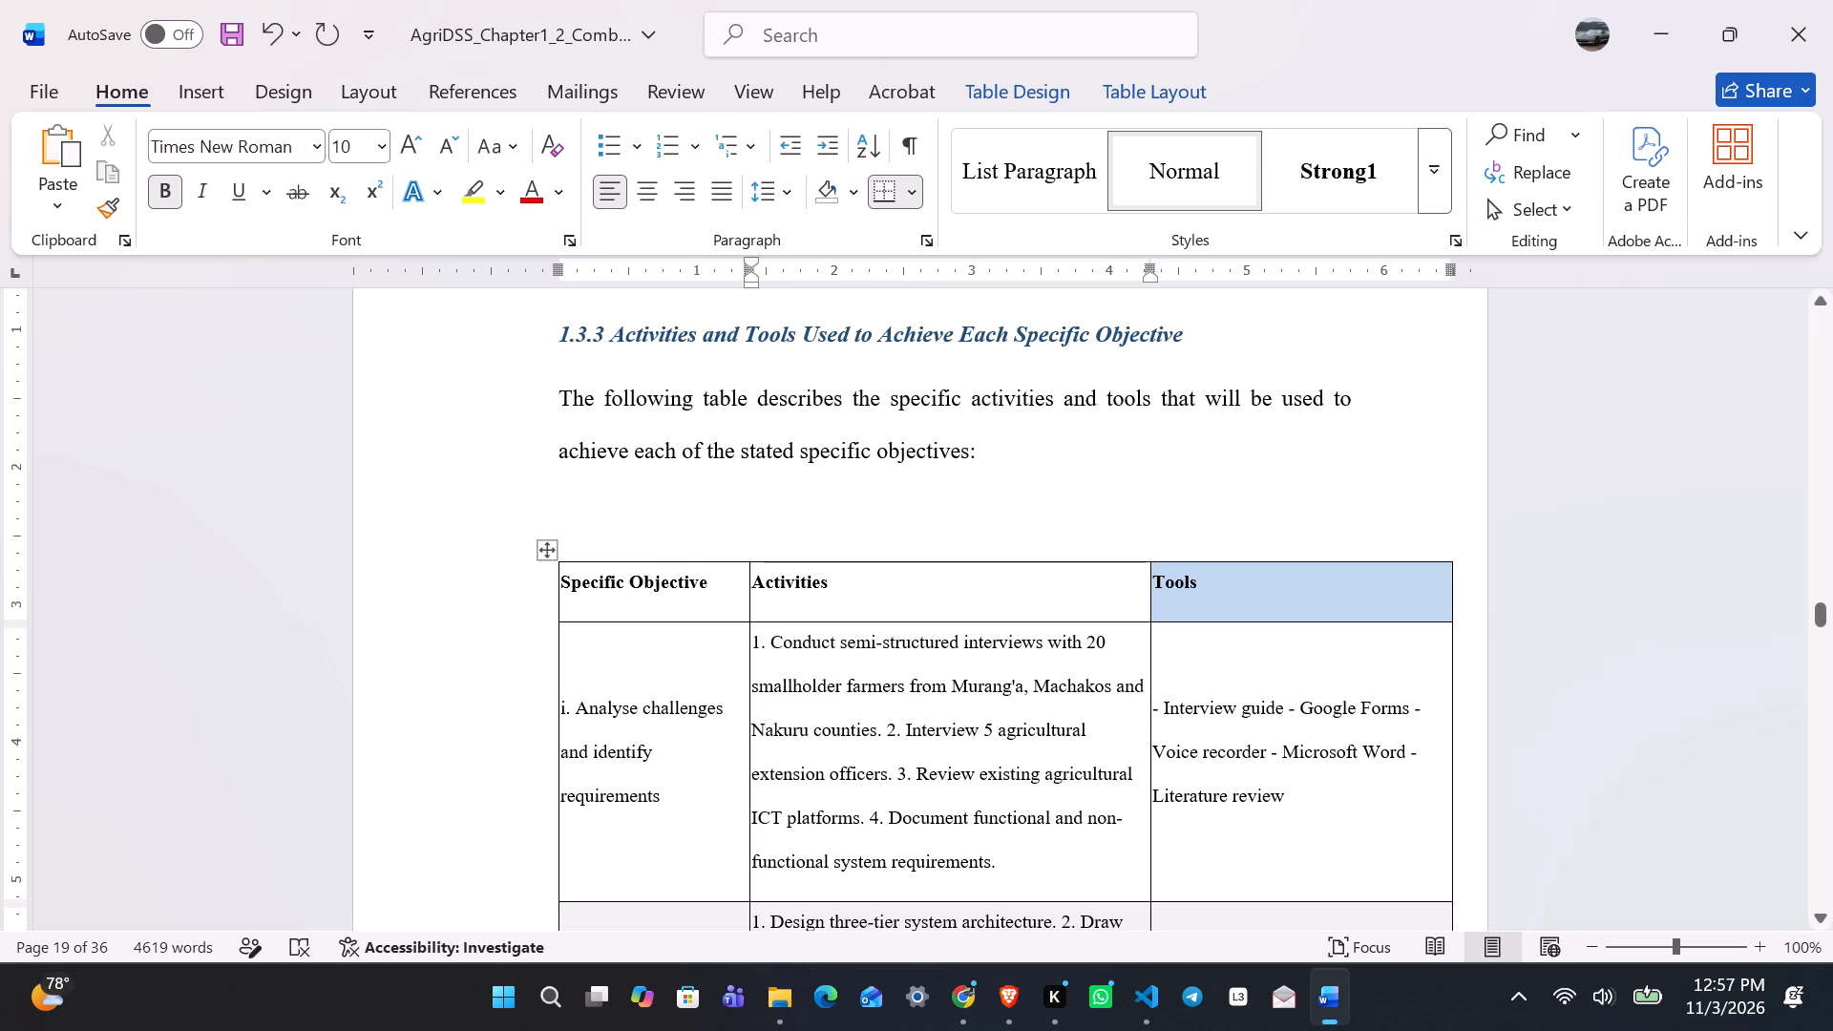
click(1205, 585)
click(832, 180)
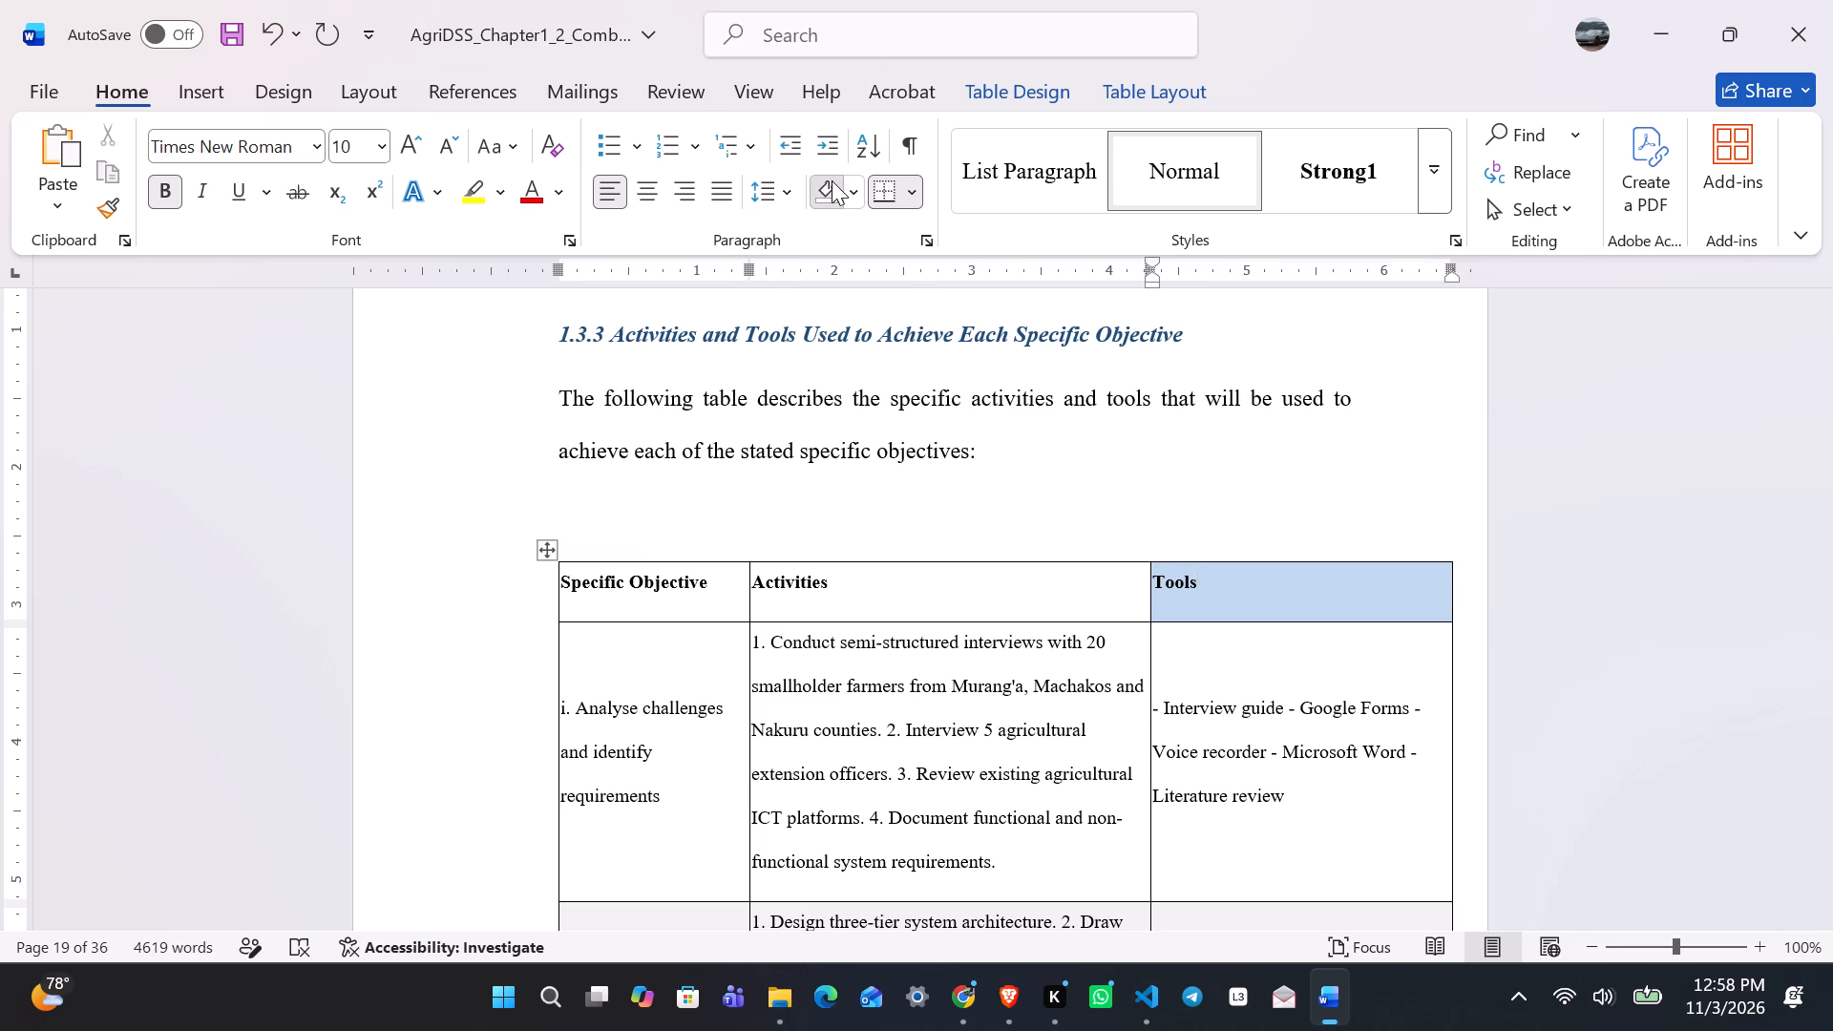
Remove the grey shading from all three cells of the "ii. Design system architecture and database schema" row.
scroll(1095, 455, down, 1)
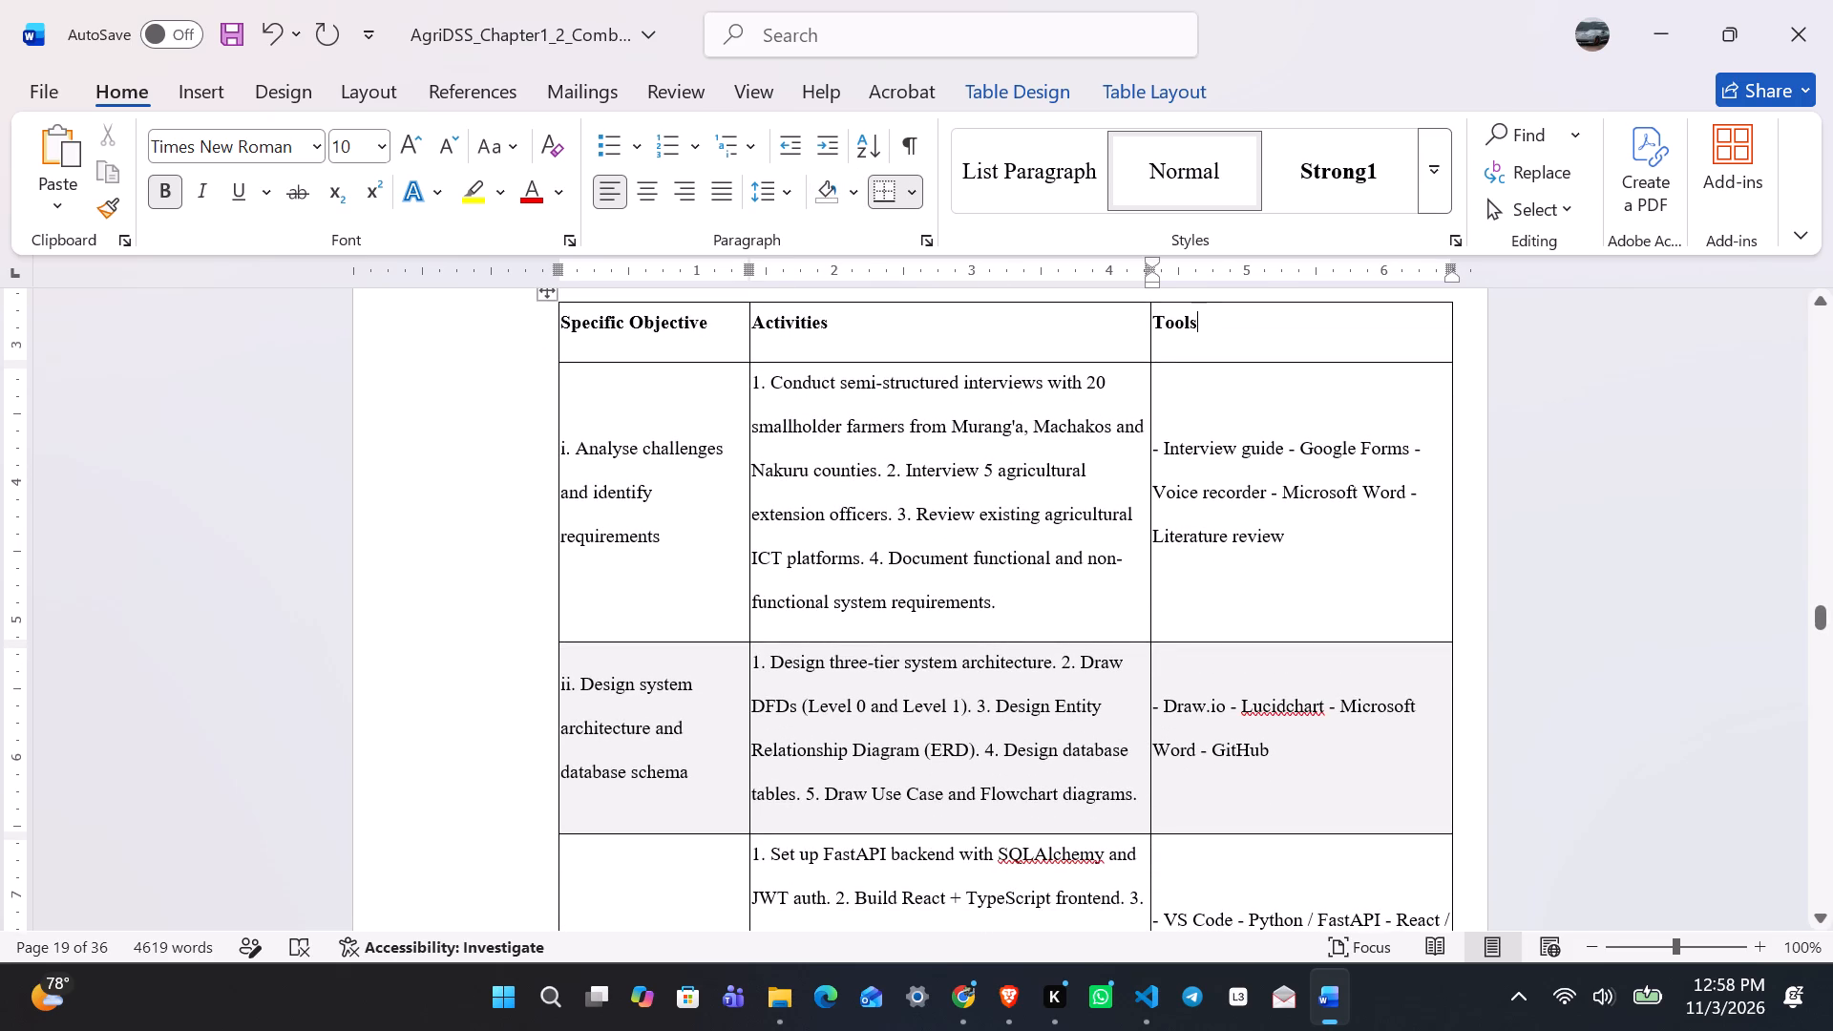
click(1321, 768)
click(828, 195)
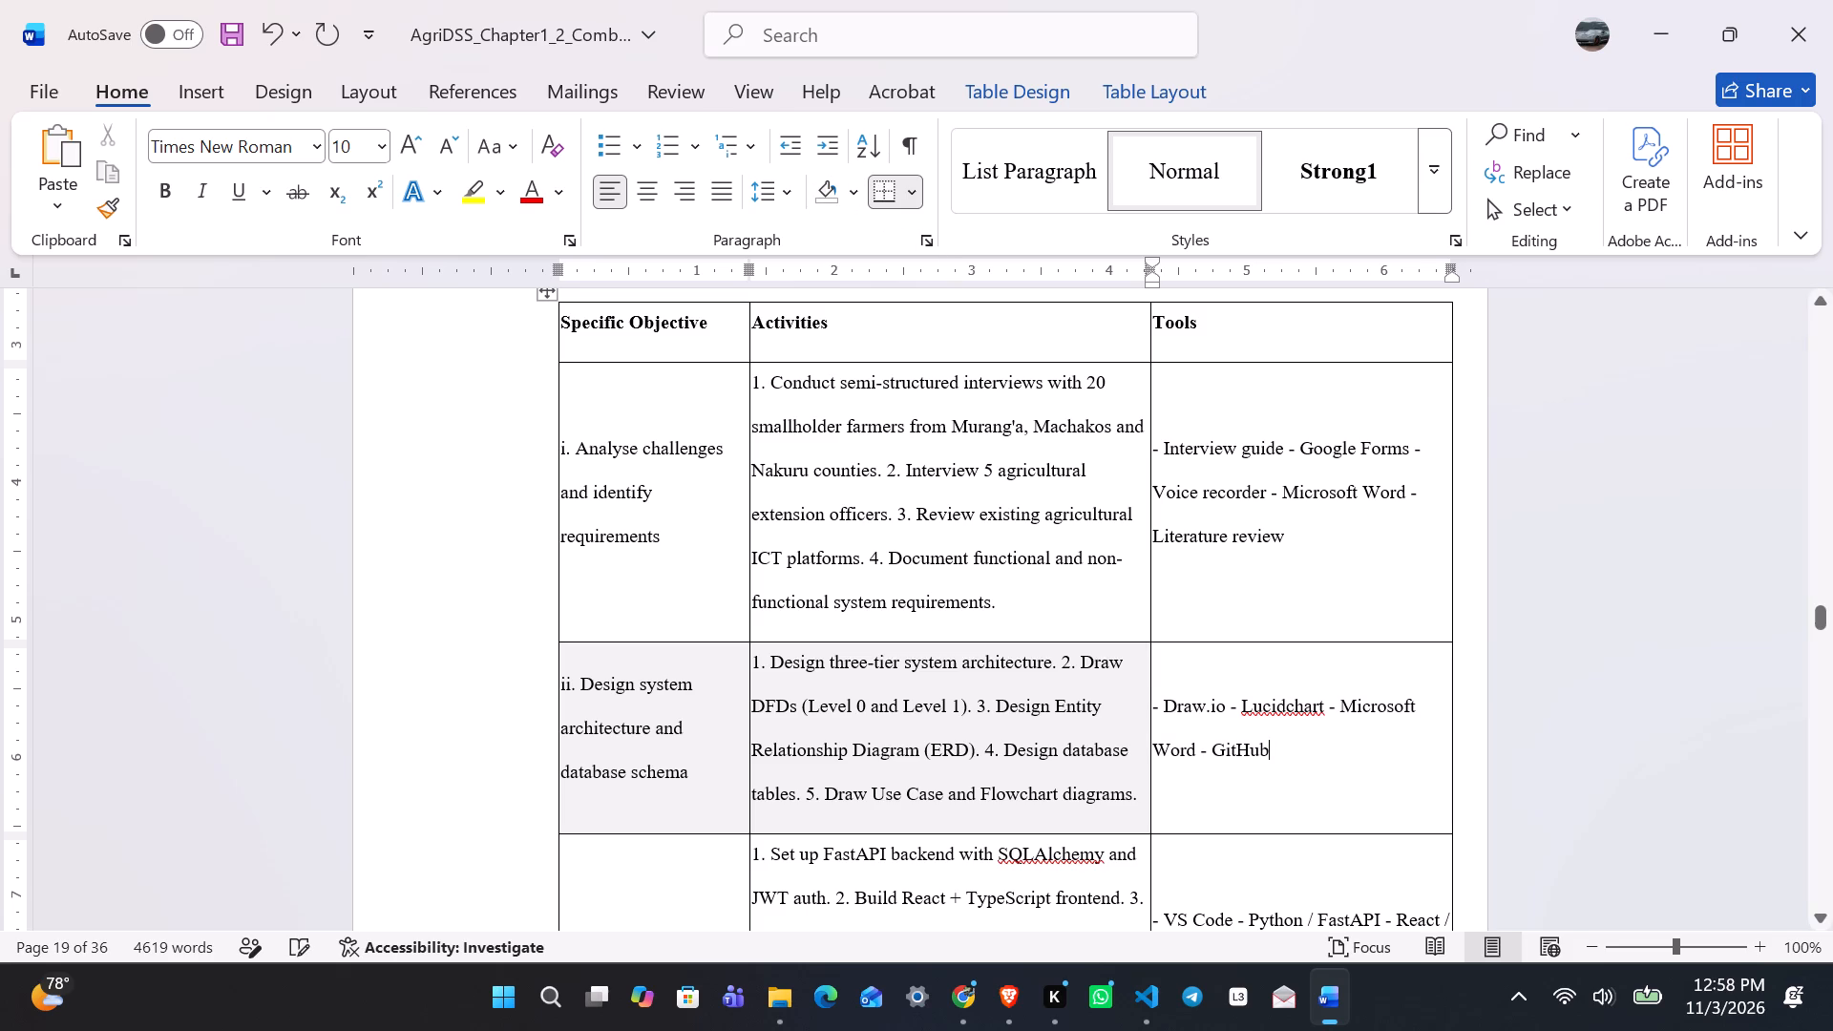
click(722, 704)
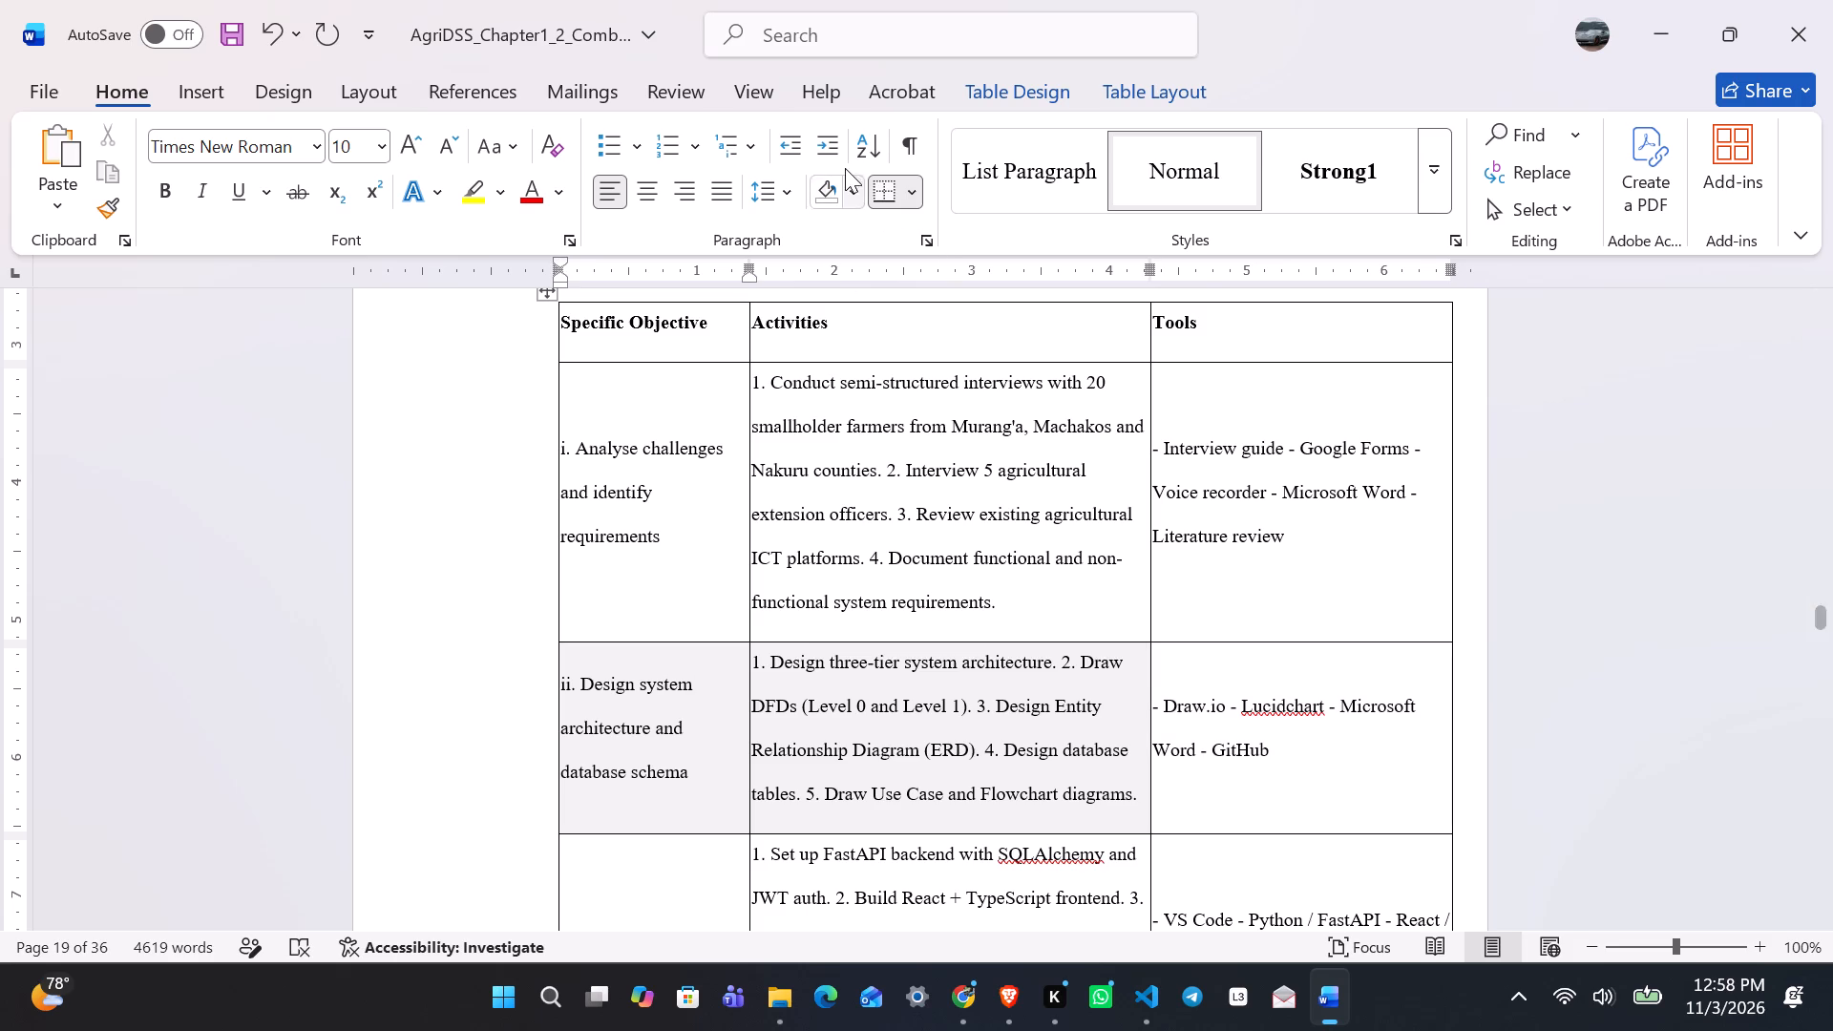
click(824, 197)
click(938, 689)
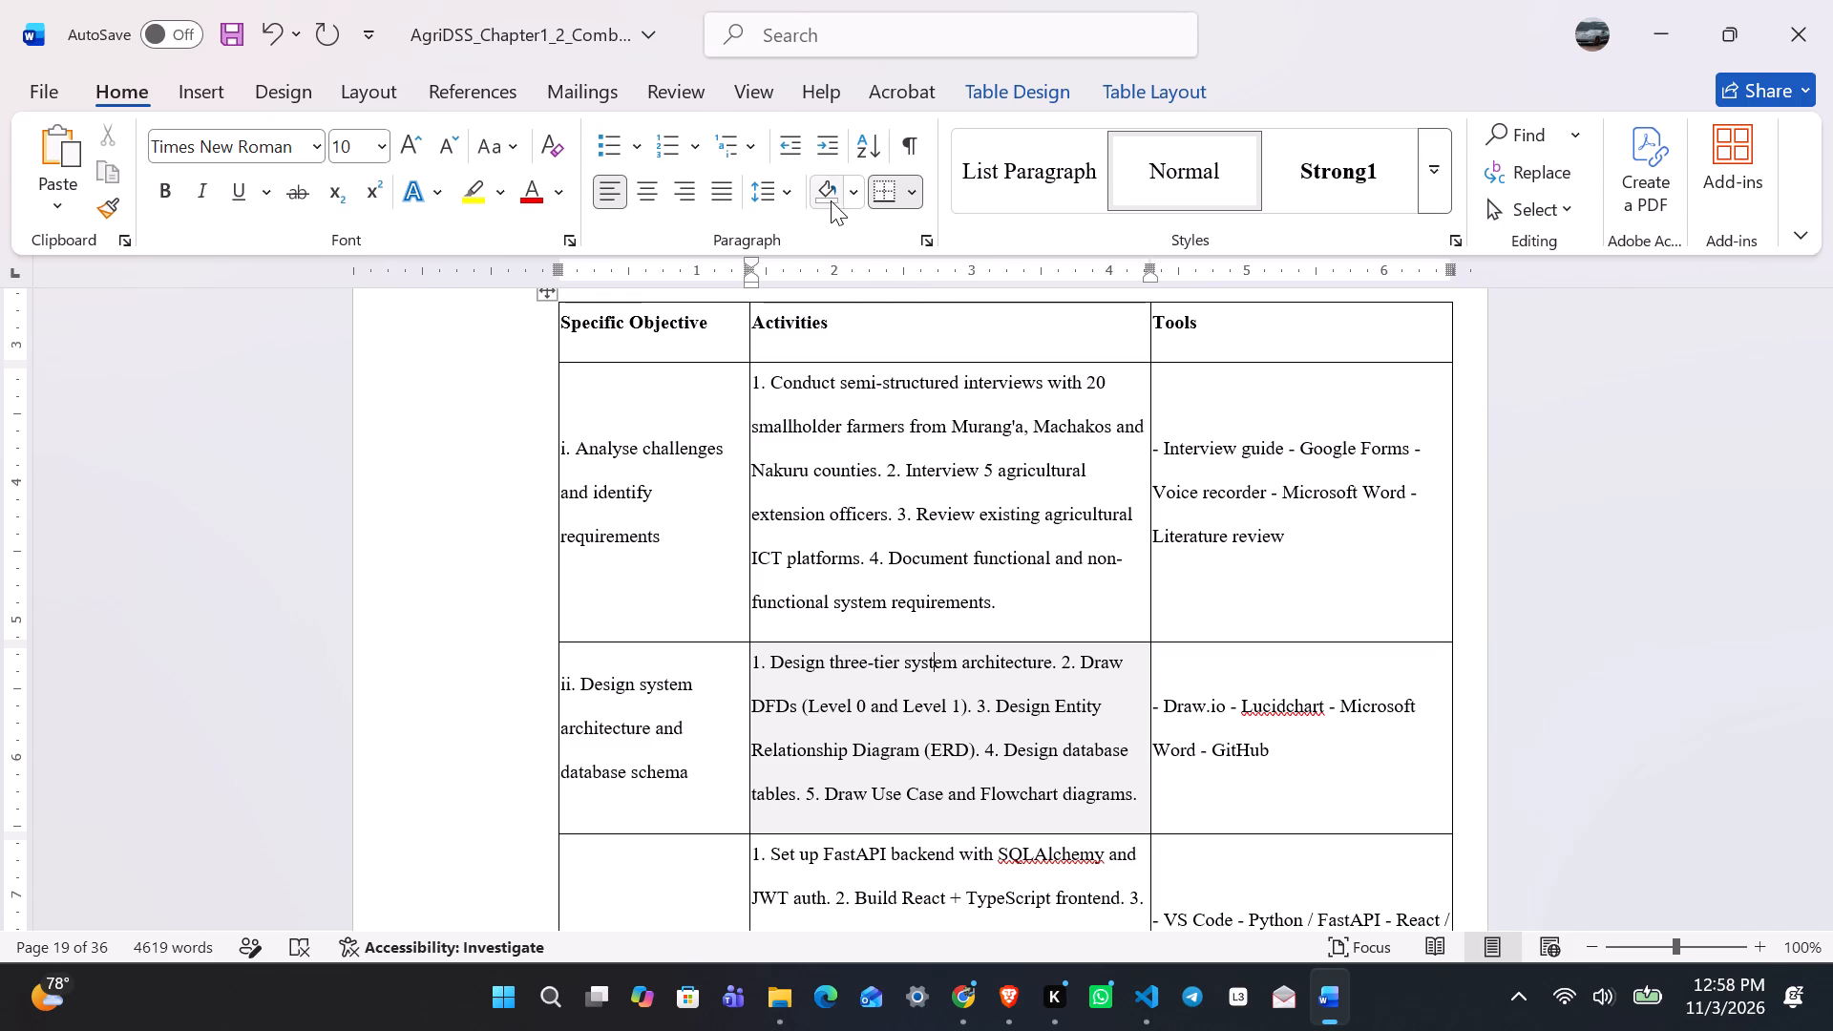
click(829, 200)
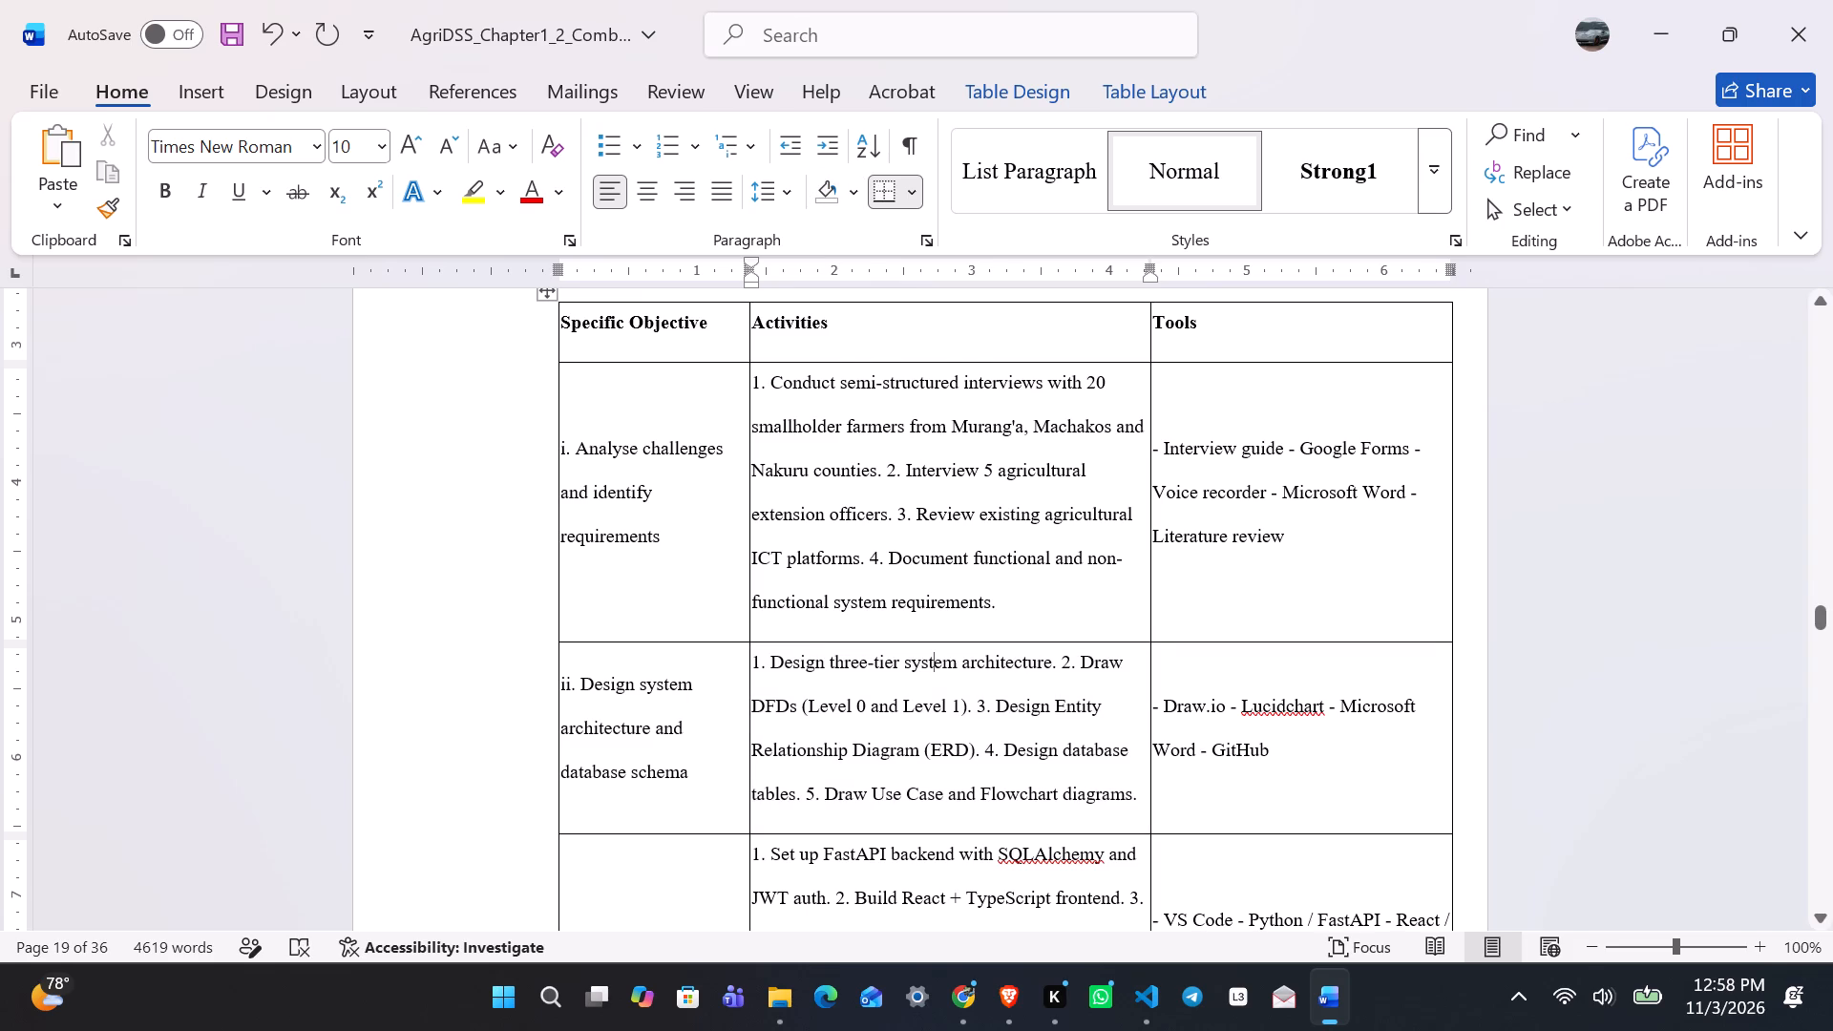
Ignore all spelling flags on "Lucidchart" in the Tools cell for objective ii of the section 1.3.3 table.
scroll(980, 541, up, 2)
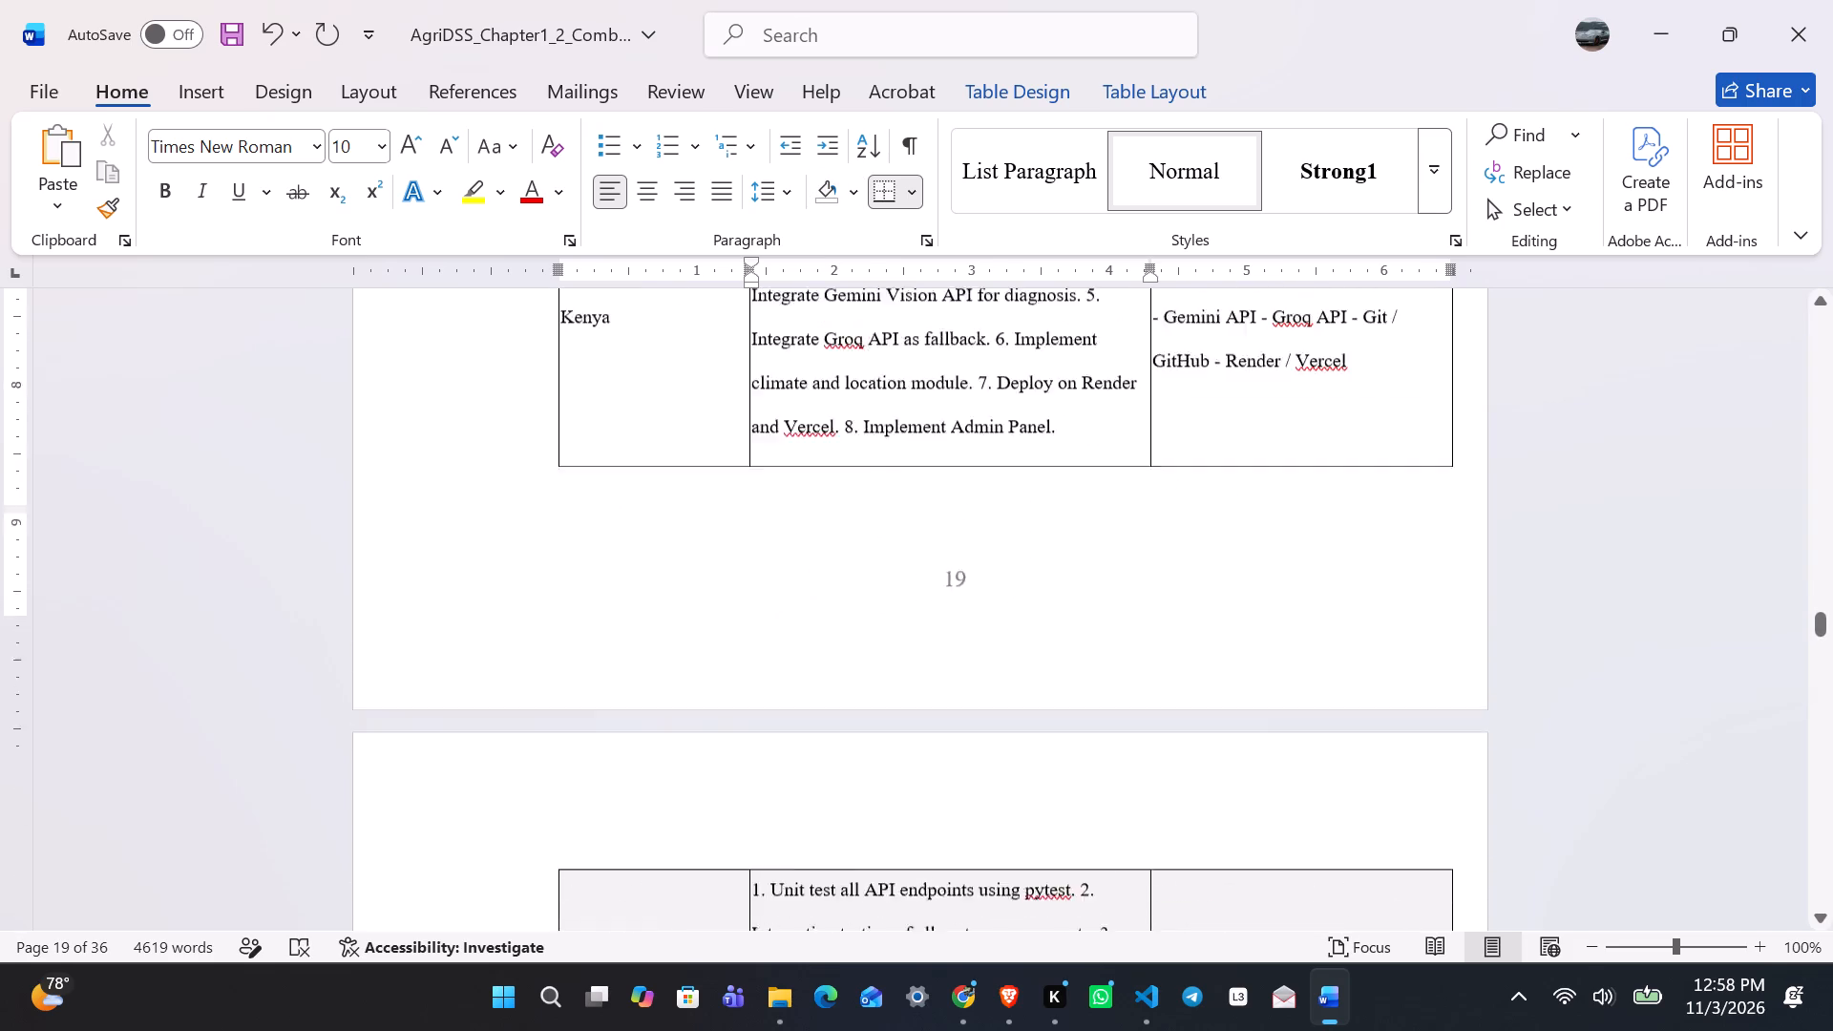
scroll(980, 541, up, 3)
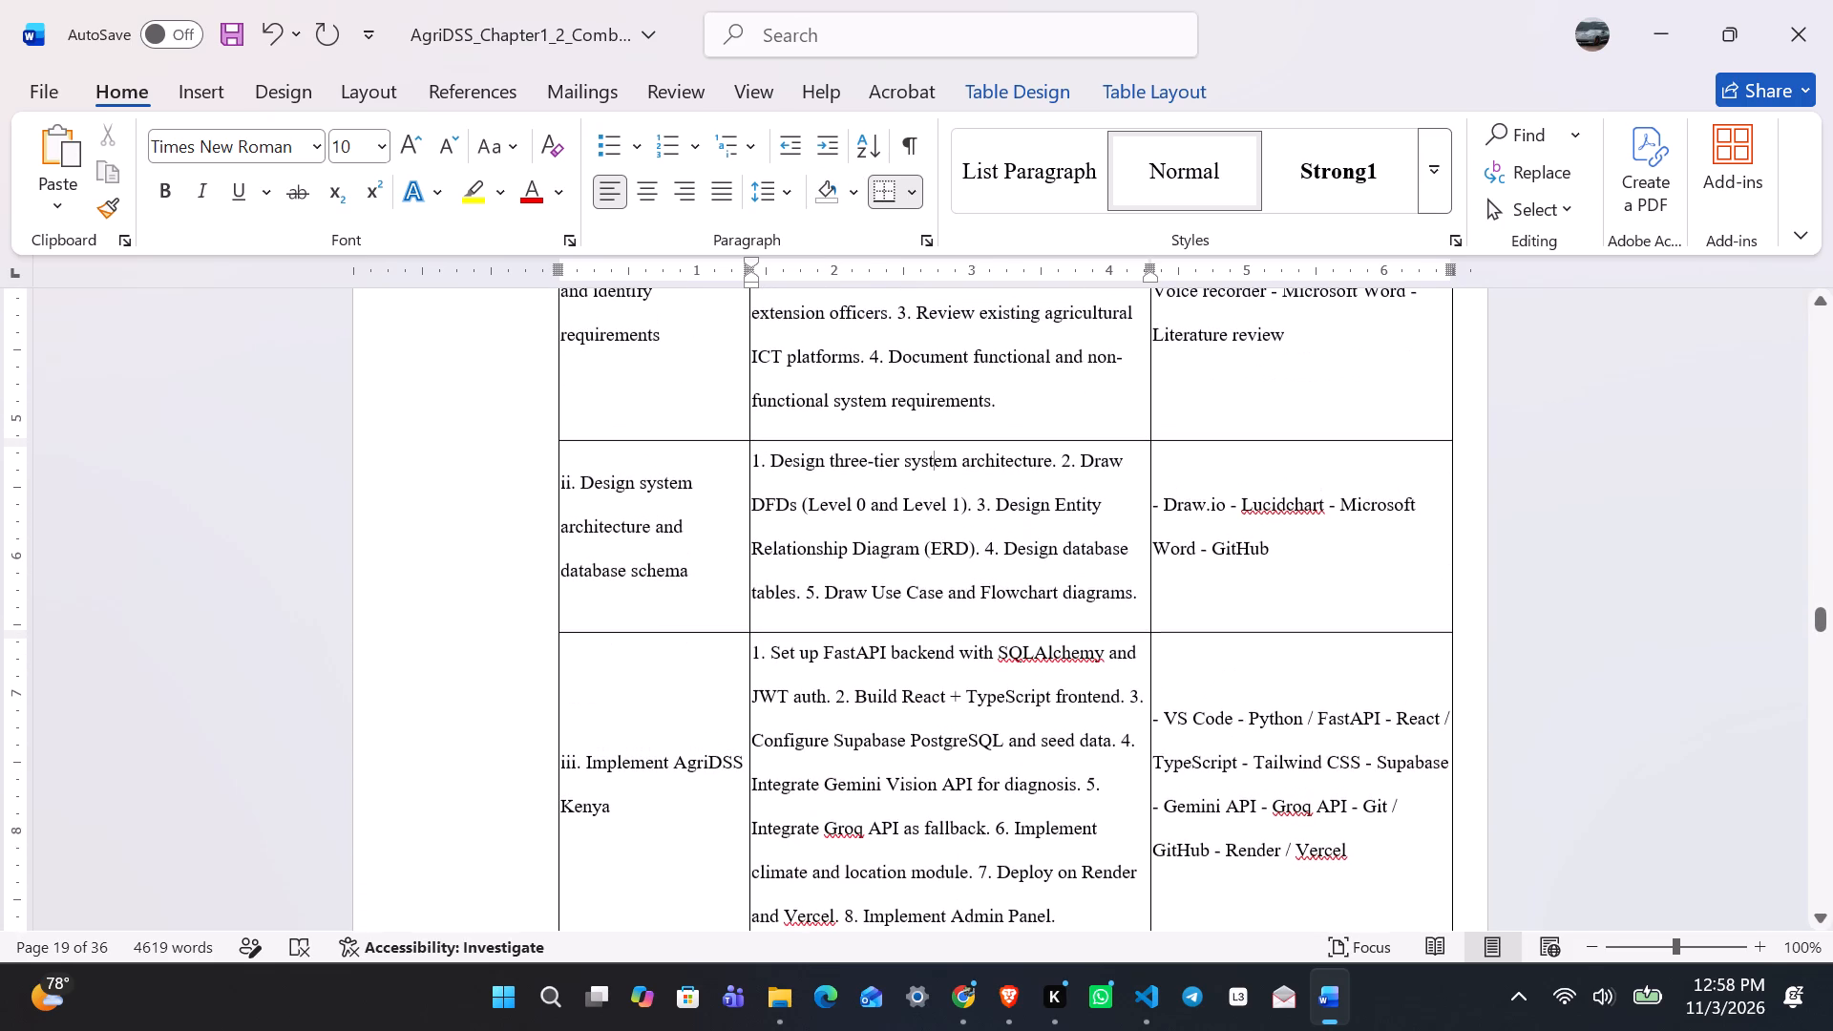
scroll(980, 541, up, 1)
click(1276, 508)
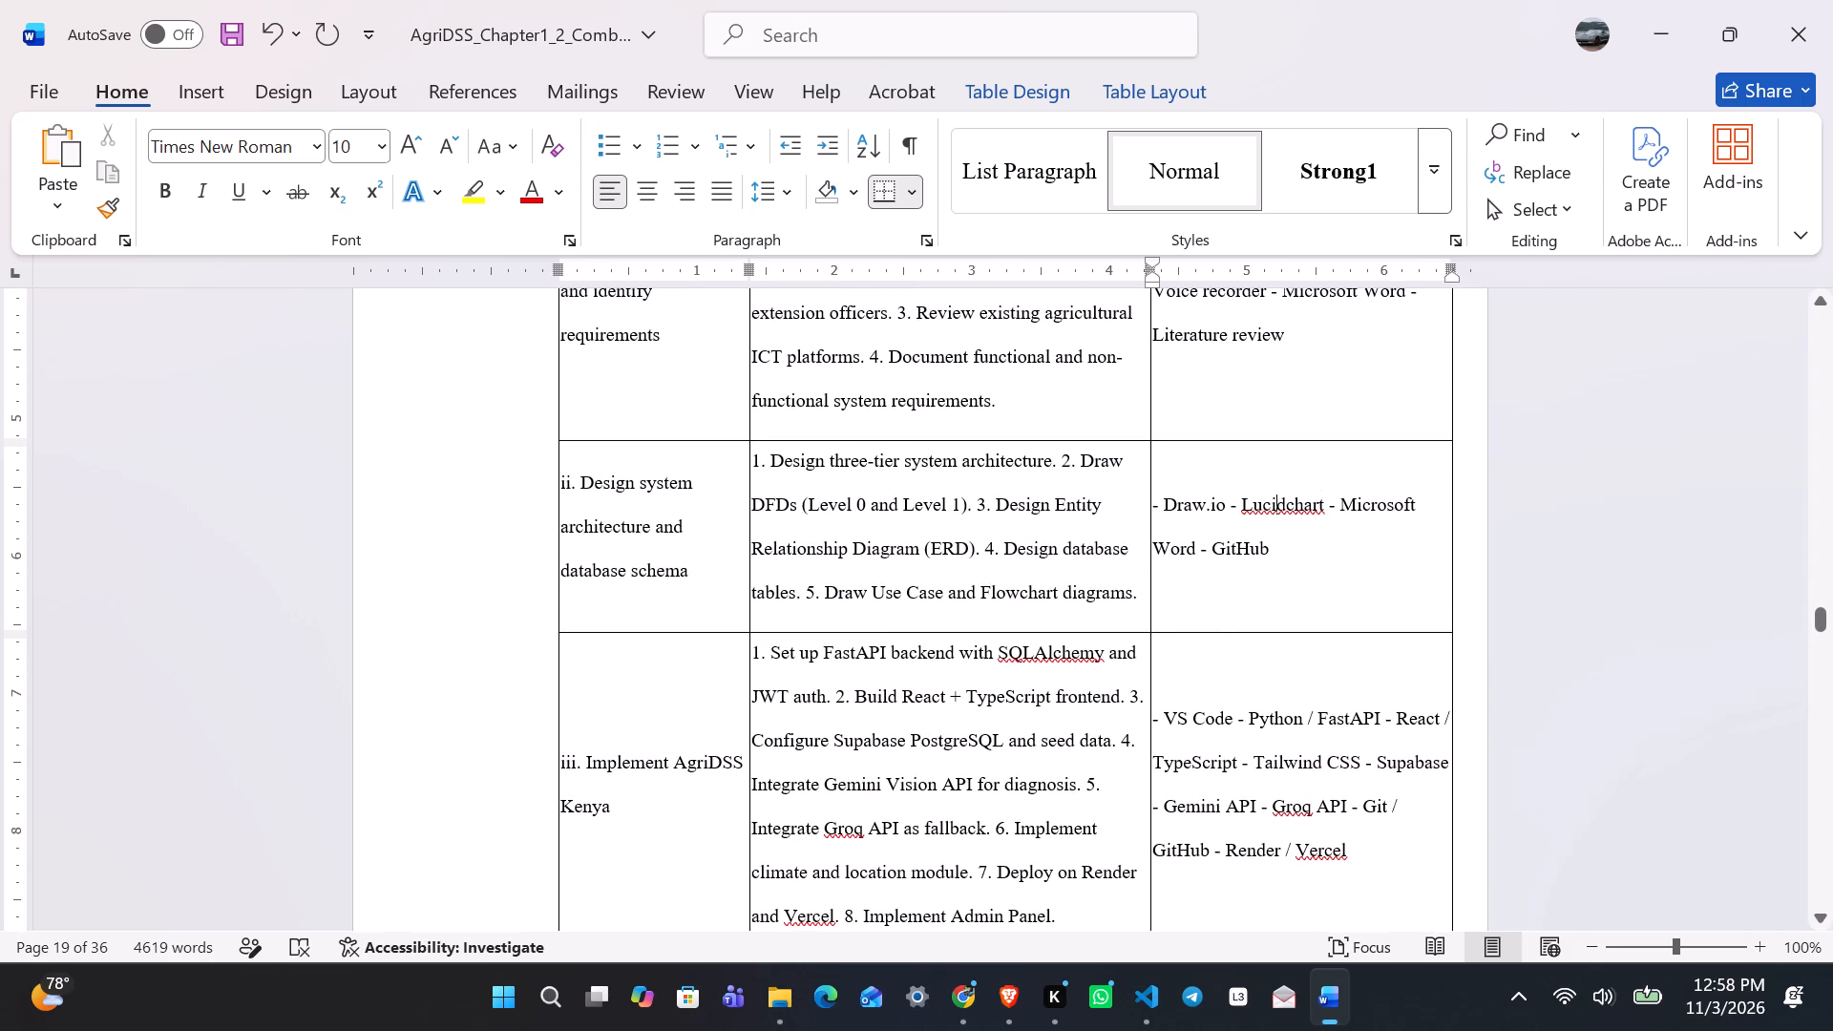
click(1276, 508)
right_click(1276, 508)
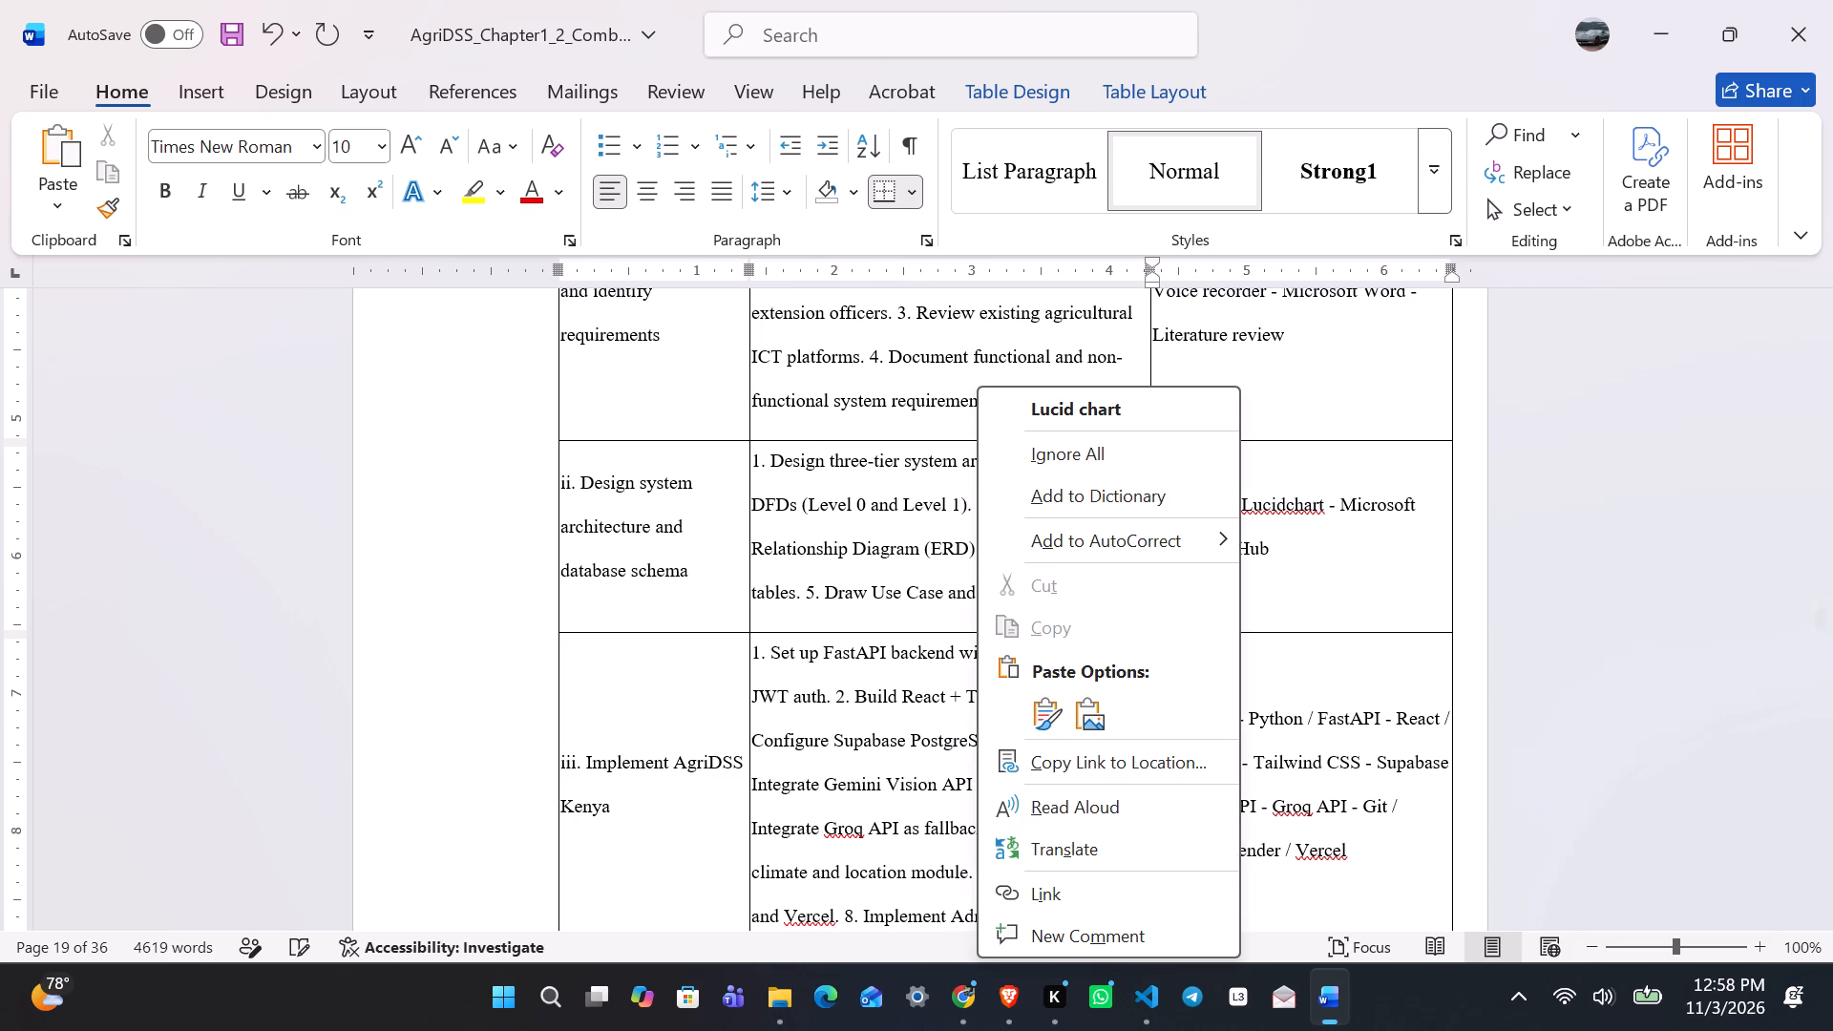
click(1169, 464)
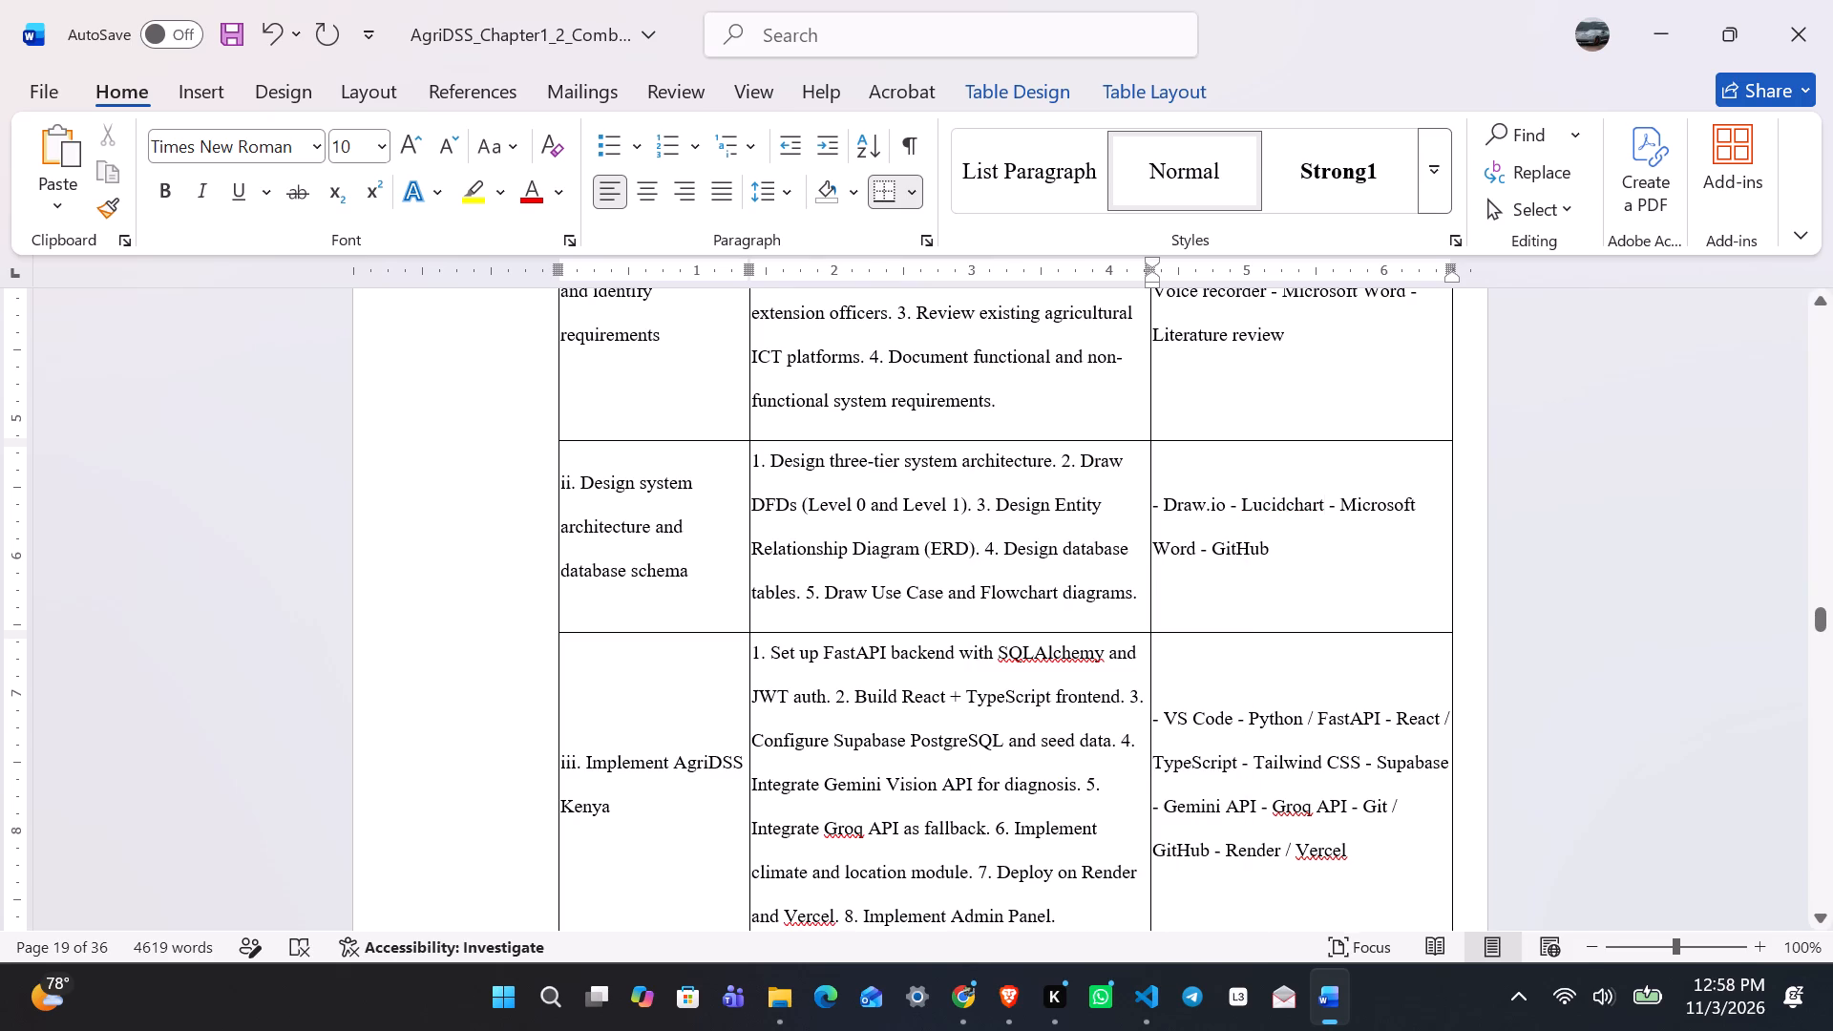
Ignore all spelling flags on "SQLAlchemy" in the Activities cell for objective iii.
right_click(1073, 658)
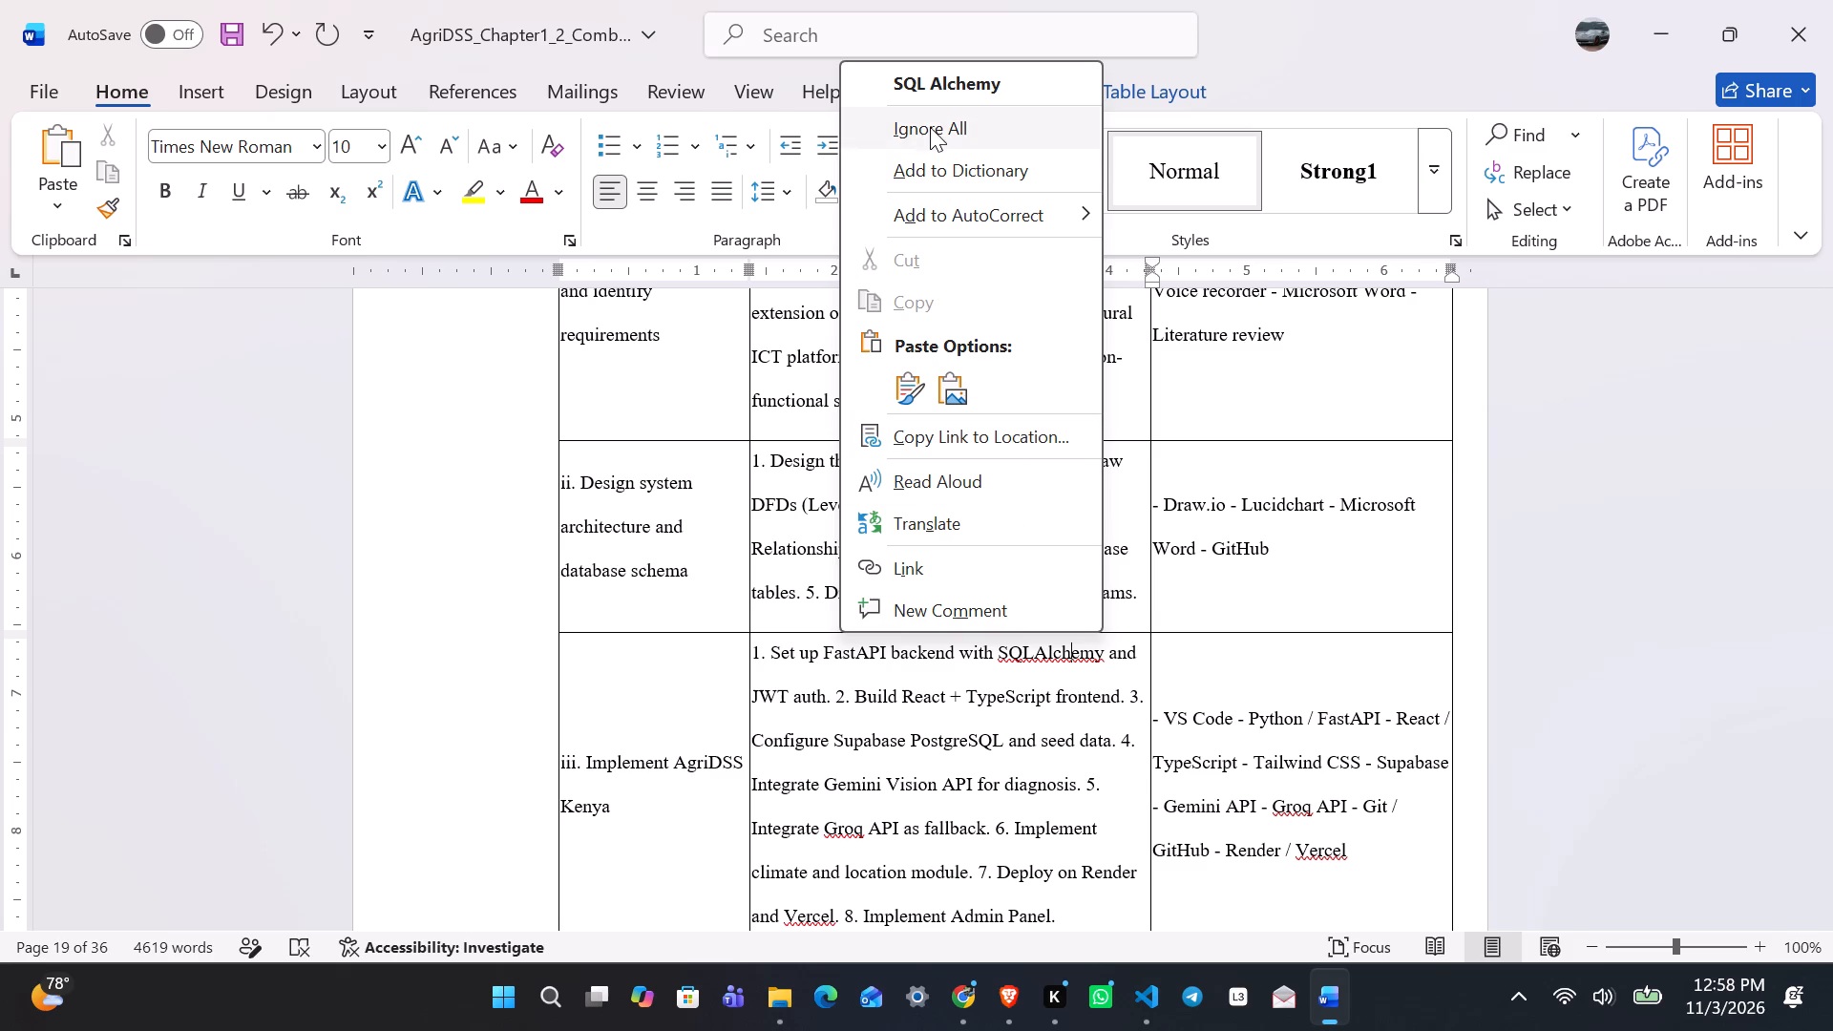
click(930, 125)
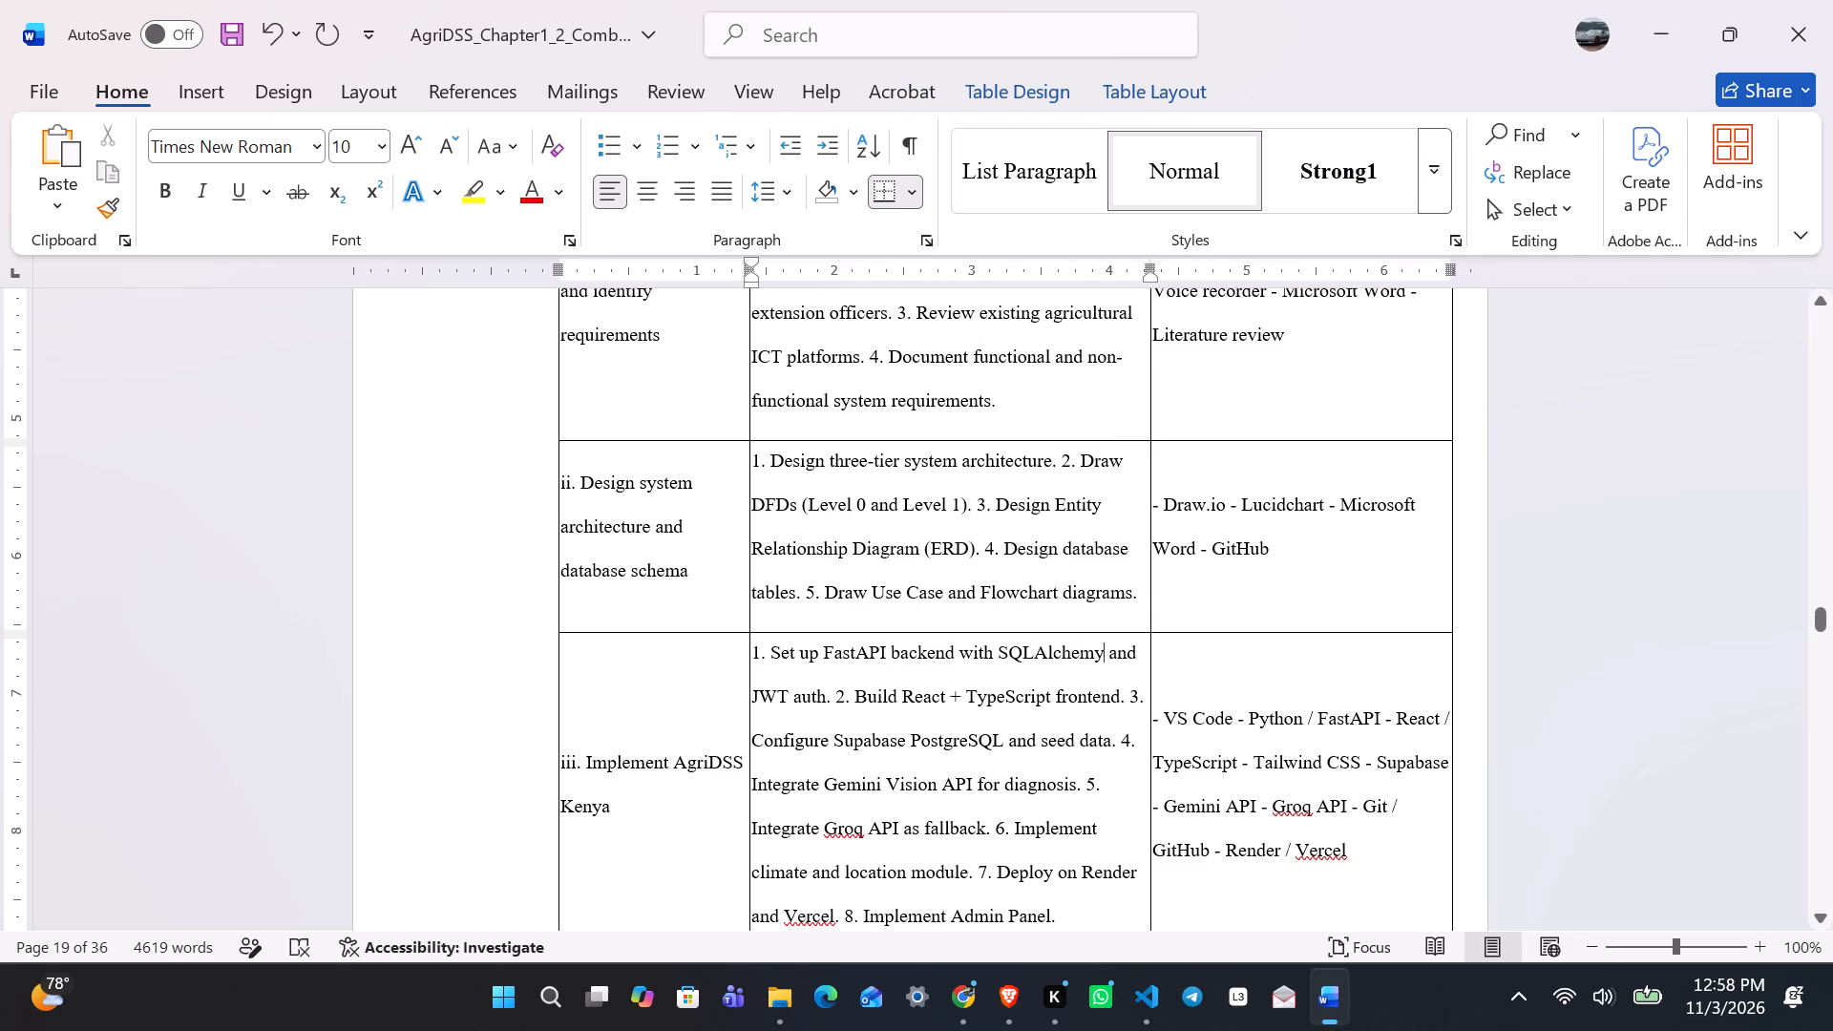
Ignore all spelling flags on "Groq" and "Vercel" in the Tools cell for objective iii of the section 1.3.3 table.
right_click(1295, 813)
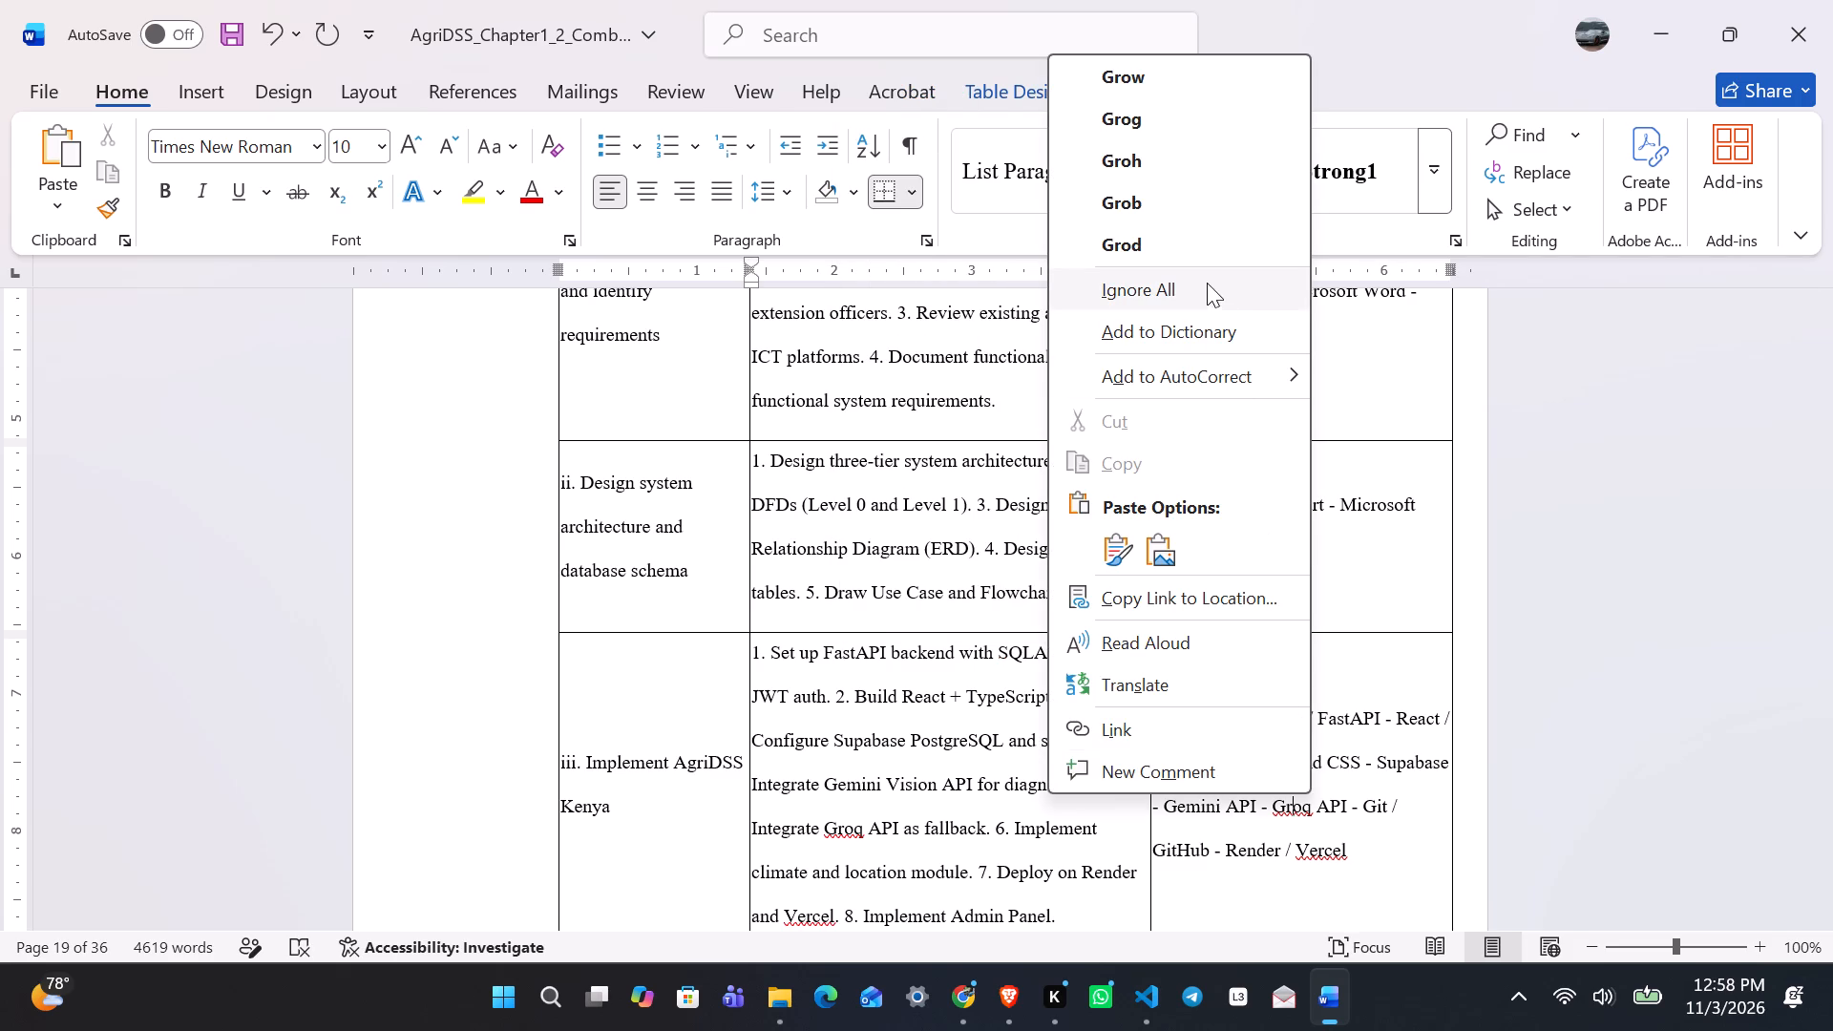
click(1204, 296)
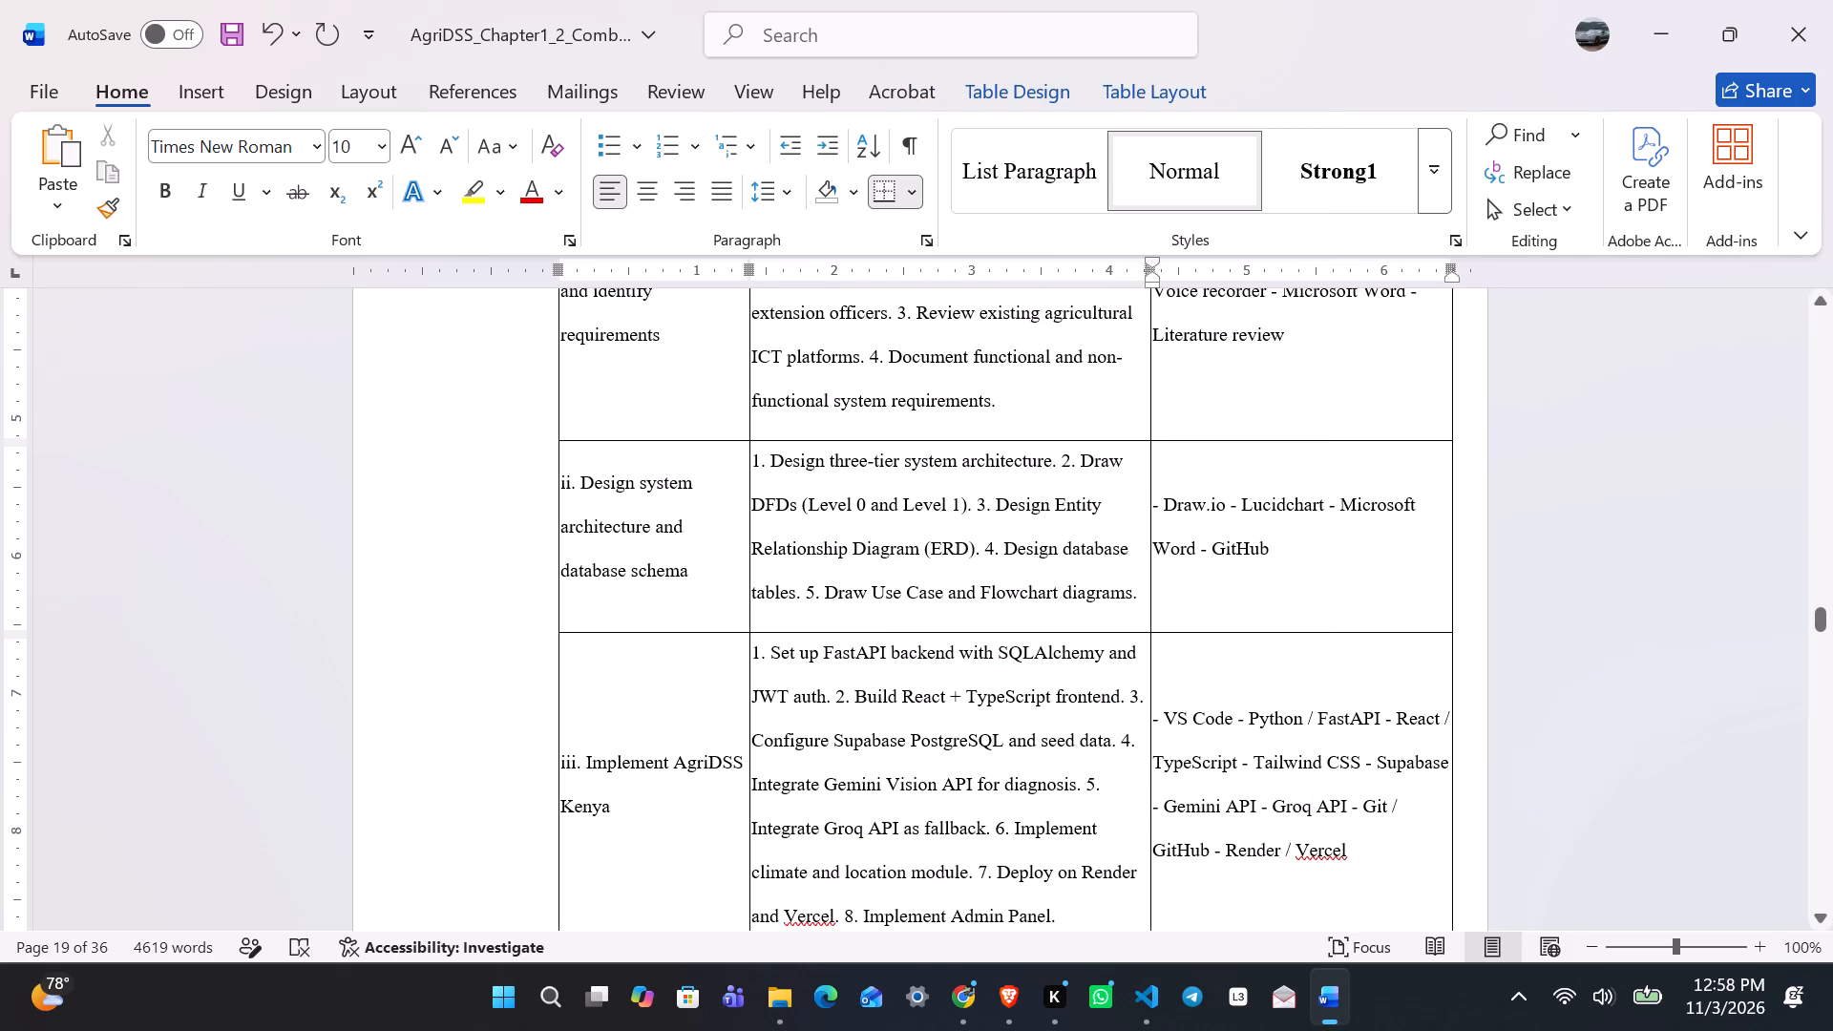
right_click(1339, 861)
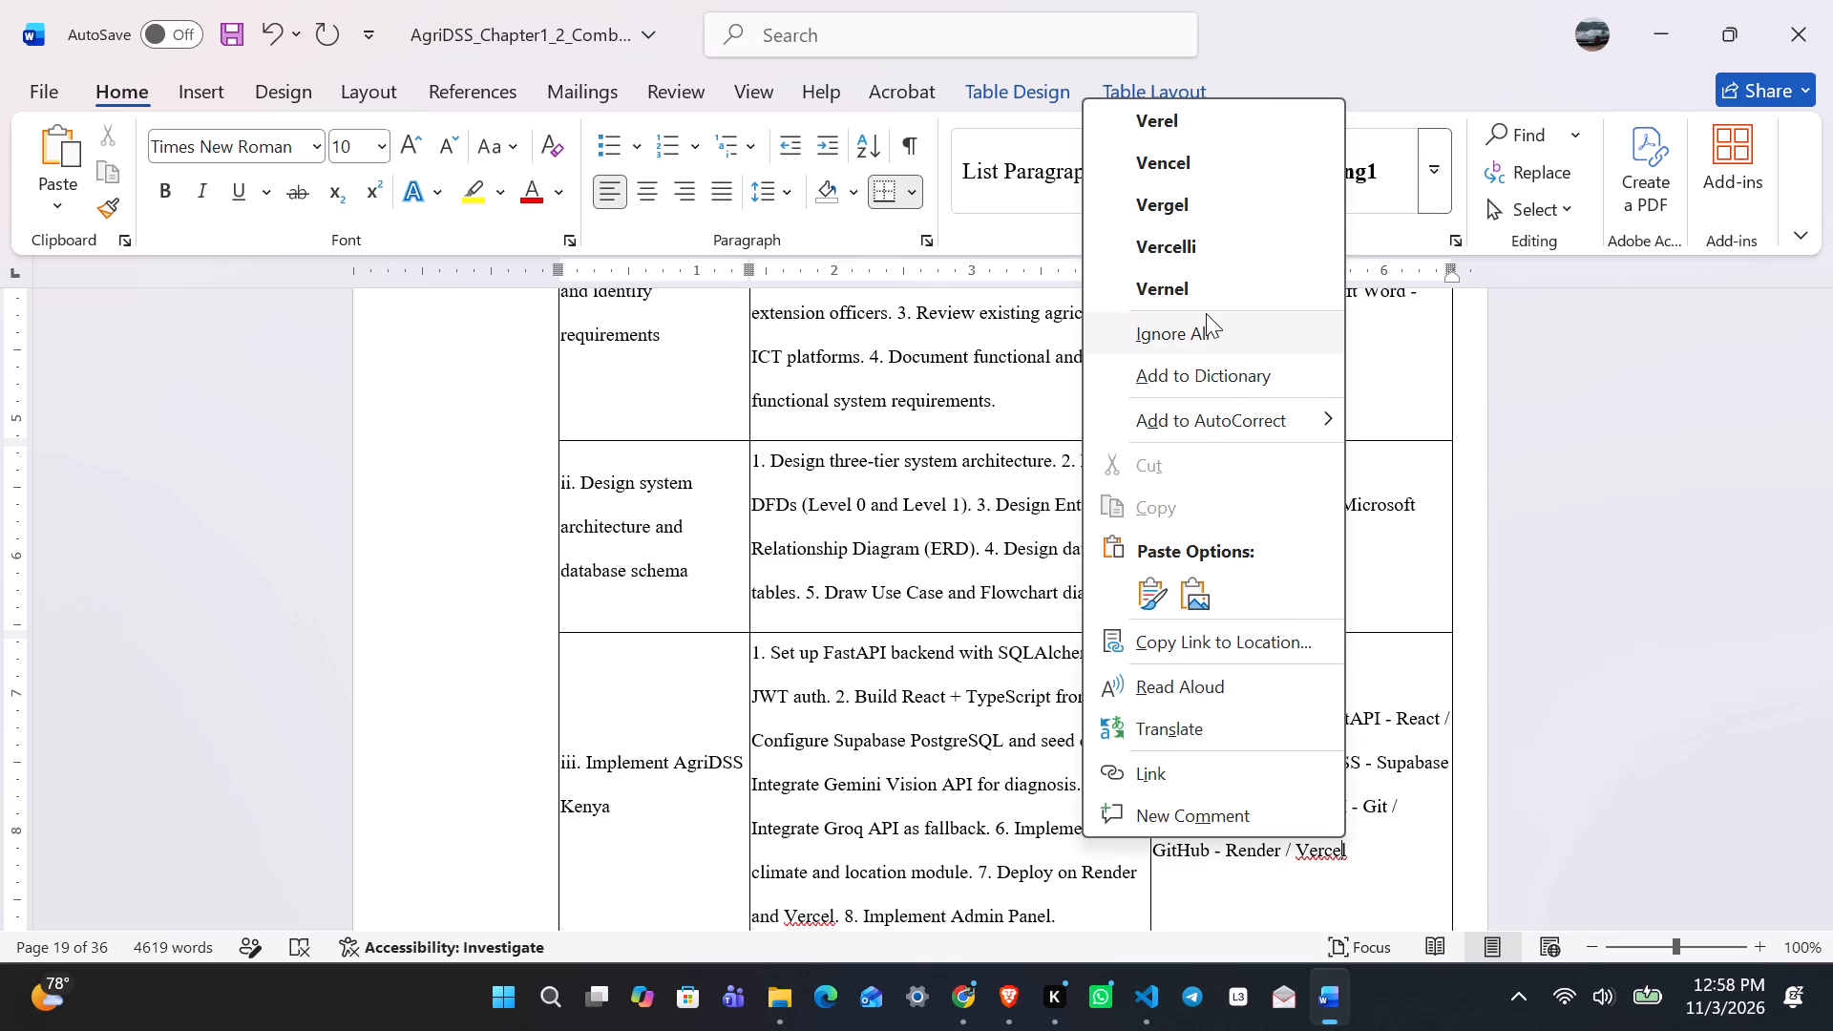
click(1204, 327)
Ignore all spelling flags on "pytest" in the Activities cell for objective iv, "Test usability, accuracy and performance".
scroll(1169, 720, down, 1)
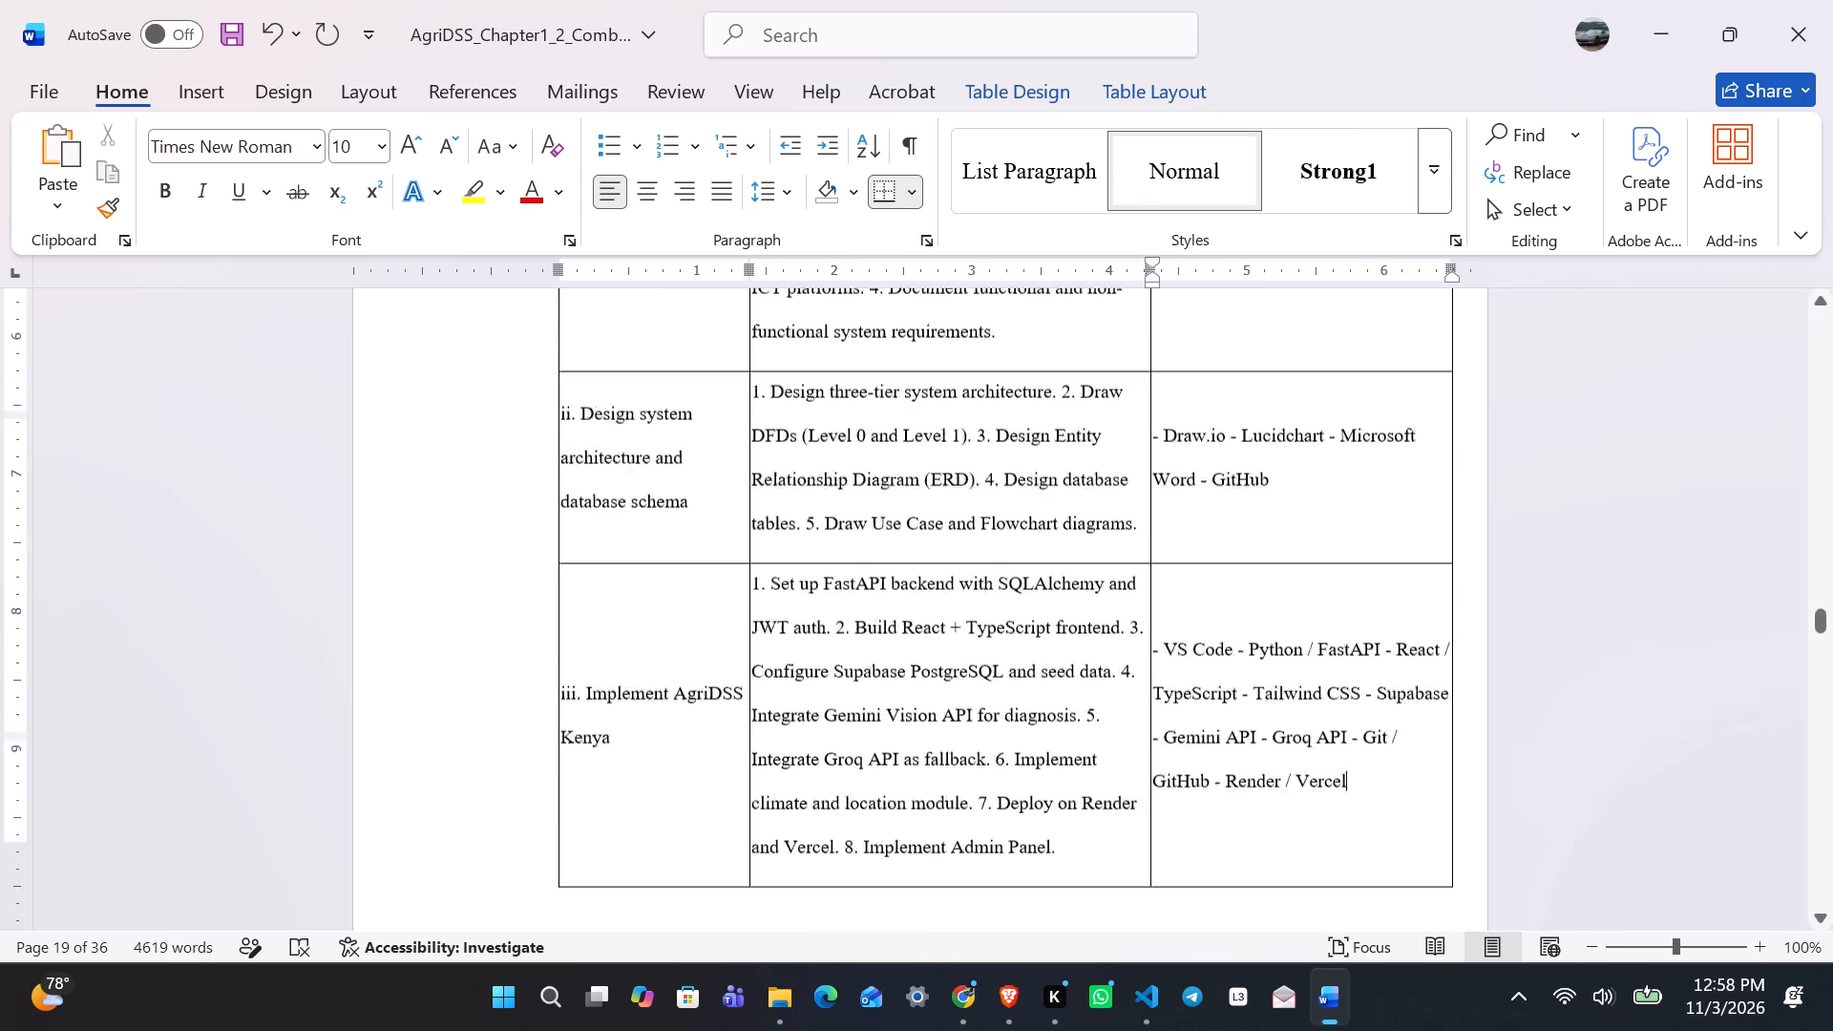
scroll(1169, 720, down, 3)
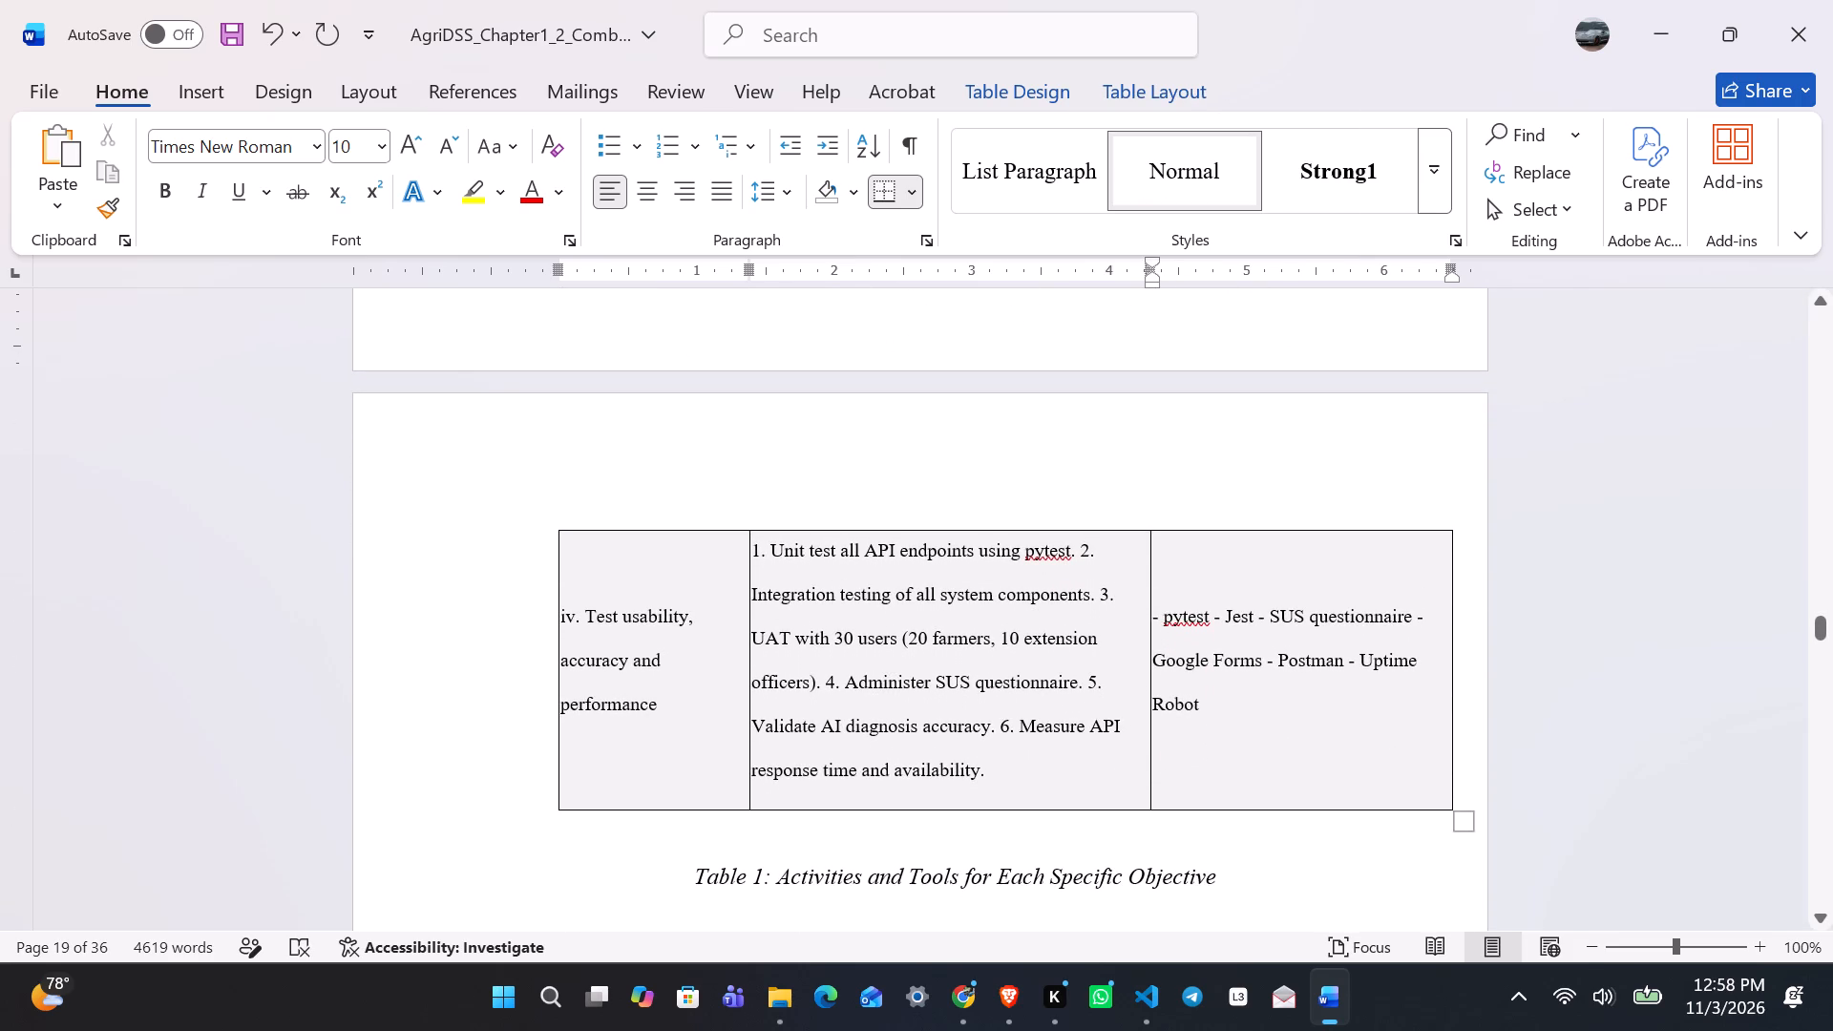
click(1044, 546)
right_click(1044, 546)
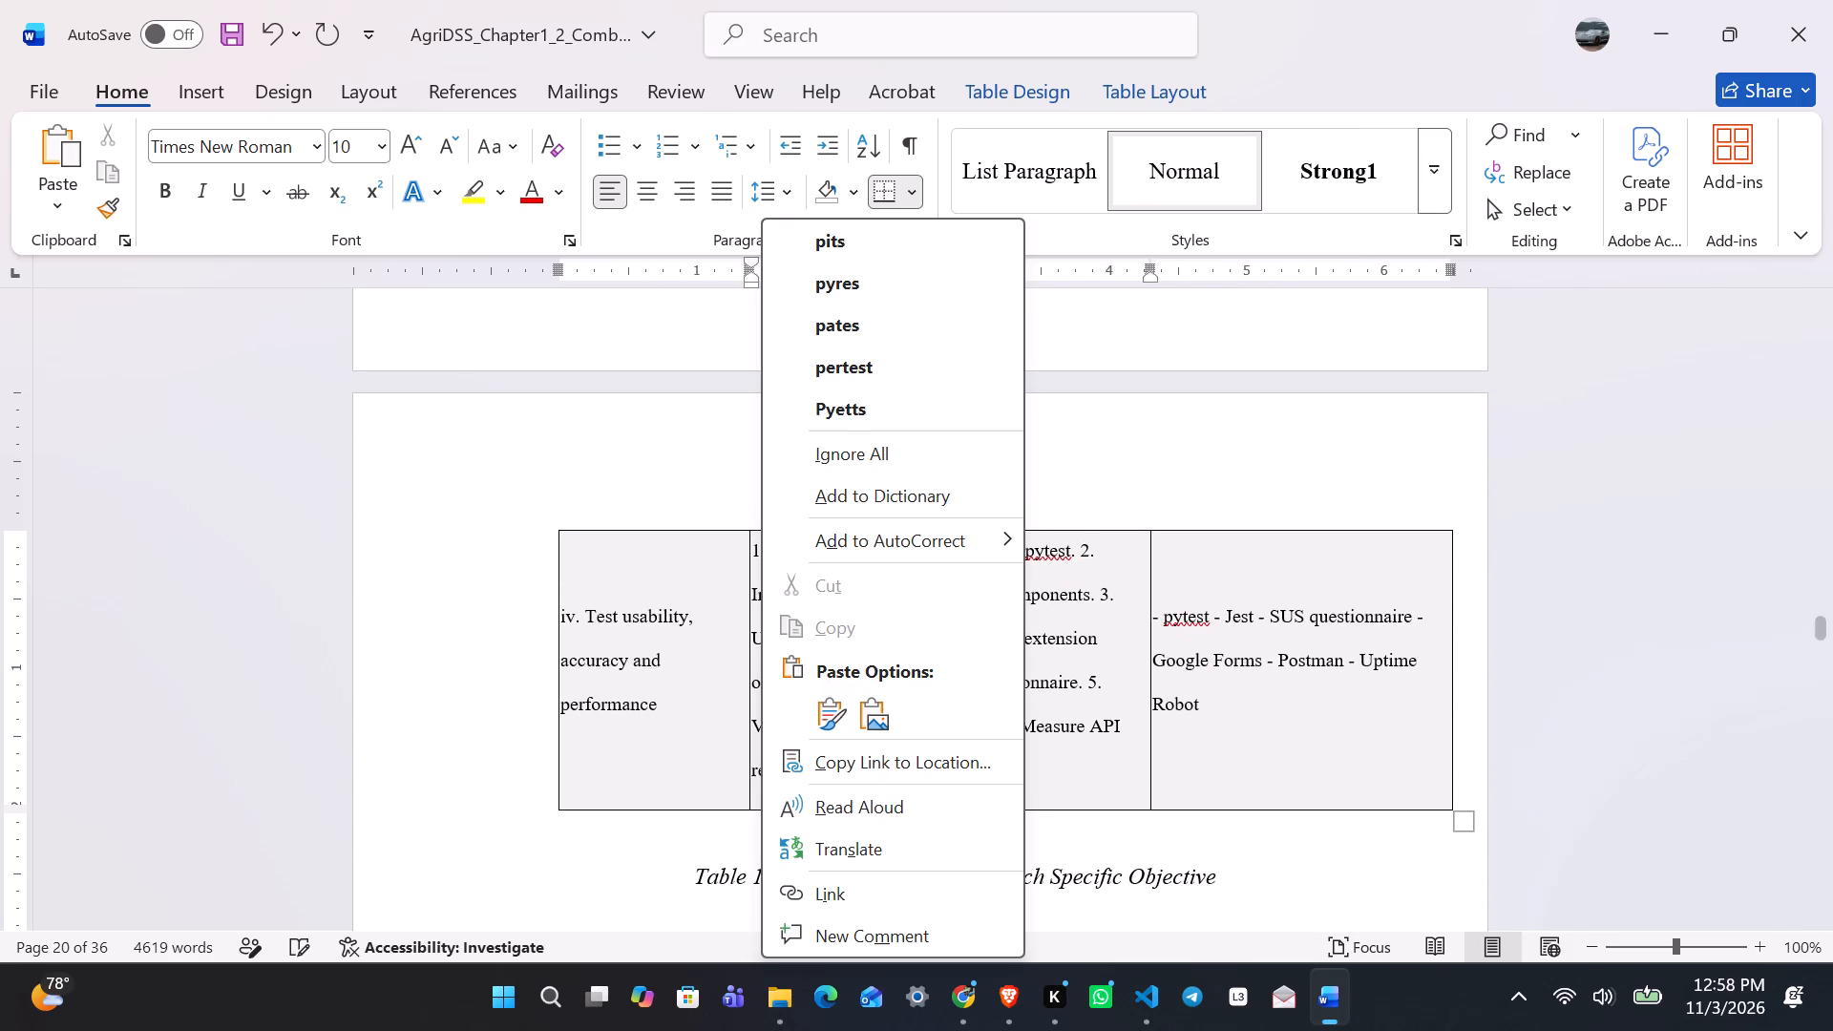
click(907, 440)
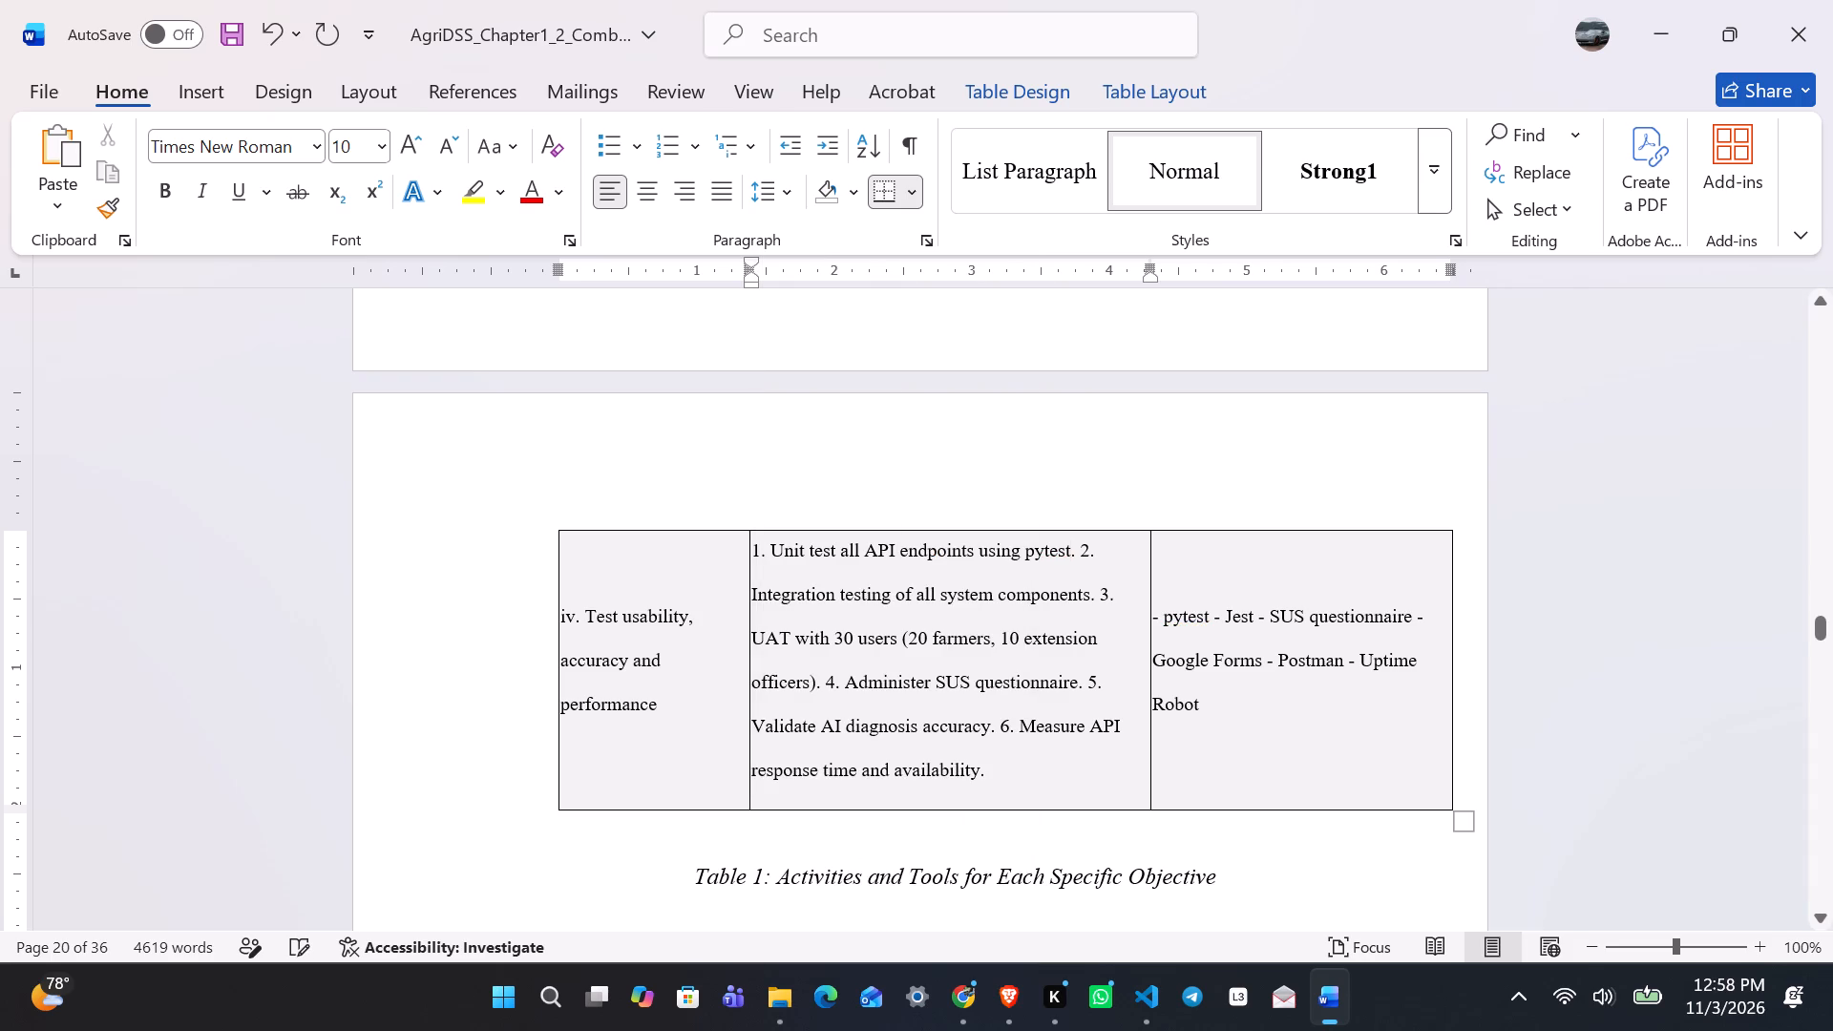
Ignore all spelling flags on "organisation", "conceptualised" and "characterised" in the first paragraph of section 2.2.1 Decision Support Systems (DSS).
scroll(1214, 678, down, 1)
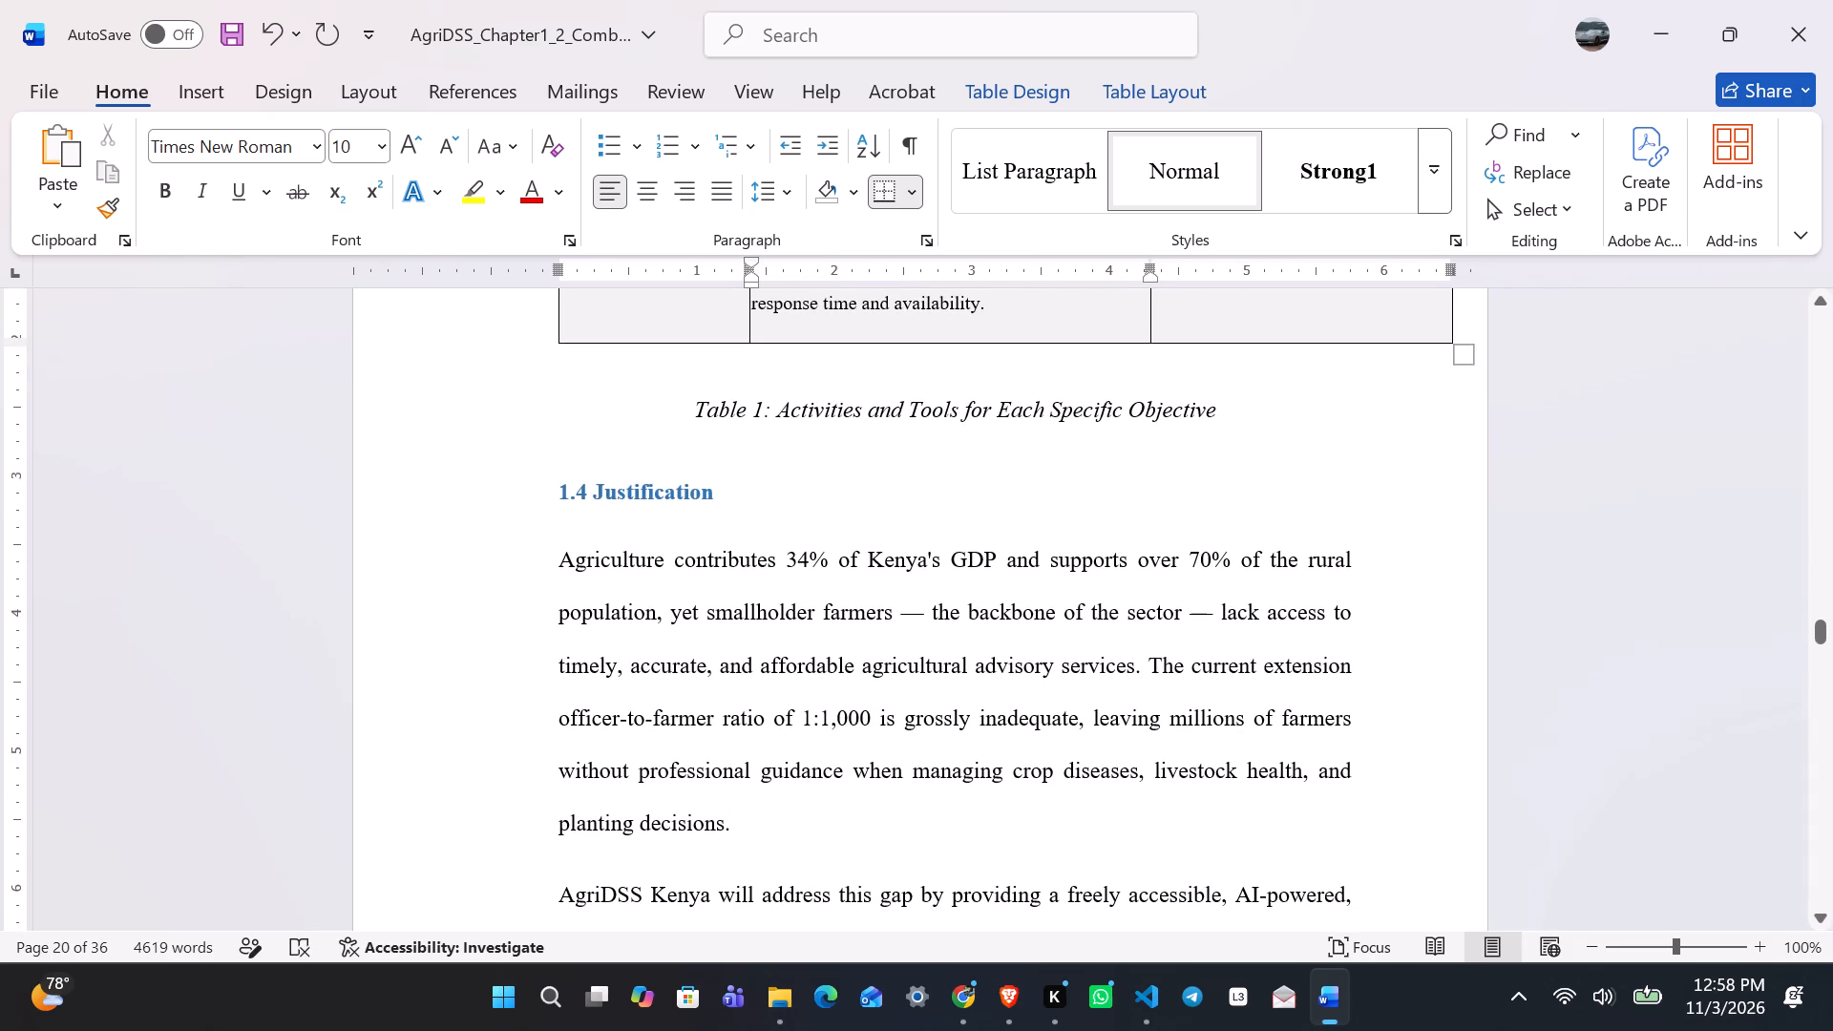
scroll(1214, 678, down, 1)
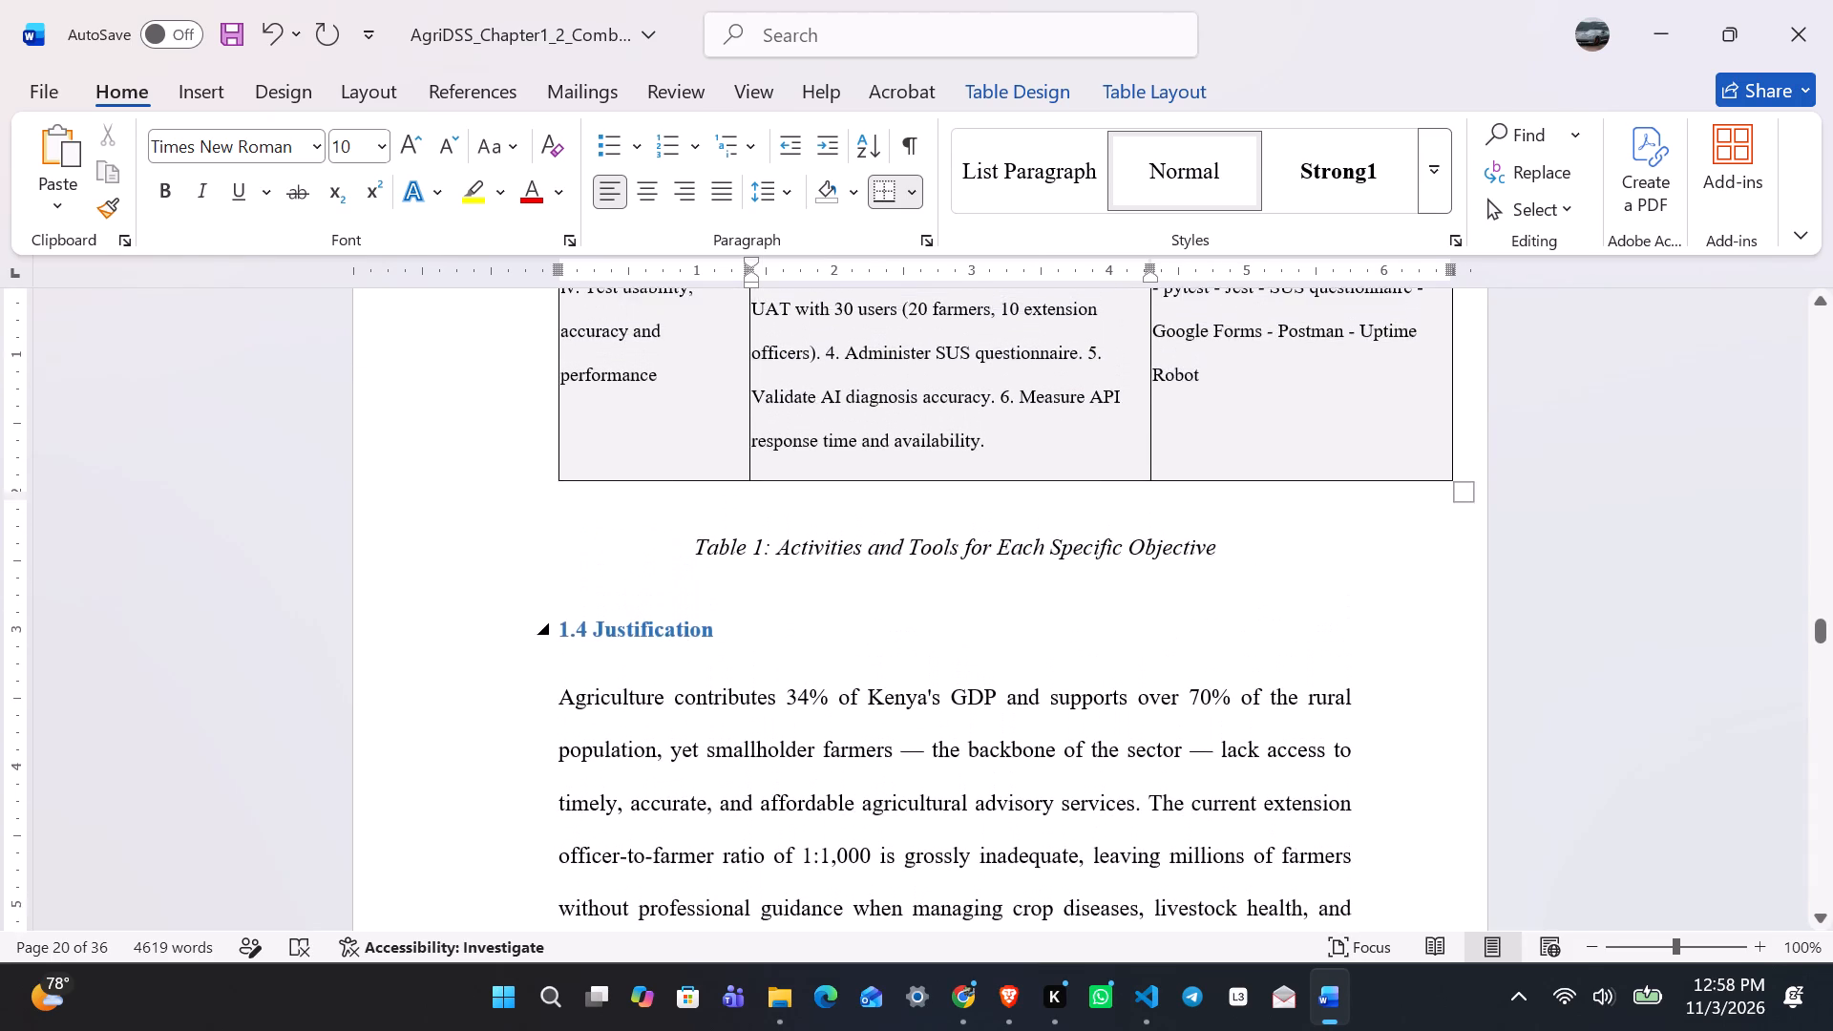
scroll(1214, 678, down, 1)
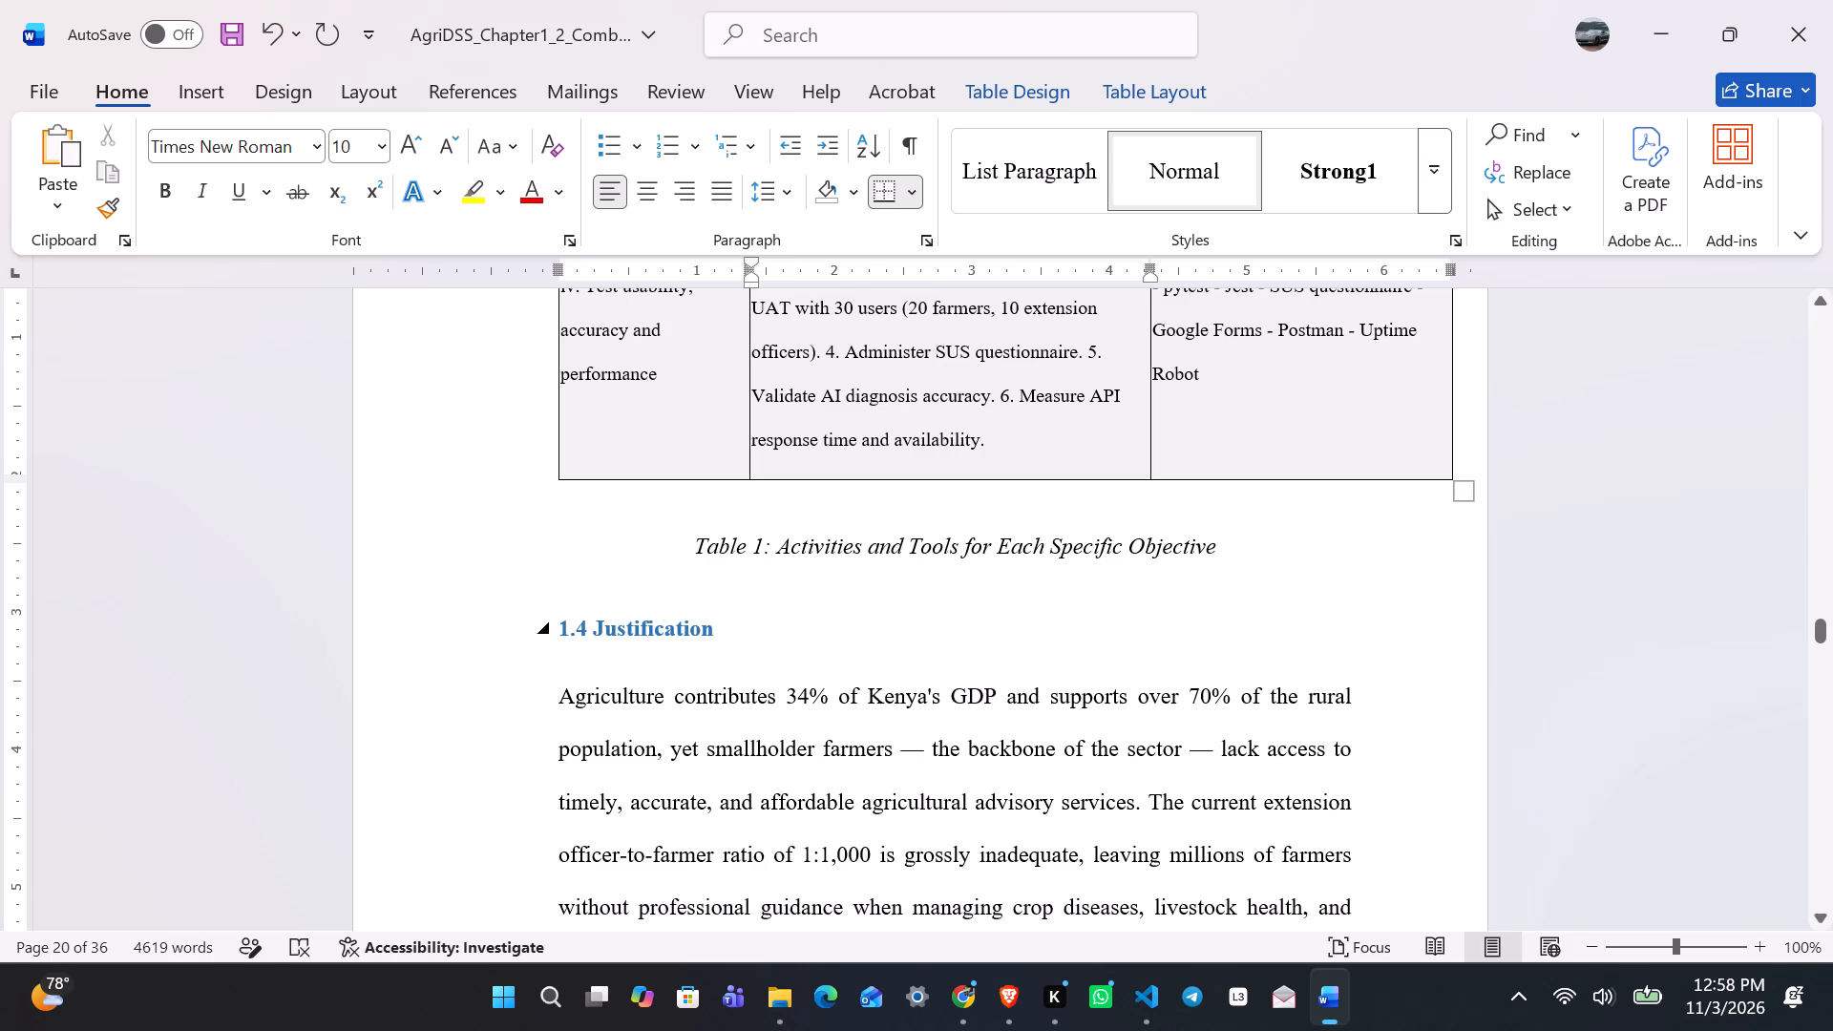
scroll(1214, 678, down, 3)
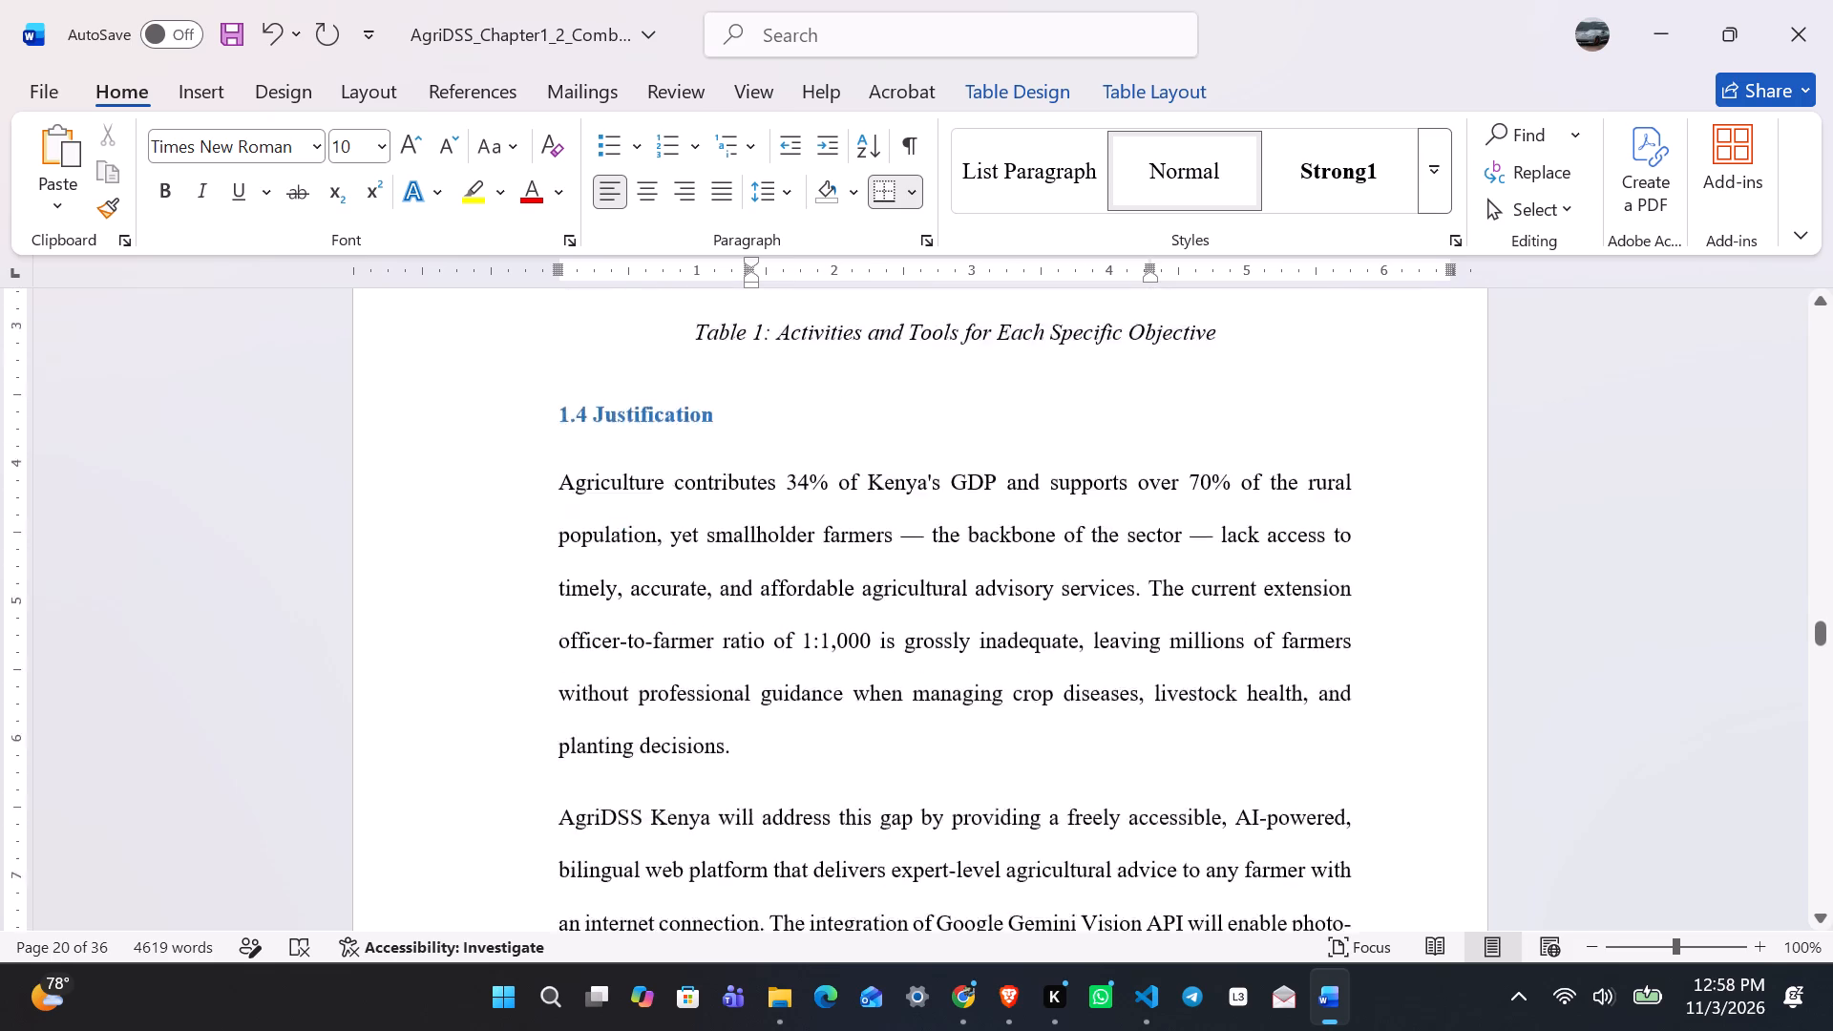
scroll(1214, 678, down, 5)
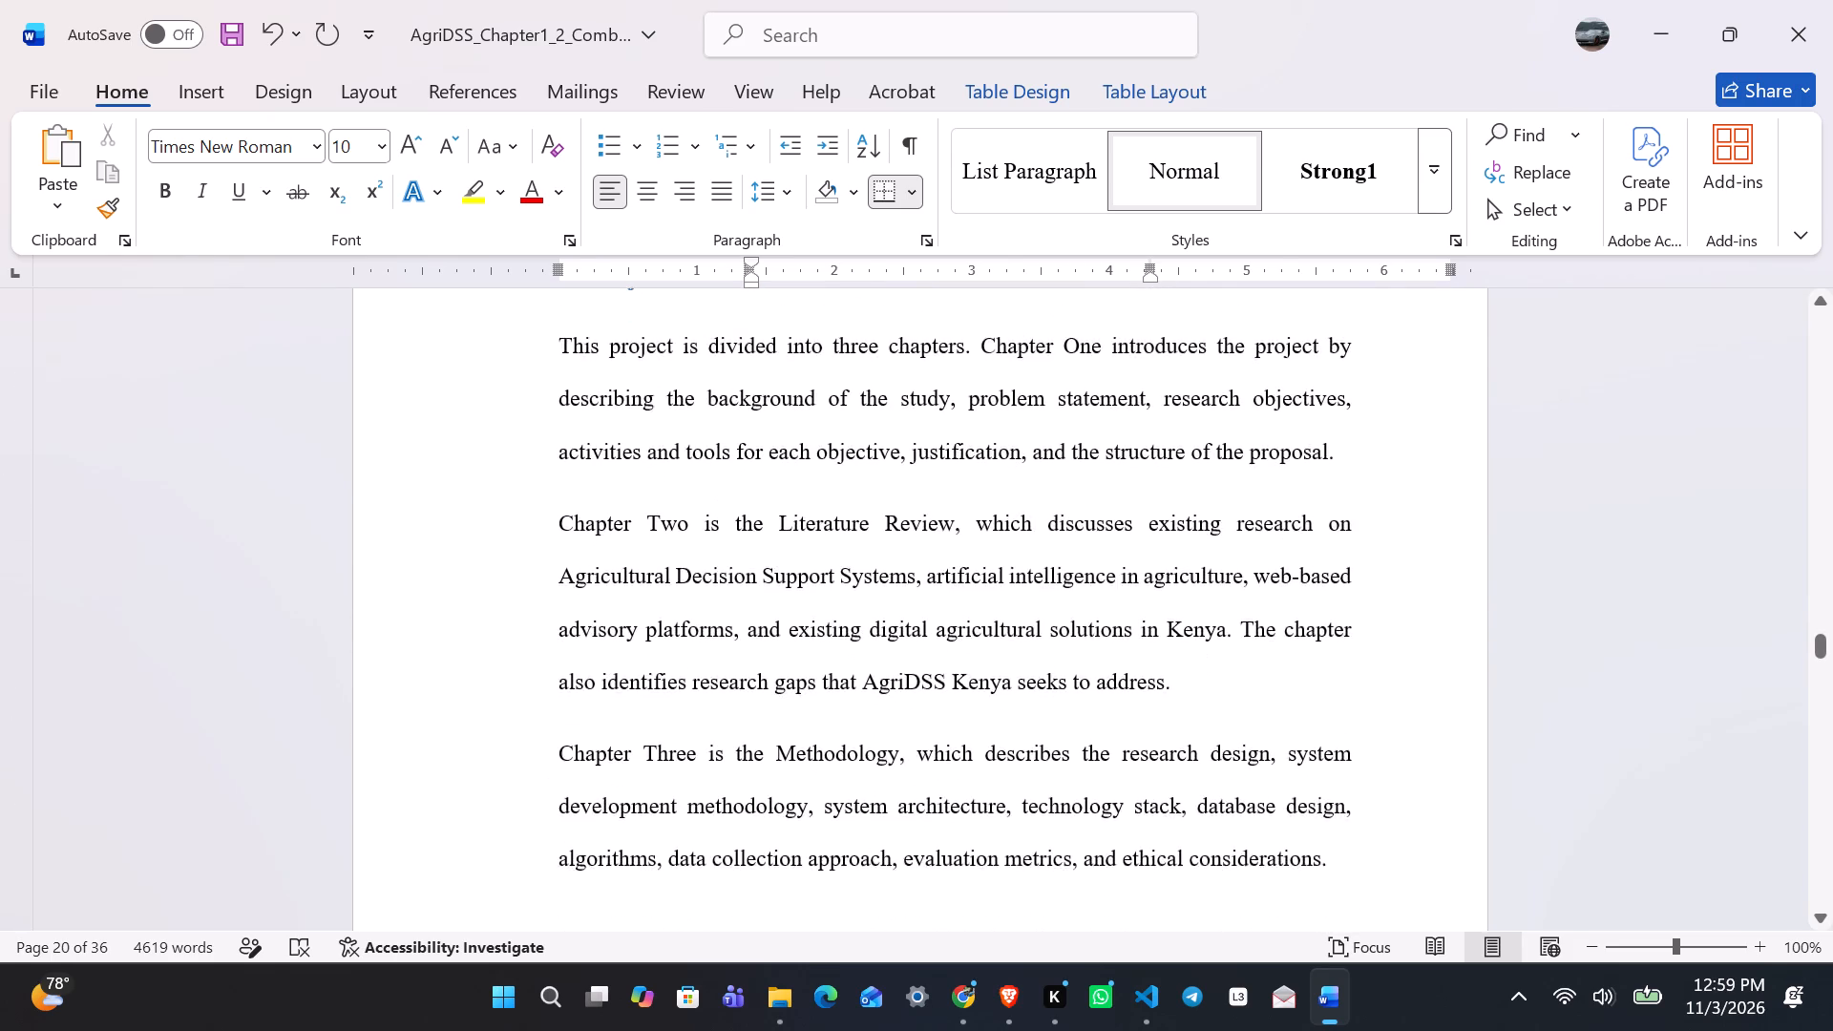
scroll(1214, 678, down, 6)
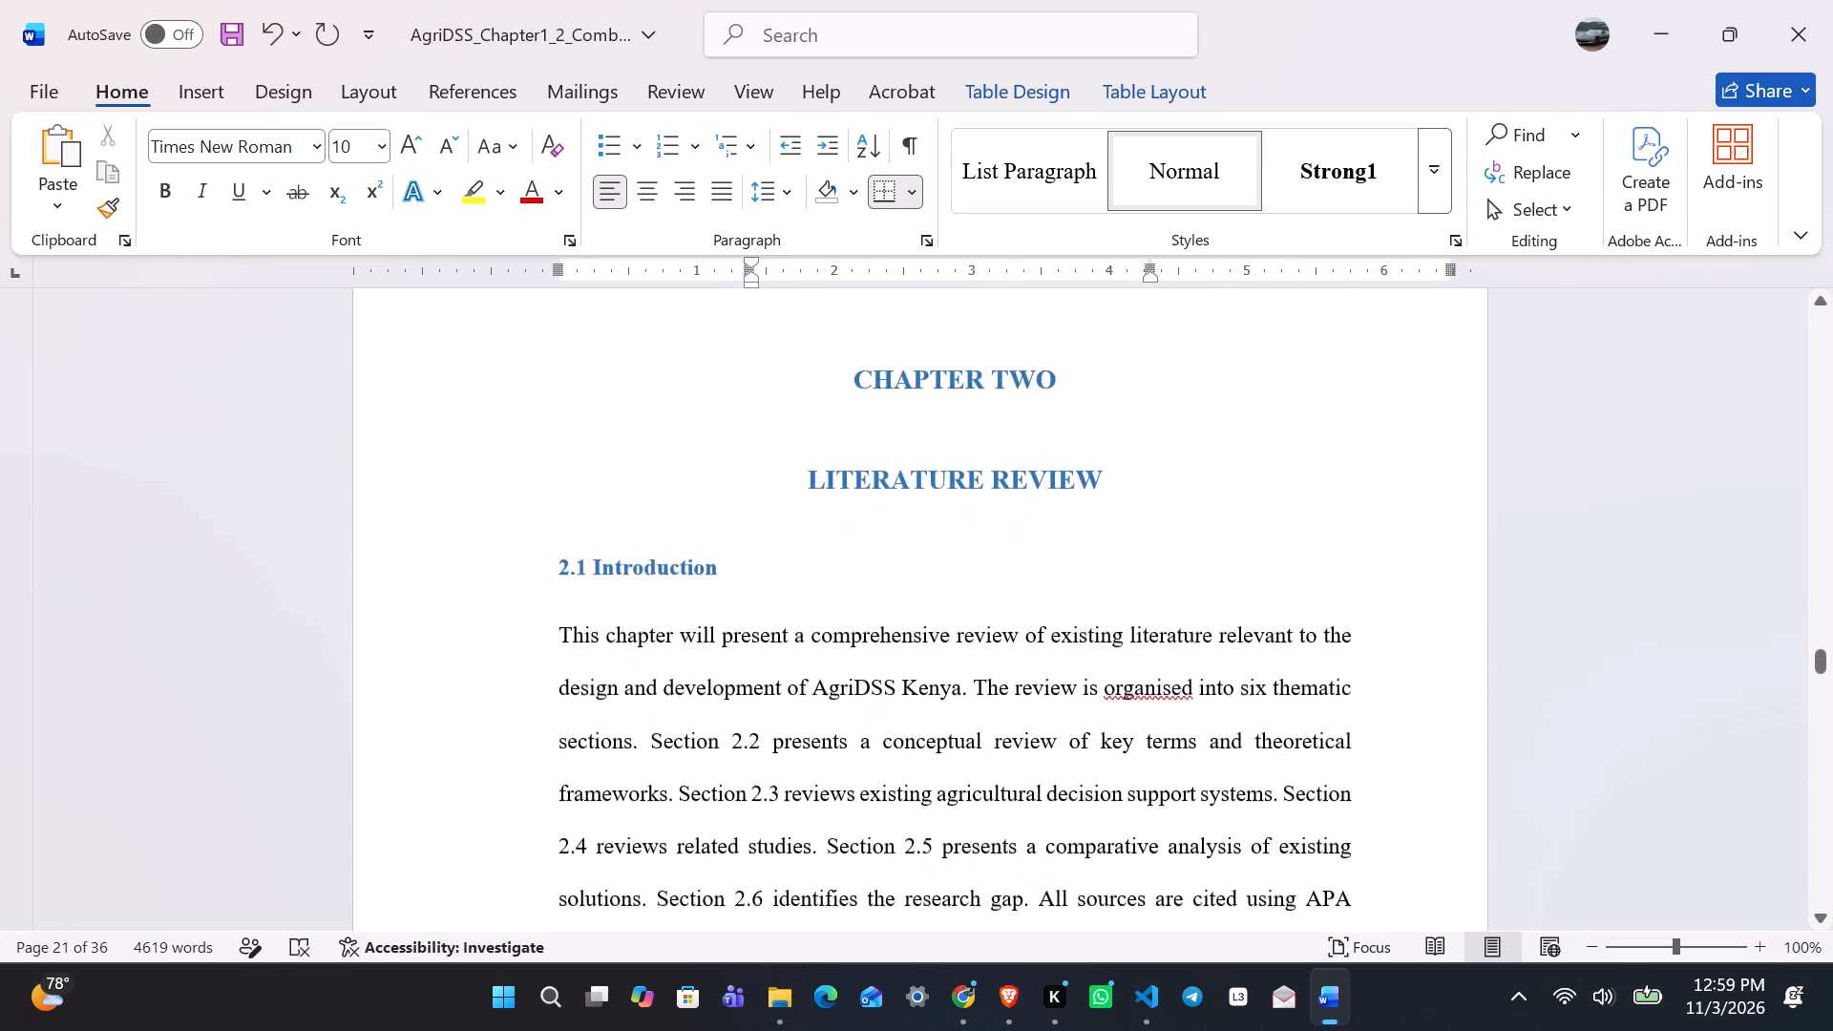
scroll(1214, 678, down, 3)
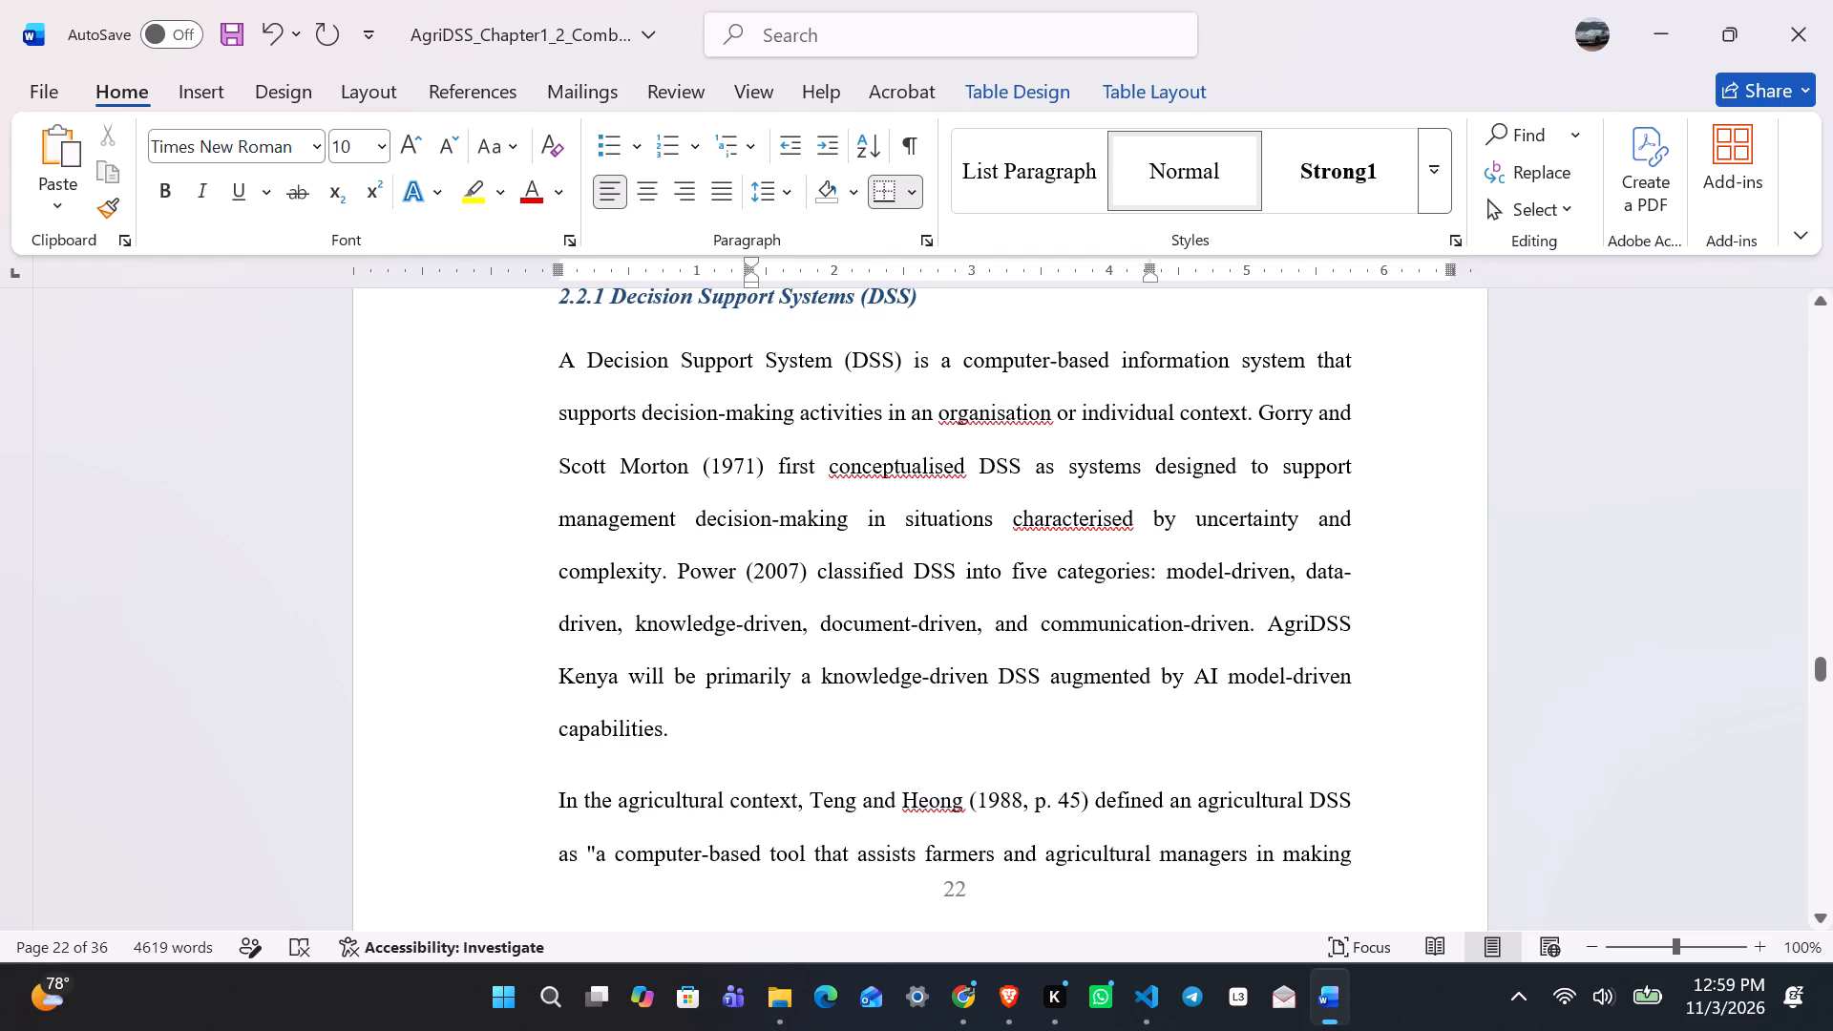
right_click(982, 436)
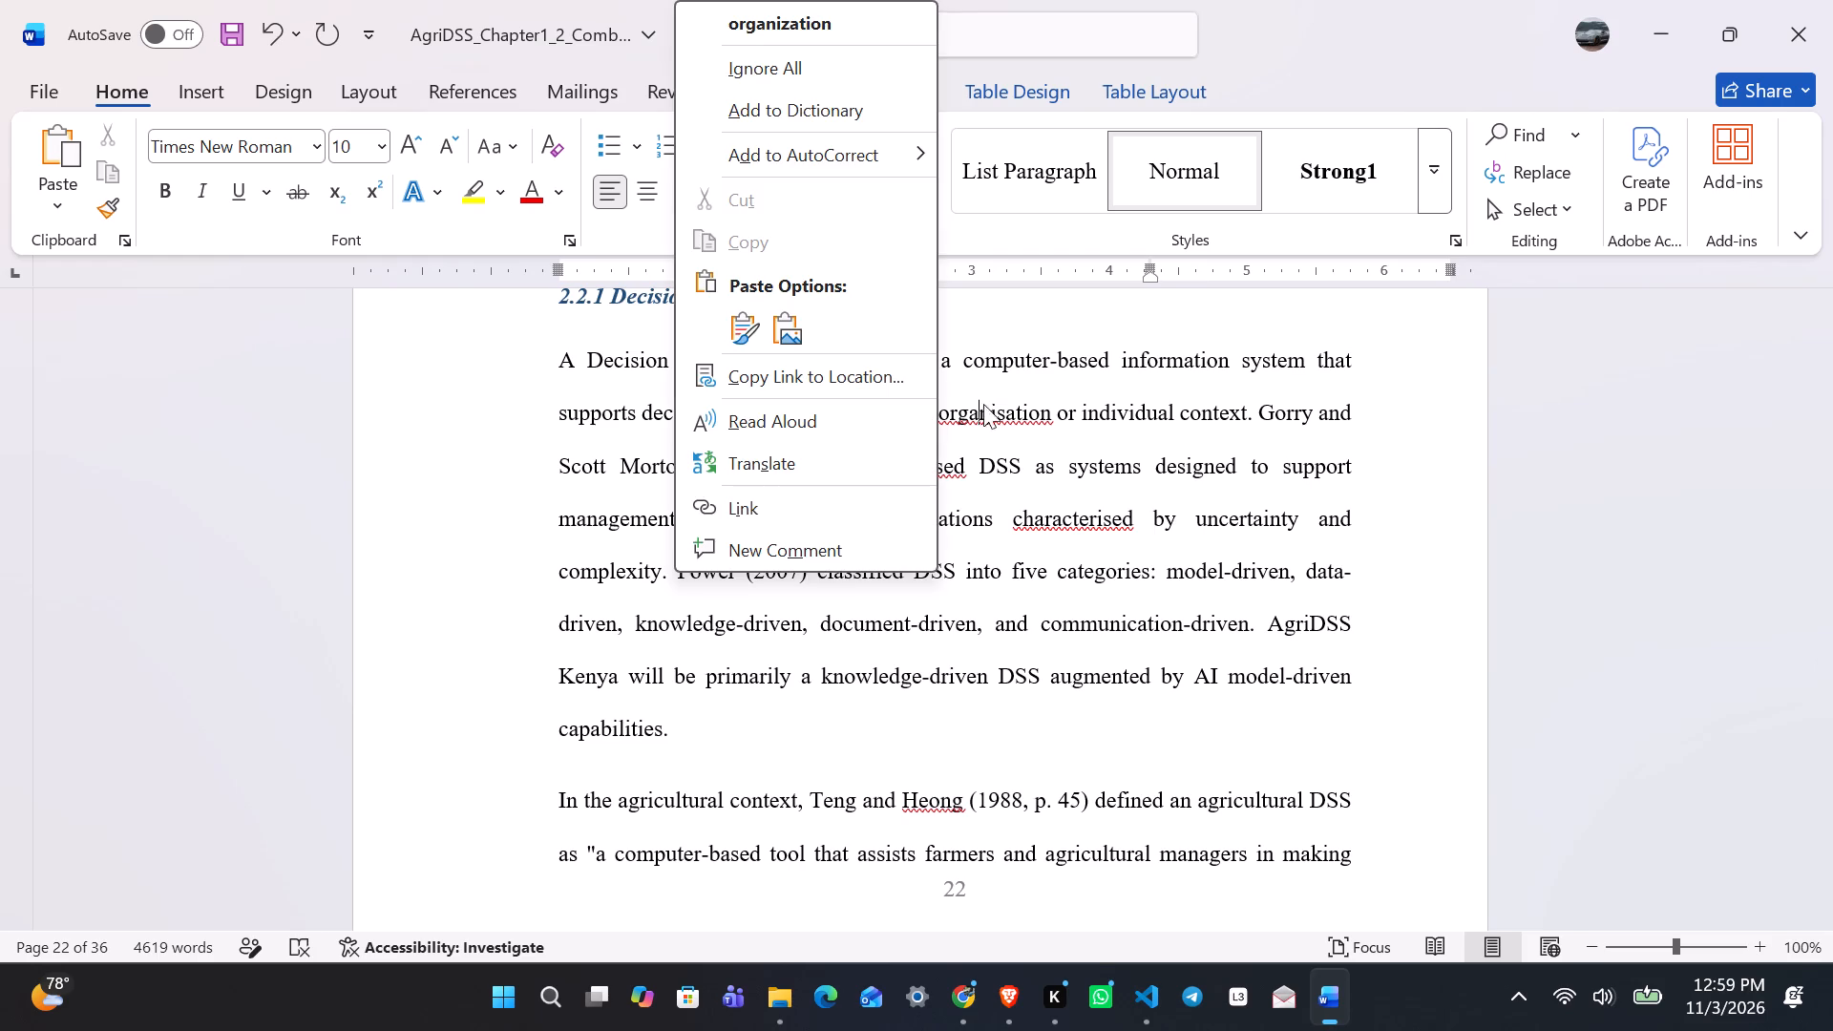
click(815, 62)
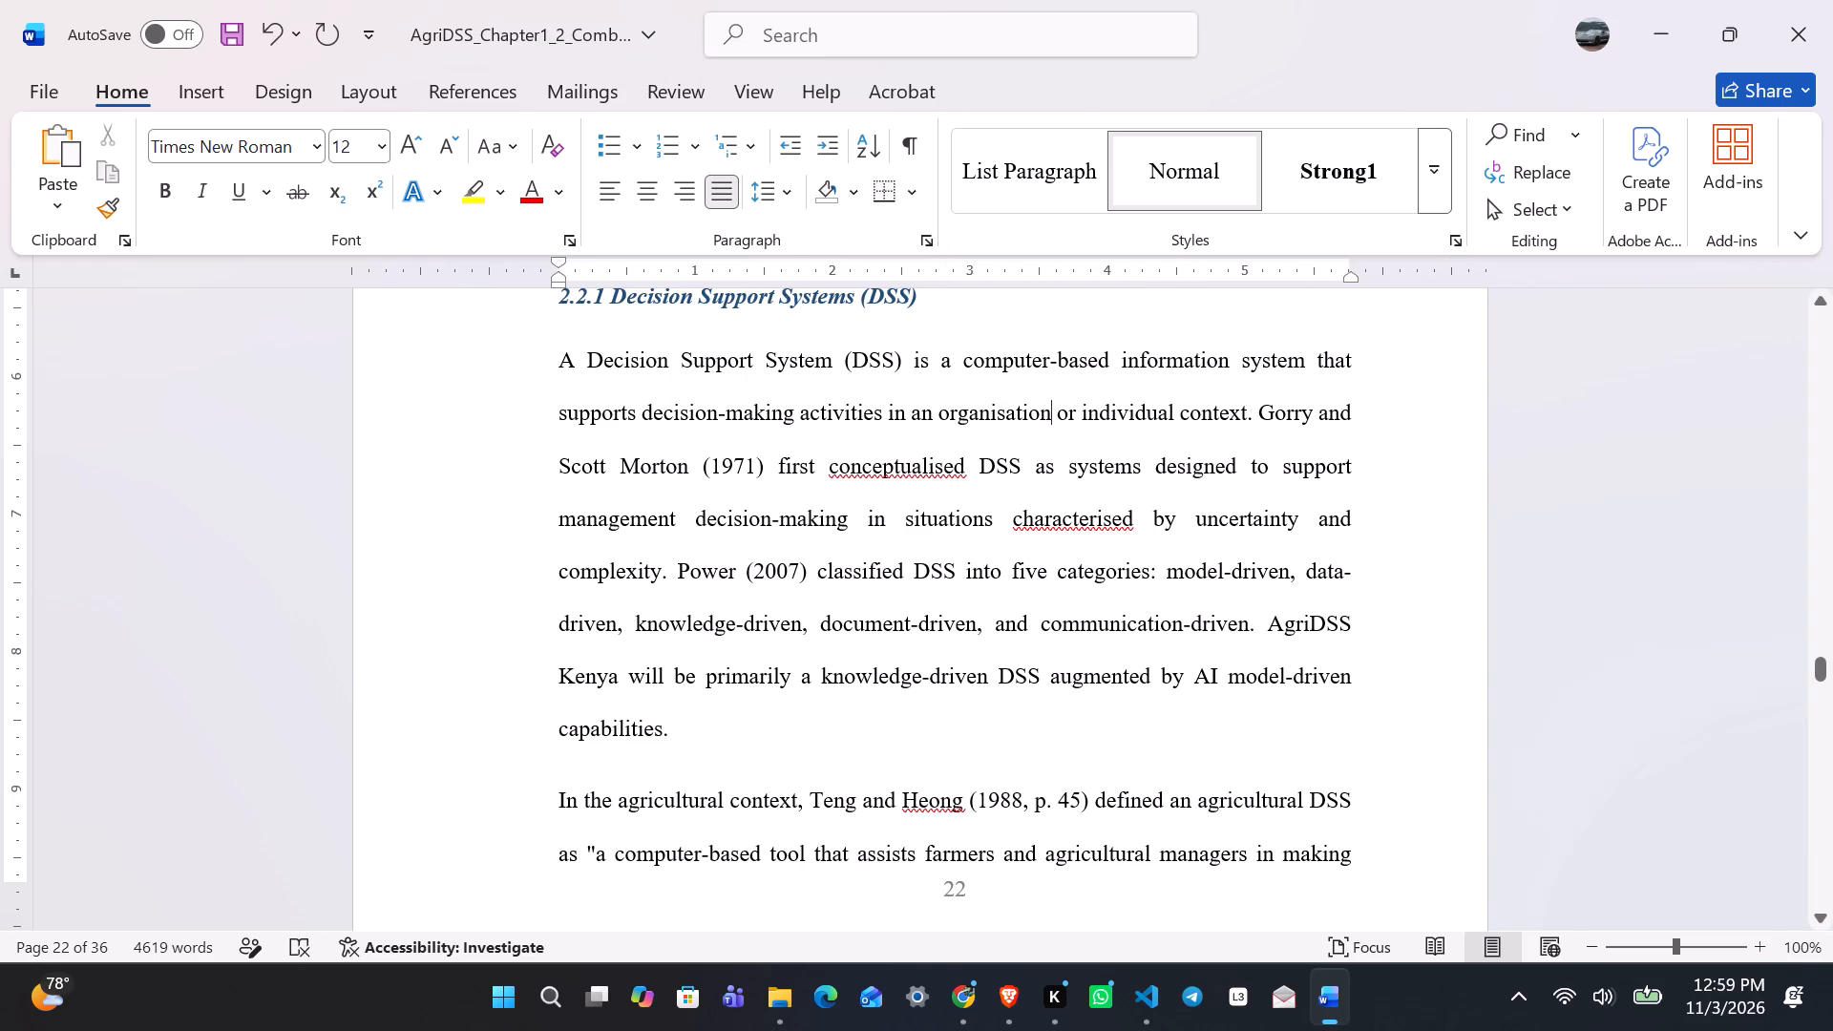
right_click(908, 473)
click(836, 554)
right_click(1041, 536)
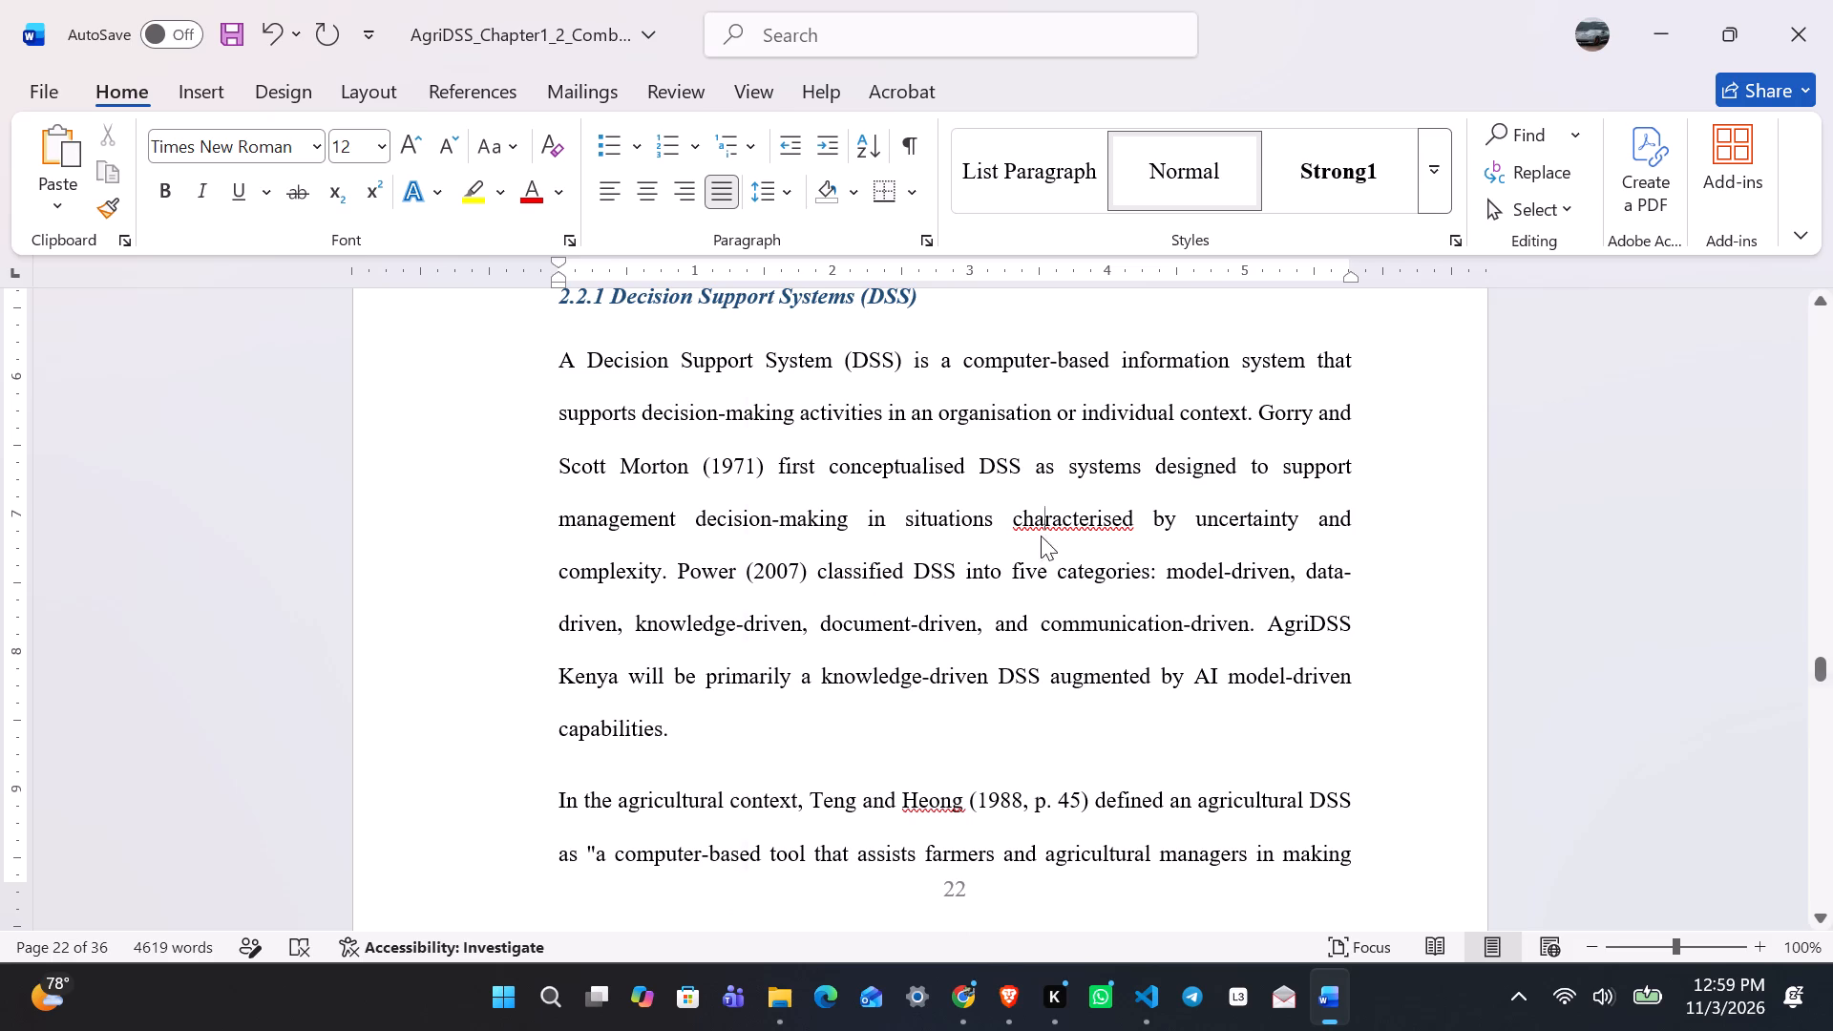
click(955, 452)
Ignore all spelling flags on the cited surname "Heong" in the second paragraph of section 2.2.1.
scroll(1084, 519, down, 4)
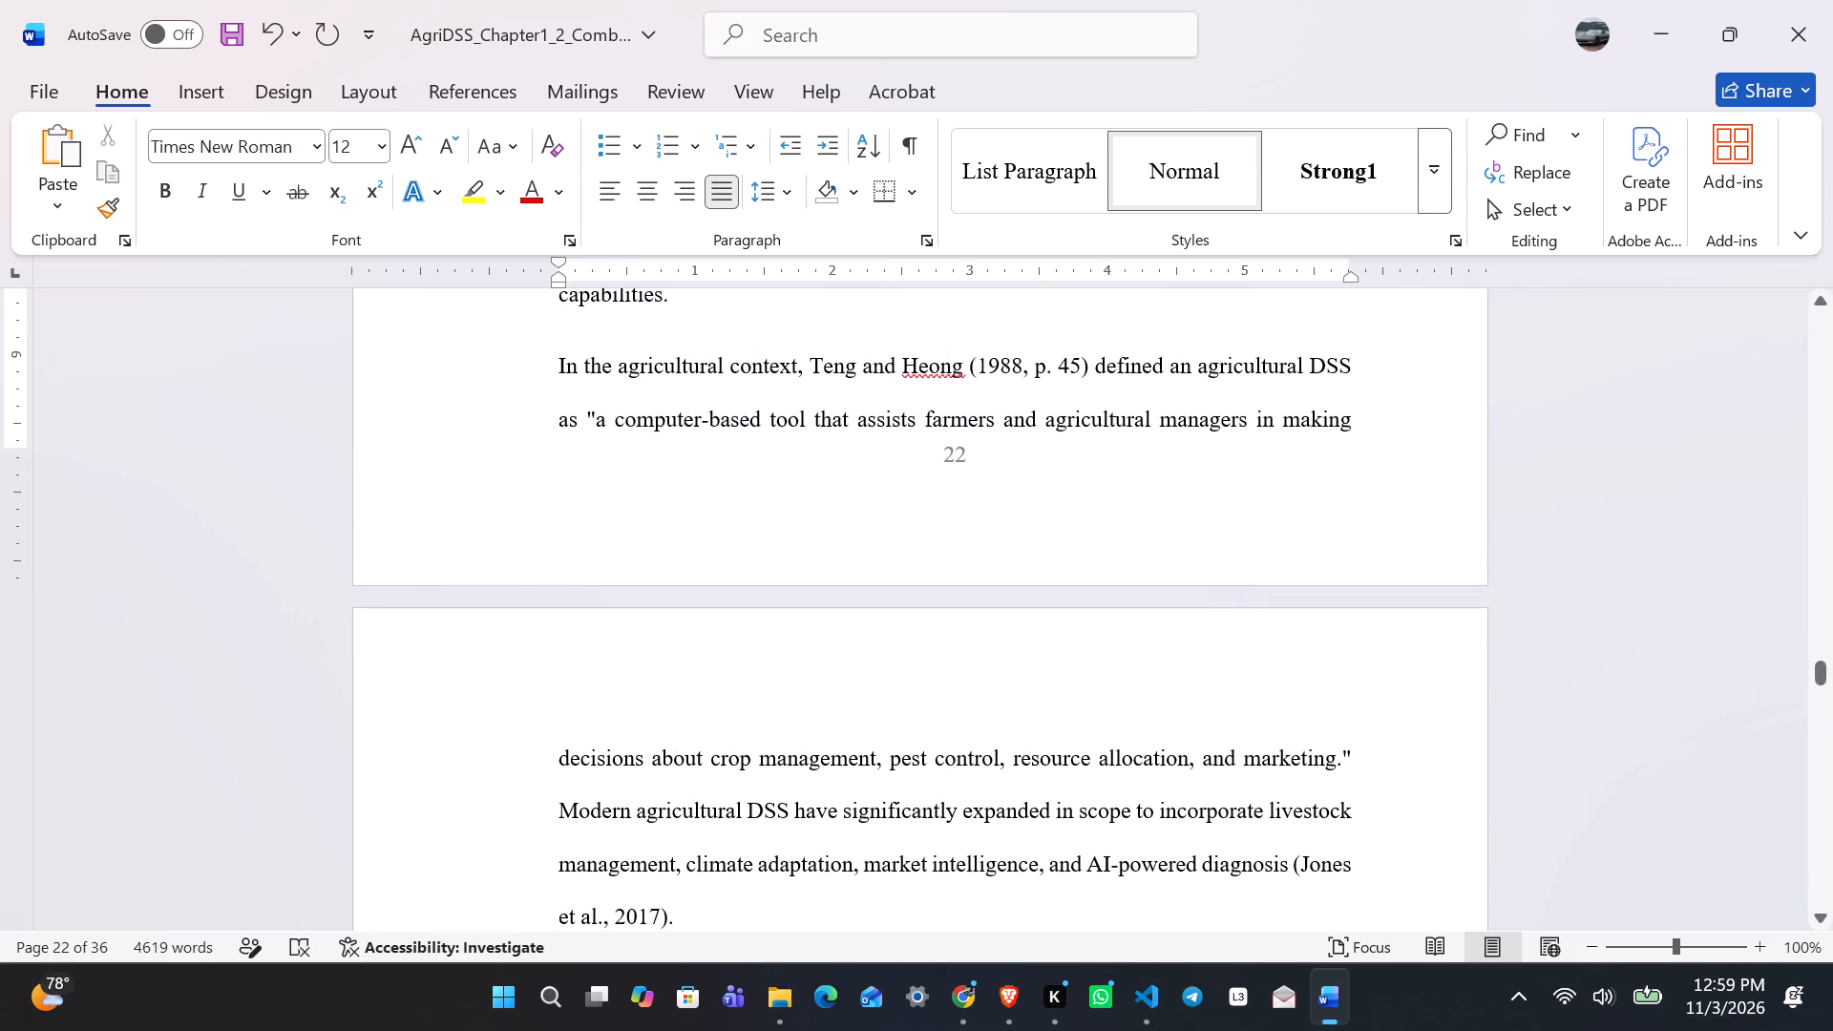
right_click(937, 360)
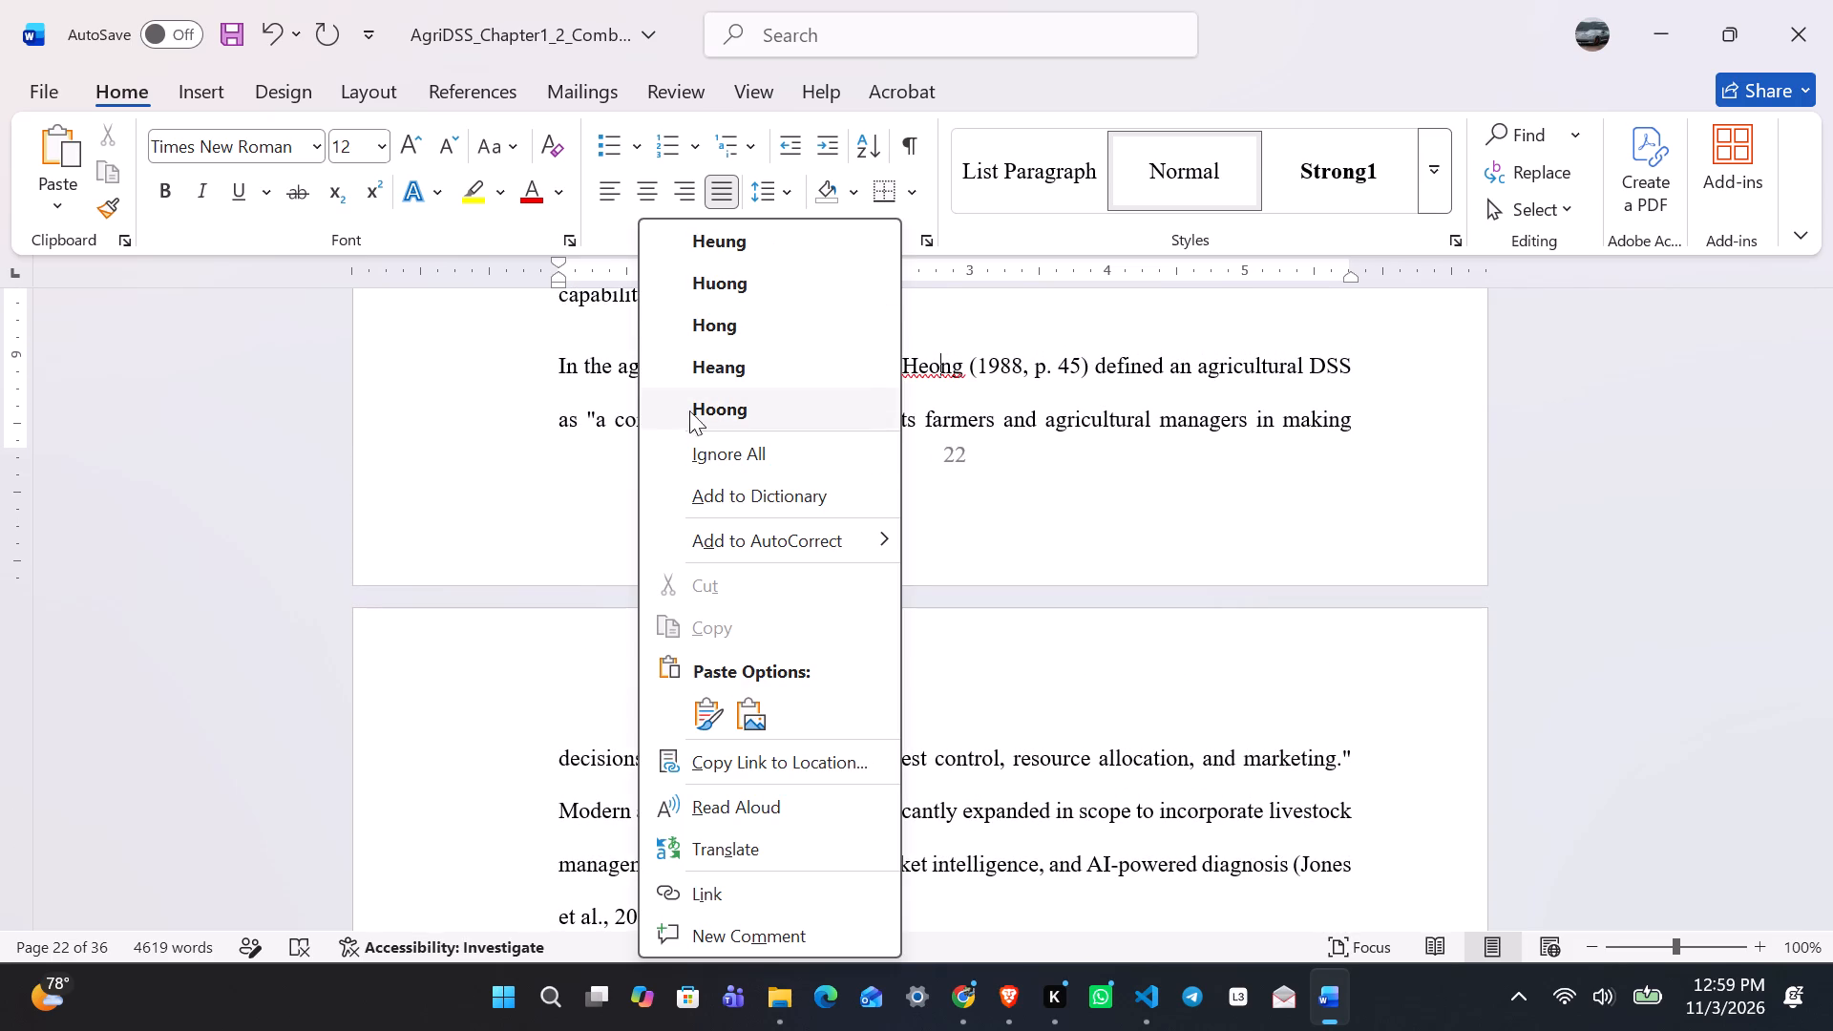
click(710, 458)
Check sections 2.2.2 to 2.2.4, covering AI in agriculture, agro-ecological zones and the Technology Acceptance Model, for spelling flags.
scroll(956, 548, down, 1)
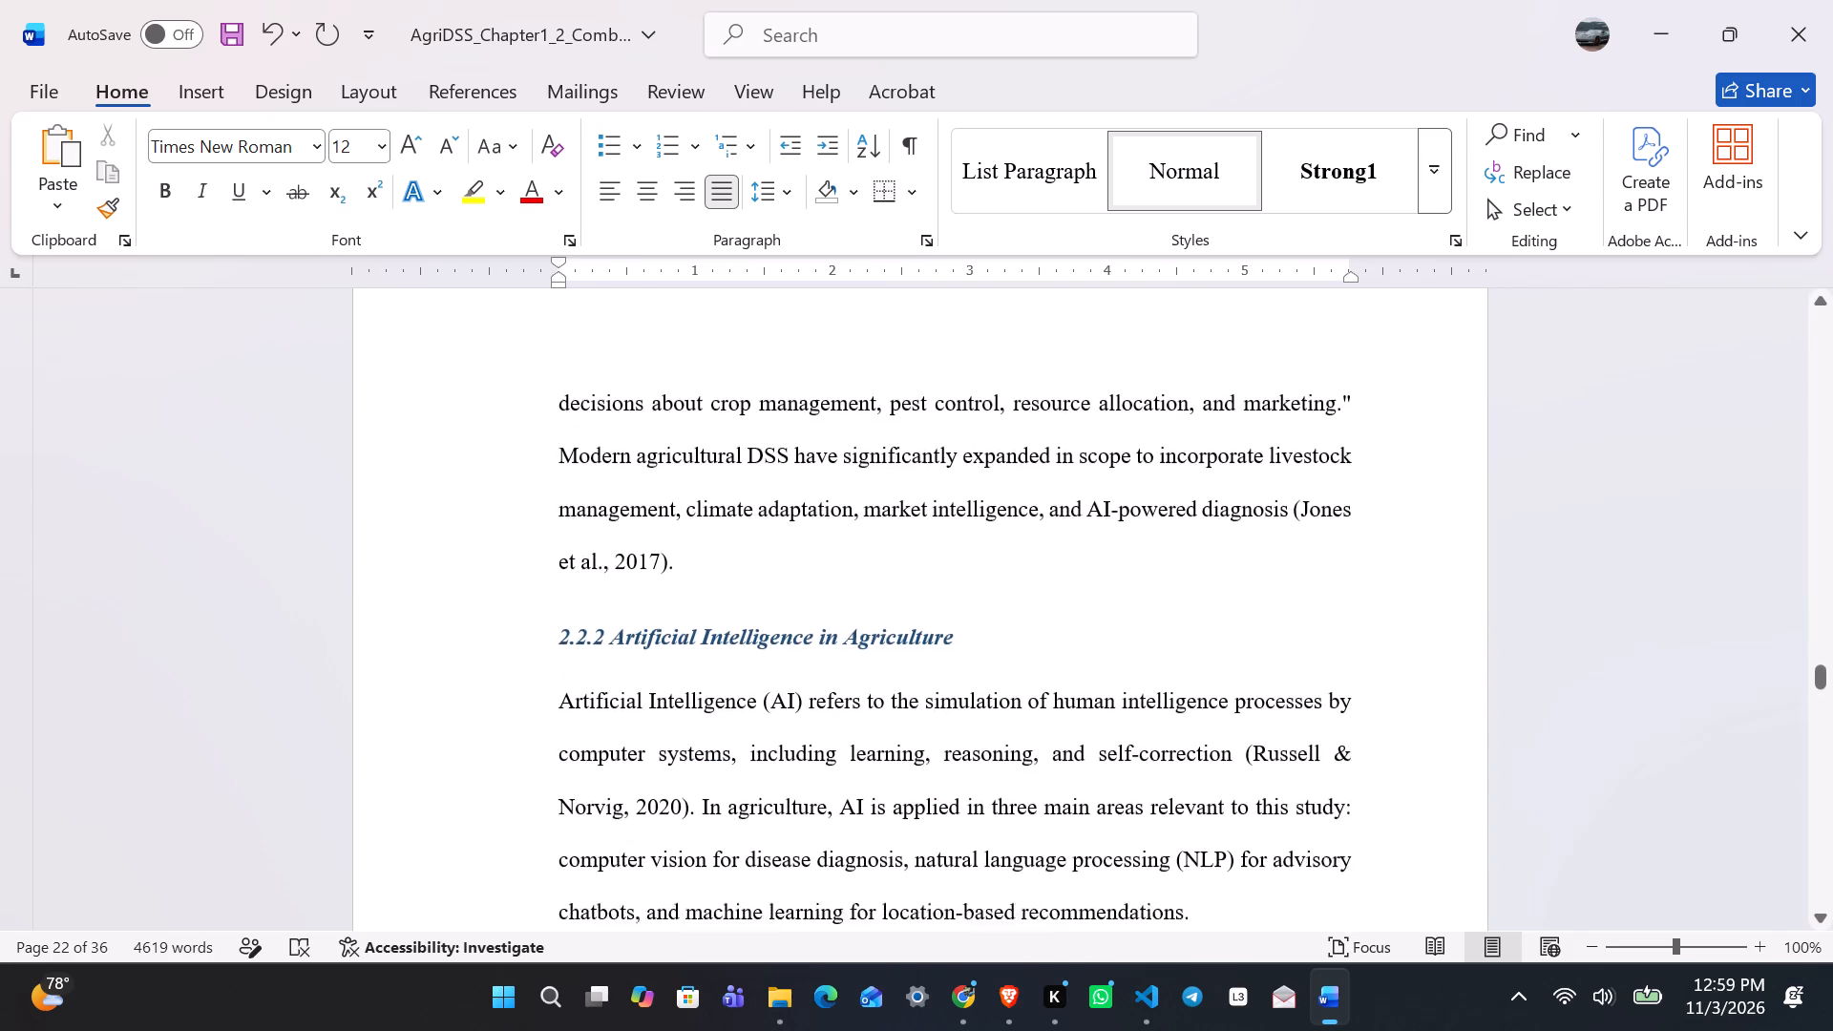
scroll(956, 548, down, 3)
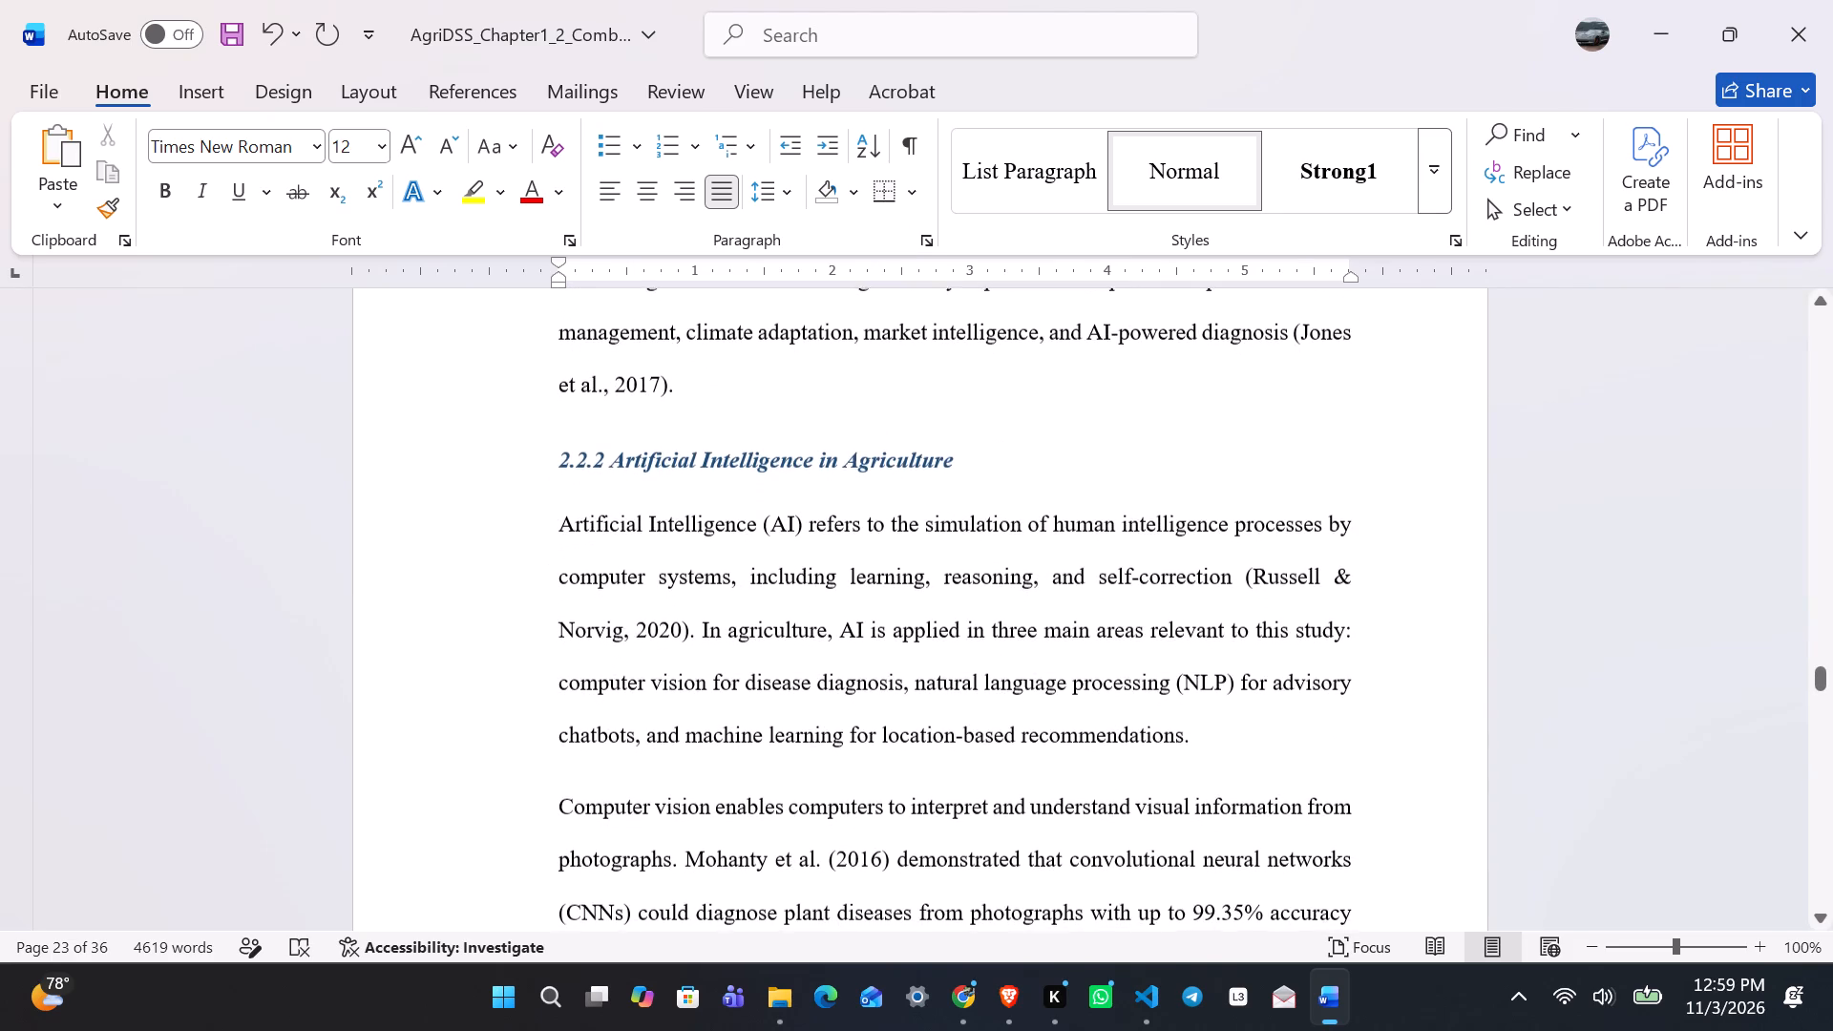
scroll(961, 535, down, 2)
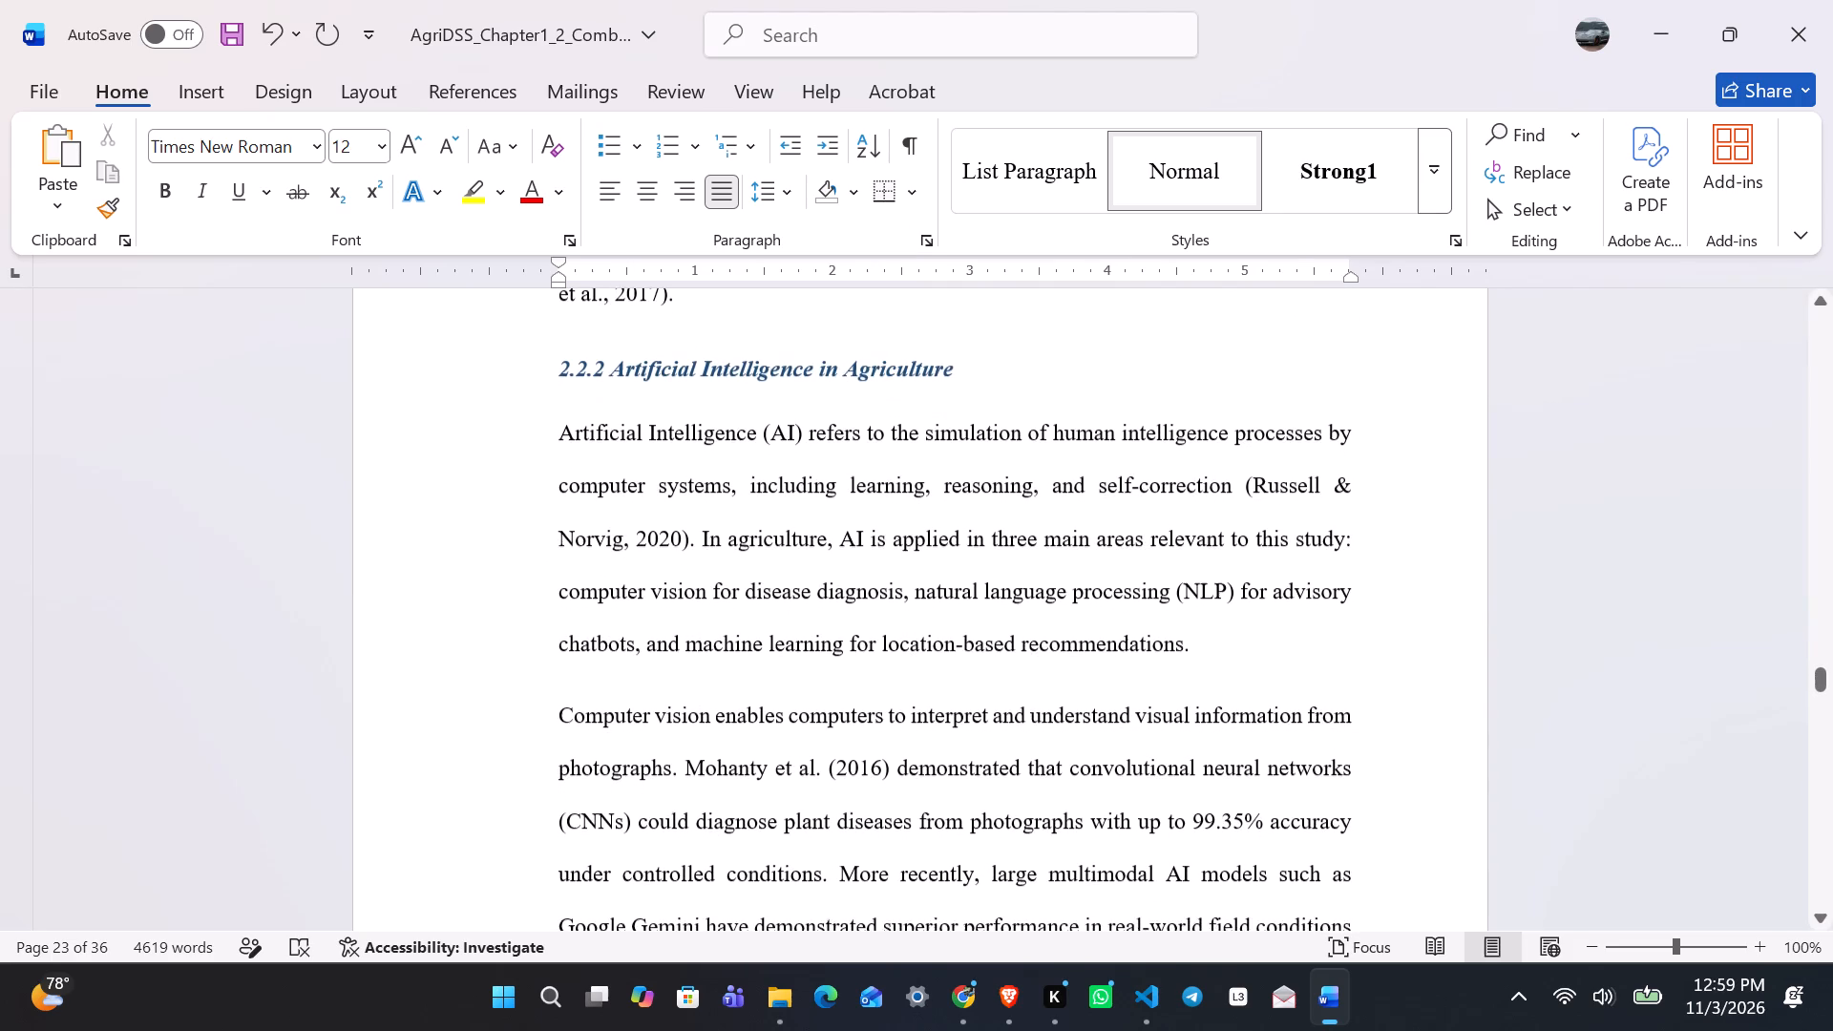
scroll(961, 535, down, 3)
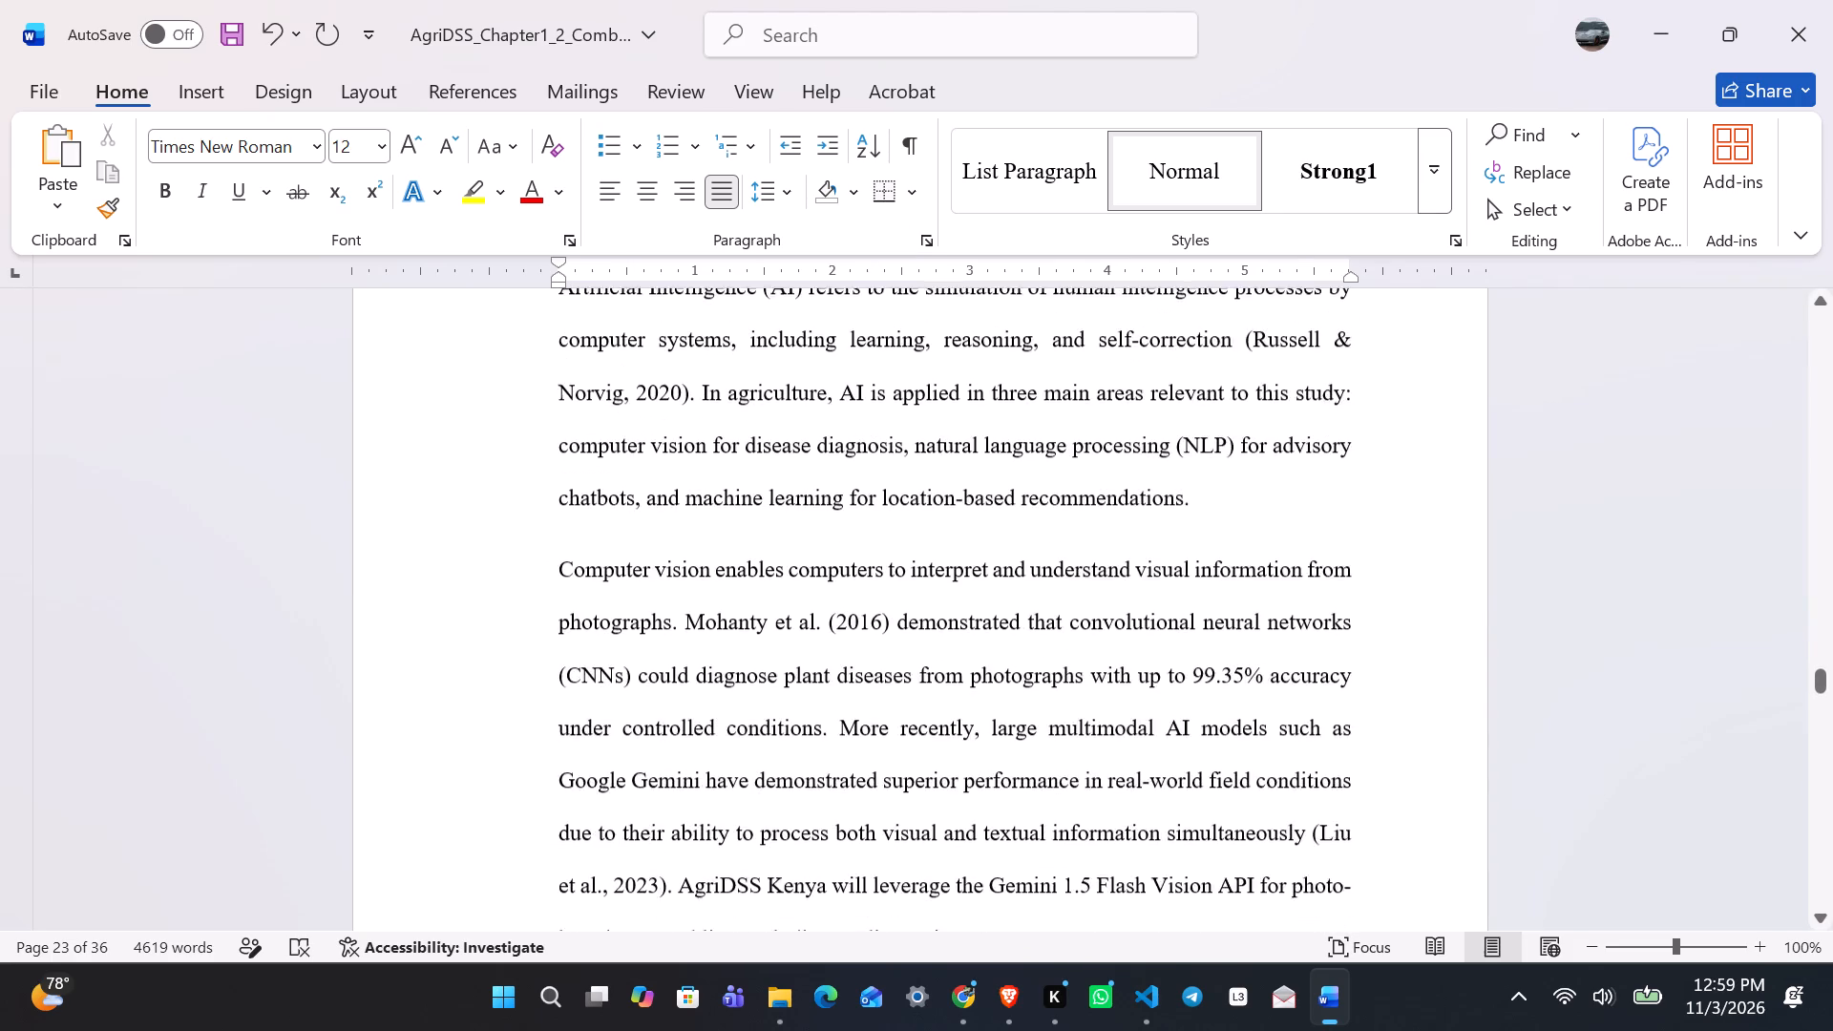
scroll(961, 535, down, 6)
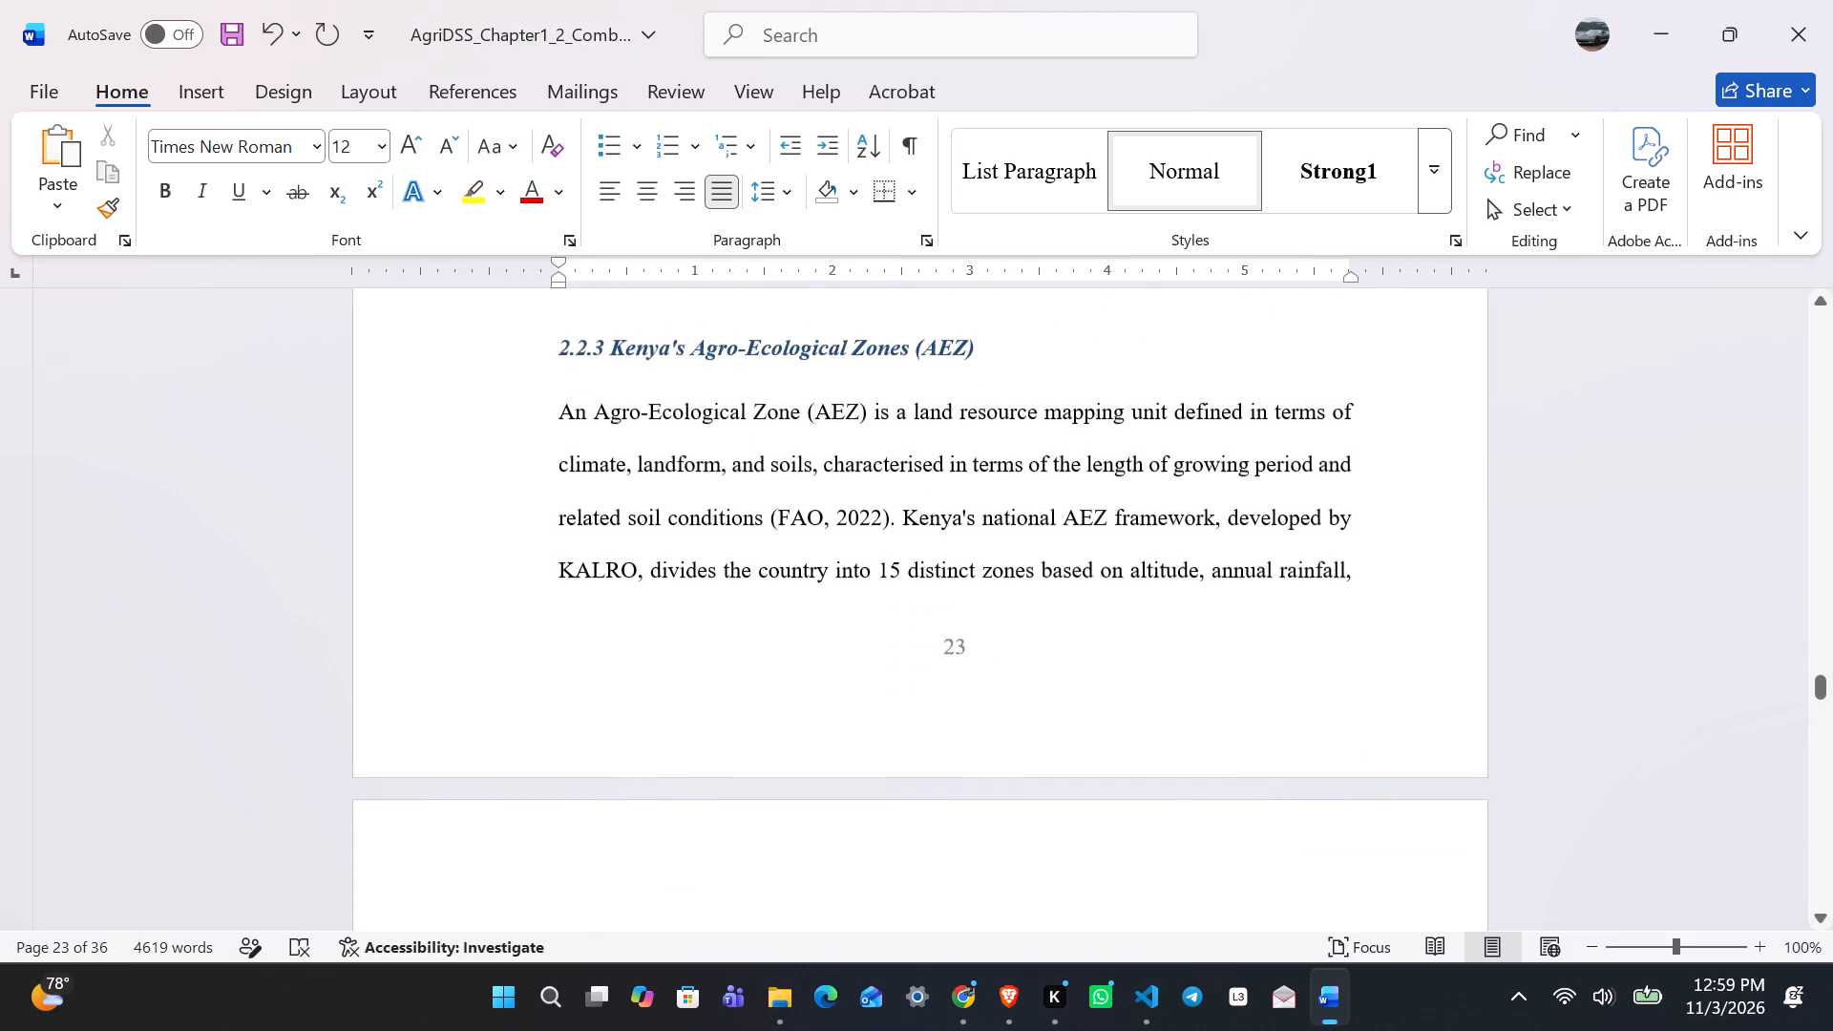
scroll(961, 535, down, 5)
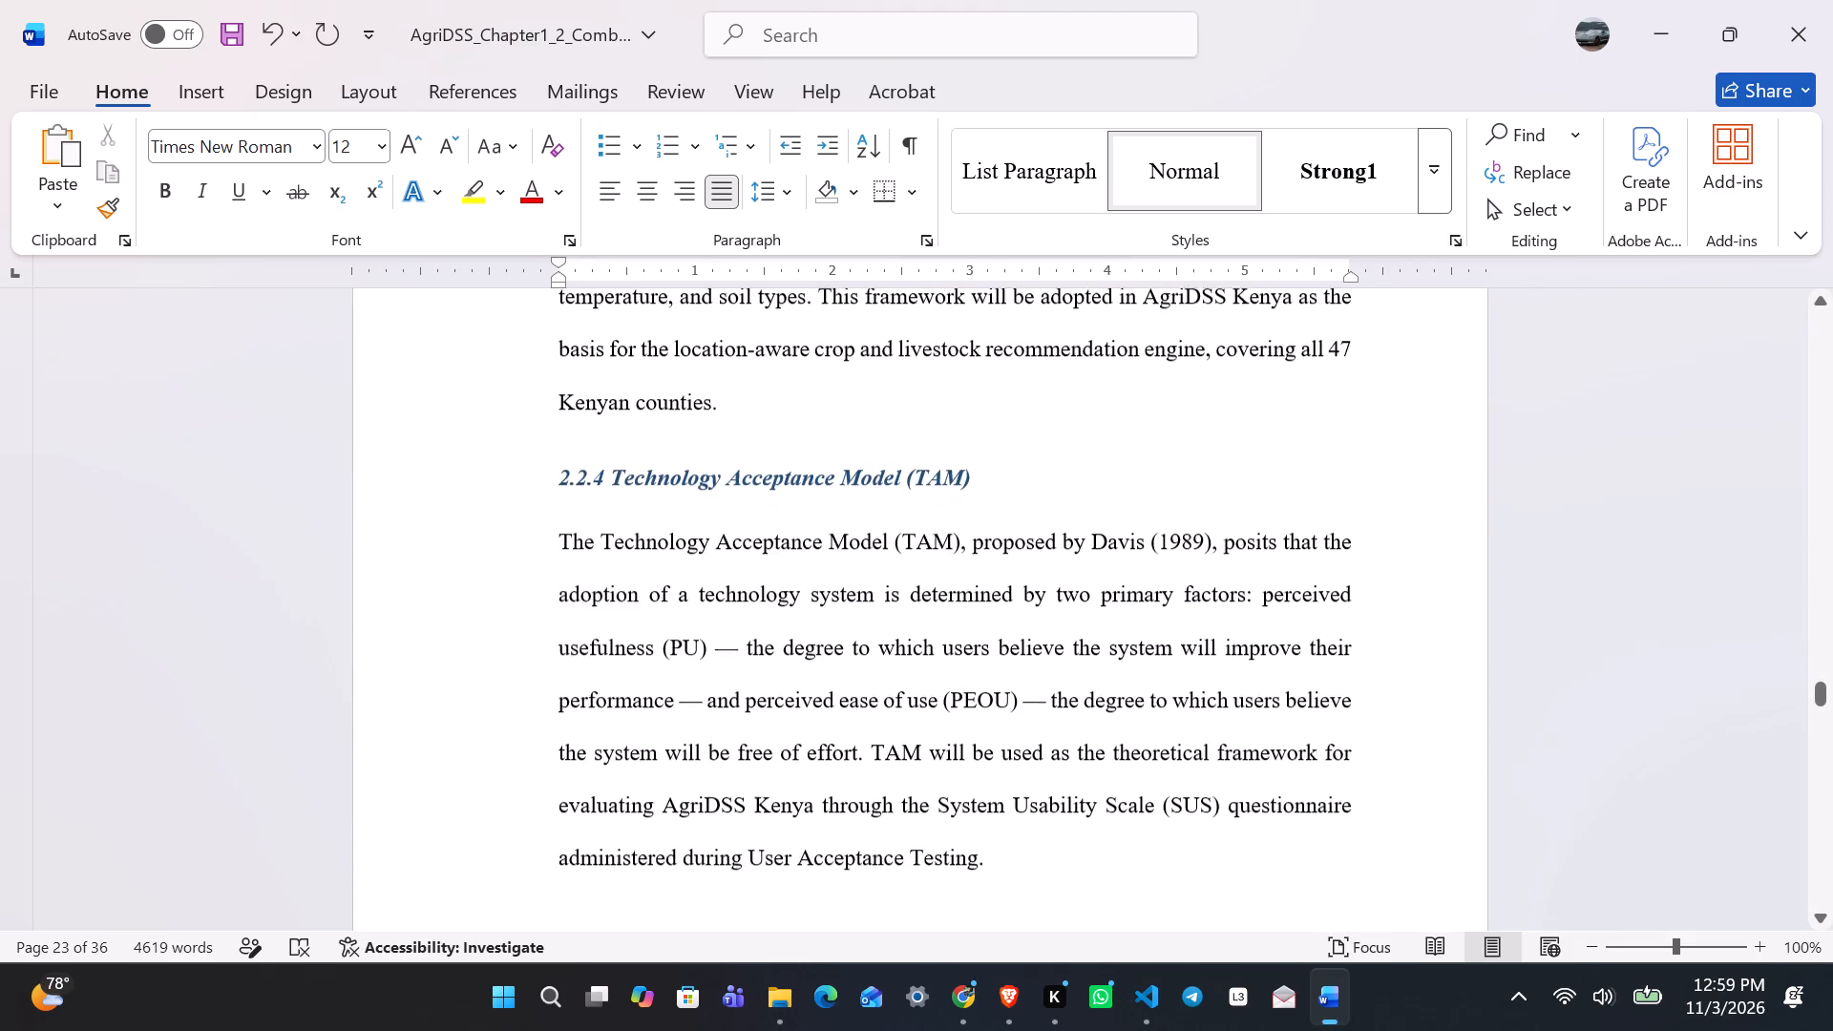
scroll(961, 535, down, 2)
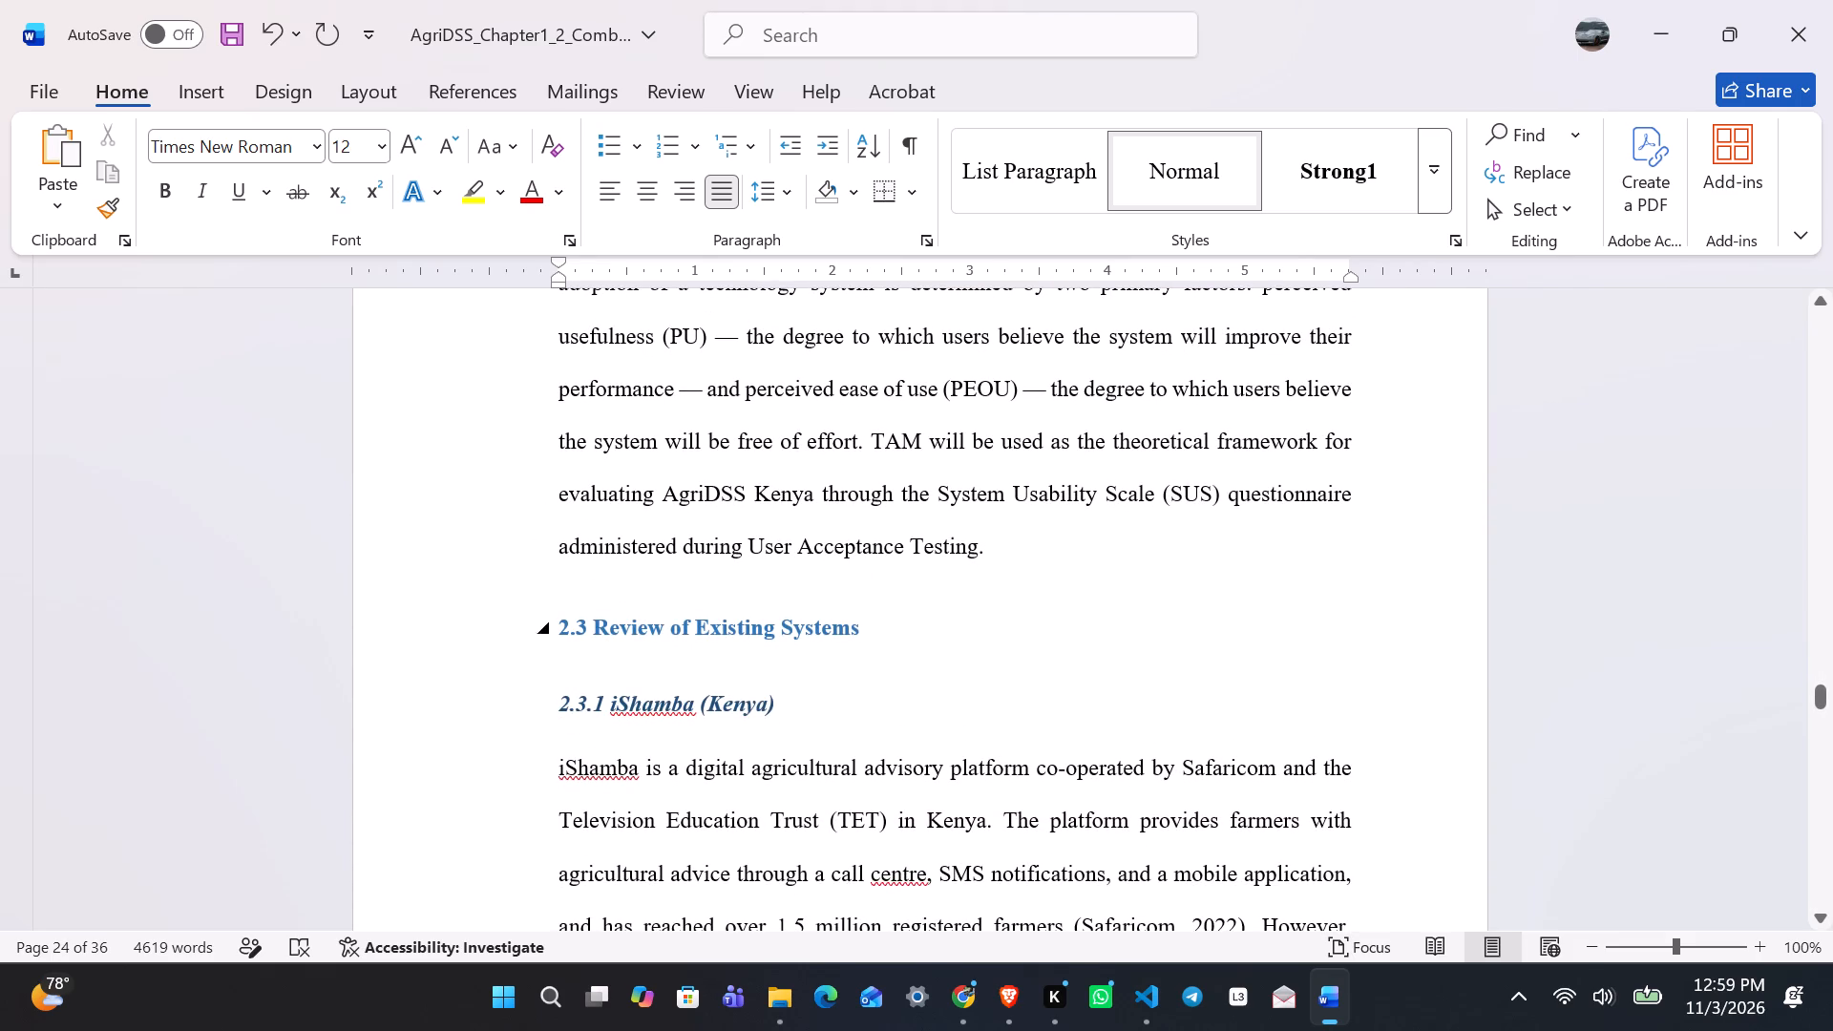
Ignore all spelling flags on "iShamba" and "centre" in the heading and first paragraph of section 2.3.1.
right_click(638, 721)
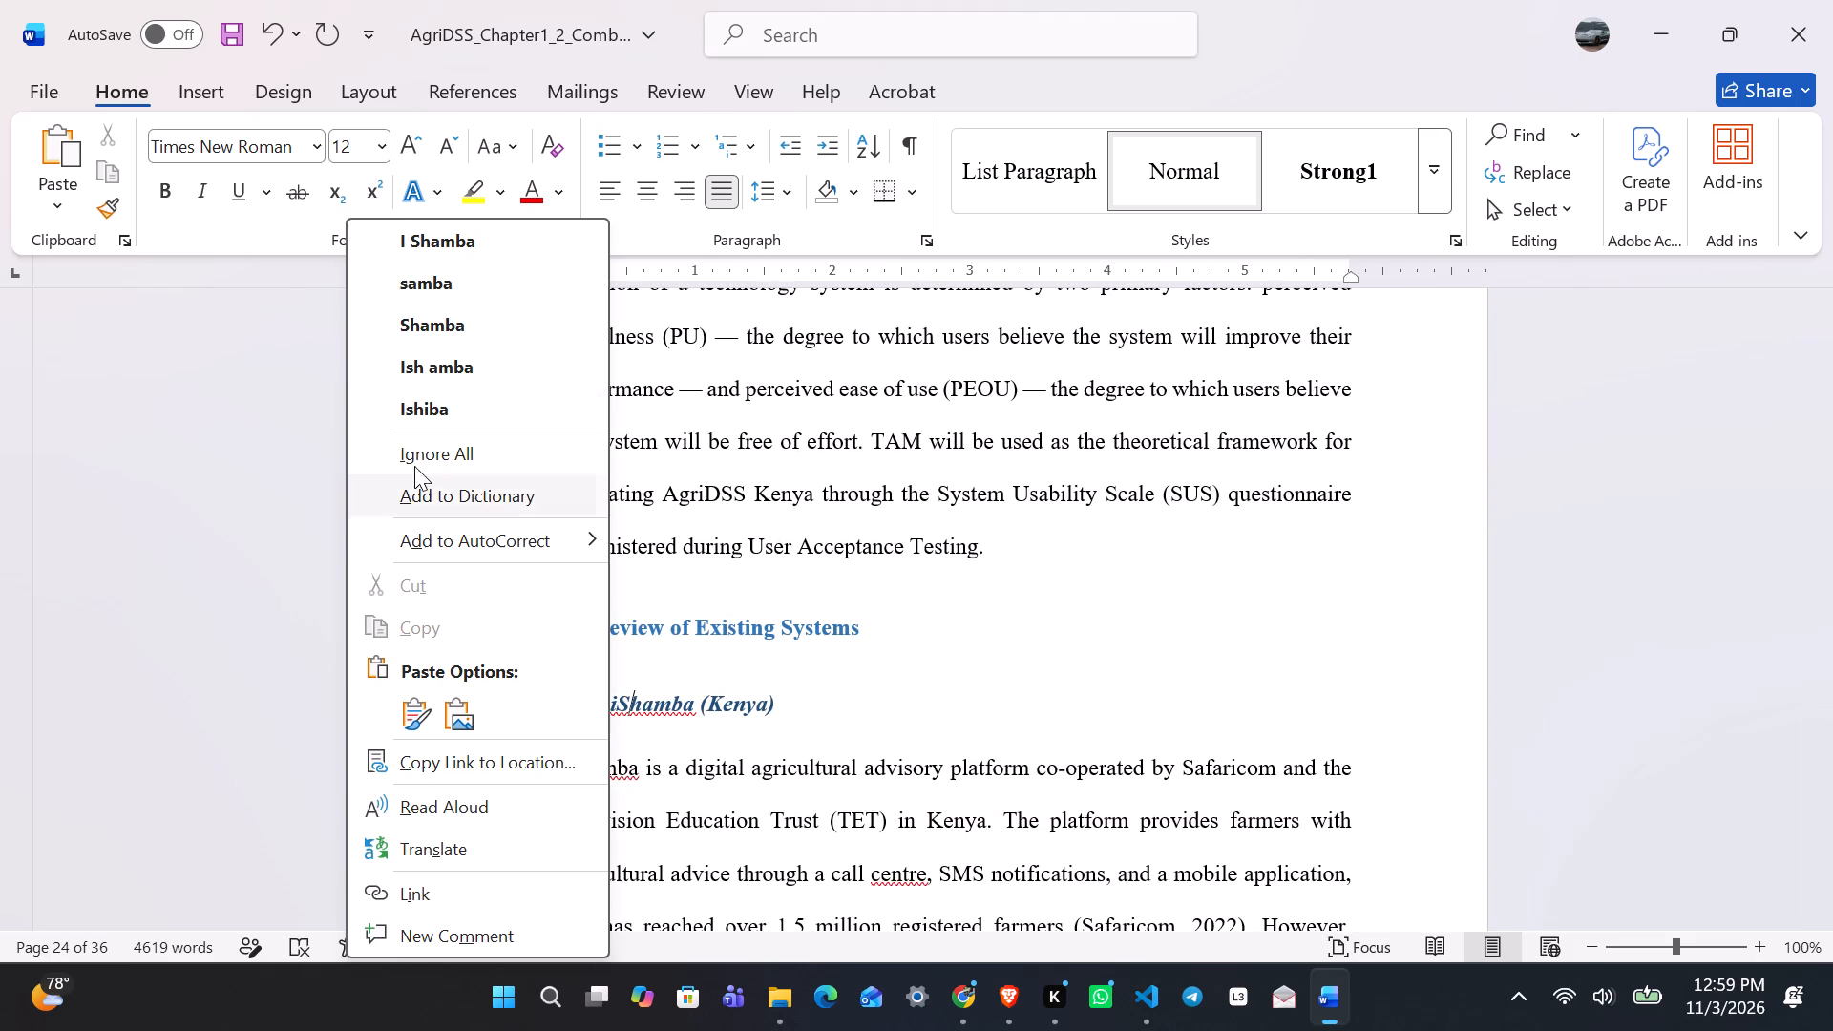
click(469, 460)
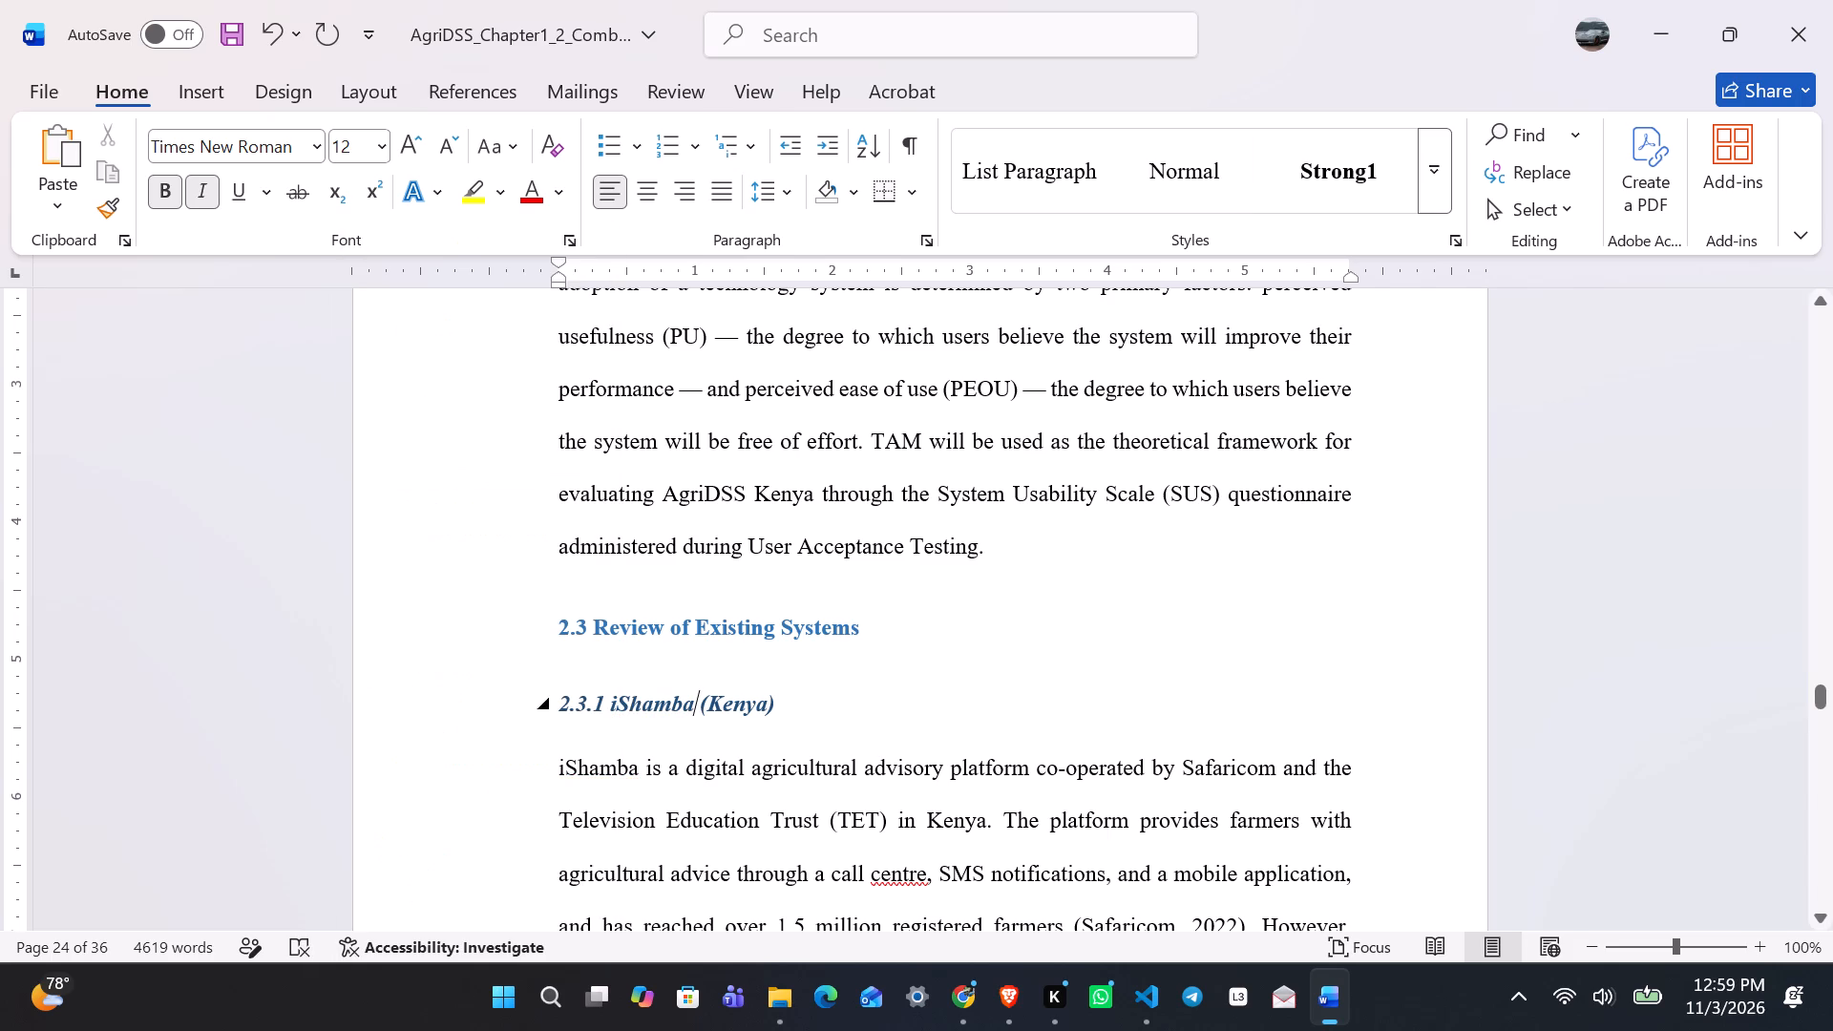
scroll(787, 735, down, 1)
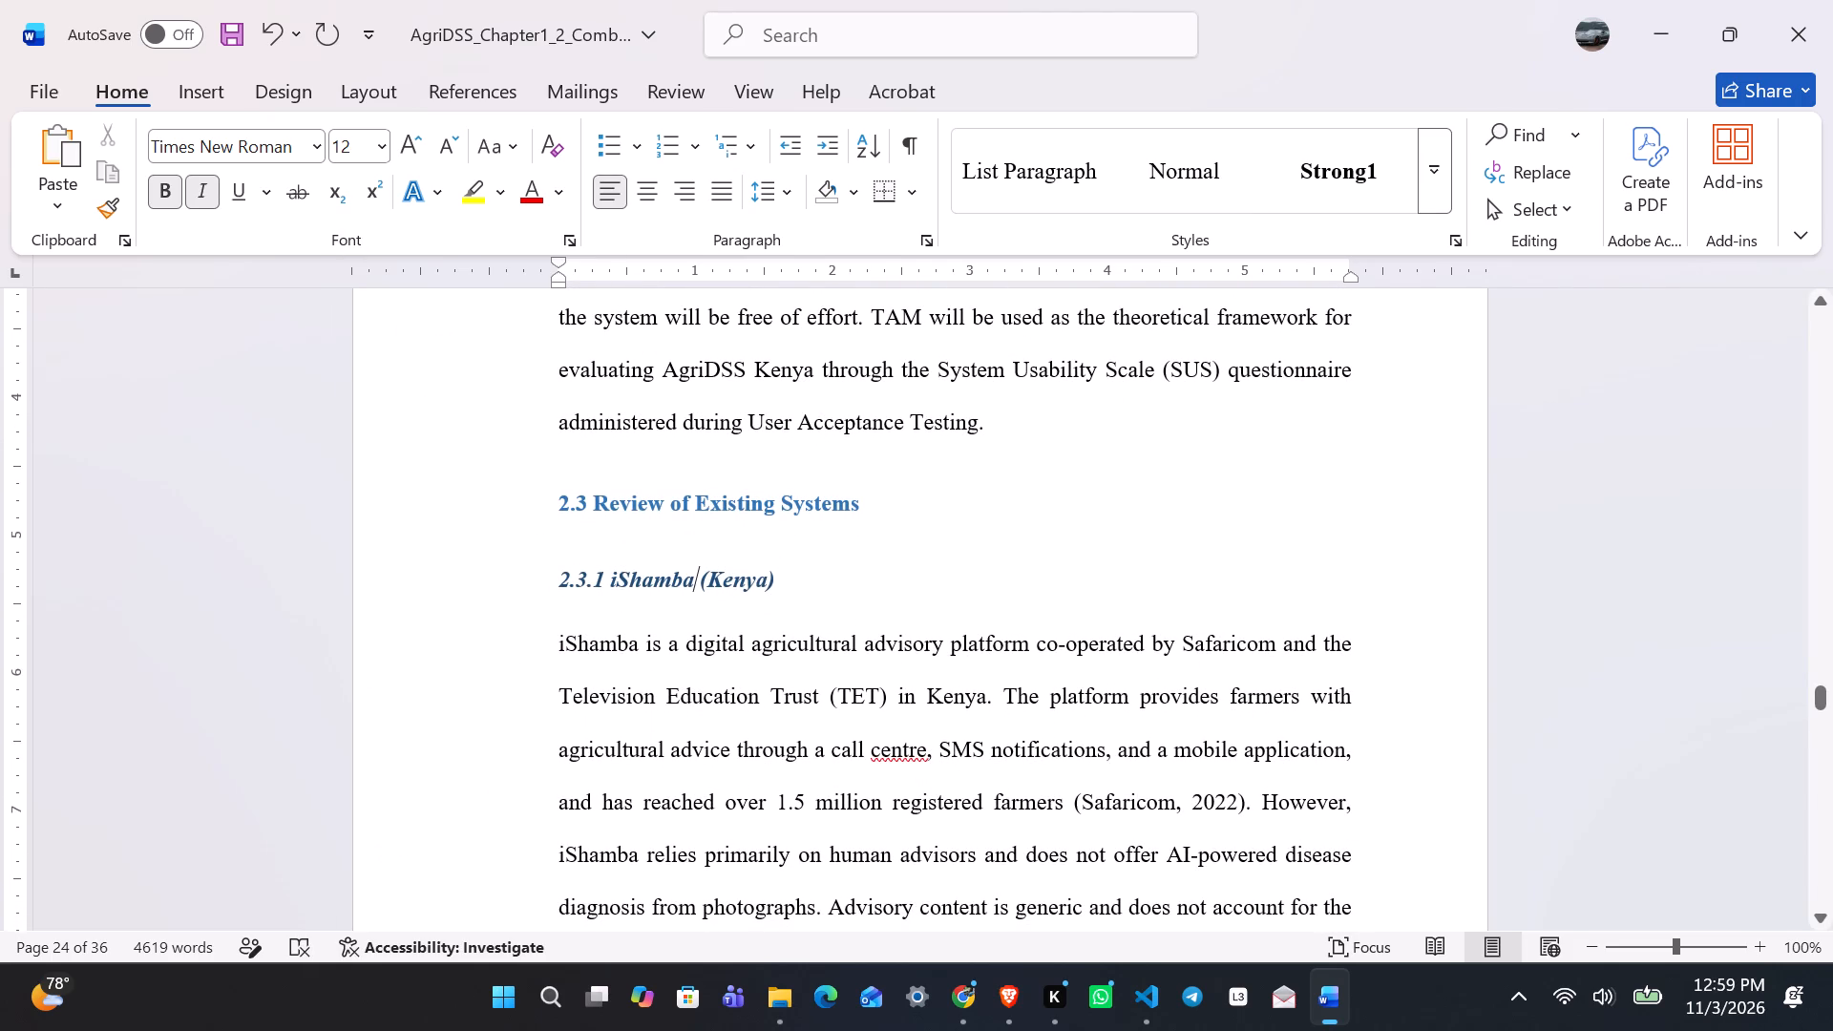
right_click(894, 764)
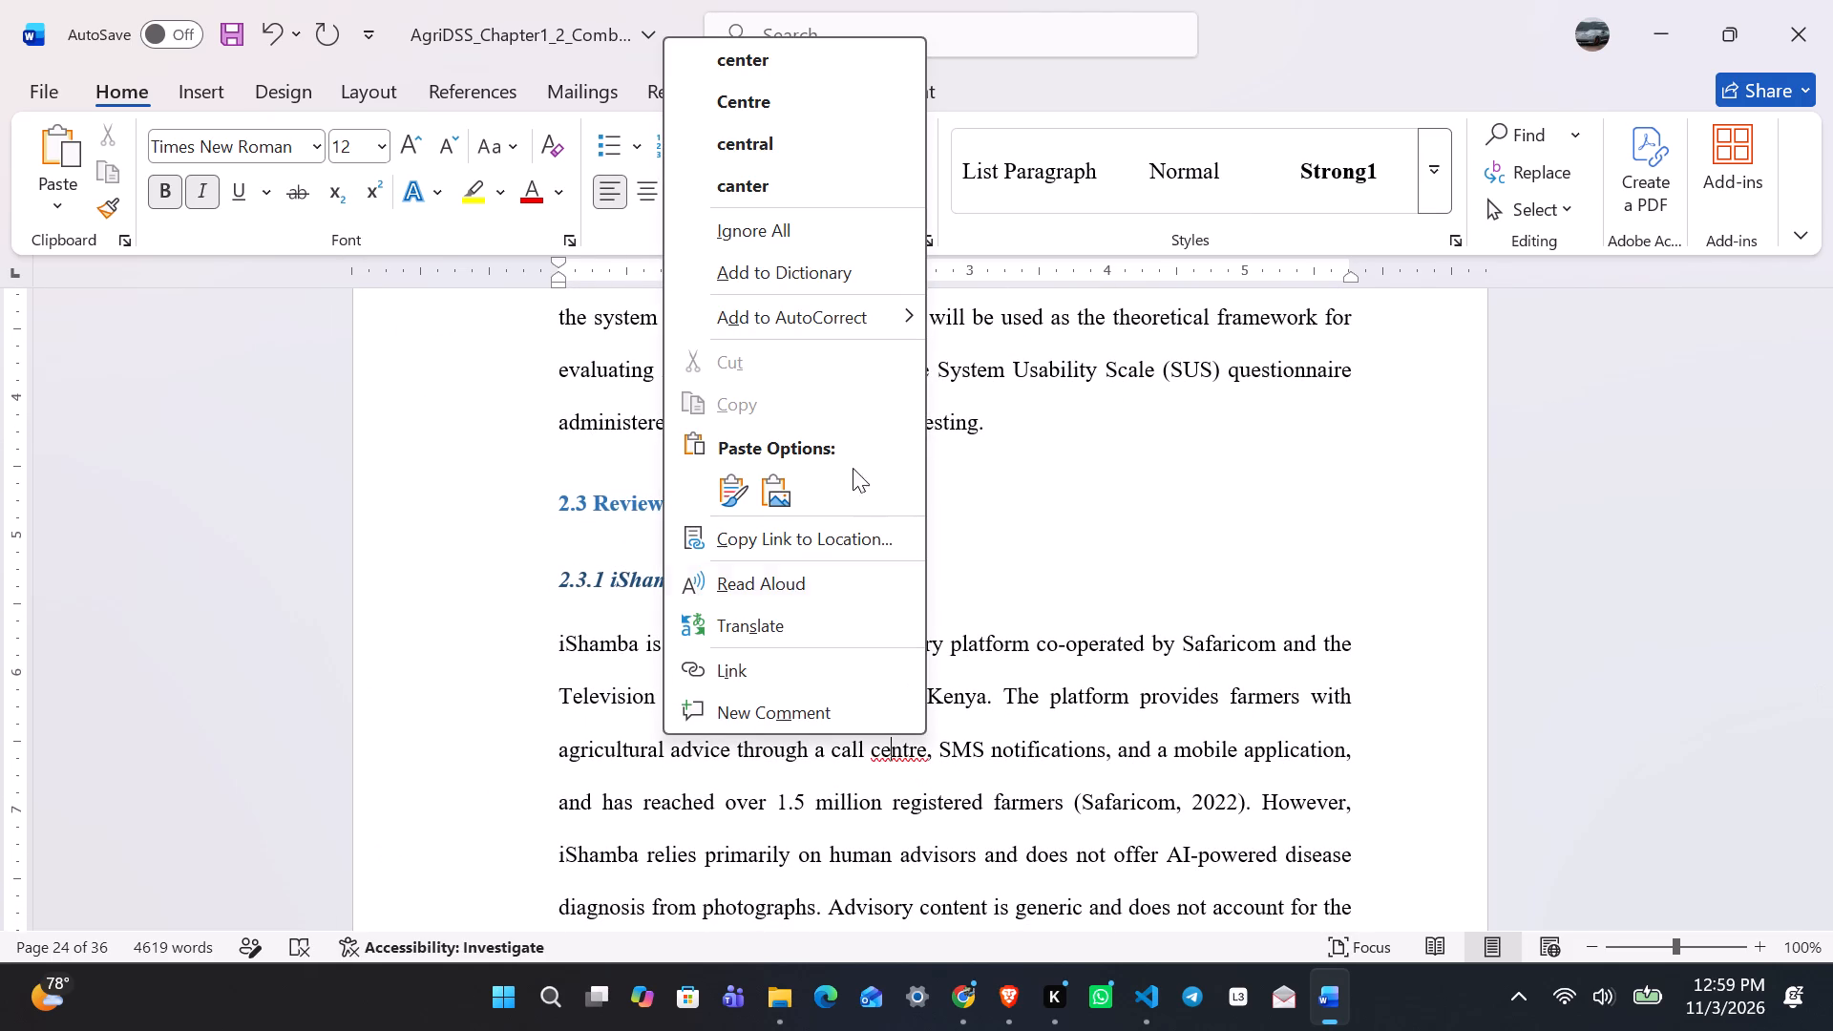
click(836, 226)
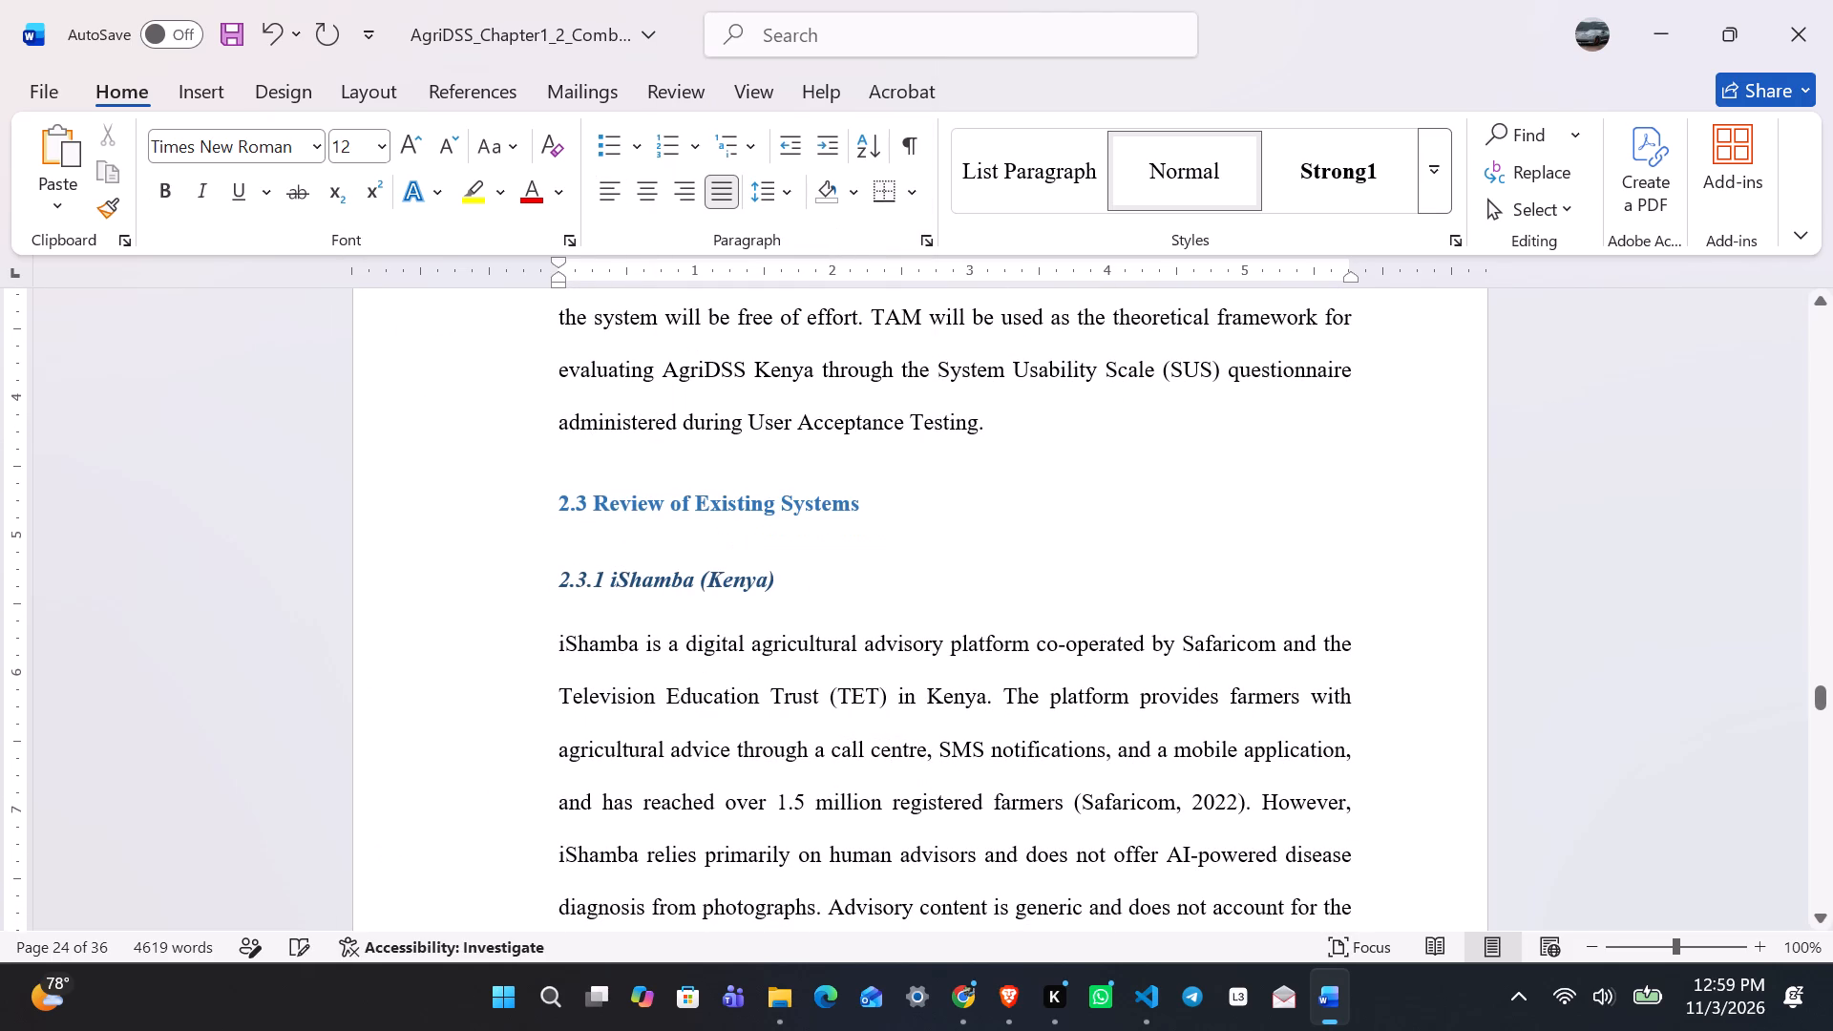
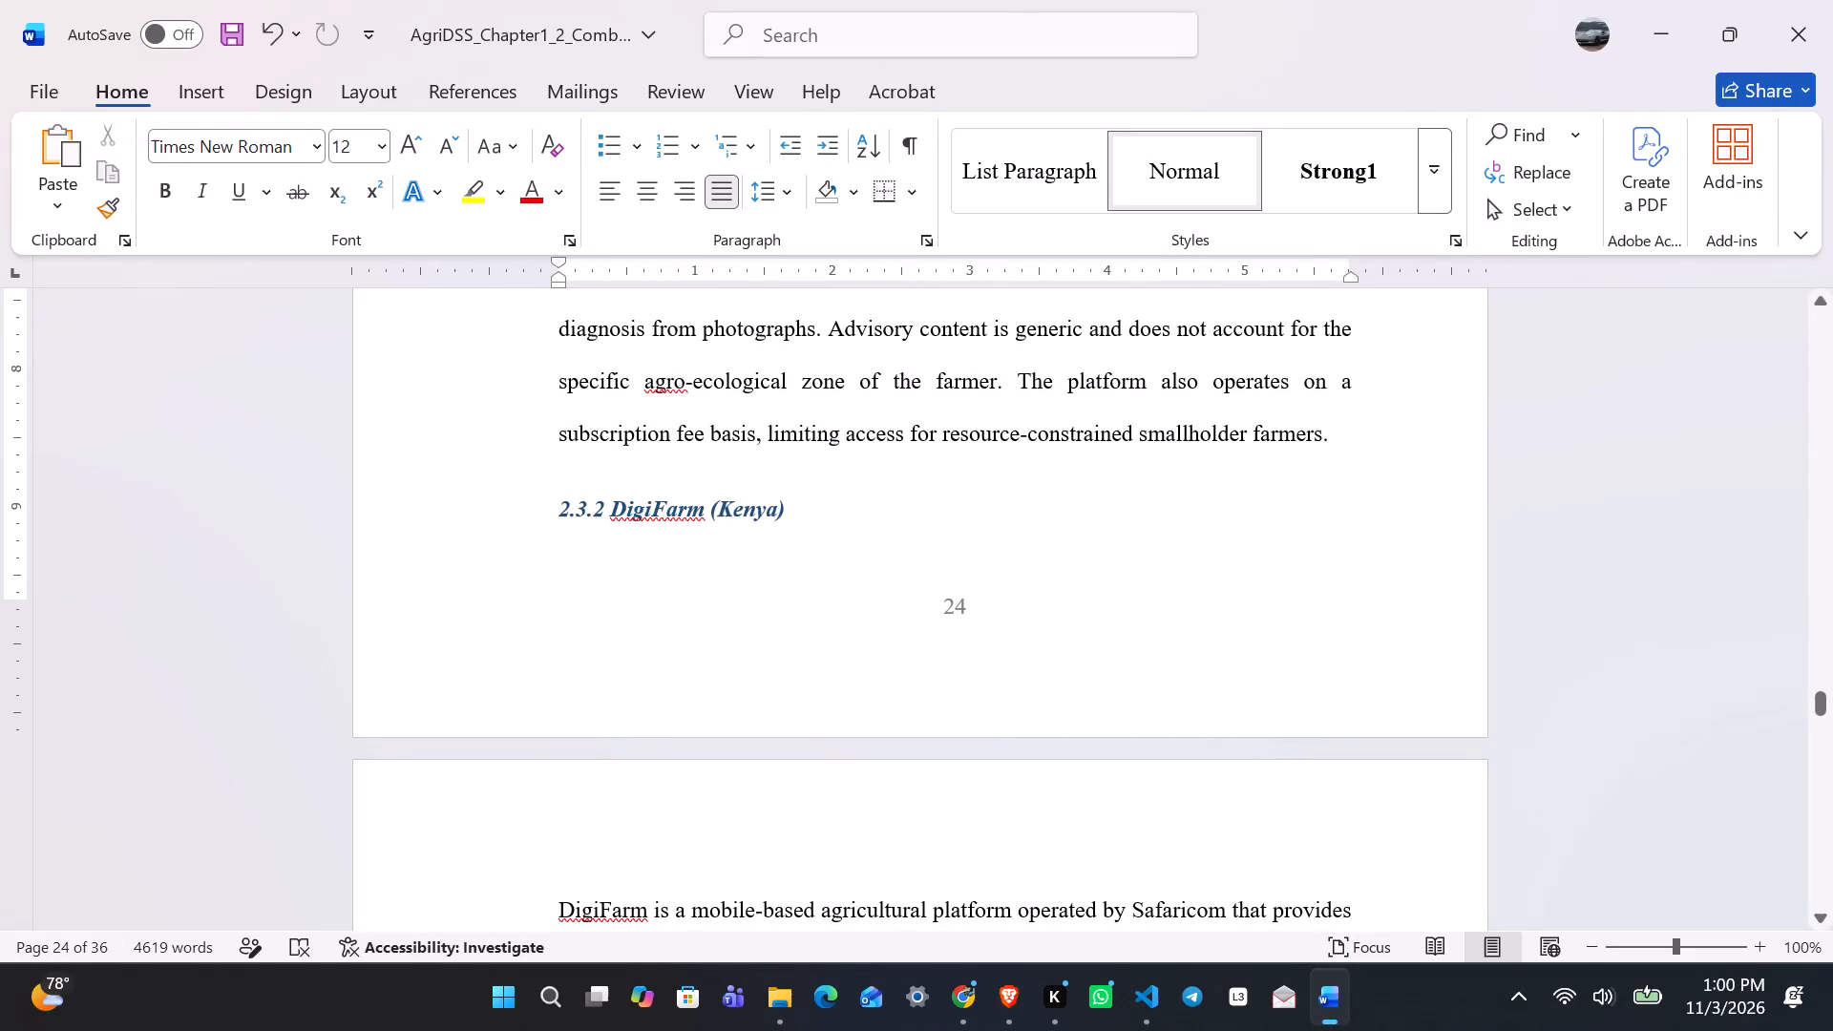
Ignore all spelling flags on "agro" at the end of section 2.3.1 and on "DigiFarm" in the 2.3.2 heading.
click(661, 376)
right_click(661, 376)
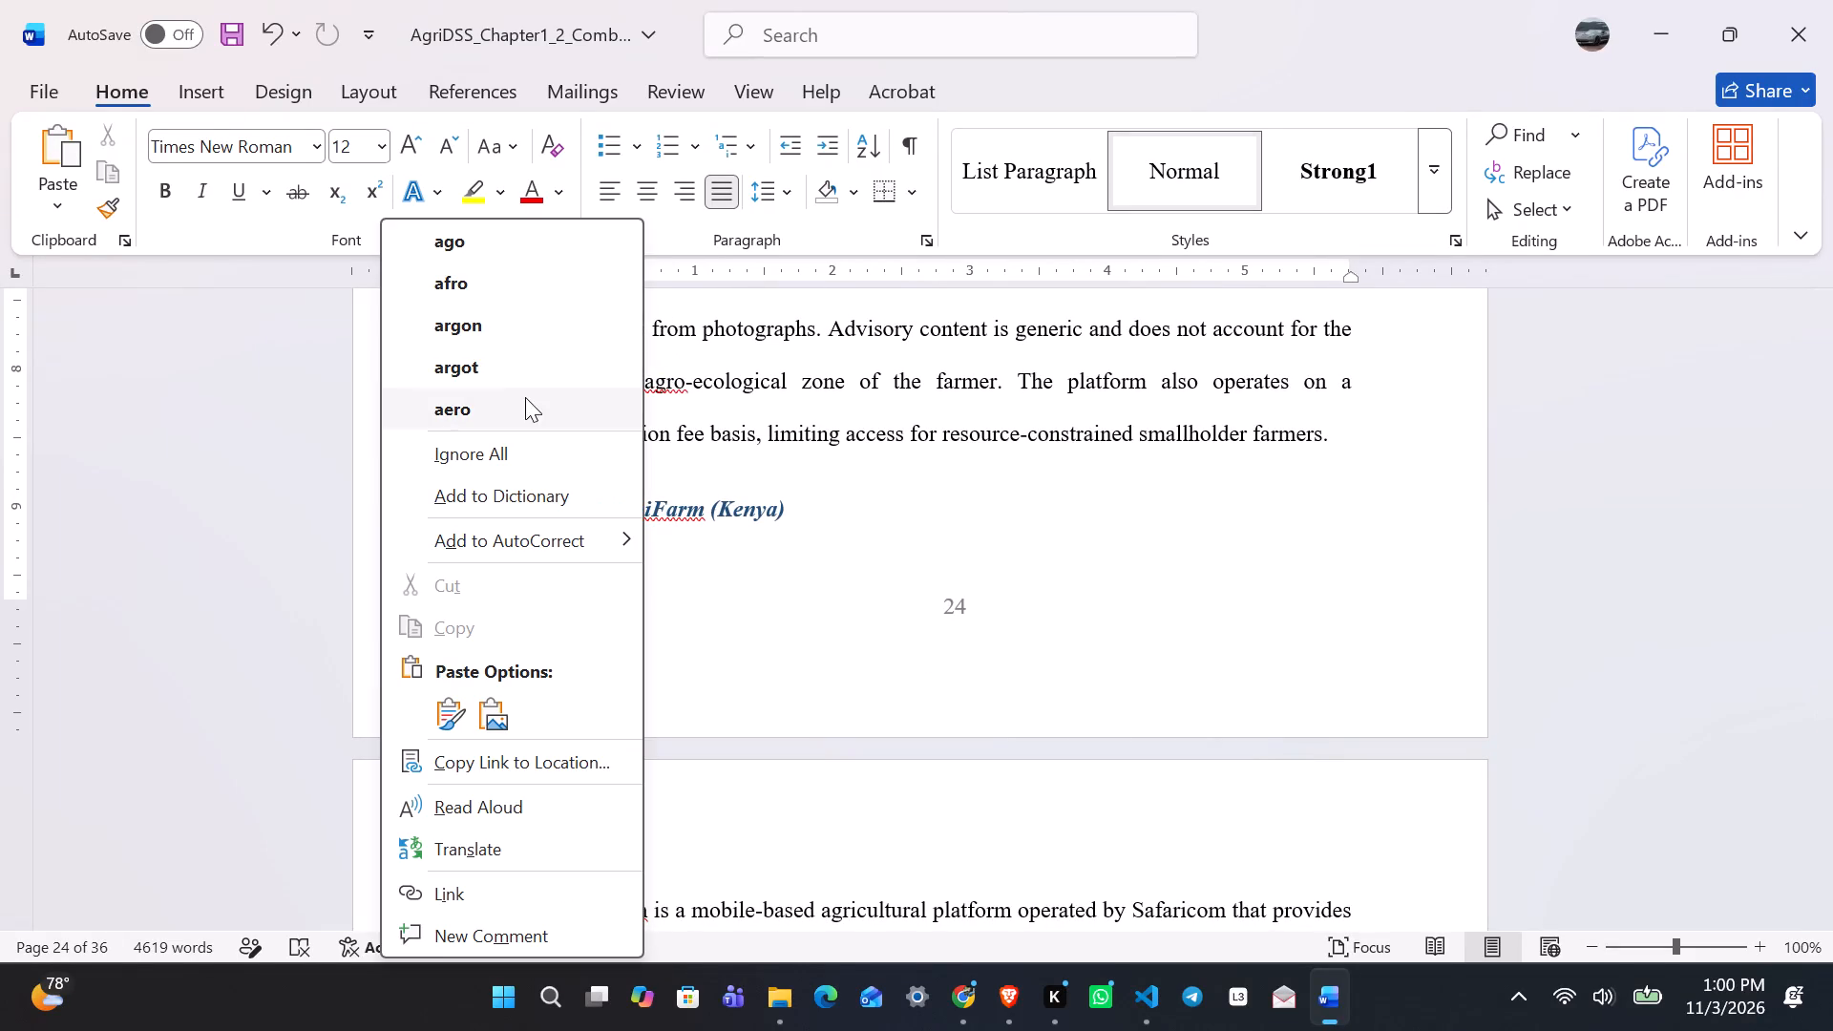
click(535, 455)
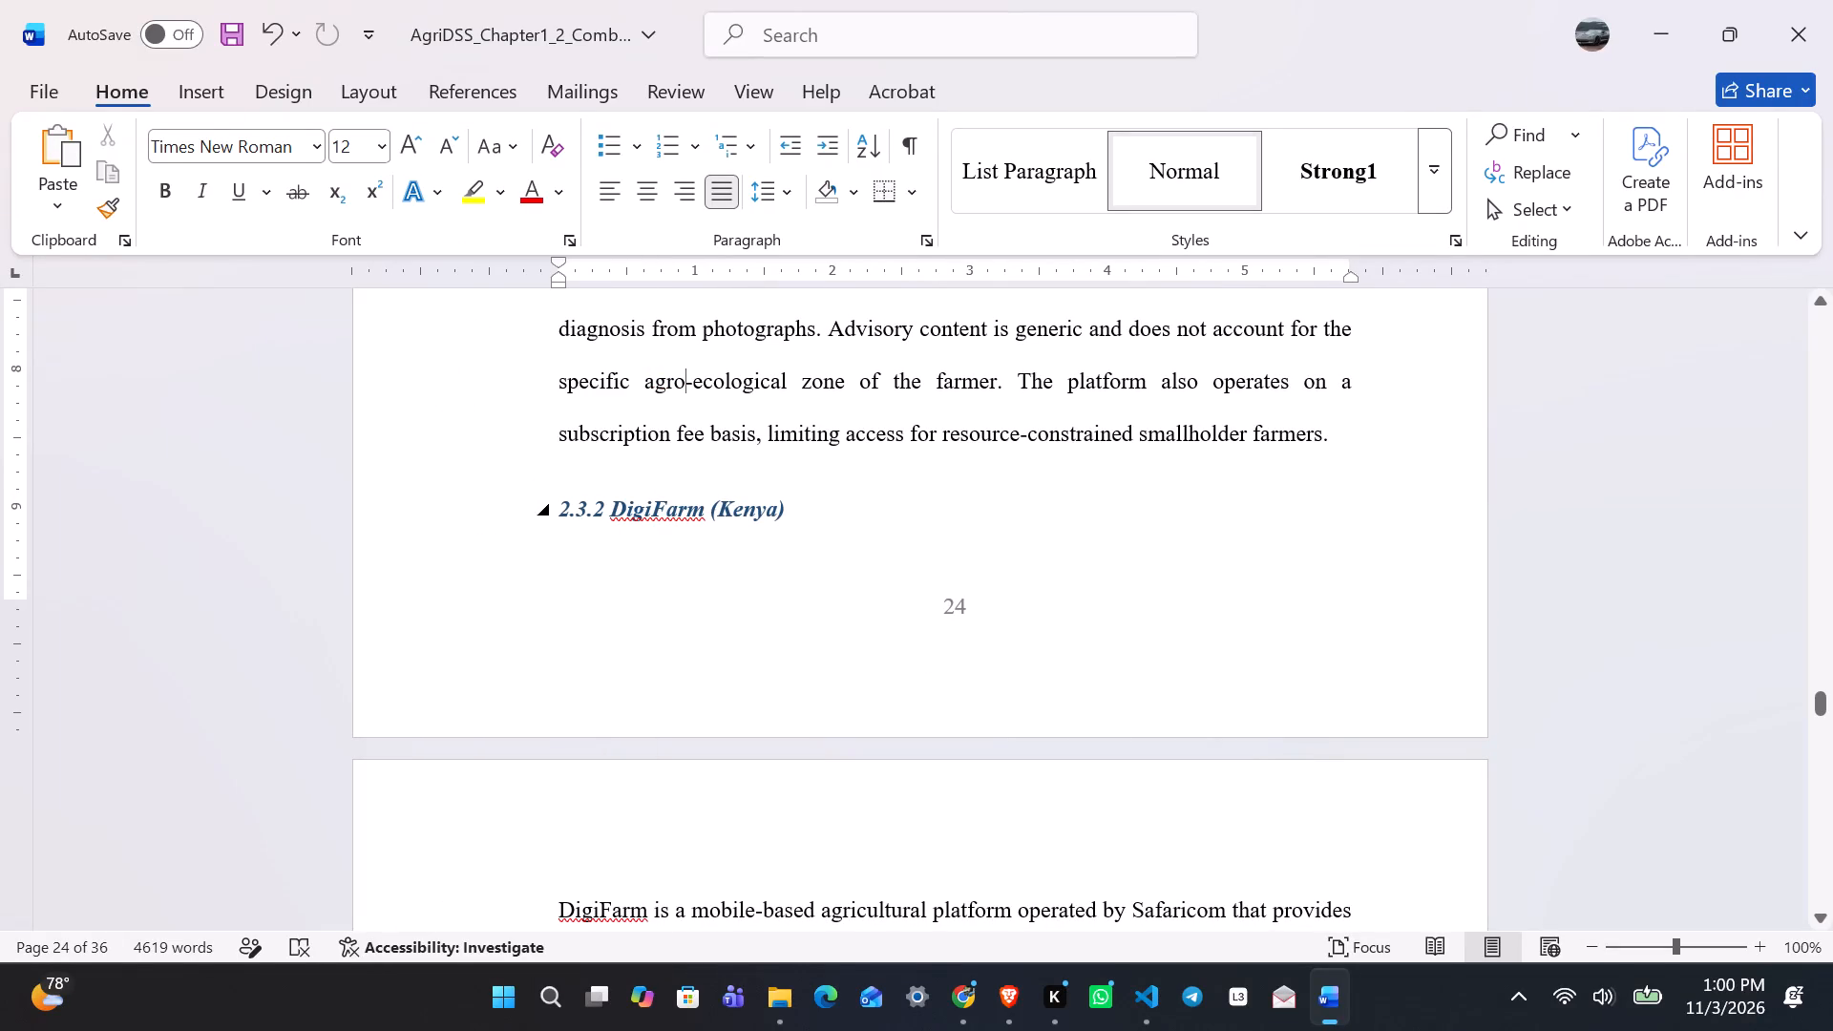
click(654, 497)
right_click(654, 497)
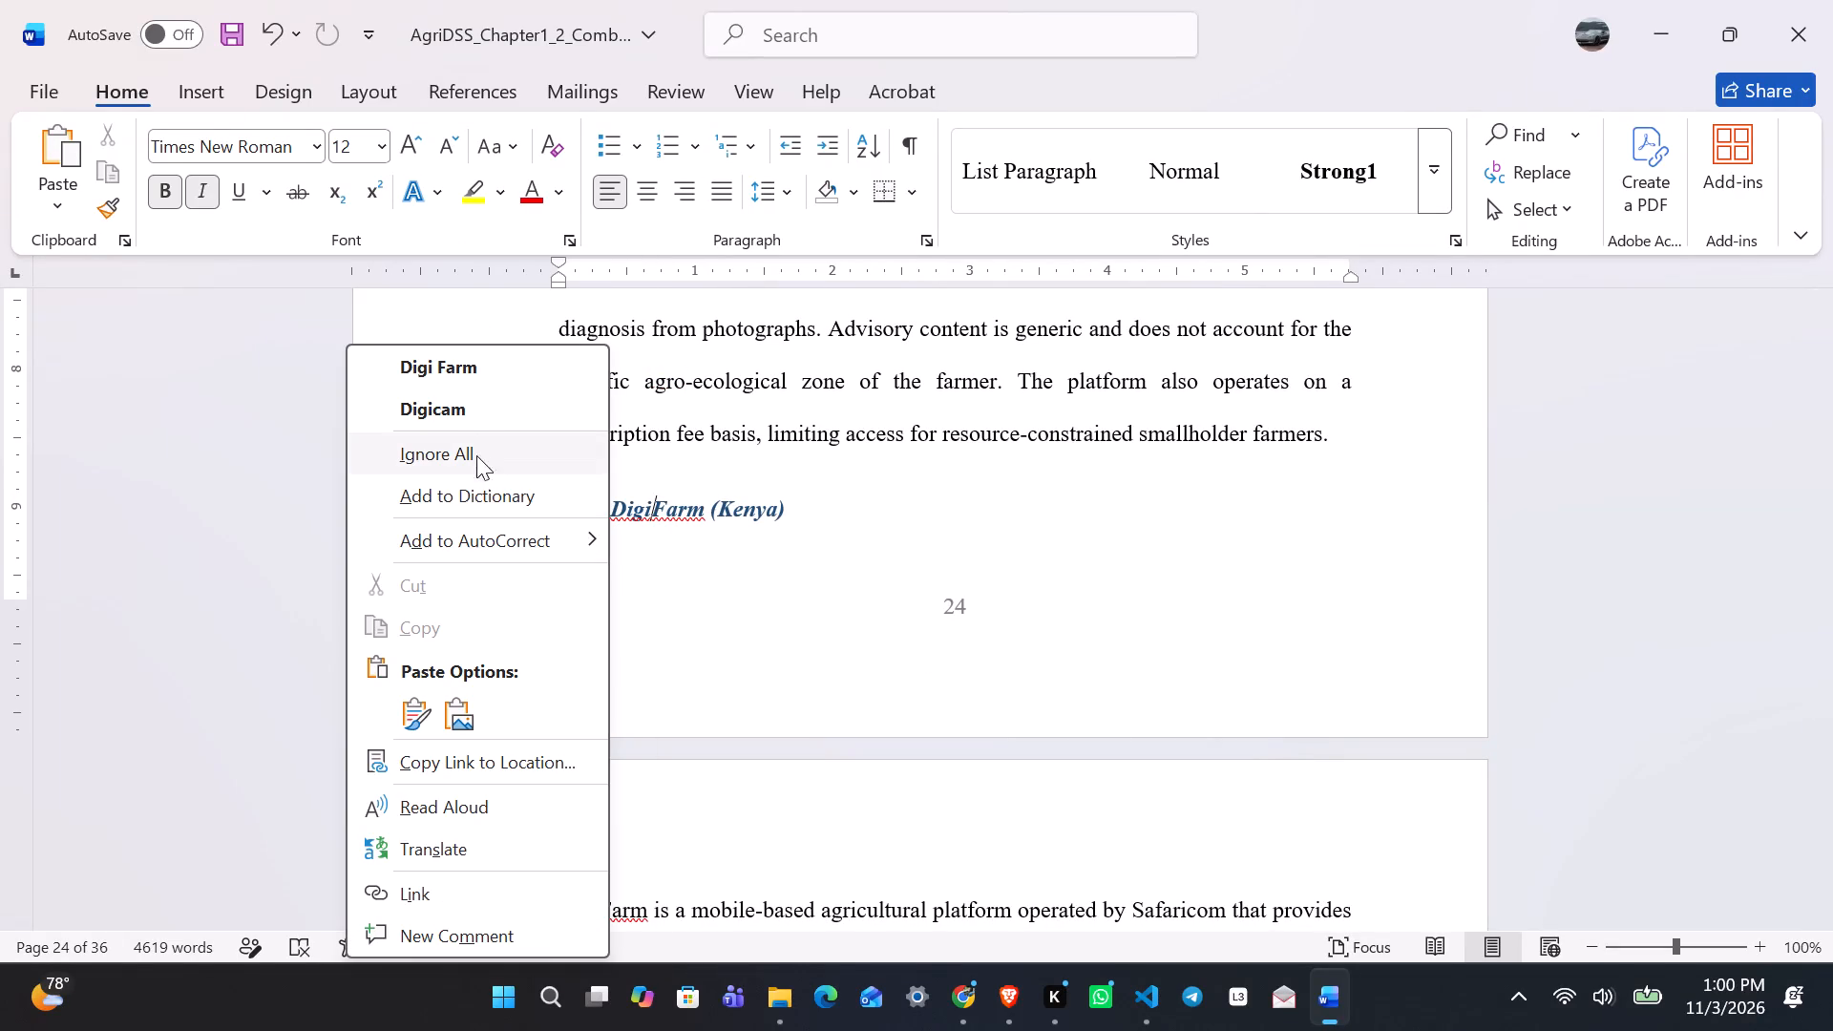
click(476, 435)
Ignore all spelling flags on "standardised" in the DigiFarm paragraph of section 2.3.2.
scroll(822, 541, down, 2)
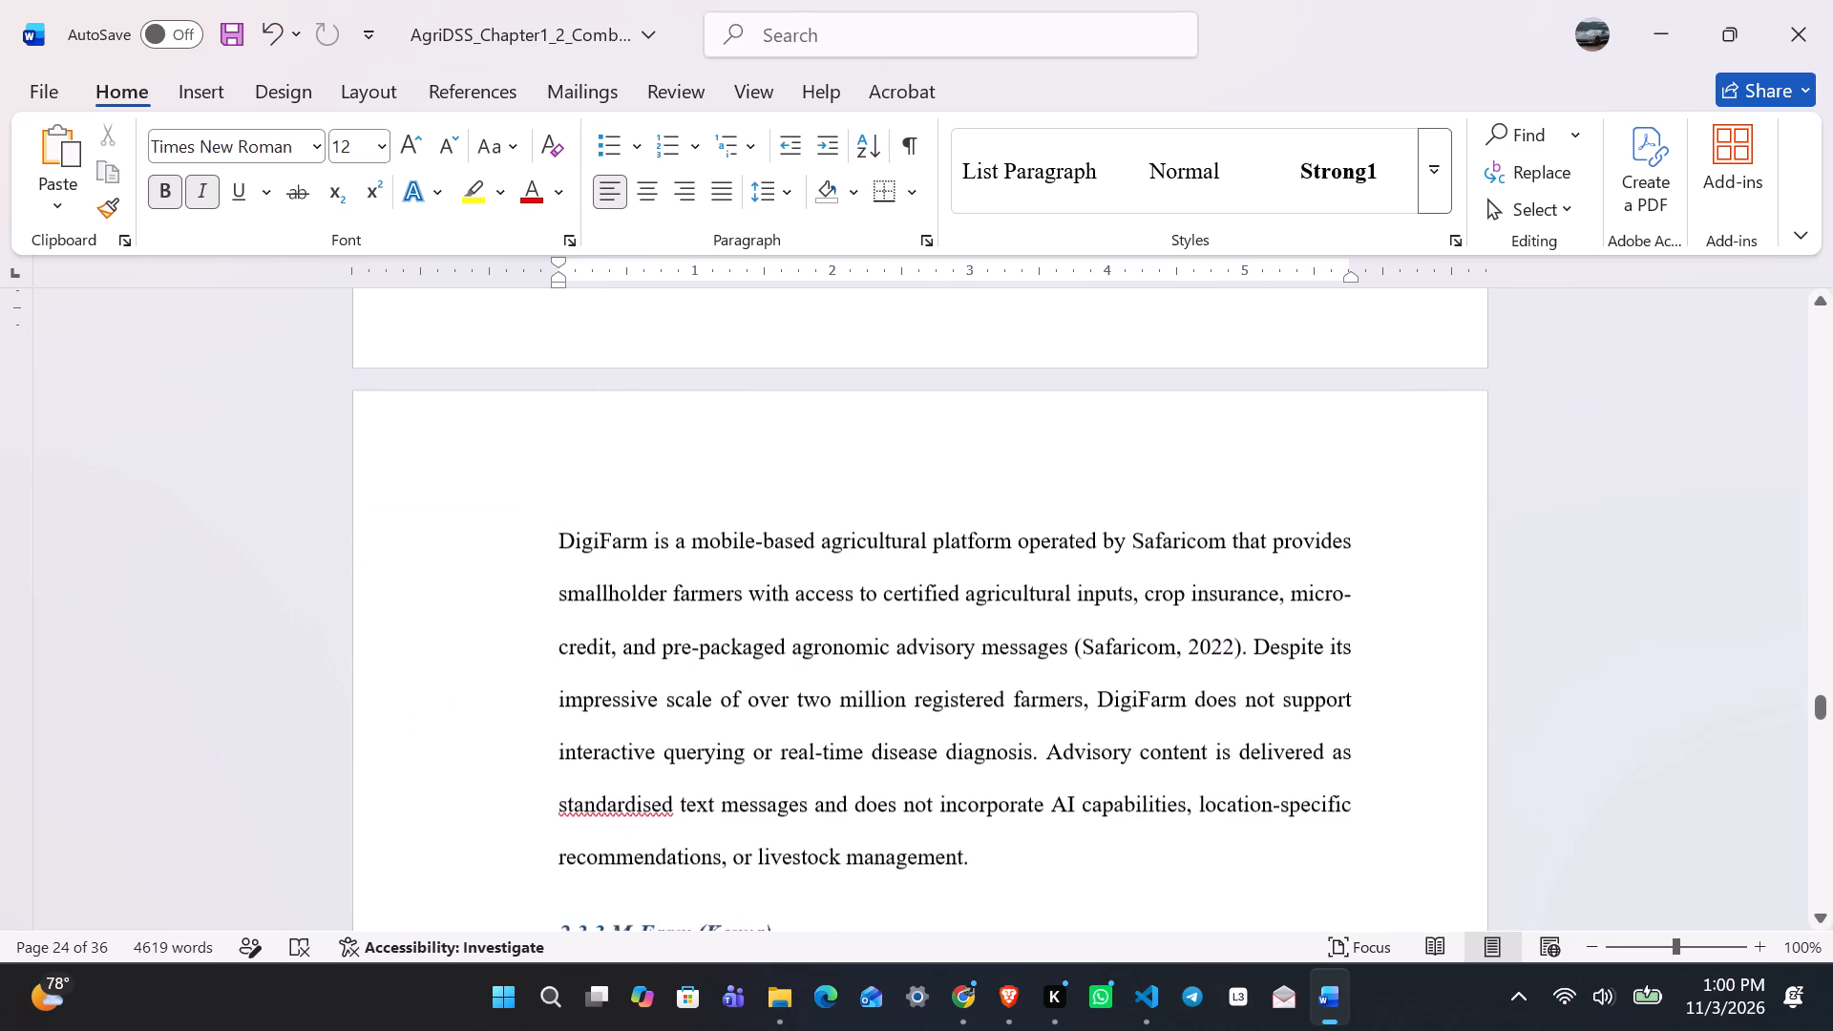
scroll(822, 541, down, 1)
click(634, 589)
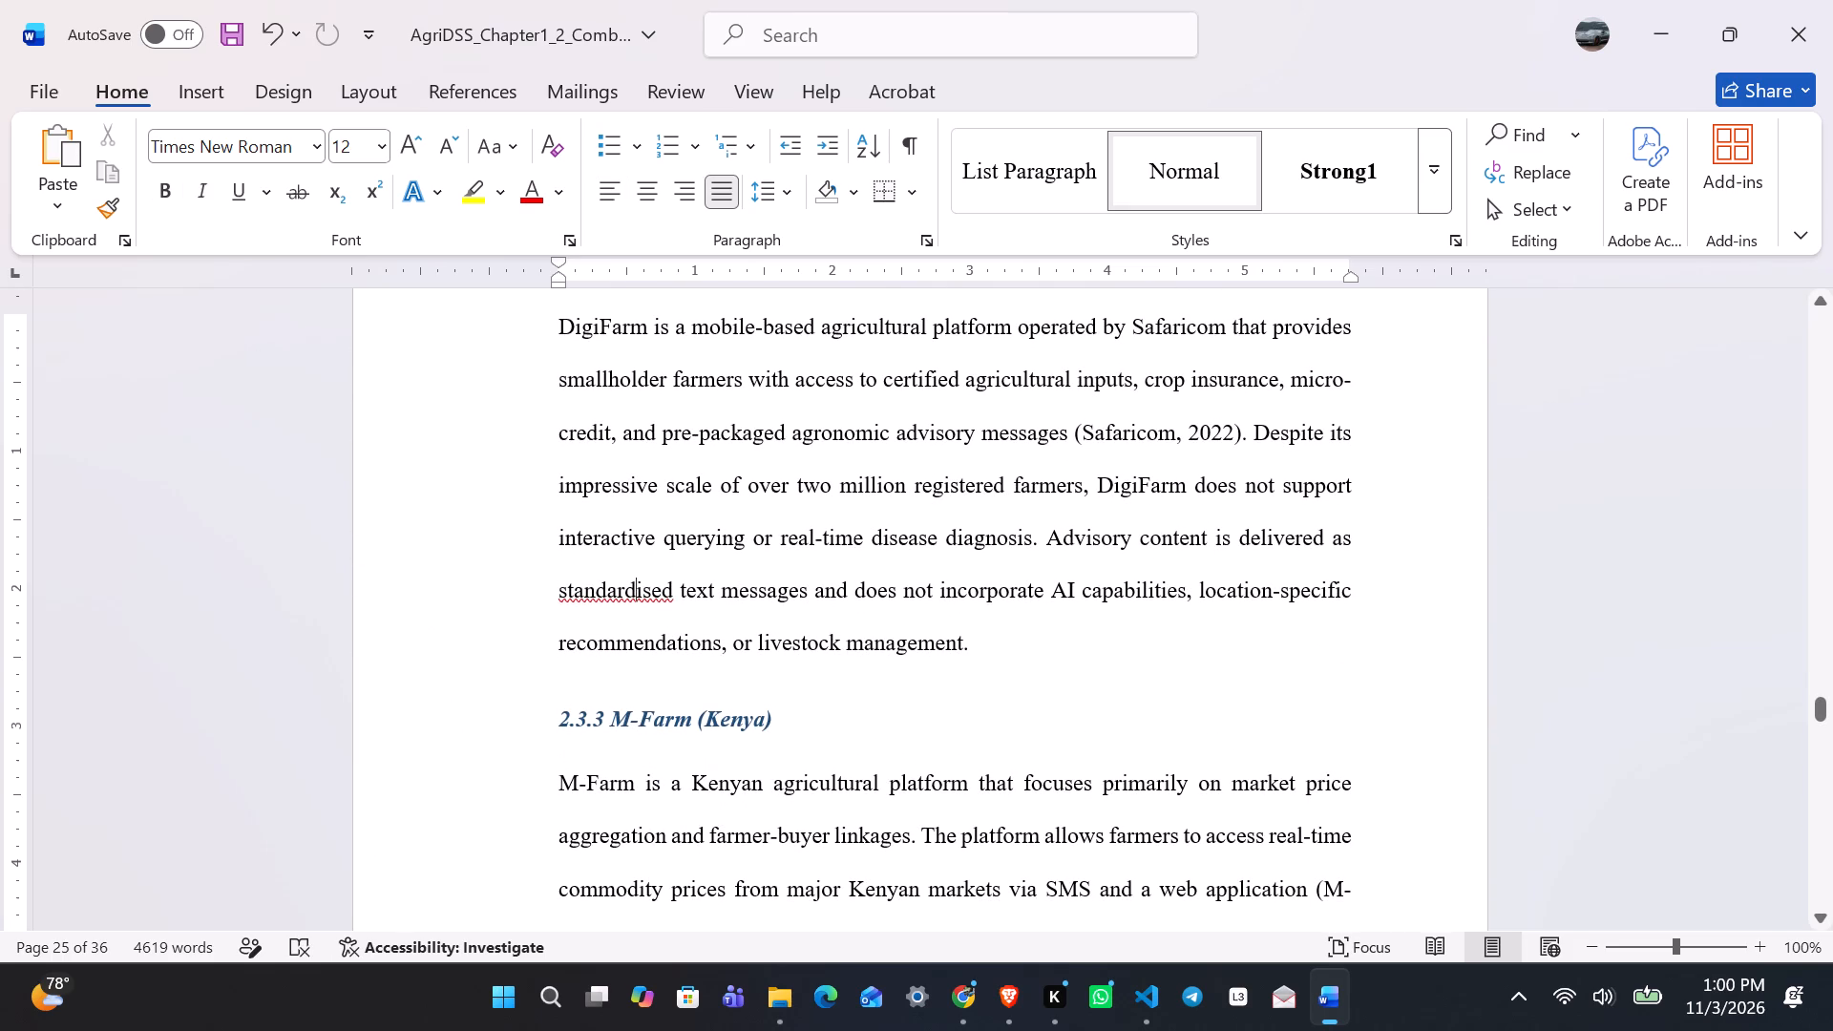
right_click(634, 589)
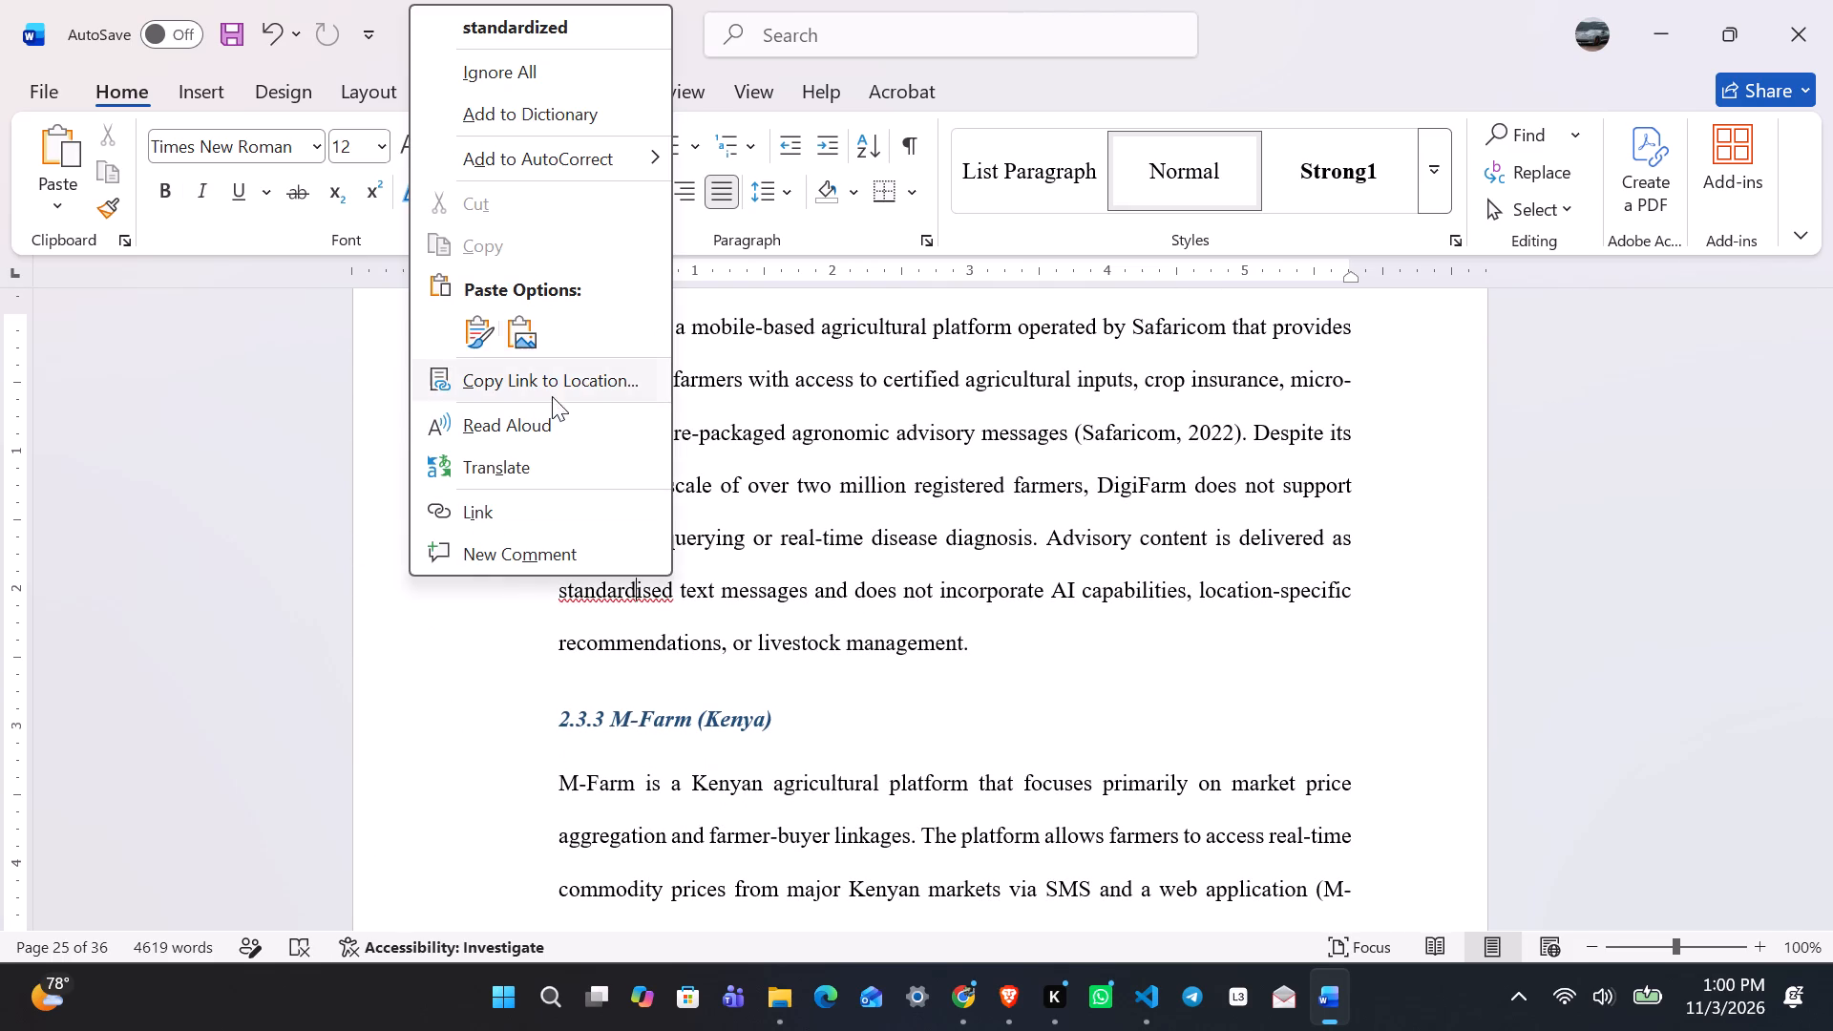
click(551, 61)
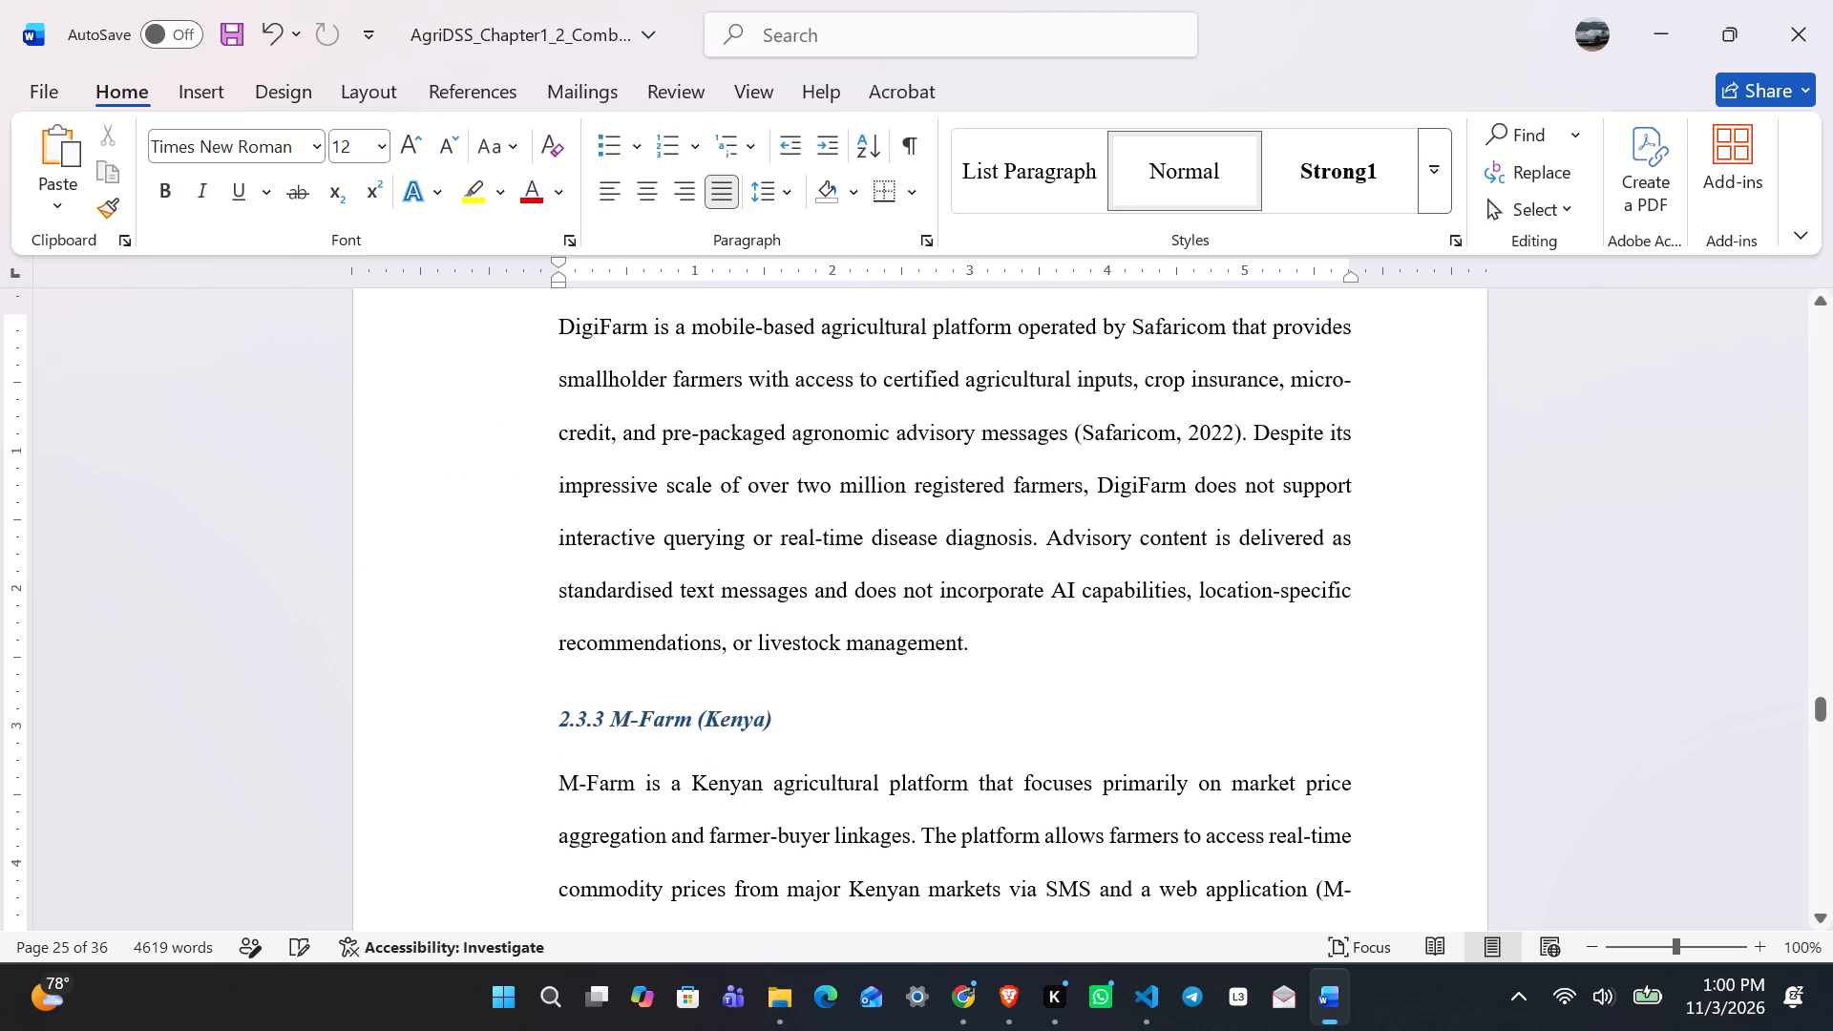
Ignore all spelling flags on "PlantVillage", starting from the heading of section 2.3.4.
scroll(967, 545, down, 2)
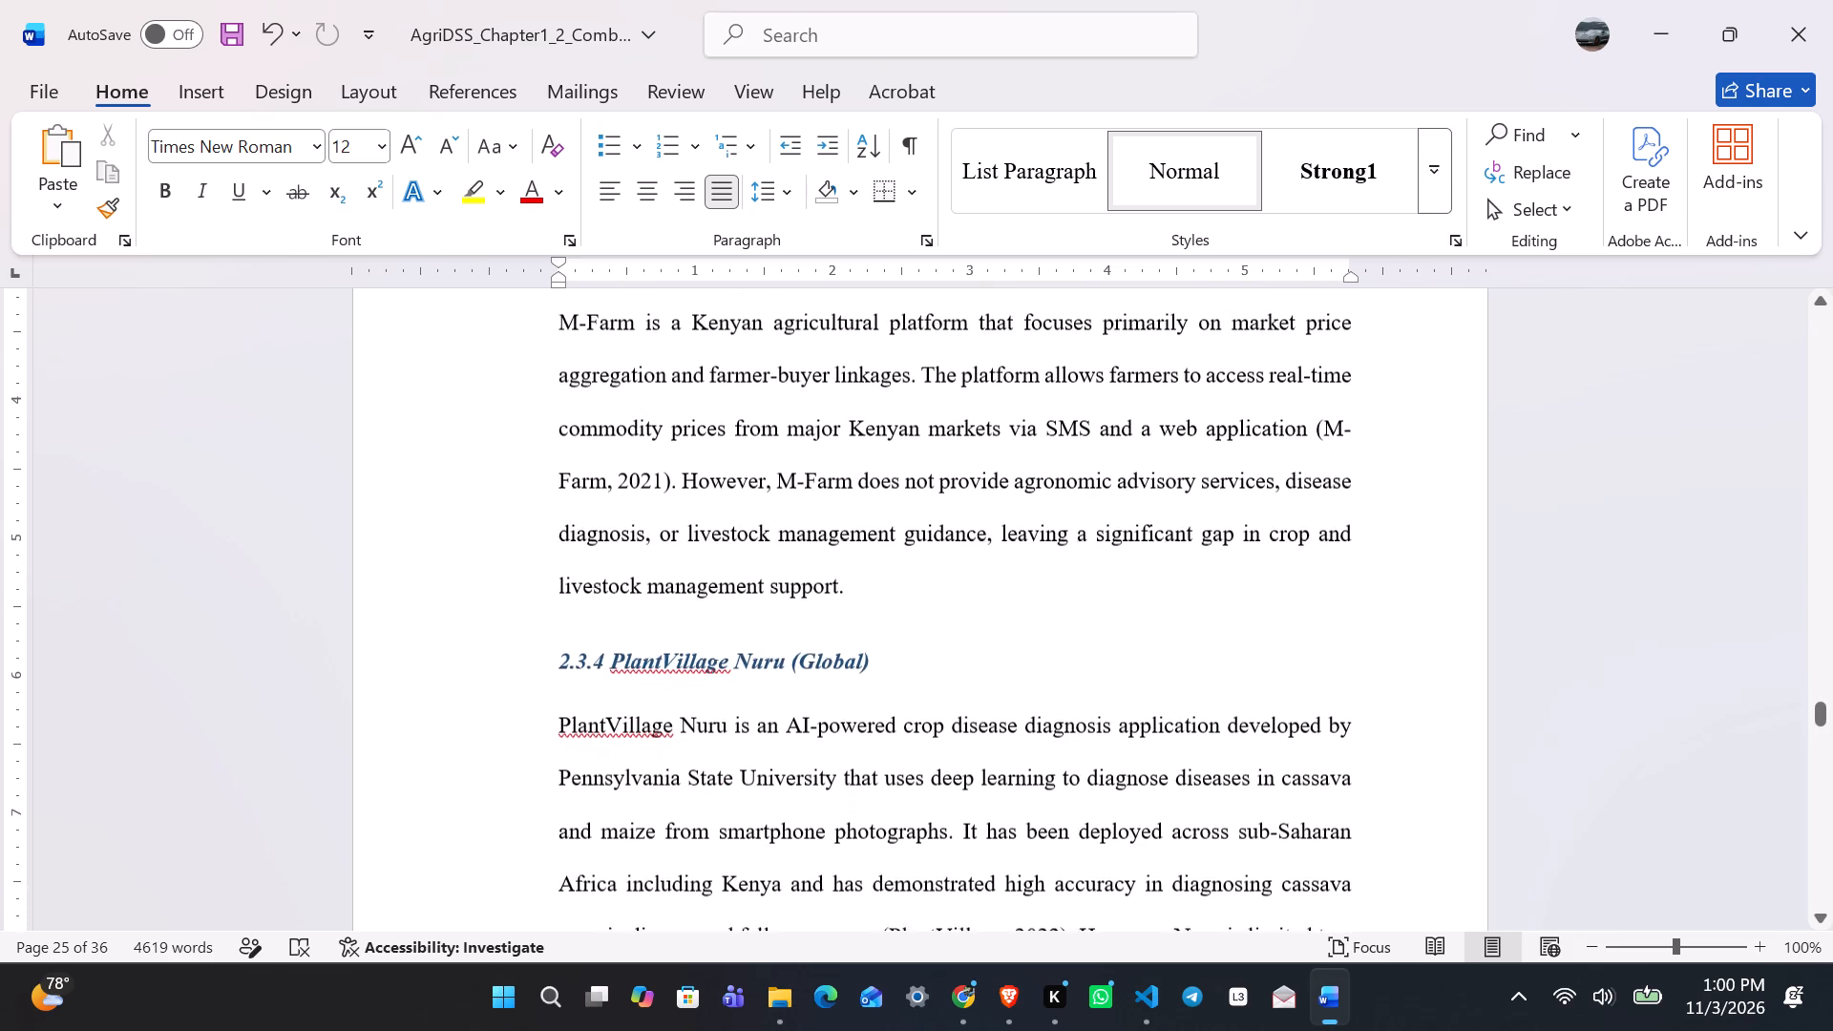
scroll(967, 545, down, 1)
click(724, 588)
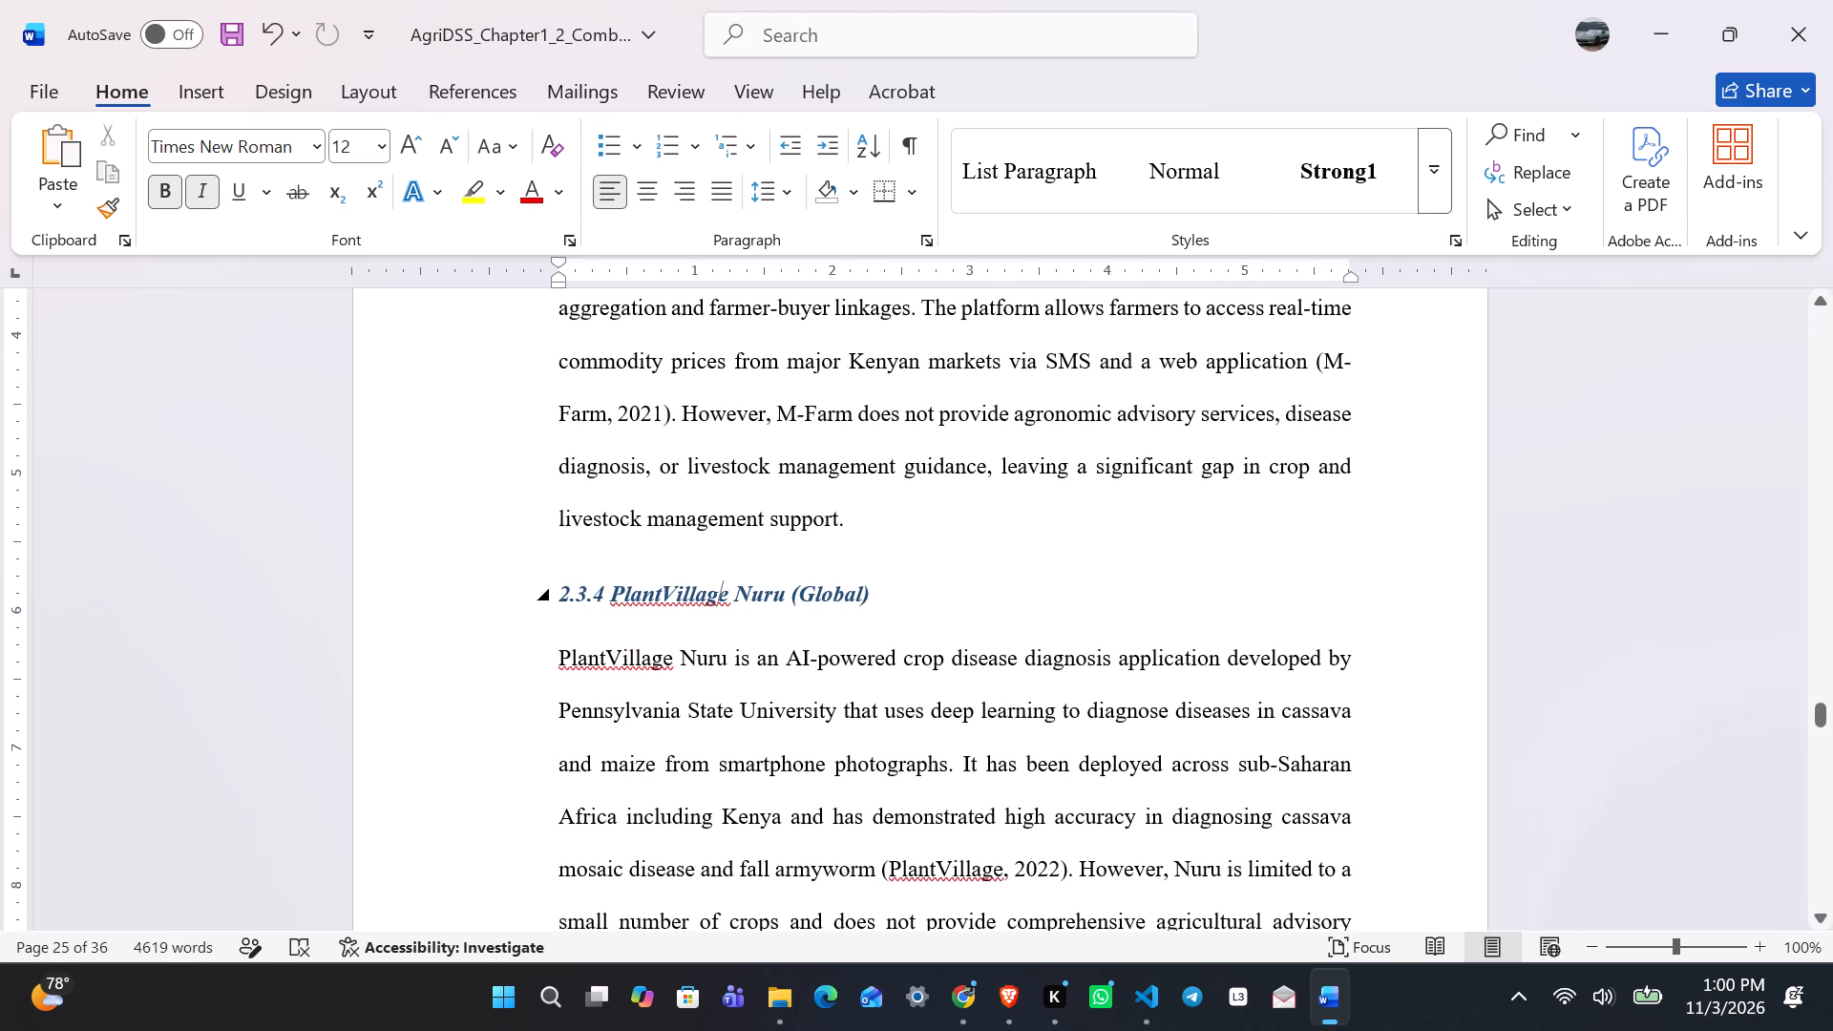
right_click(724, 588)
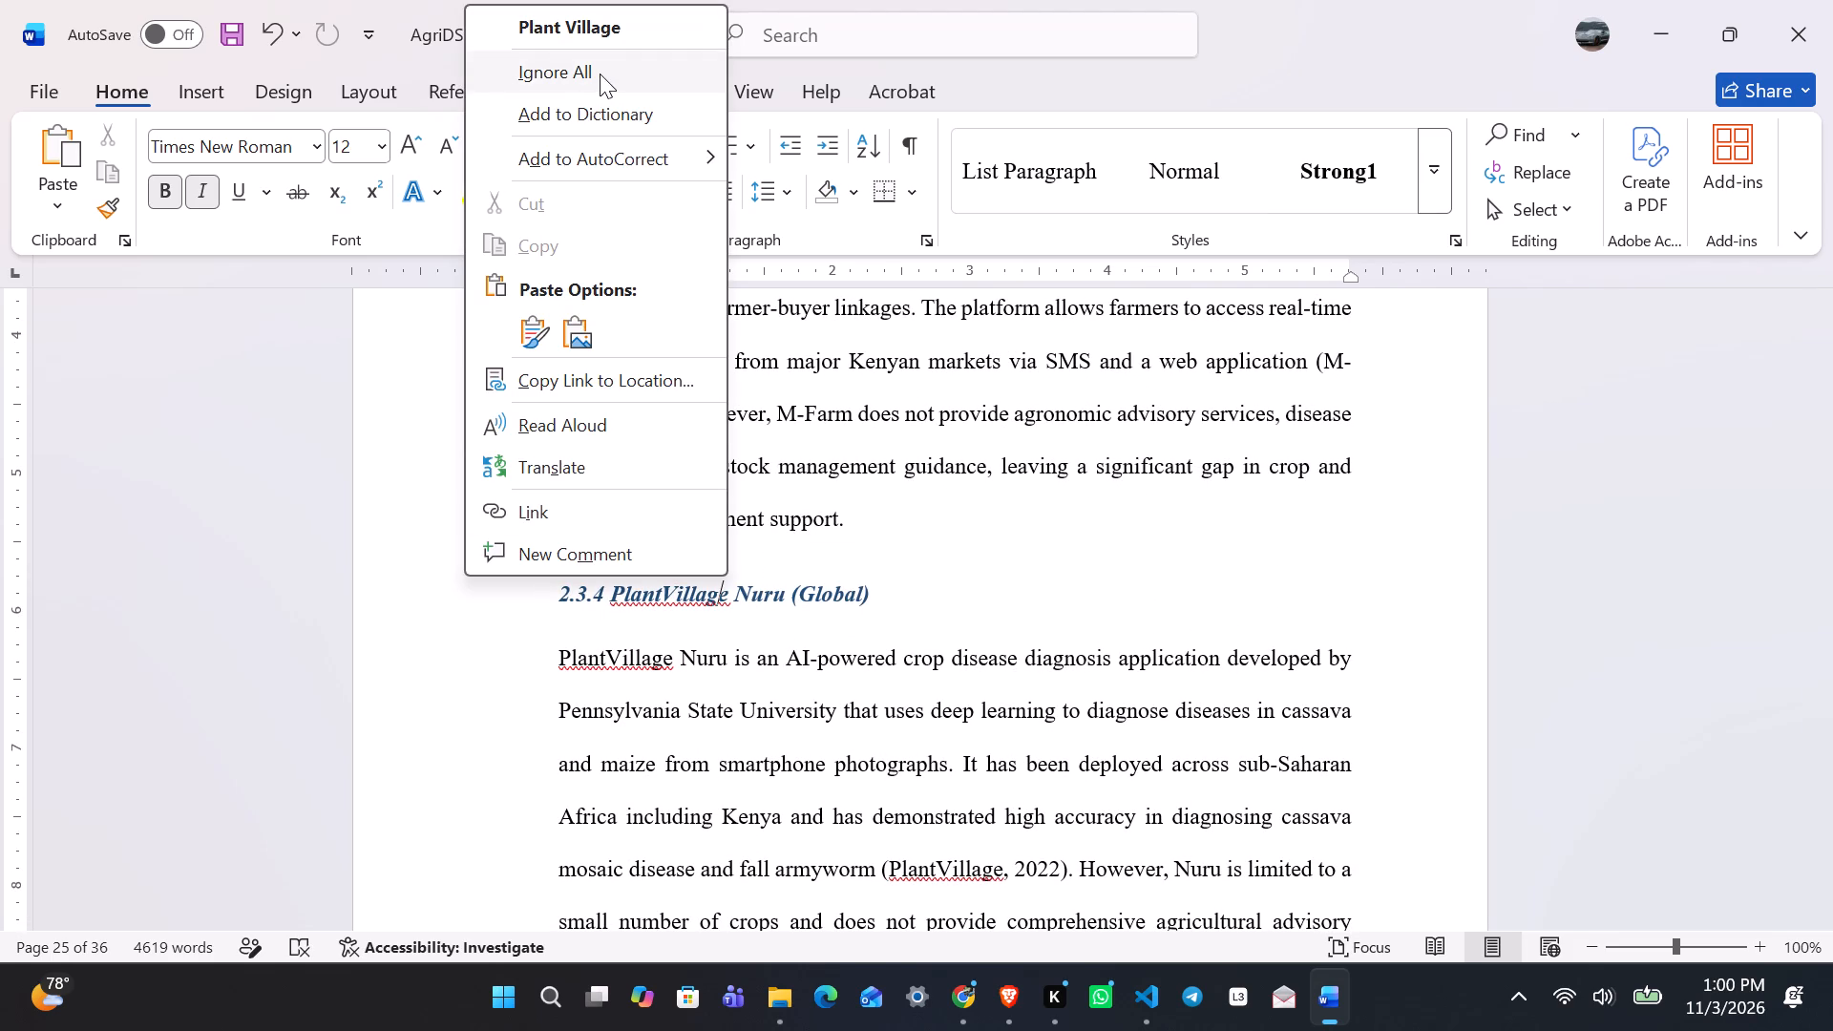
click(600, 74)
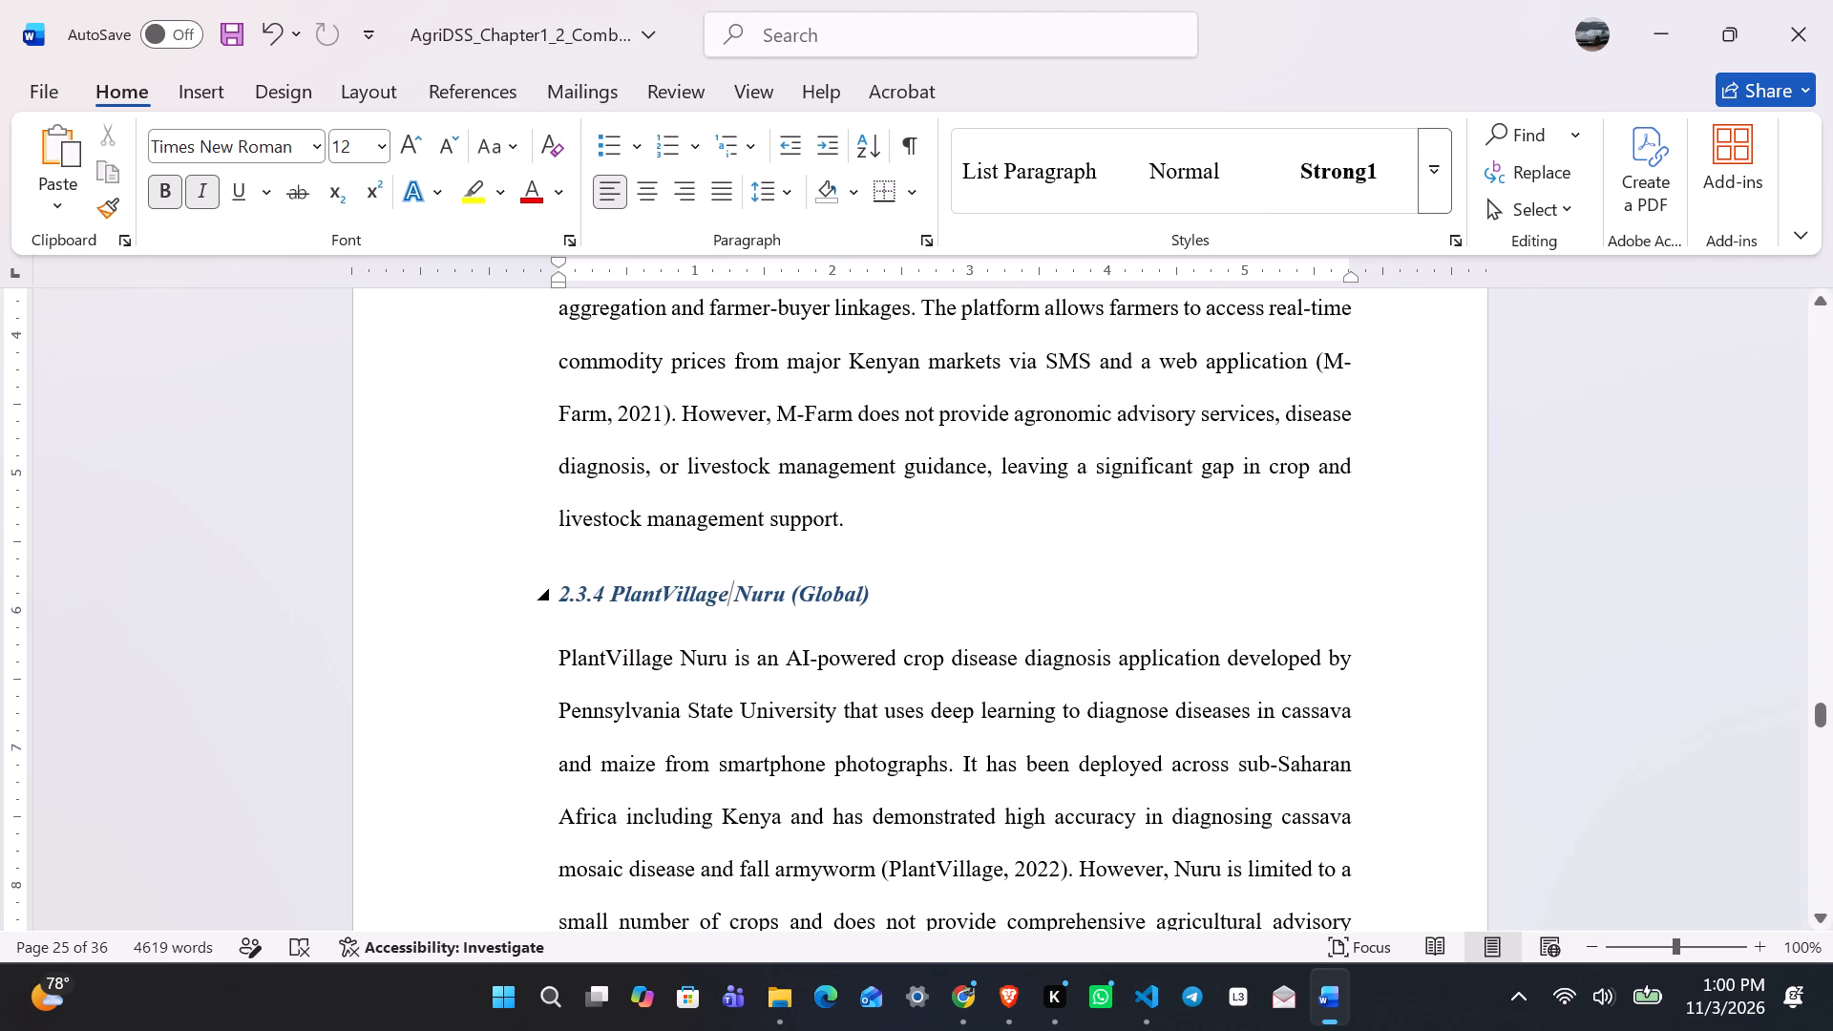
click(799, 705)
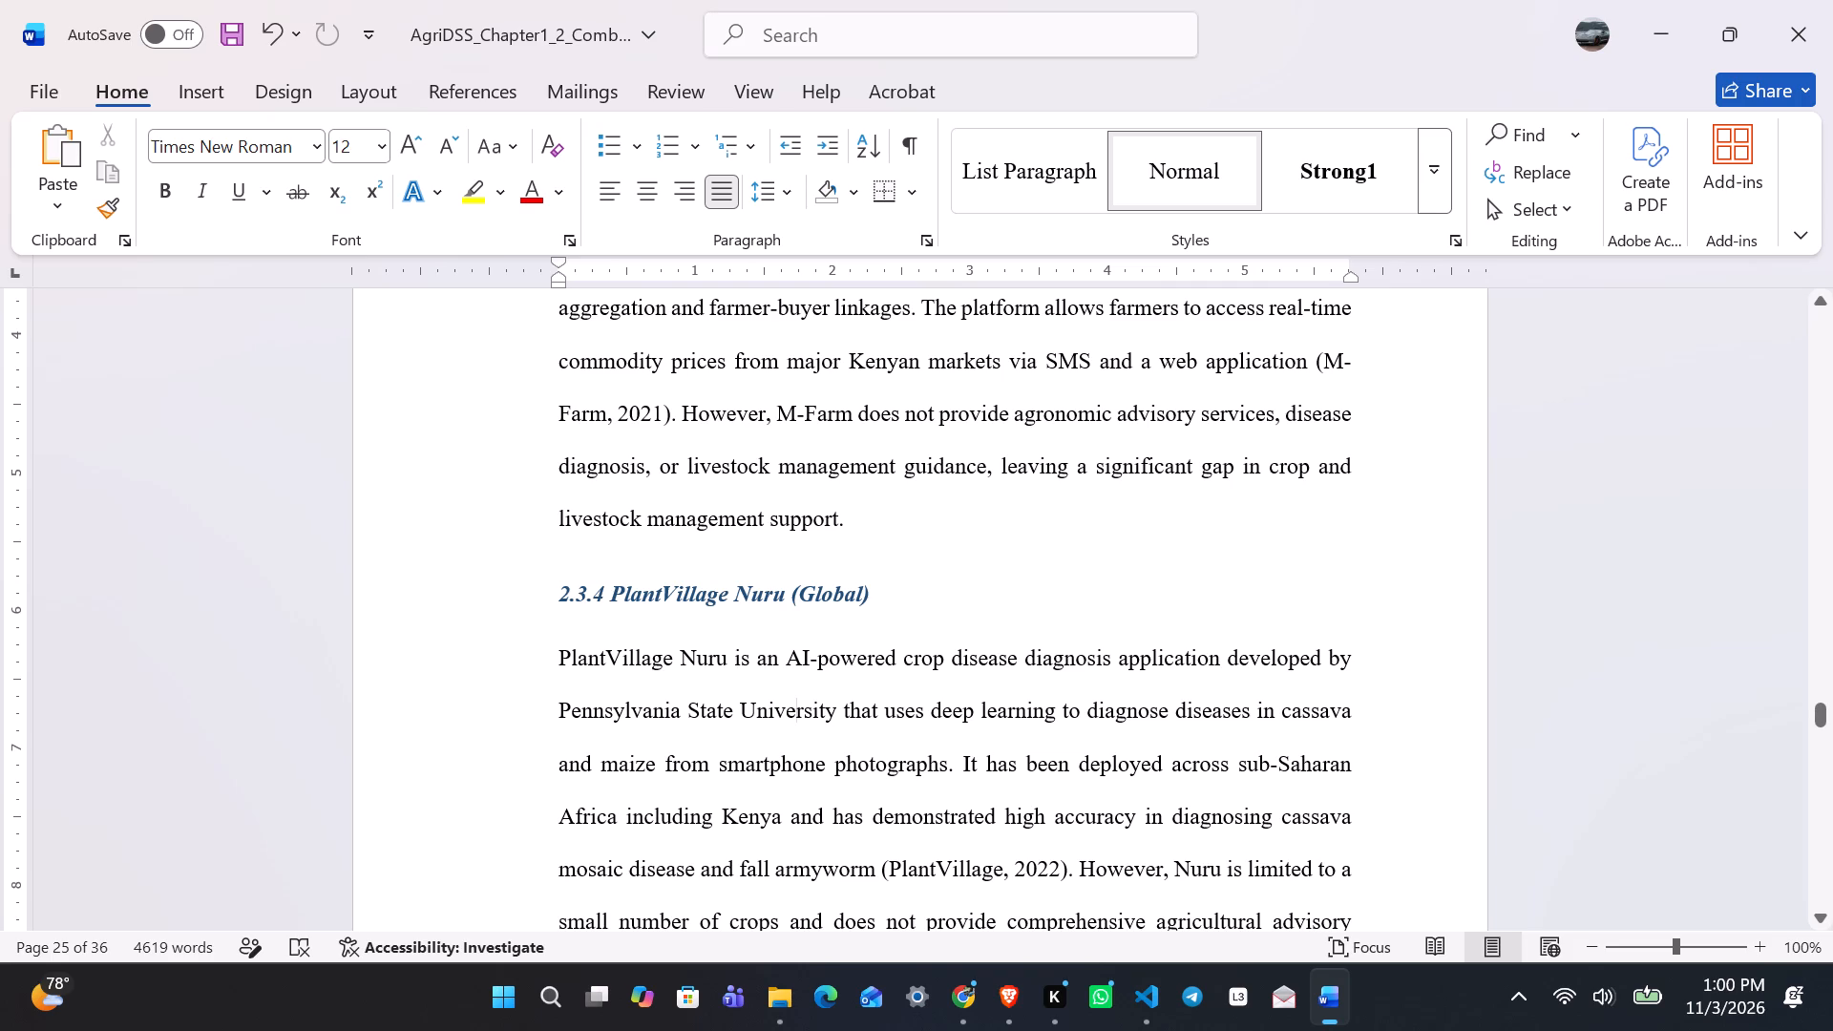
Ignore all spelling flags on "generalisable" in the first paragraph of section 2.4.2 System Design and Implementation.
scroll(1113, 810, down, 1)
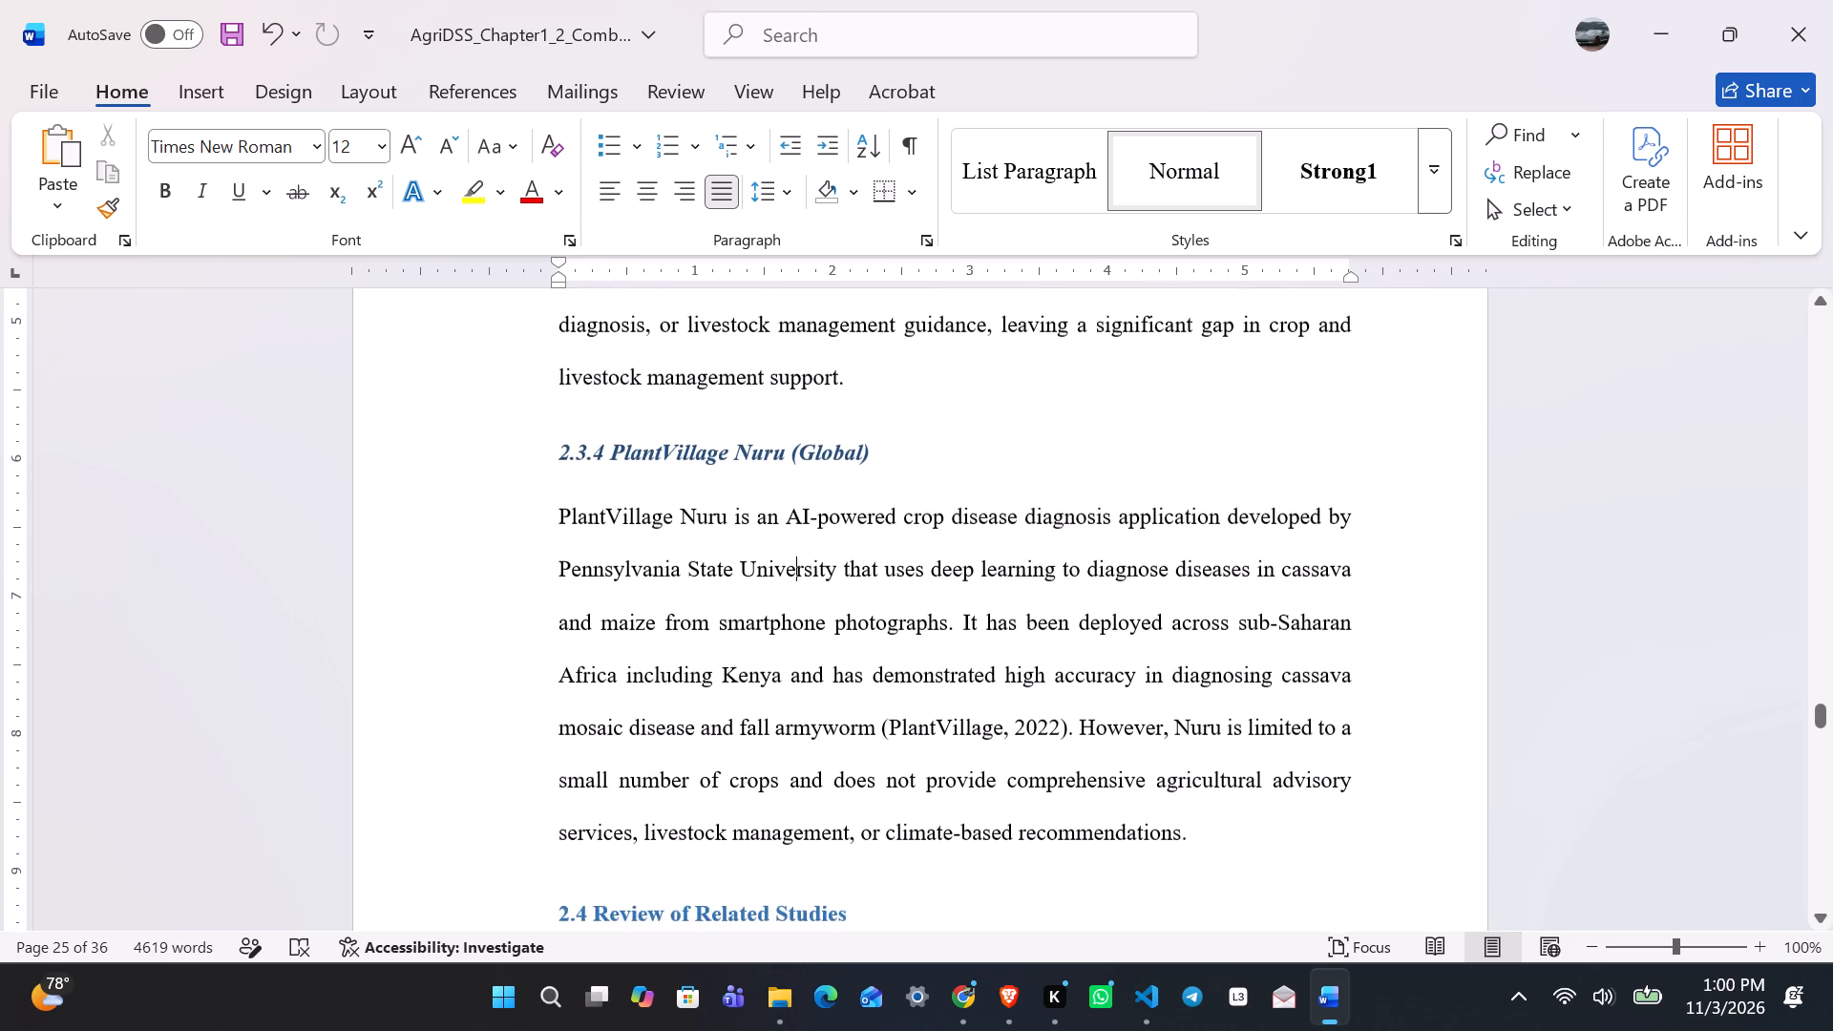
scroll(1113, 810, down, 2)
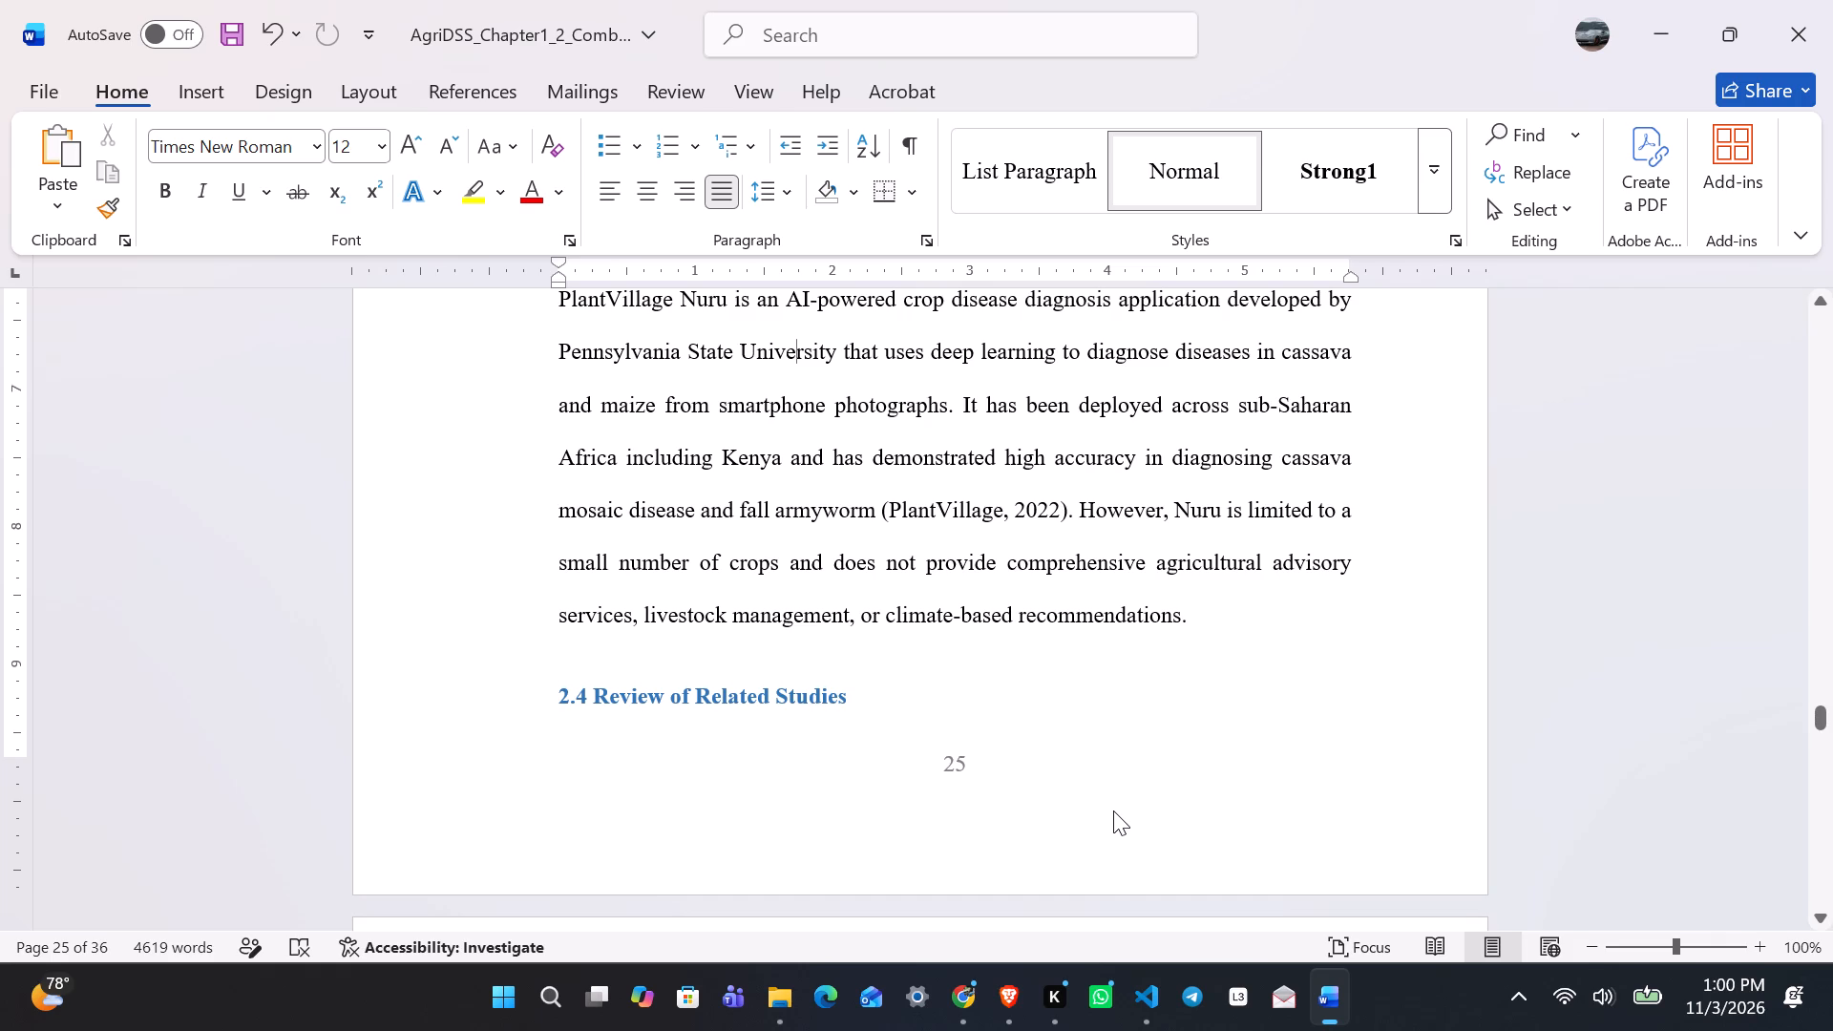
scroll(1113, 810, down, 1)
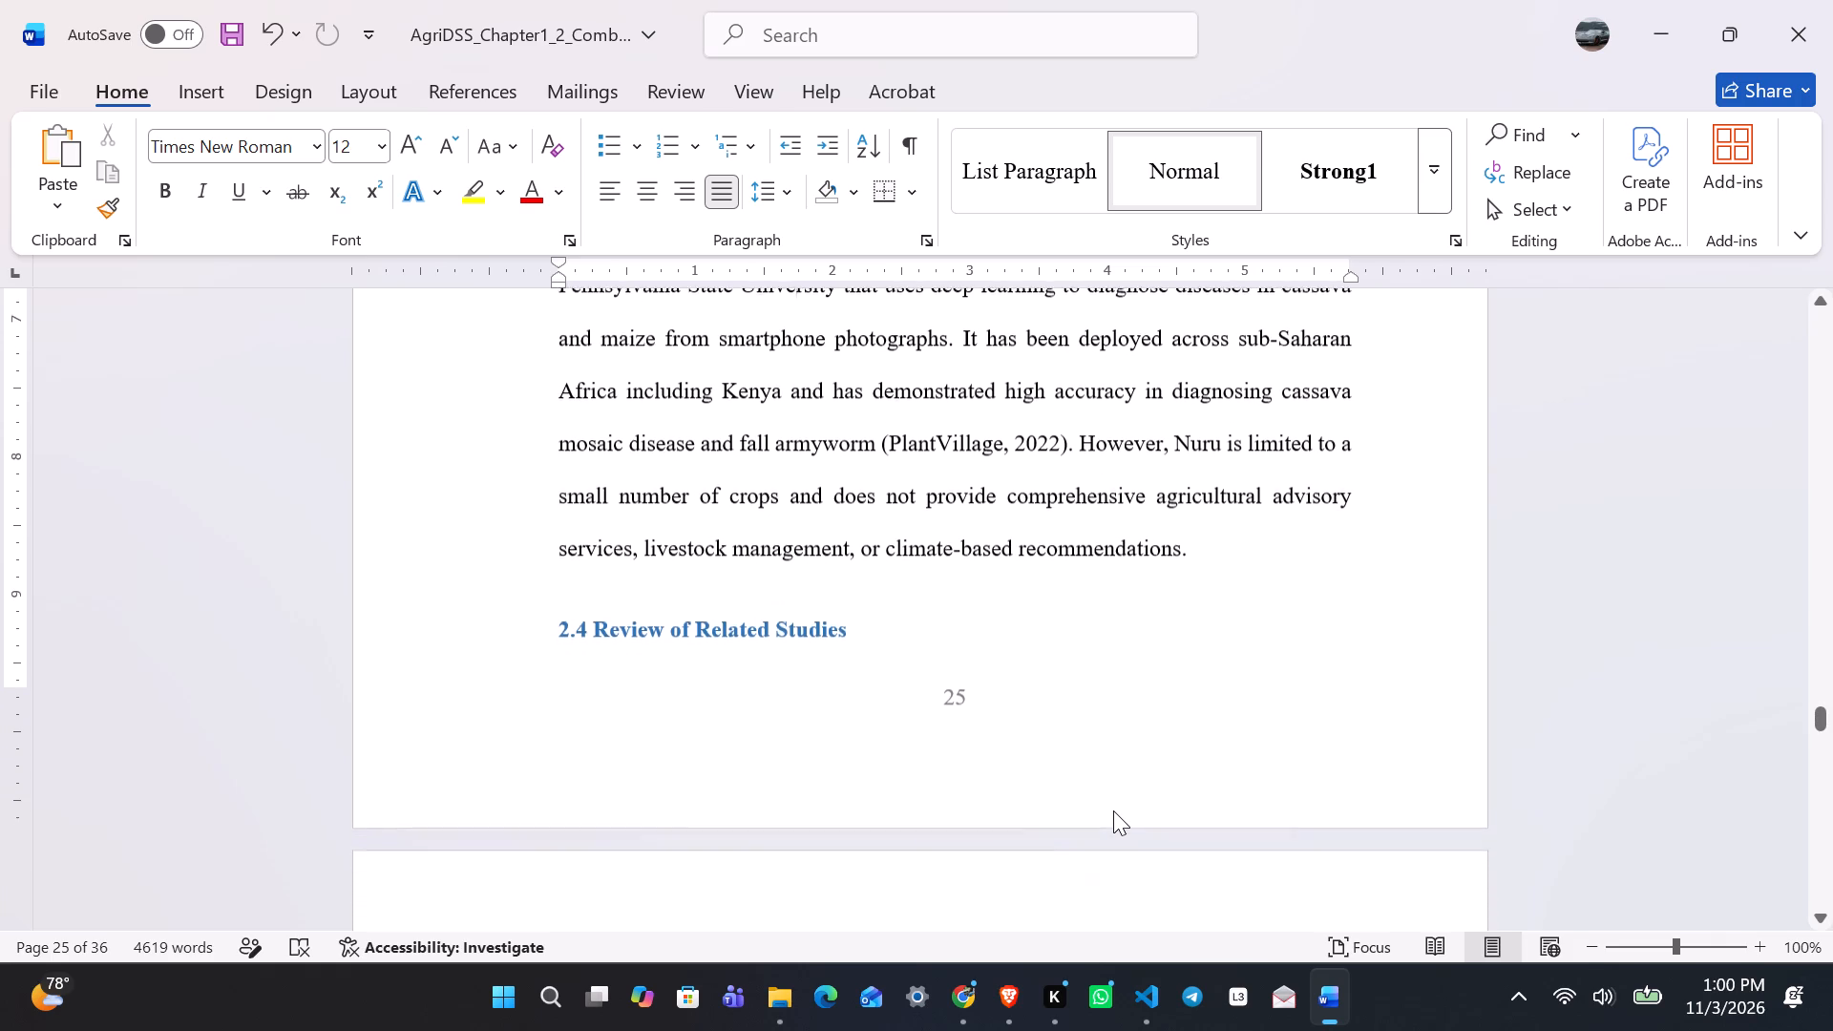
scroll(1113, 810, down, 1)
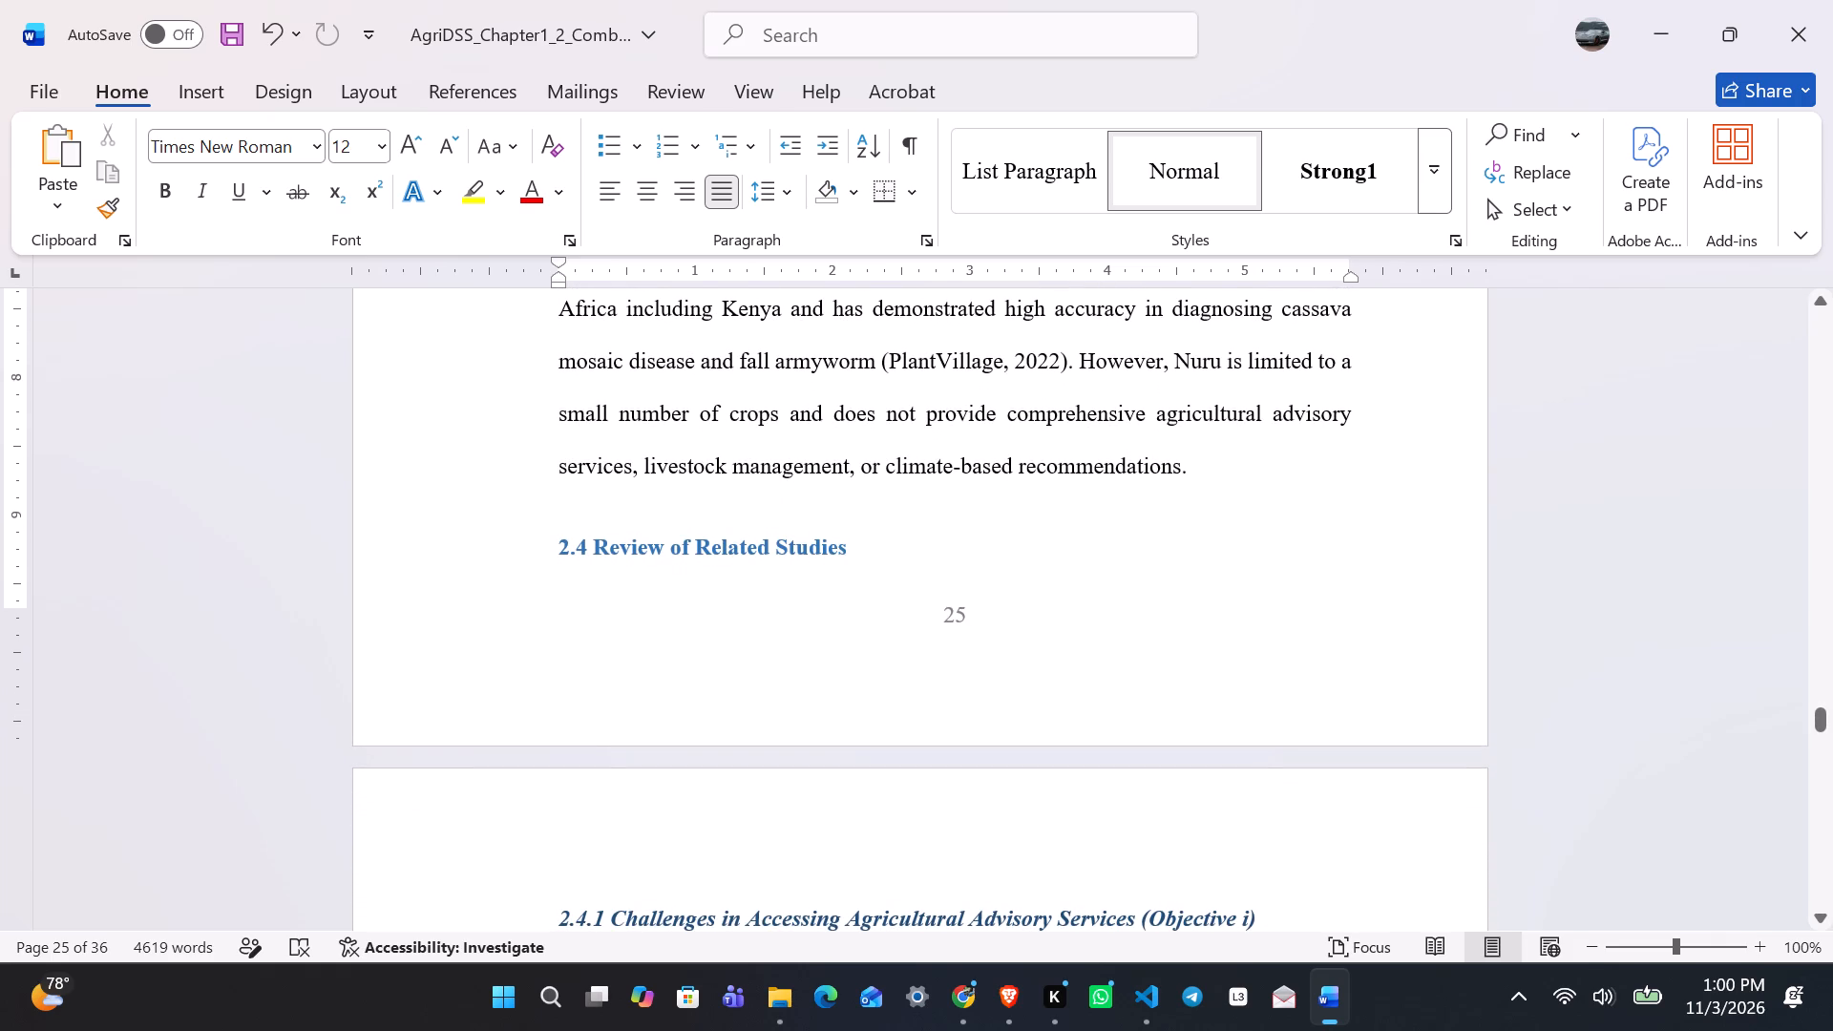
scroll(1113, 810, down, 1)
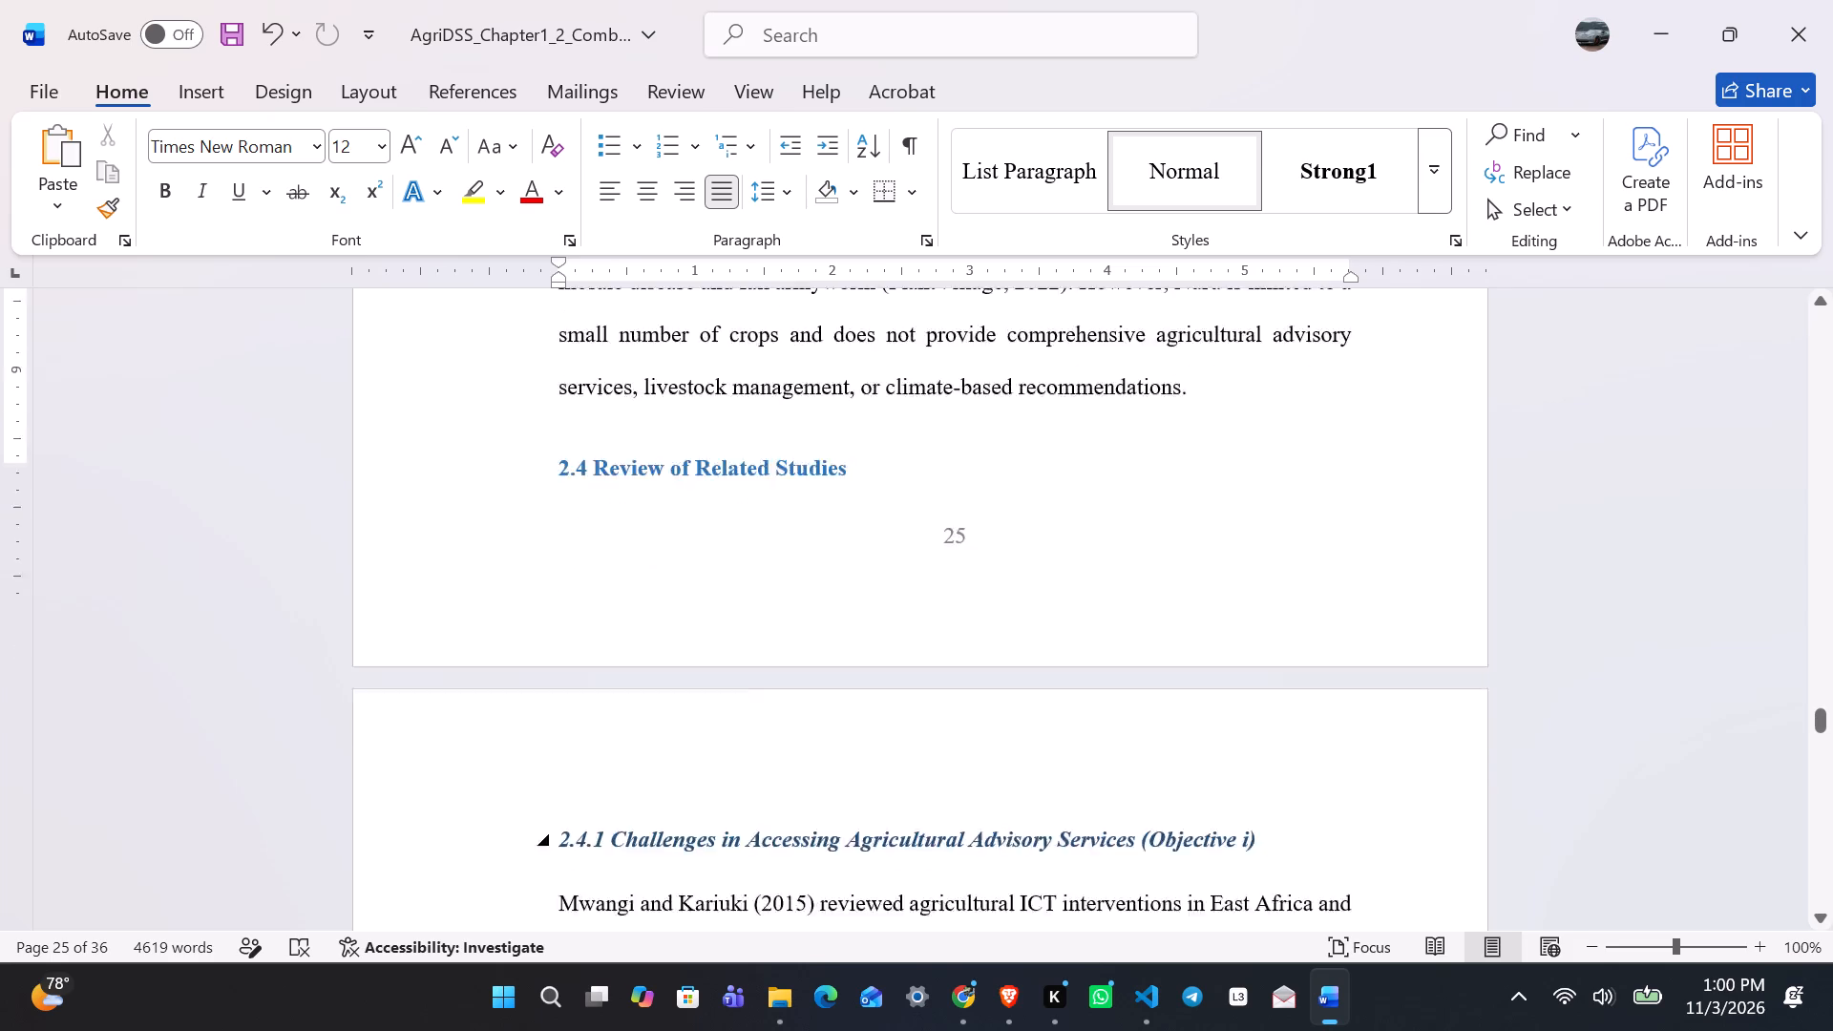
scroll(1113, 810, down, 5)
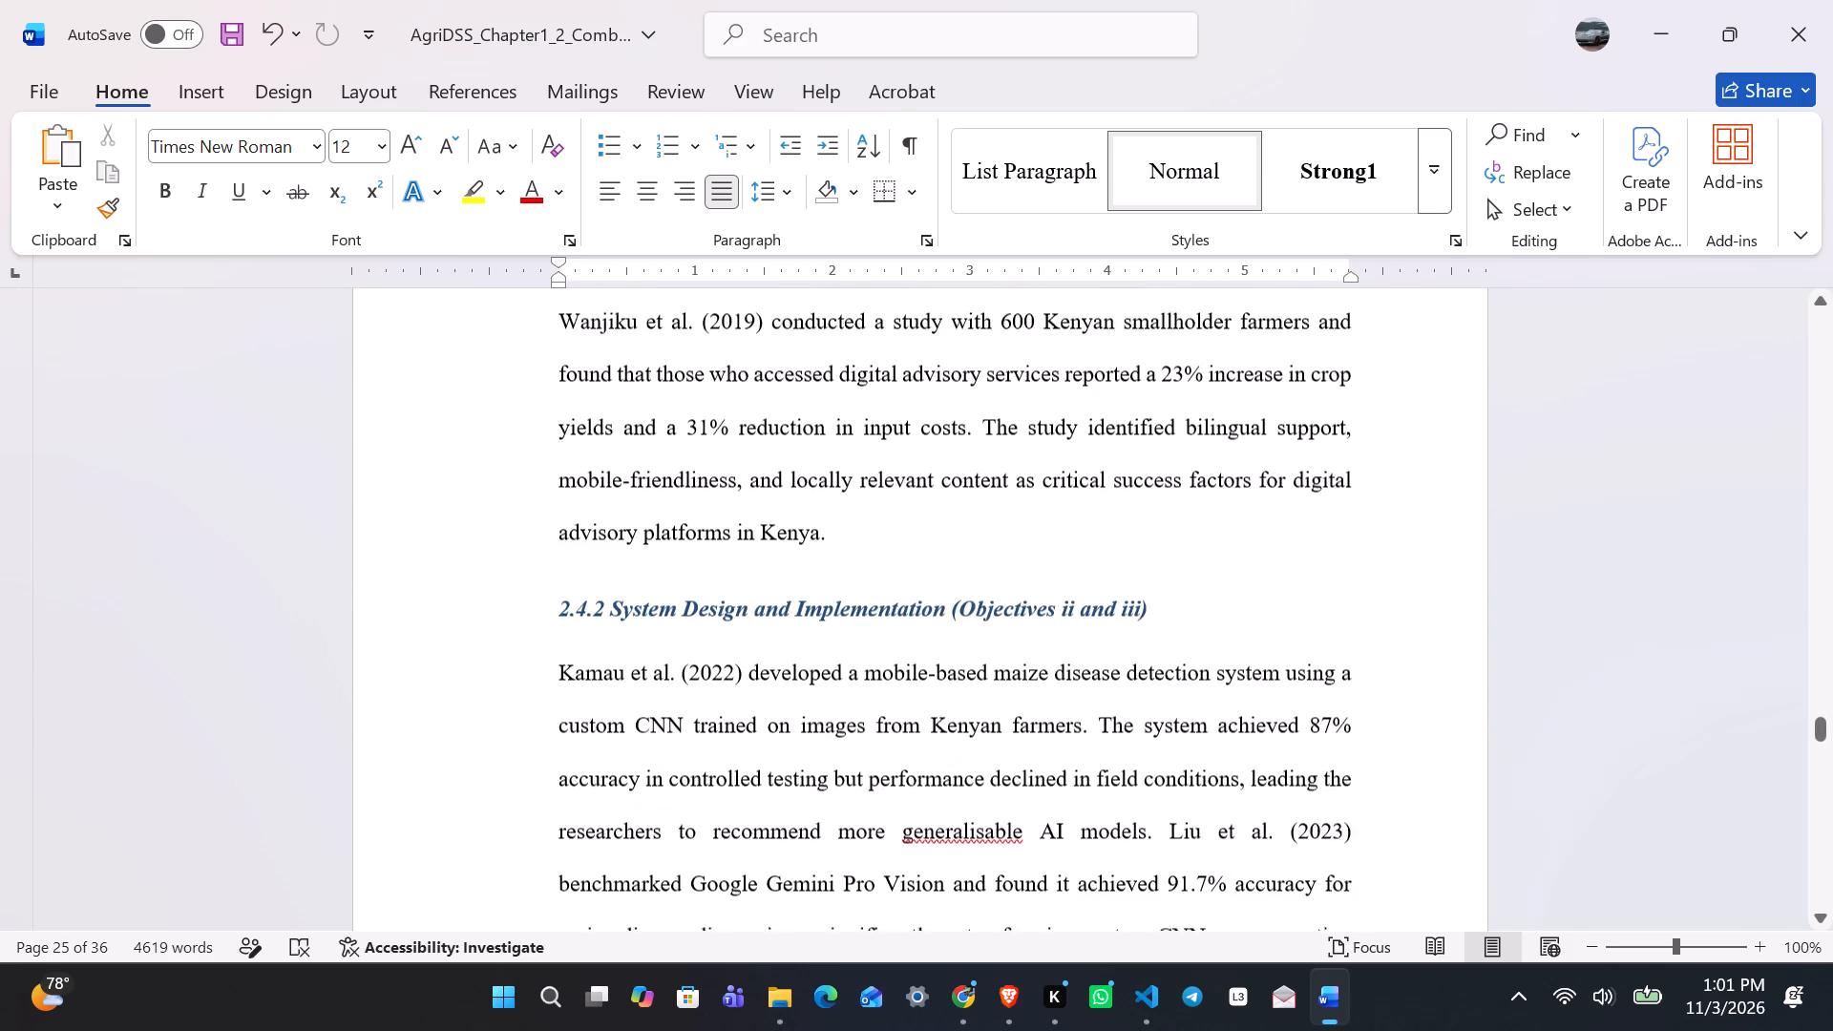
scroll(1113, 810, down, 1)
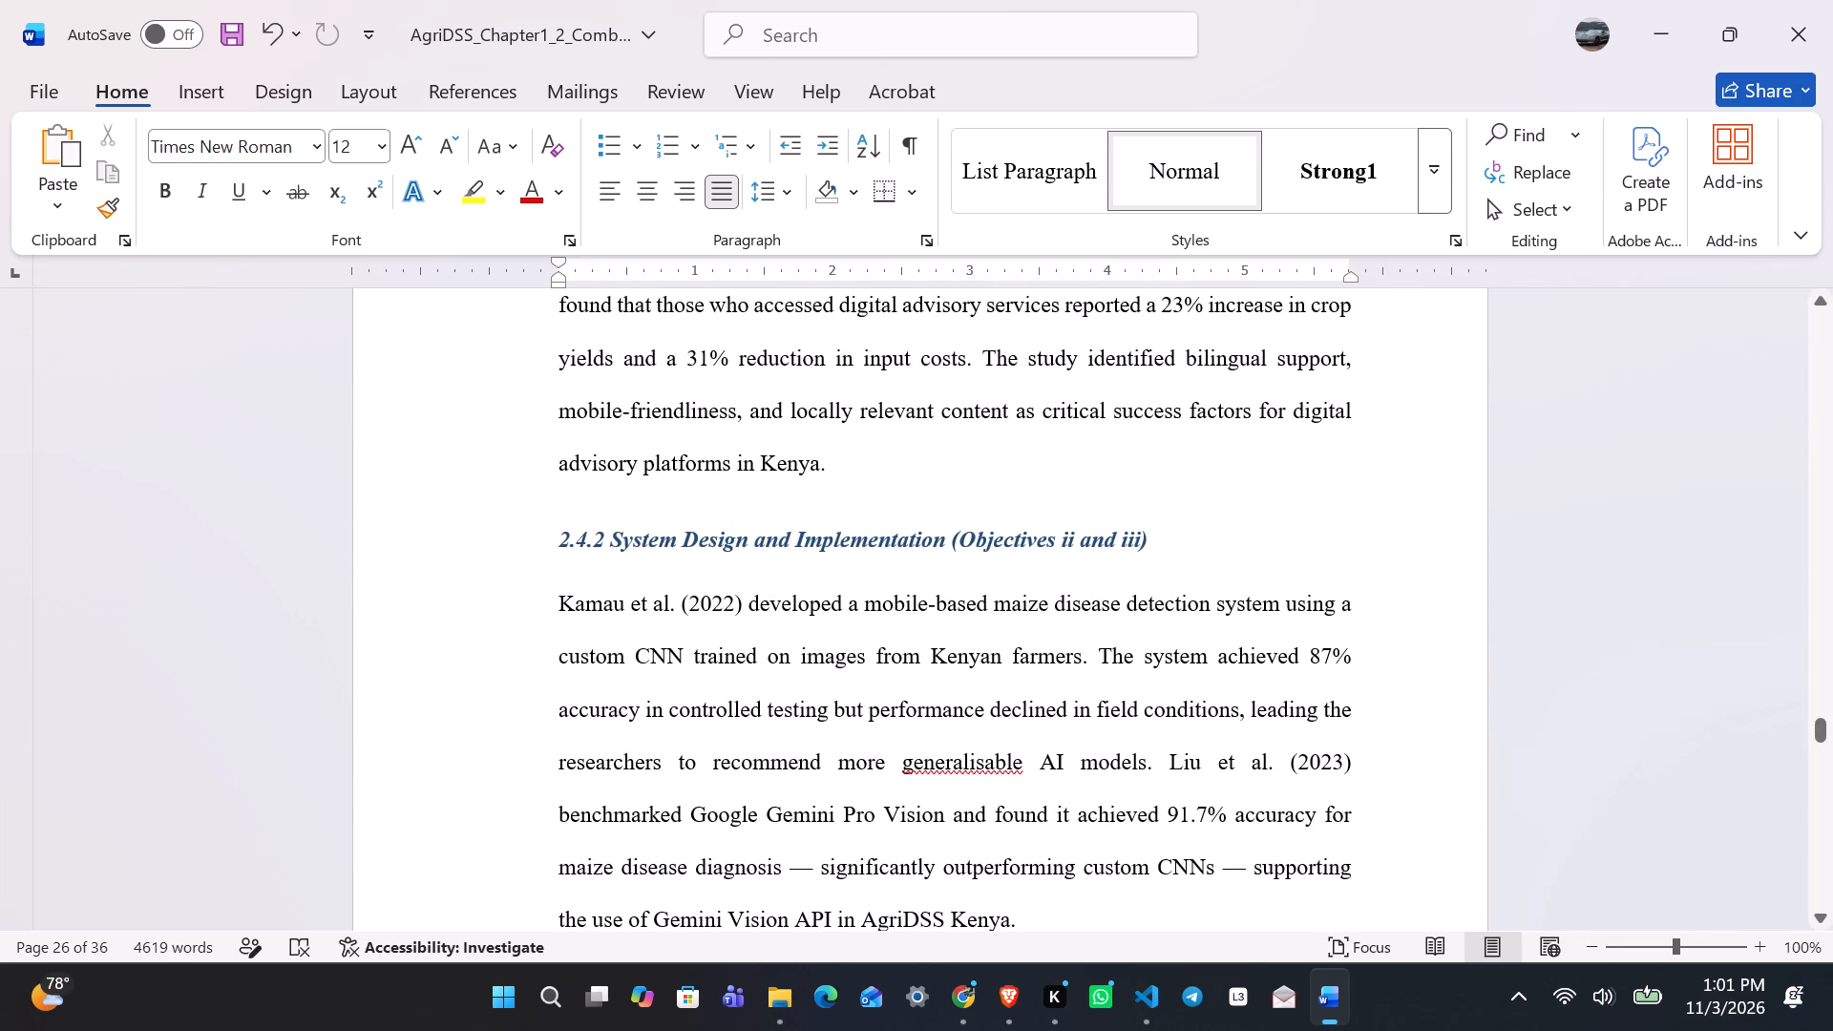
click(979, 766)
right_click(979, 766)
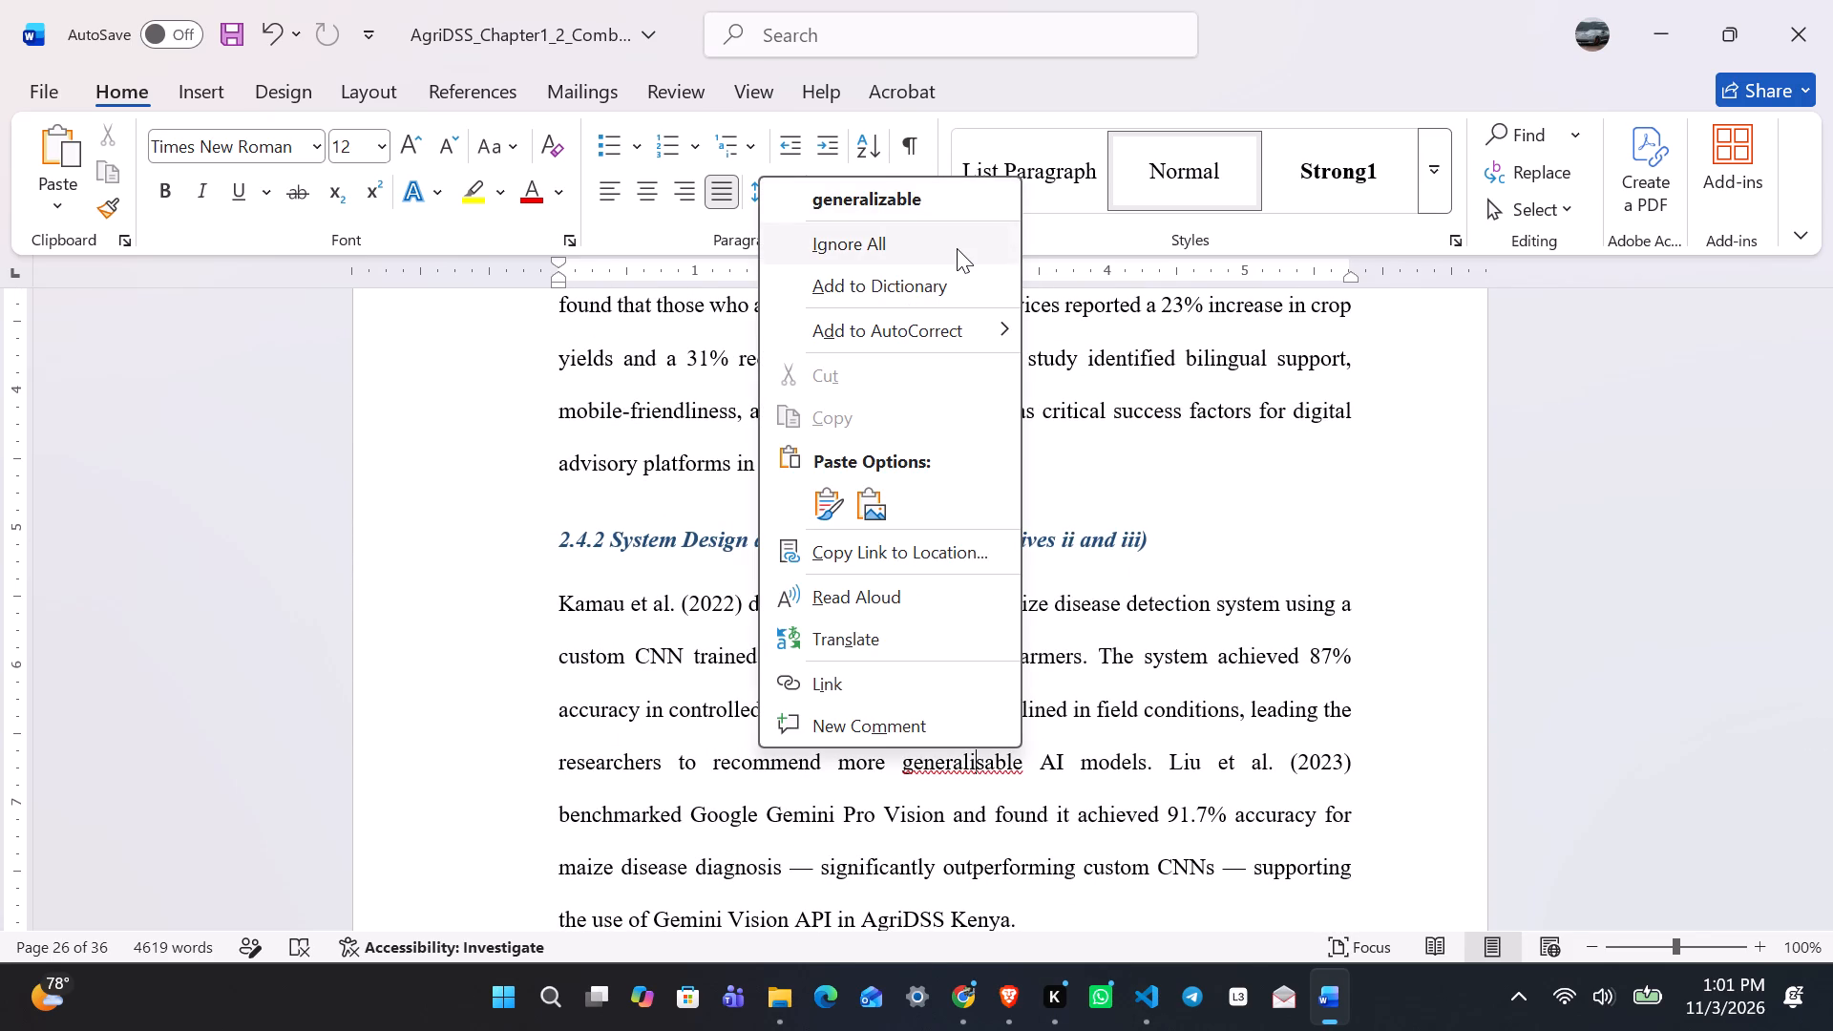
click(957, 248)
Ignore all spelling flags on the cited surname "Kleppmann" in the second paragraph of section 2.4.2.
scroll(1022, 583, down, 2)
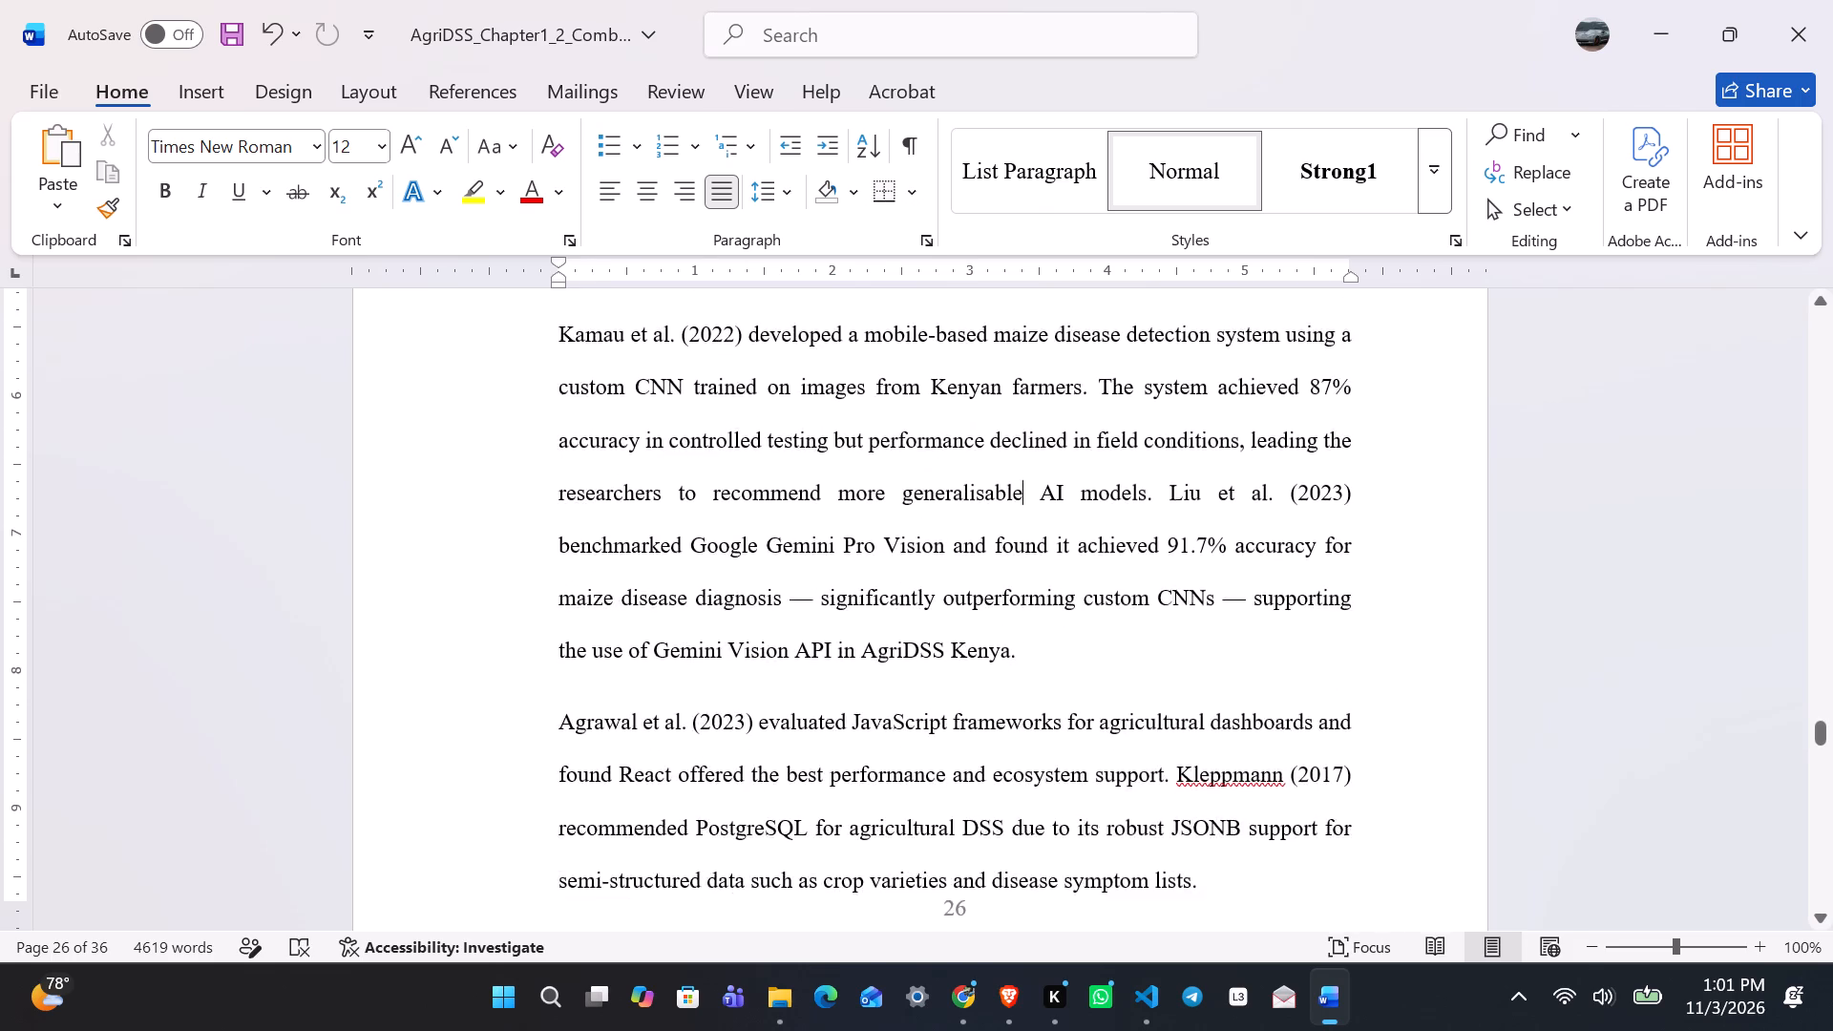
scroll(1022, 583, down, 1)
click(1197, 398)
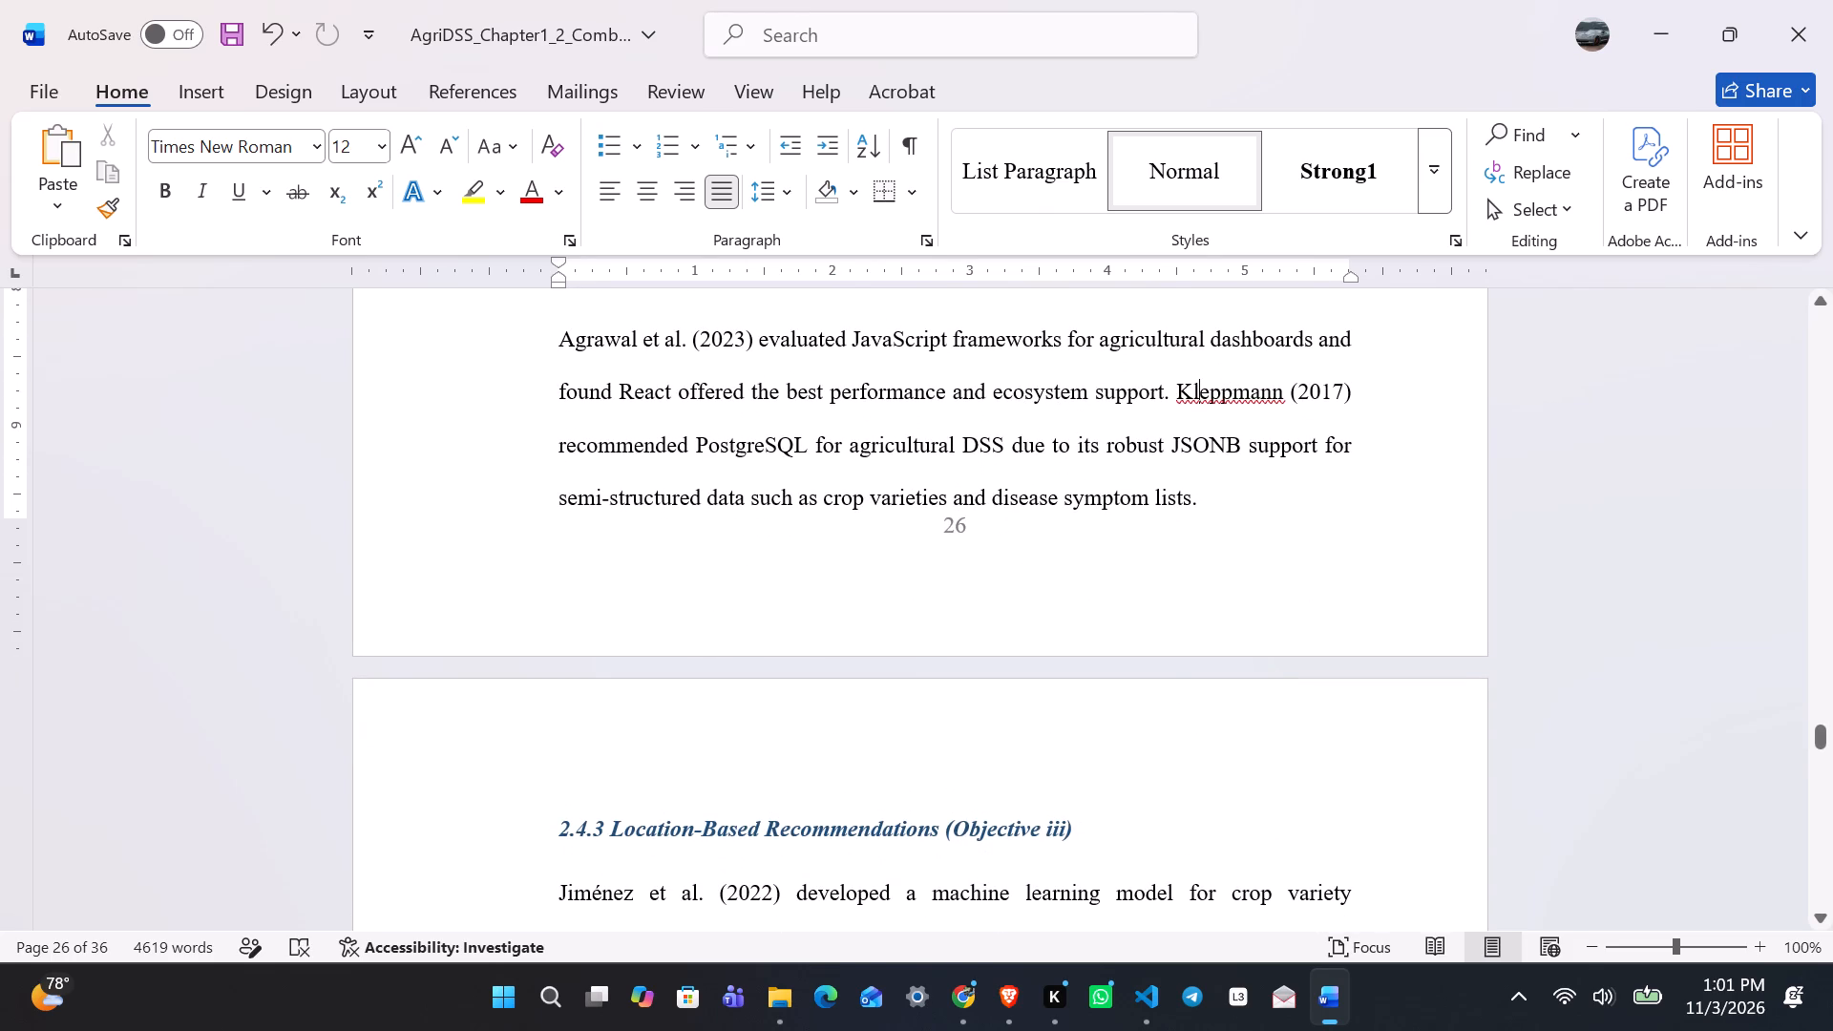
right_click(1197, 398)
click(1058, 468)
Remove the blue shading from the Feature and iShamba header cells of the section 2.5 comparison table.
scroll(1240, 616, down, 4)
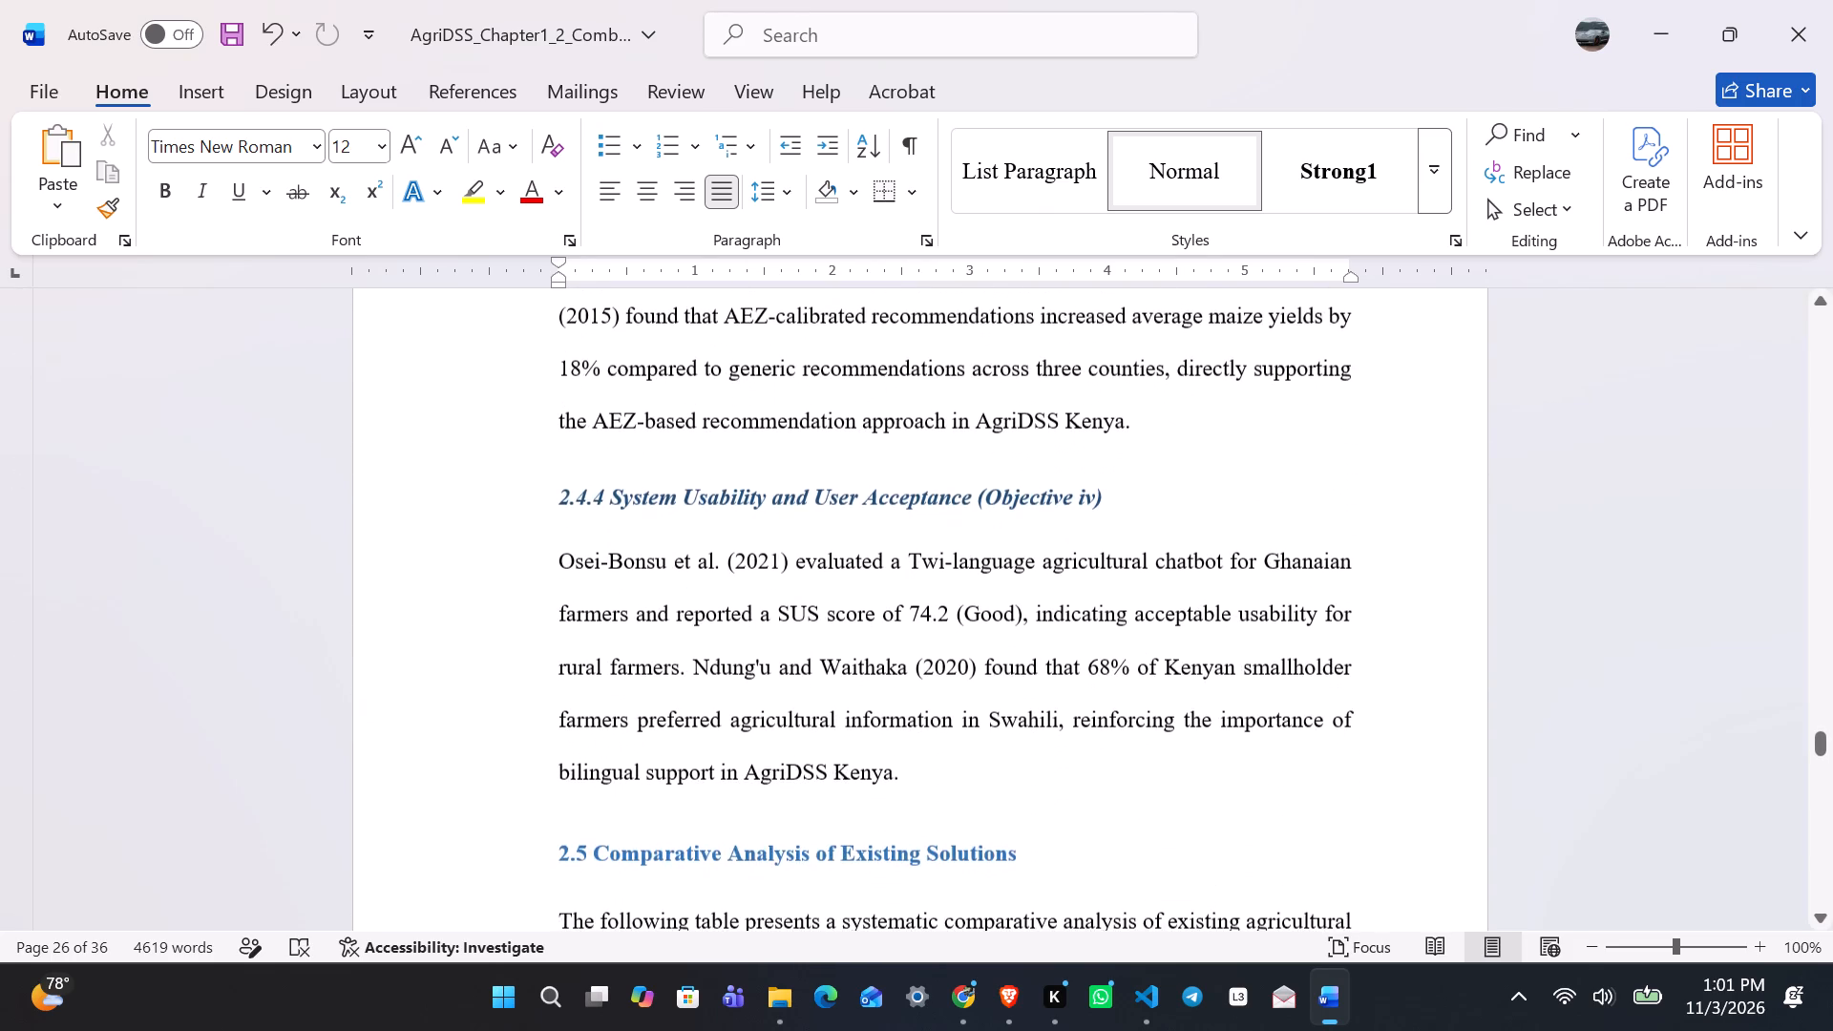
scroll(1240, 616, down, 3)
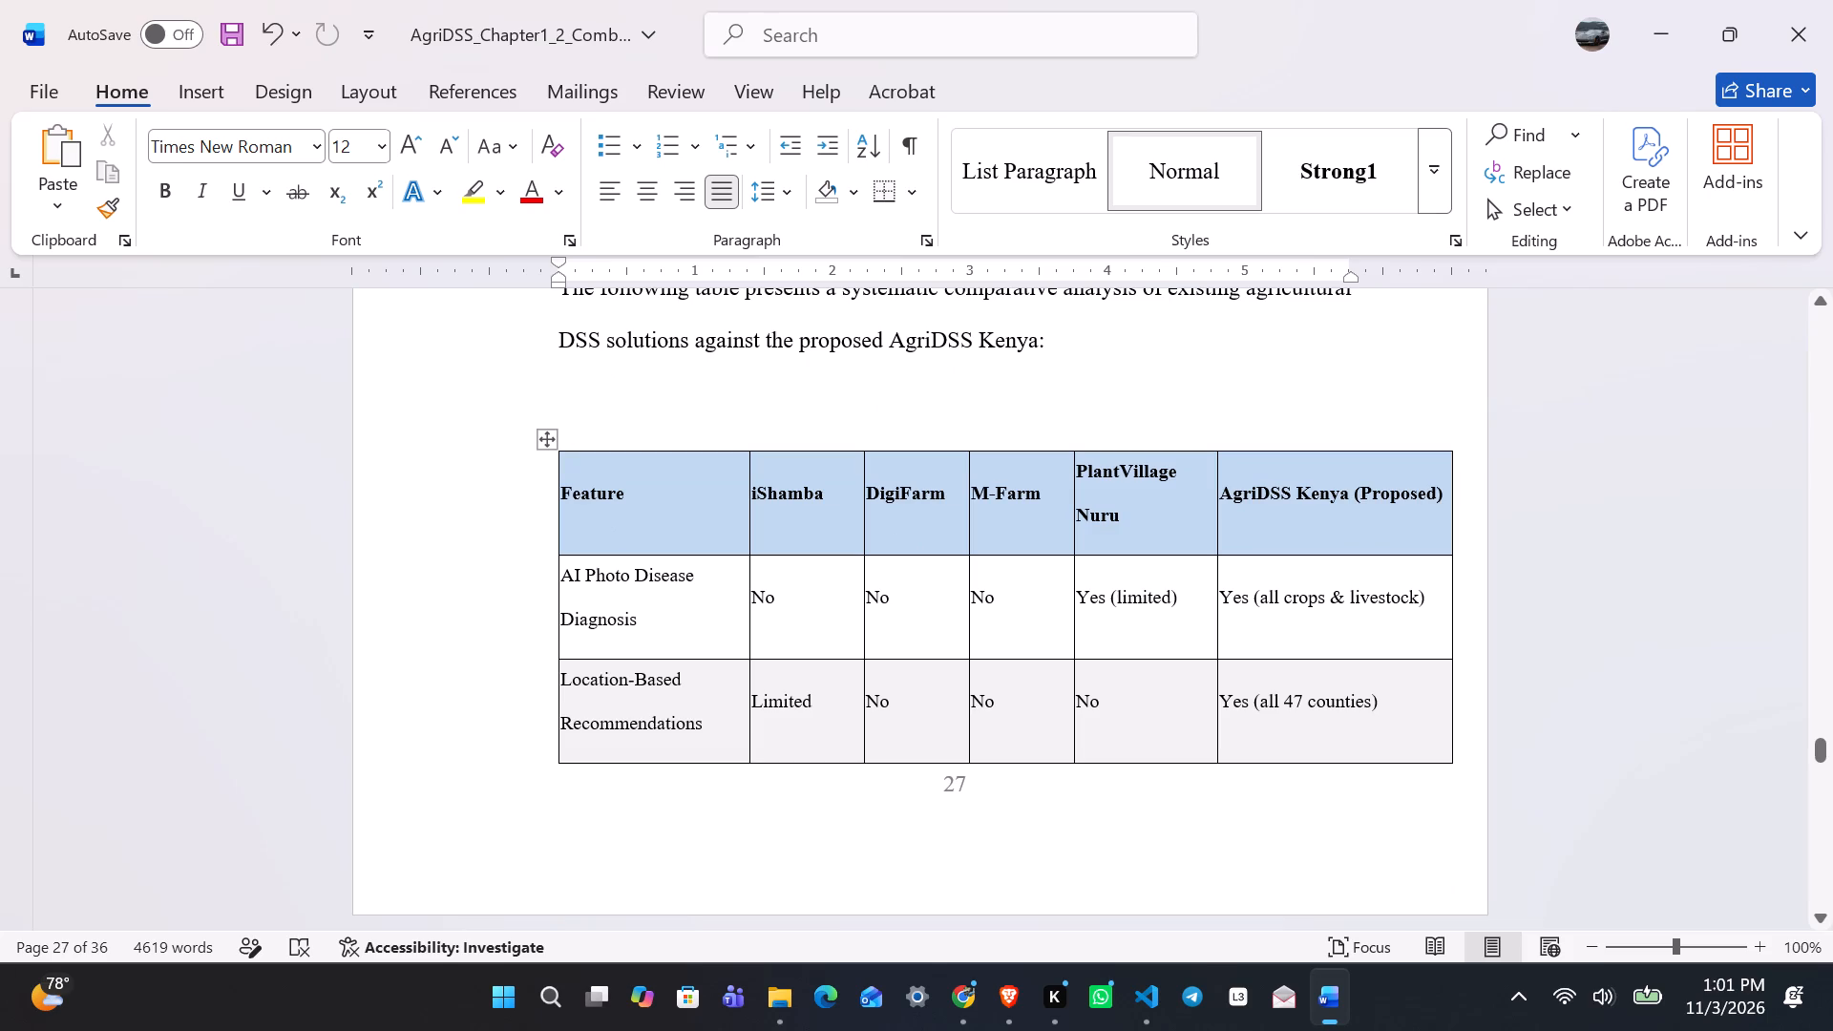
click(719, 525)
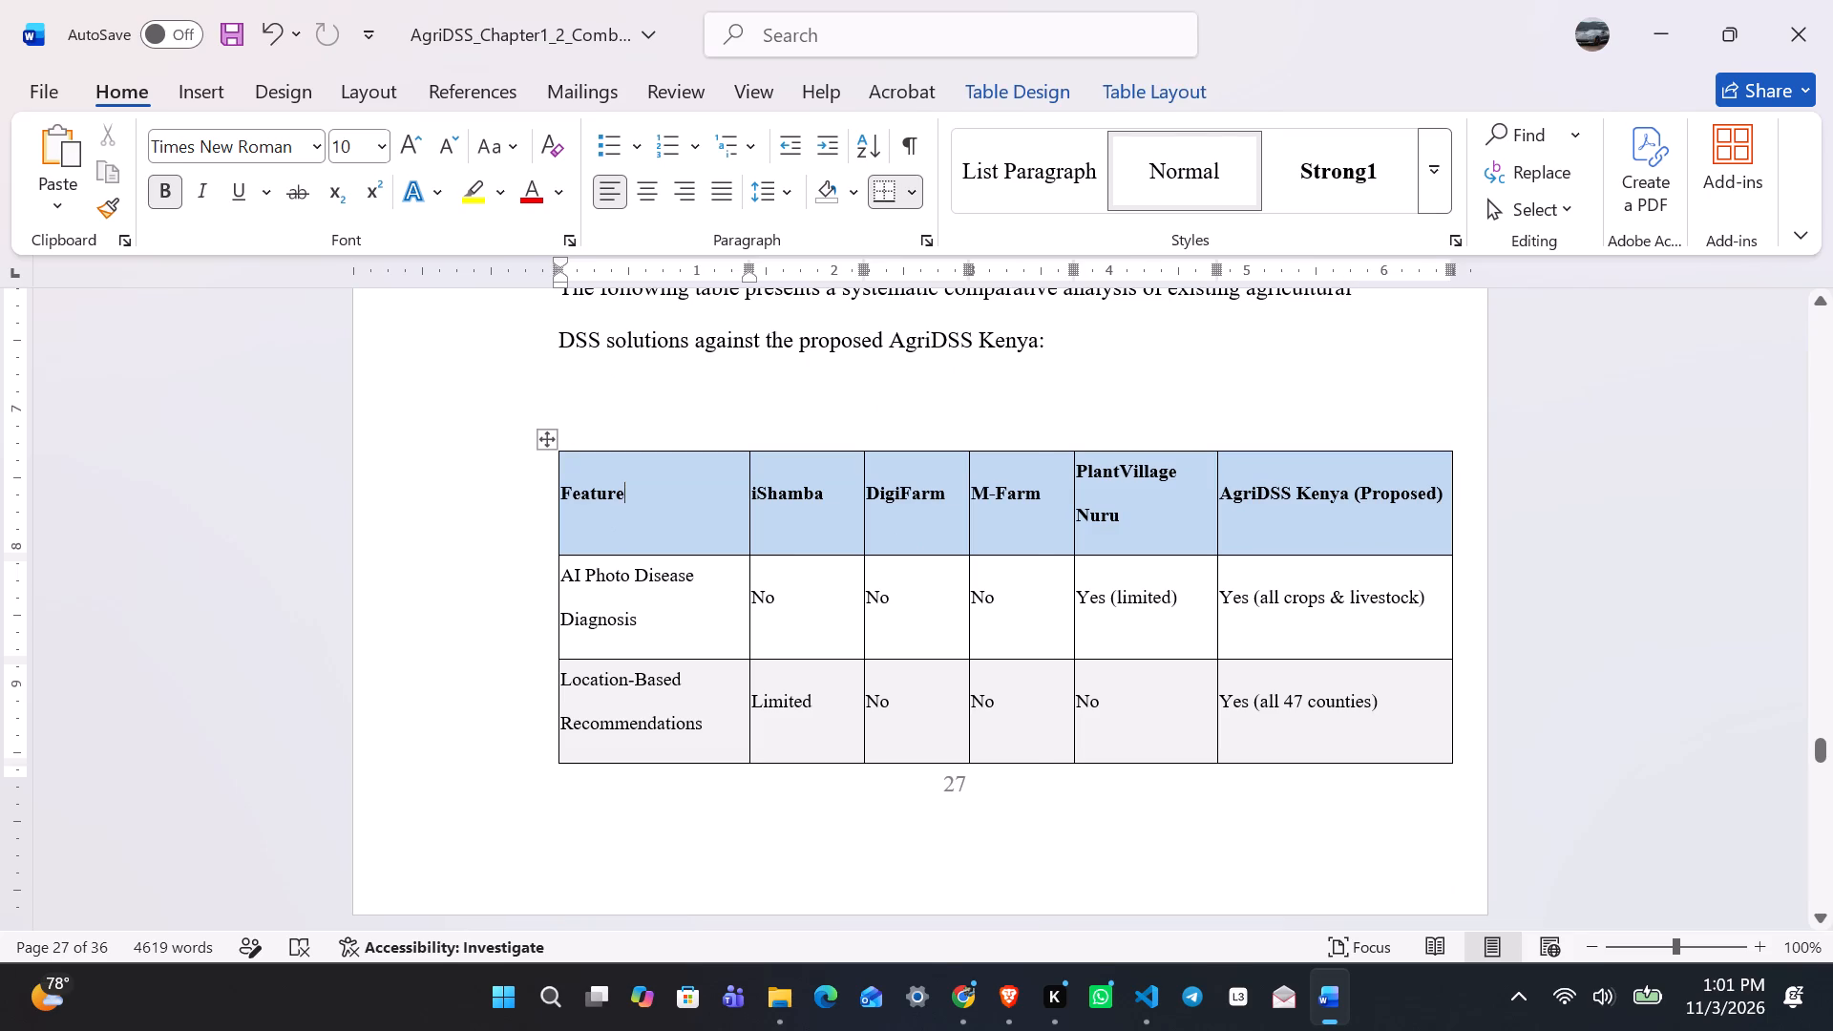
right_click(719, 525)
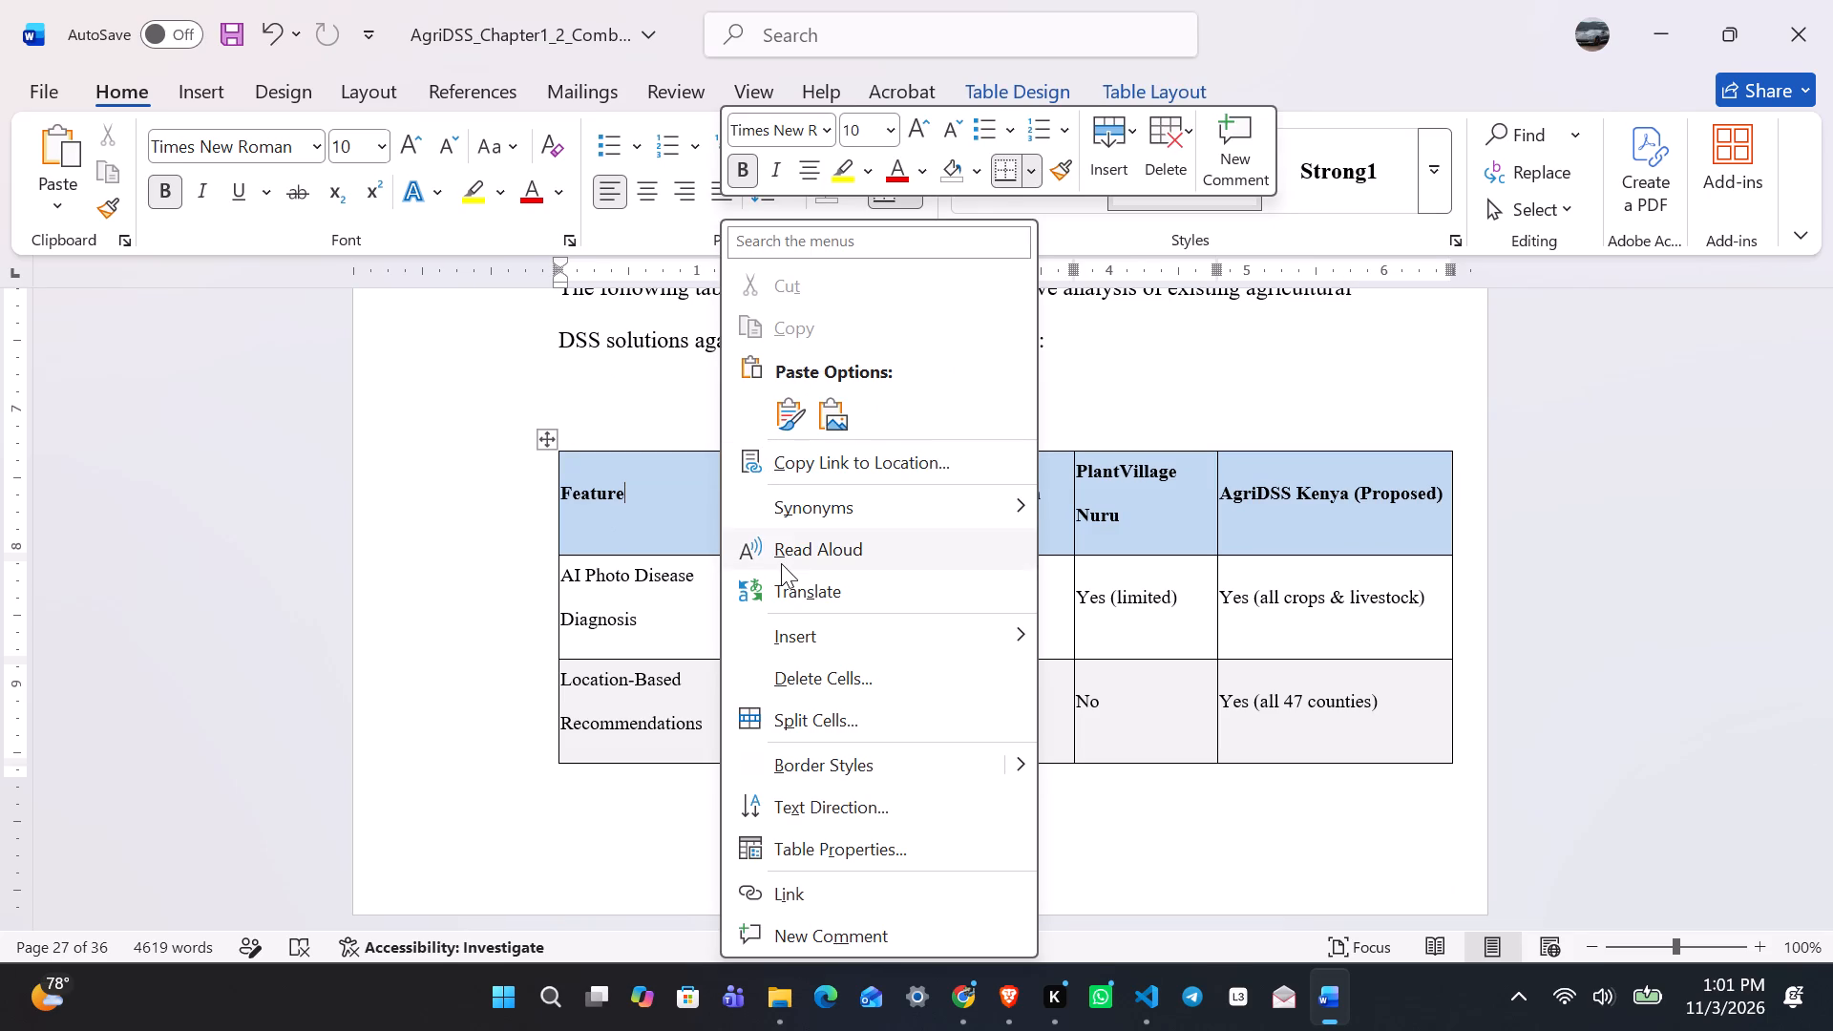
click(682, 486)
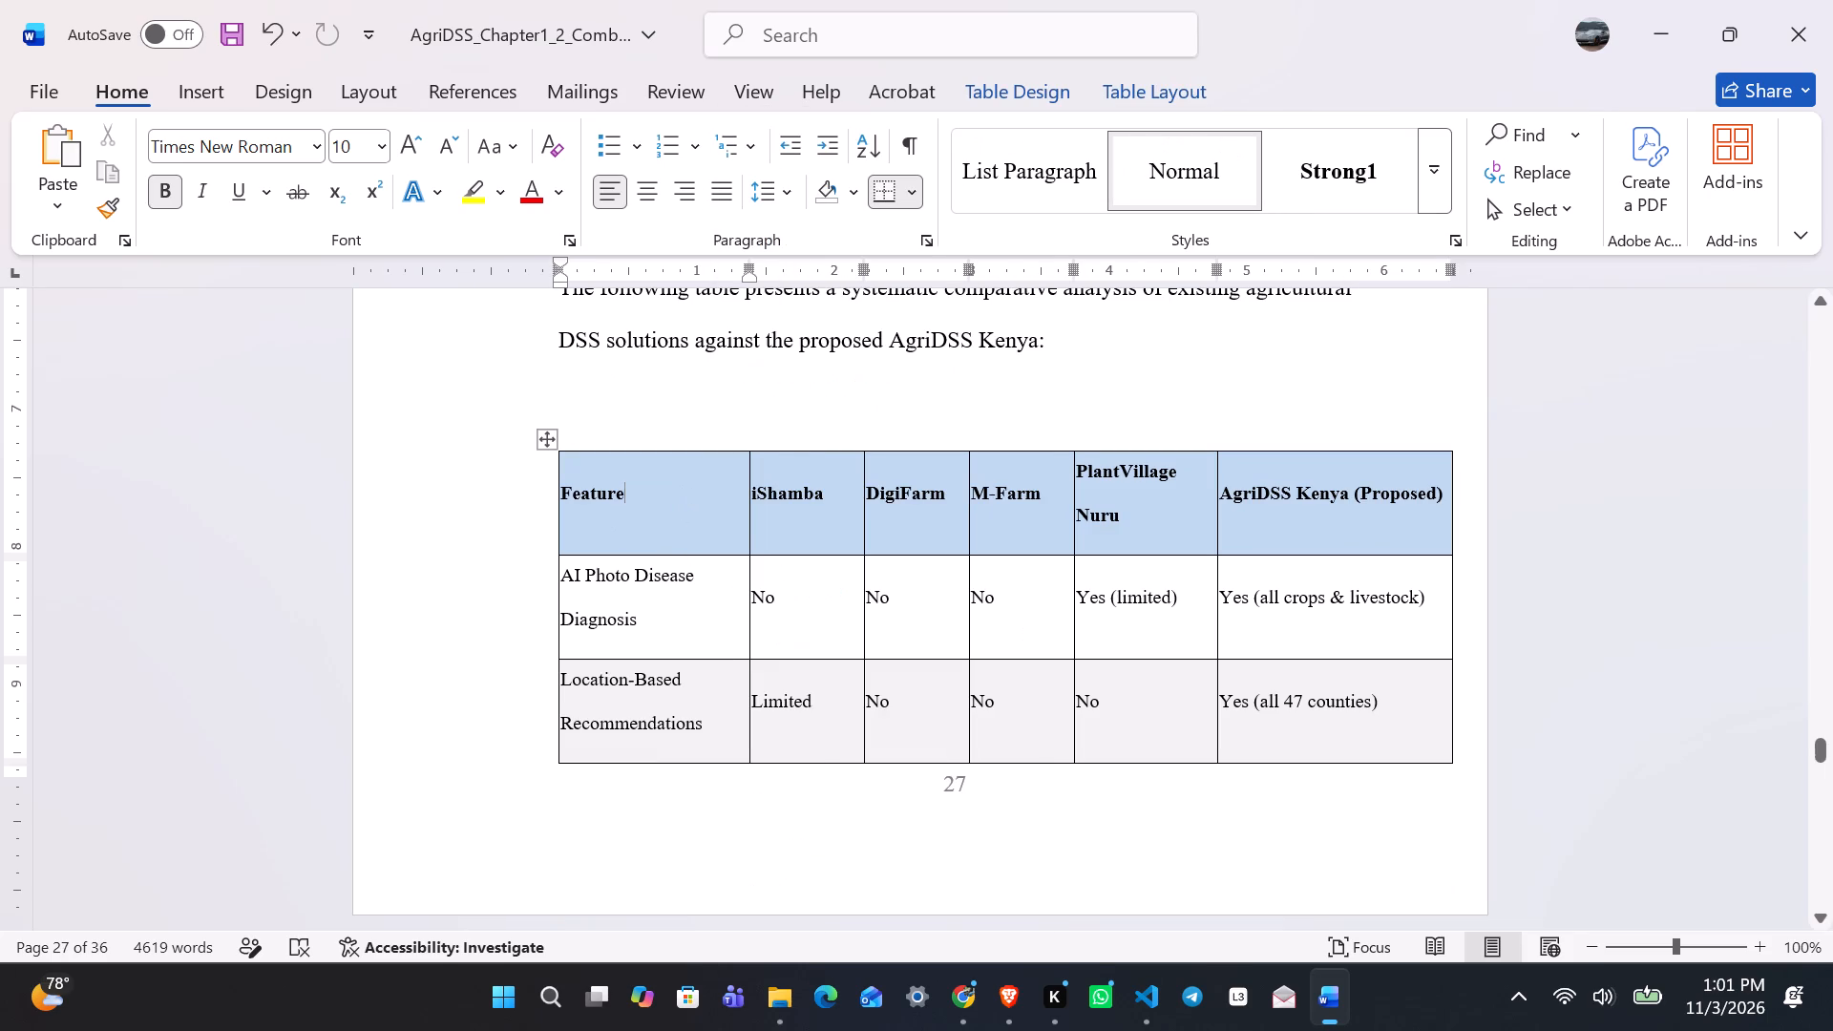
right_click(682, 486)
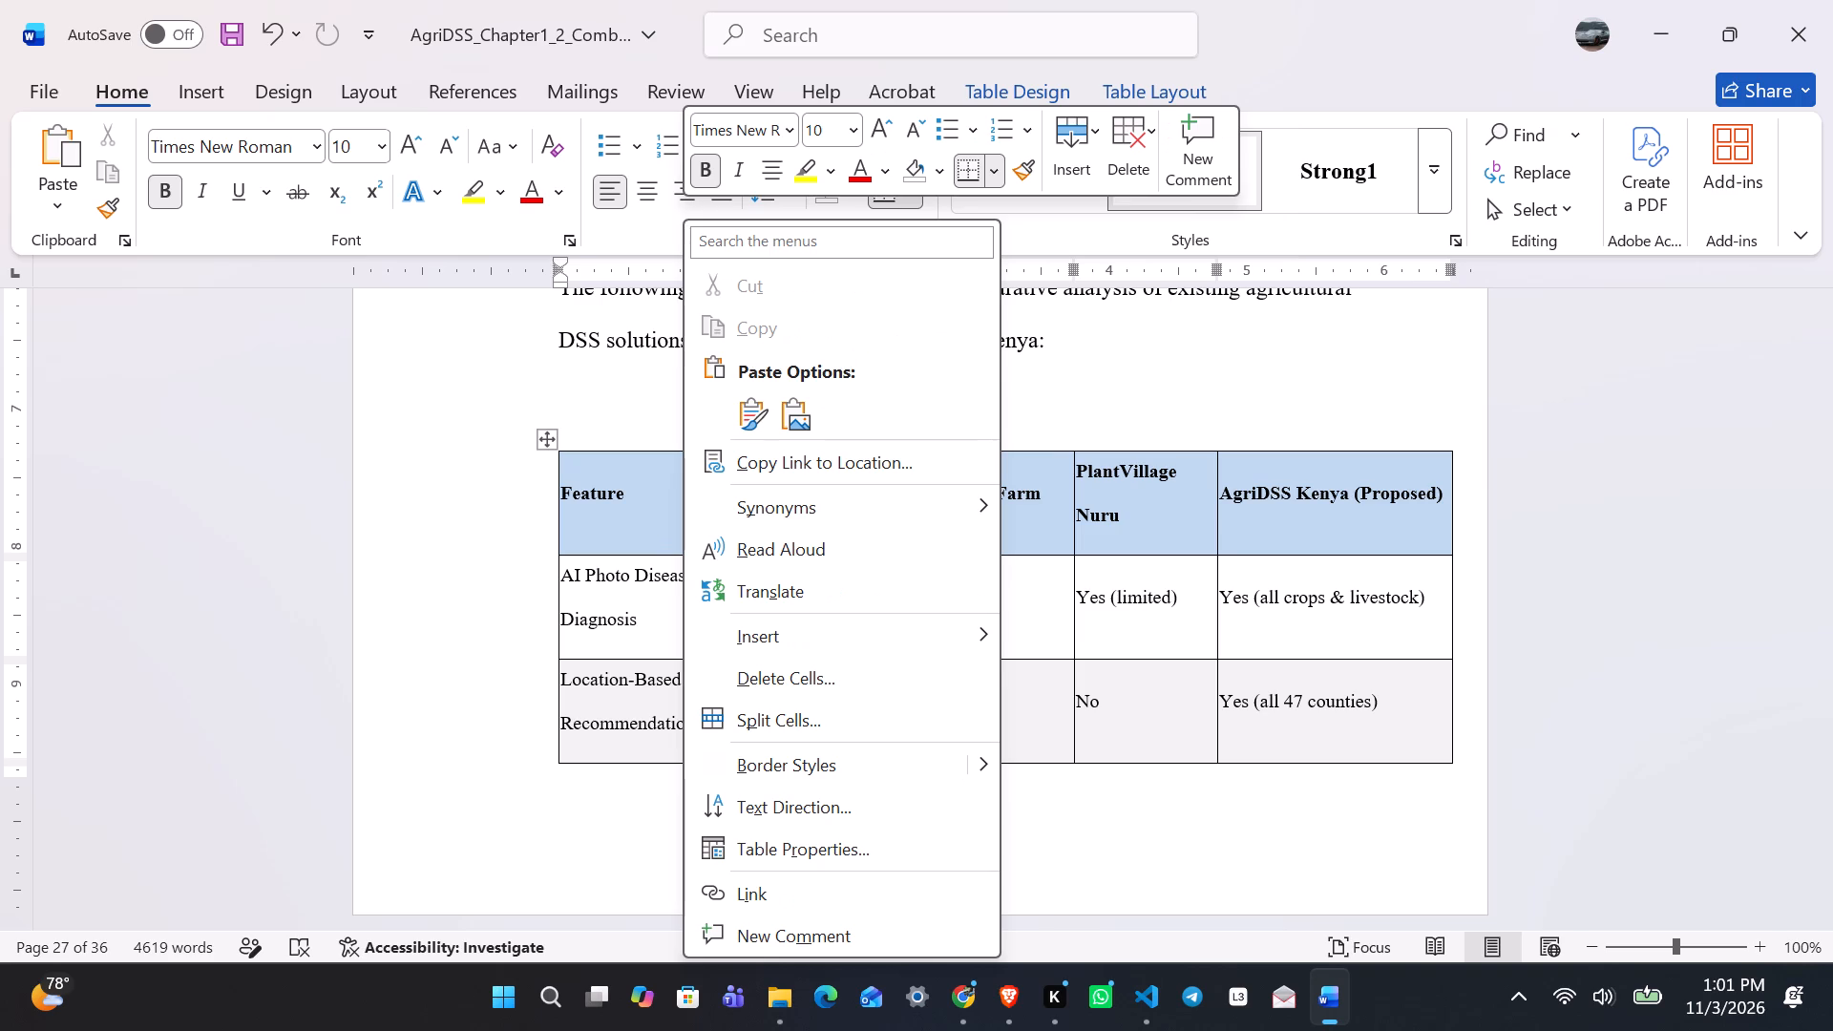
click(634, 494)
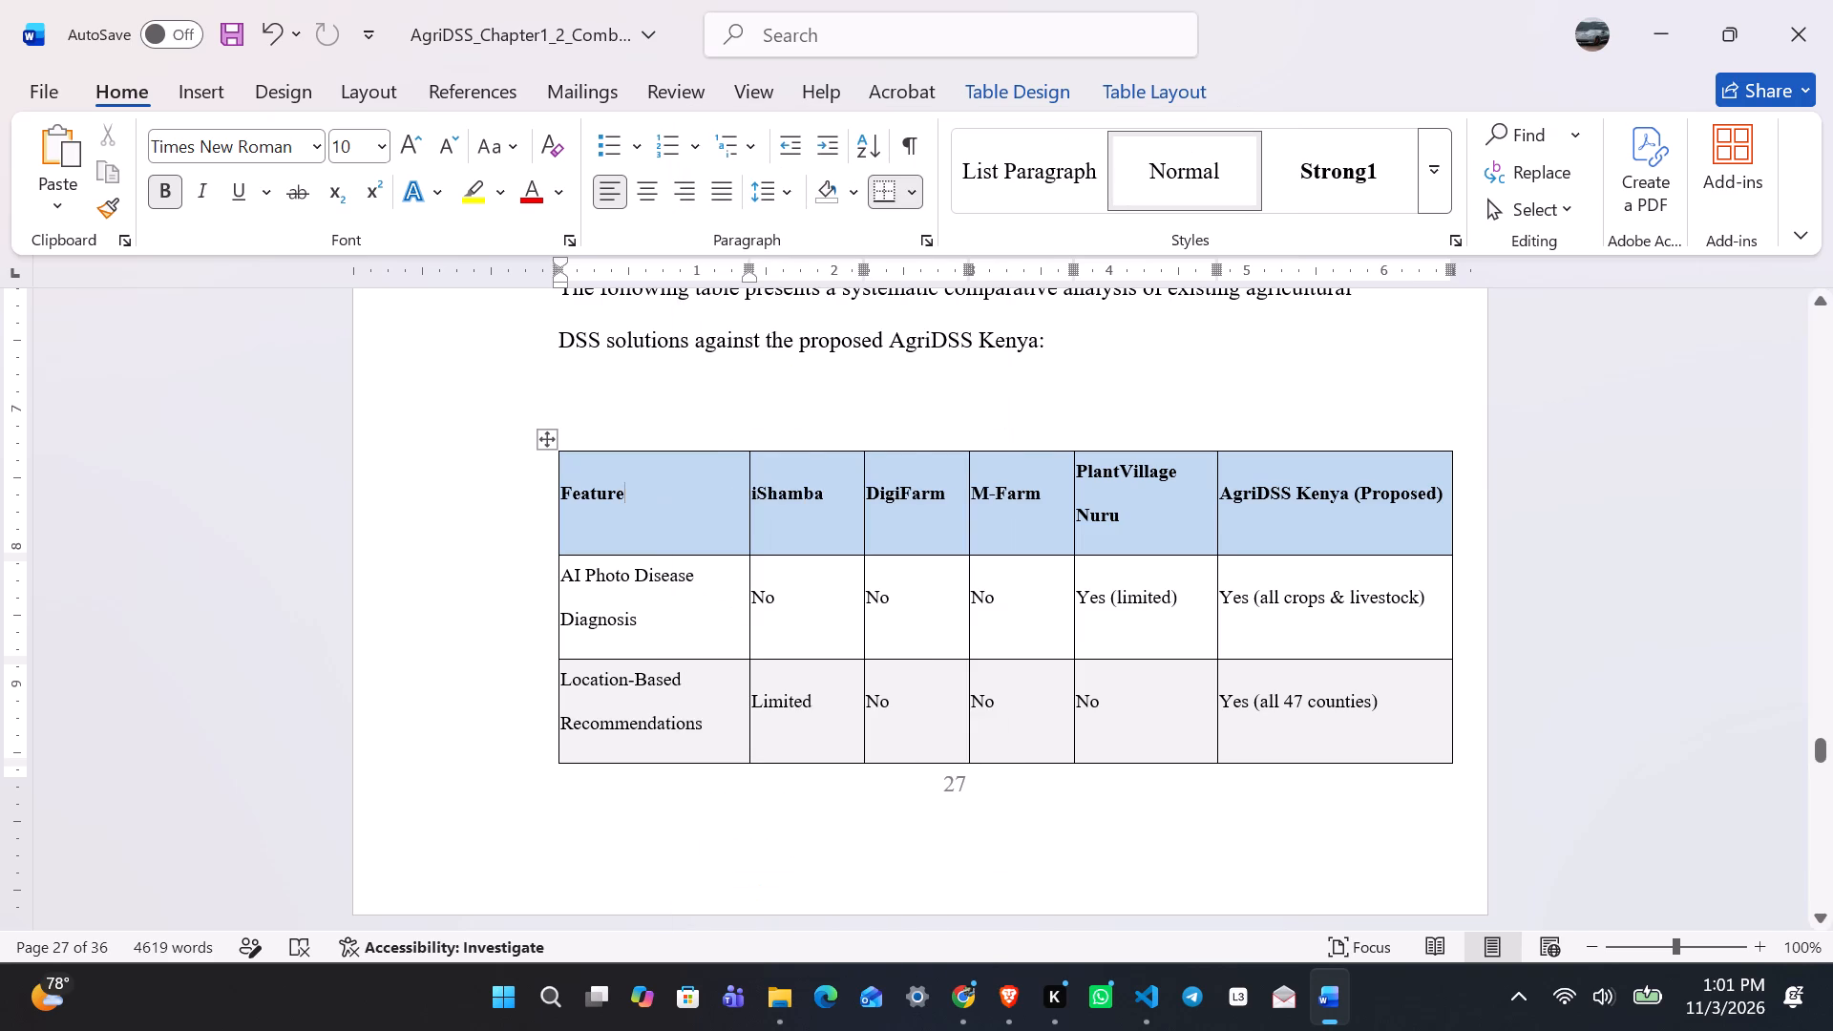
click(821, 196)
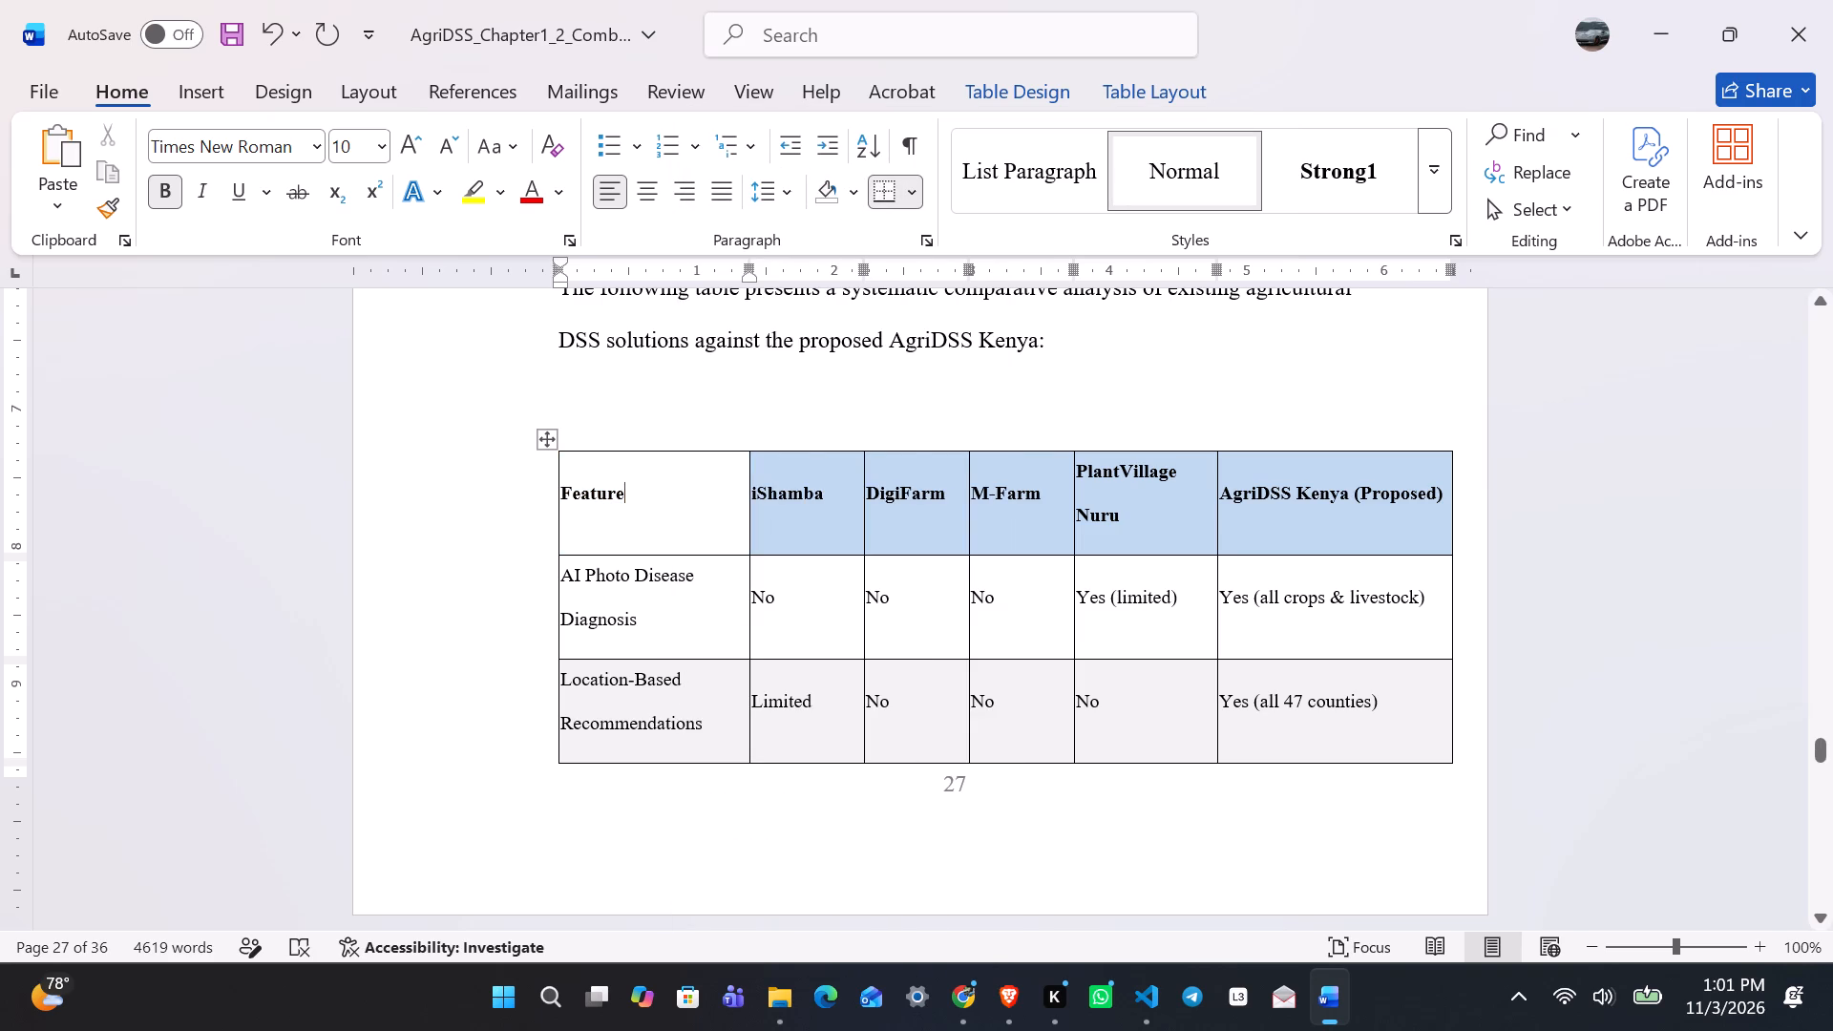
click(817, 486)
click(831, 195)
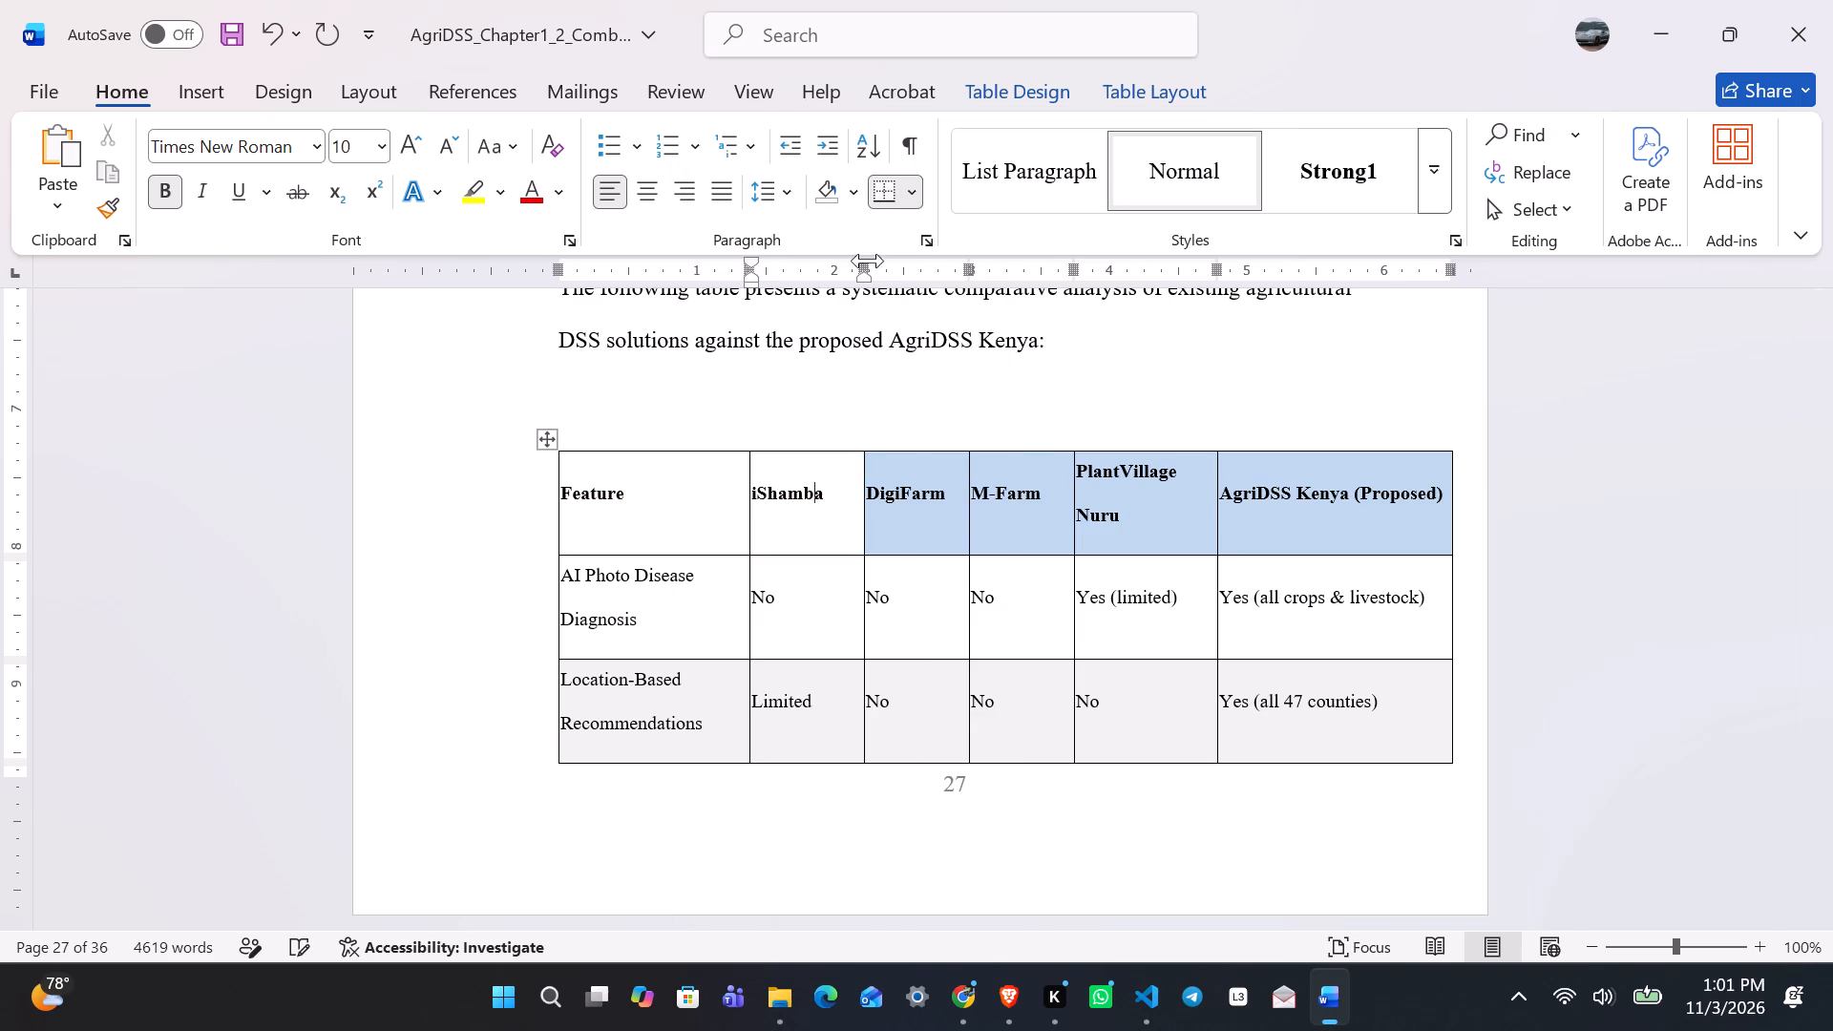
Clear the blue shading from the DigiFarm, PlantVillage Nuru, M-Farm and AgriDSS Kenya (Proposed) header cells of the comparison table.
click(928, 463)
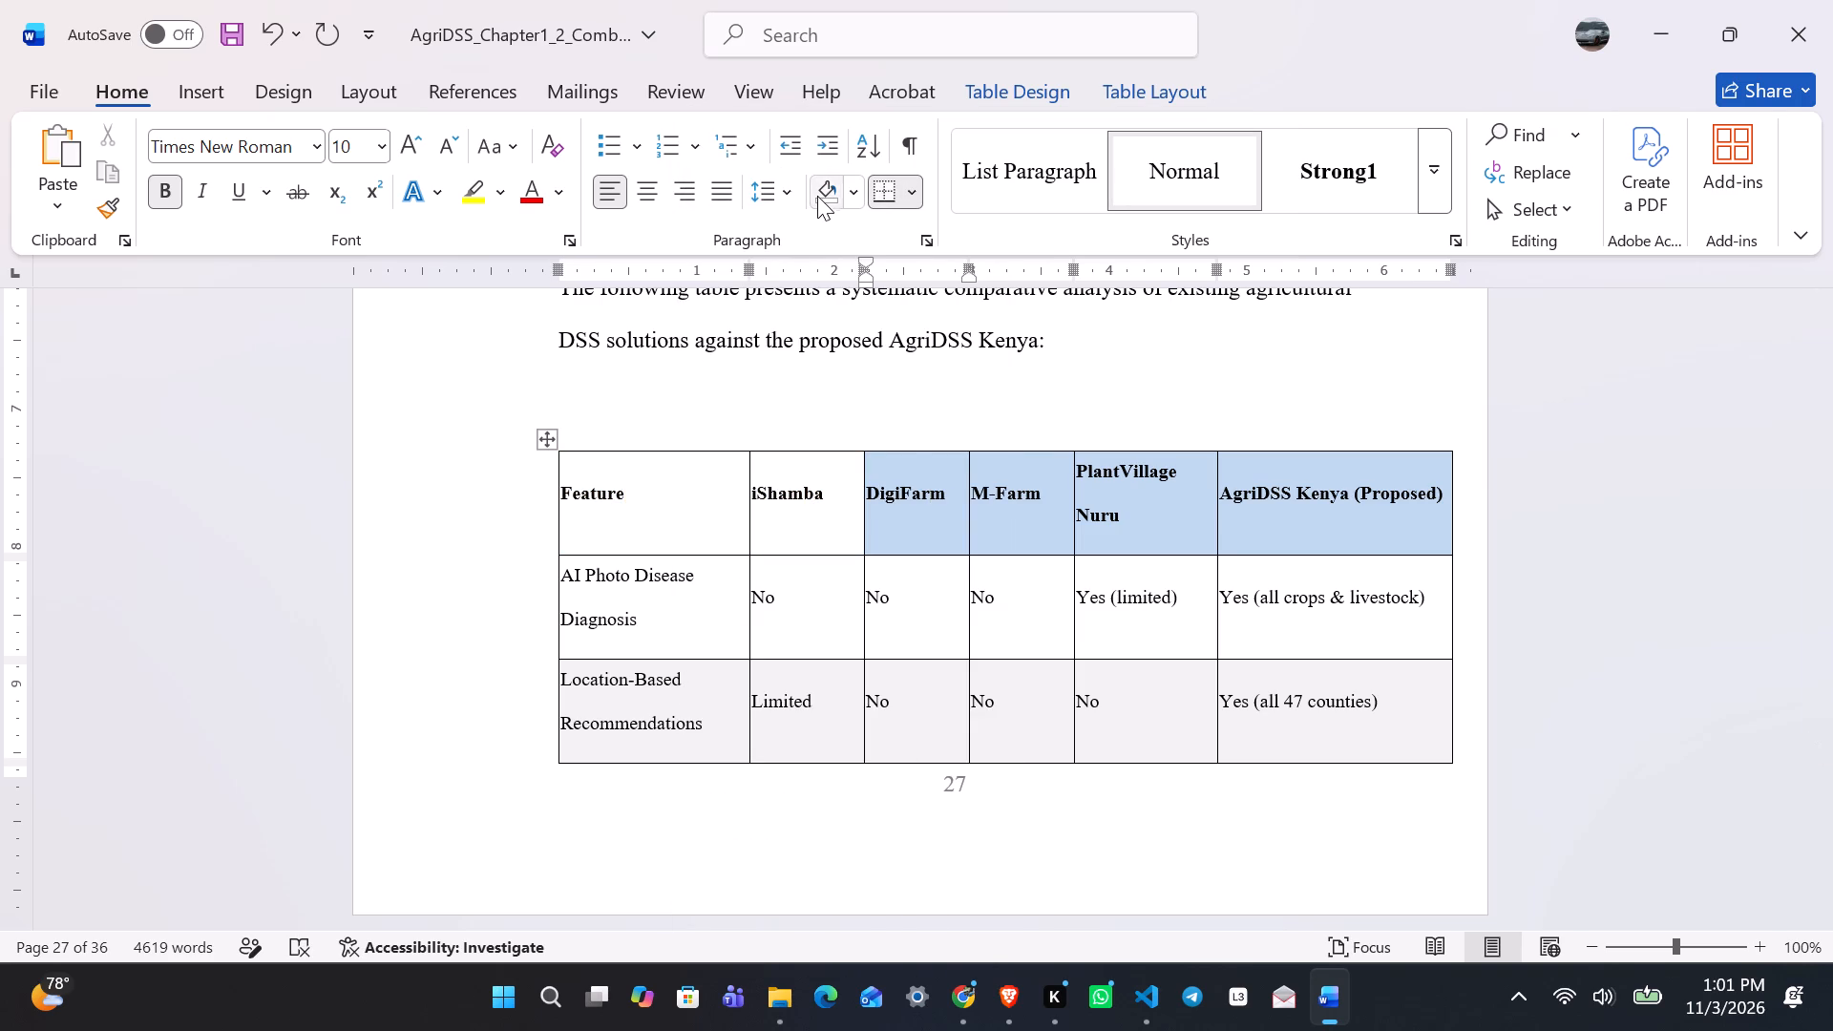
click(820, 194)
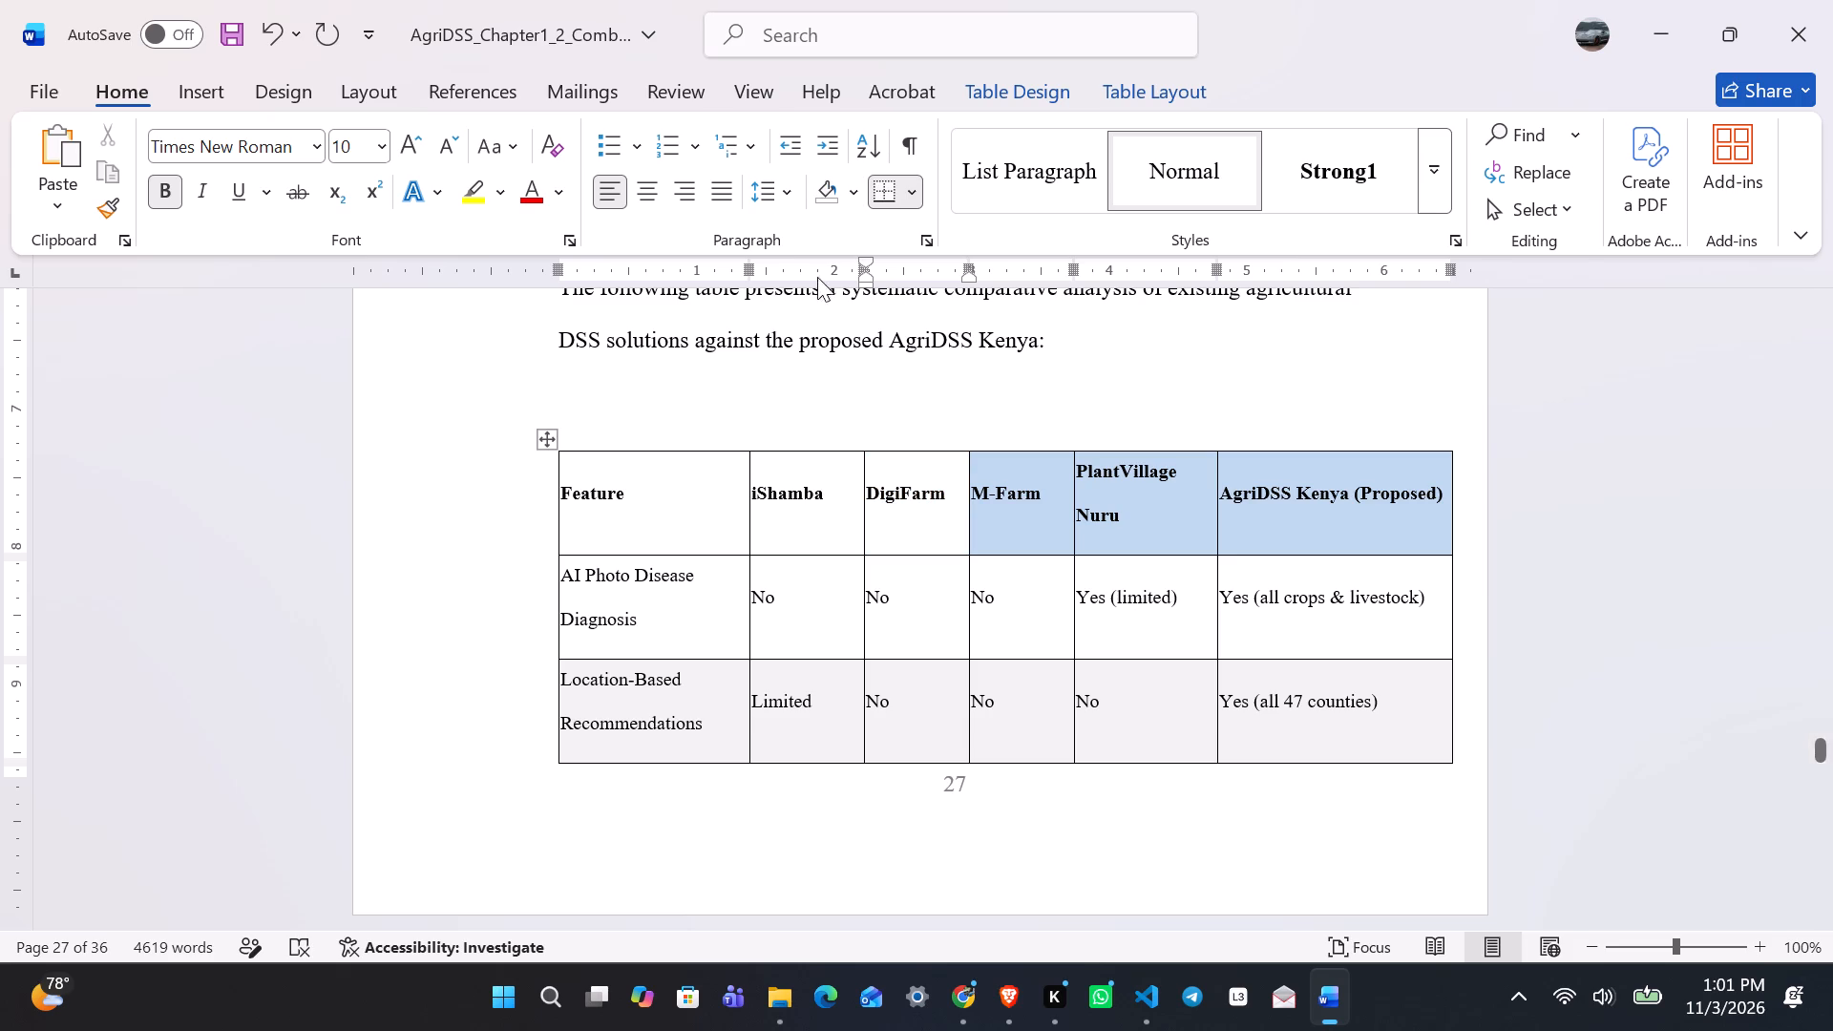
click(826, 197)
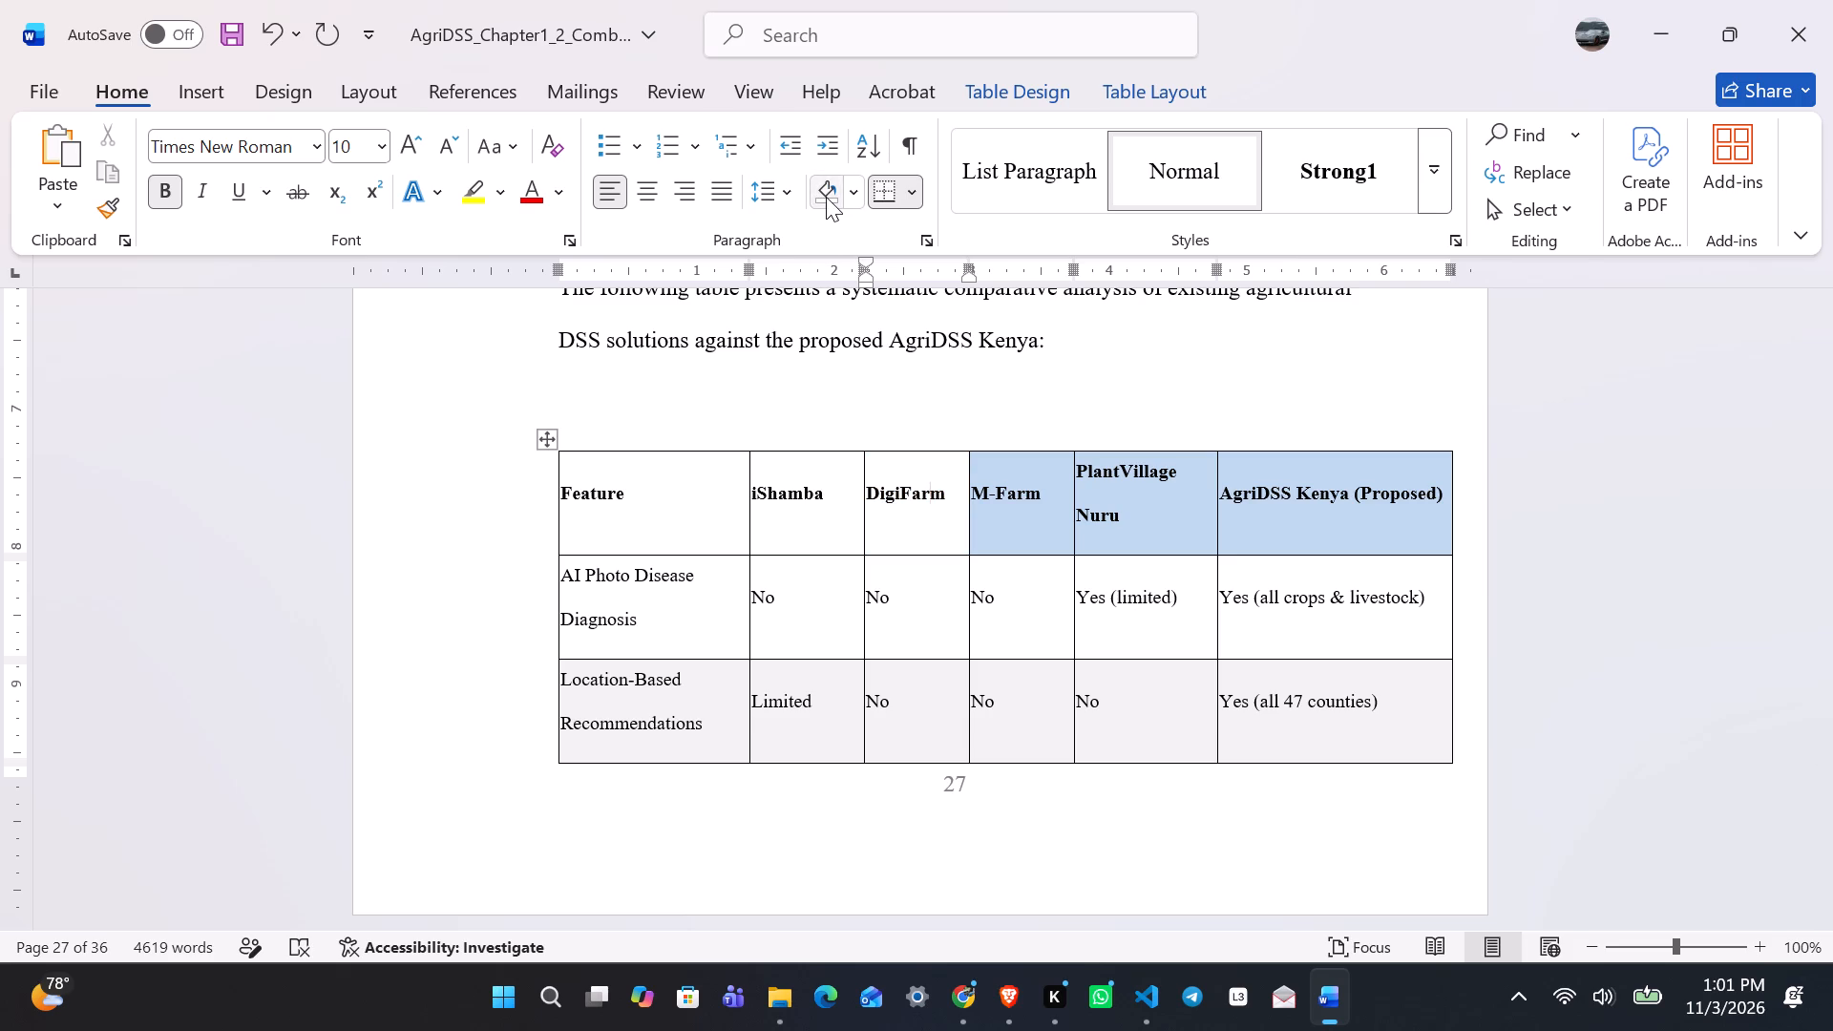
click(826, 197)
click(859, 186)
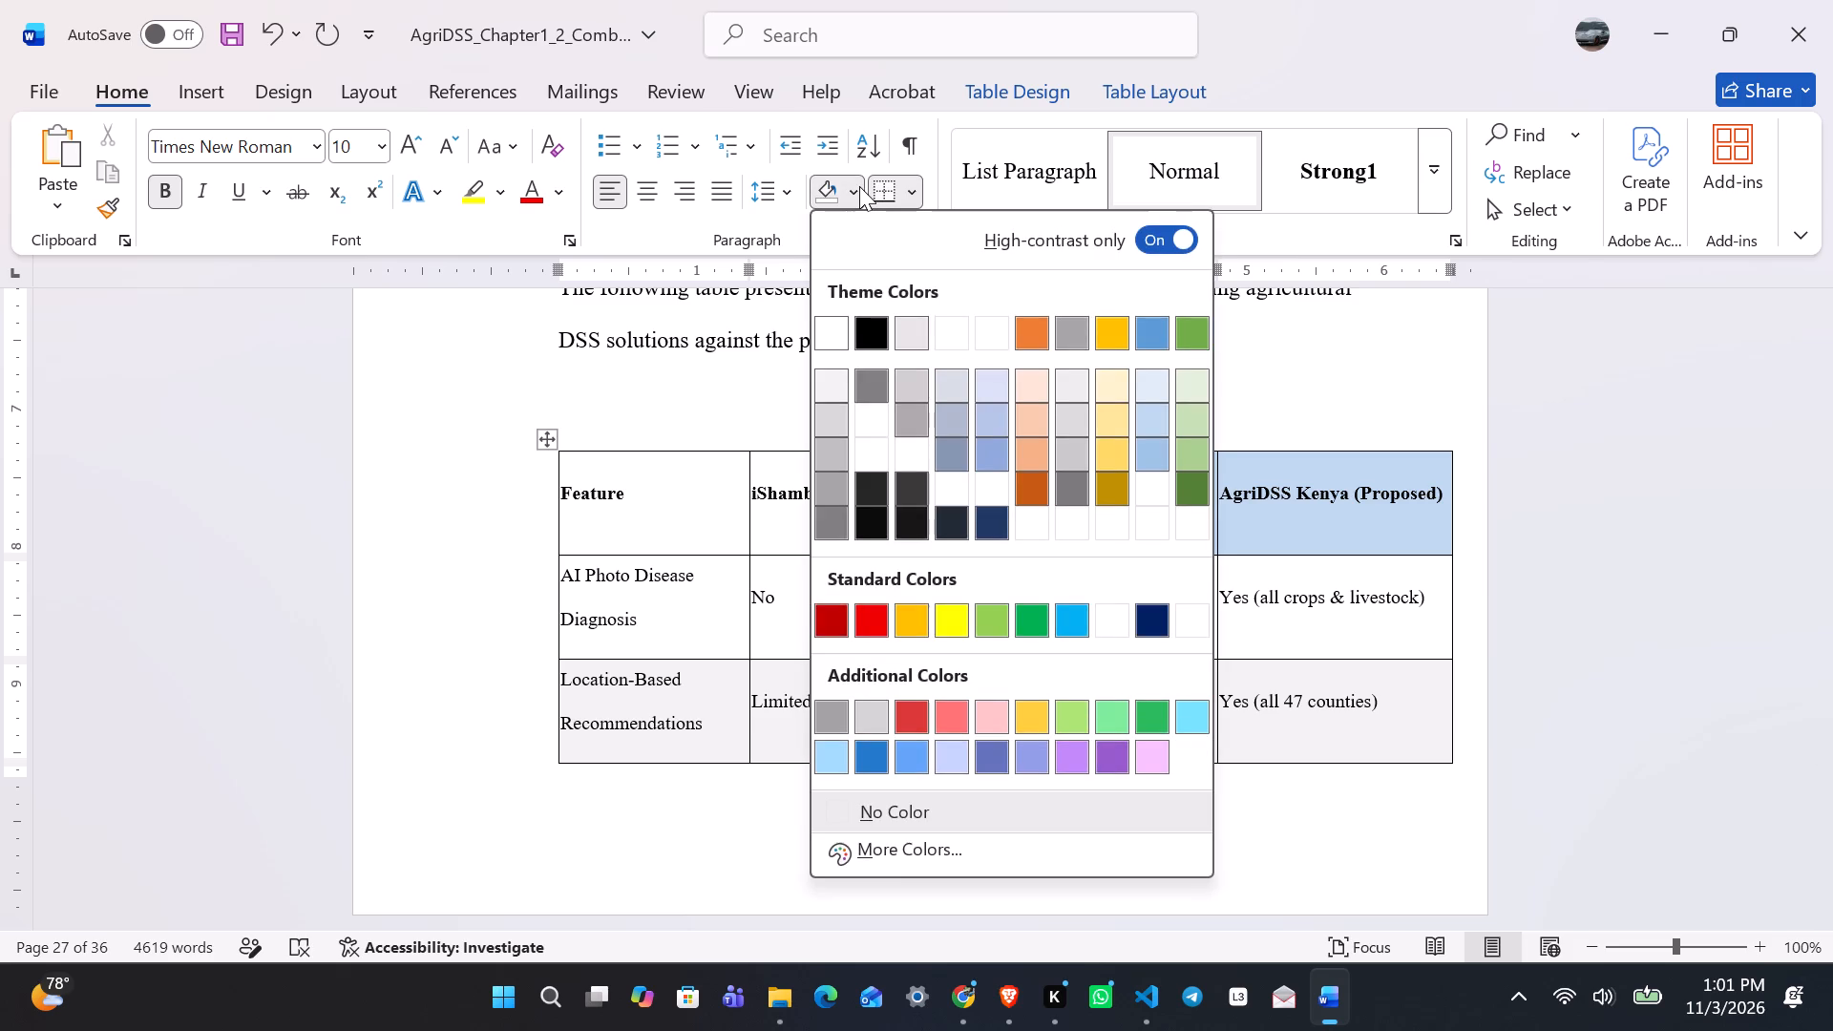
click(859, 186)
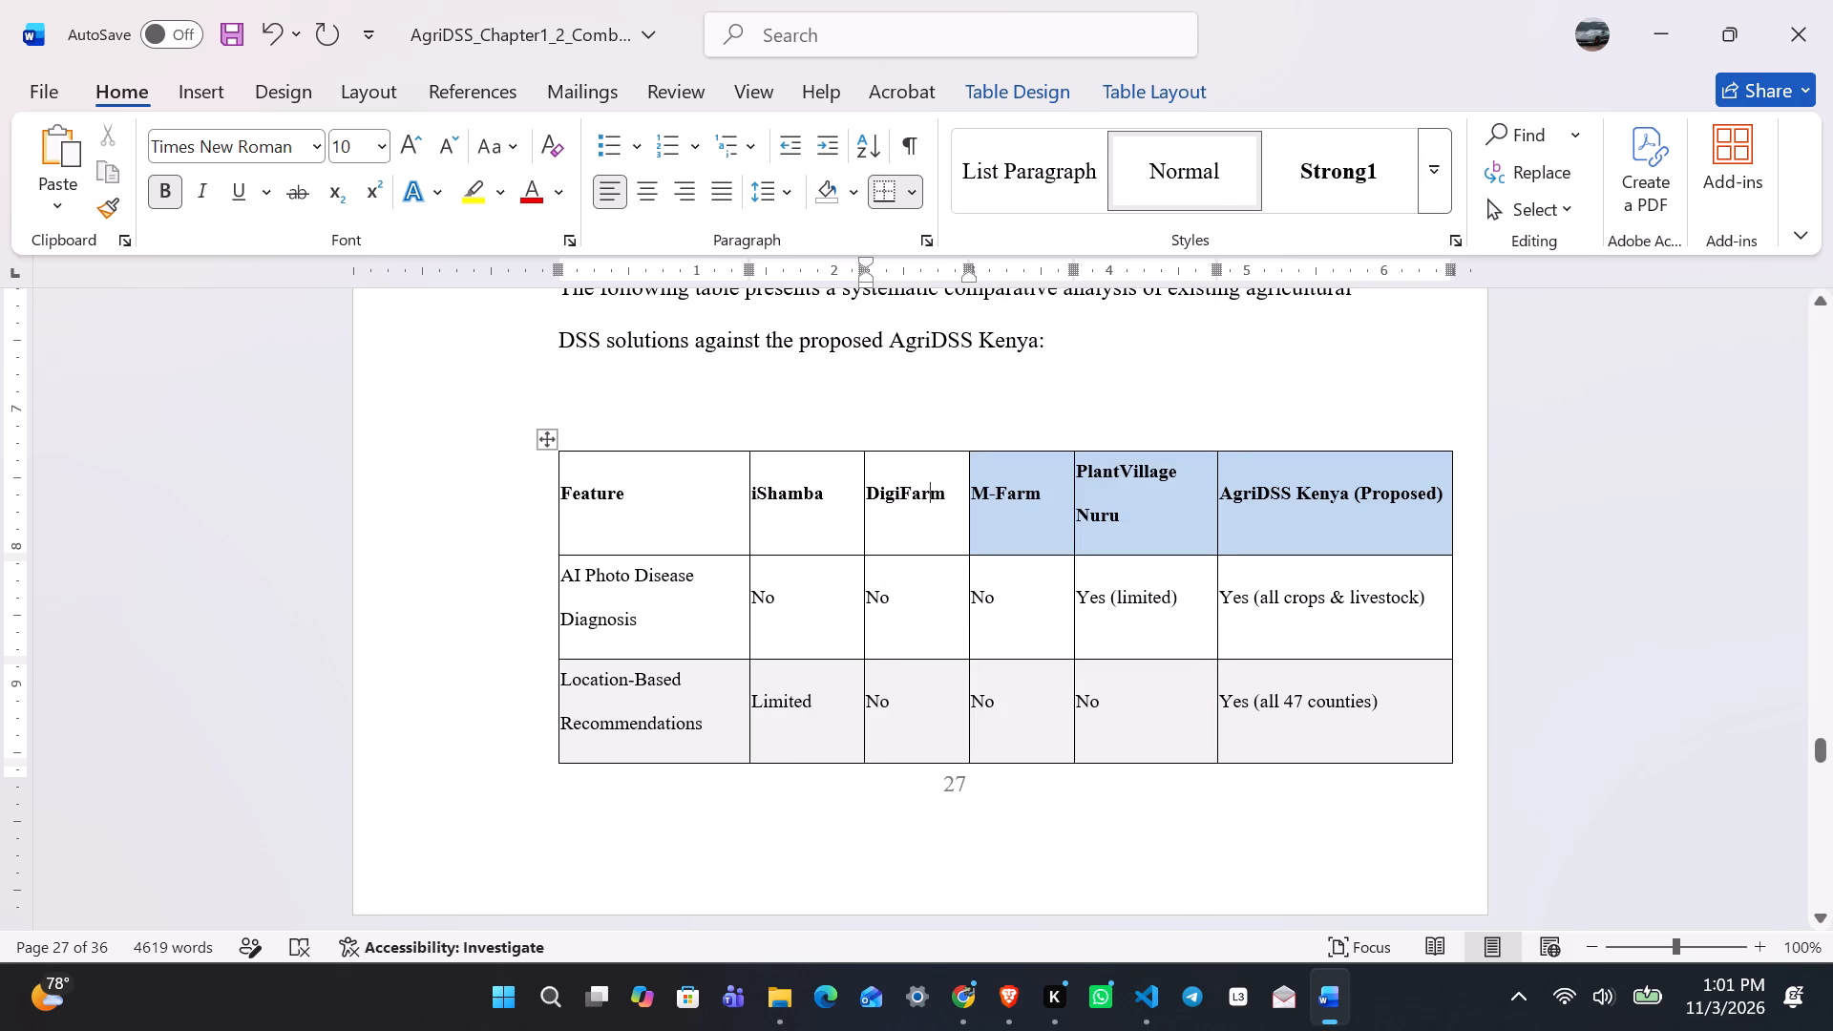
click(1076, 517)
click(828, 184)
click(1037, 482)
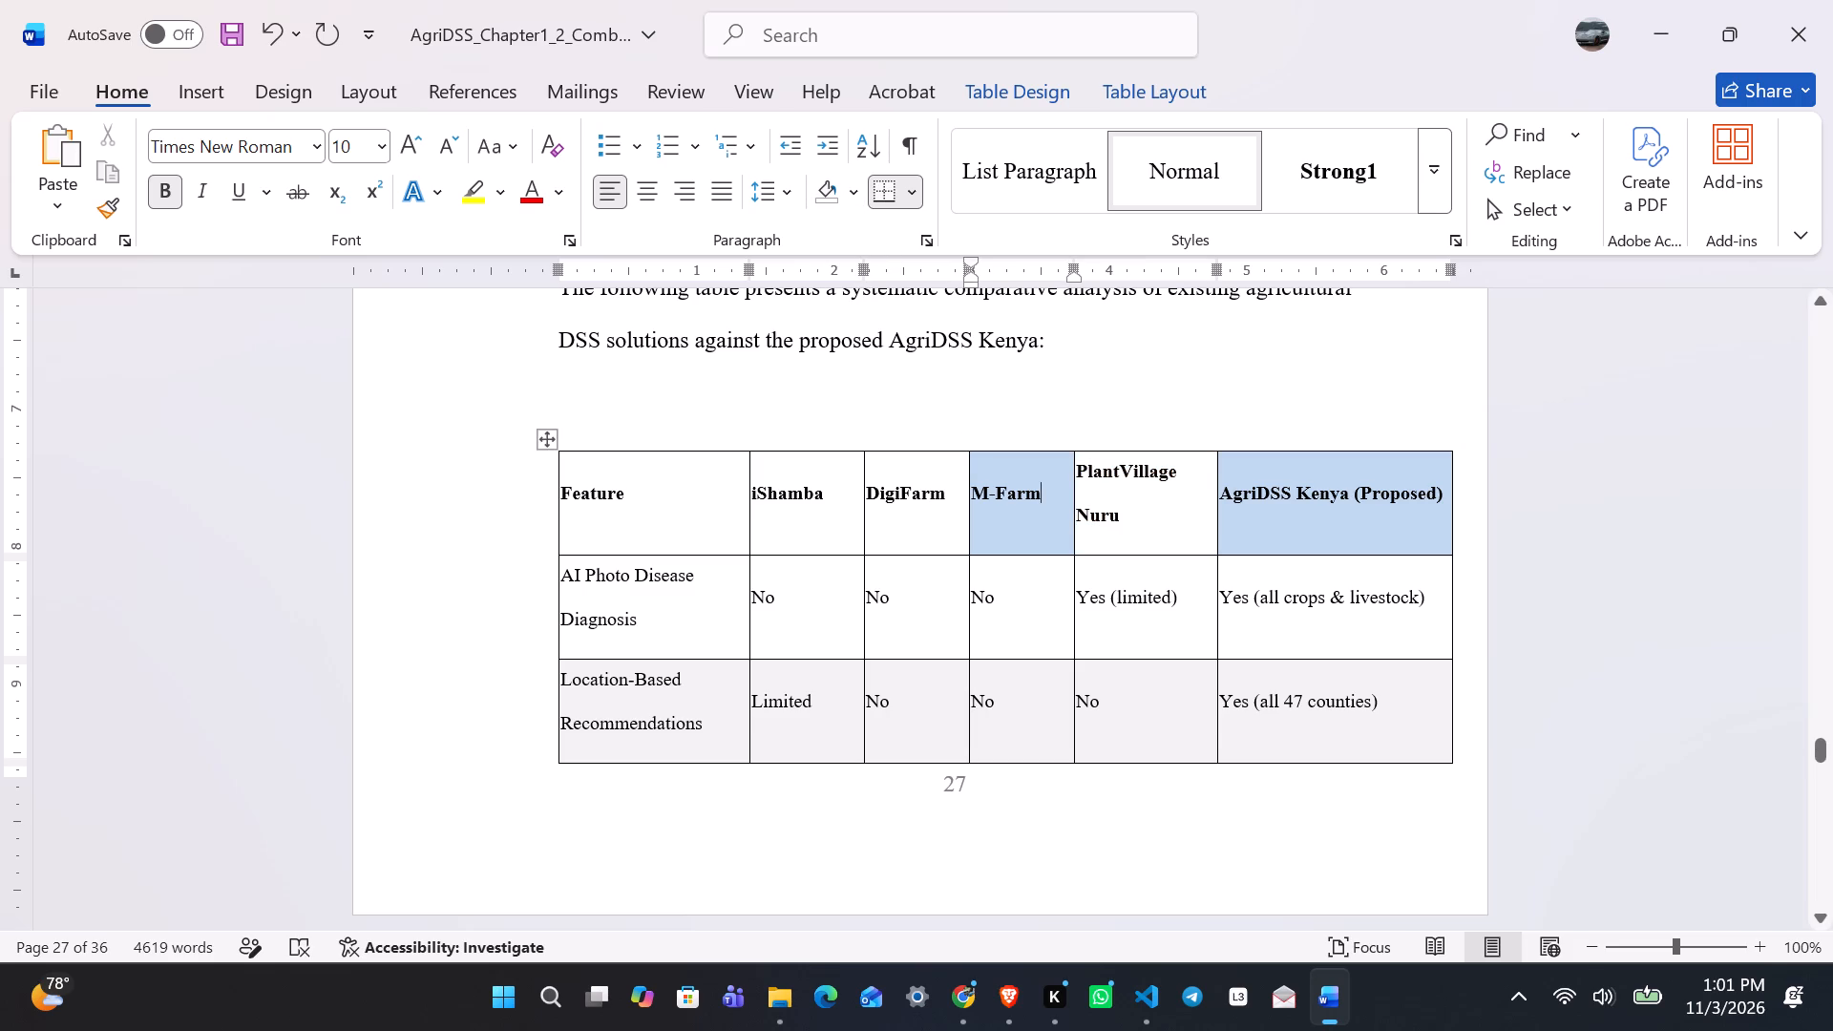
click(820, 194)
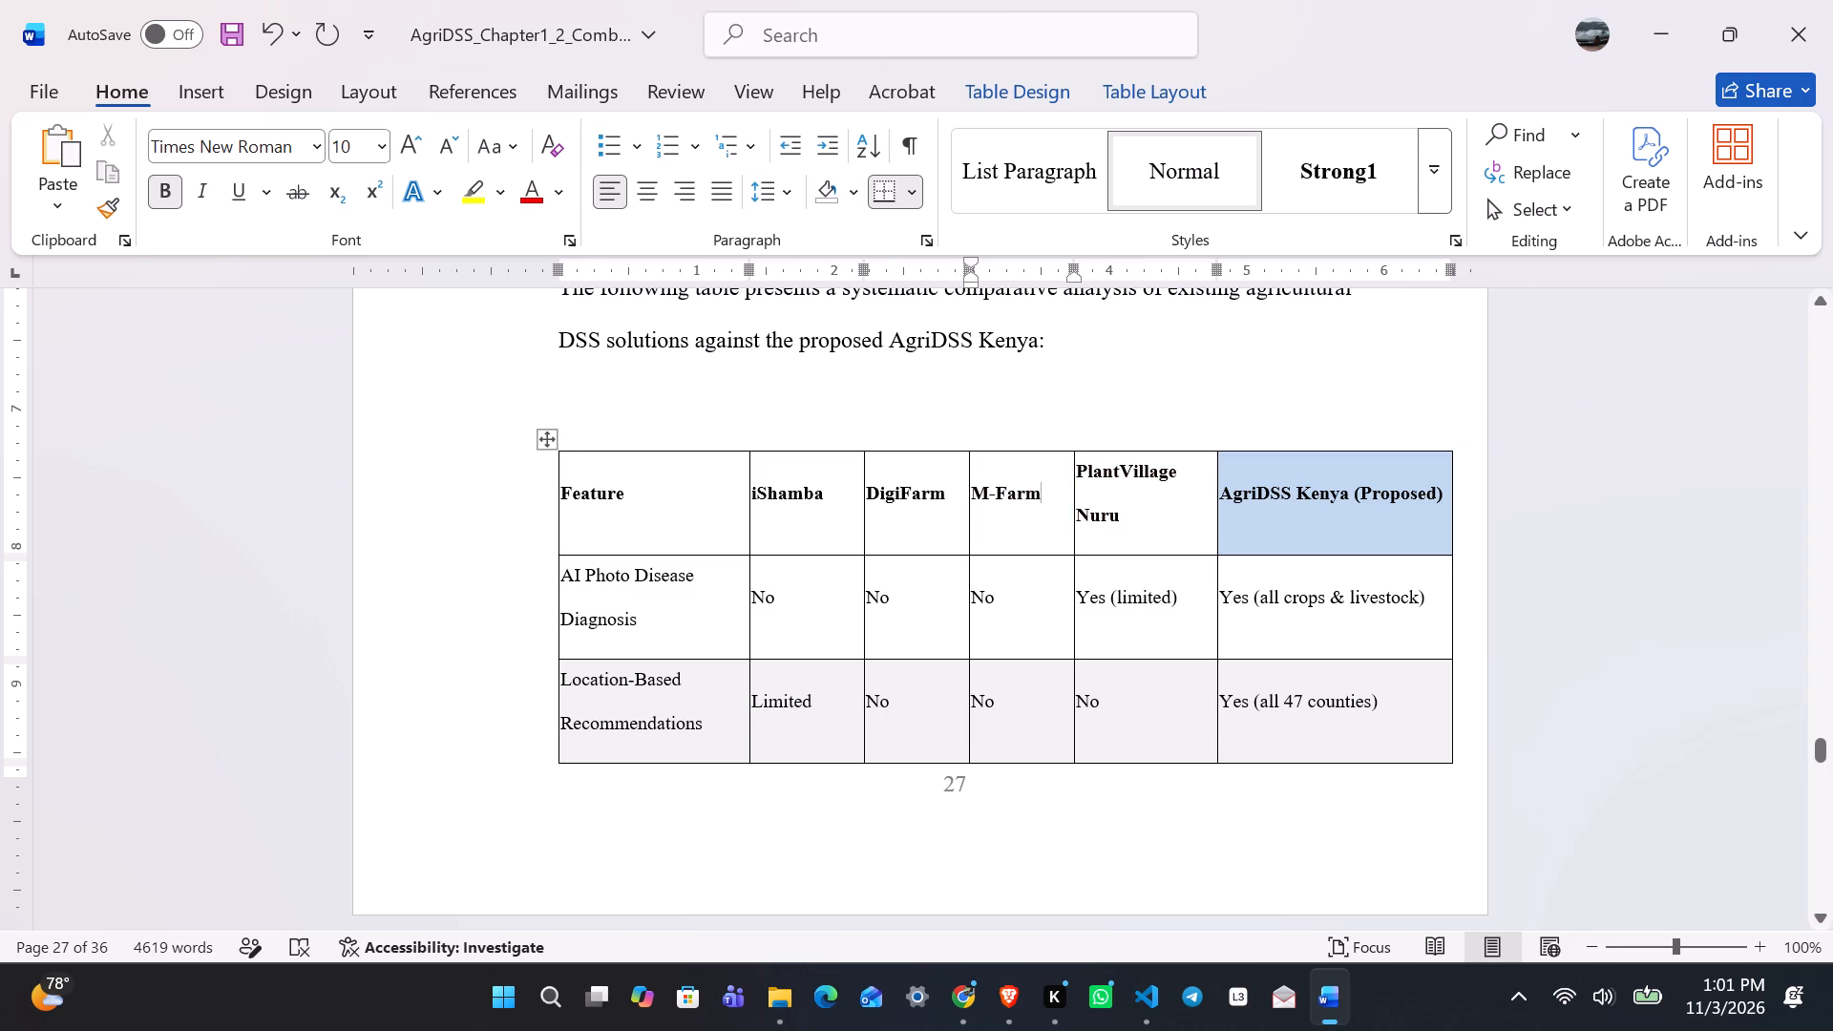
click(1305, 497)
click(819, 192)
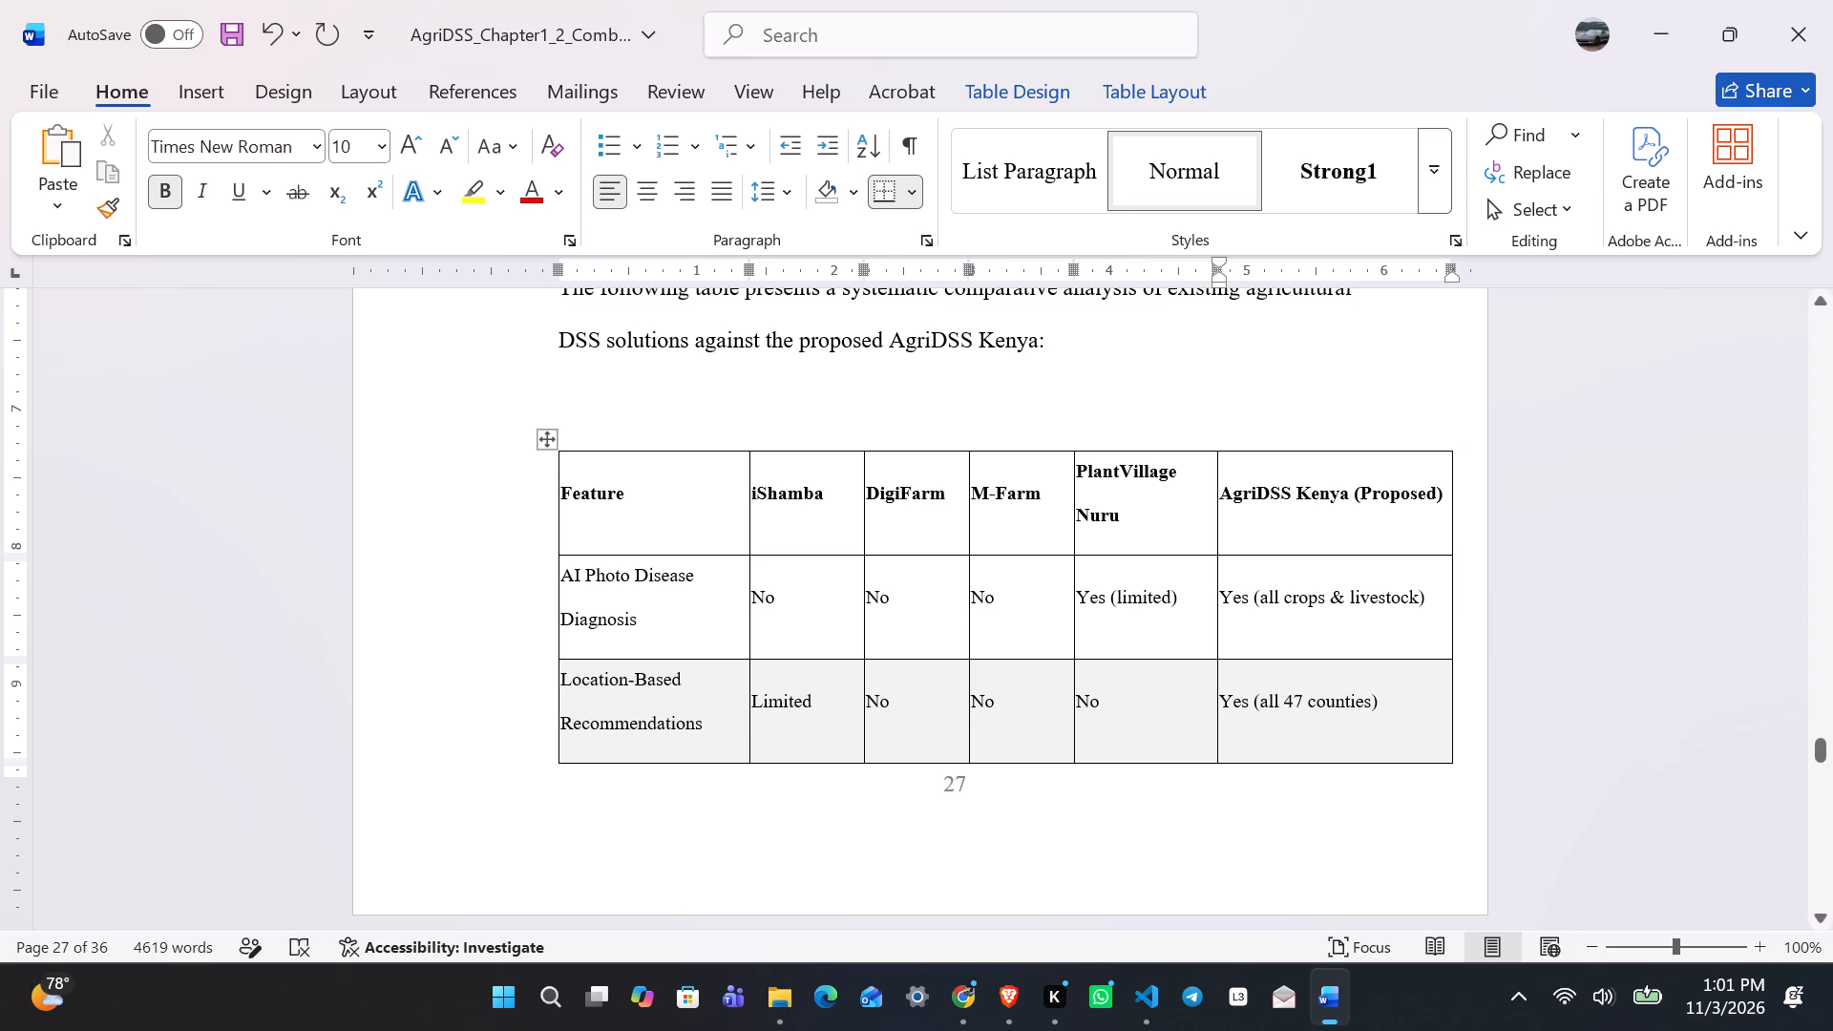
Remove the grey shading from every cell of the Location-Based Recommendations row in the comparison table.
click(843, 719)
click(831, 197)
click(940, 735)
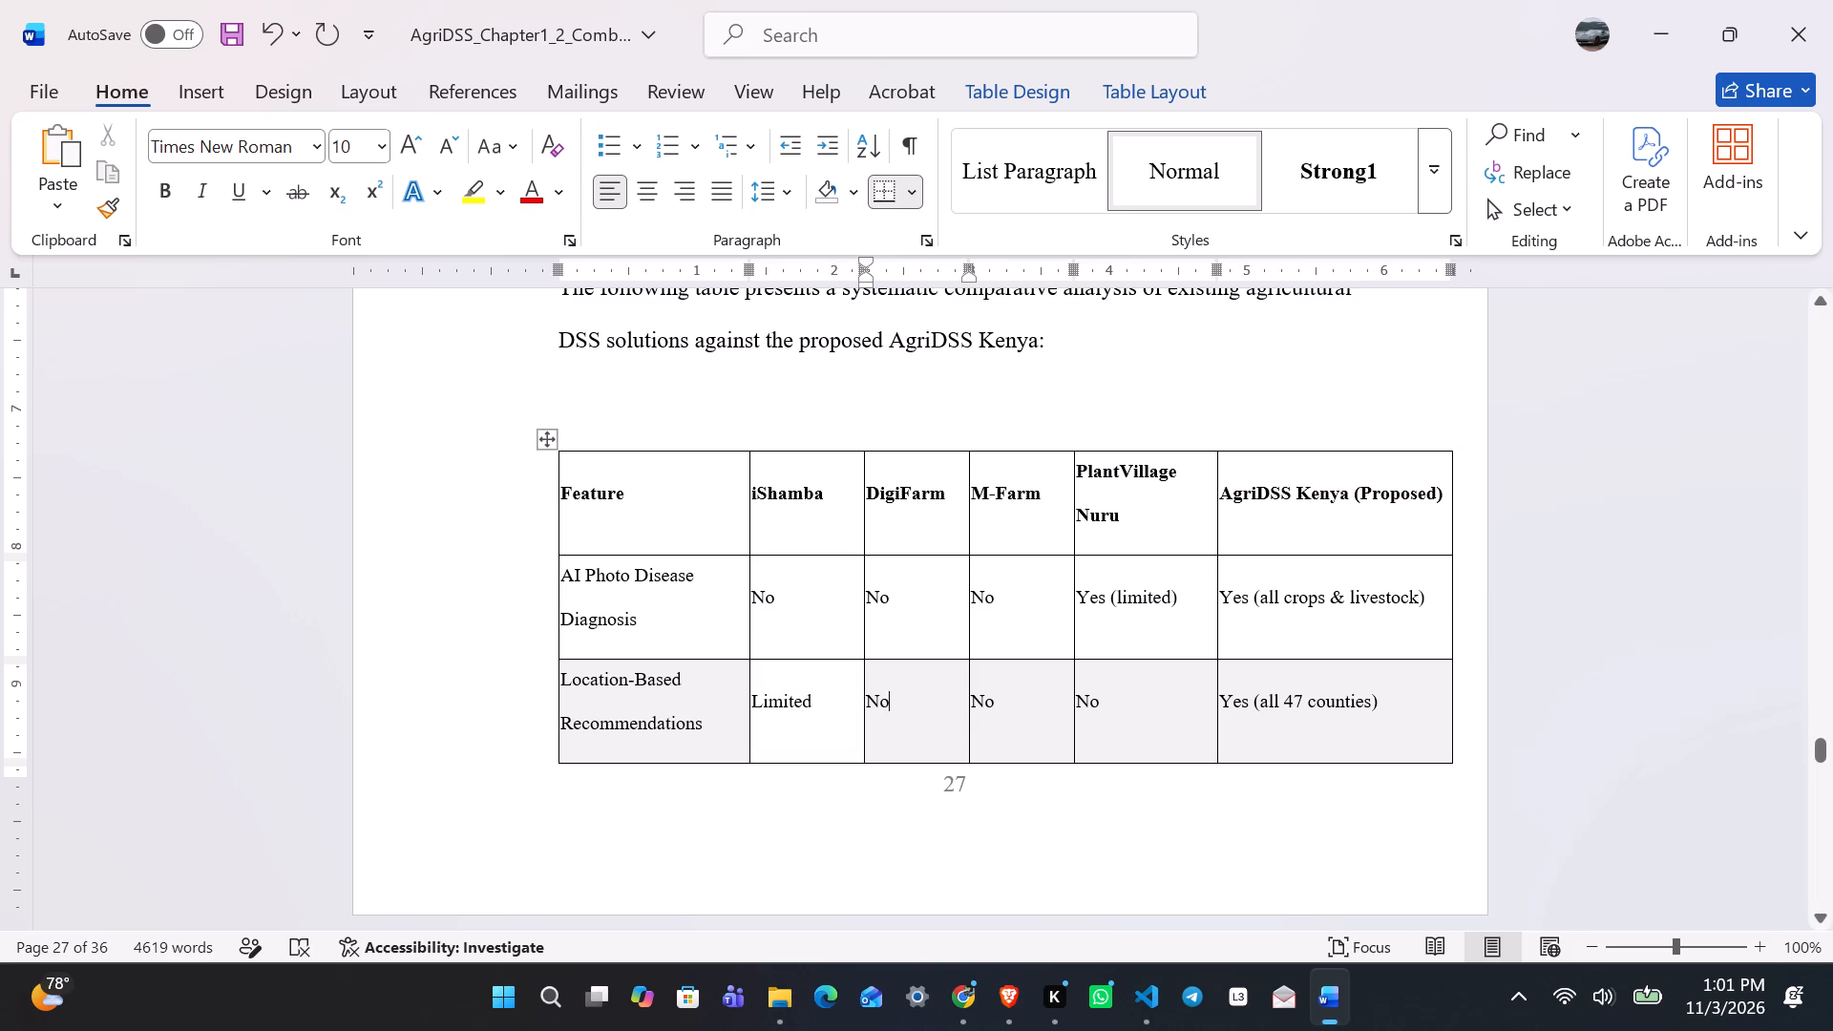
click(831, 209)
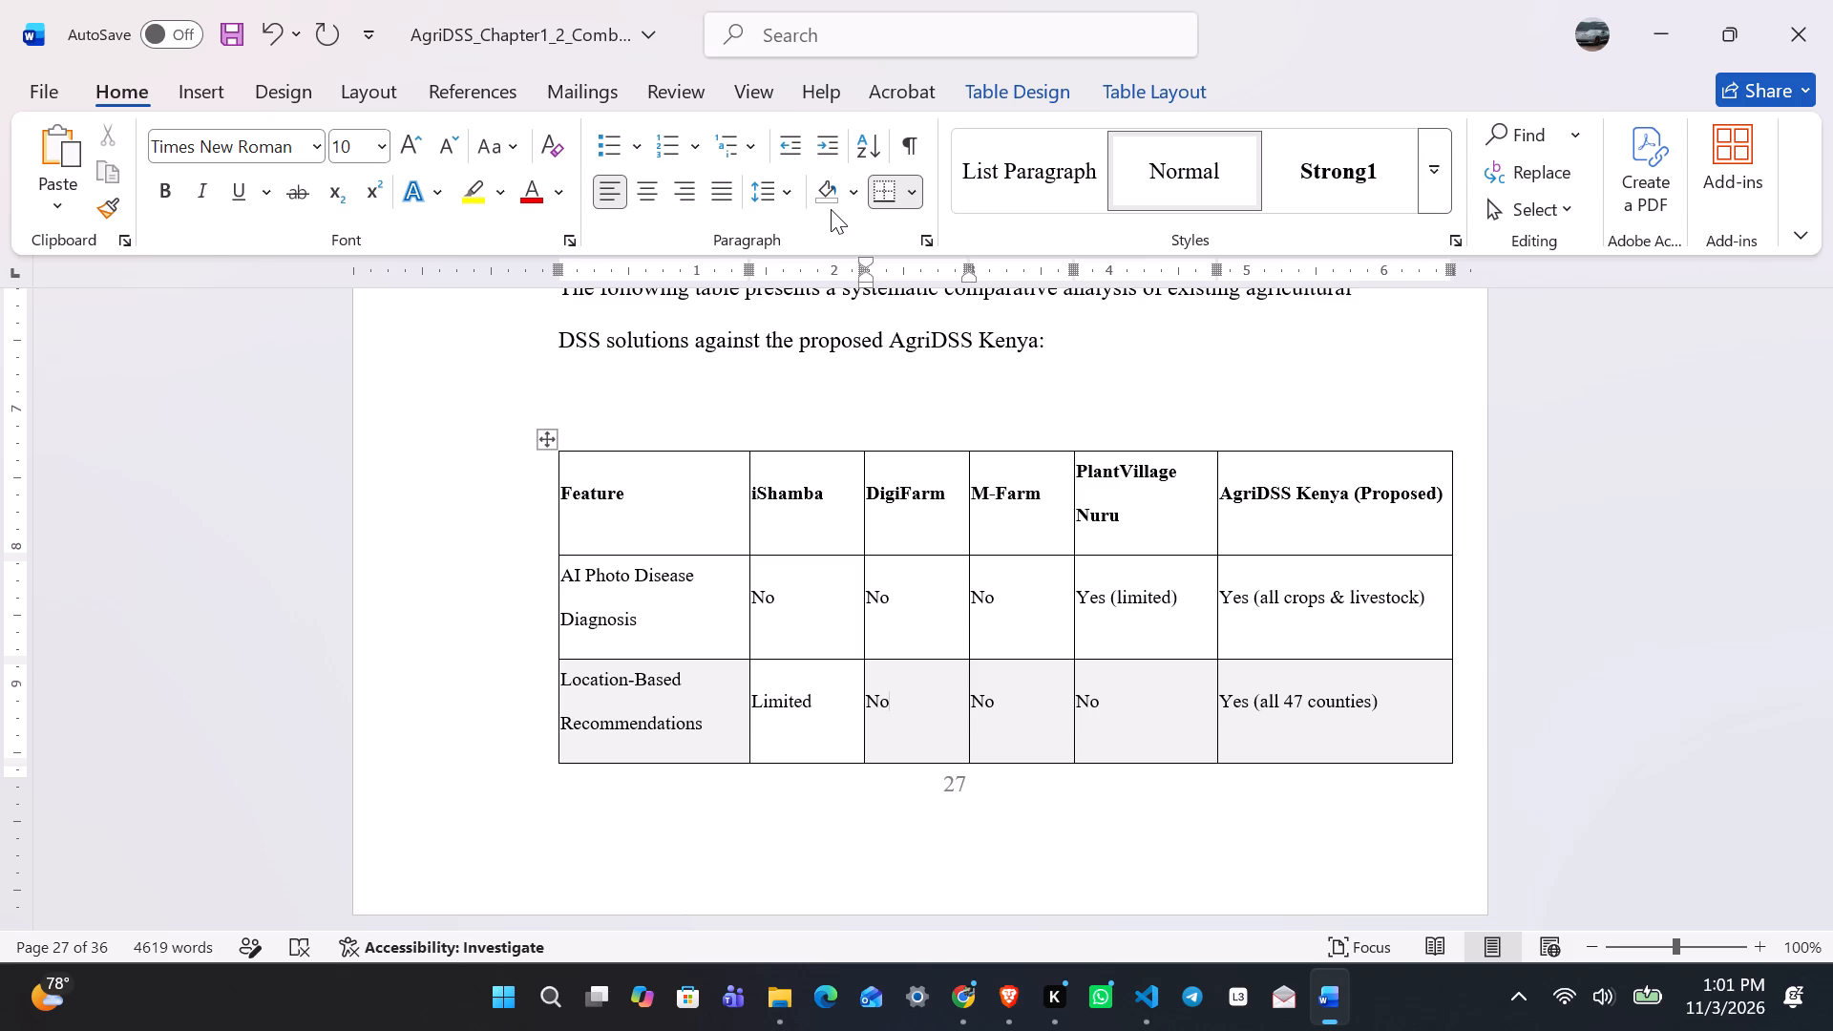
click(821, 197)
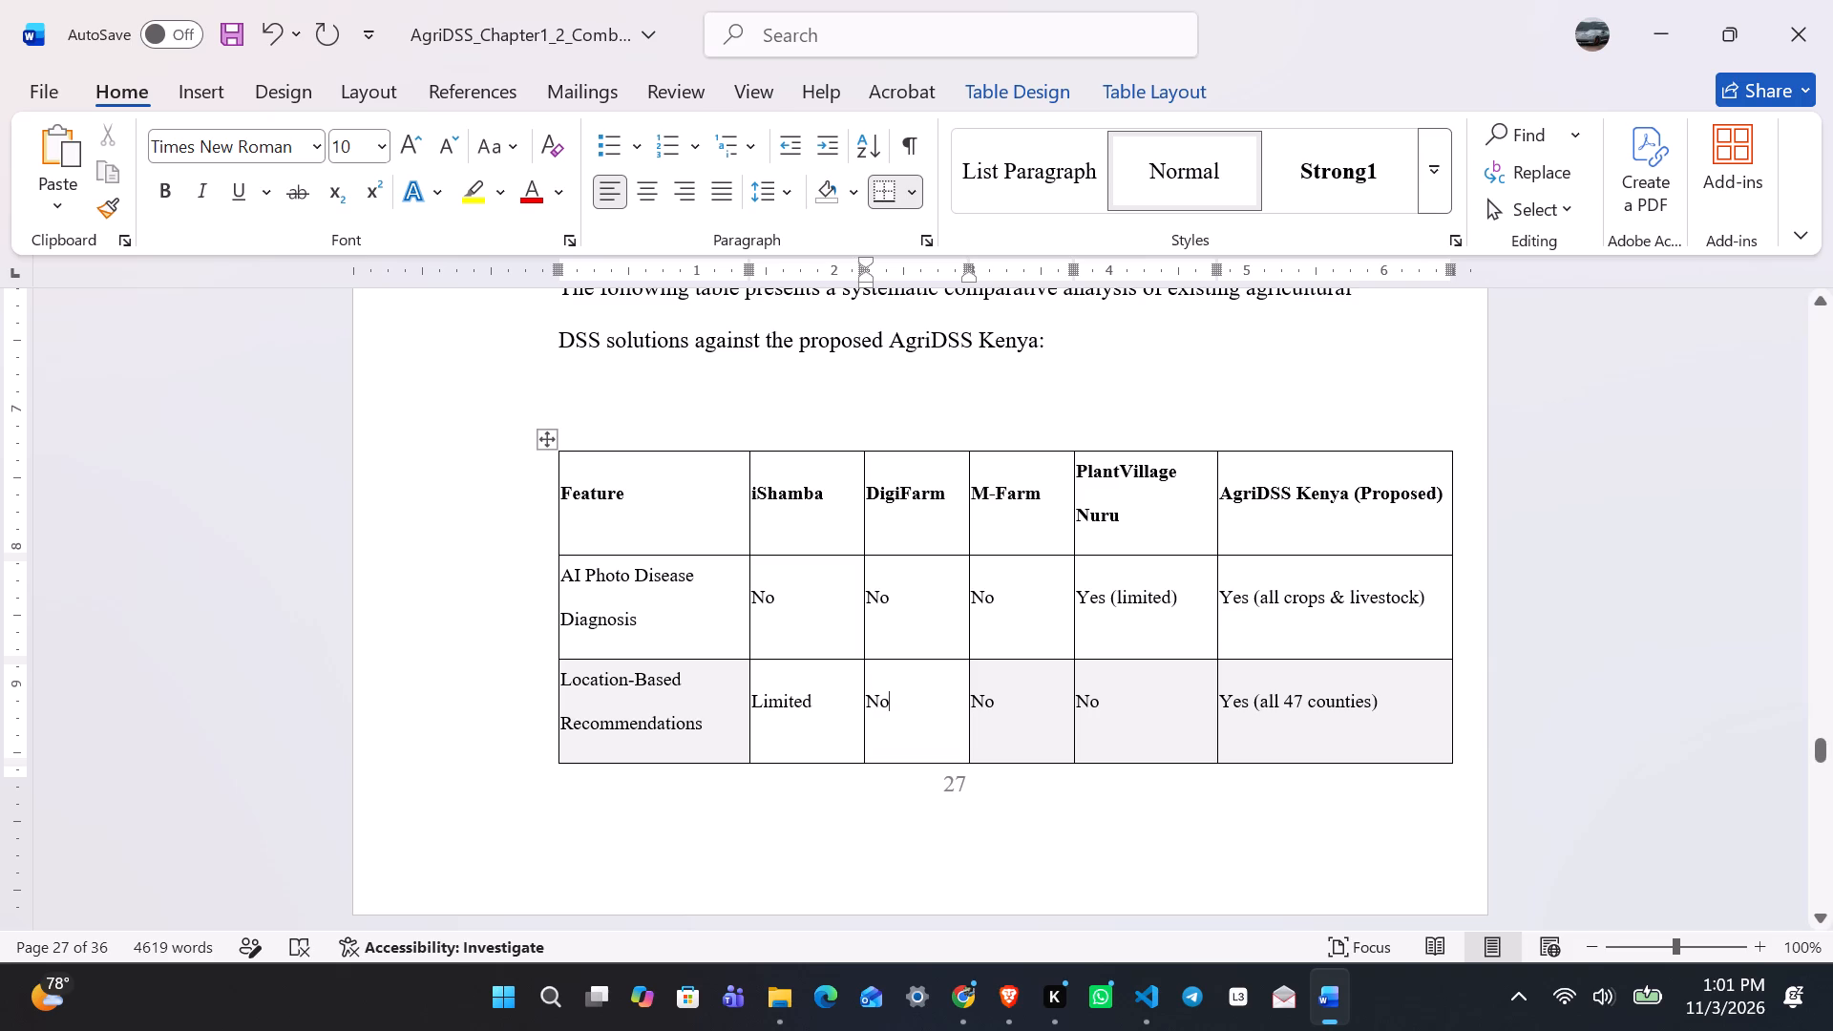
click(1047, 728)
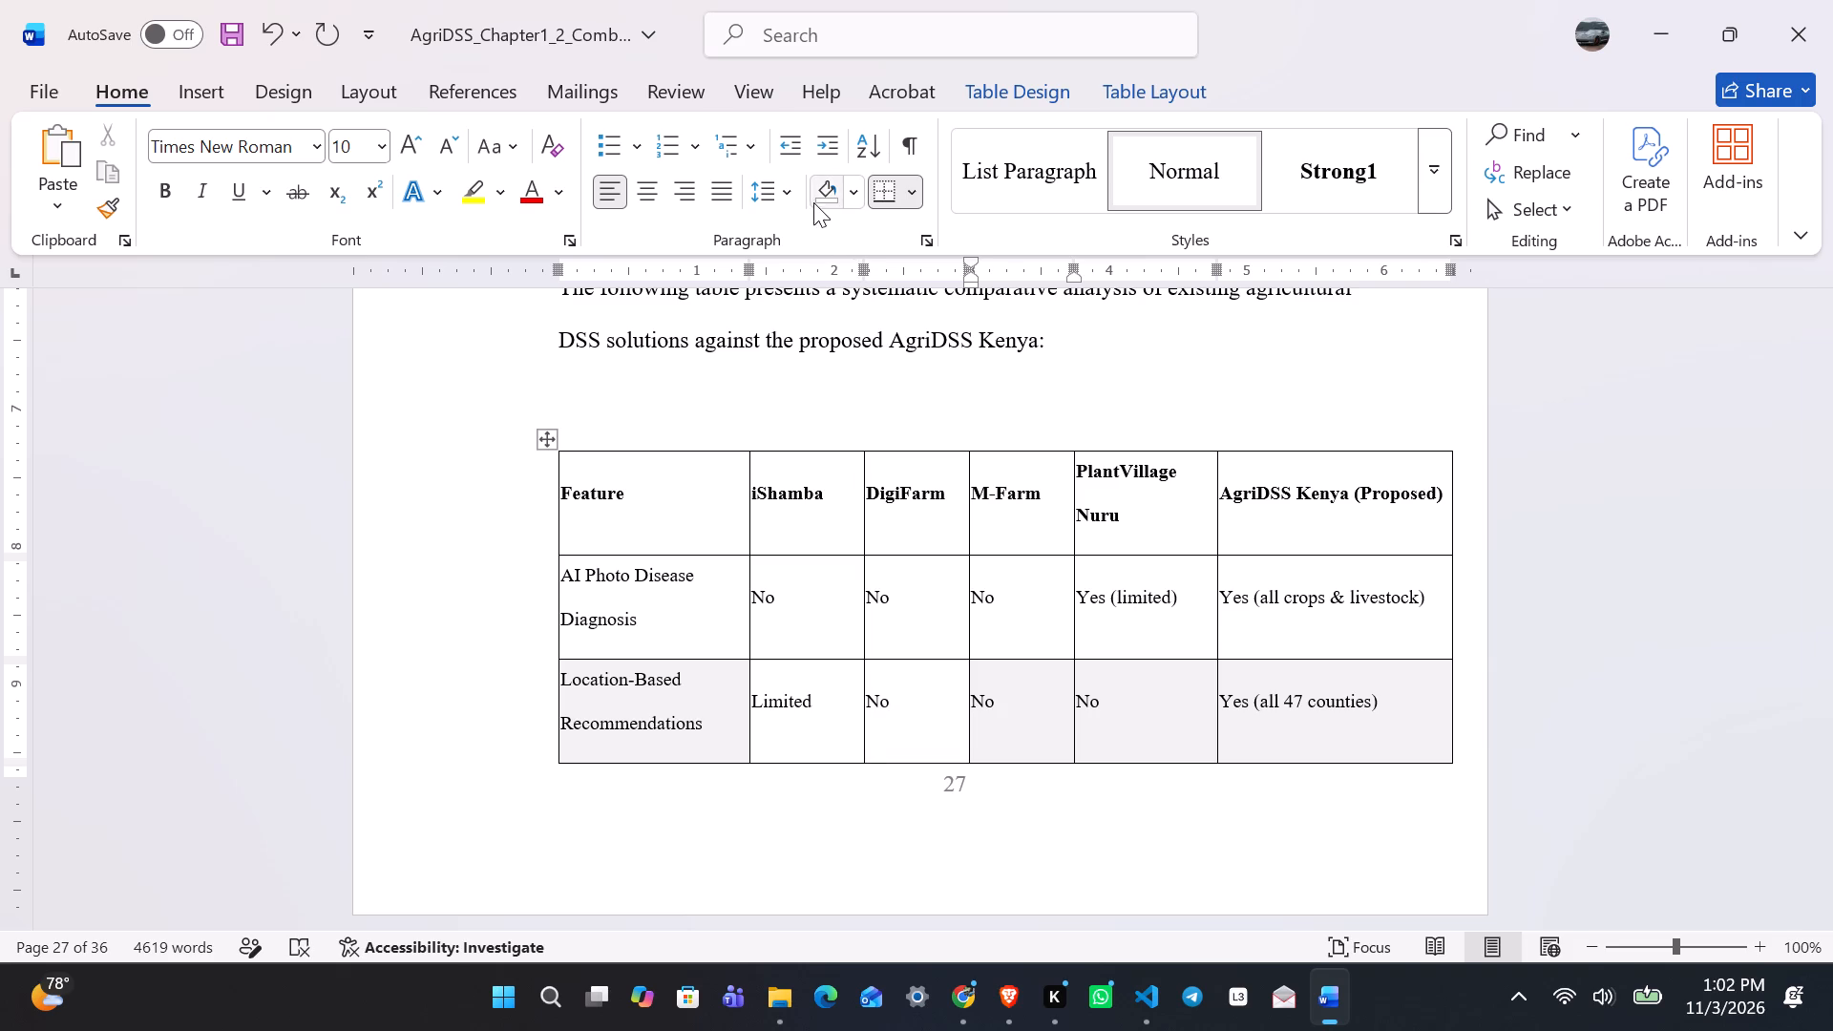
click(818, 185)
click(1144, 704)
click(823, 193)
click(686, 699)
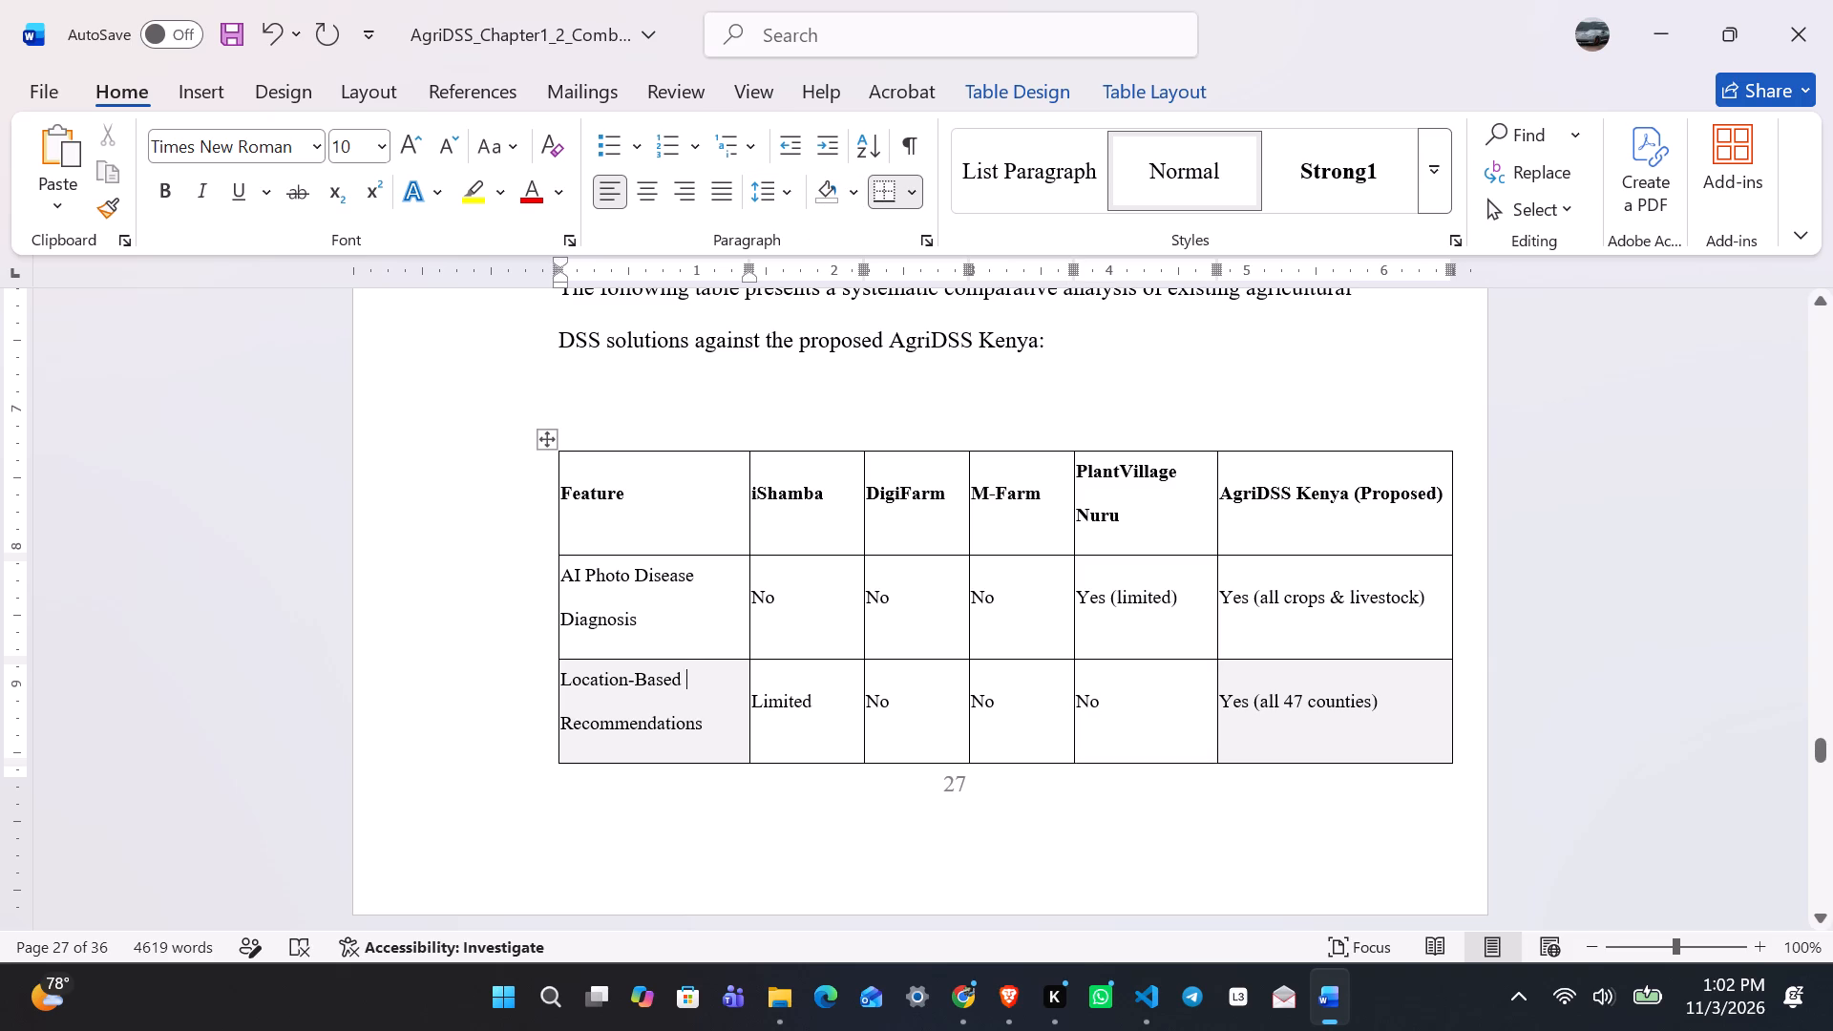
click(823, 193)
click(1278, 714)
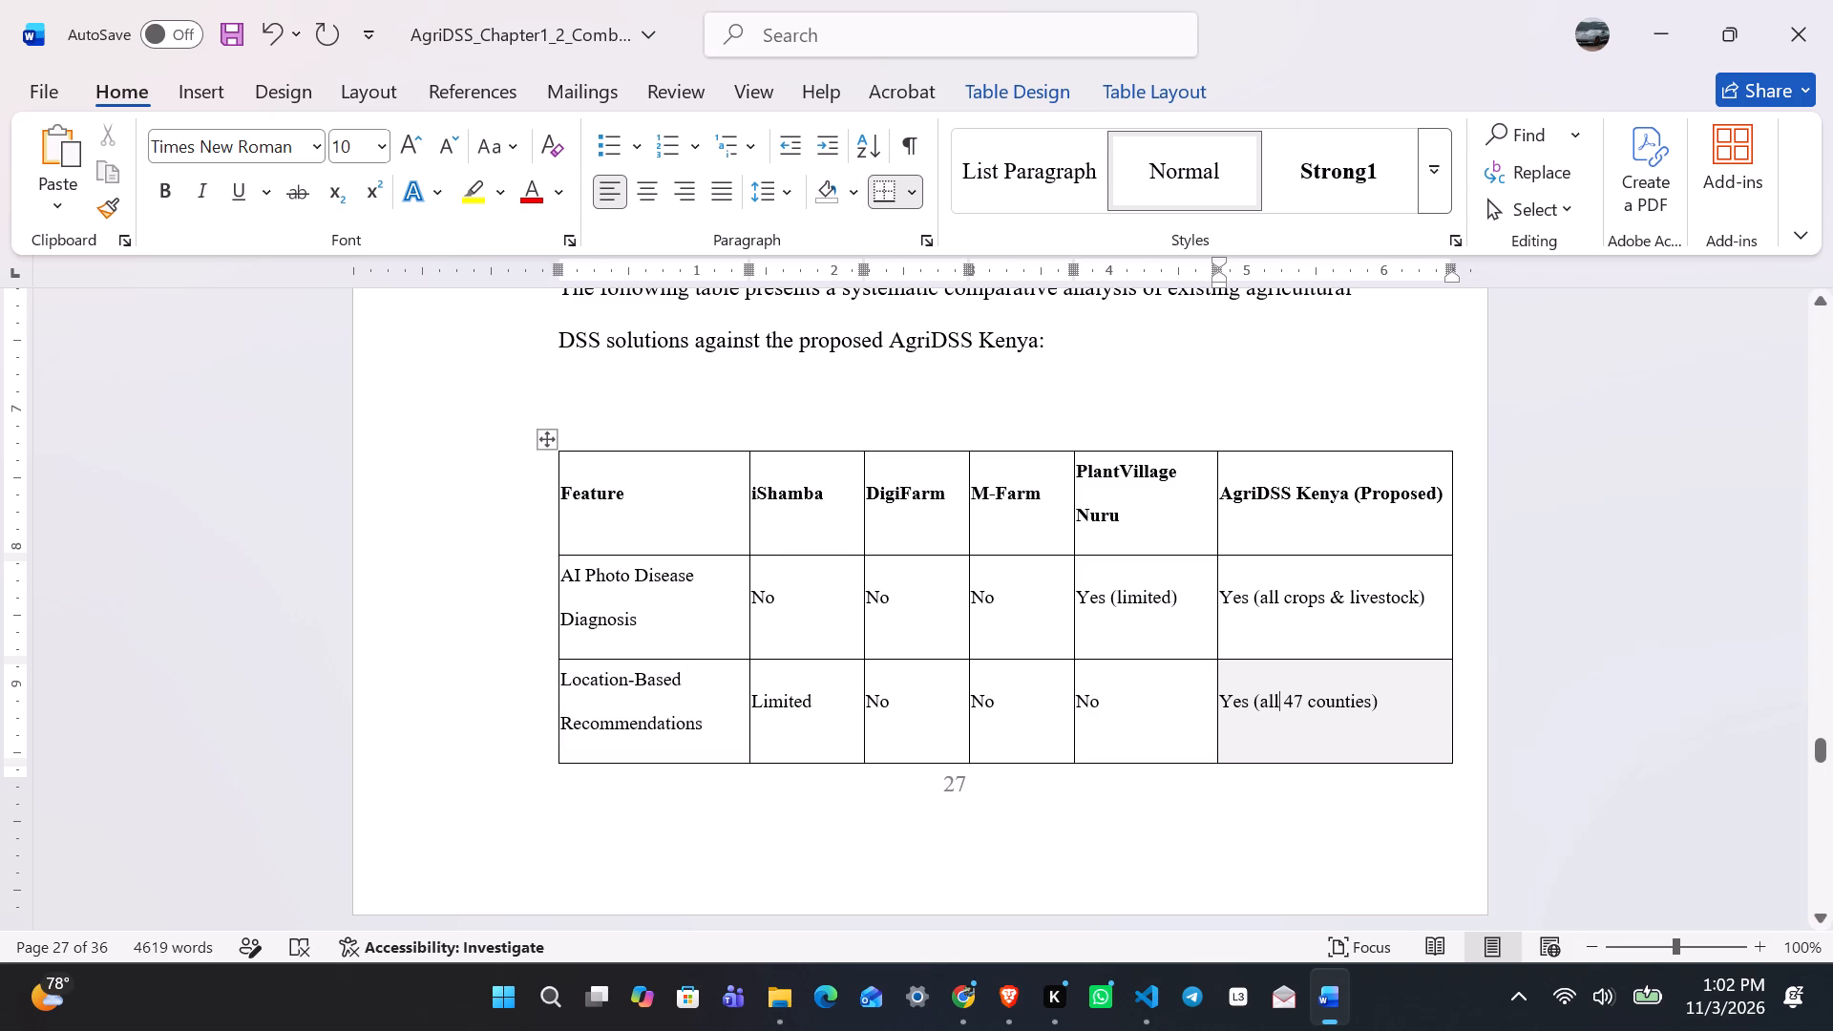
click(829, 195)
Remove the grey shading from every cell of the Livestock Management row in the comparison table.
scroll(1262, 670, down, 1)
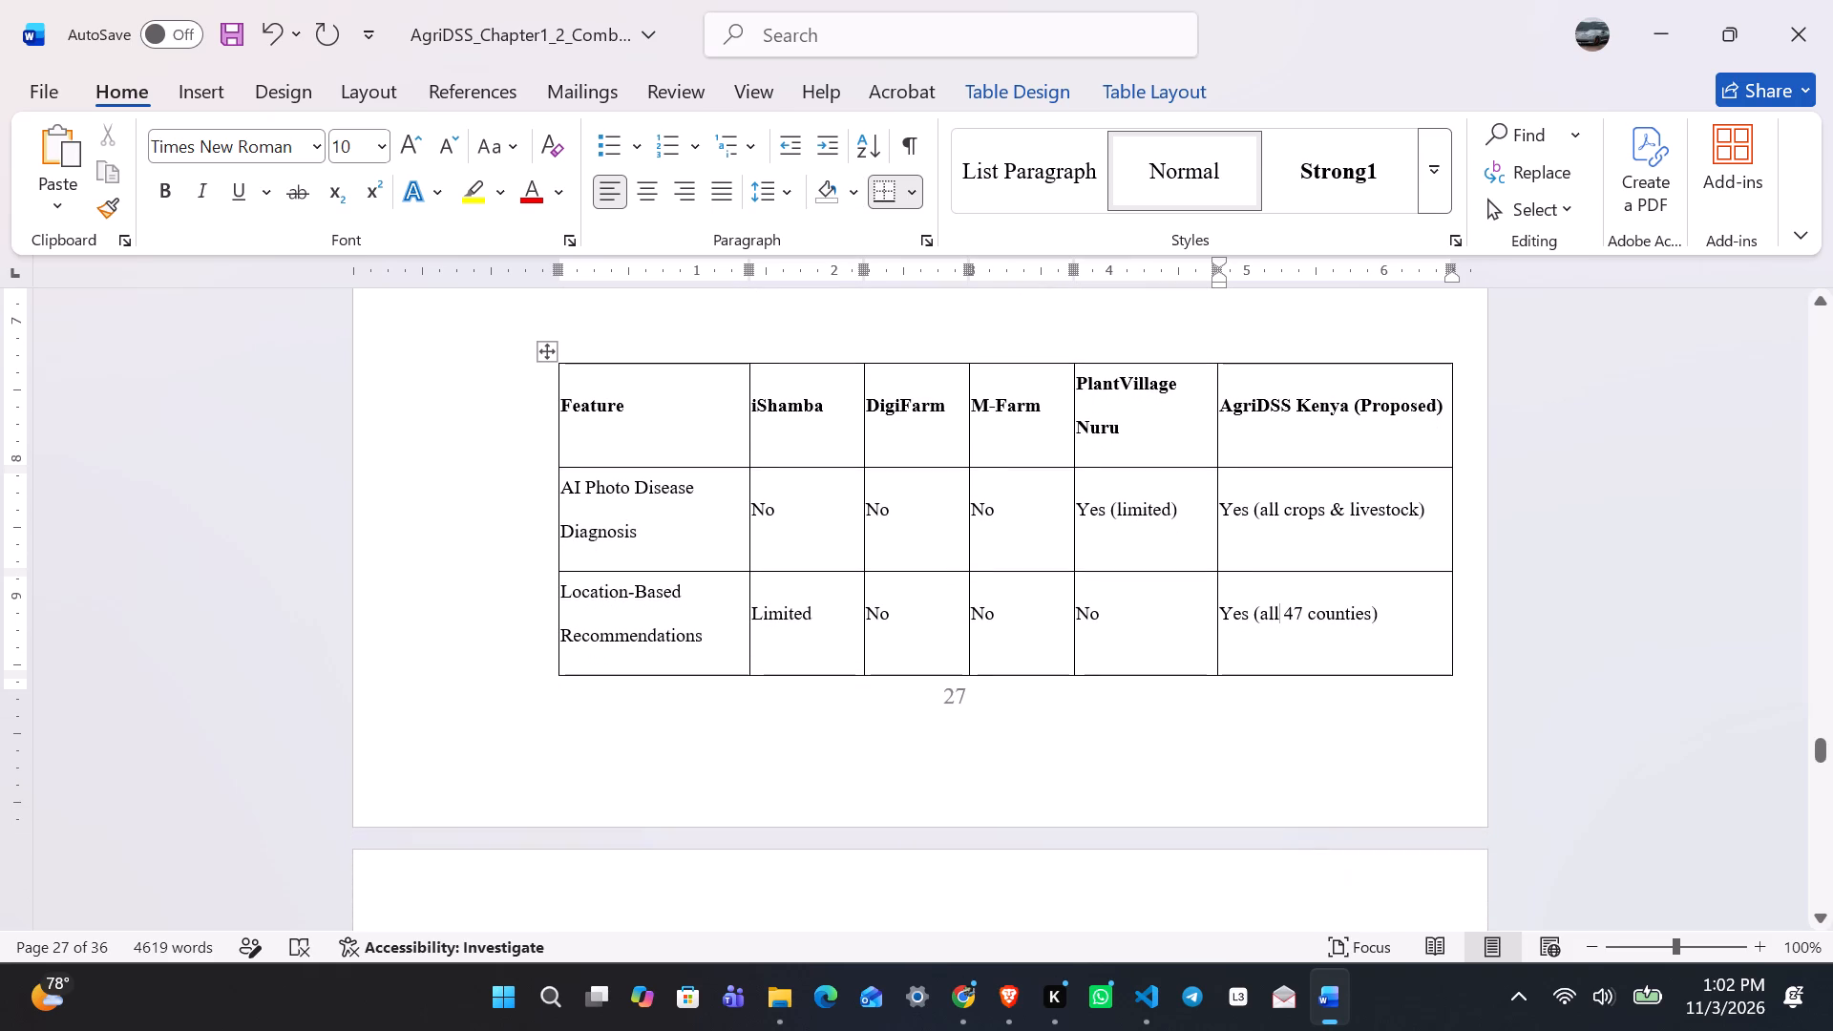
click(1233, 758)
scroll(1233, 758, right, 1)
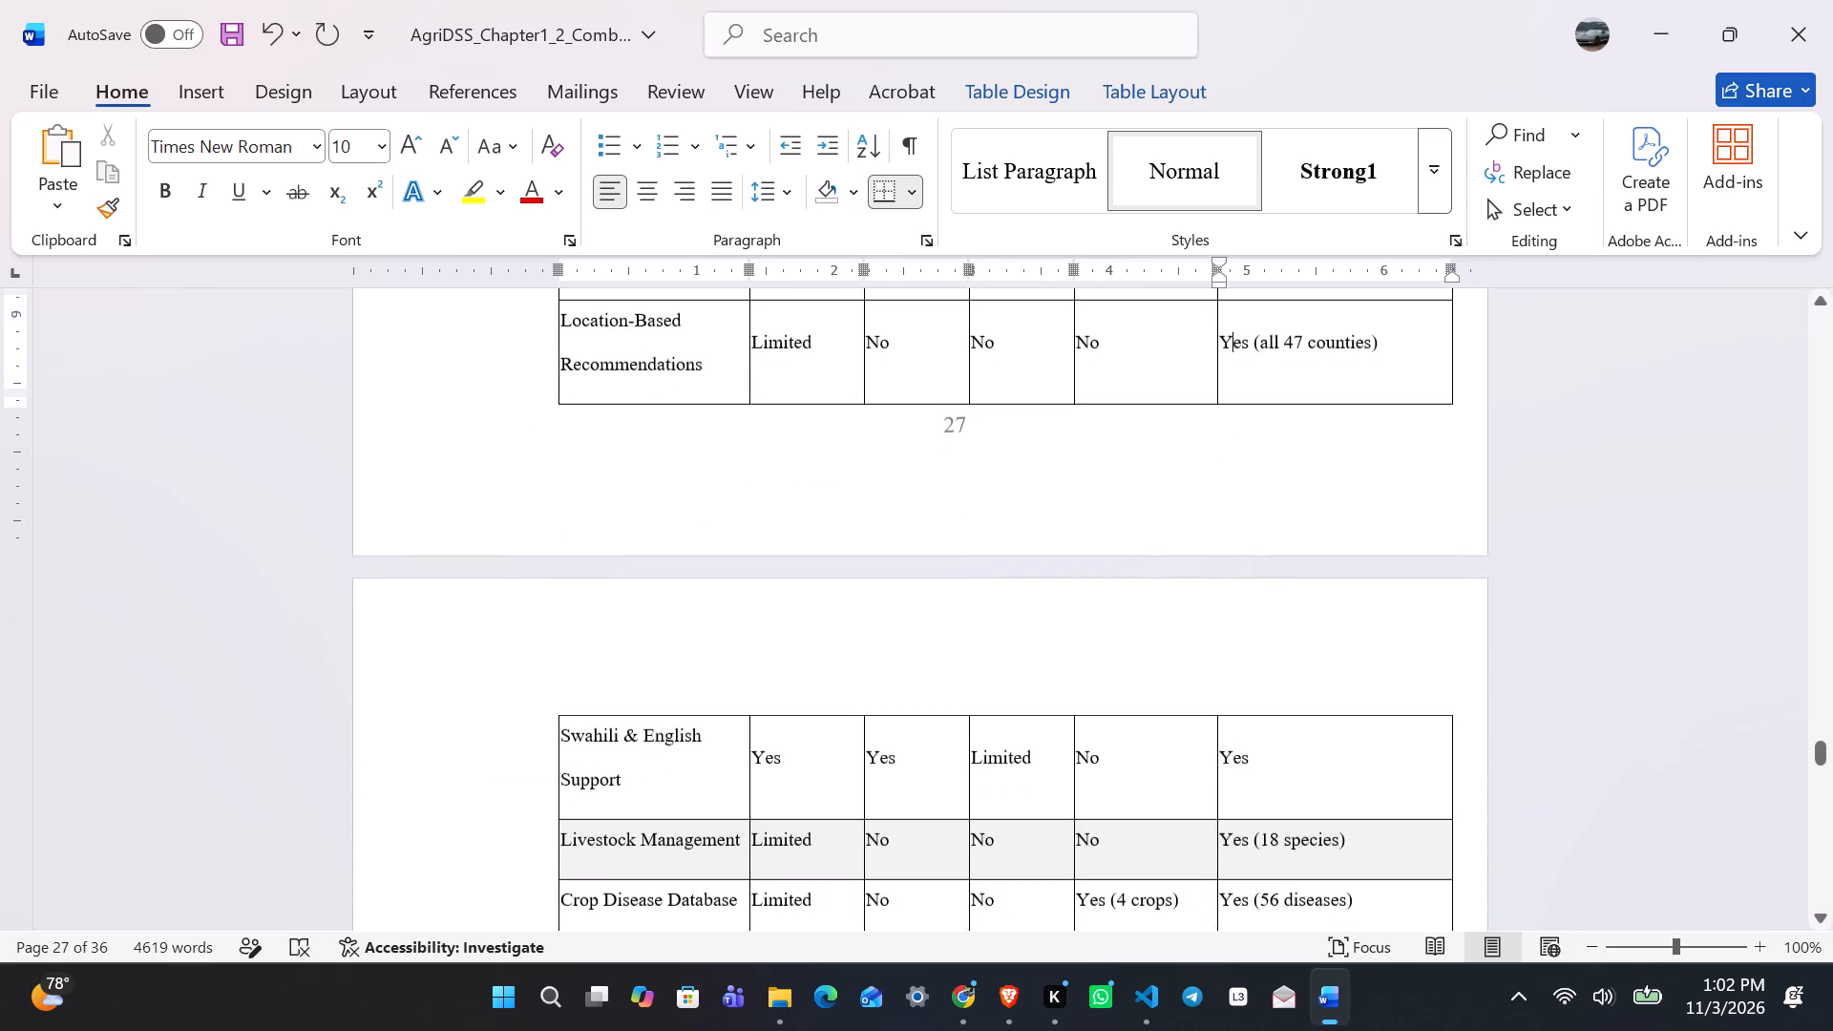
scroll(1233, 758, right, 1)
scroll(1233, 758, up, 1)
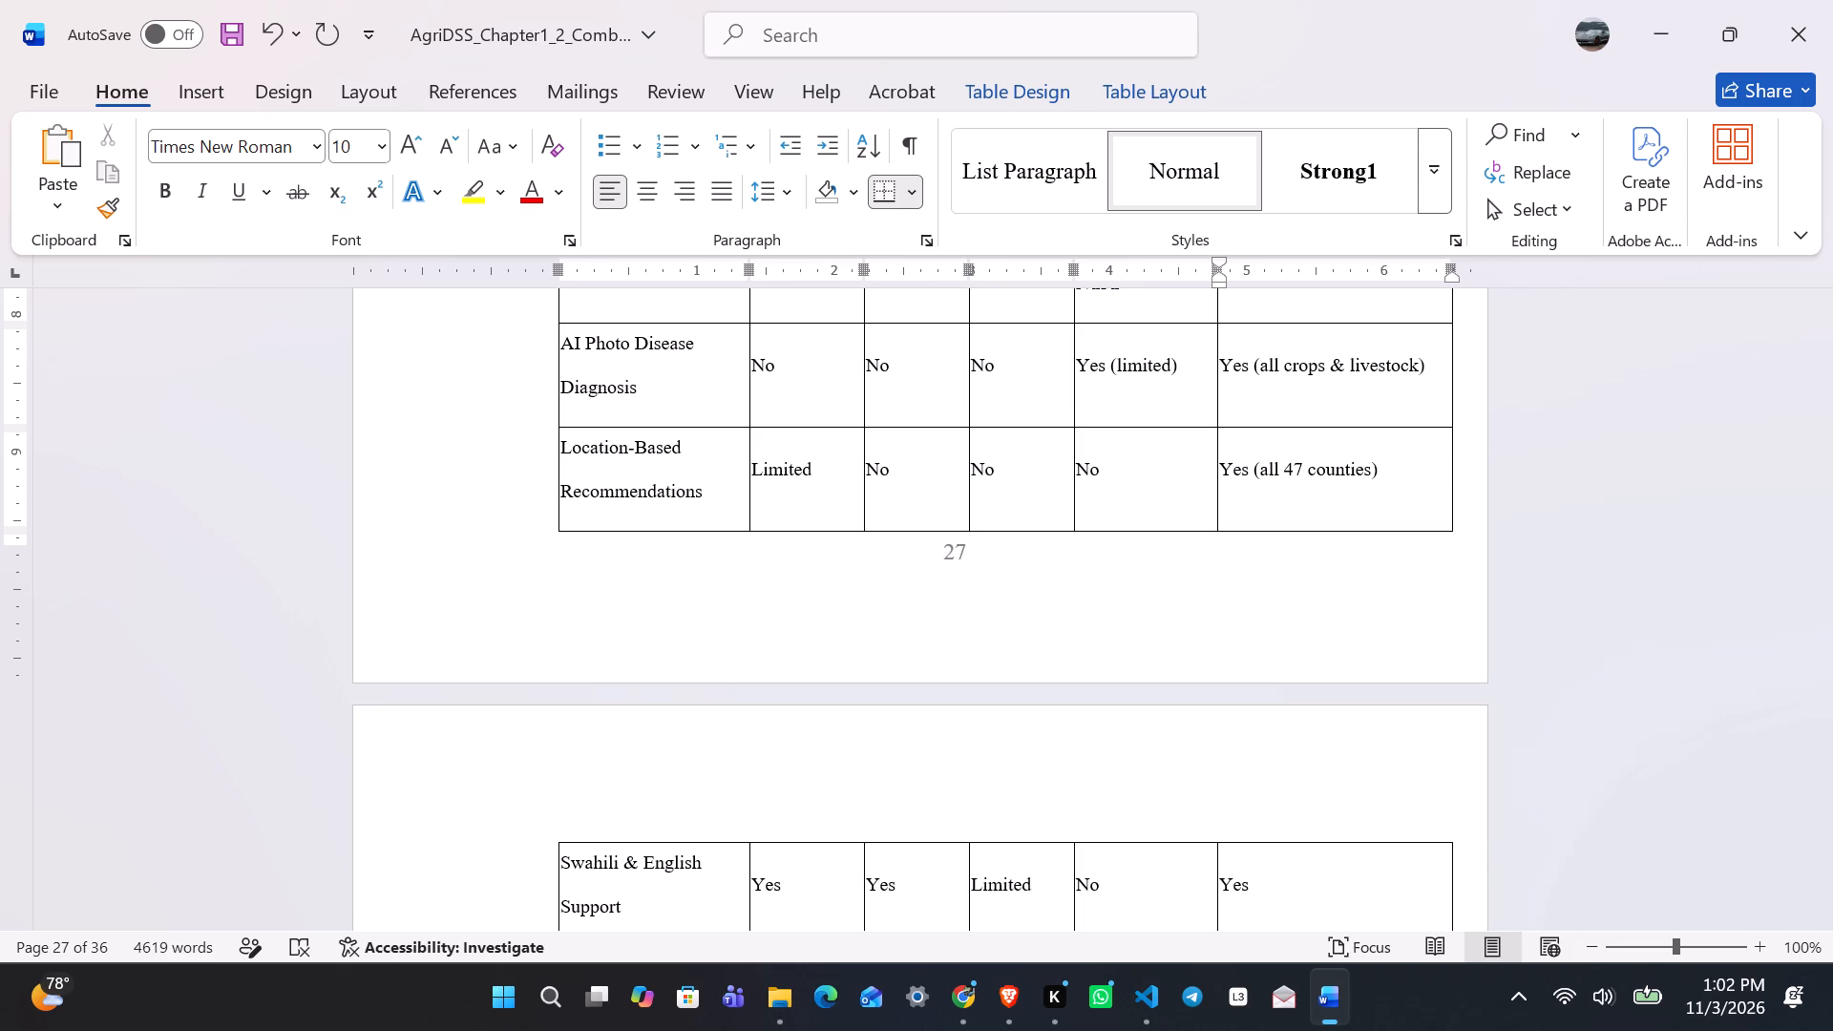
click(1233, 758)
scroll(1233, 758, down, 1)
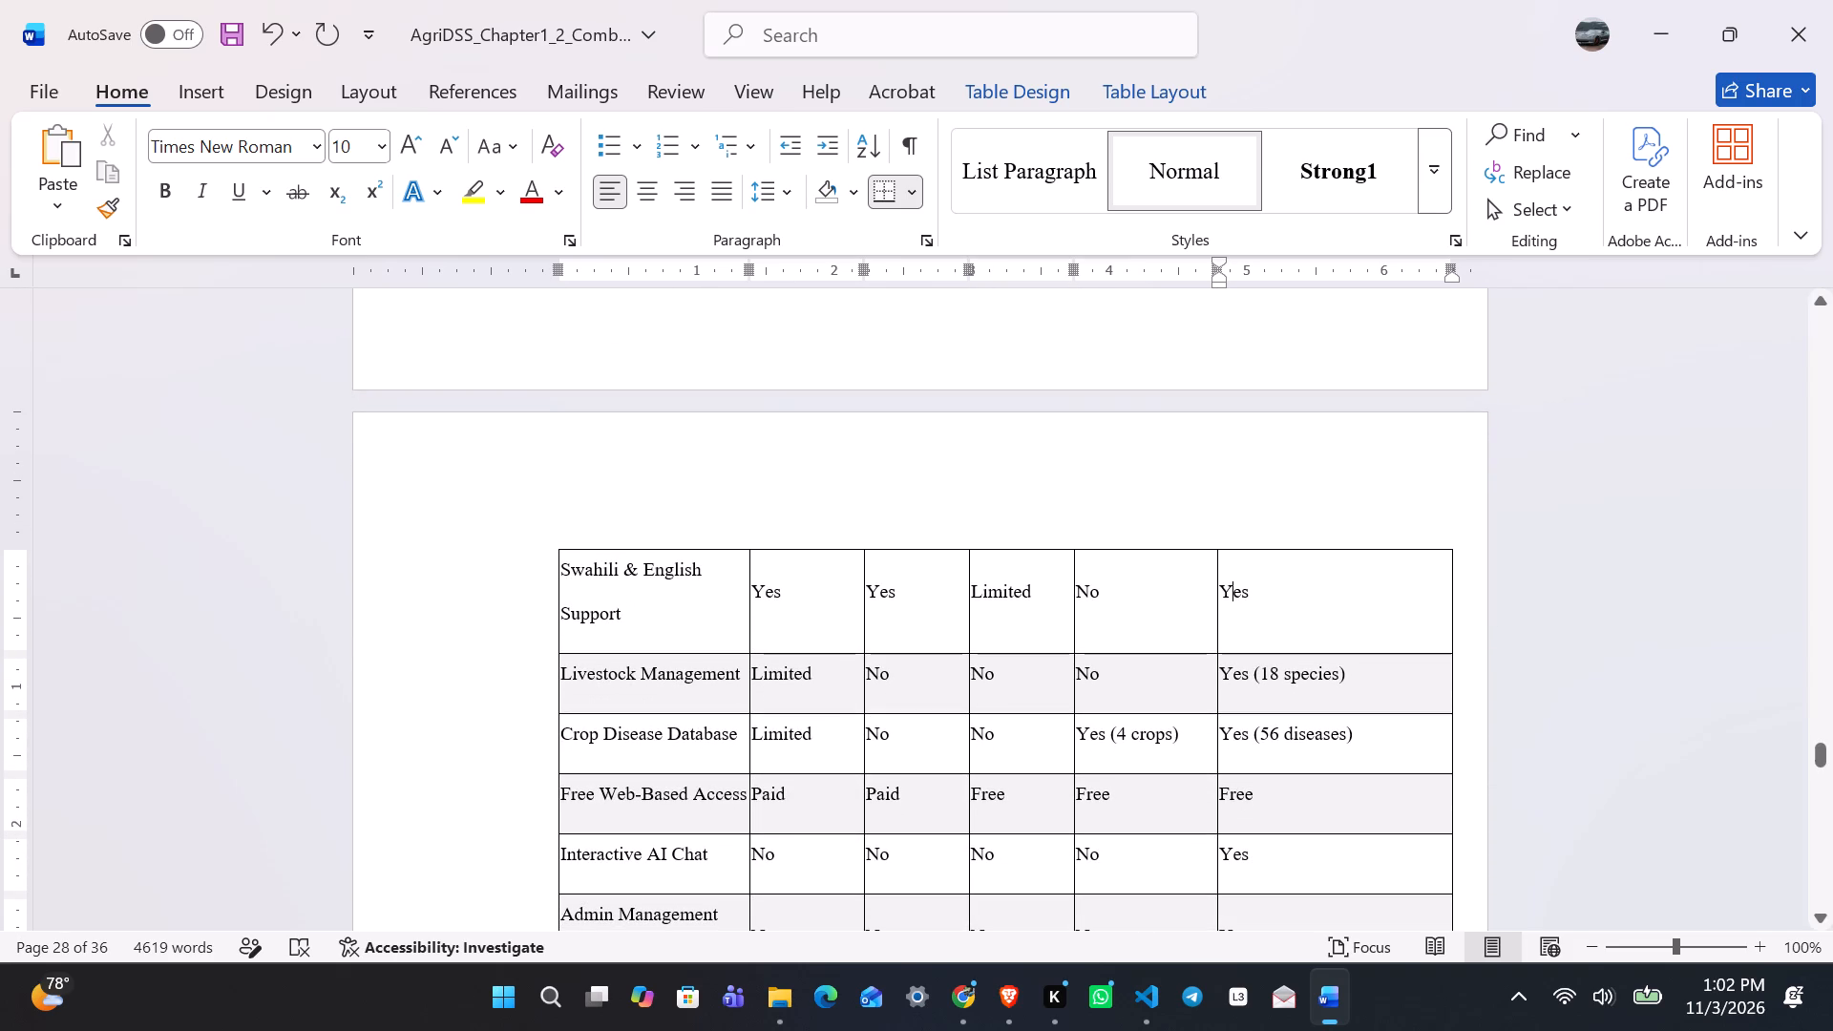
click(740, 695)
click(826, 187)
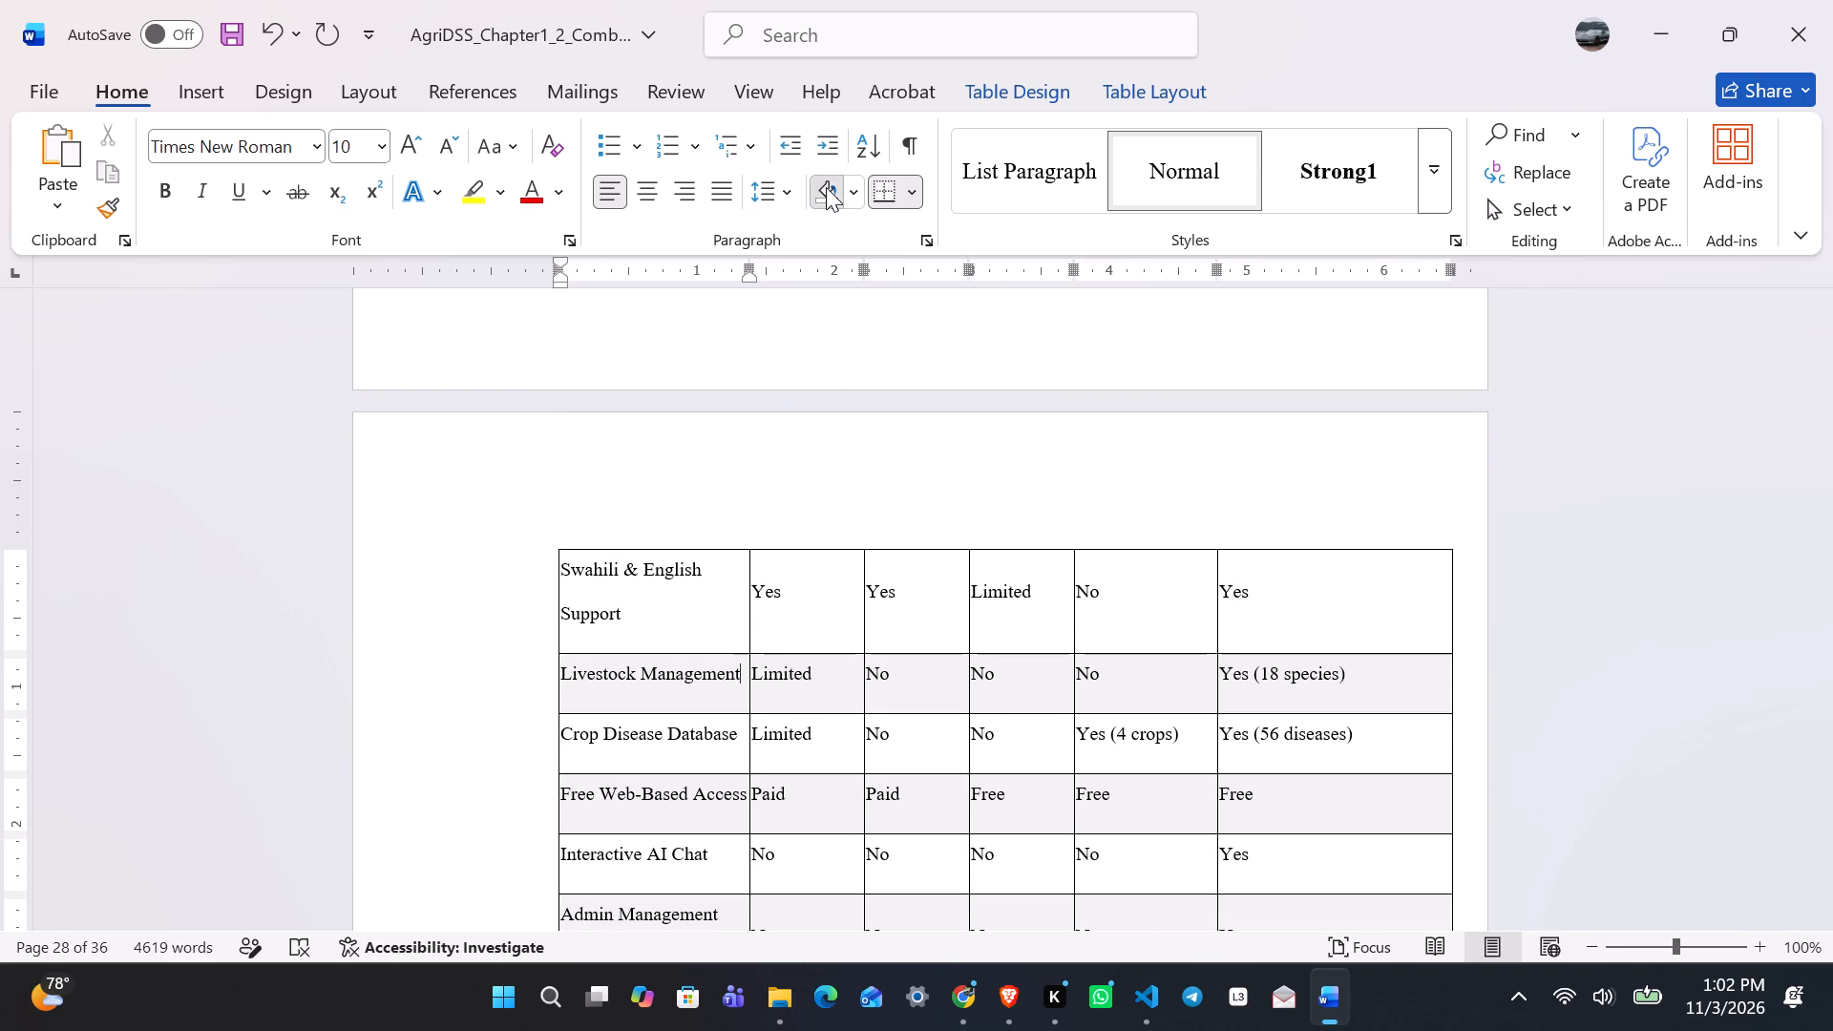
click(831, 686)
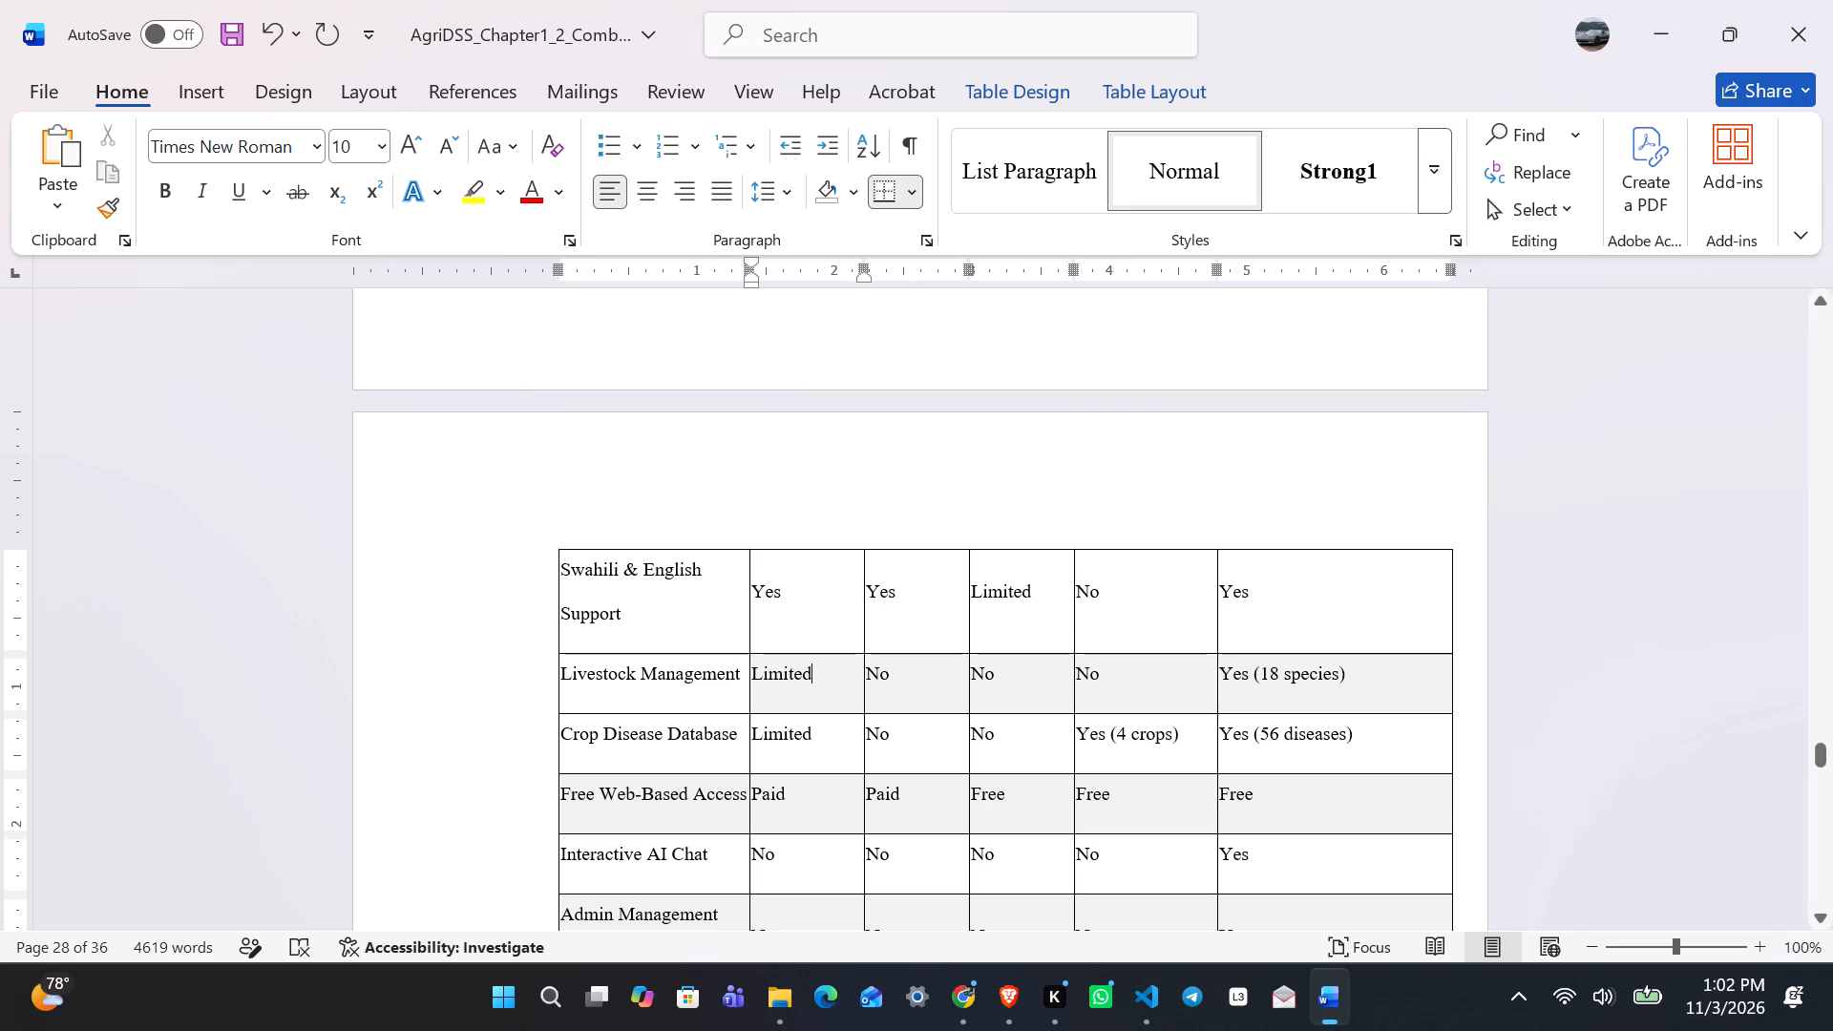
click(815, 201)
click(938, 705)
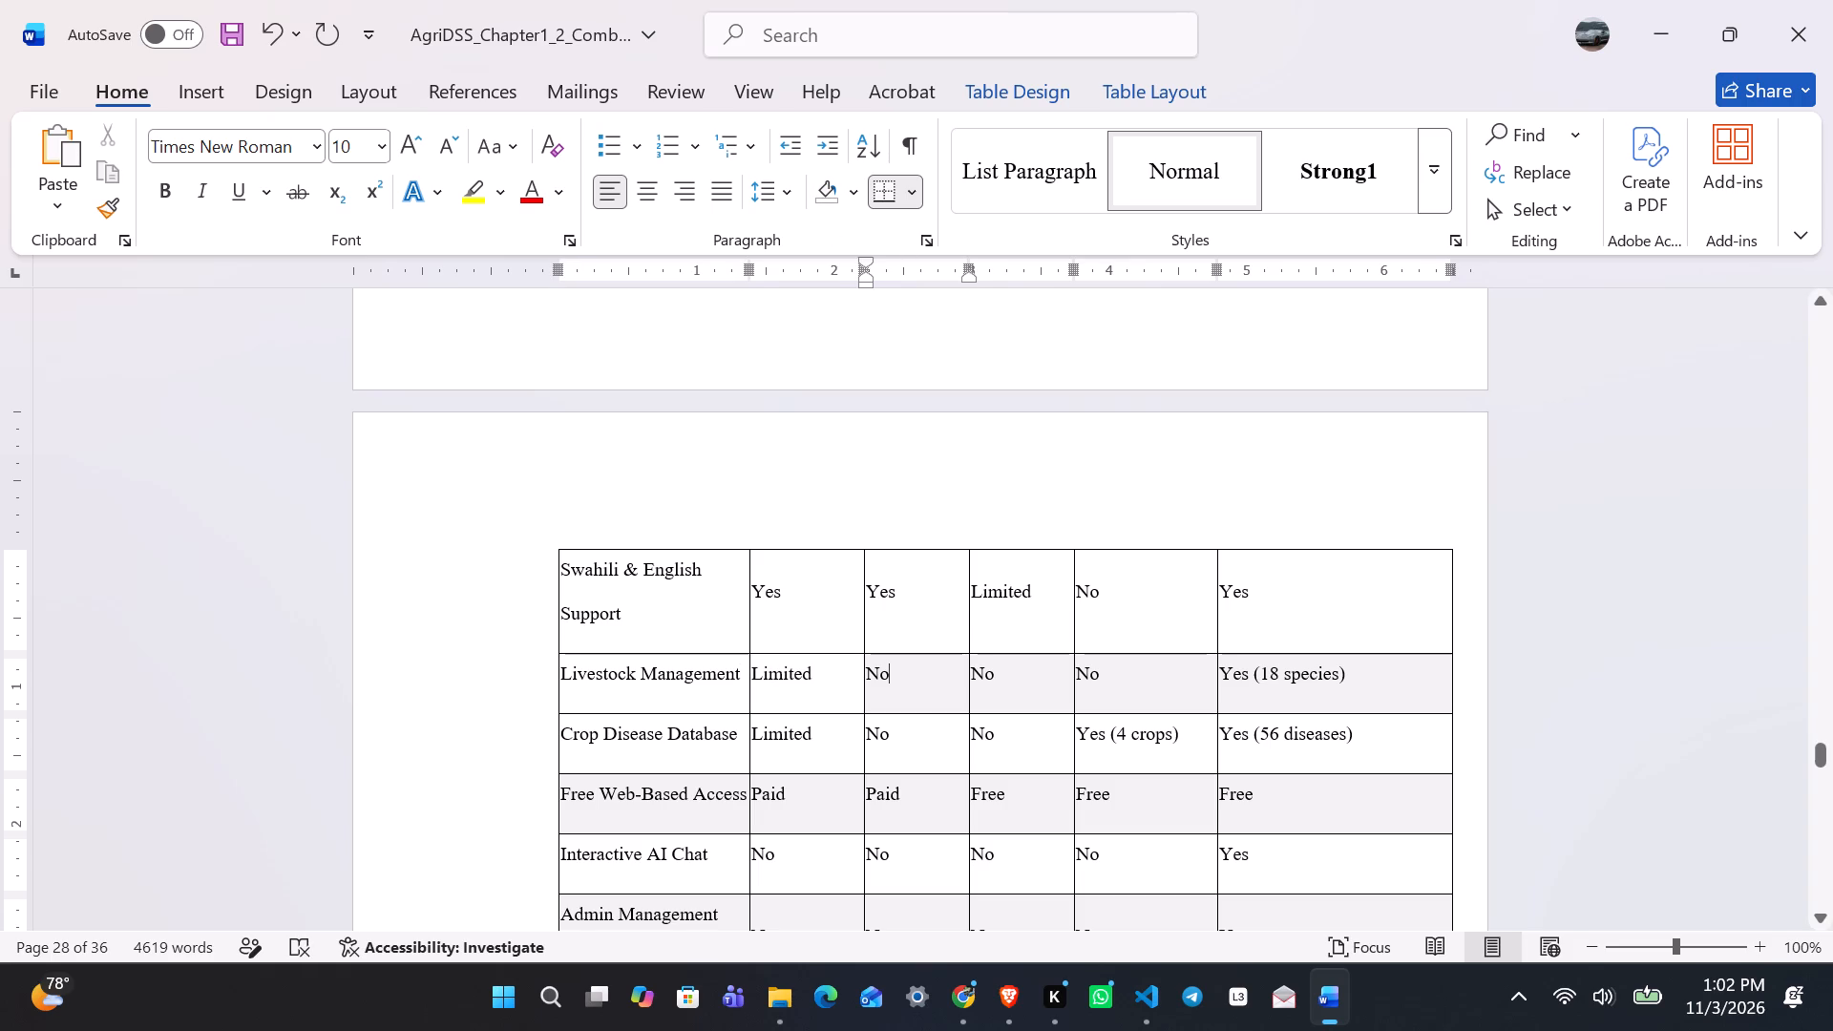
click(827, 202)
scroll(1011, 448, up, 1)
click(1056, 689)
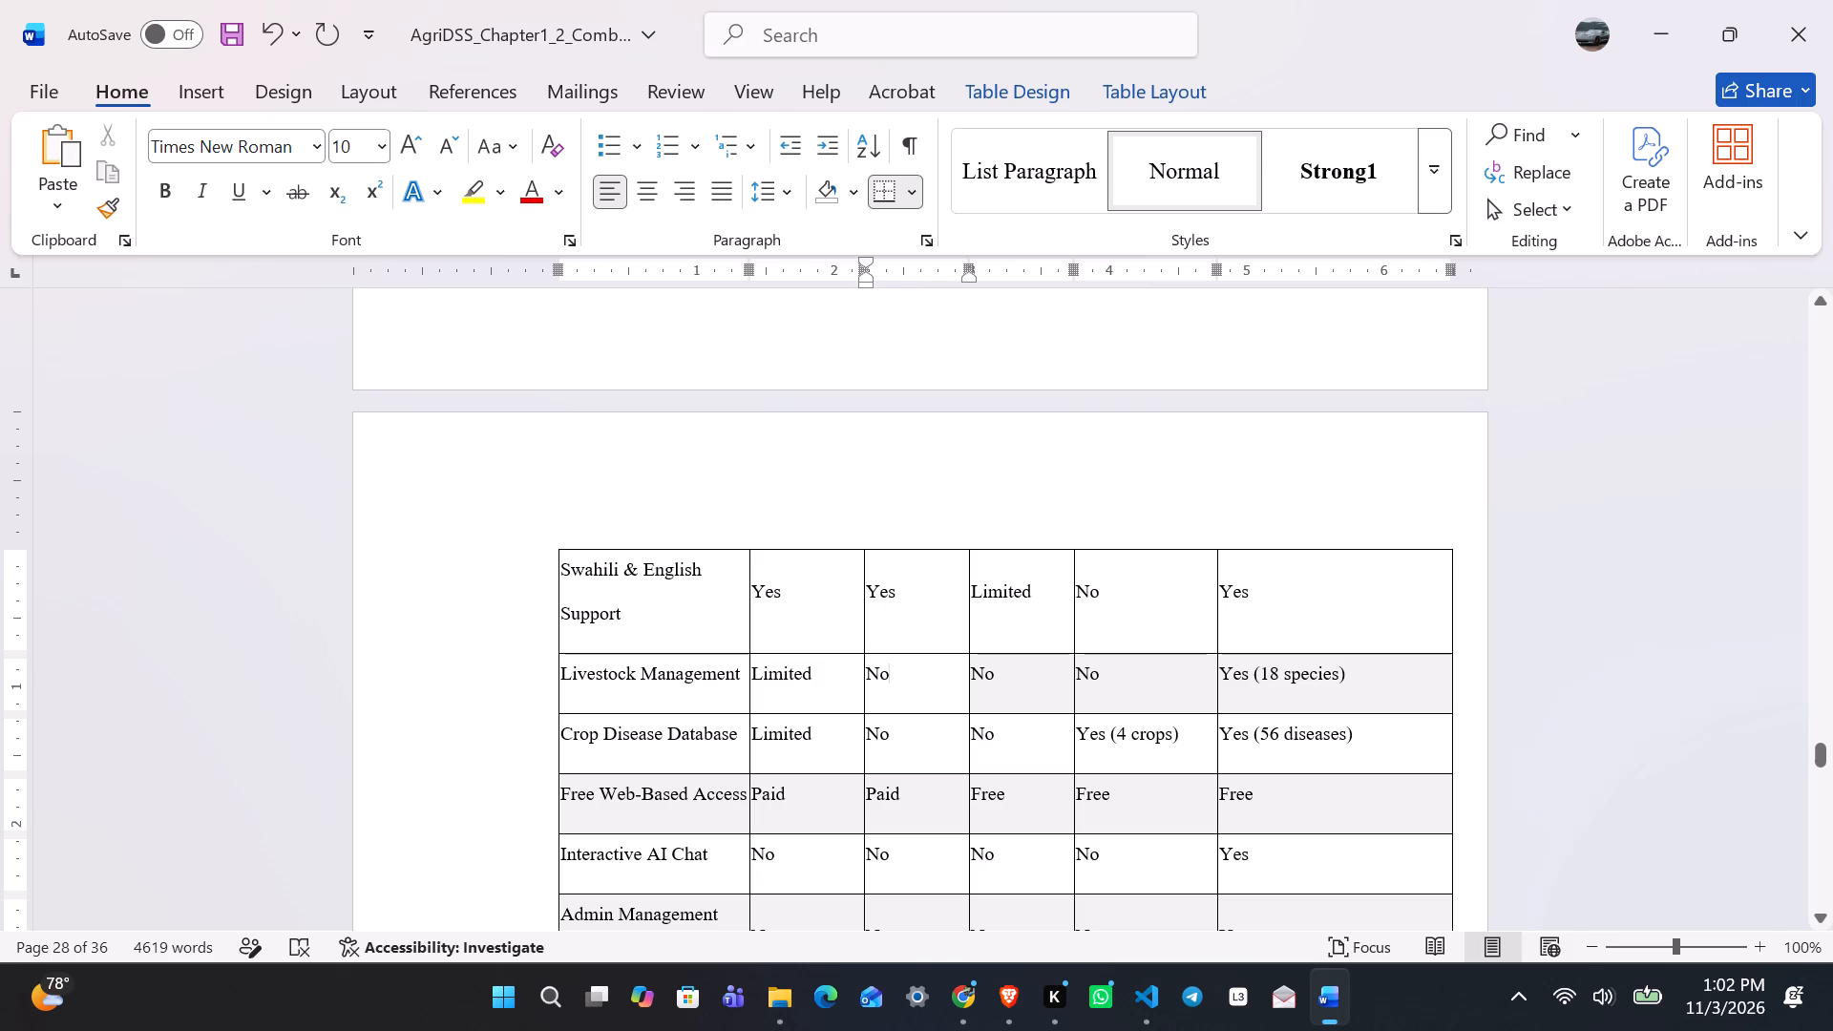
click(823, 203)
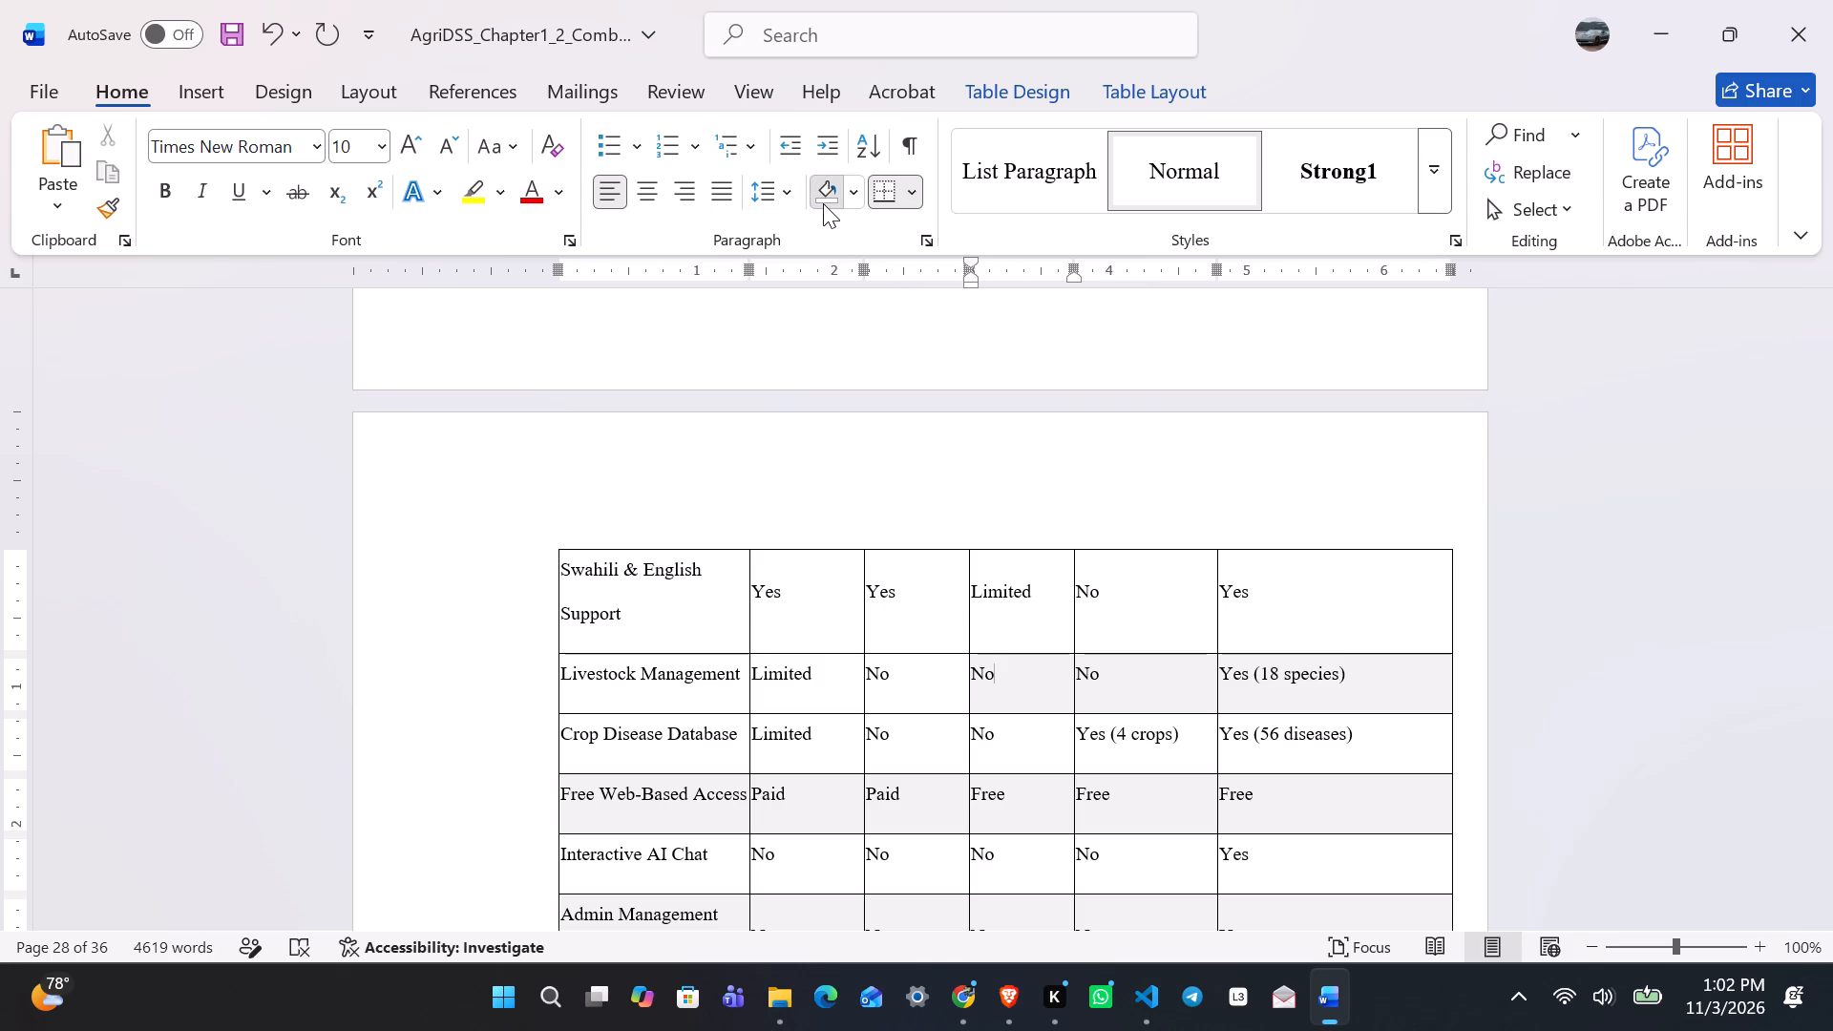
click(1117, 700)
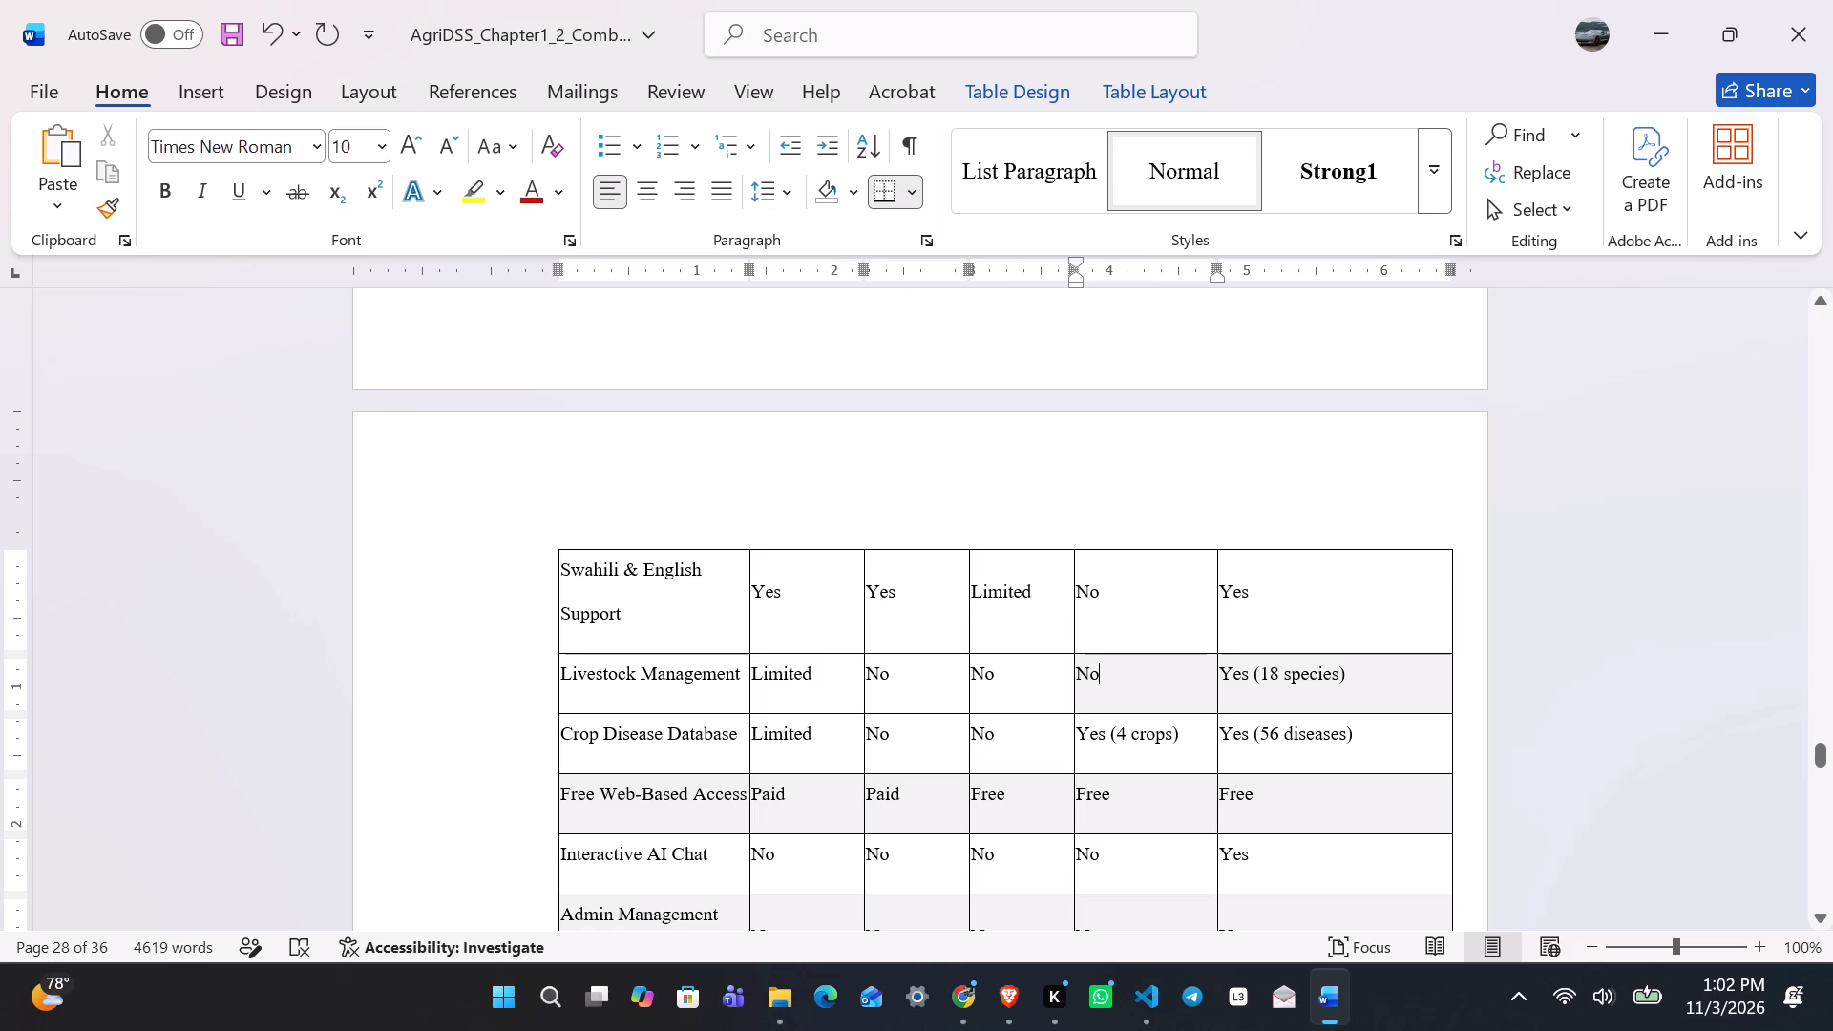
click(827, 198)
click(1361, 691)
click(821, 208)
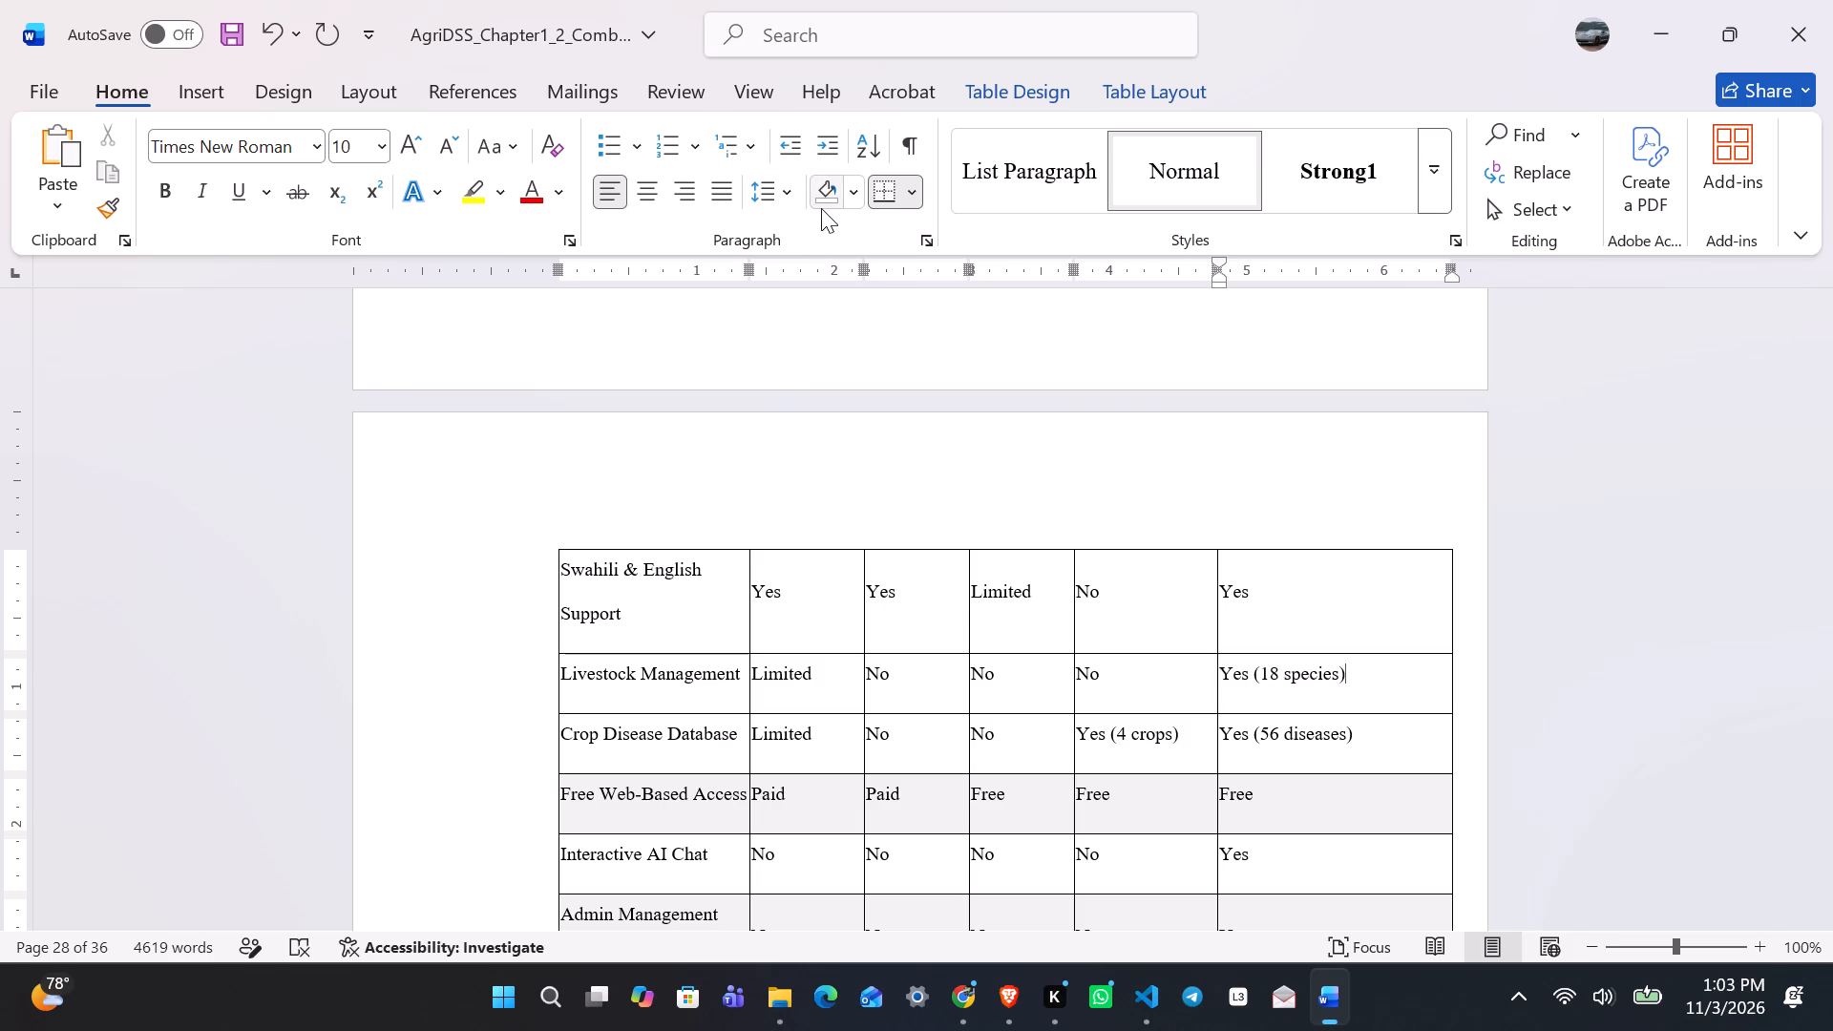
Clear the grey shading from the five platform cells, iShamba through AgriDSS Kenya, in the Free Web-Based Access row.
click(805, 783)
click(820, 176)
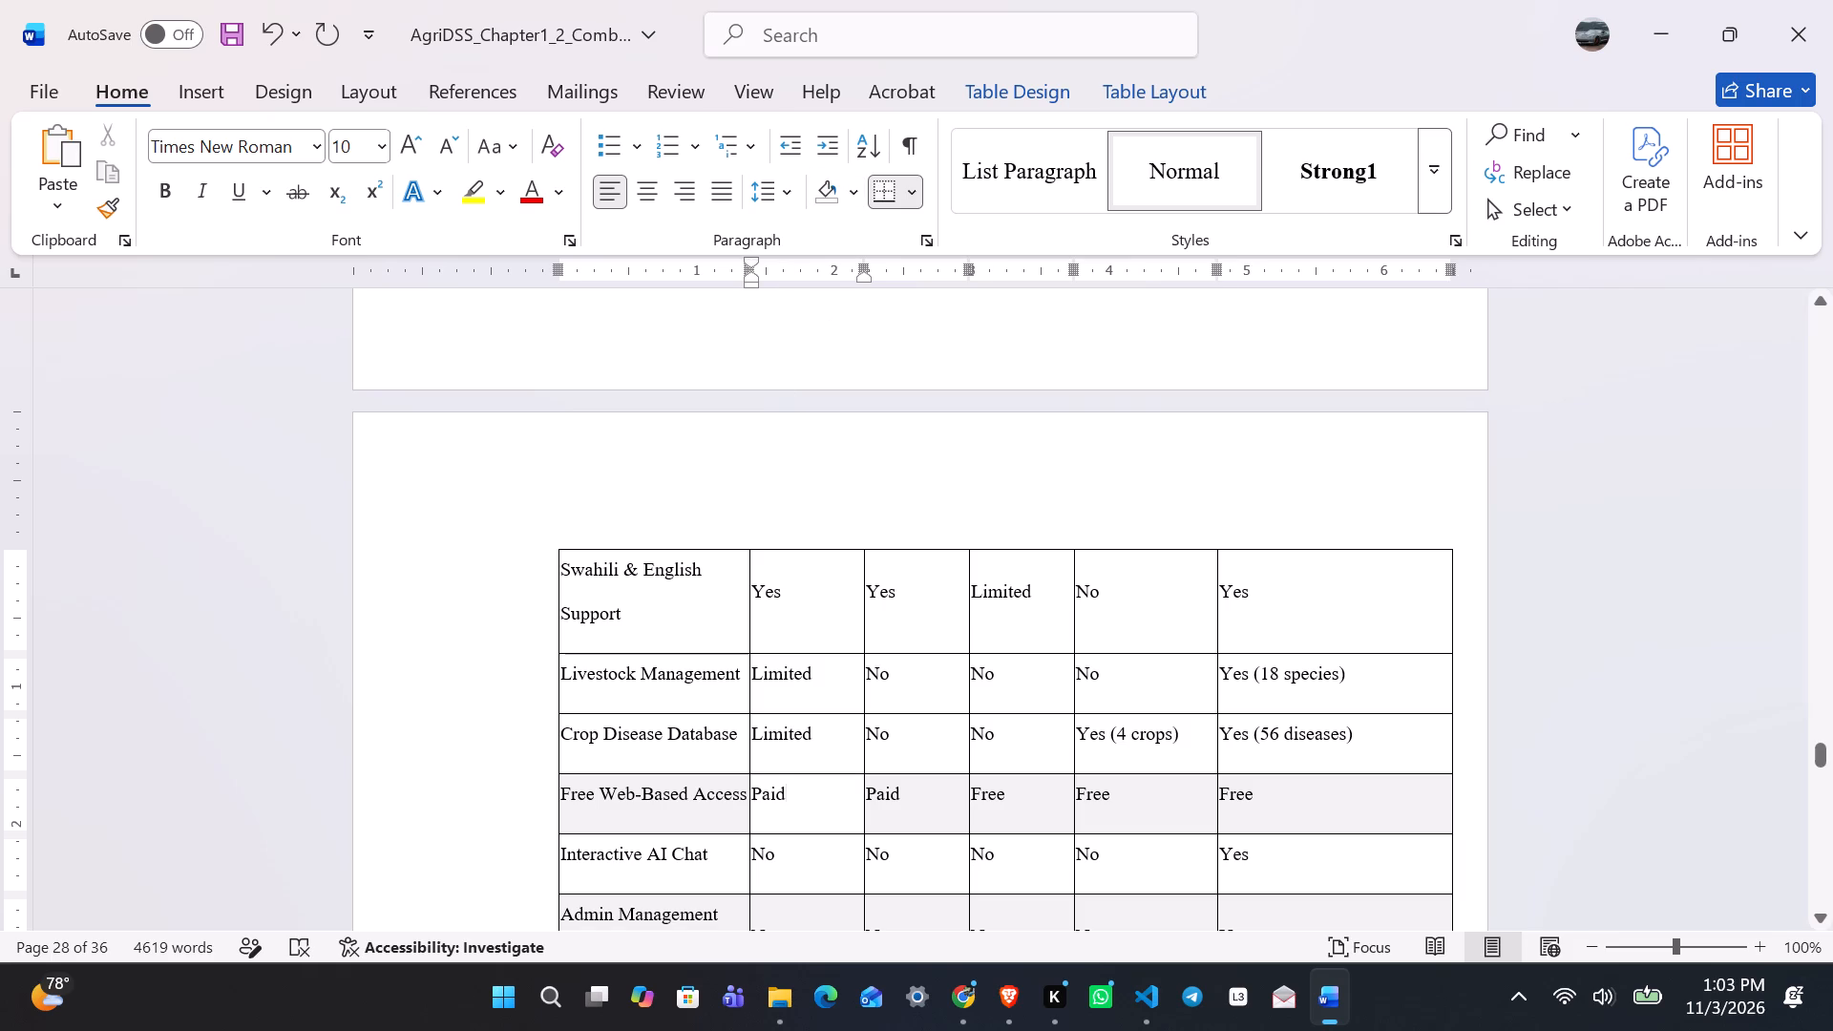
click(910, 812)
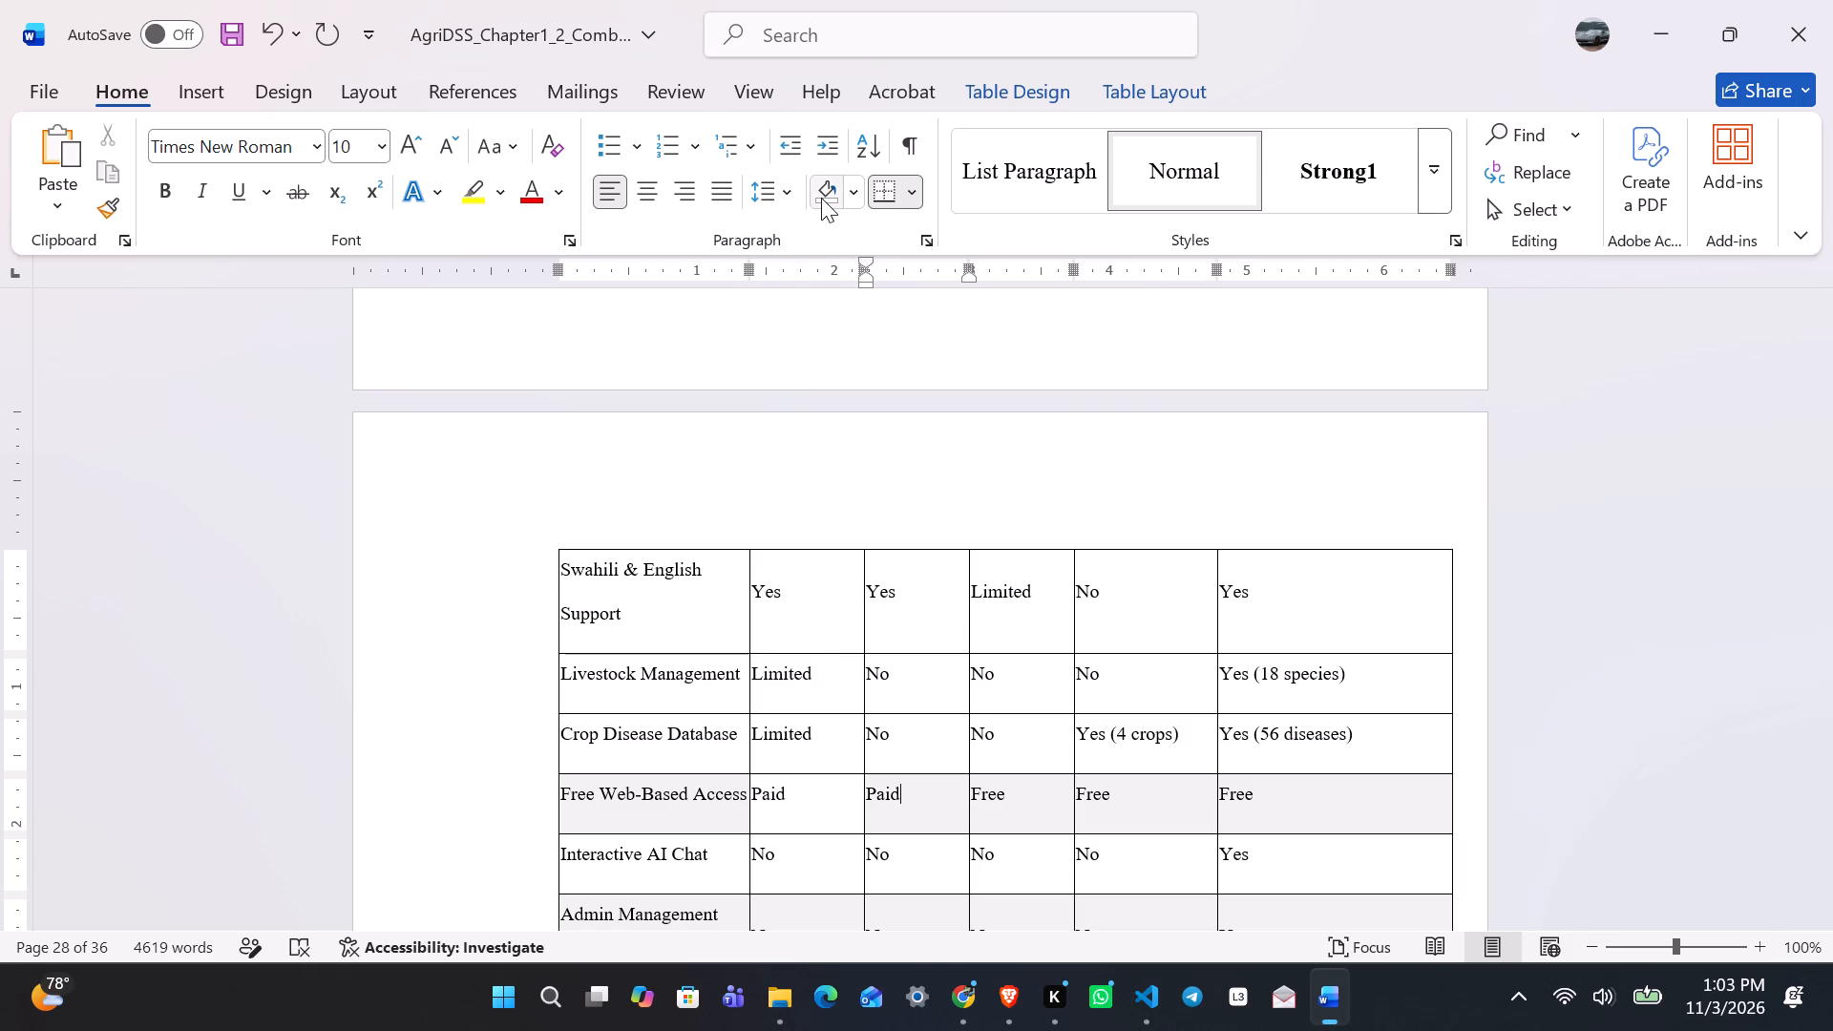
click(825, 198)
click(1035, 810)
click(814, 193)
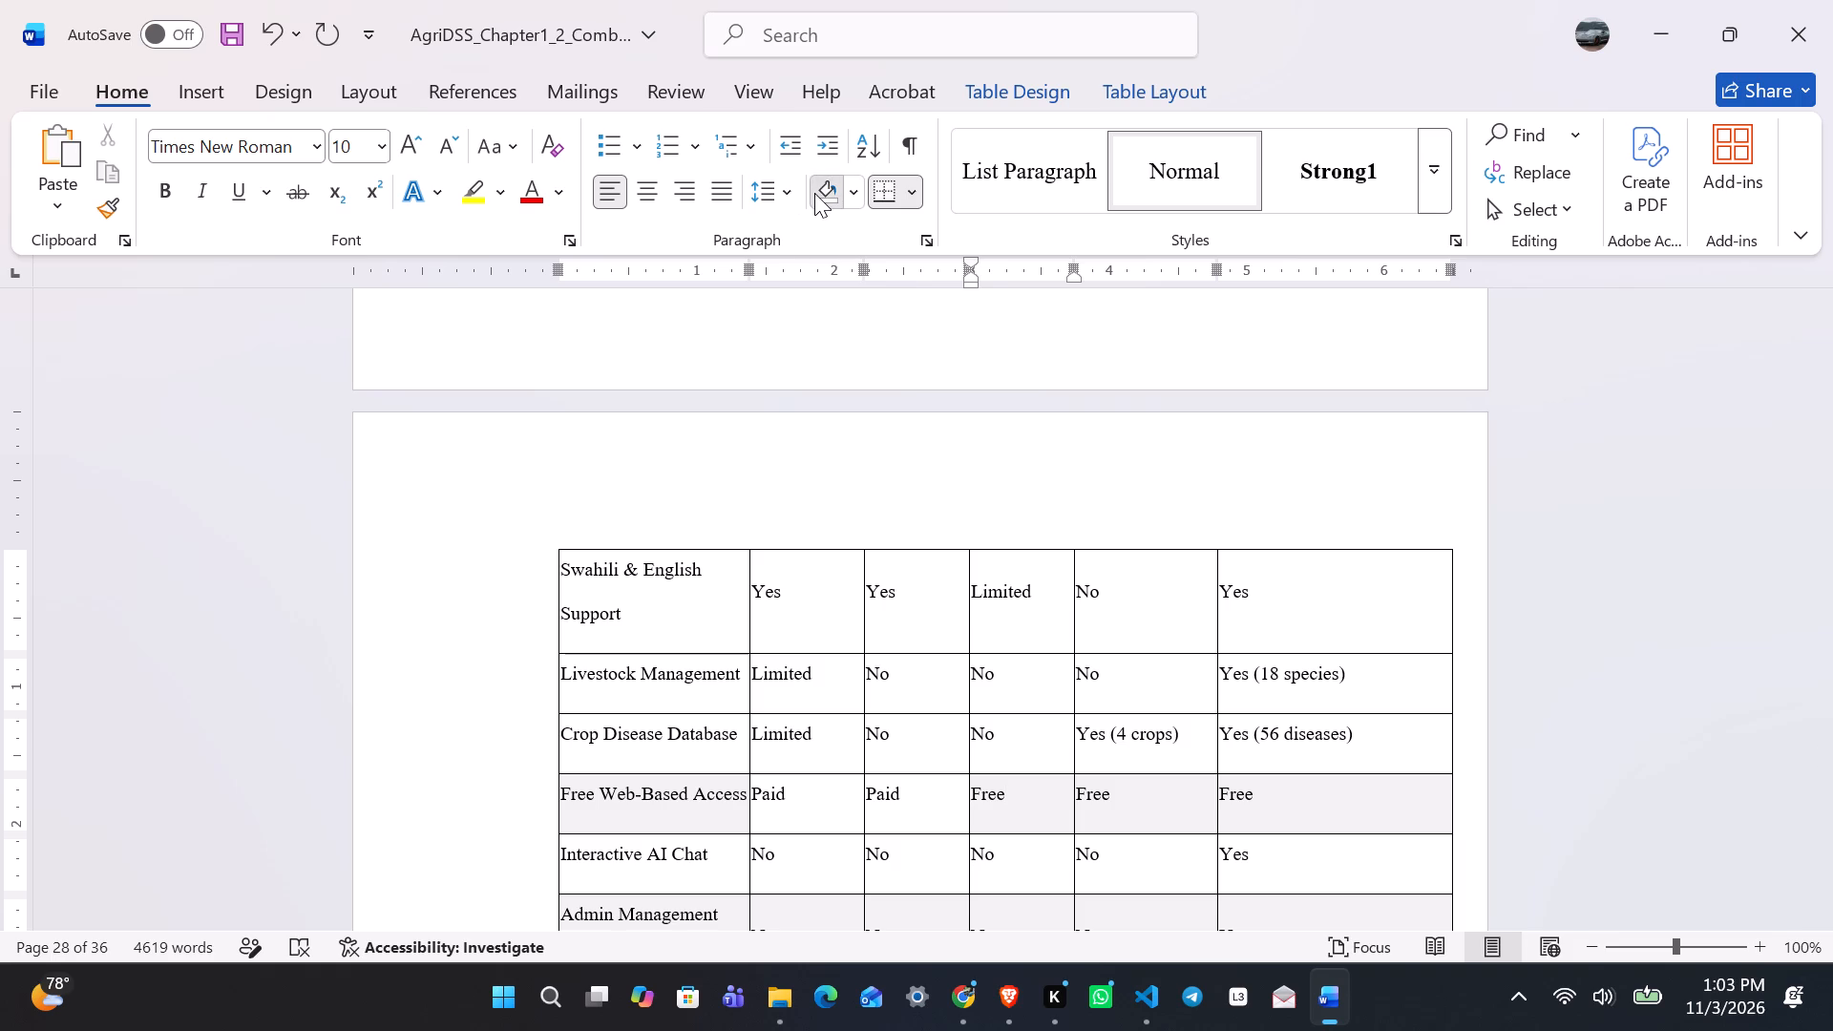
click(1138, 798)
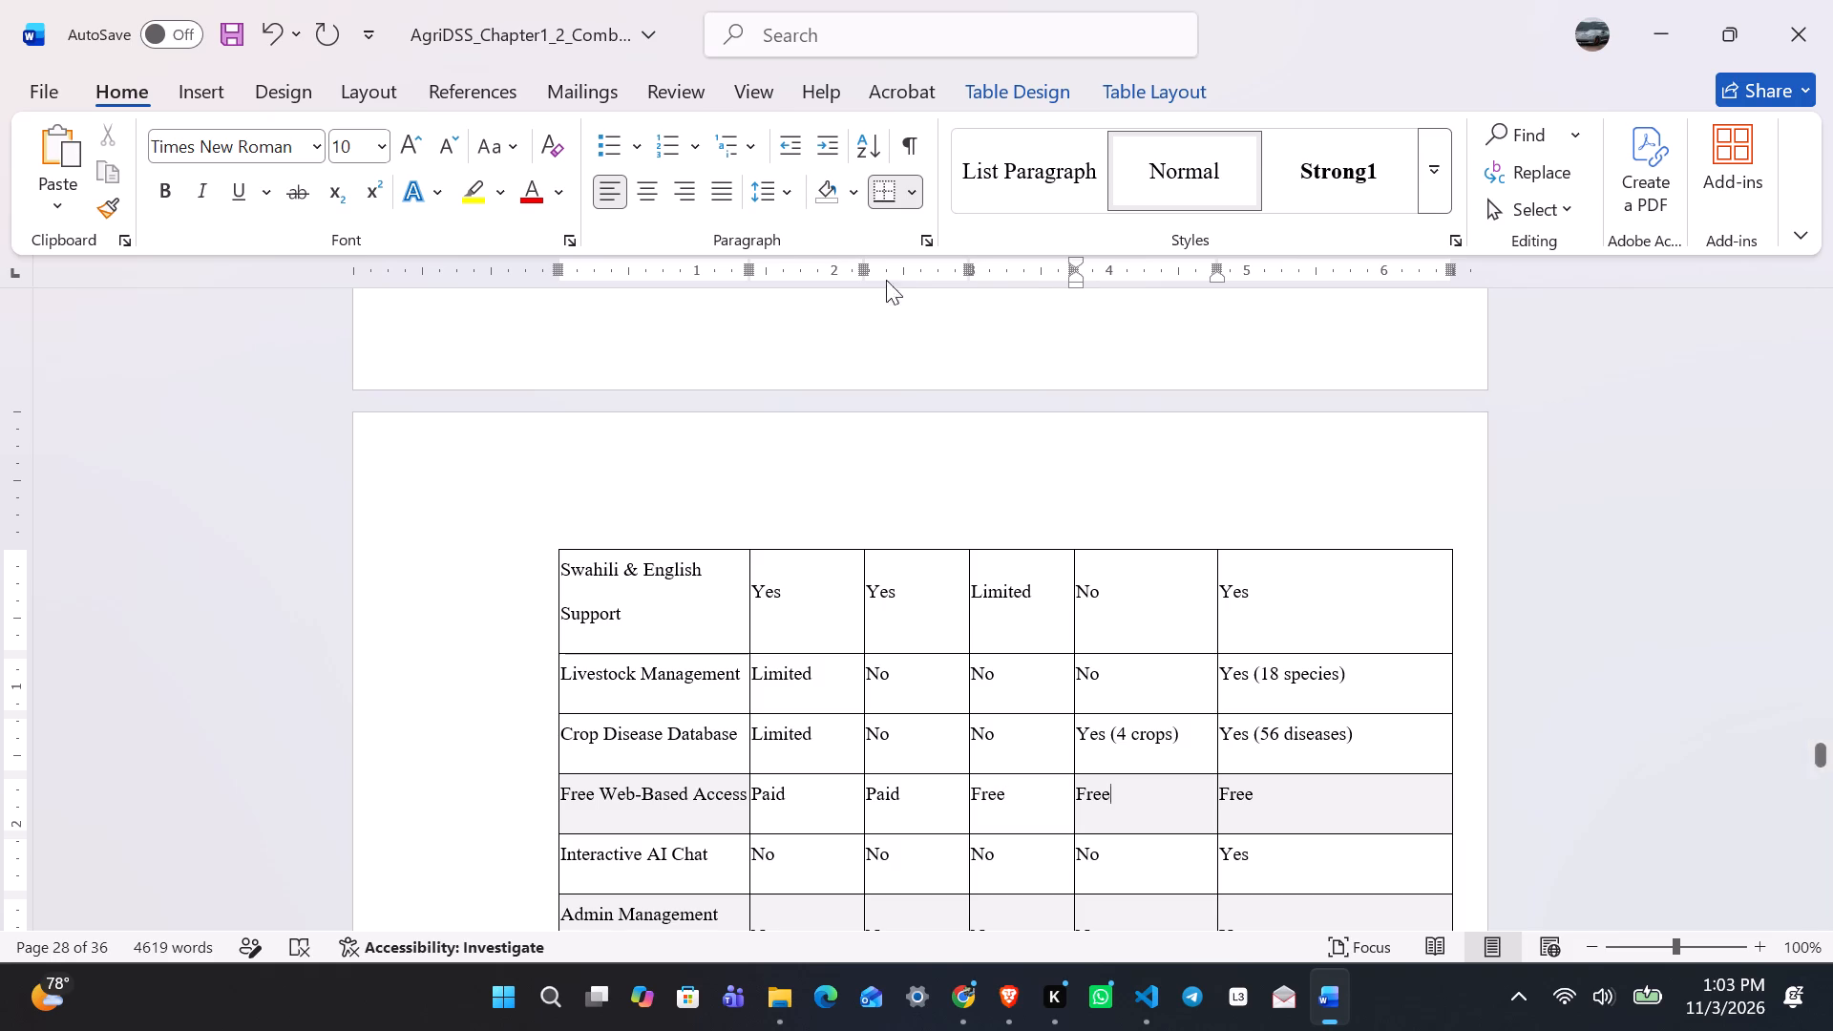
click(822, 191)
click(1265, 791)
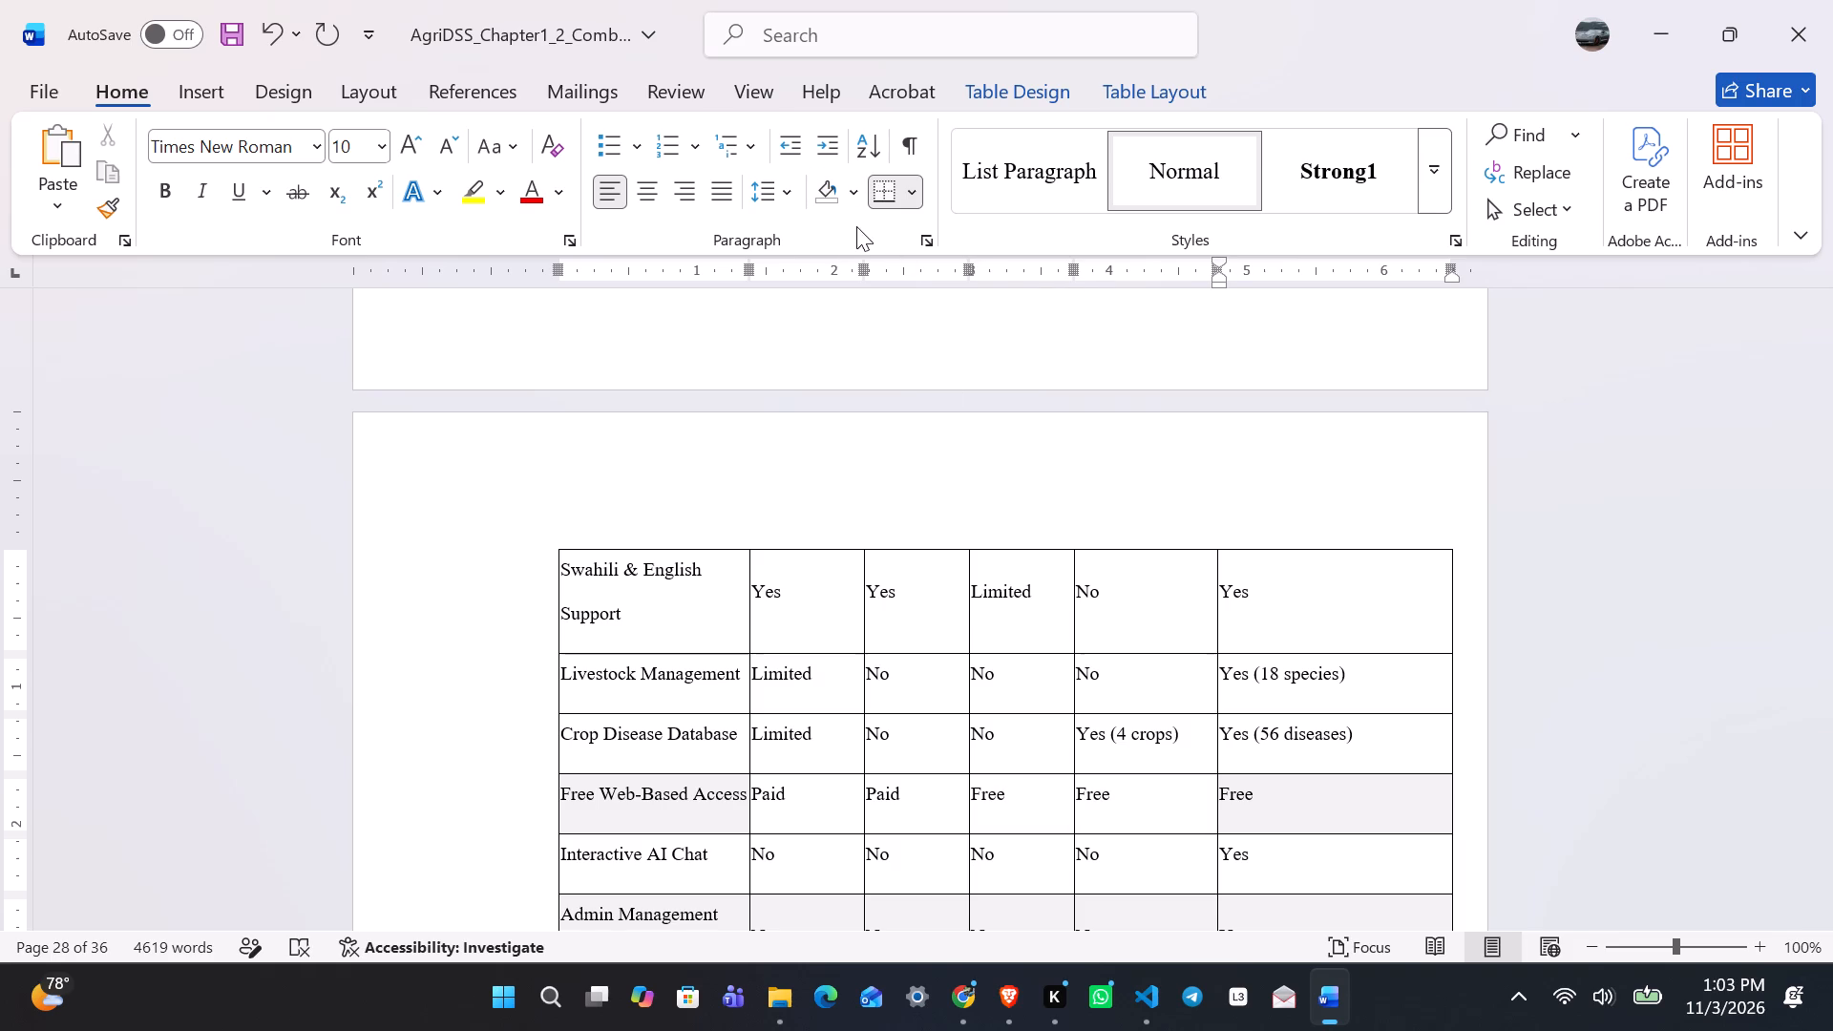
click(821, 199)
Remove the grey shading from every cell of the Admin Management Panel row in the comparison table.
scroll(912, 424, down, 1)
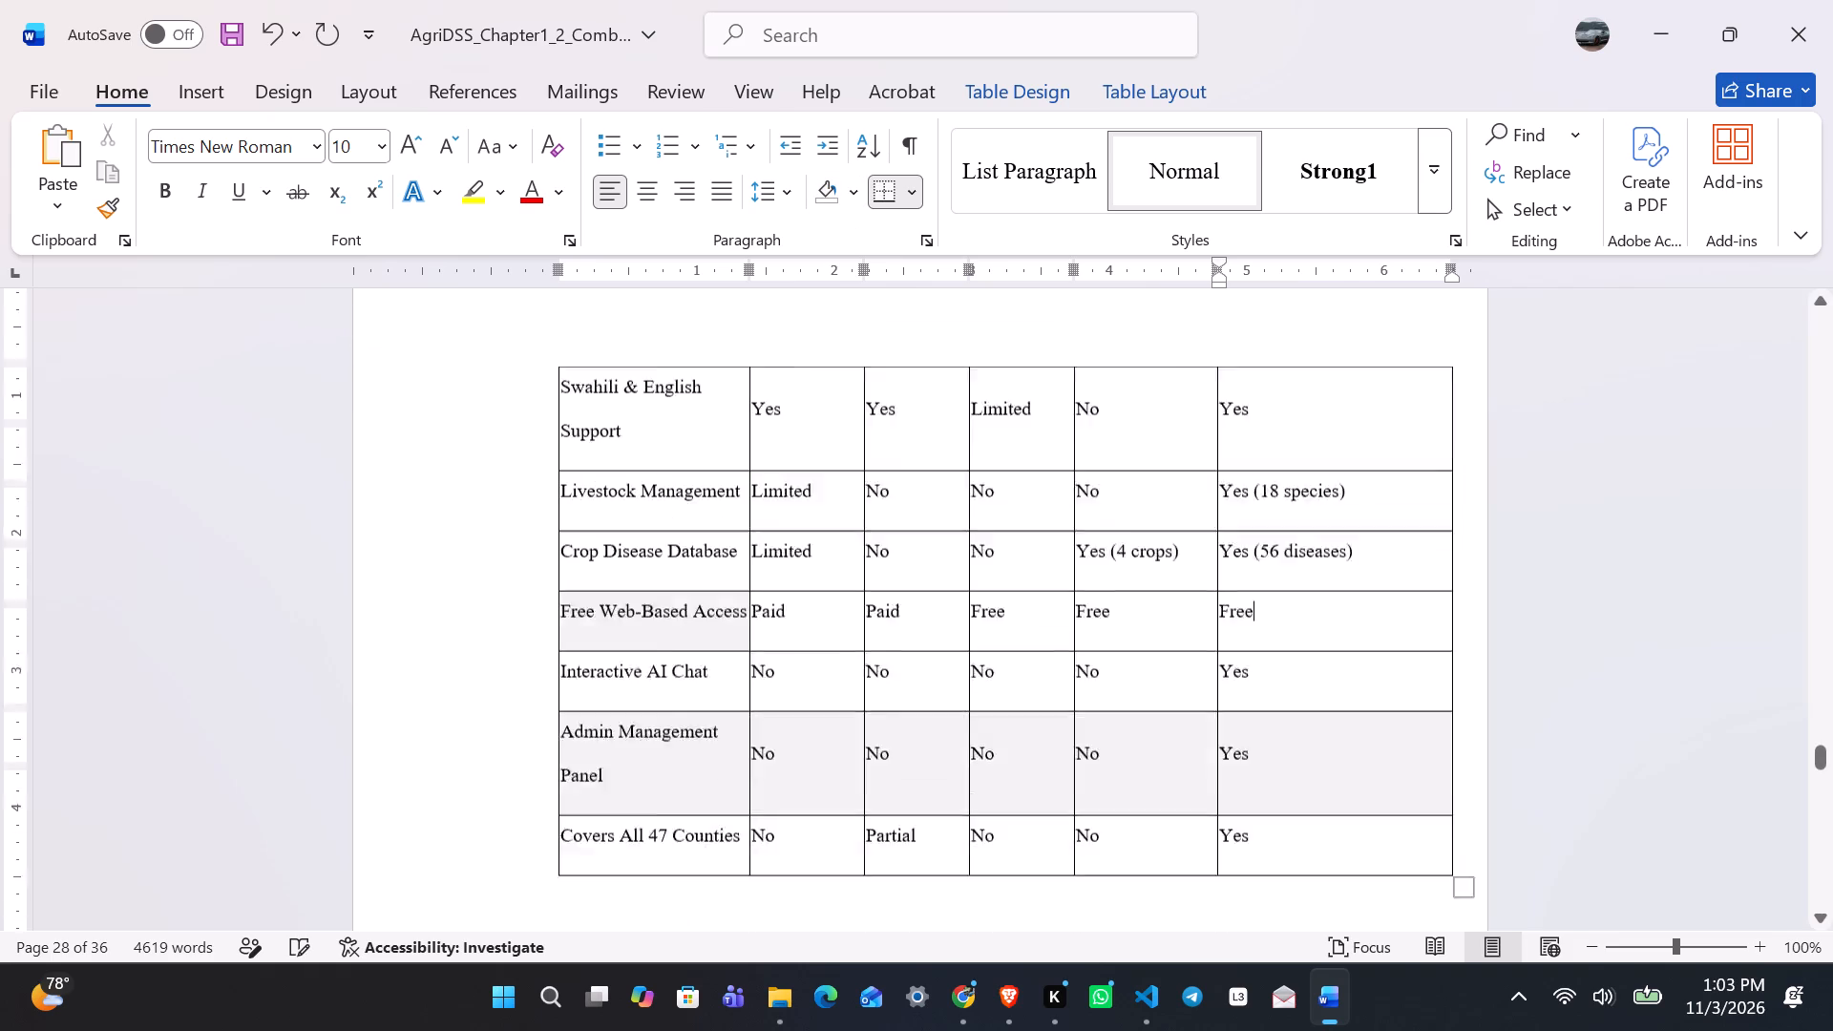
scroll(912, 424, down, 1)
click(796, 596)
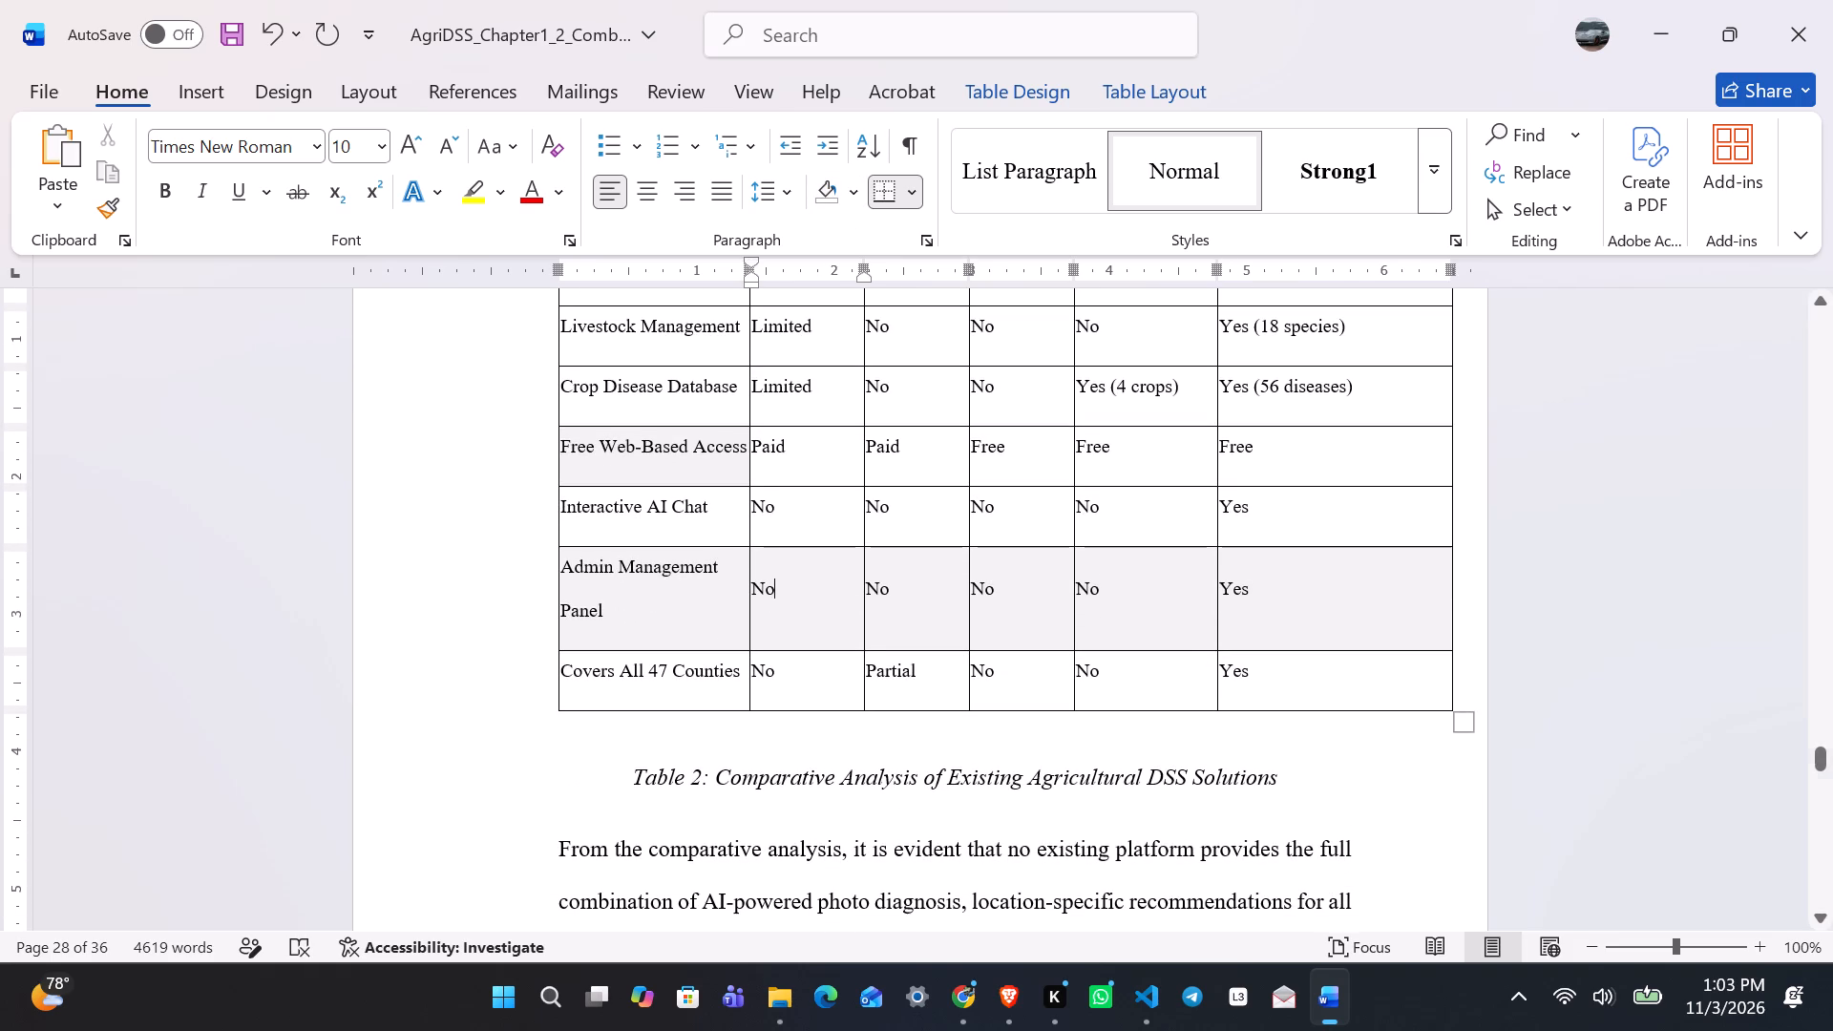
click(831, 194)
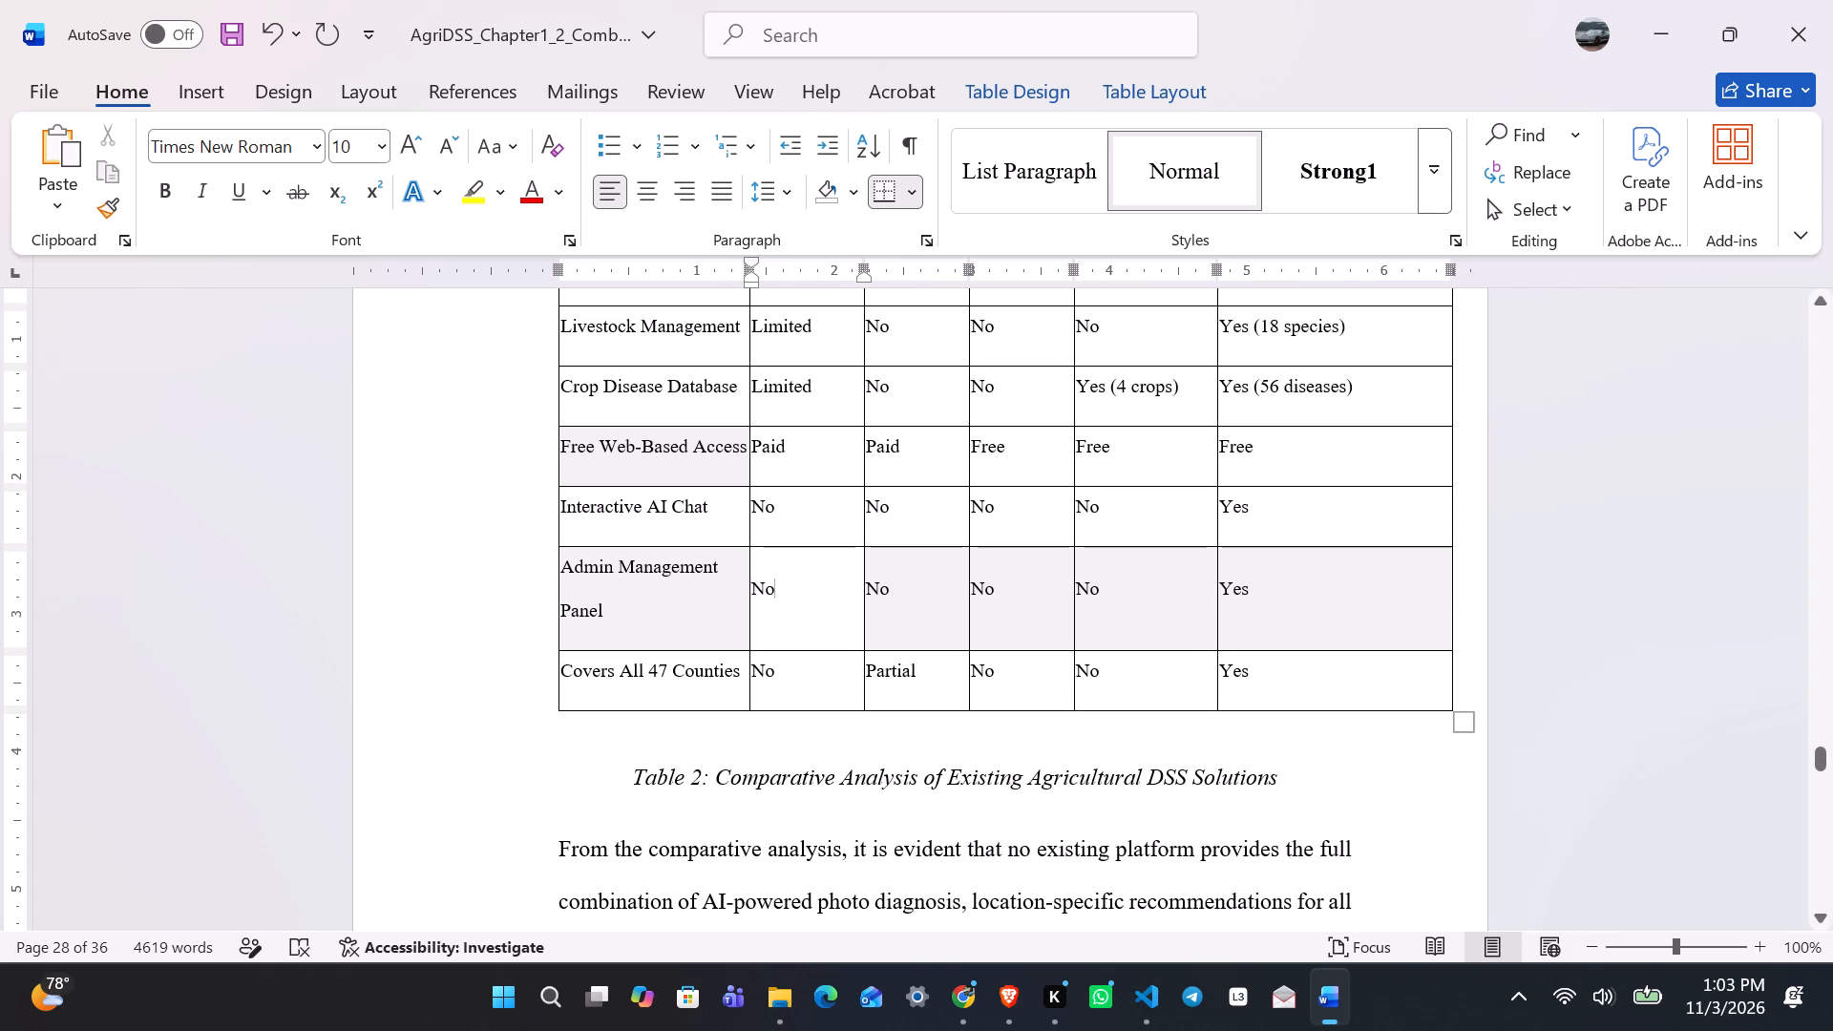
click(675, 601)
click(822, 204)
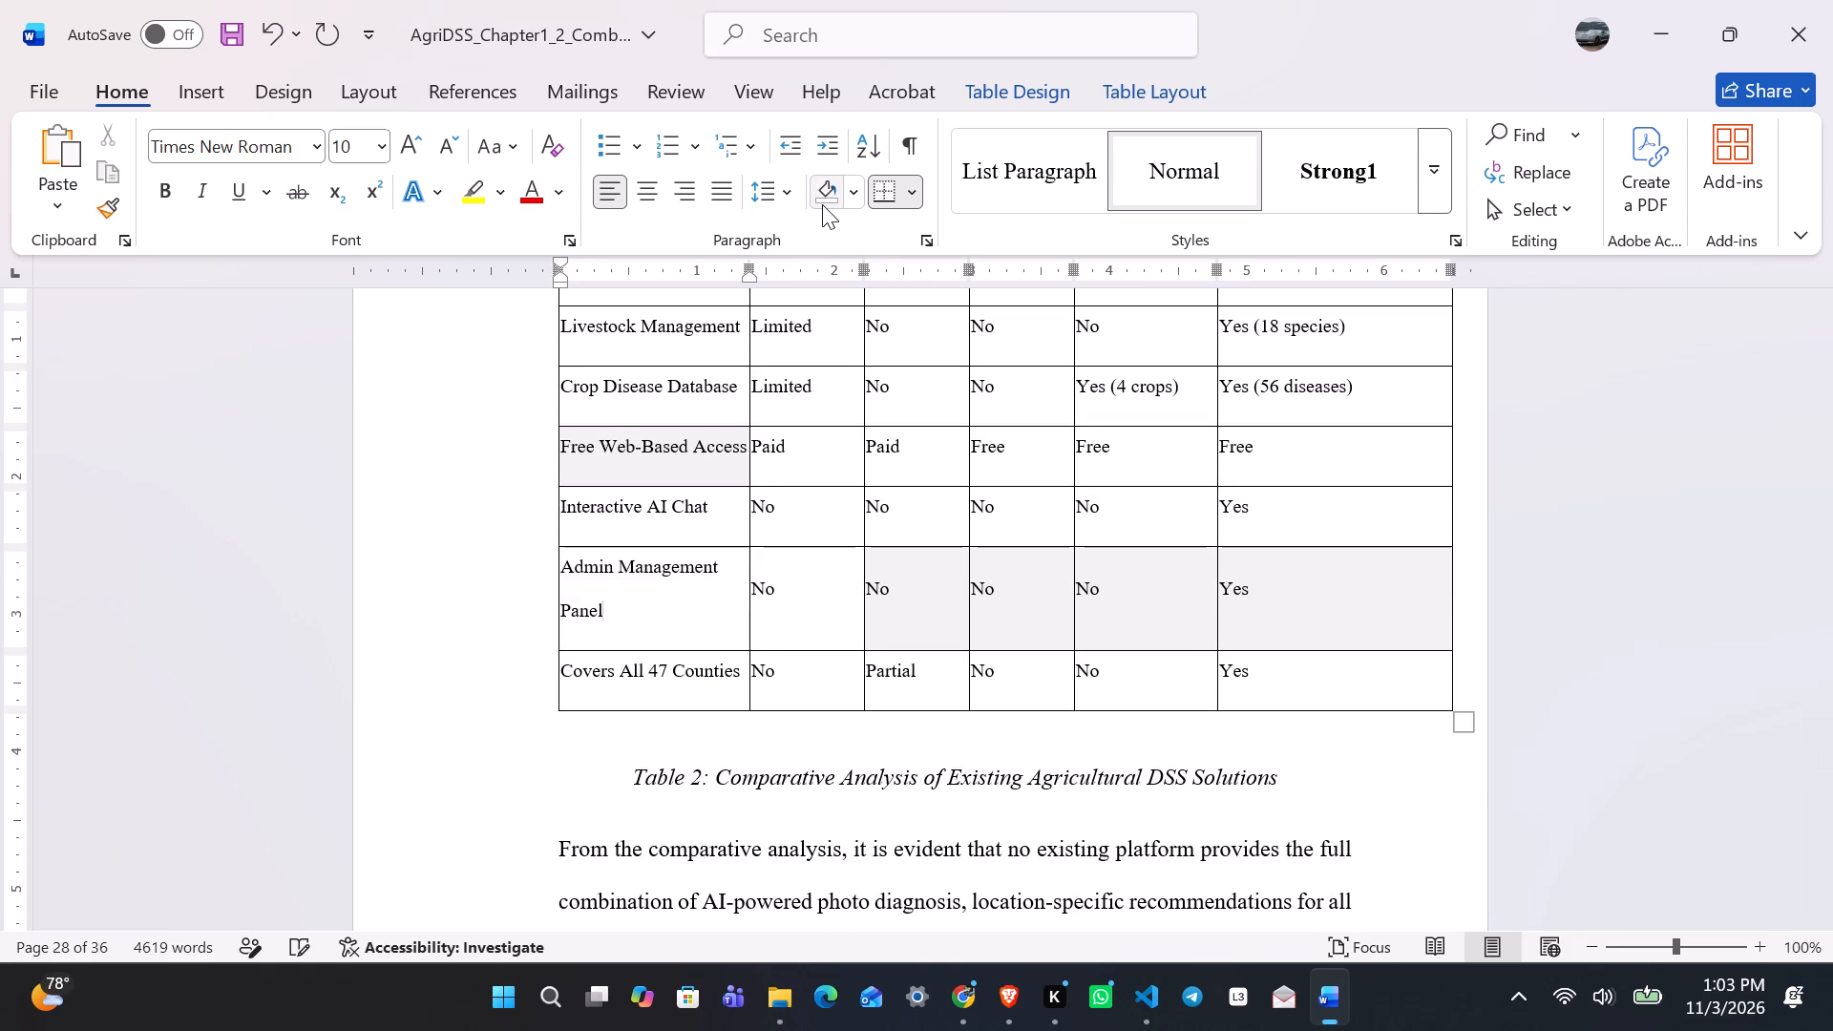
drag(822, 204, 970, 534)
click(948, 585)
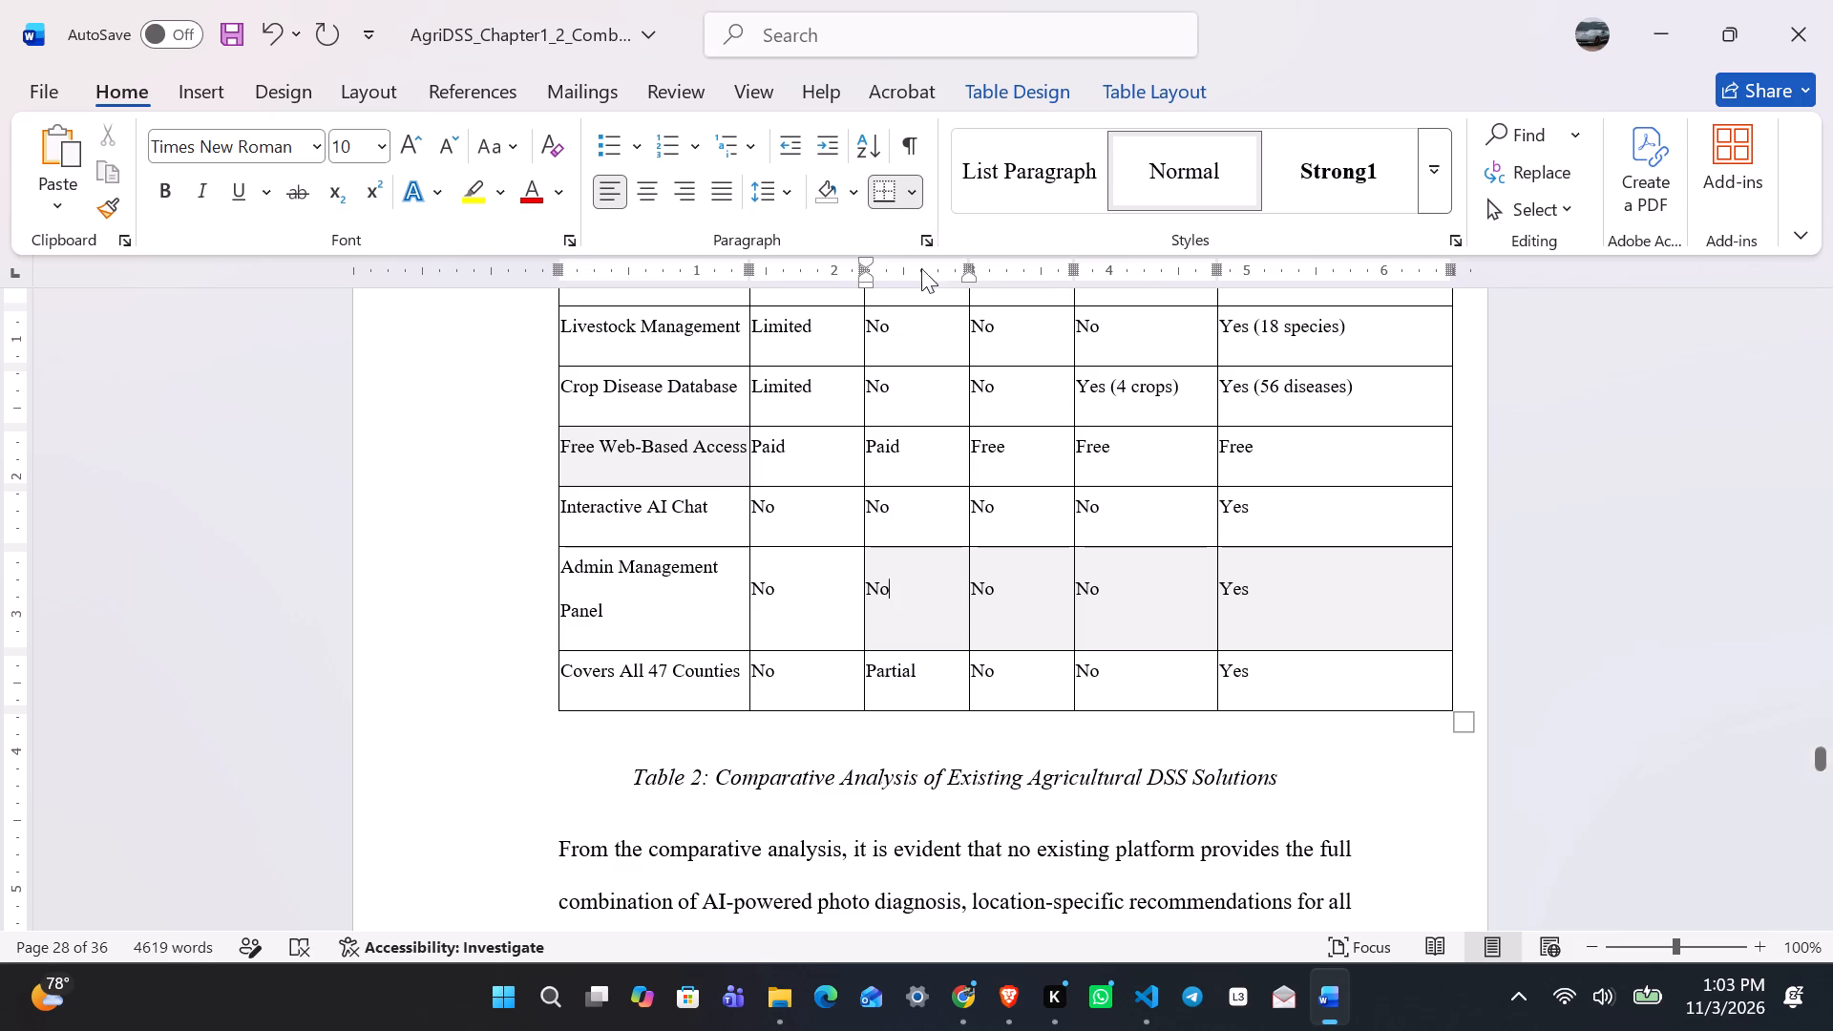
click(827, 187)
click(1025, 566)
click(828, 200)
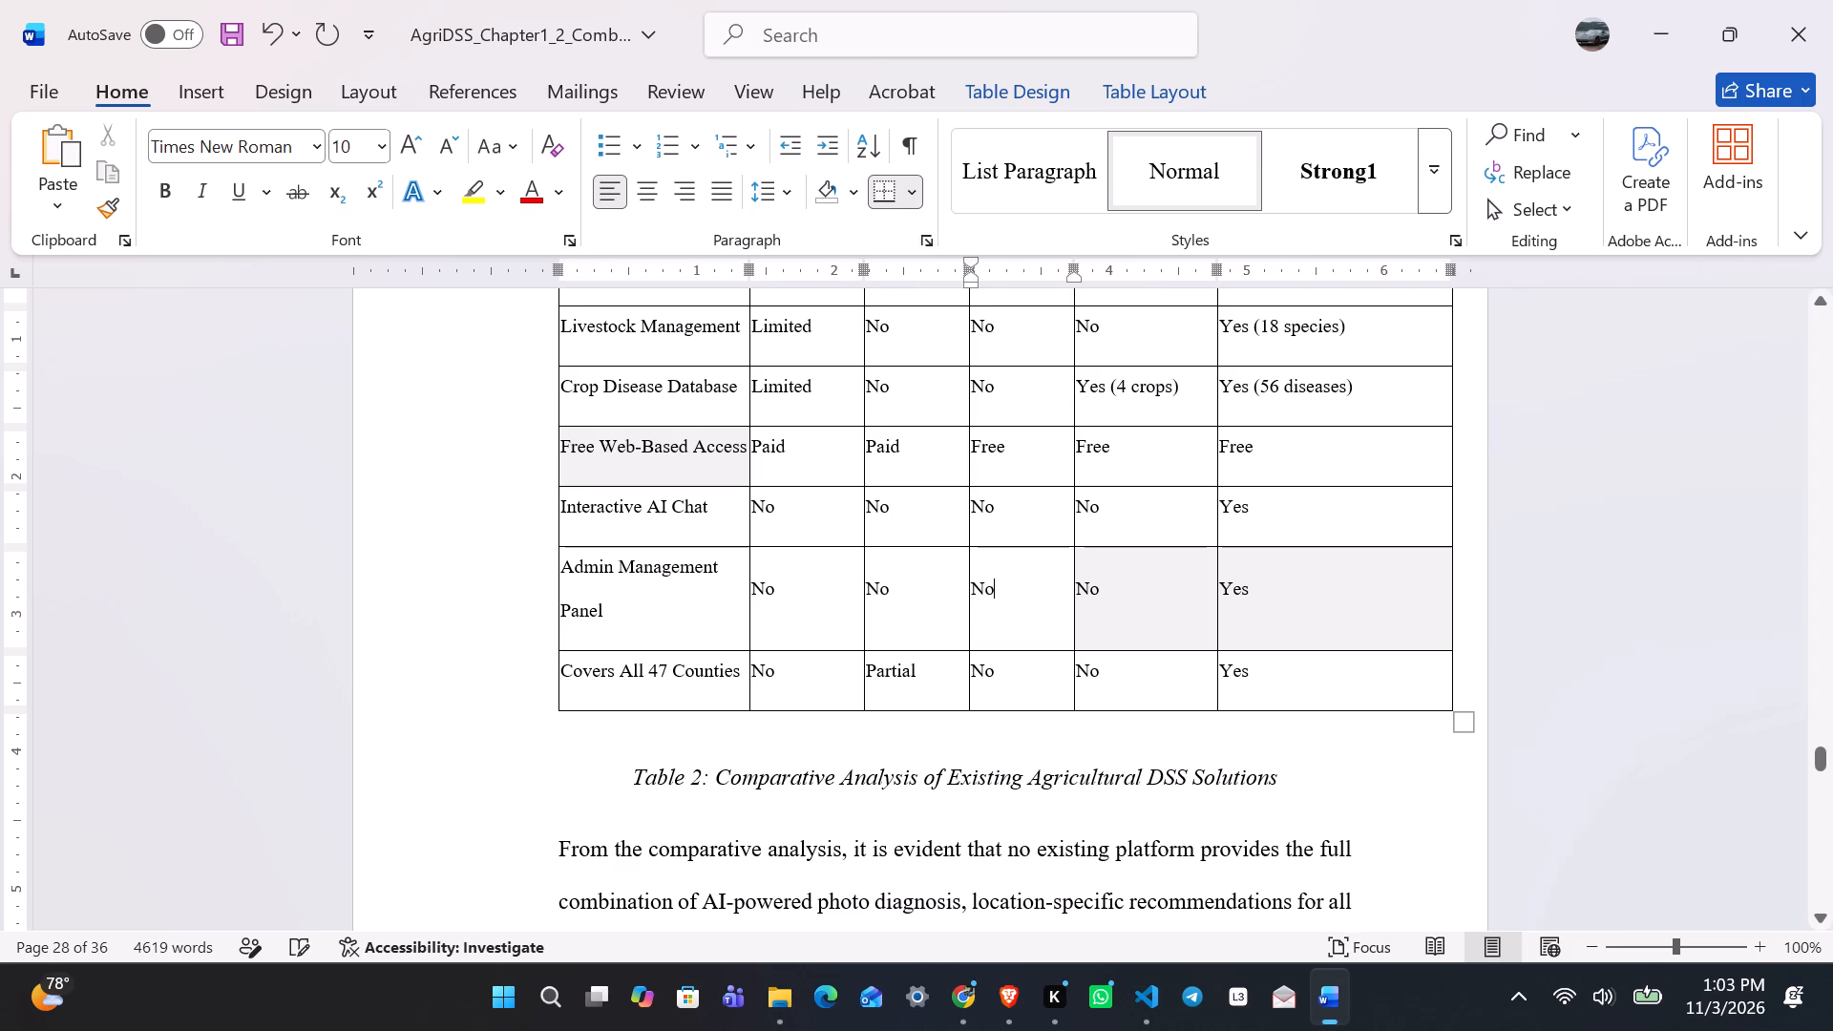
click(1159, 608)
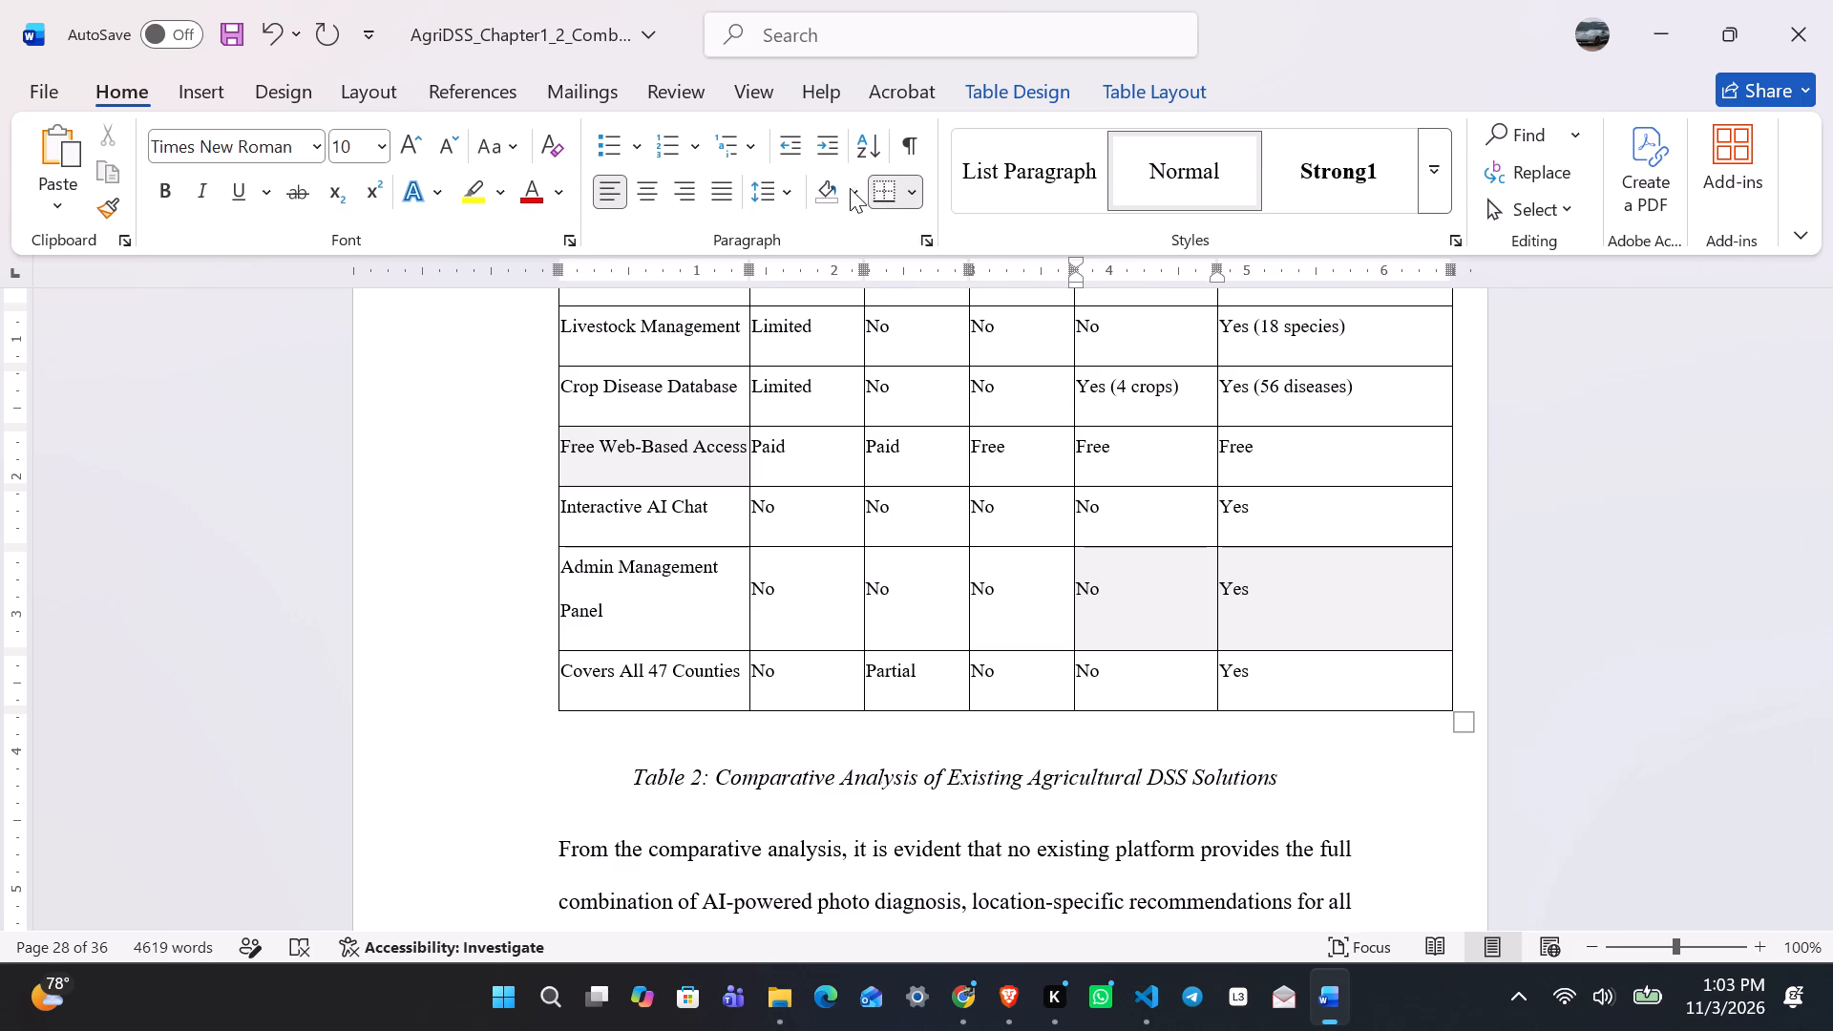
click(818, 195)
click(1332, 594)
click(821, 182)
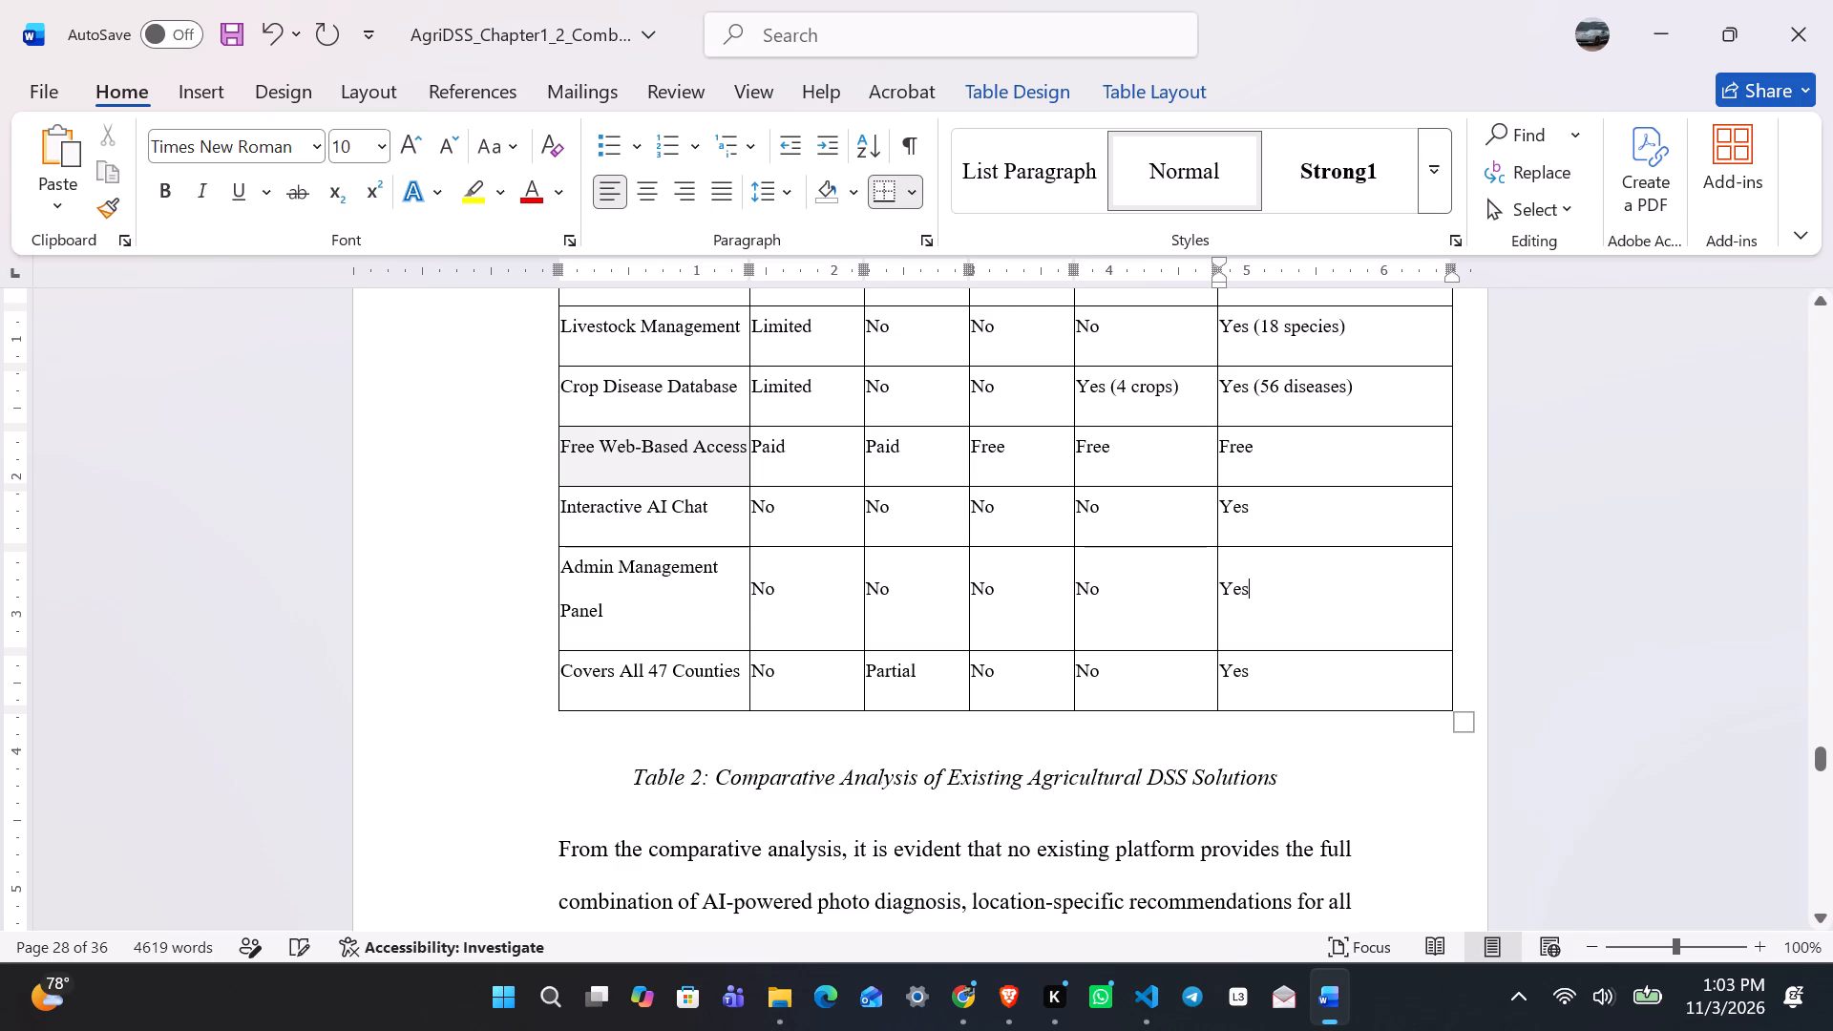
scroll(1074, 658, down, 1)
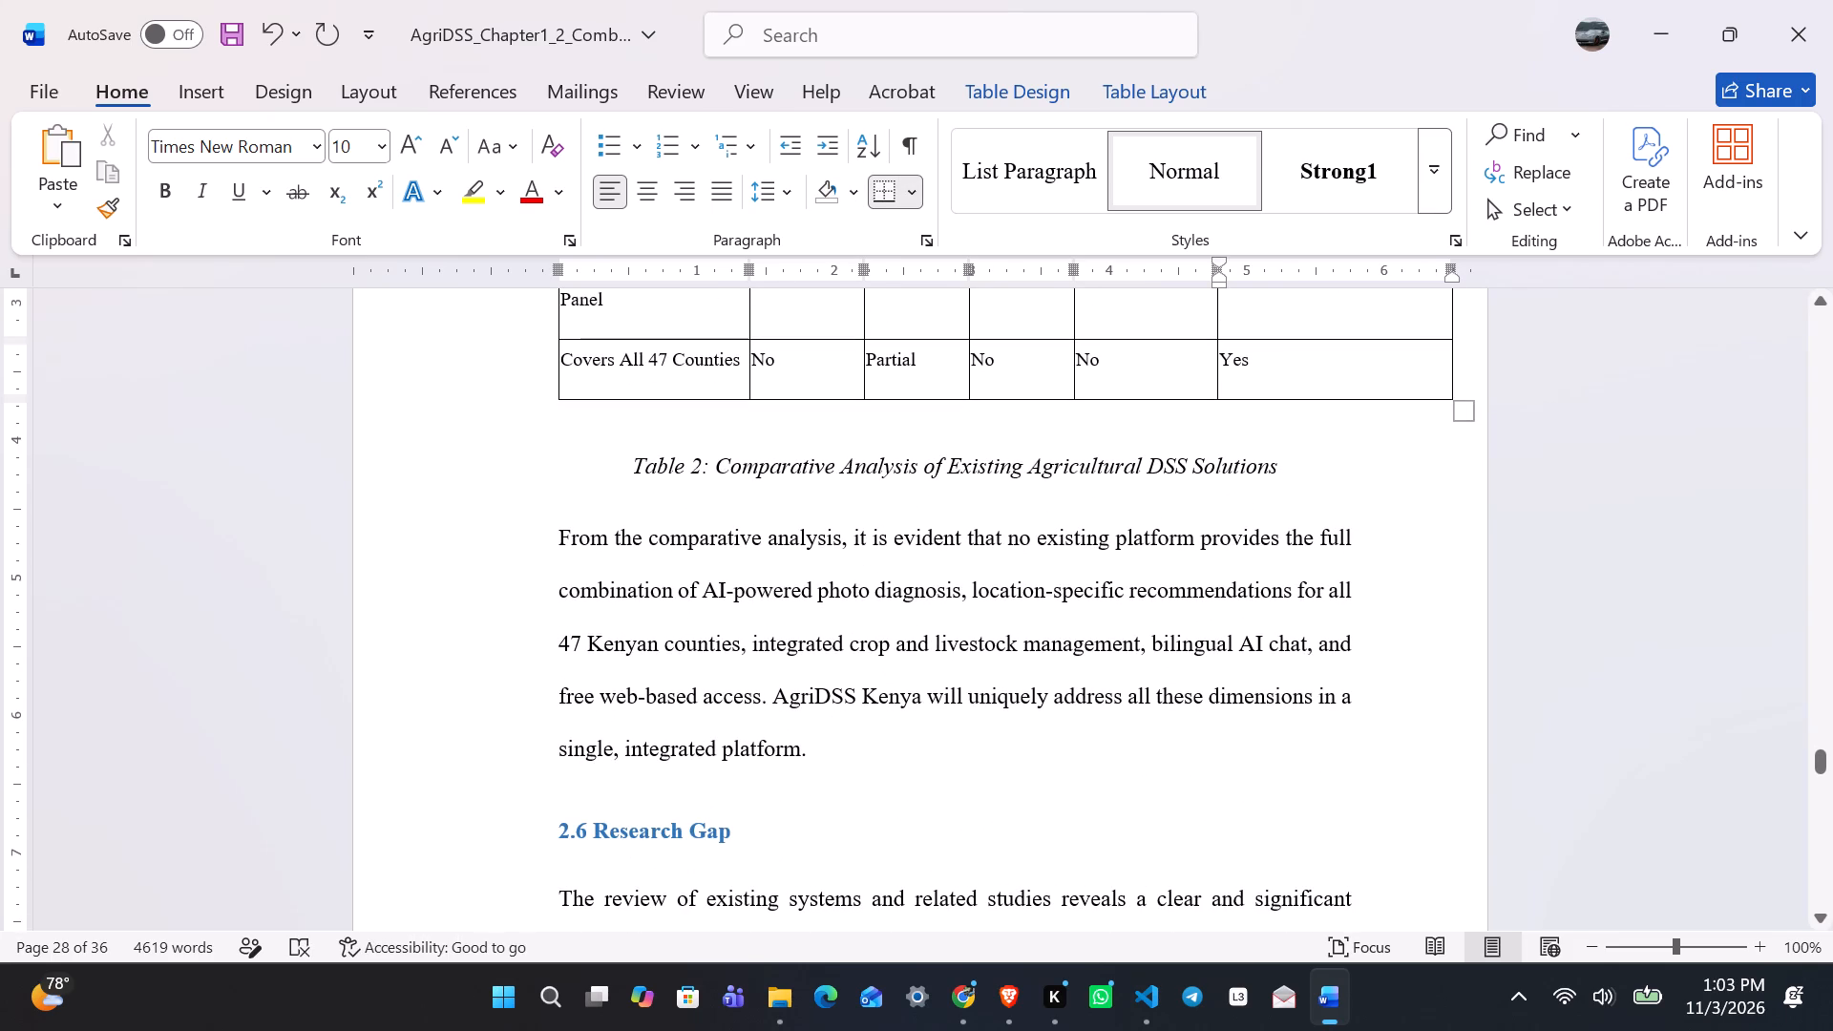
Remove the blue shading from the four header cells, Activity through Month 3, of the Appendix I Project Work Plan table.
scroll(1023, 670, down, 2)
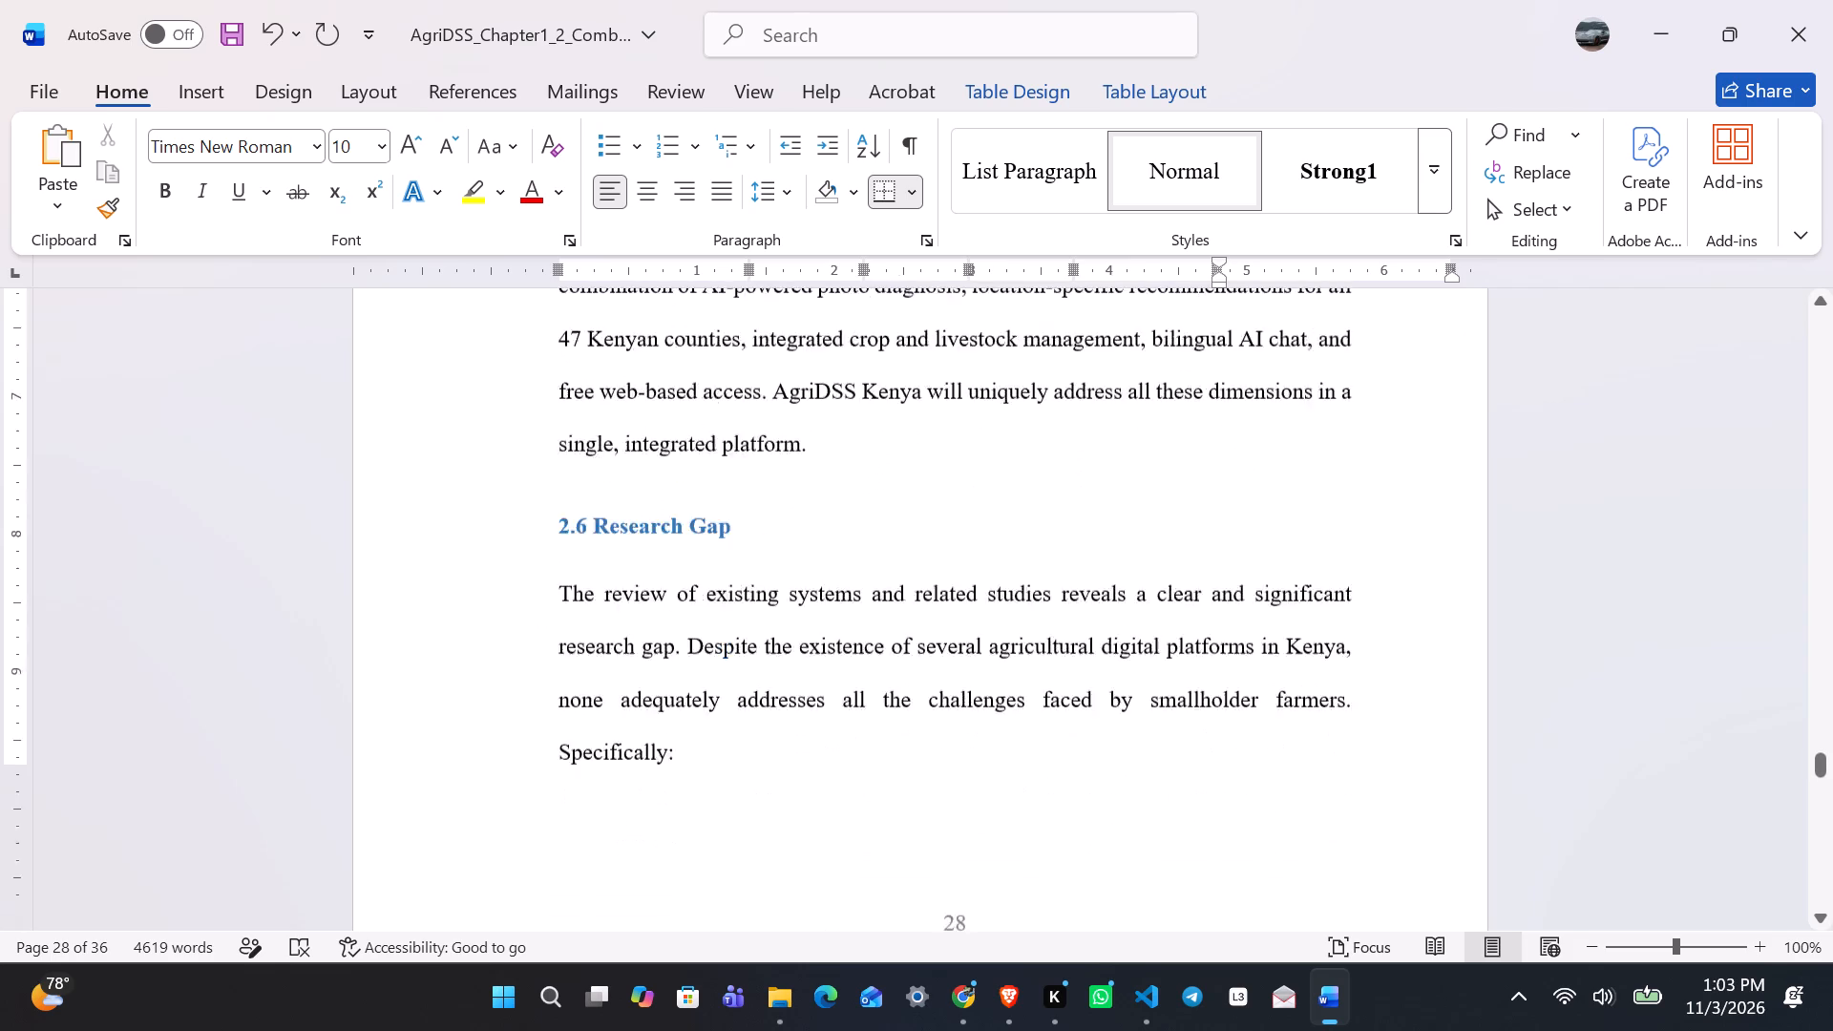
scroll(1023, 670, down, 5)
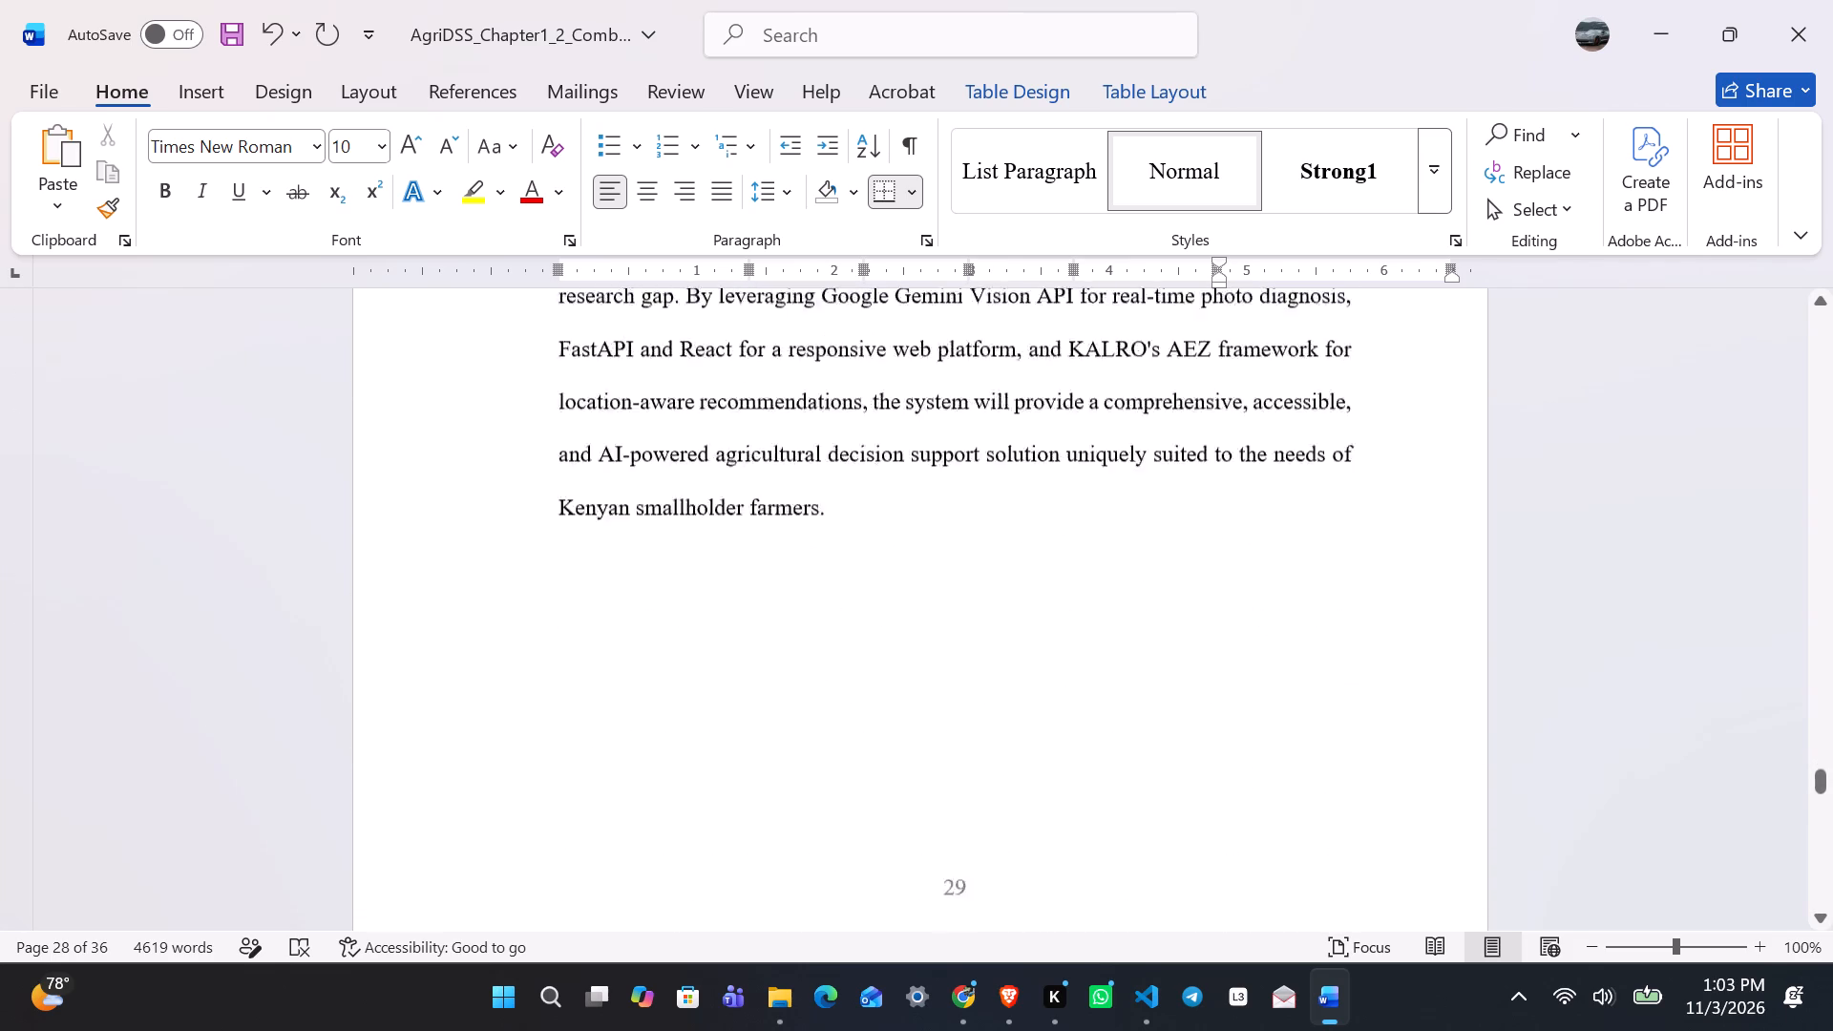
scroll(1023, 670, down, 5)
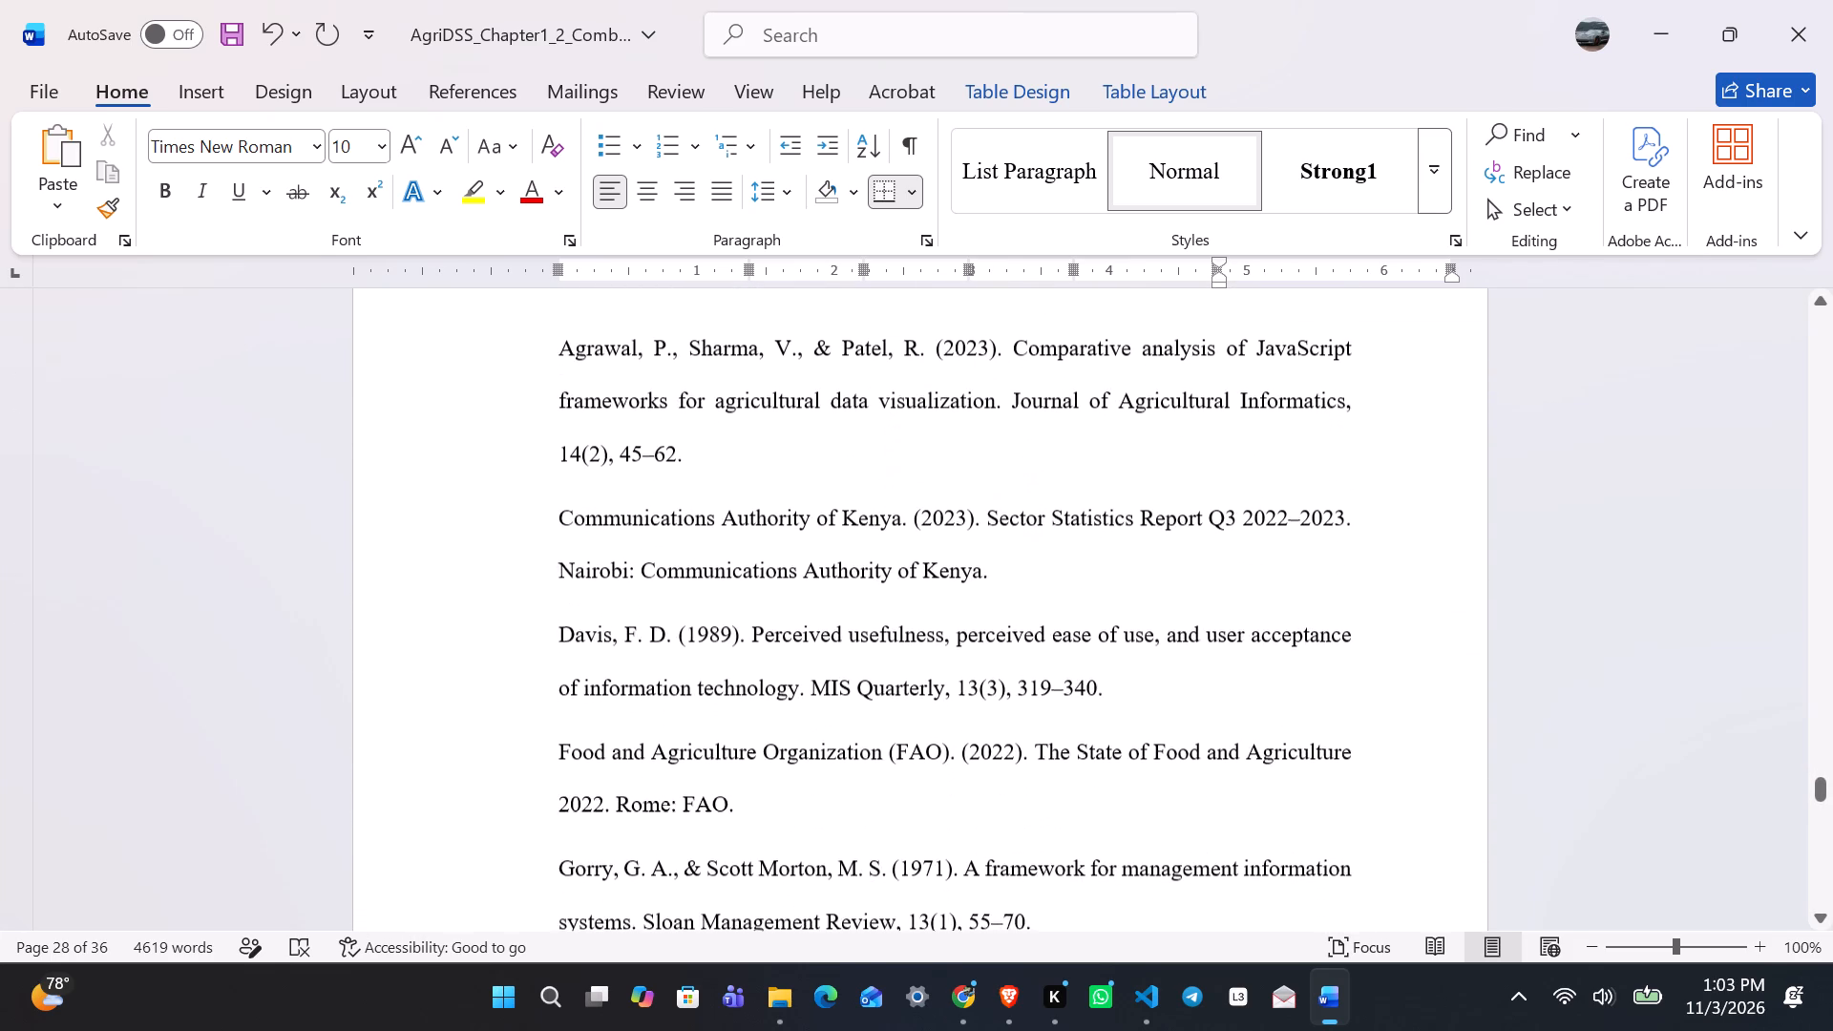
scroll(1023, 670, down, 6)
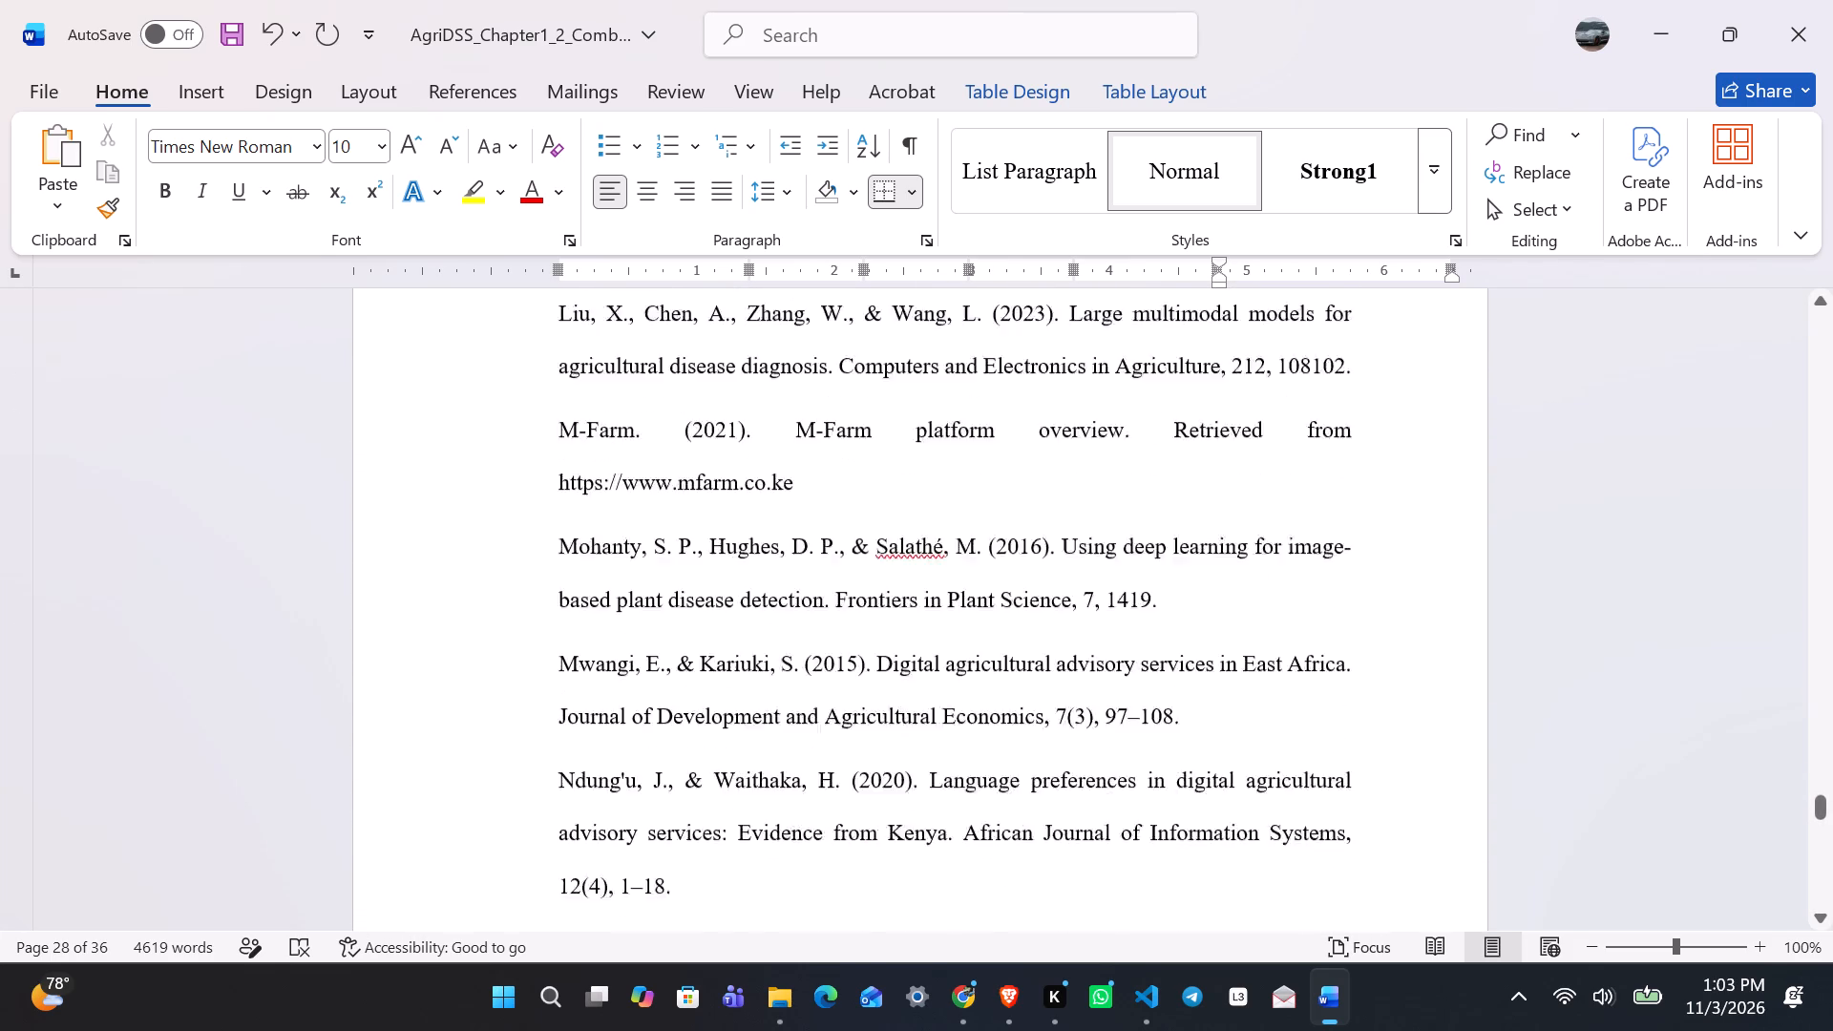
scroll(1023, 670, down, 7)
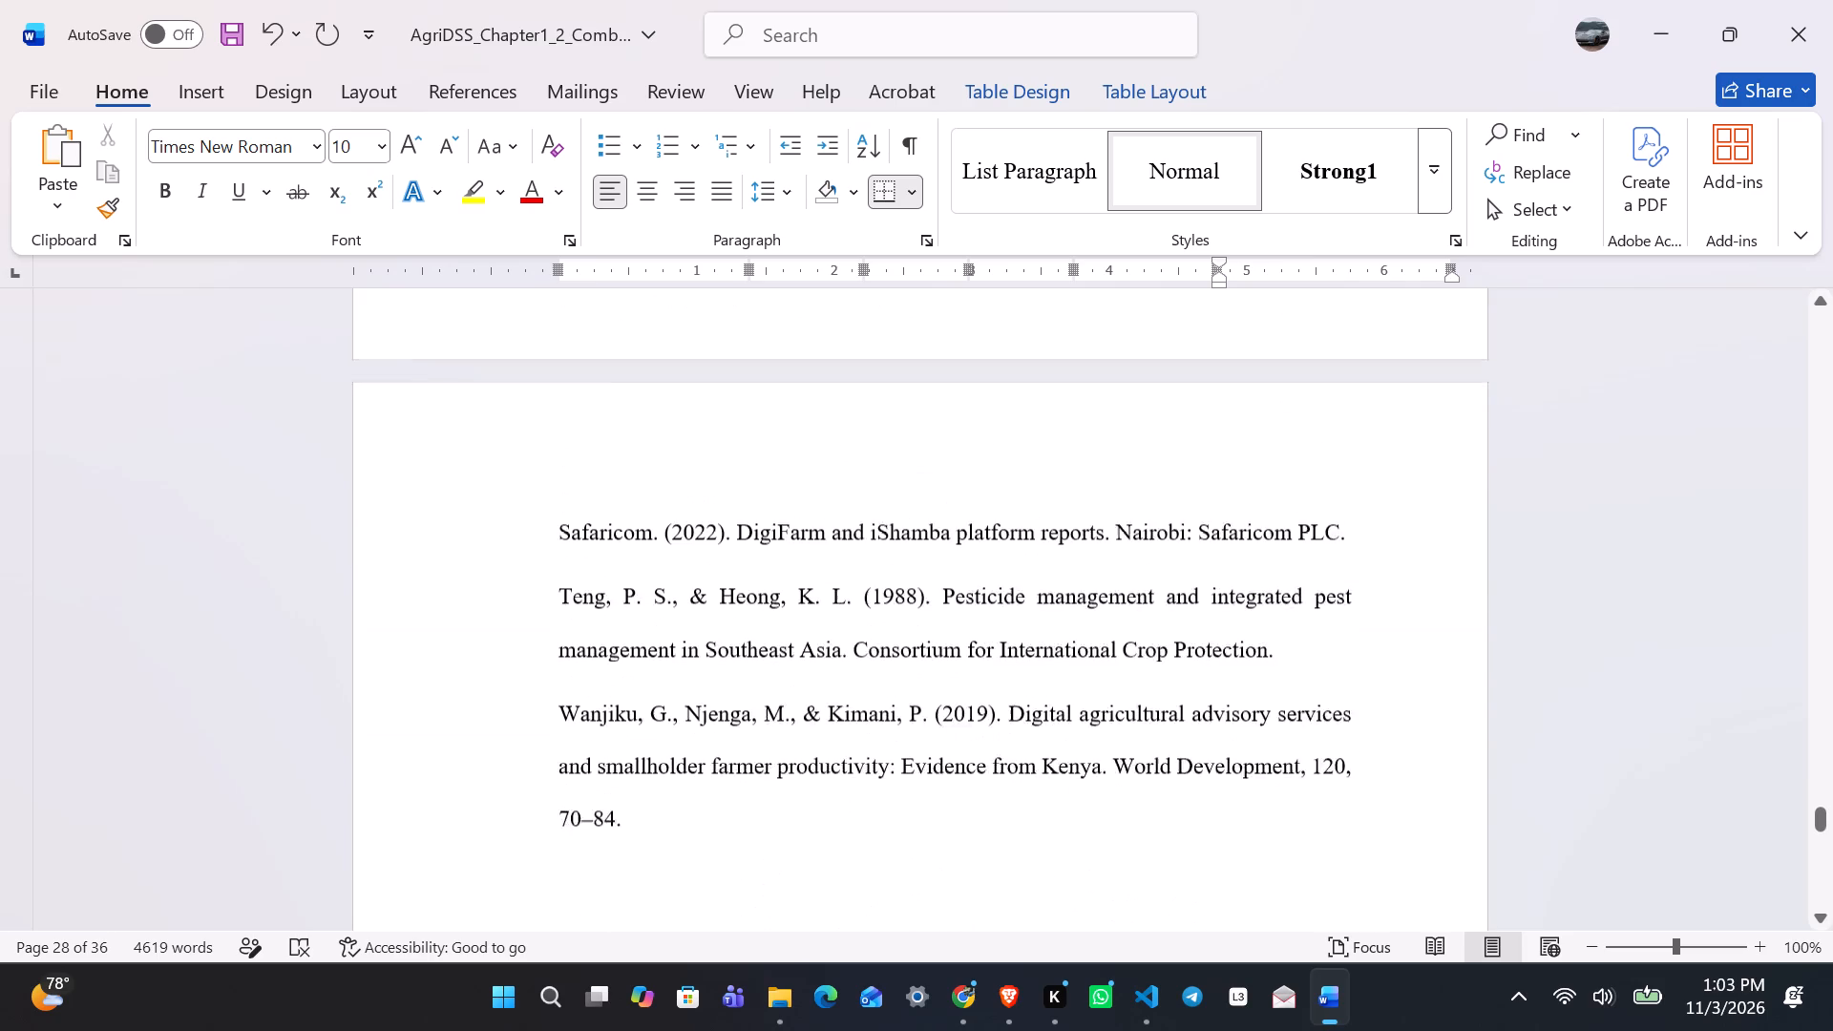
scroll(1023, 670, down, 6)
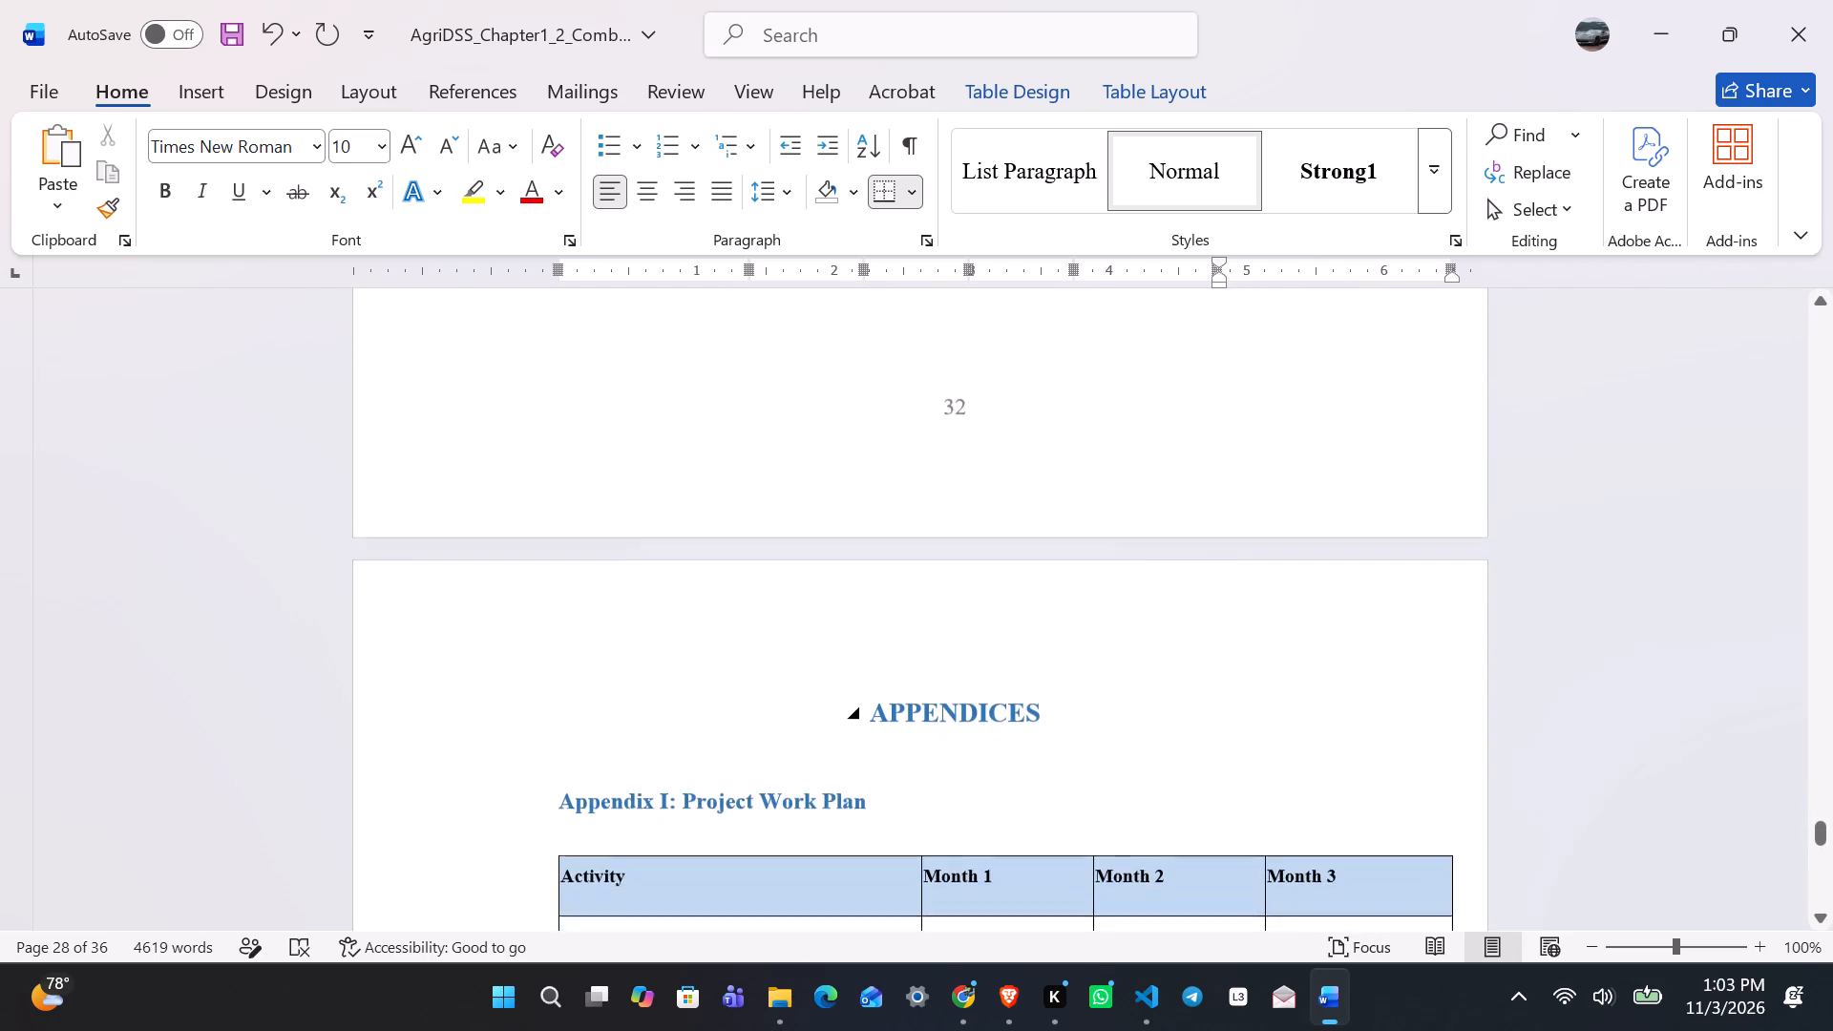
scroll(1023, 670, down, 2)
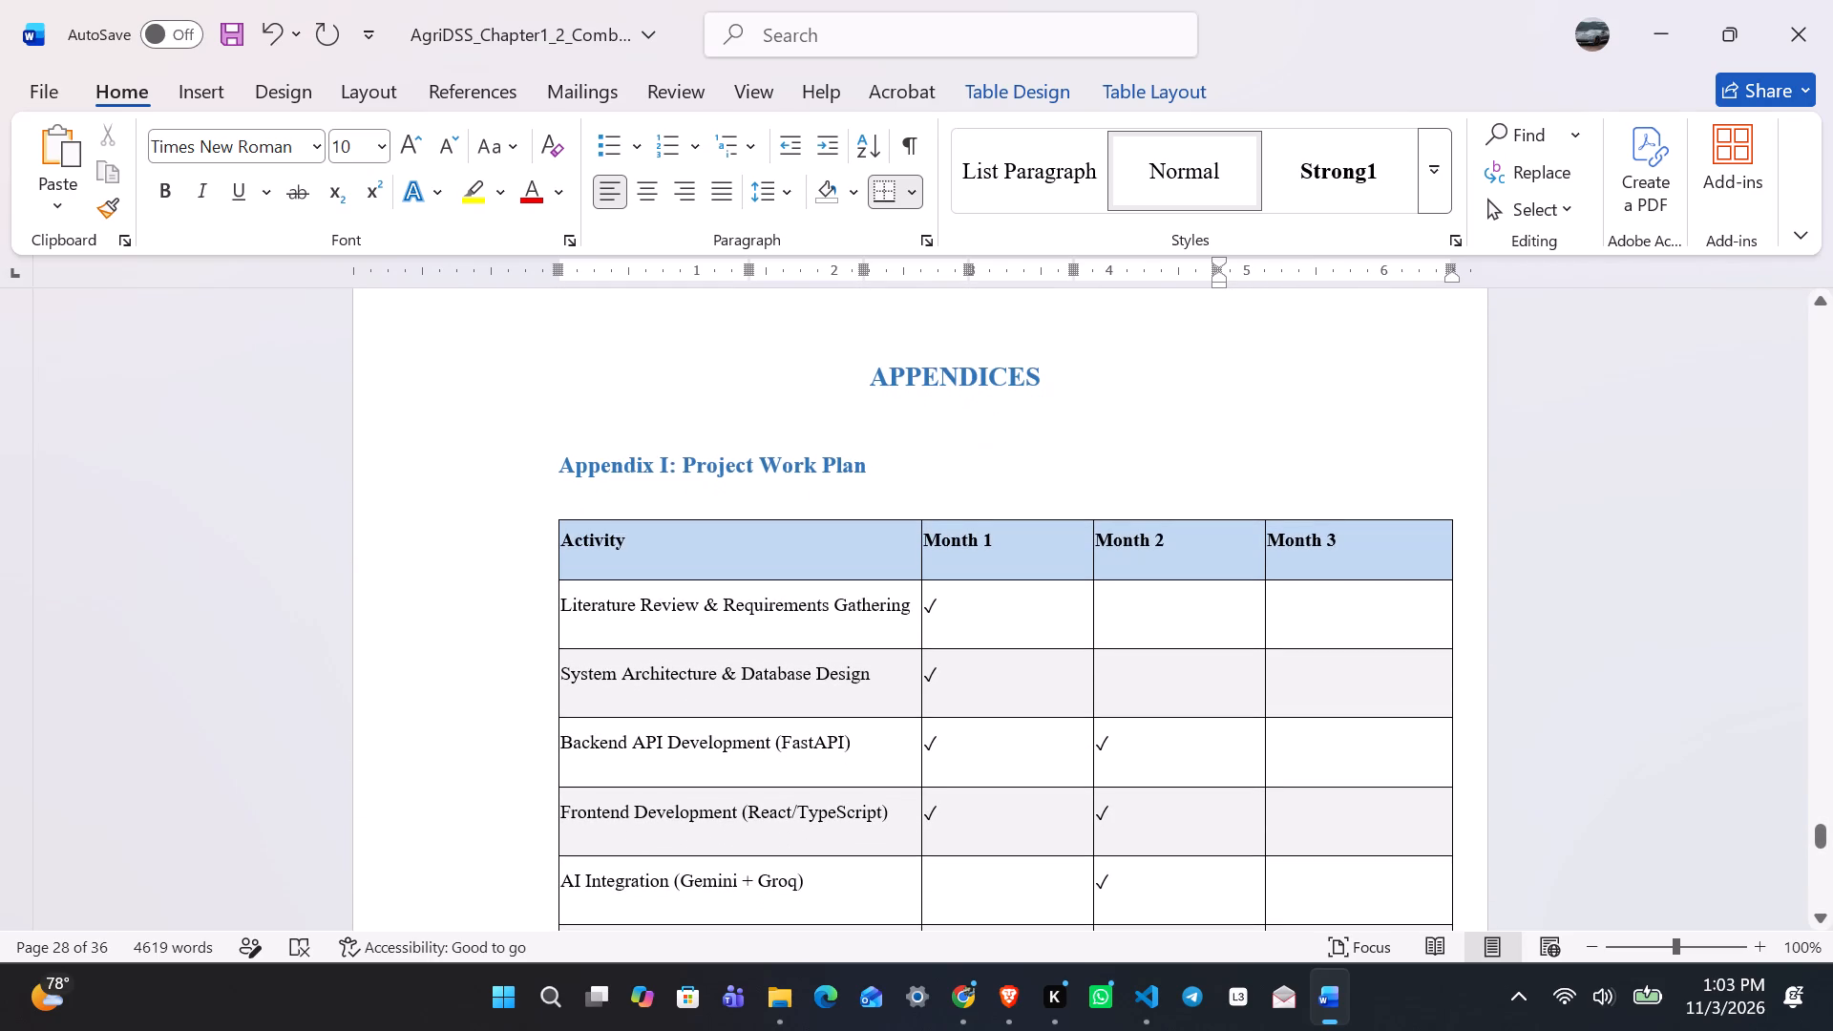
click(808, 540)
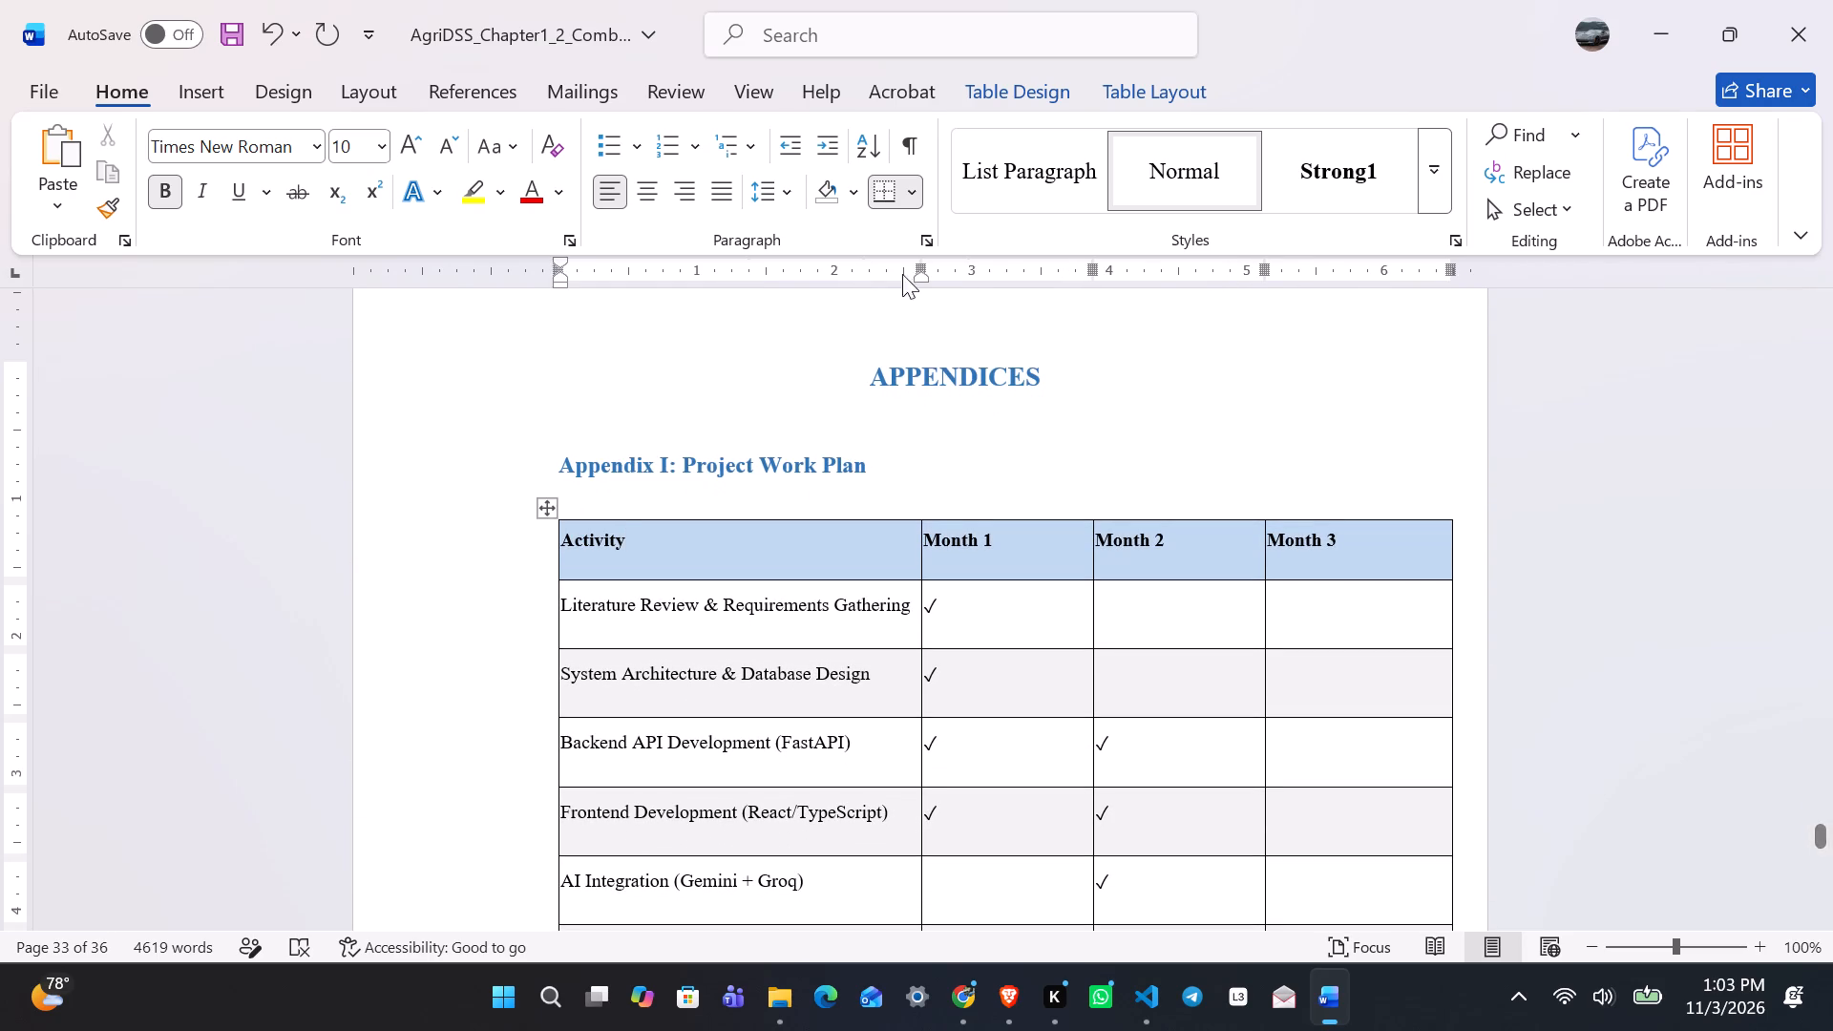
click(818, 191)
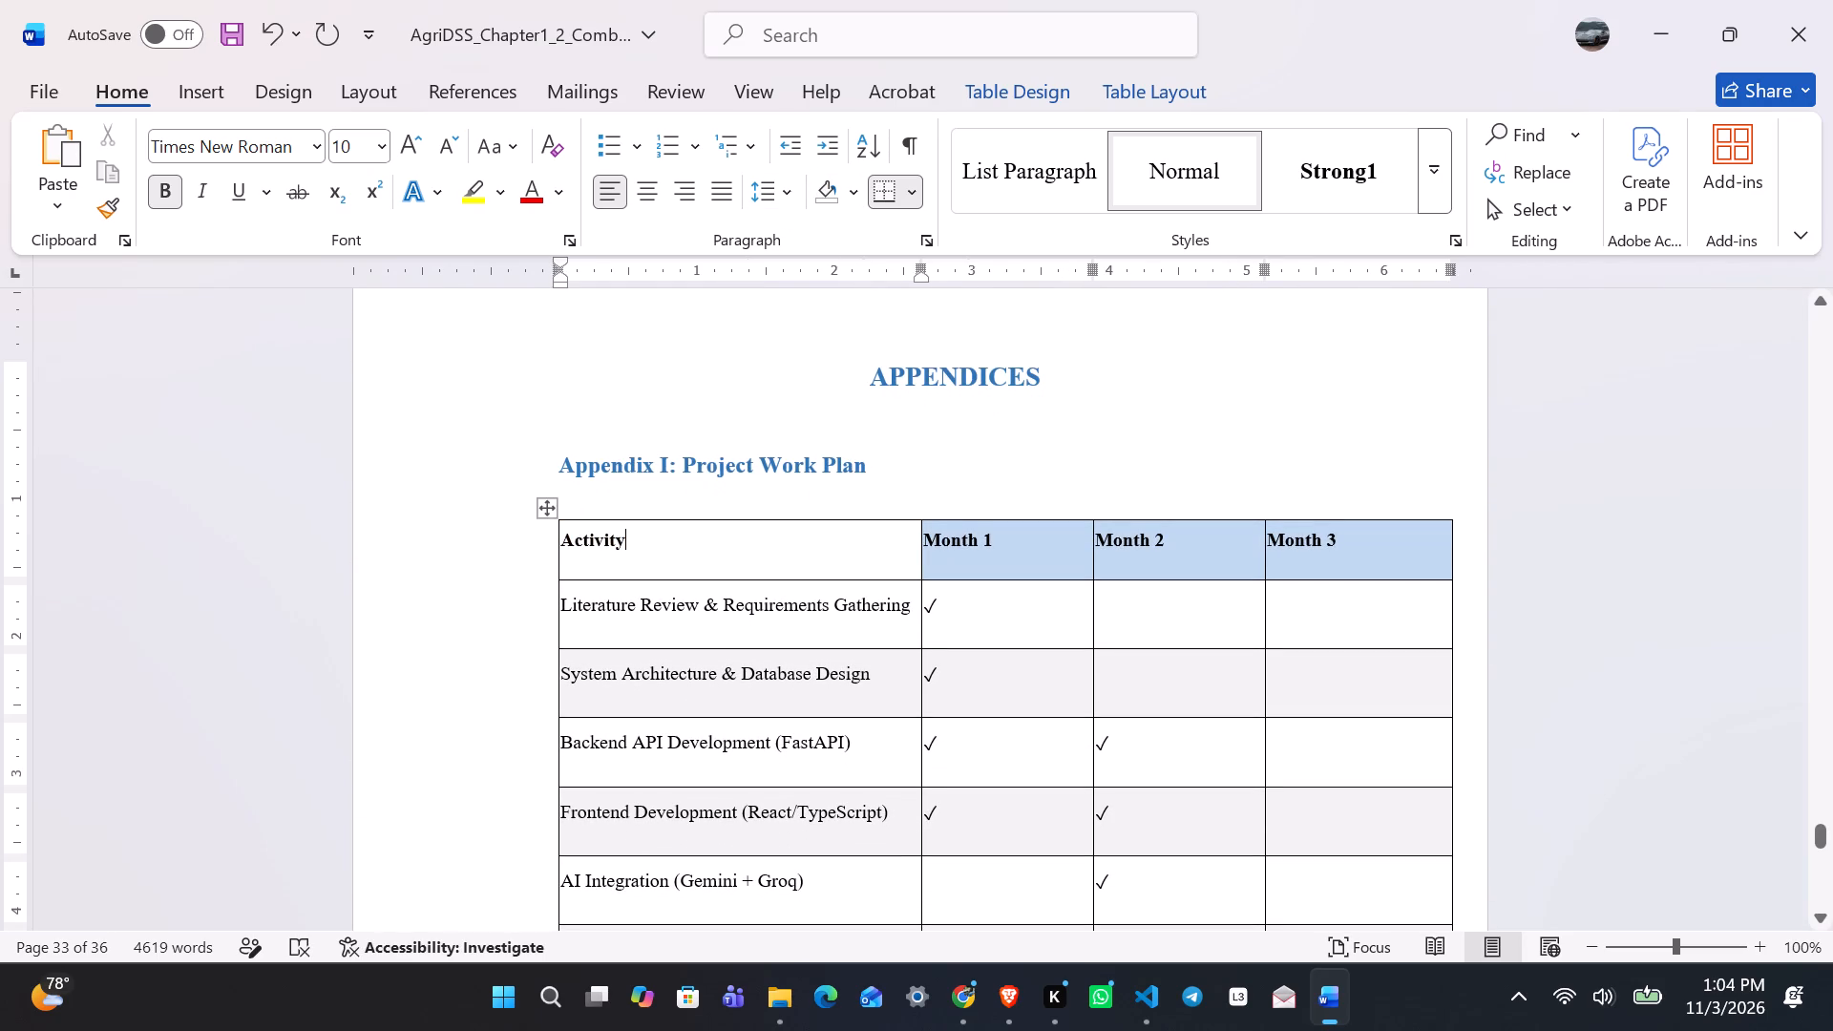
click(995, 537)
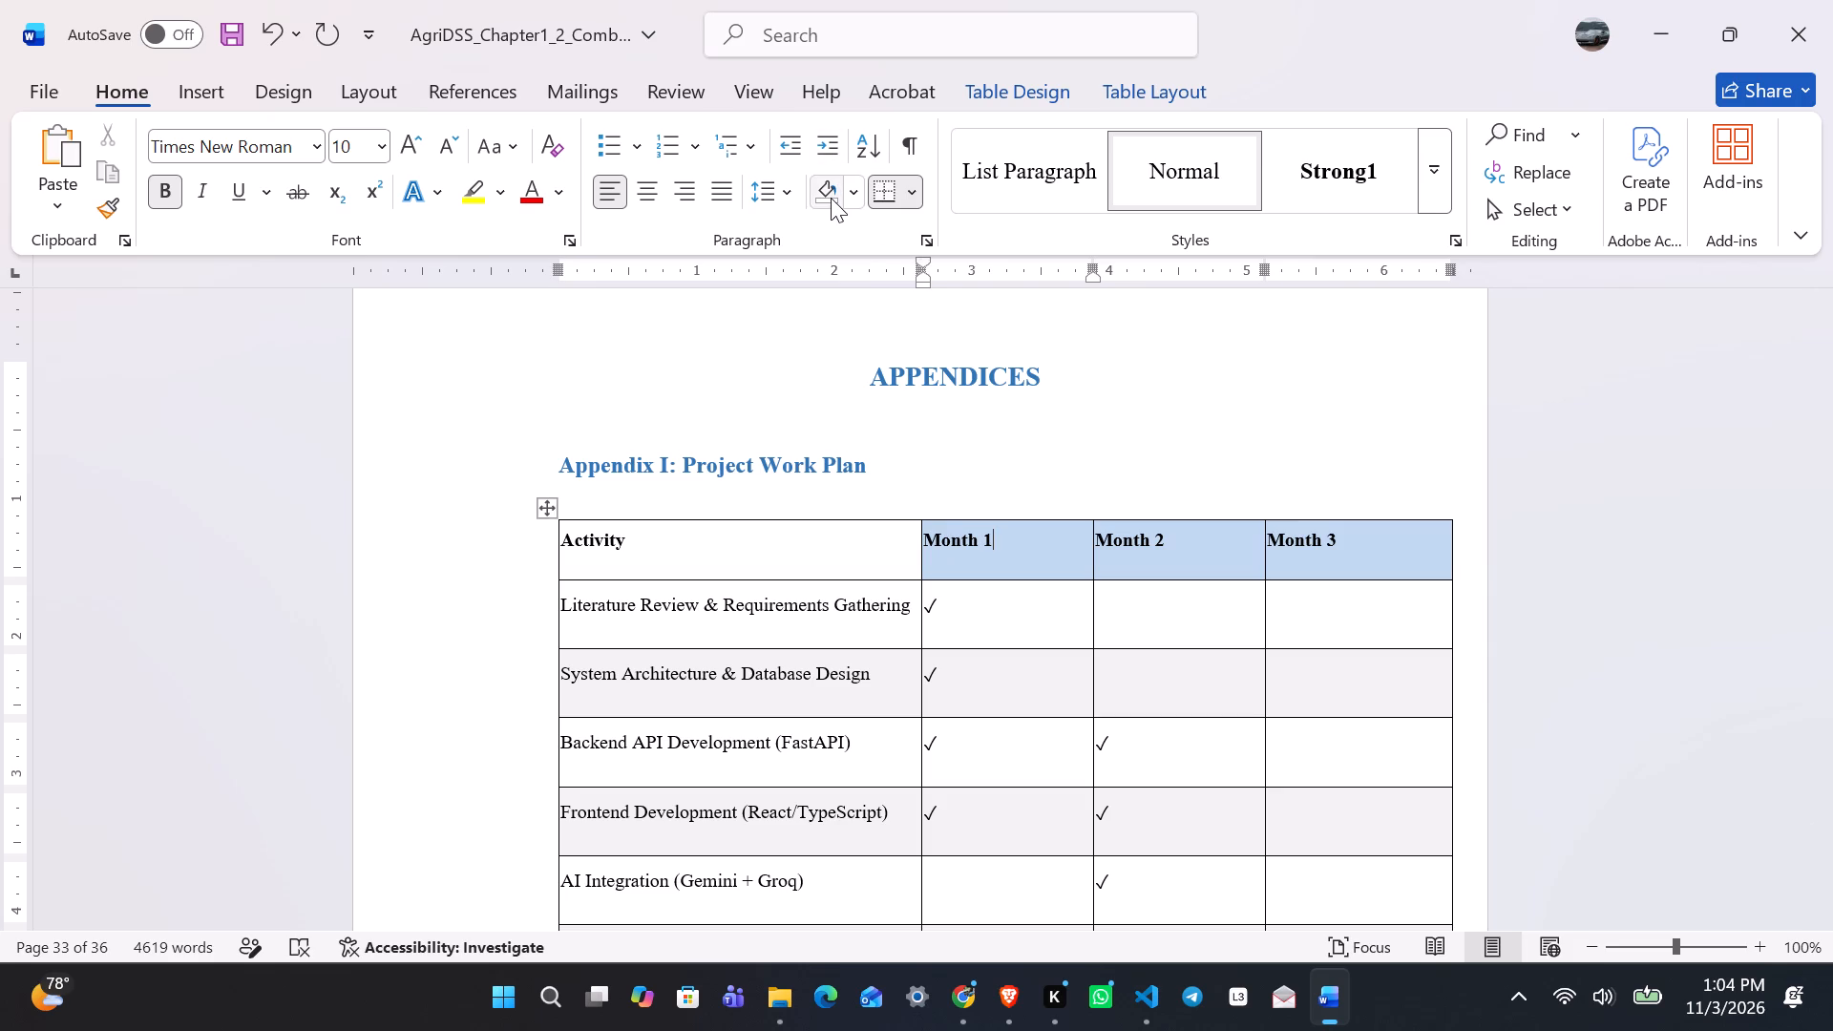
click(831, 198)
click(1202, 557)
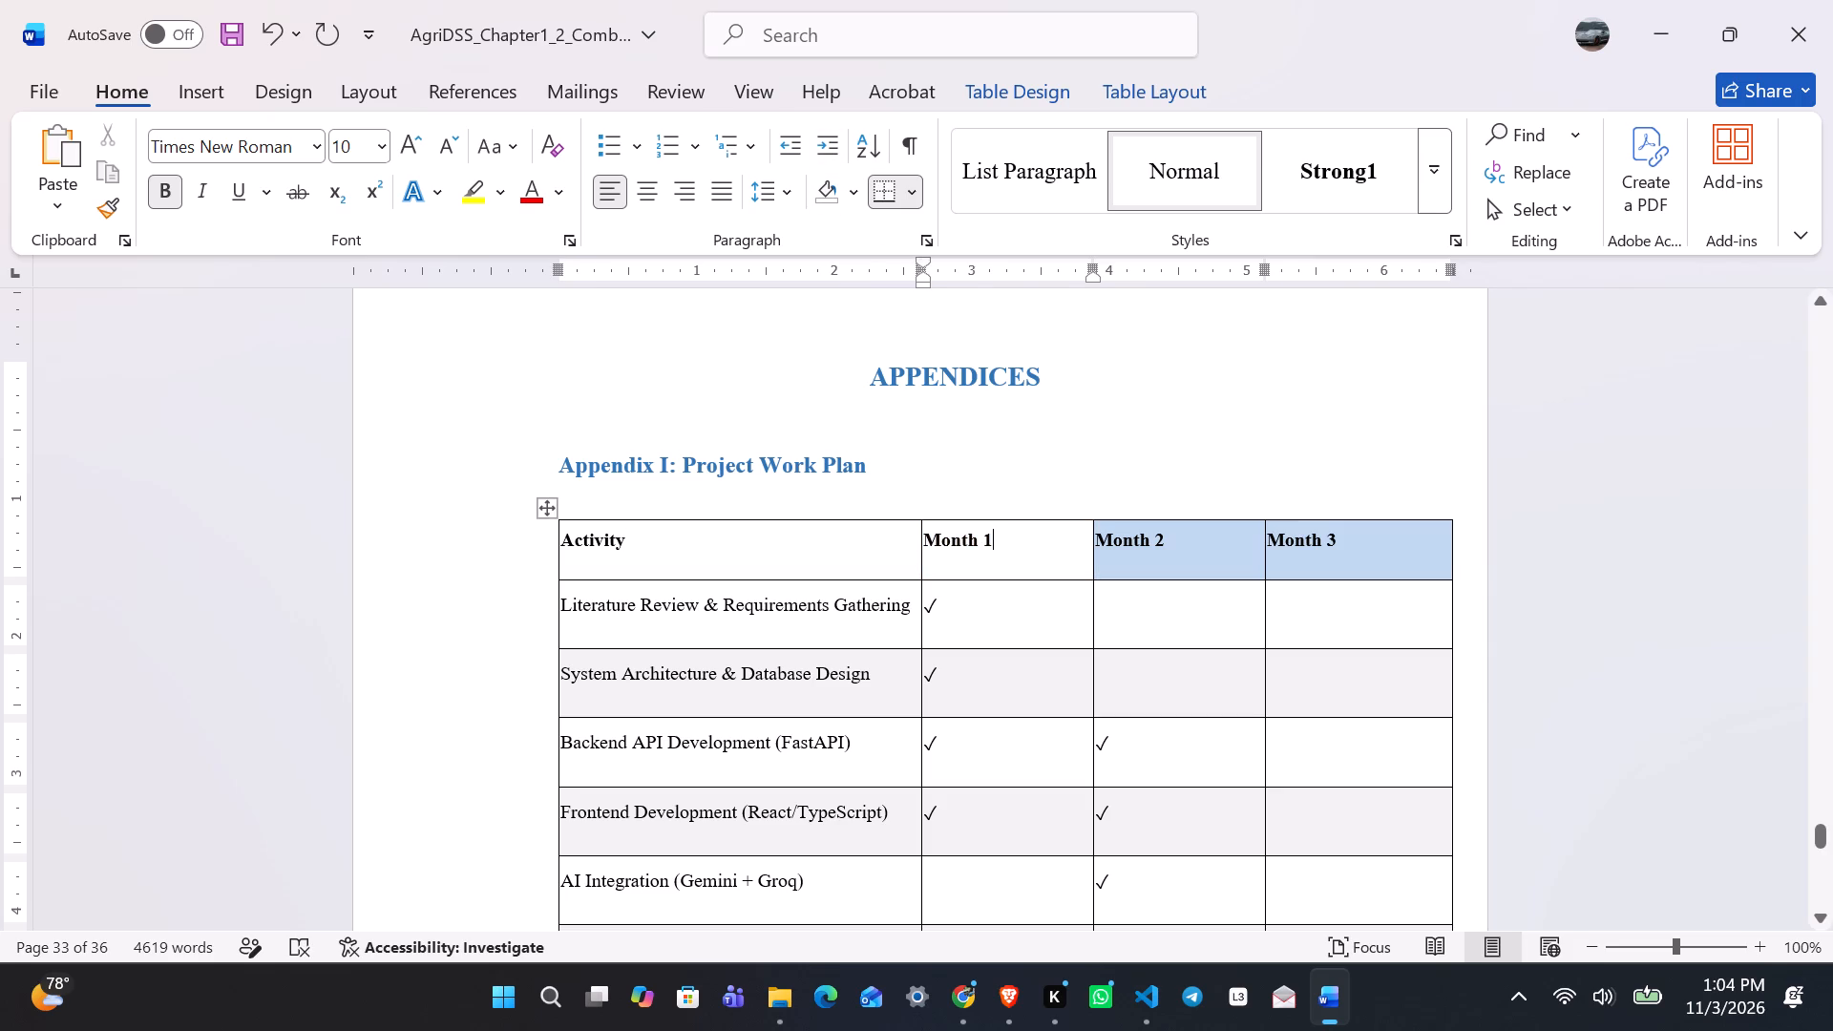
click(834, 193)
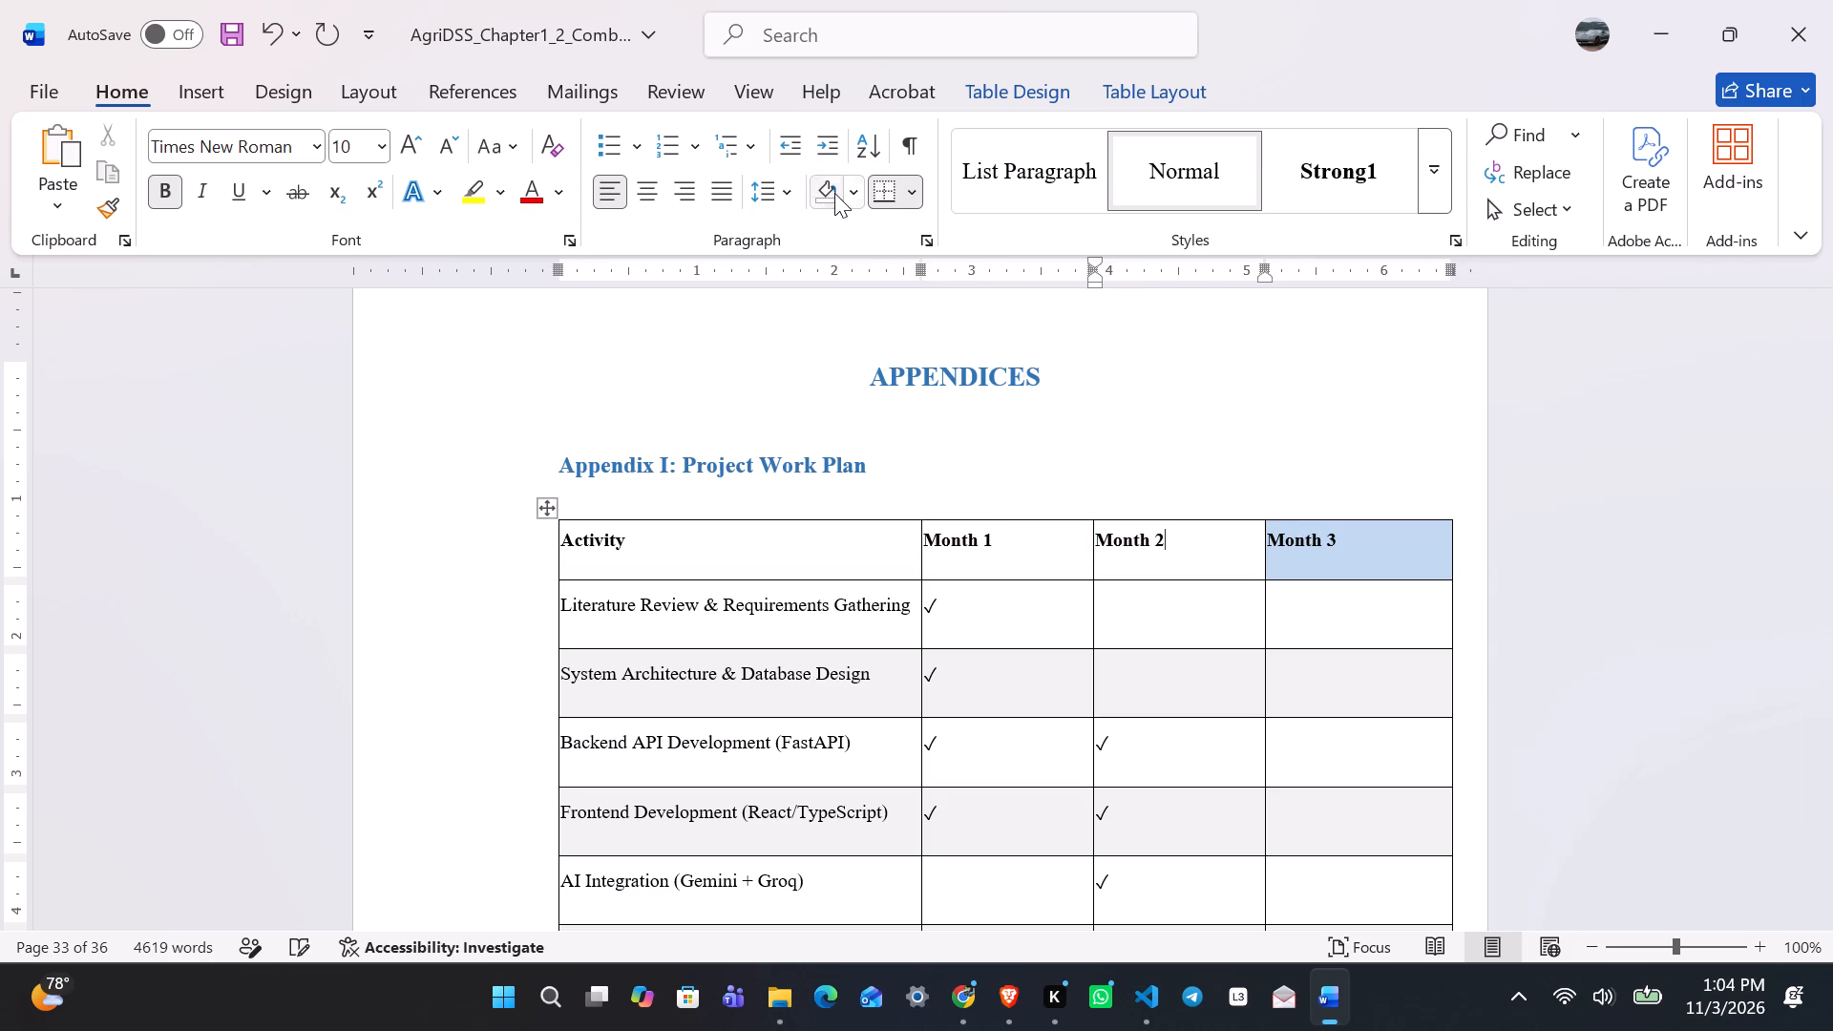
click(1374, 548)
click(819, 190)
Clear the grey shading from the Activity and Month 1 cells of the System Architecture & Database Design row in the work plan table.
click(903, 672)
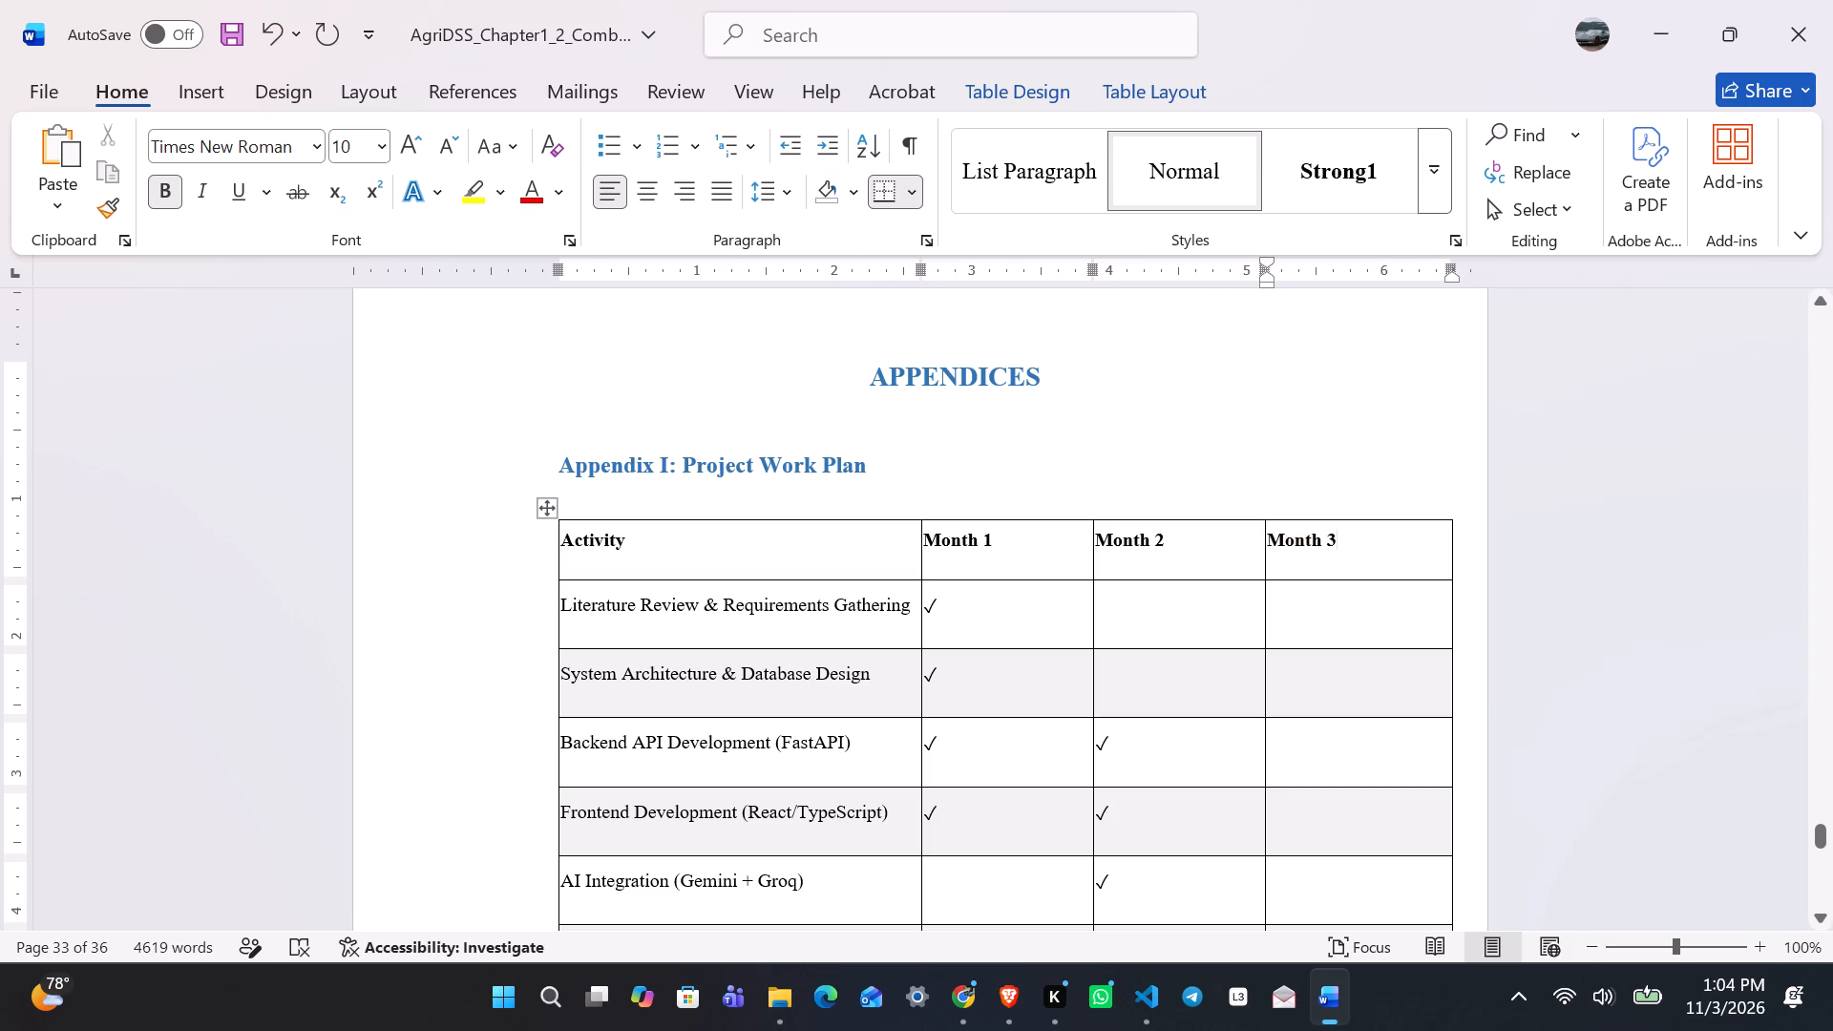
click(827, 197)
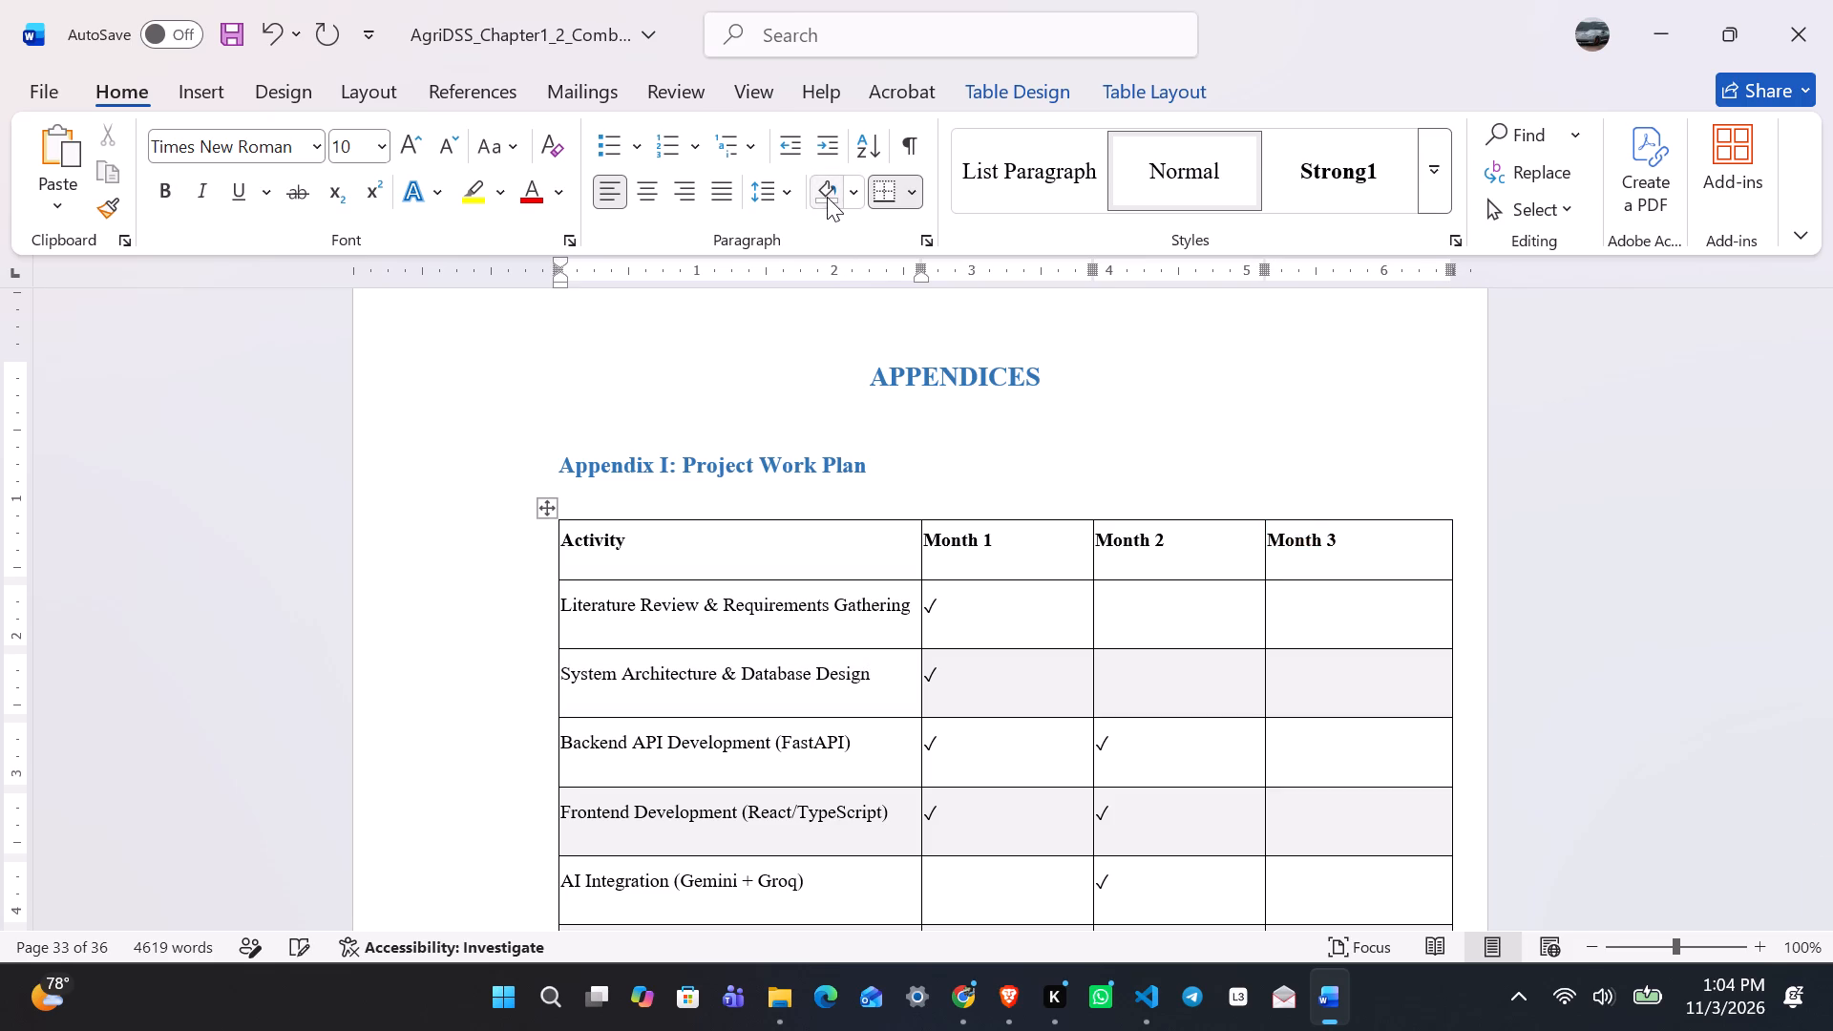
click(1031, 689)
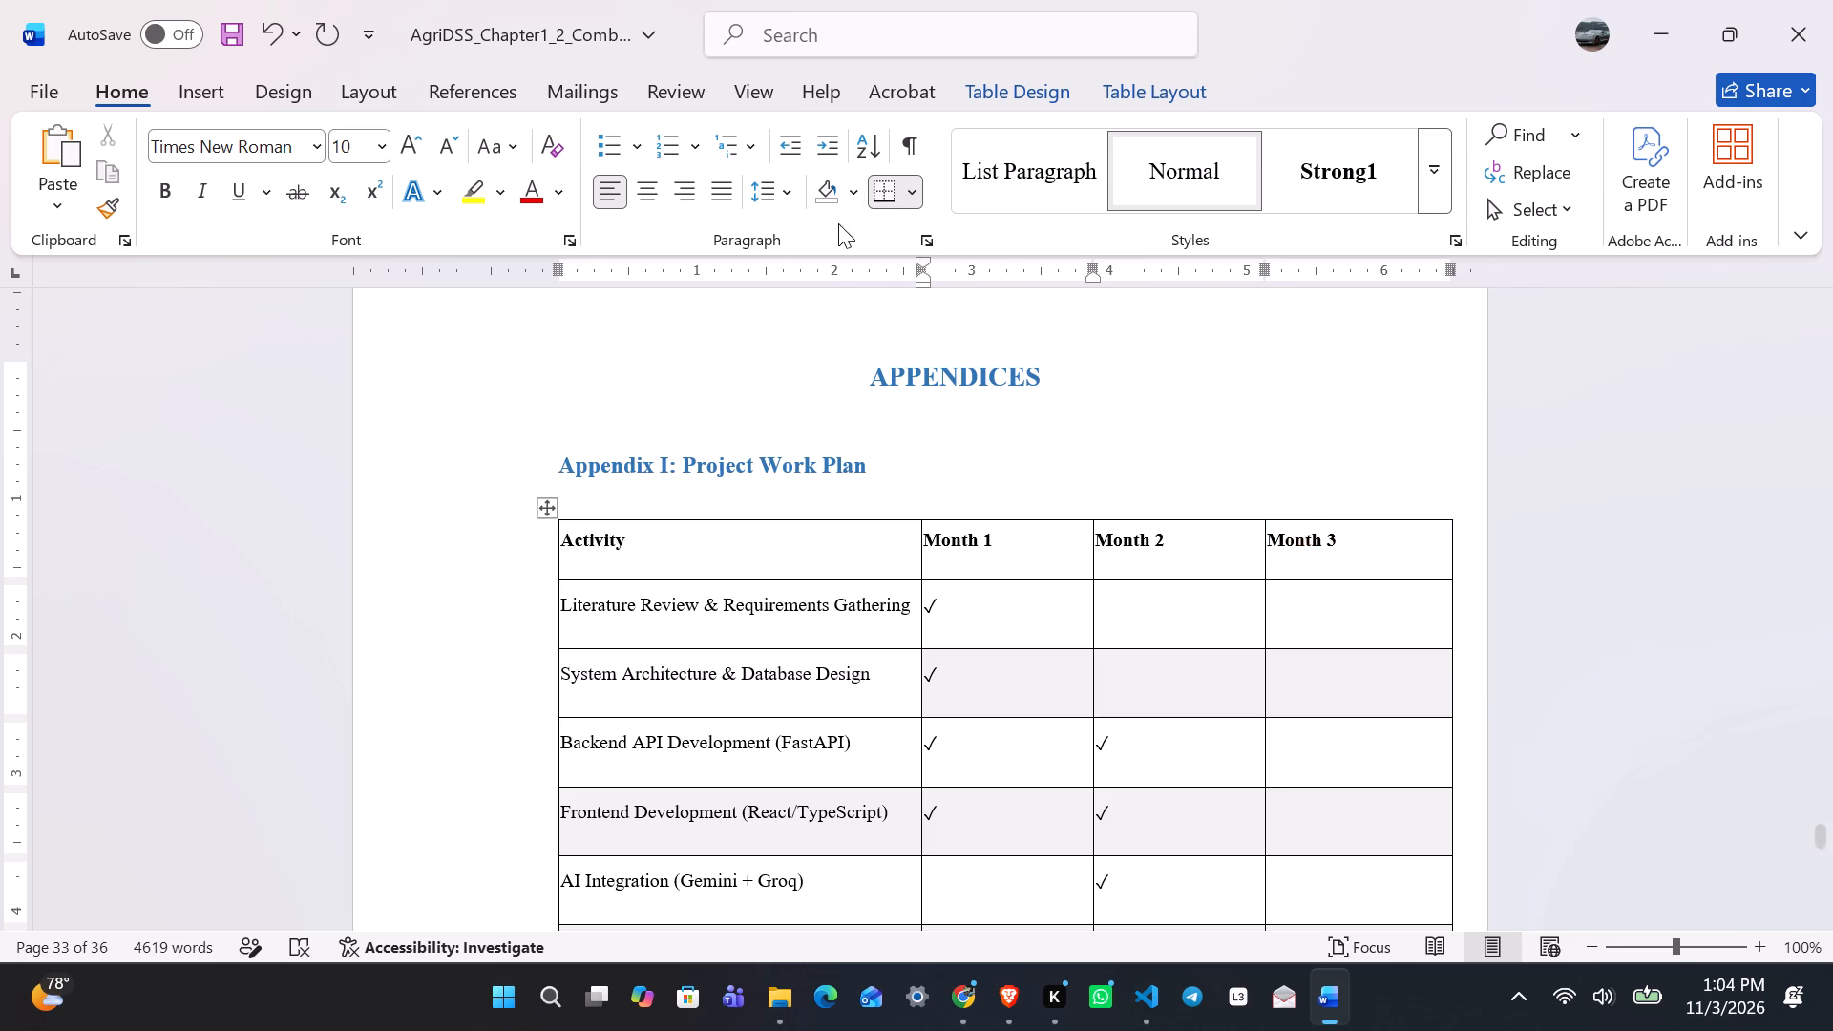
click(827, 208)
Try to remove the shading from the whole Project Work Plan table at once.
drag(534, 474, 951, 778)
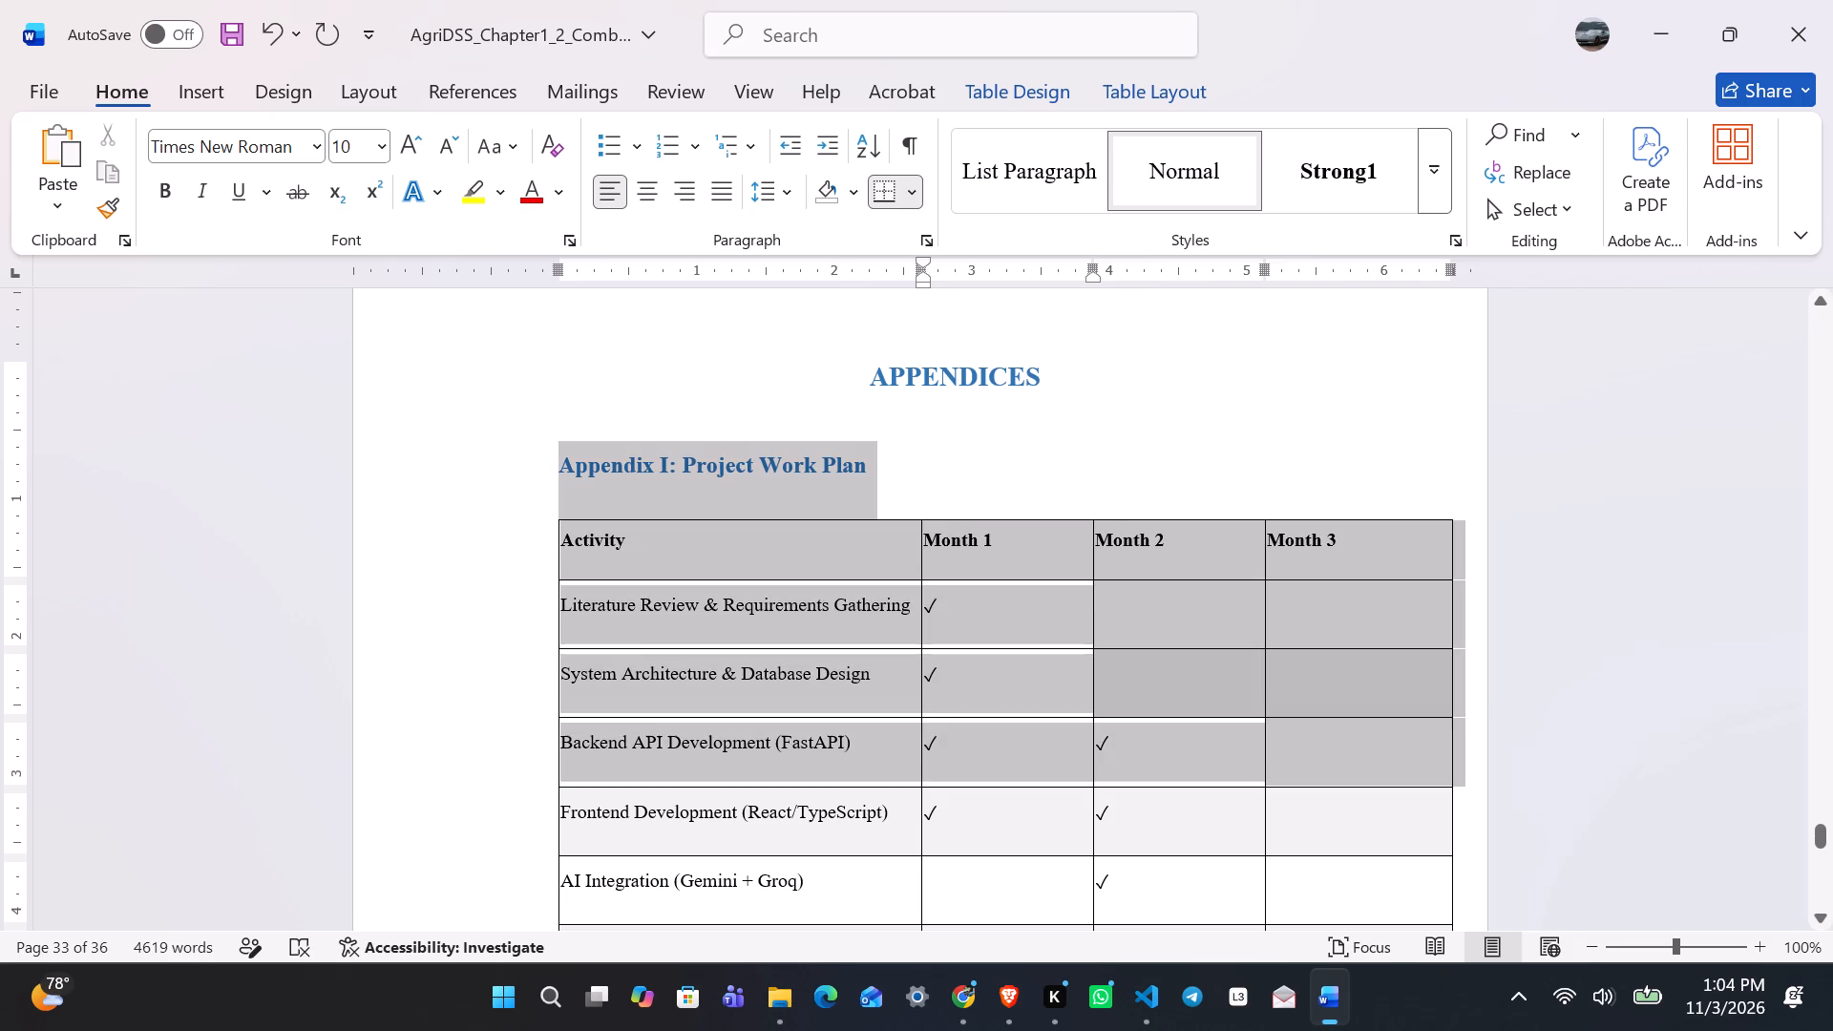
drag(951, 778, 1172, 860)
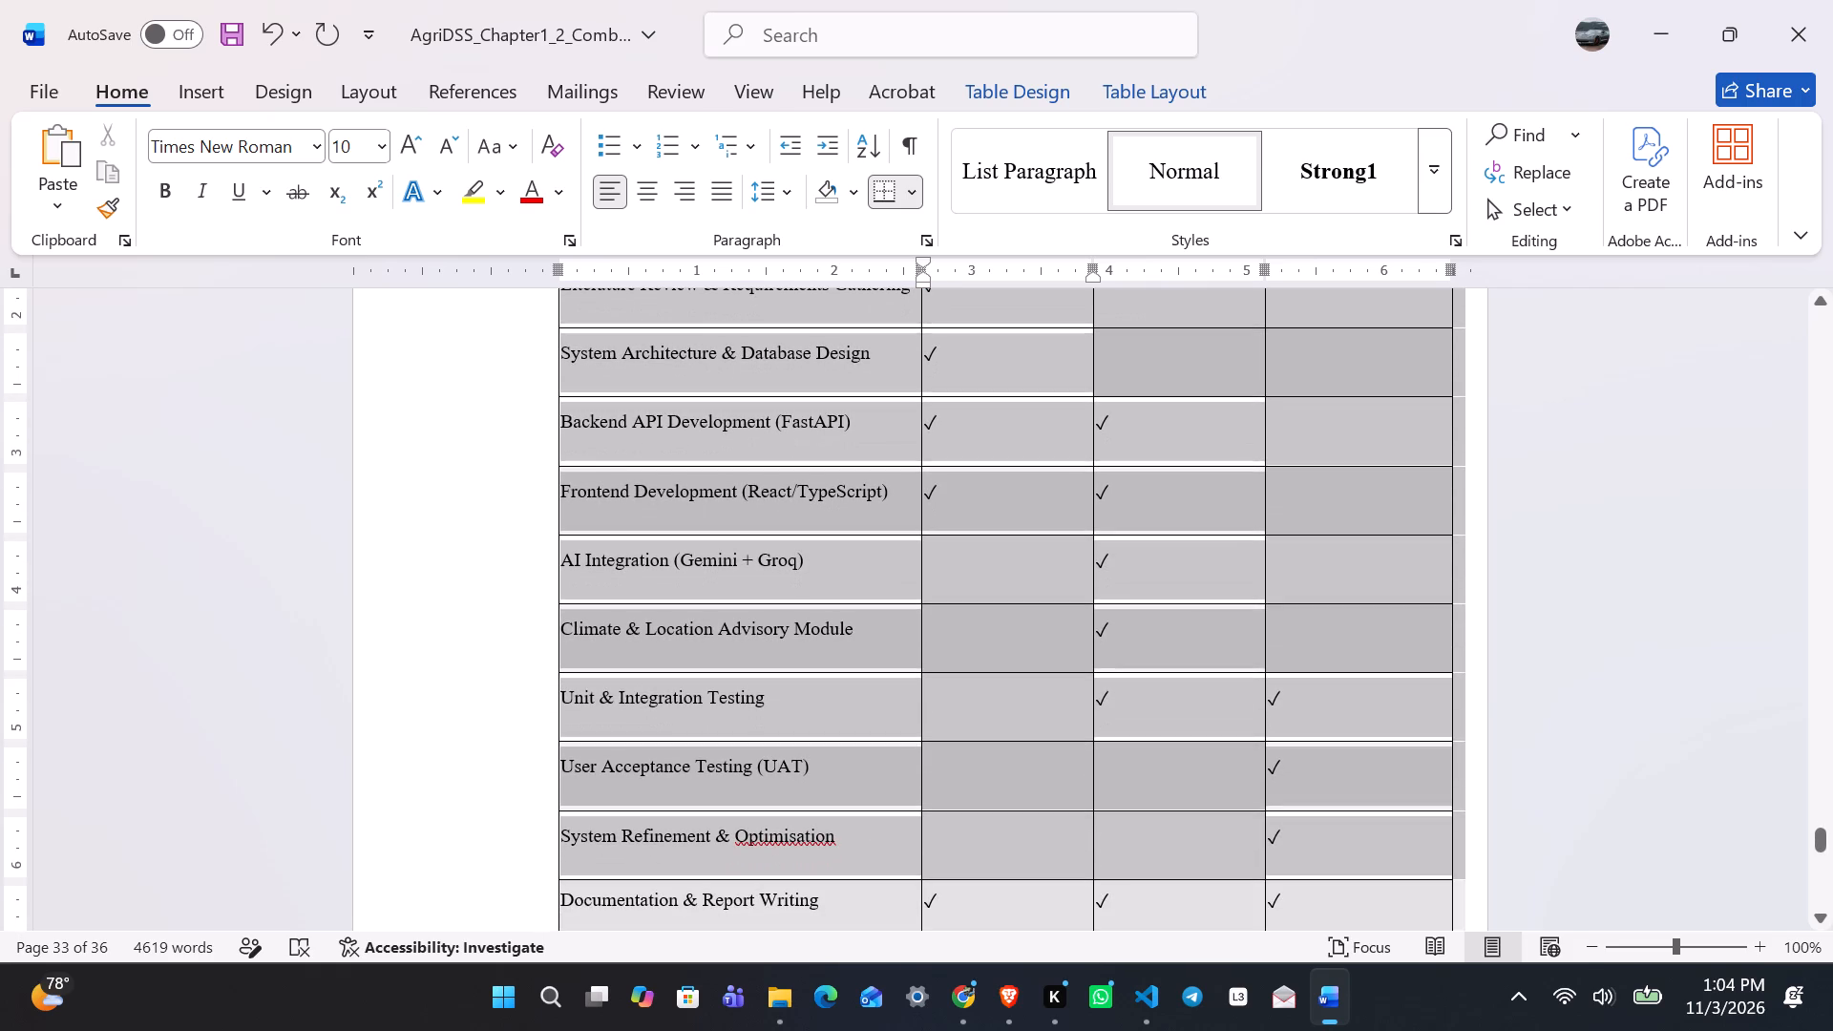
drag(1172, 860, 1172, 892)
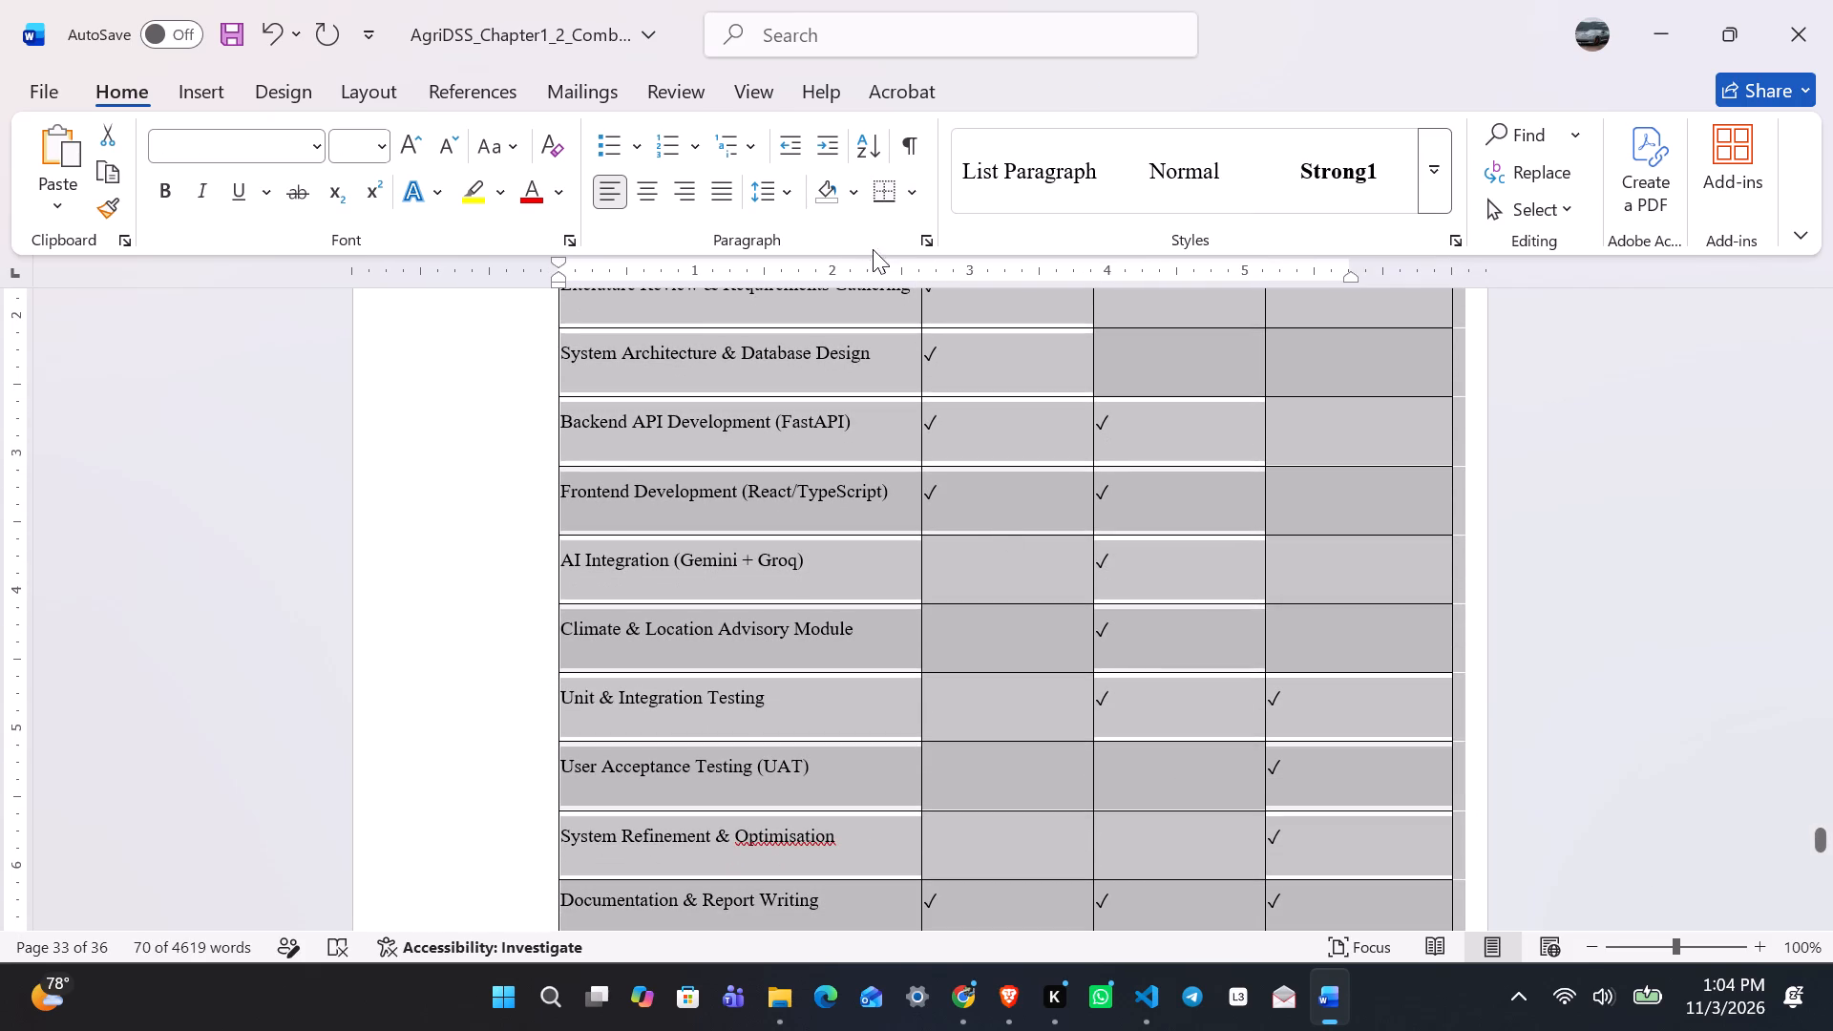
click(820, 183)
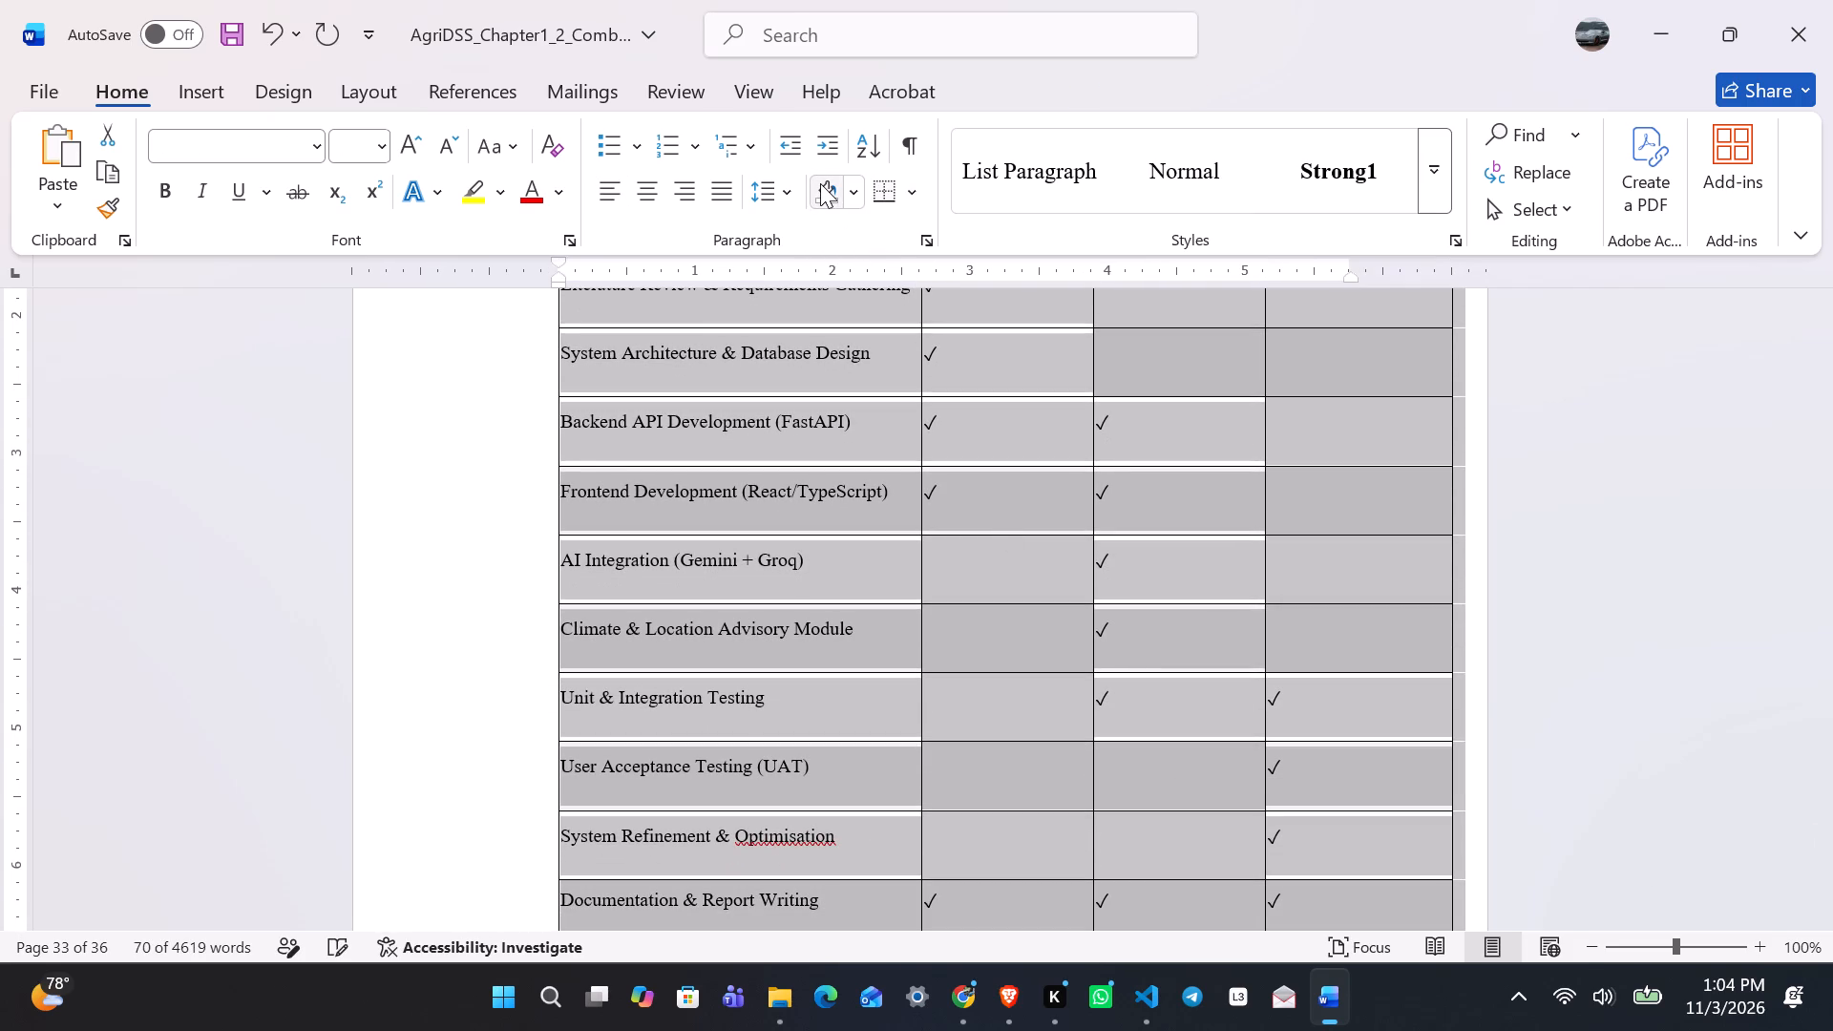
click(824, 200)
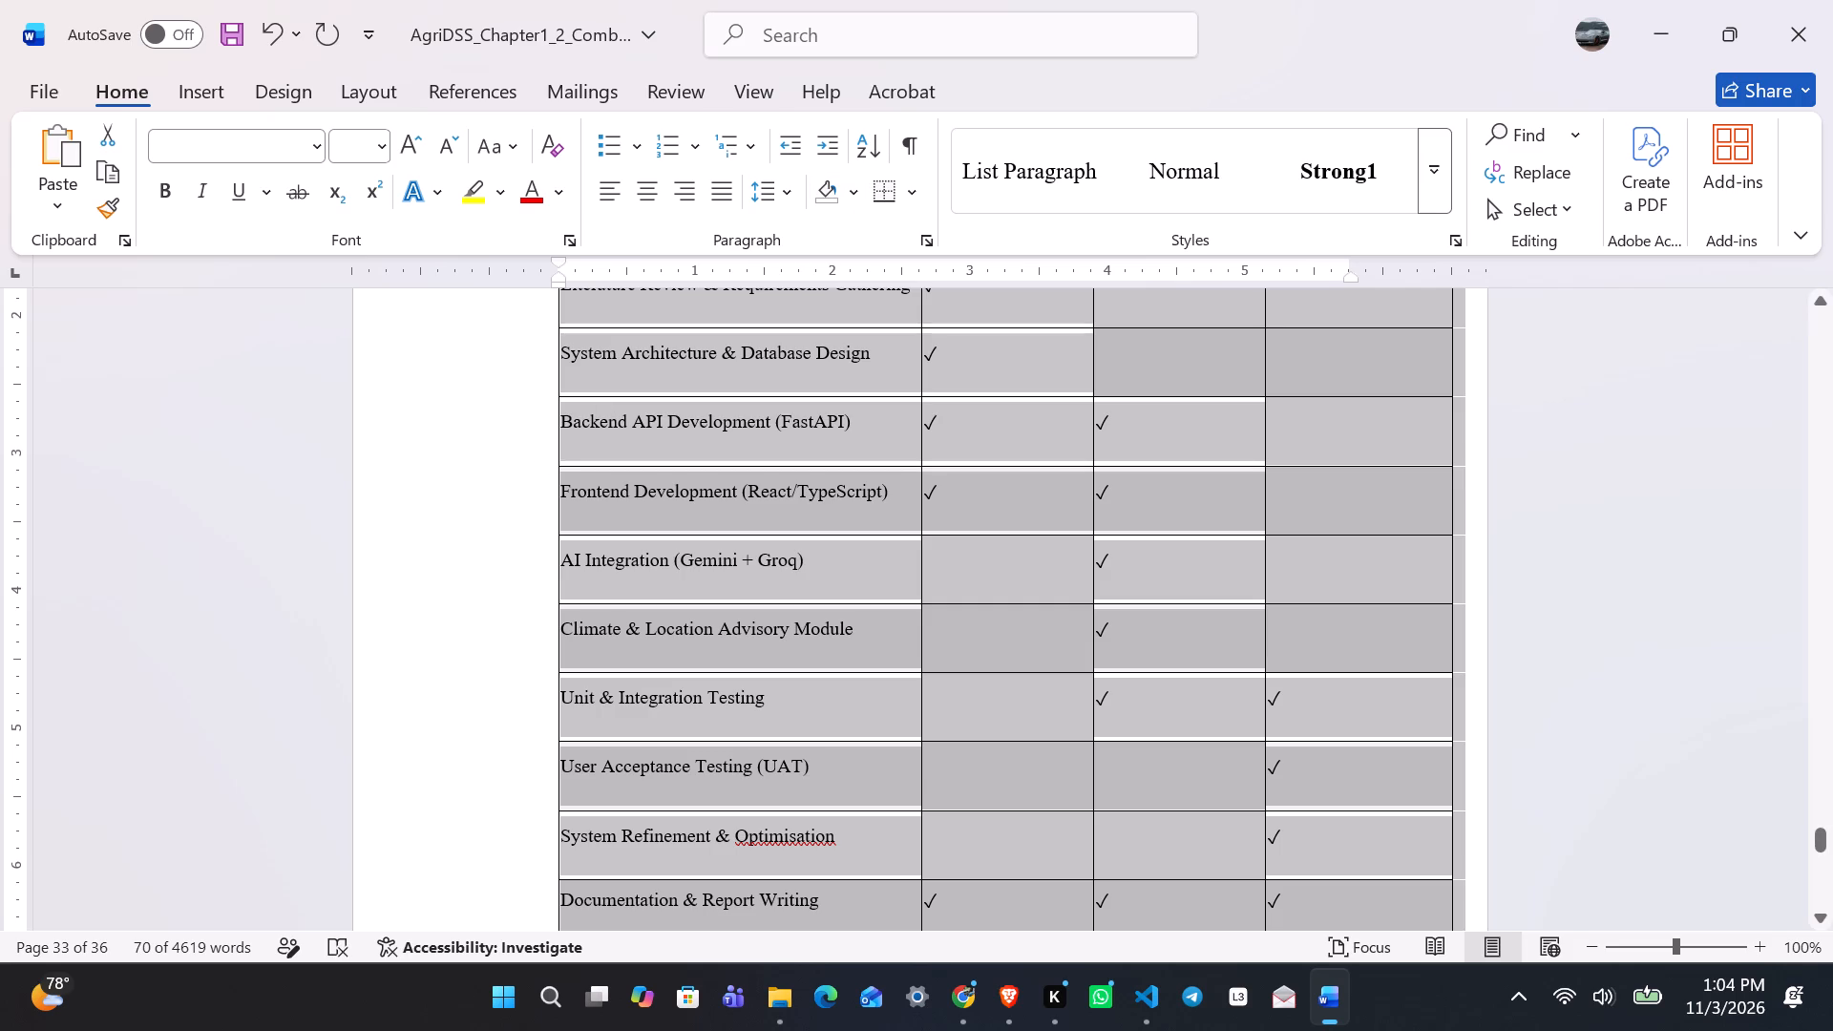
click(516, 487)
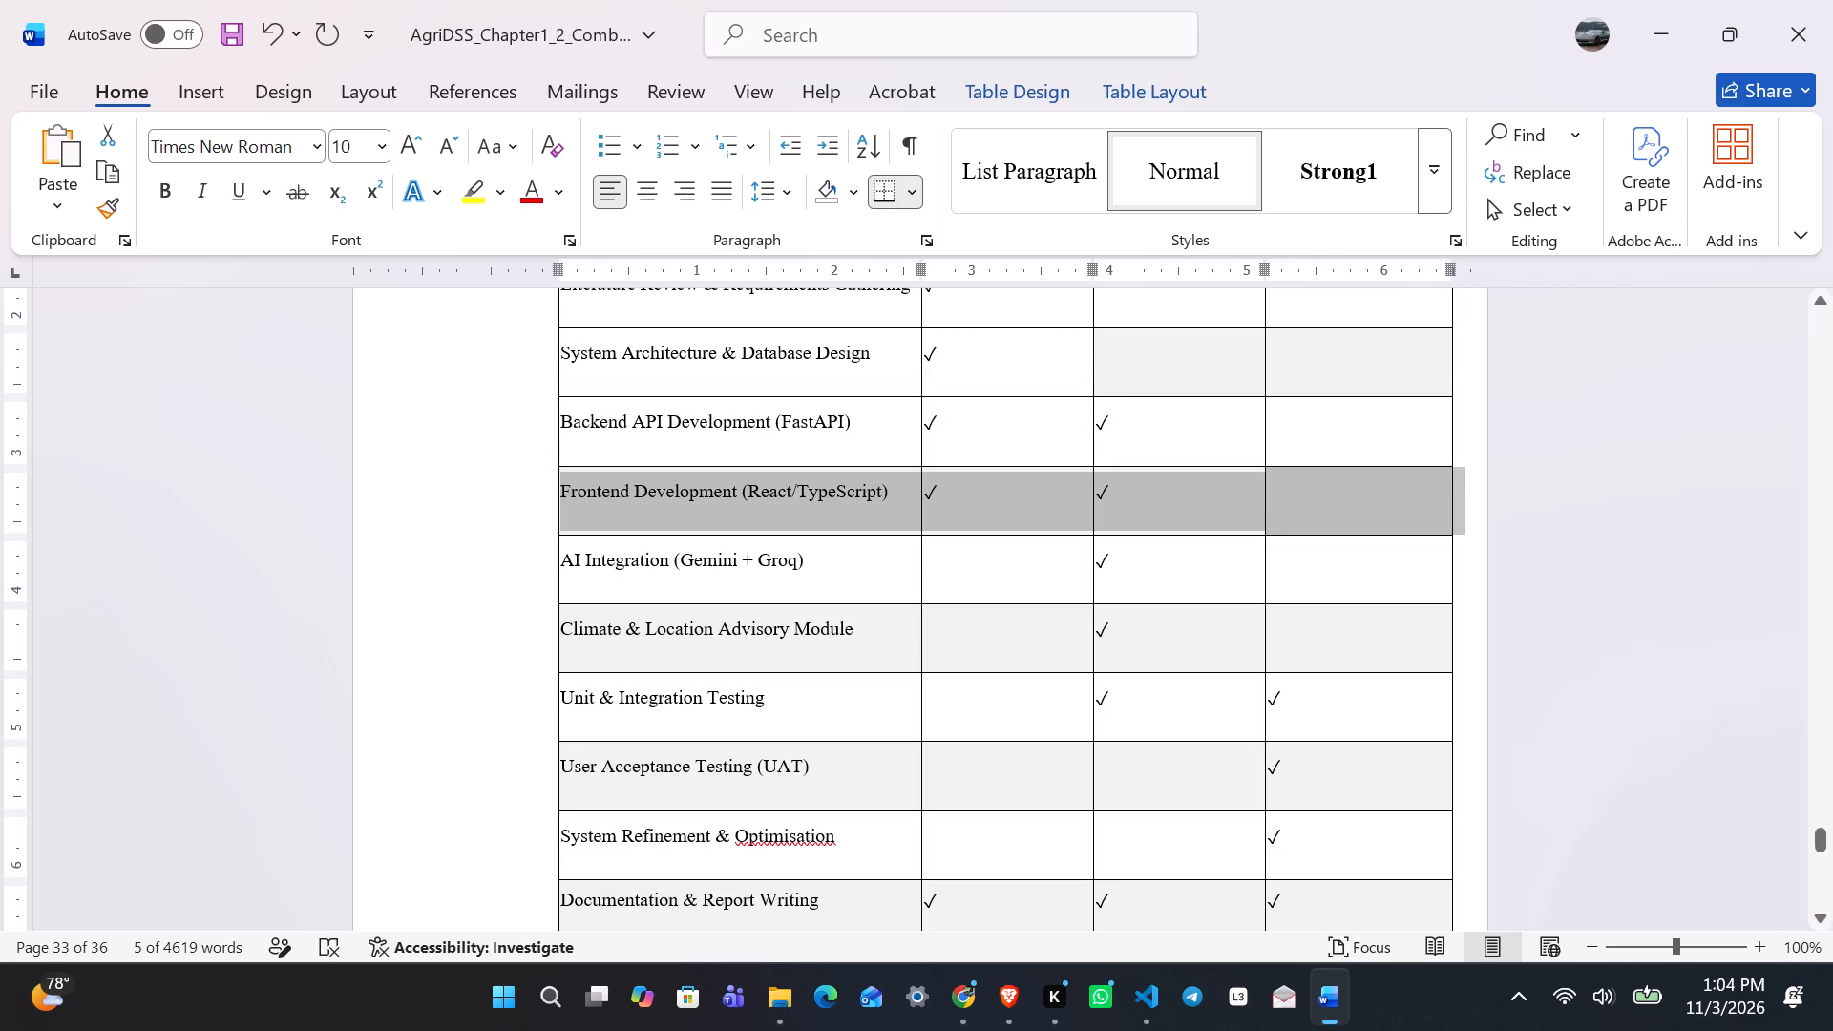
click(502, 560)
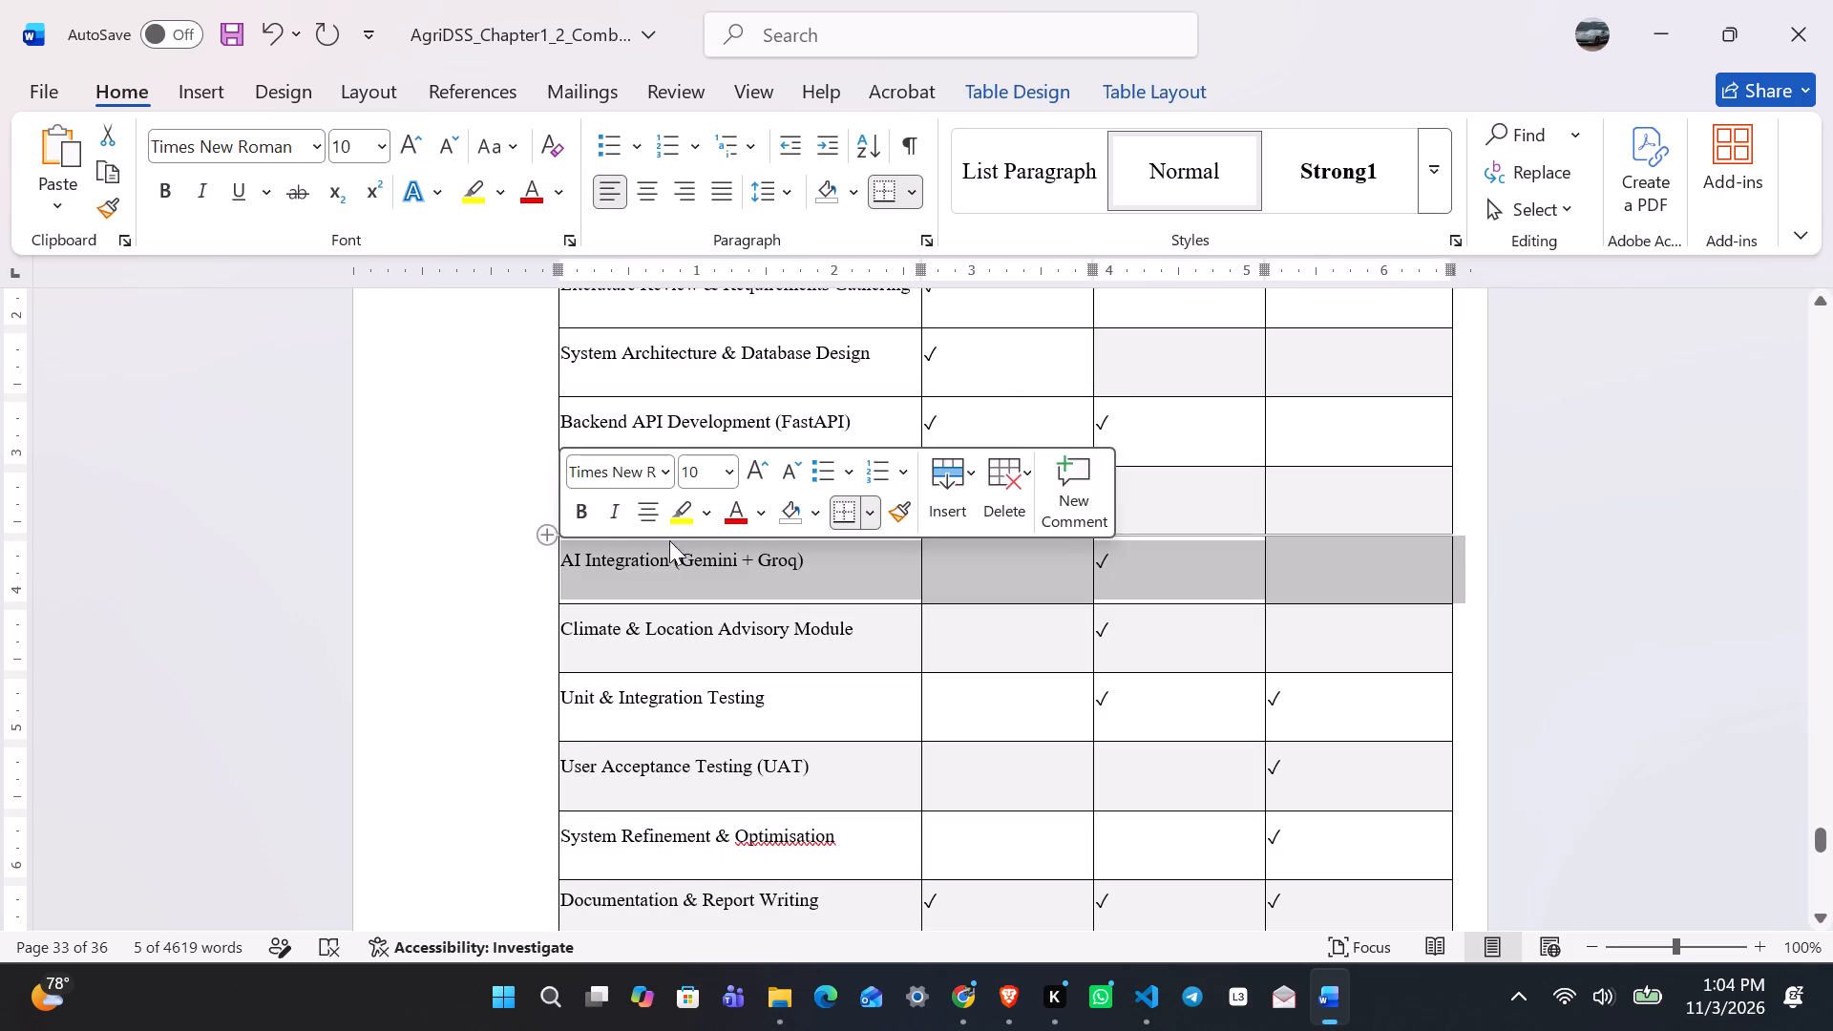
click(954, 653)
Clear the grey shading from the Month 2 and Month 3 cells of the System Architecture & Database Design row.
scroll(954, 653, up, 2)
scroll(970, 622, down, 1)
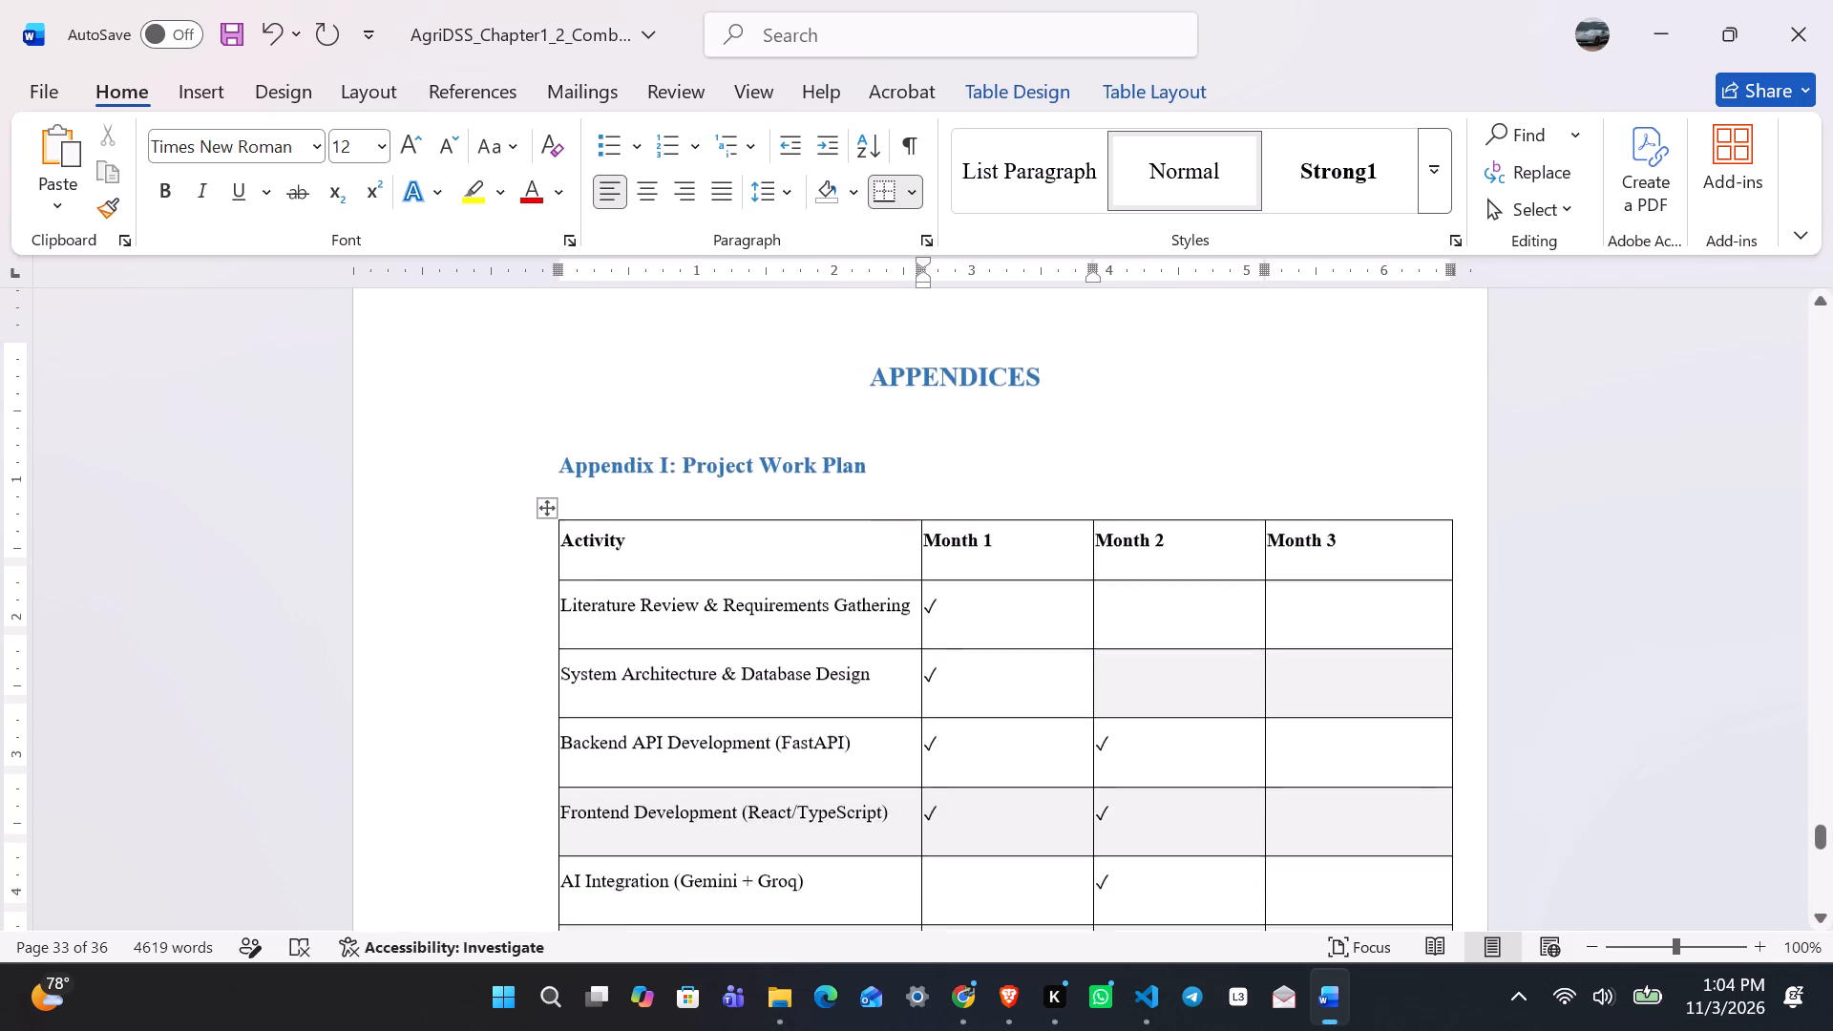
scroll(970, 622, down, 1)
click(1173, 533)
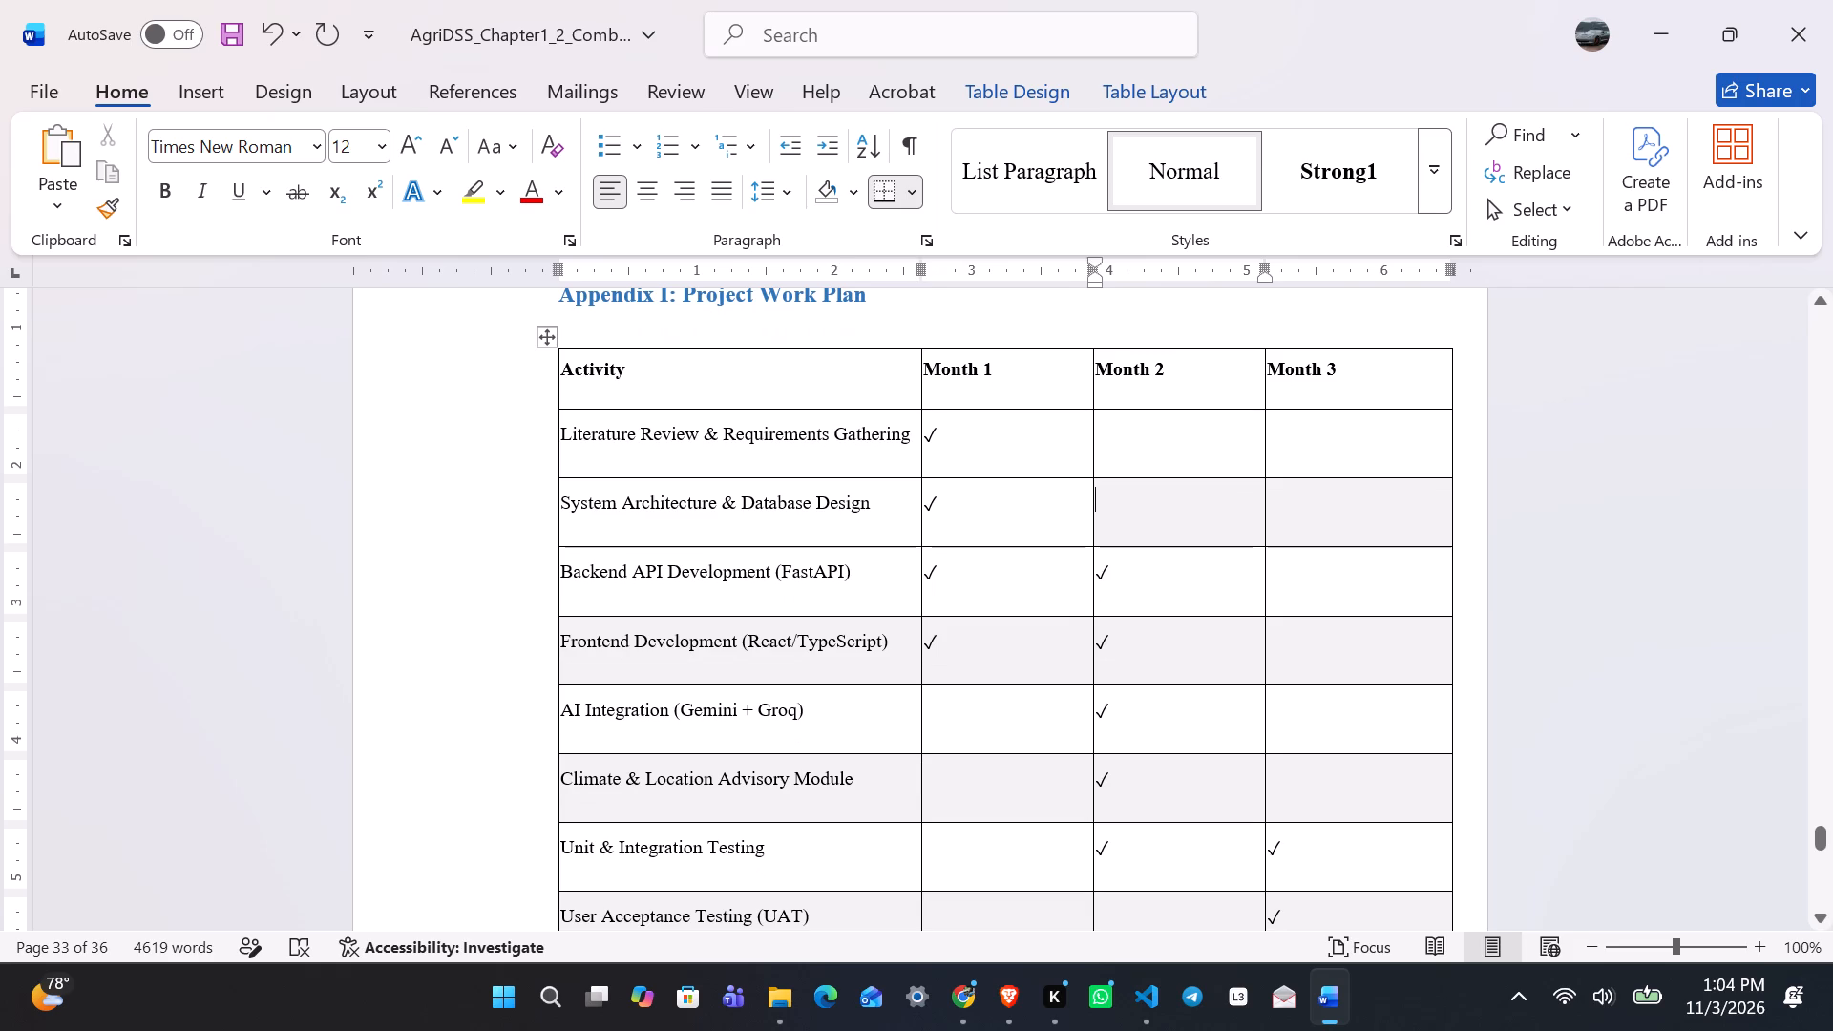
click(813, 204)
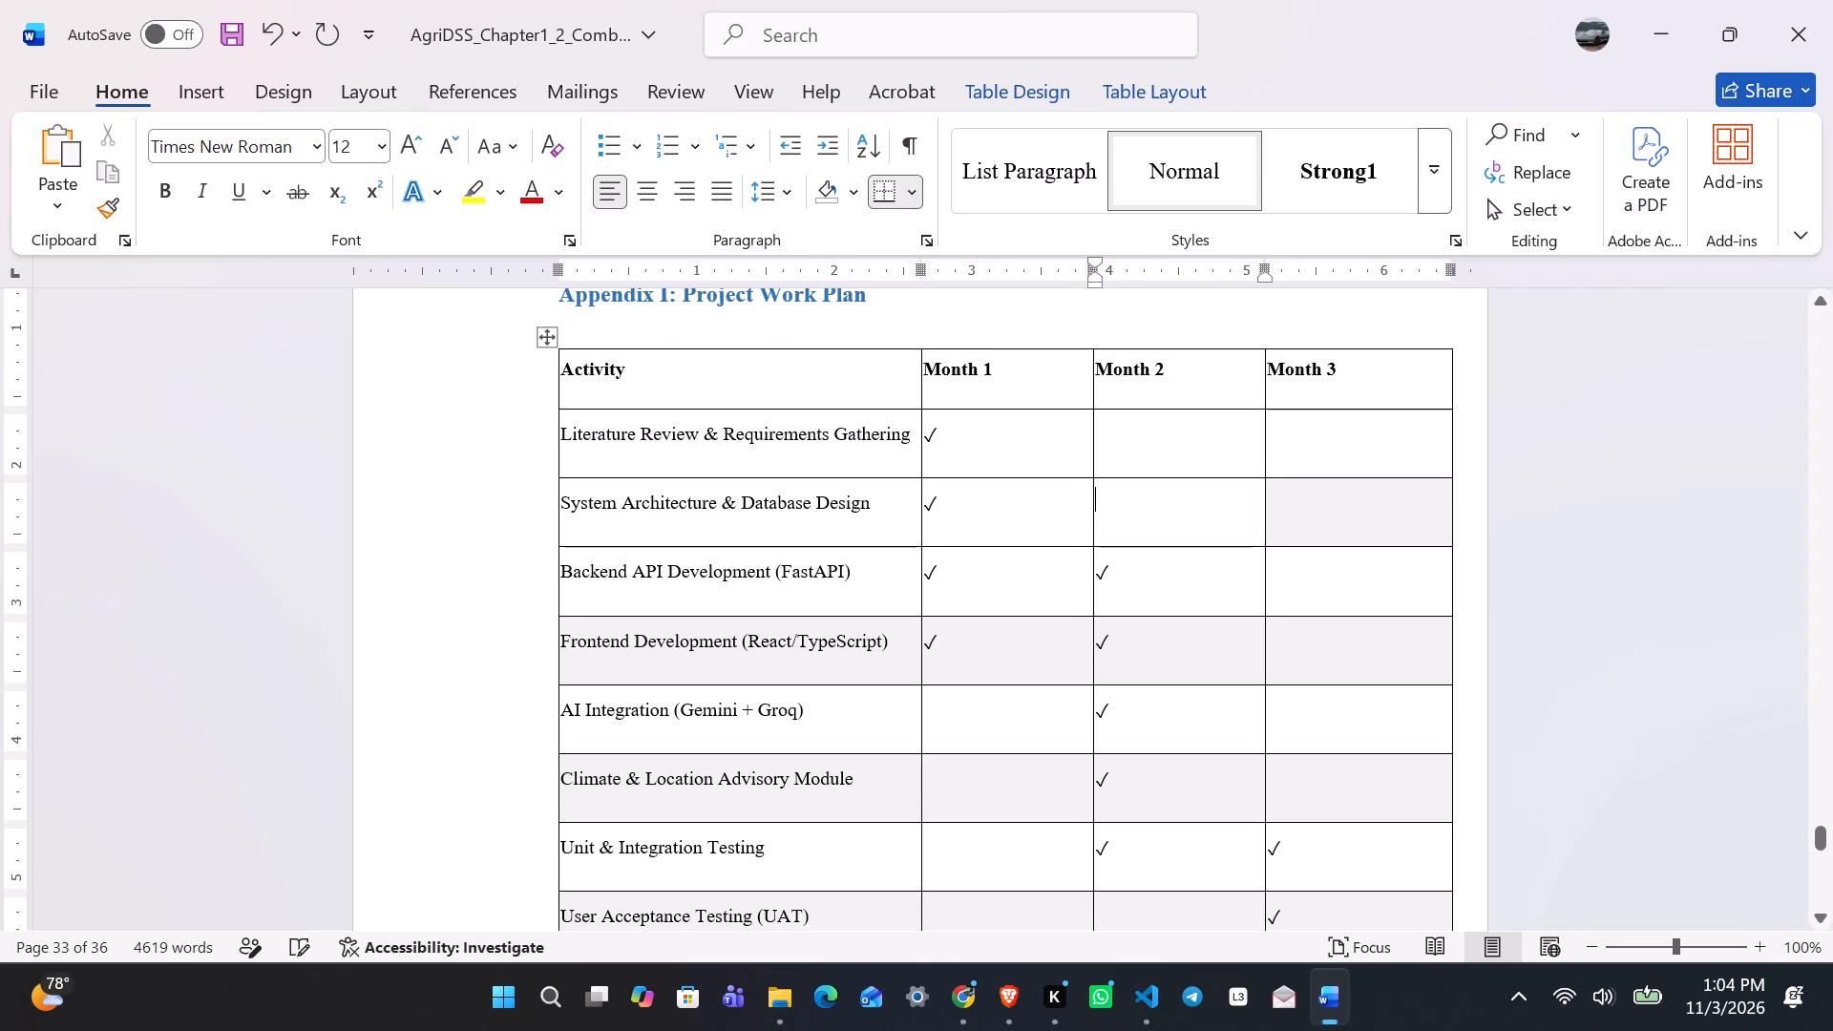
click(1383, 525)
click(840, 199)
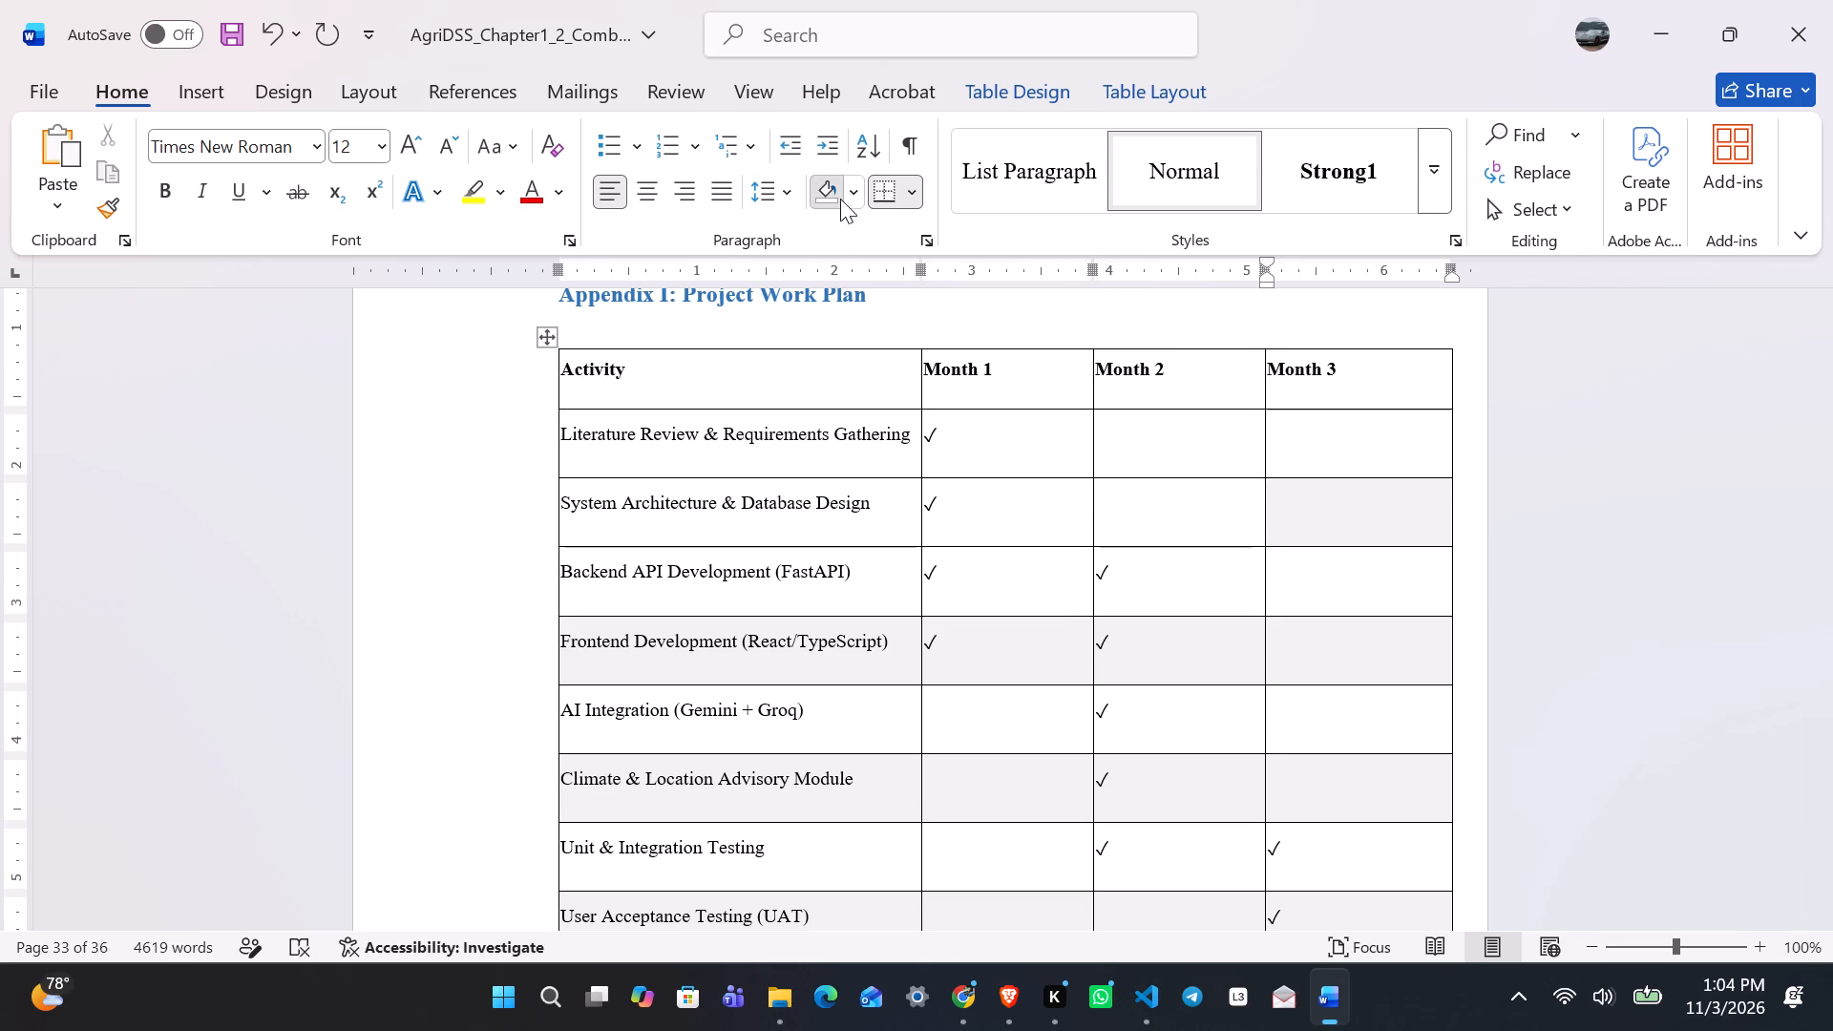
Remove the grey shading from all four cells of the Frontend Development (React/TypeScript) row in the work plan table.
click(857, 650)
click(834, 206)
click(1033, 671)
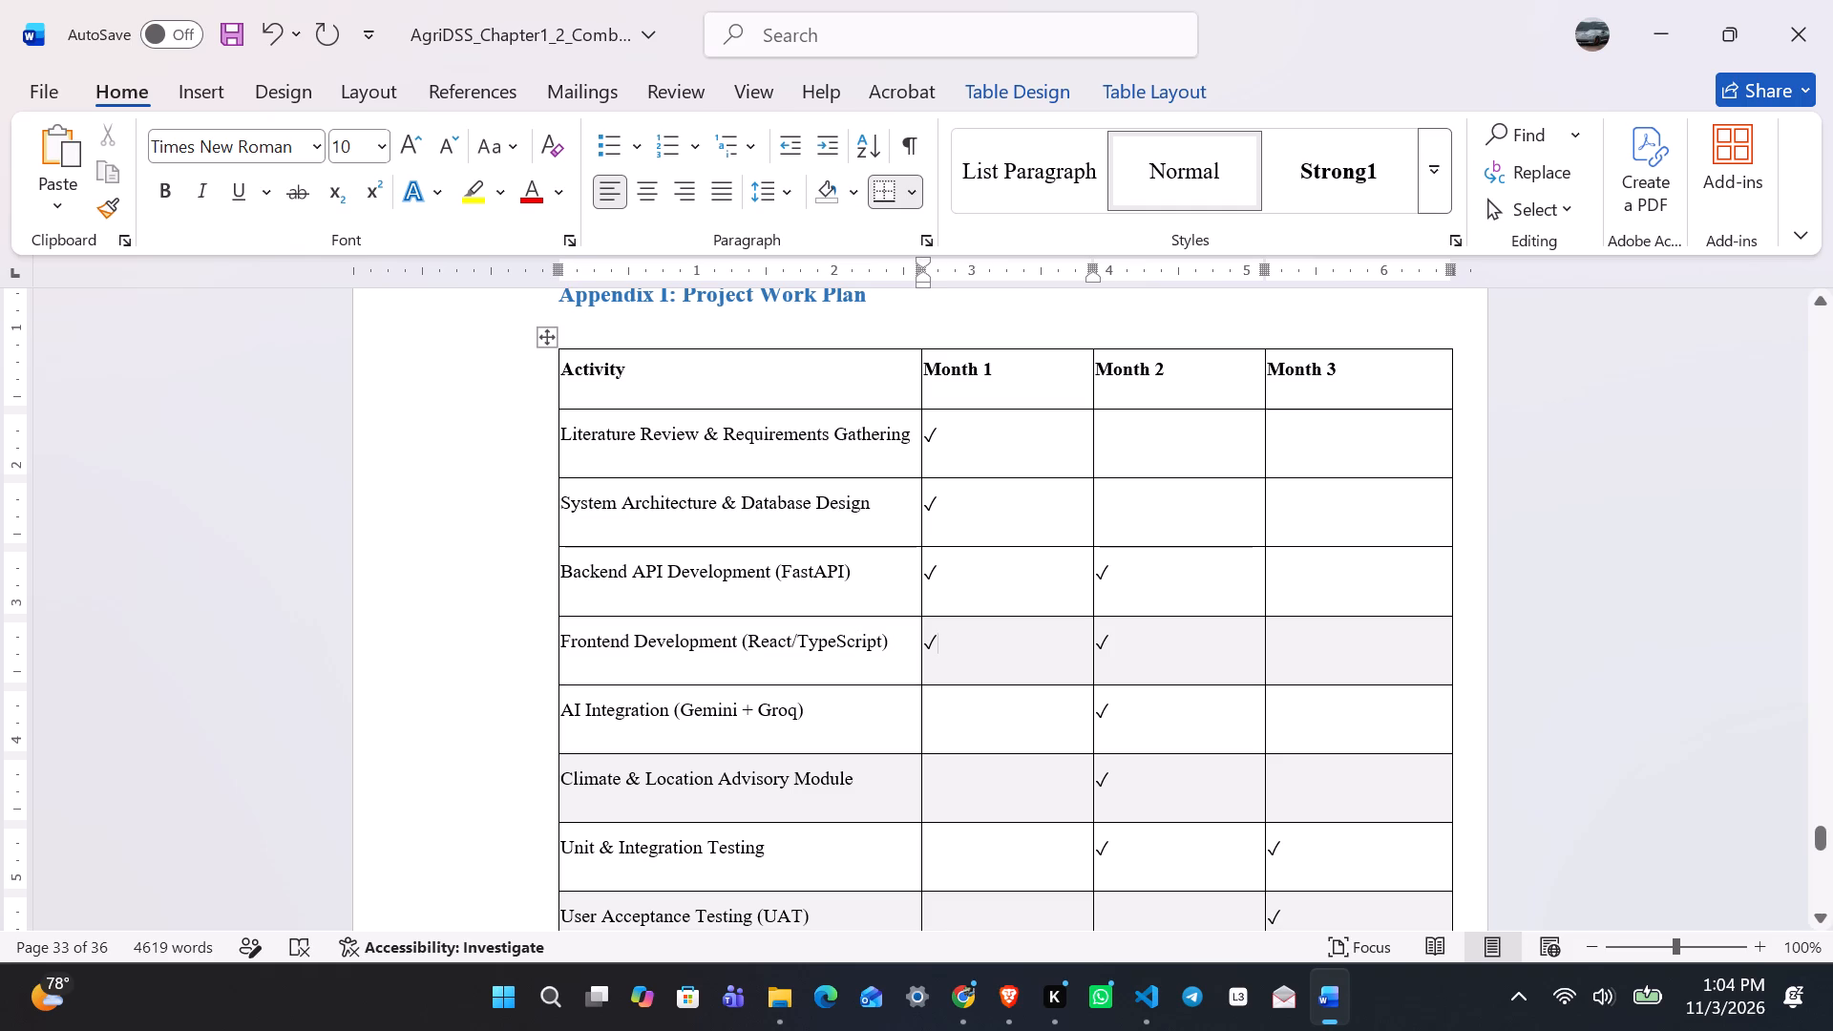
click(823, 201)
click(1147, 663)
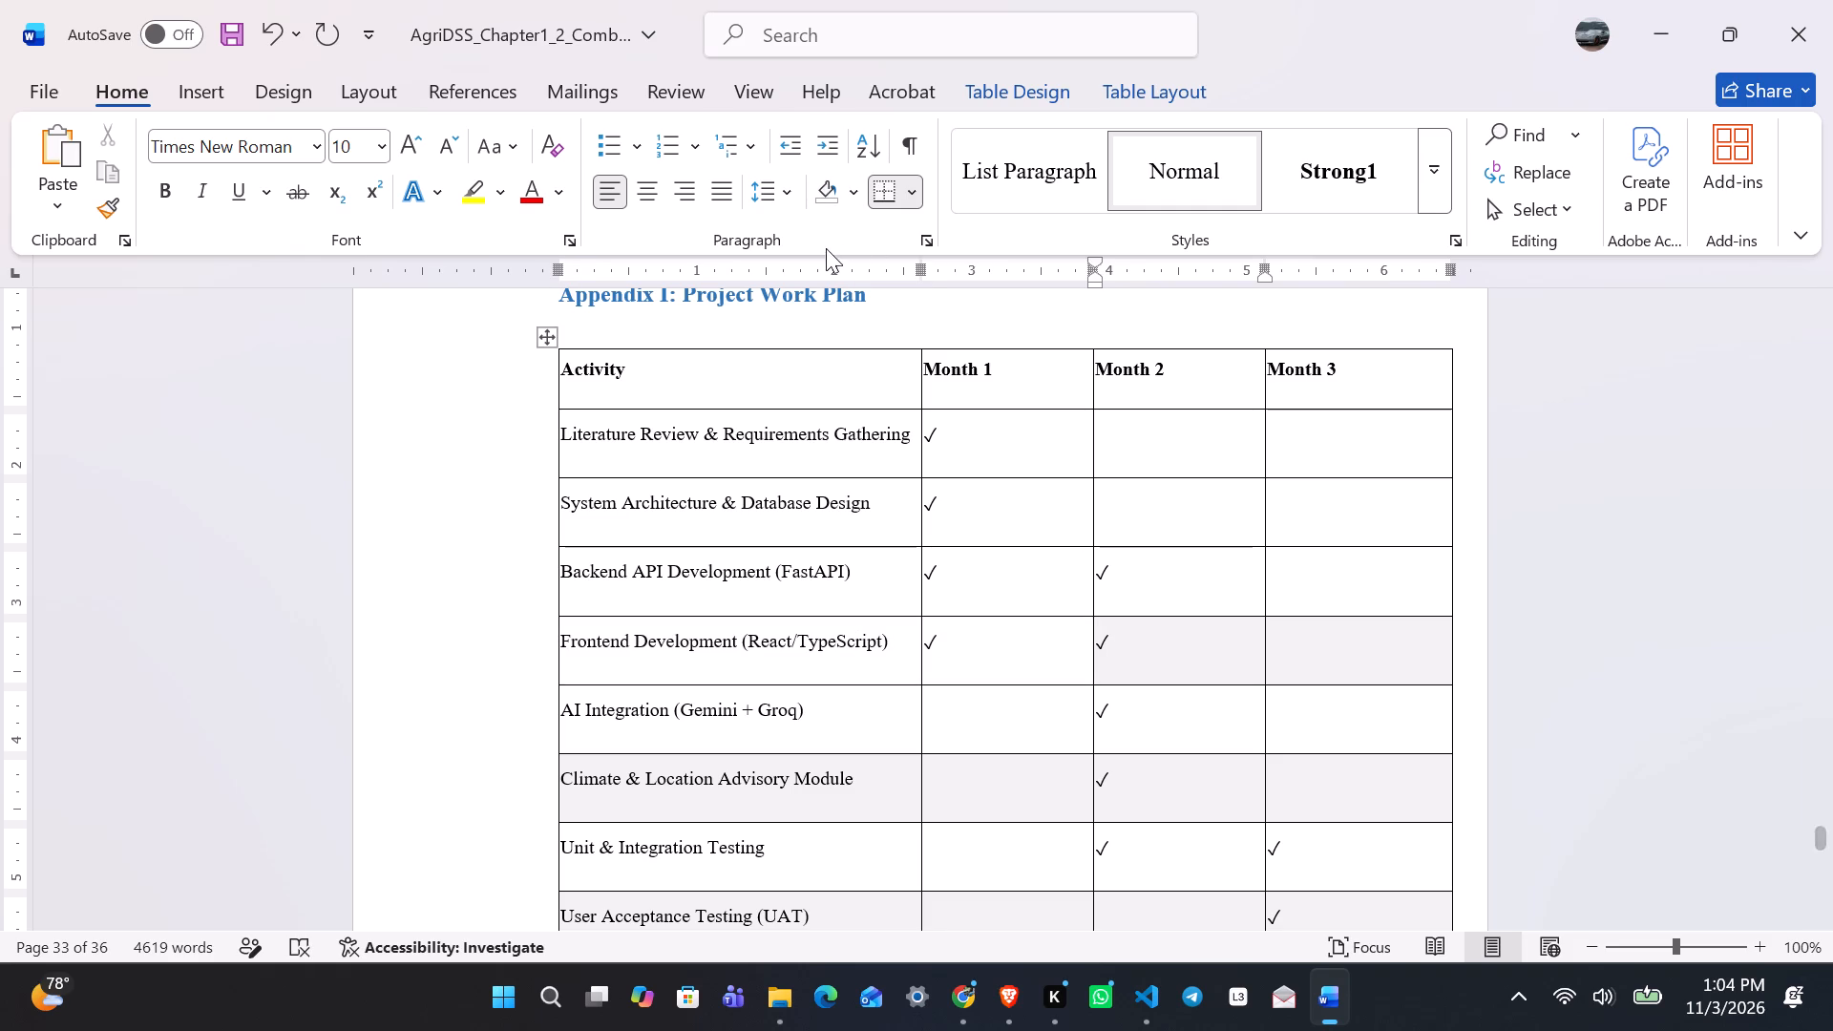
click(830, 185)
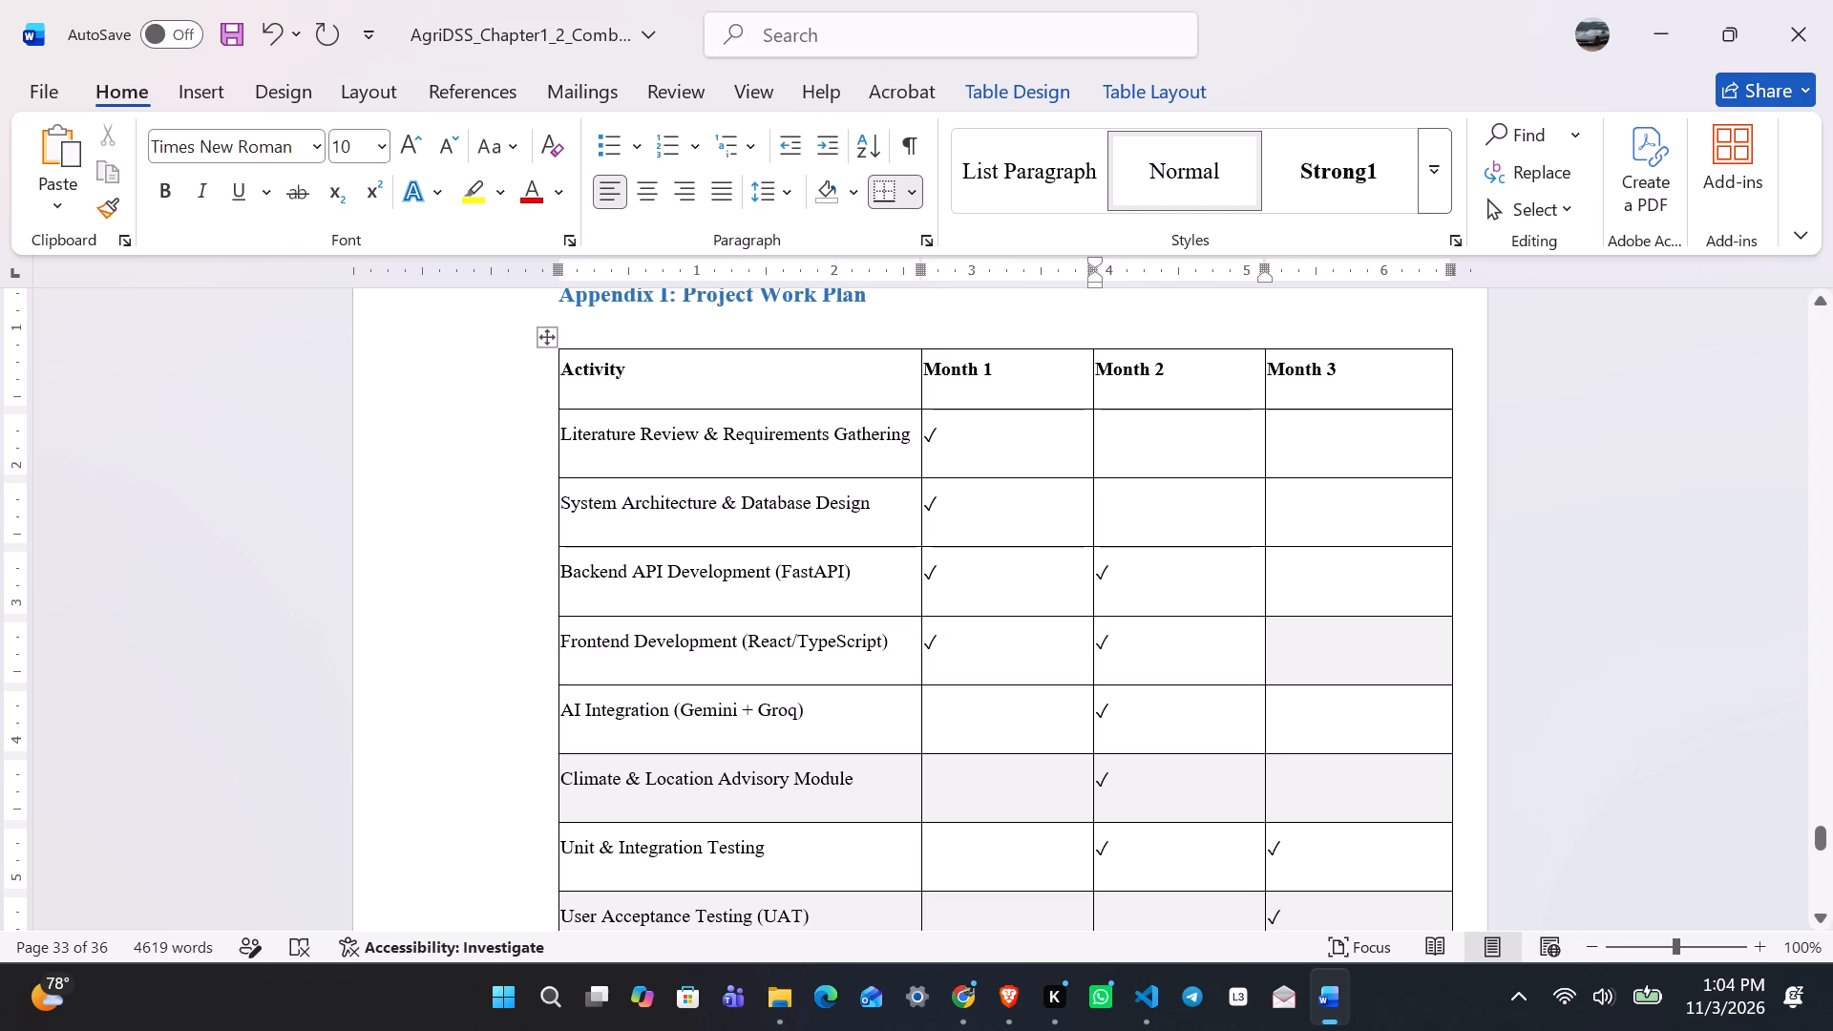
click(1322, 679)
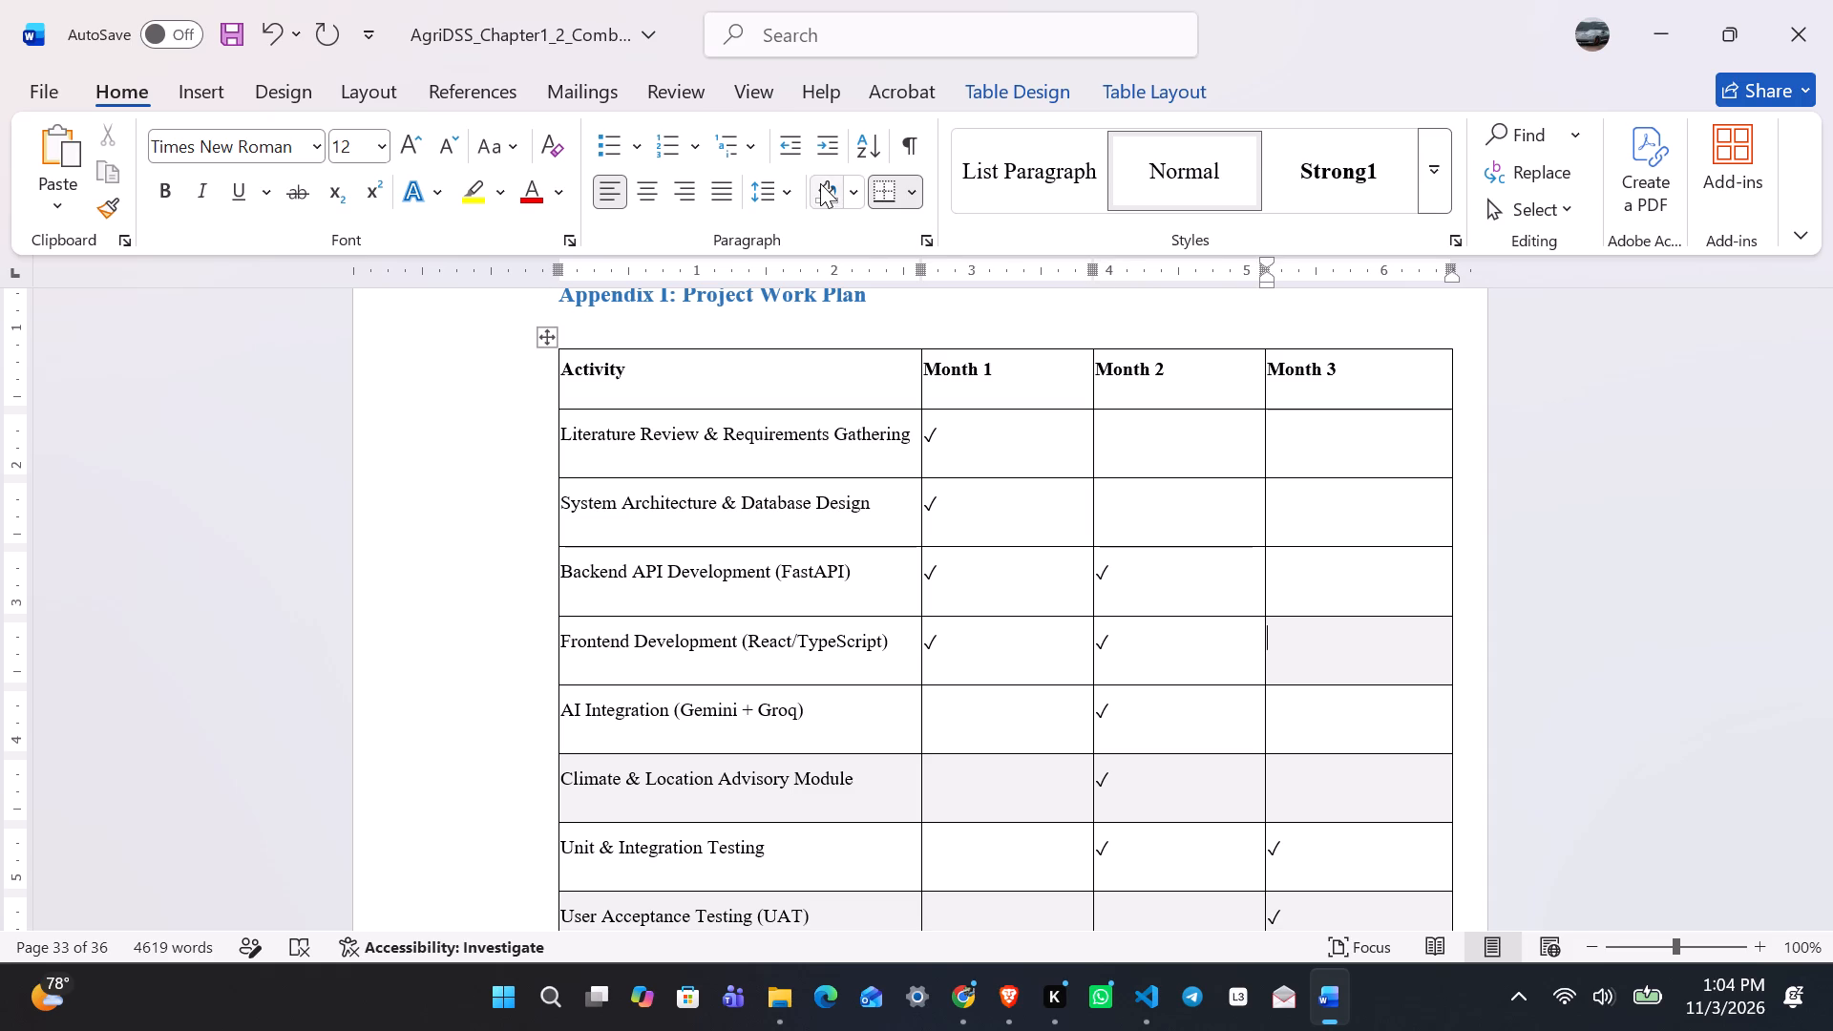
click(820, 183)
Clear the grey shading from the Month 1, Month 2 and Month 3 cells of the Climate & Location Advisory Module row in the work plan table.
click(1011, 793)
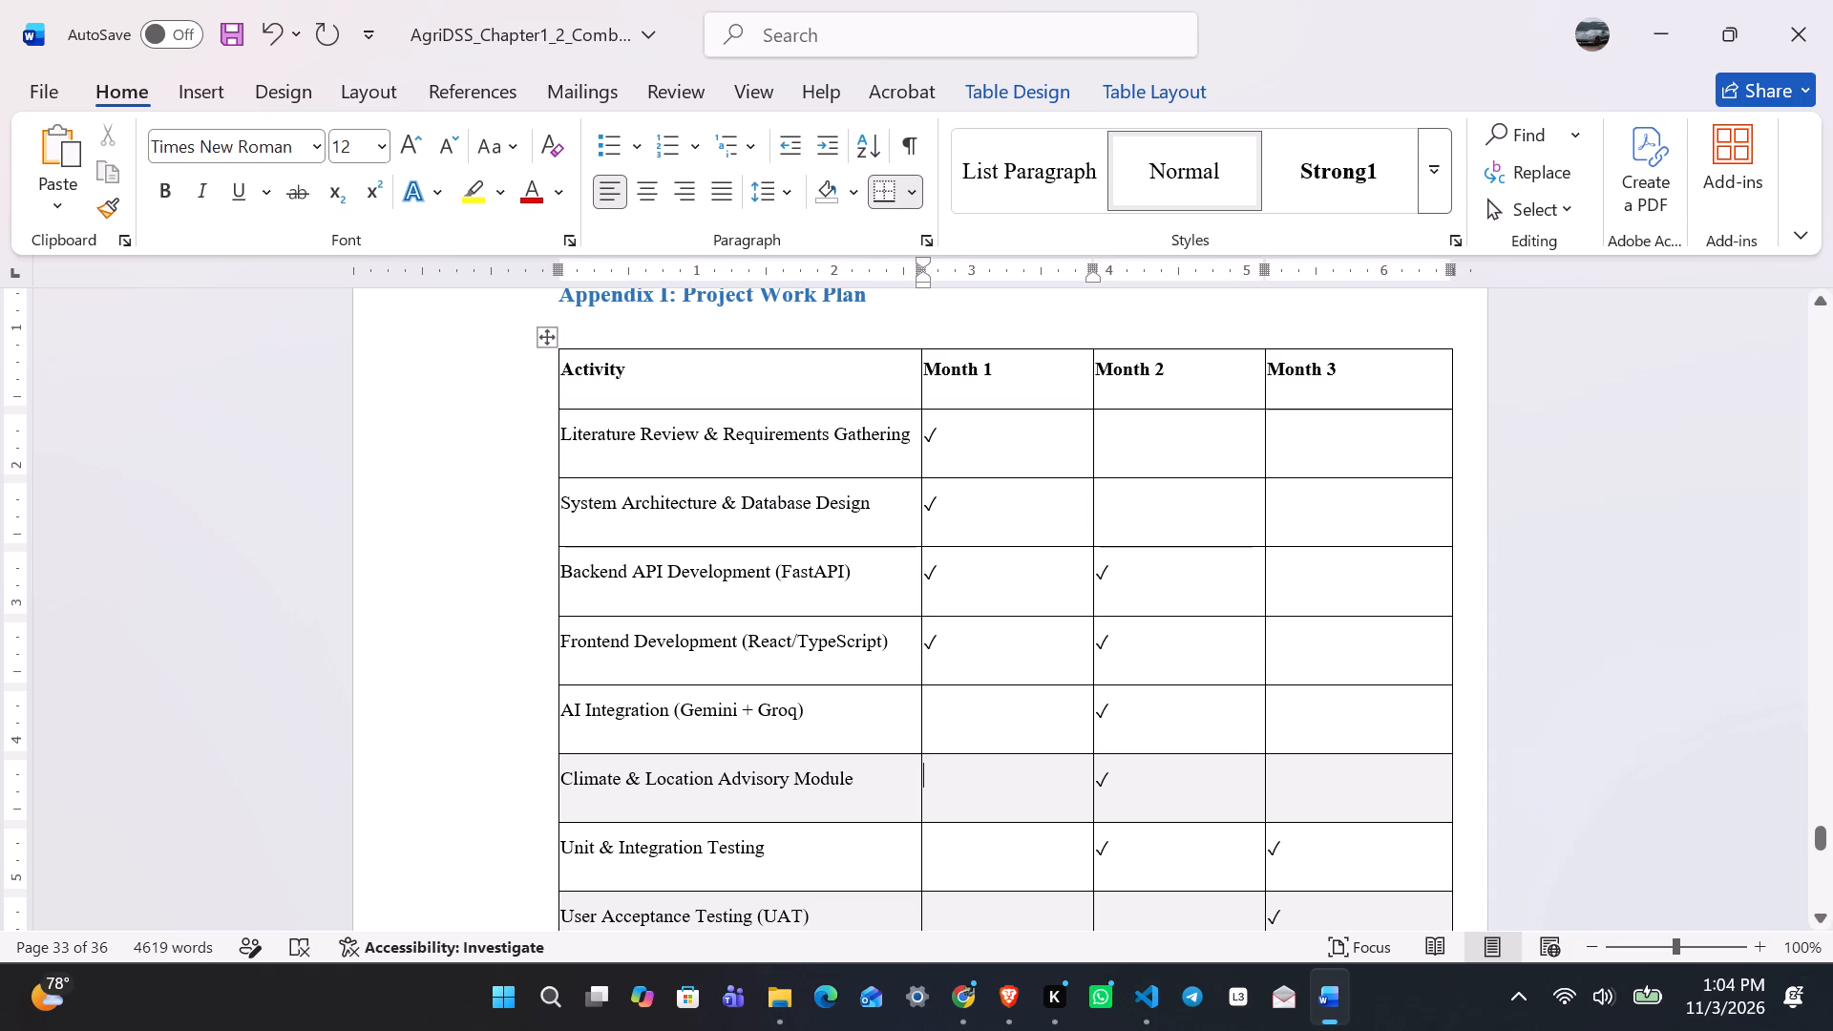
click(812, 187)
scroll(1050, 521, down, 2)
click(1213, 437)
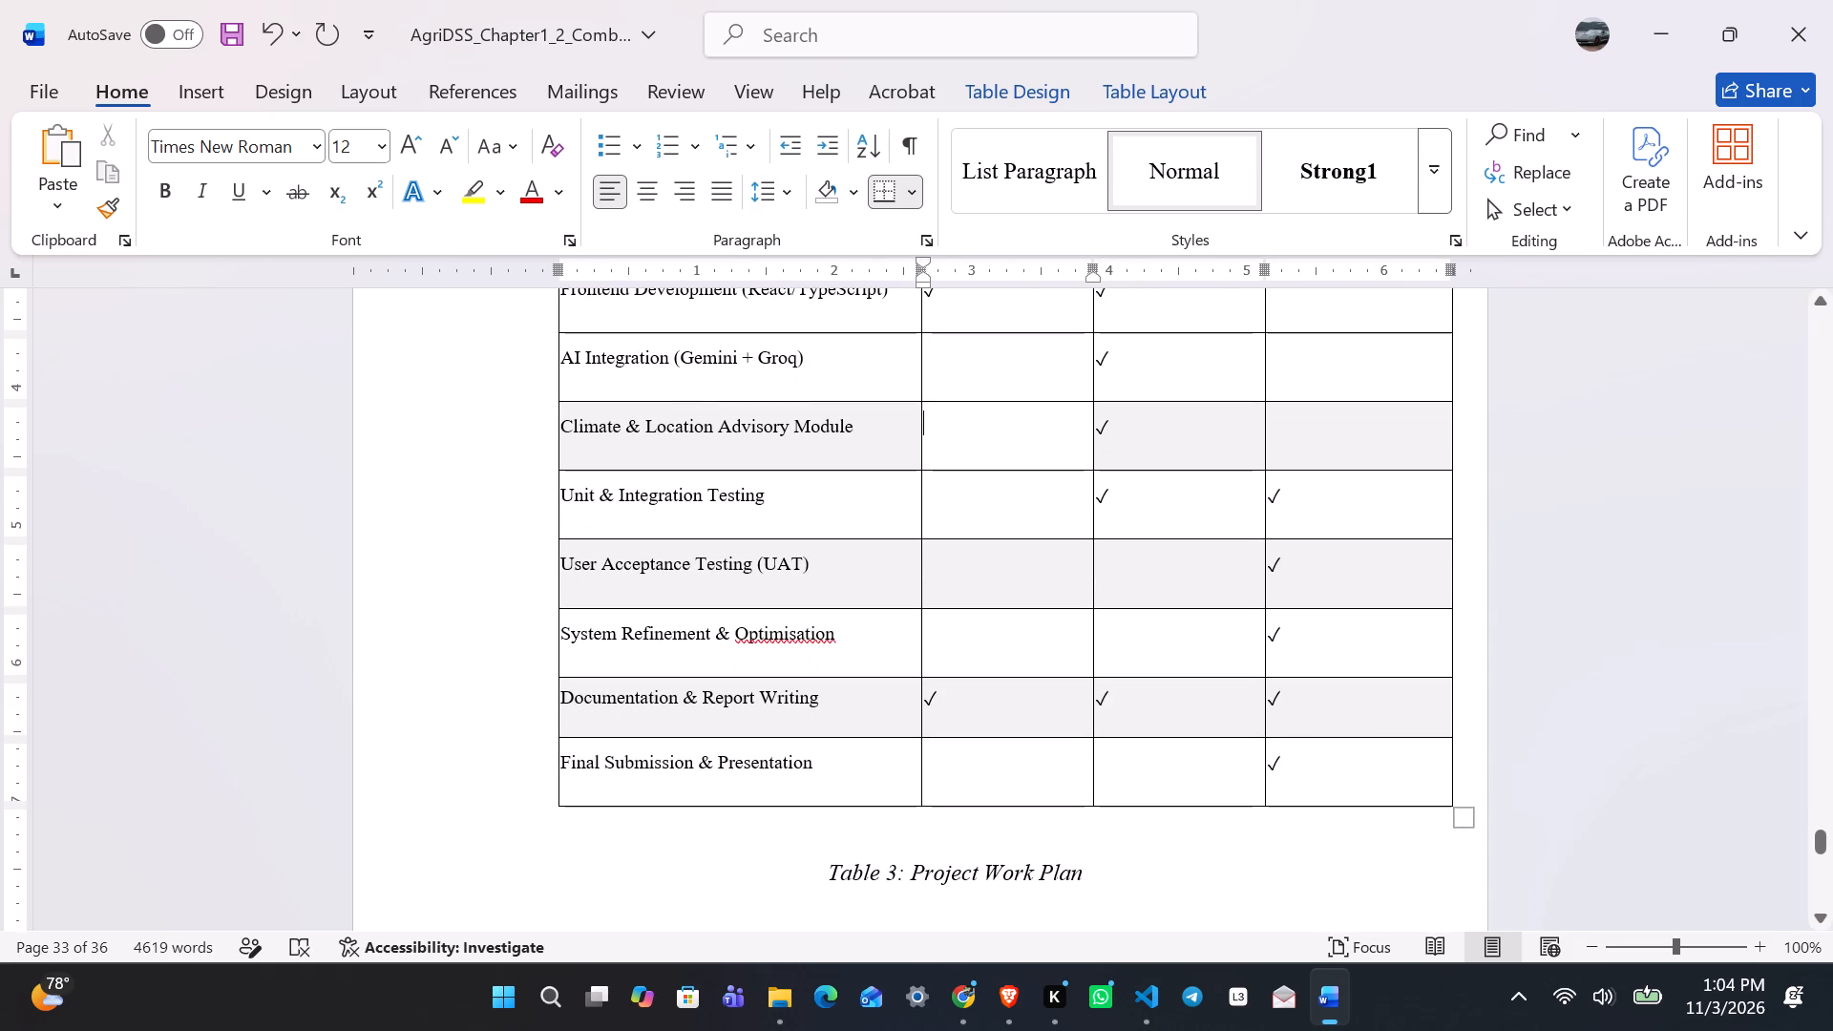
click(820, 179)
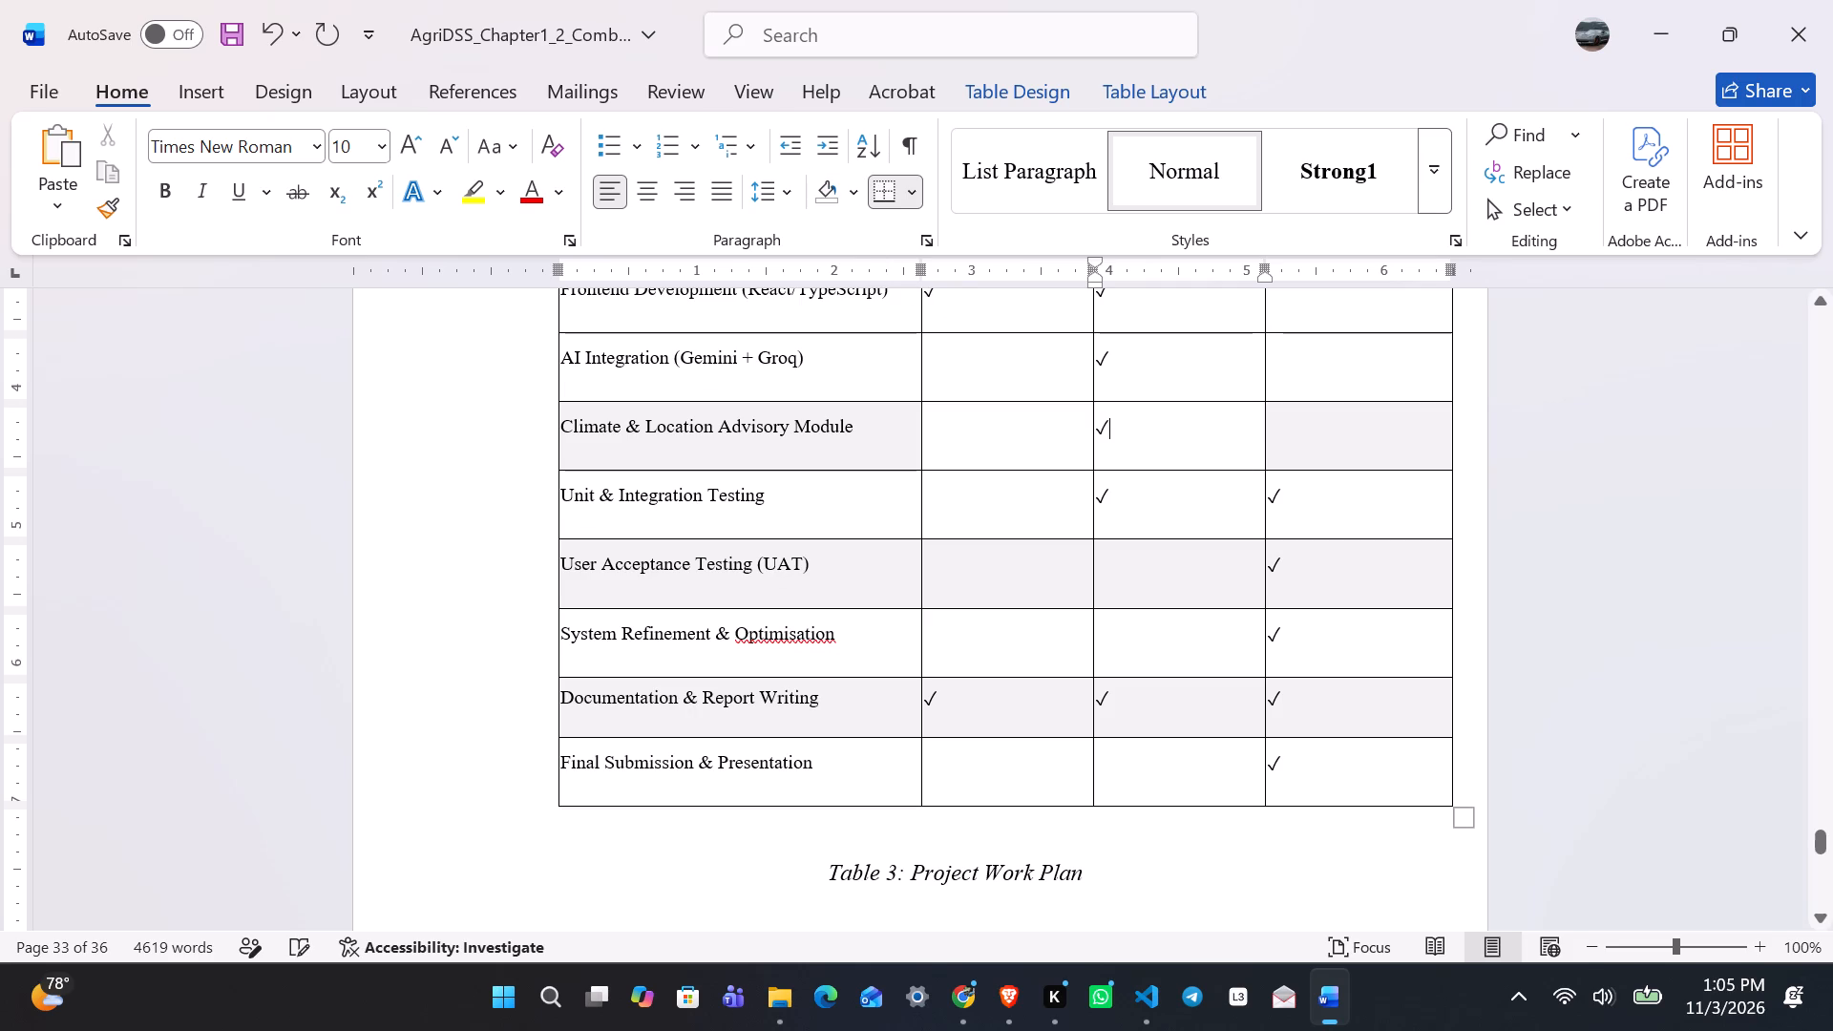
click(1333, 474)
click(1337, 467)
click(828, 185)
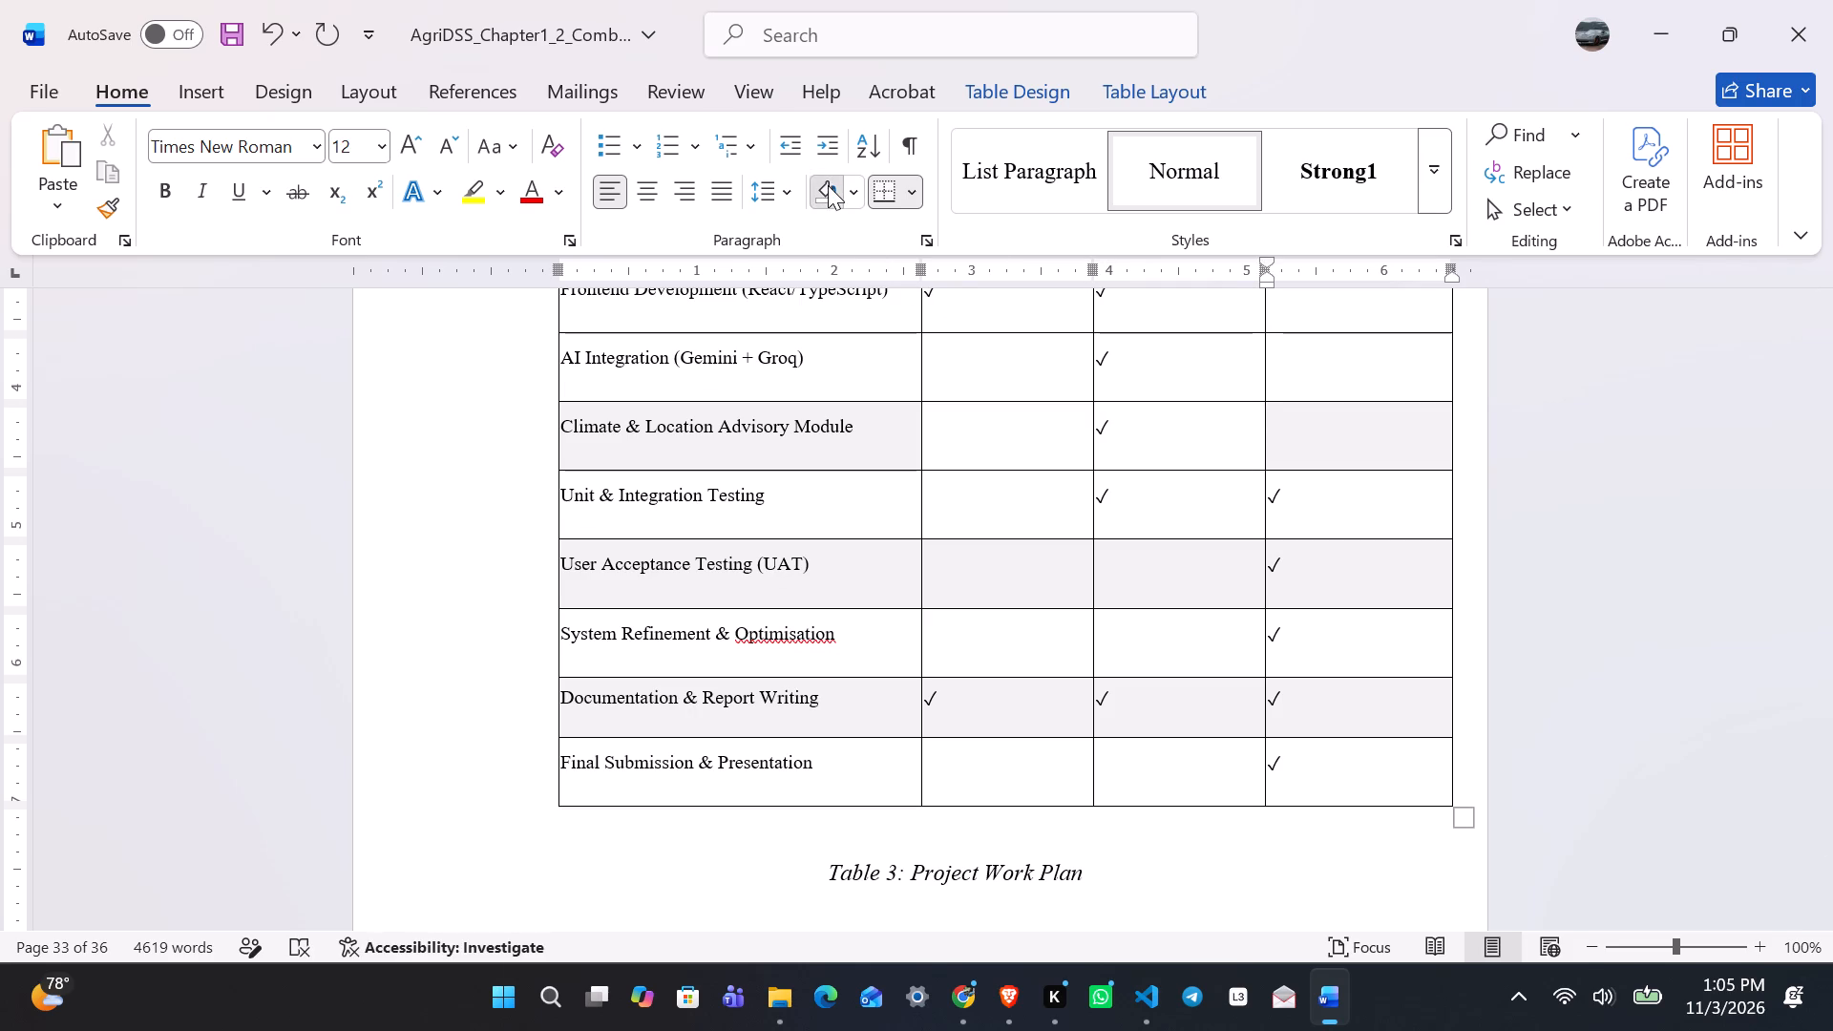
Remove the grey shading from the Month 1, Month 2 and Month 3 cells of the User Acceptance Testing (UAT) row.
click(986, 598)
click(826, 197)
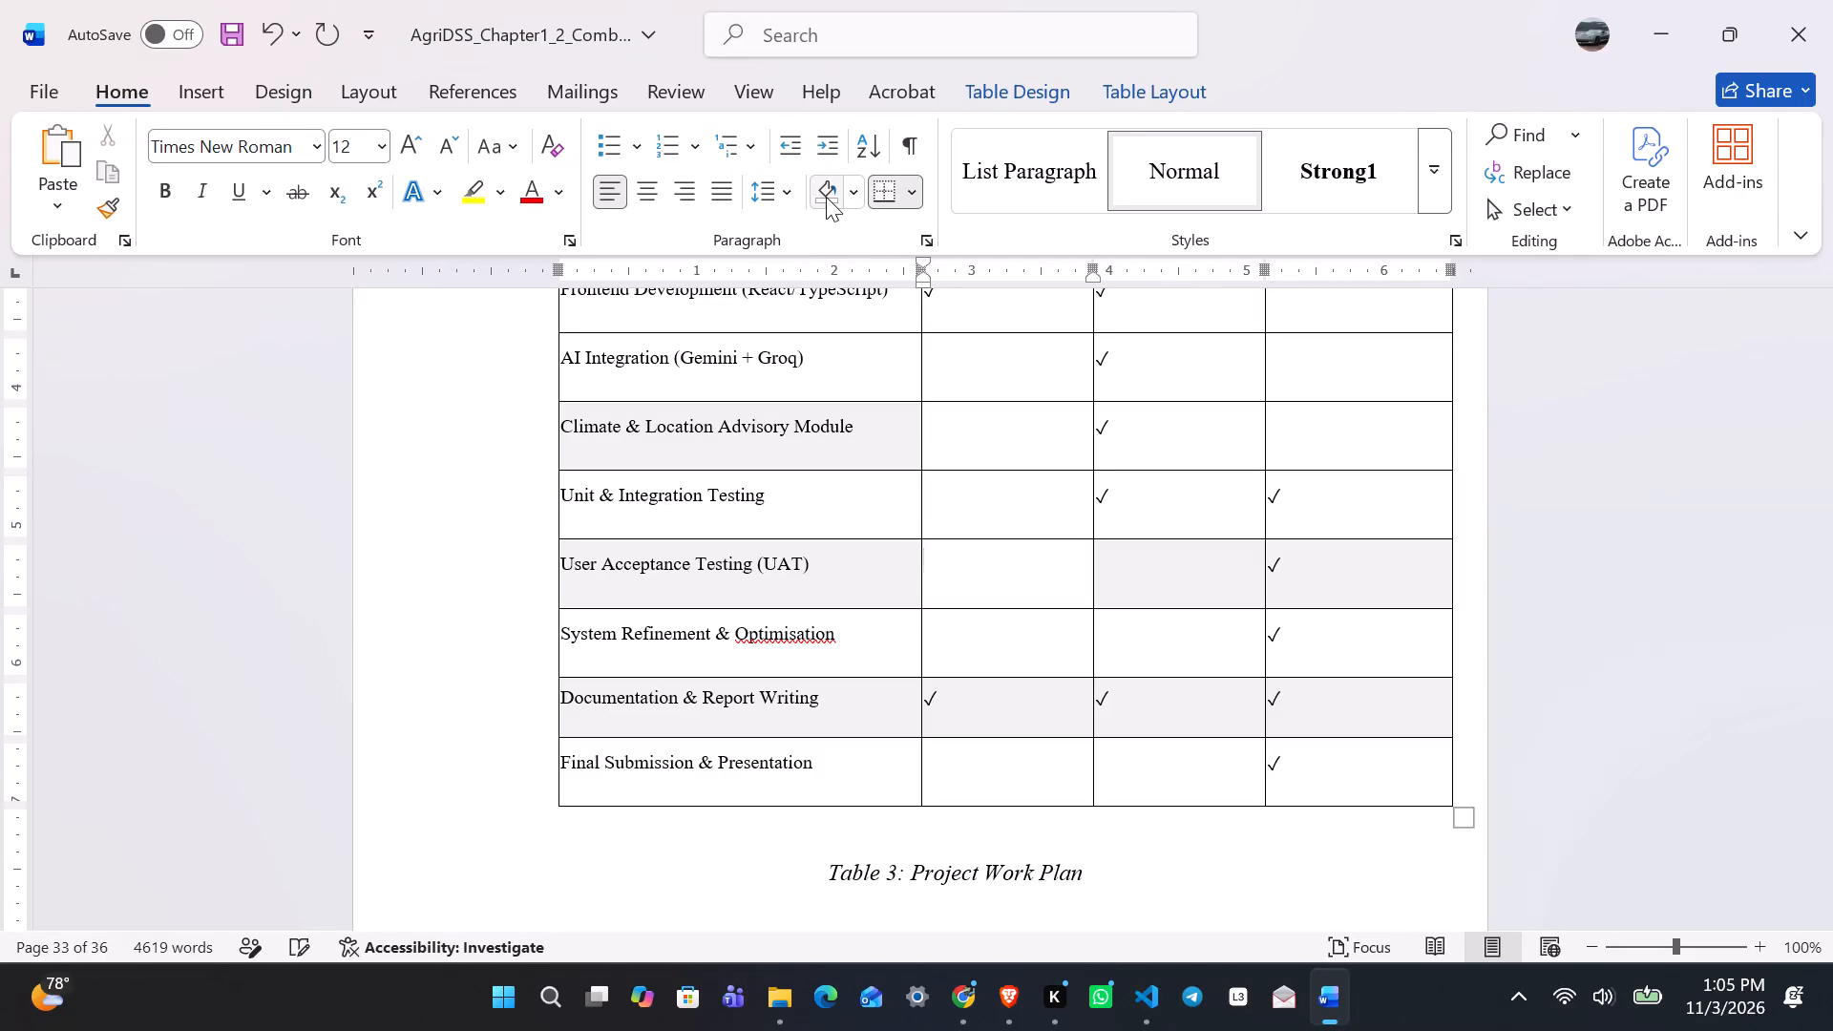
click(1146, 614)
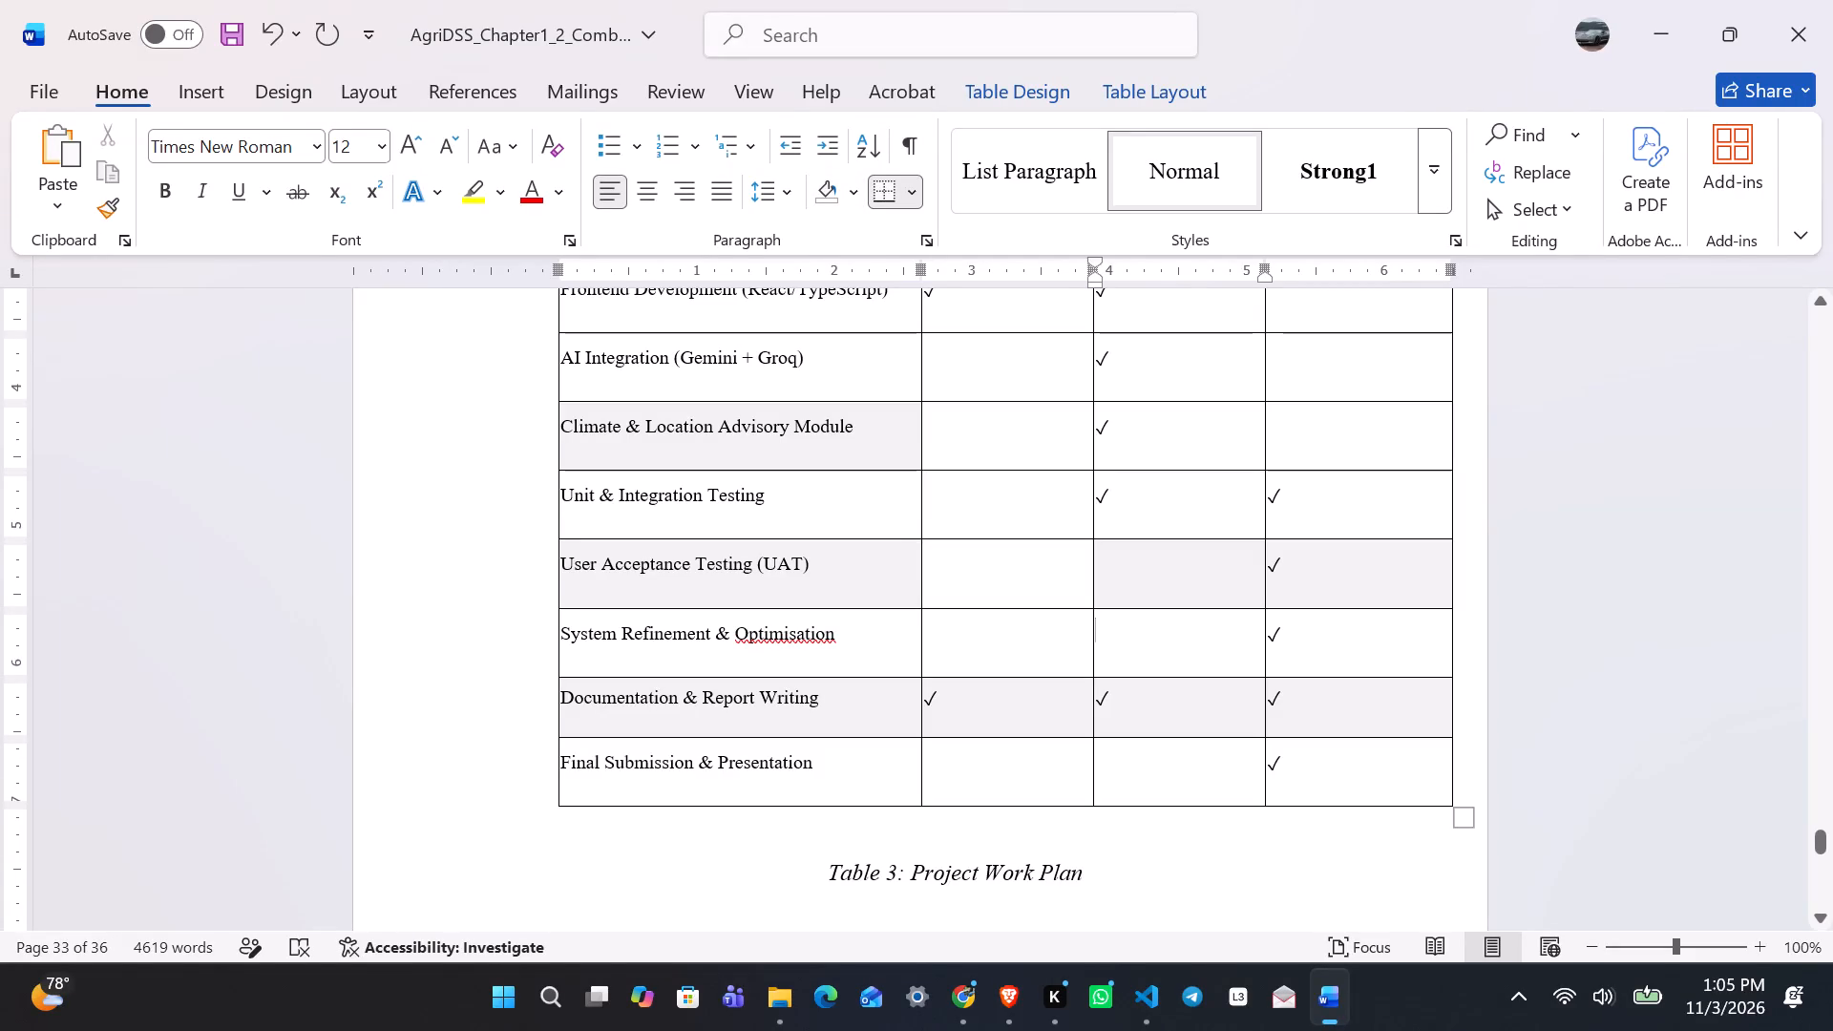
click(1146, 600)
click(830, 196)
click(1321, 564)
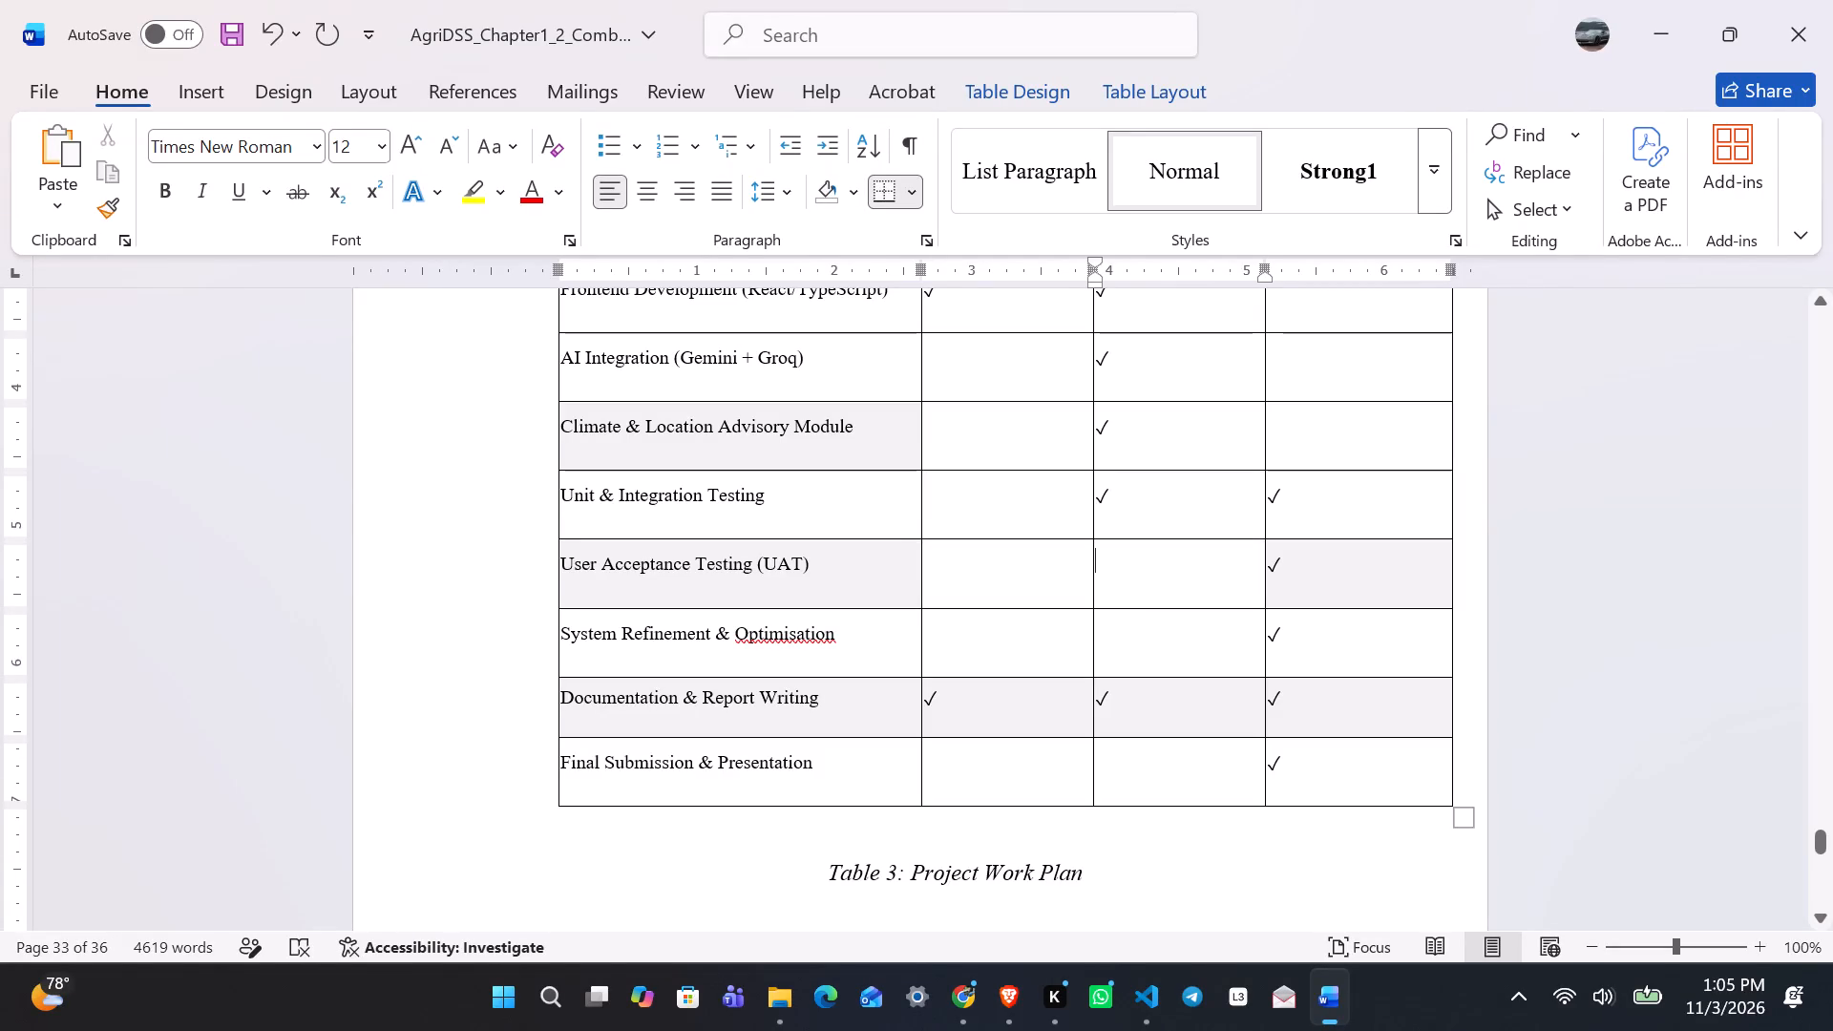
click(818, 199)
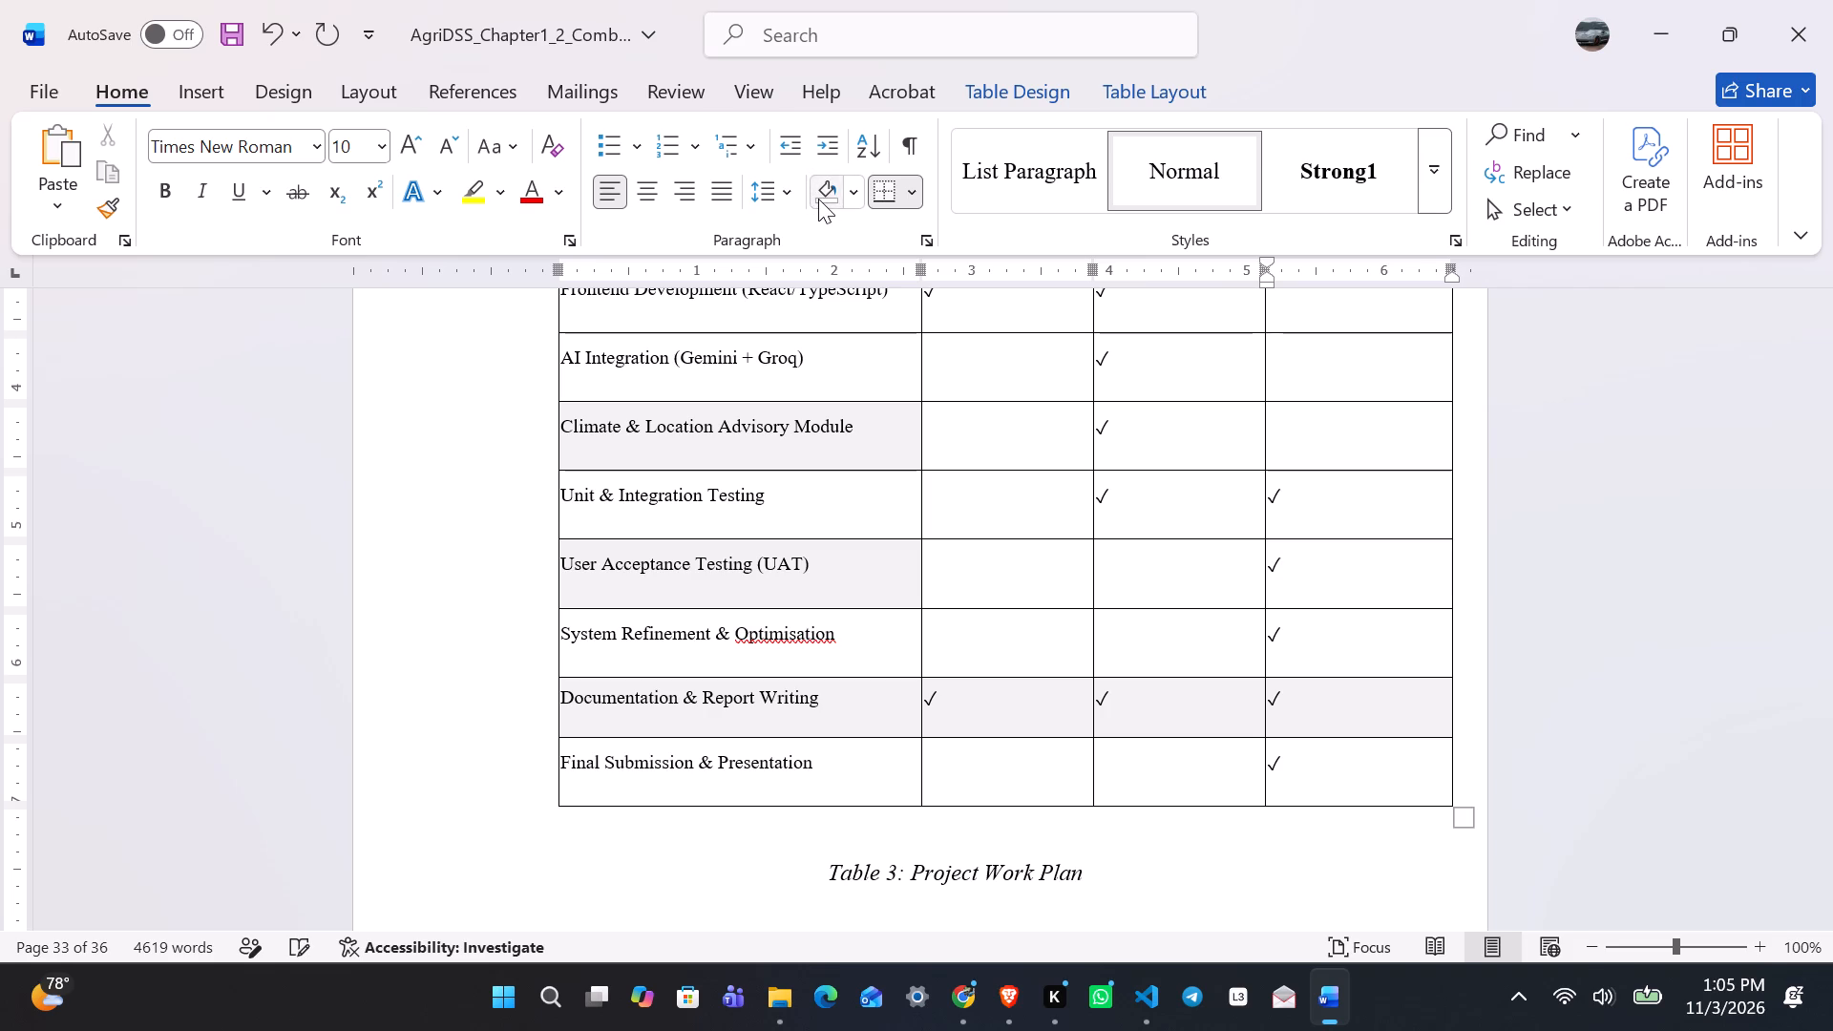
Clear the grey shading from the three month cells of the Documentation & Report Writing row in the work plan table.
click(994, 698)
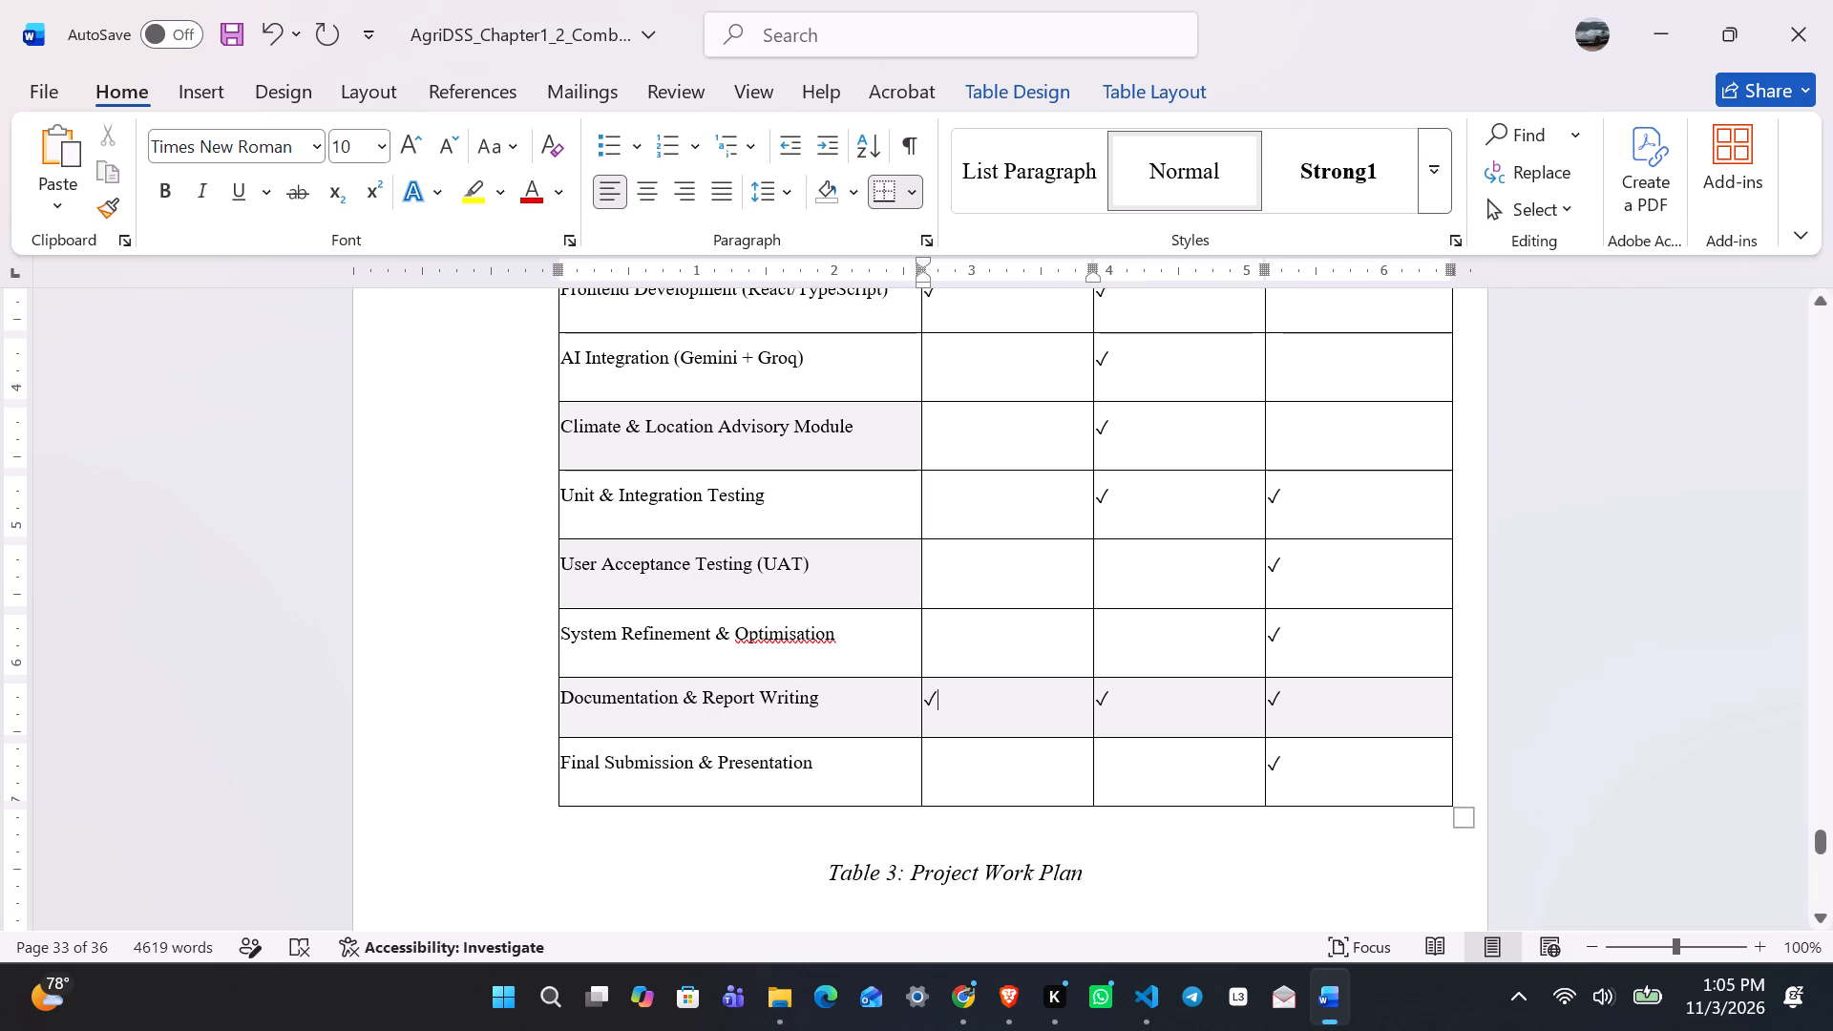
click(830, 191)
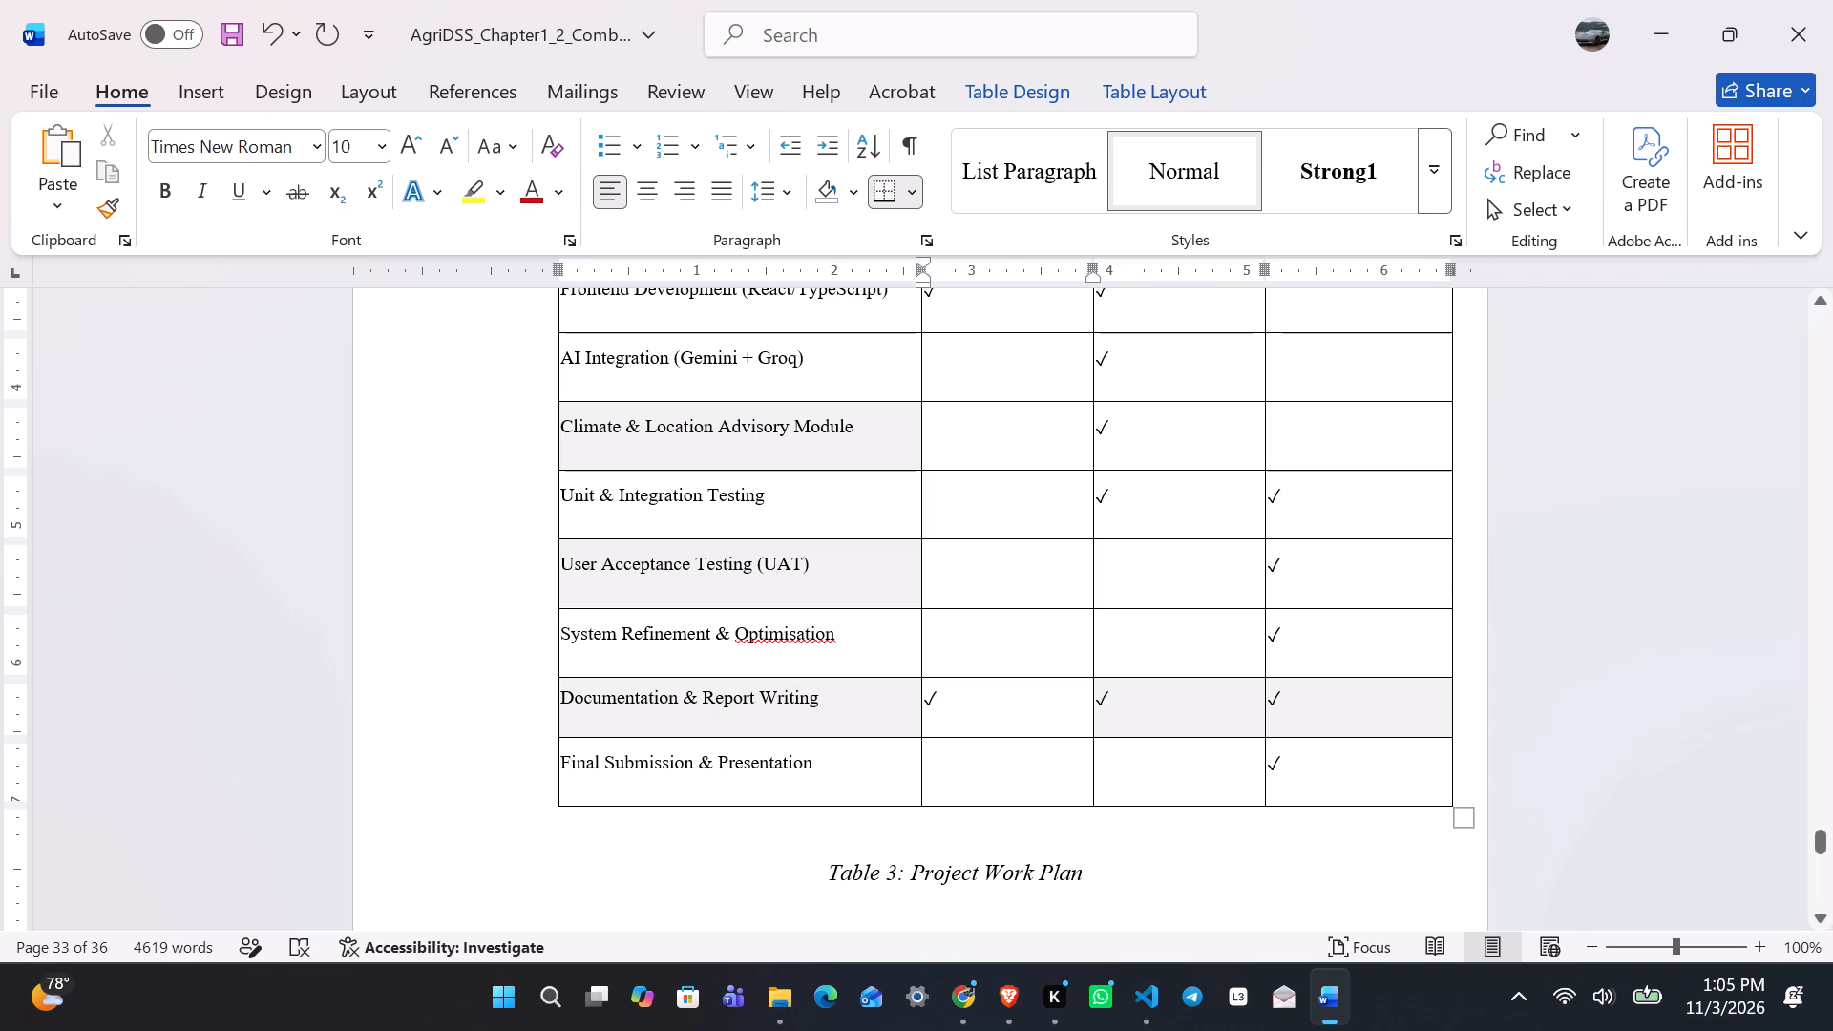
click(1155, 704)
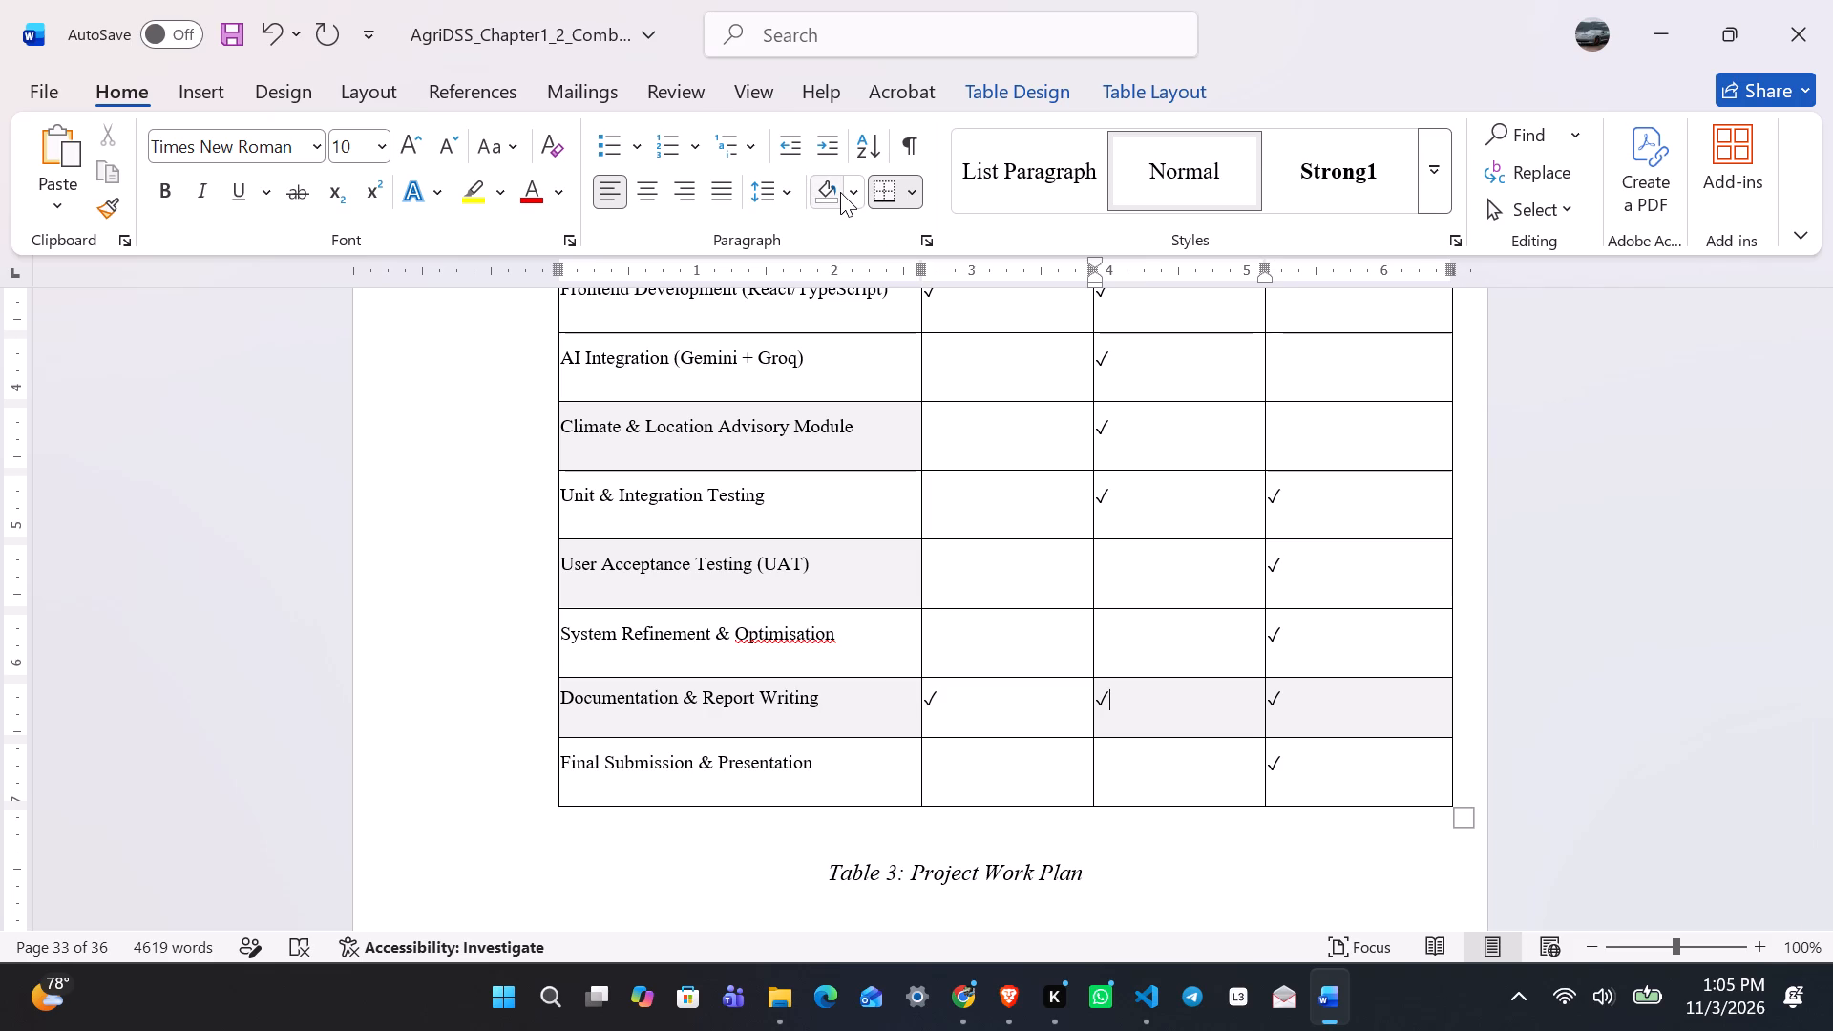
click(833, 188)
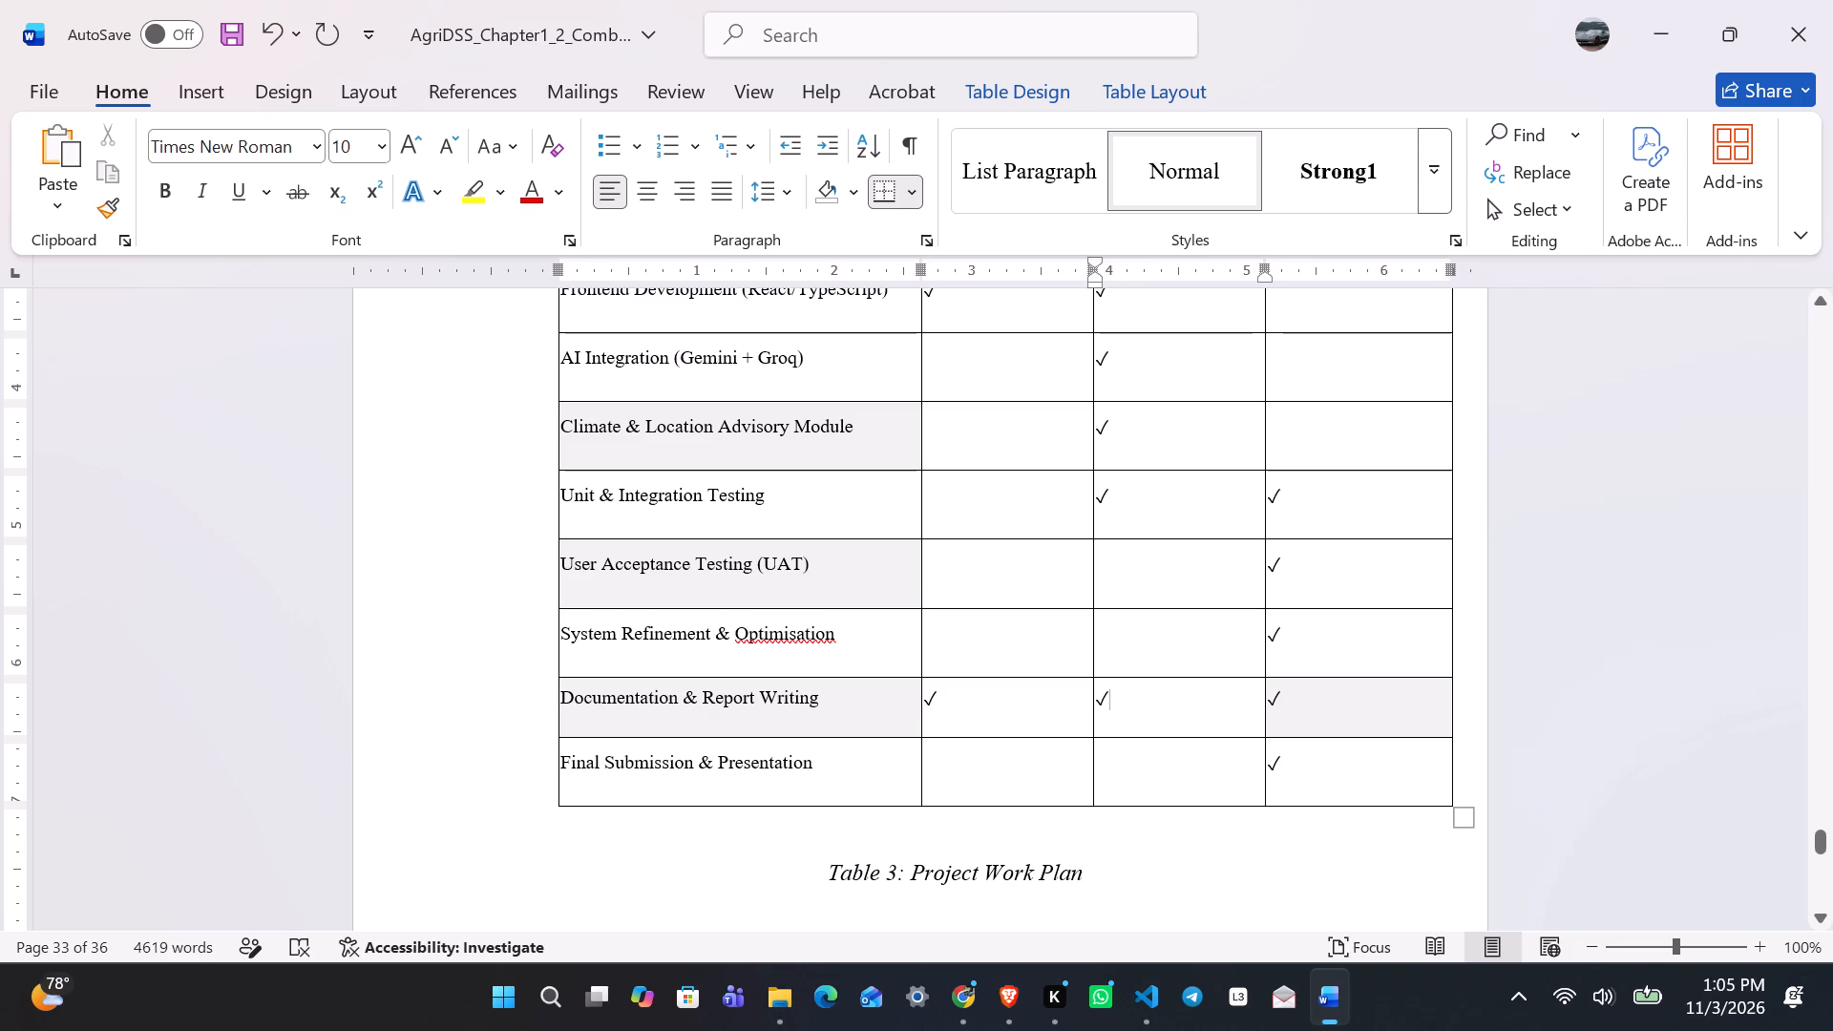
click(1381, 730)
click(843, 199)
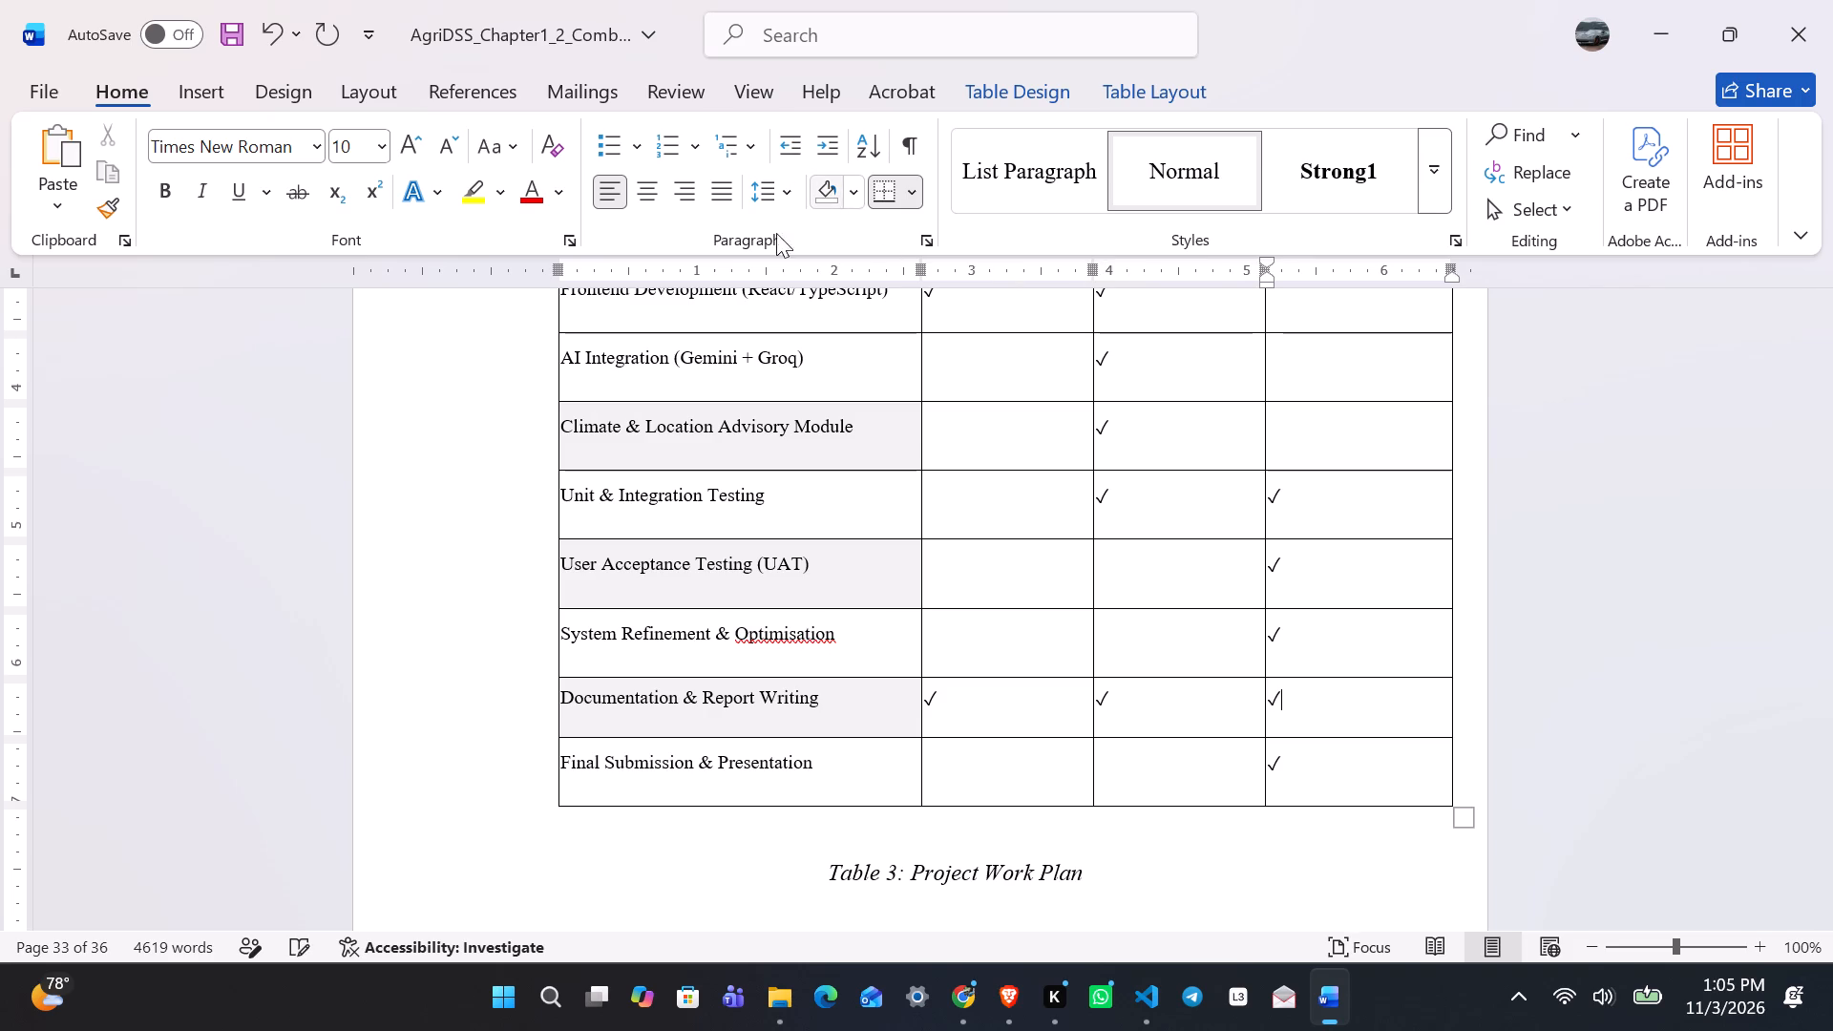
Remove the grey shading from the Activity cells for Documentation & Report Writing, User Acceptance Testing (UAT) and Climate & Location Advisory Module.
click(832, 691)
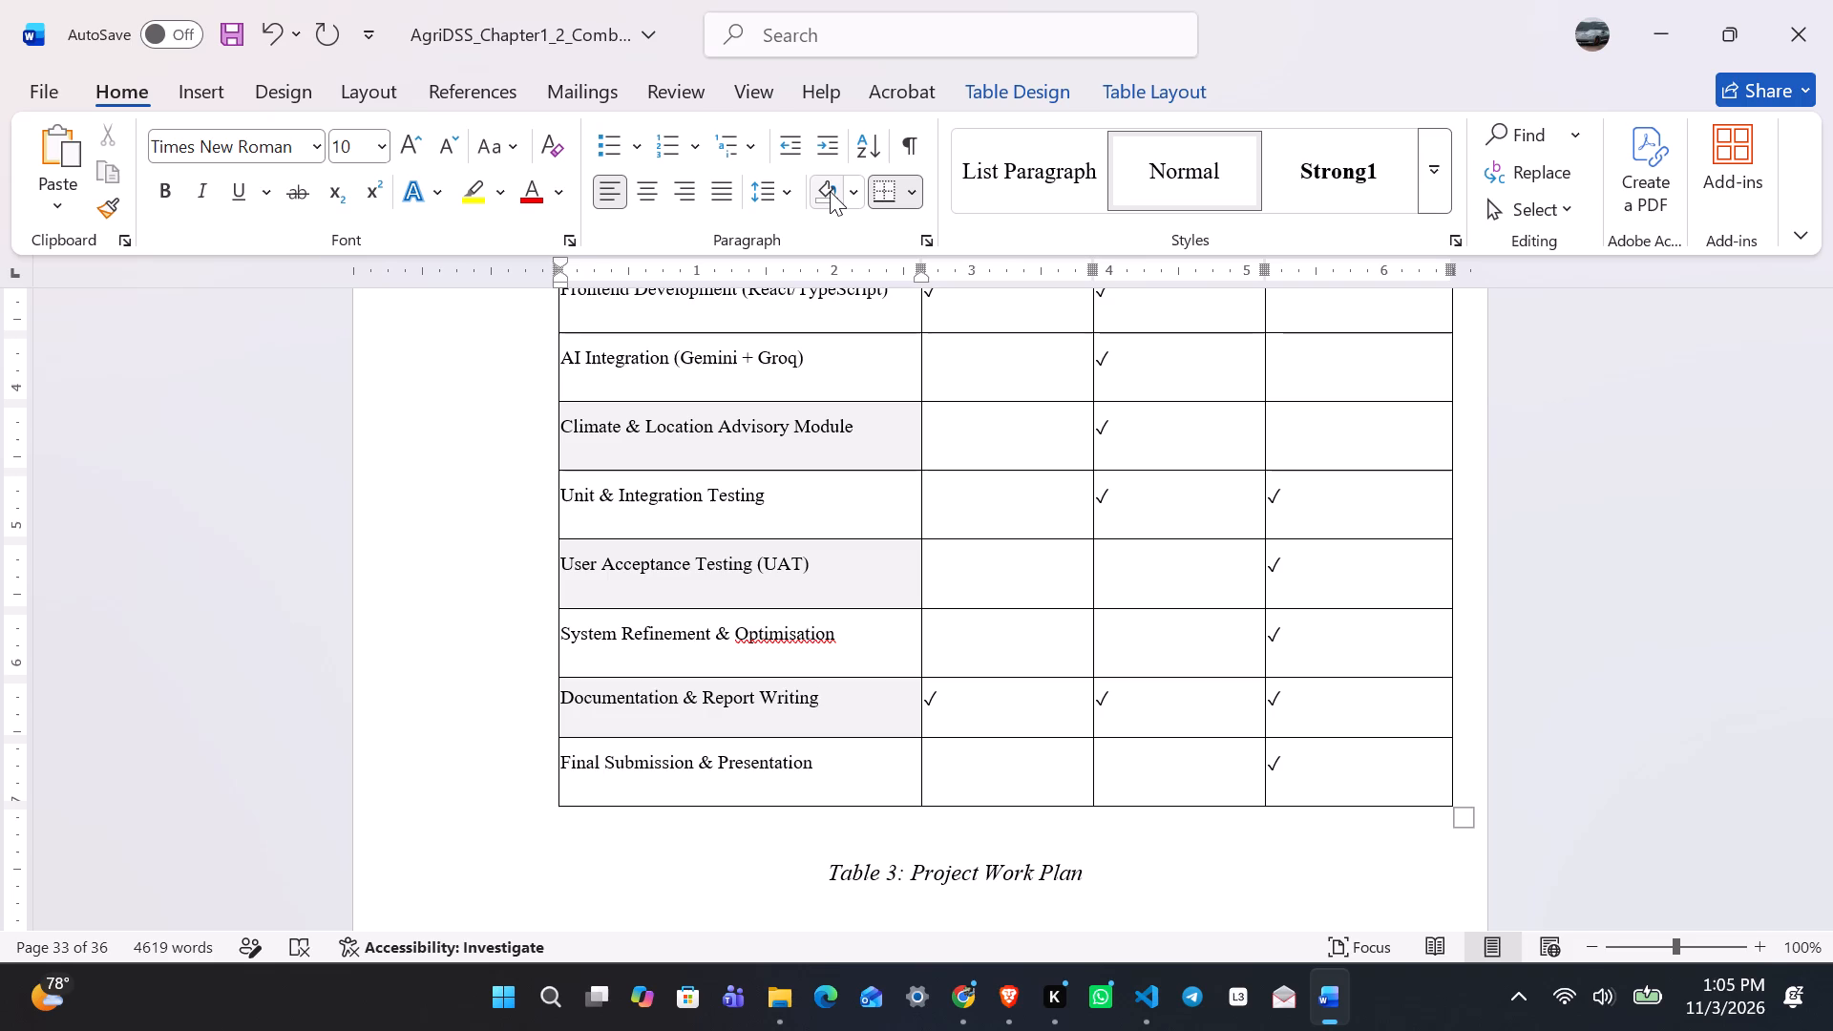
click(830, 191)
click(804, 587)
click(814, 191)
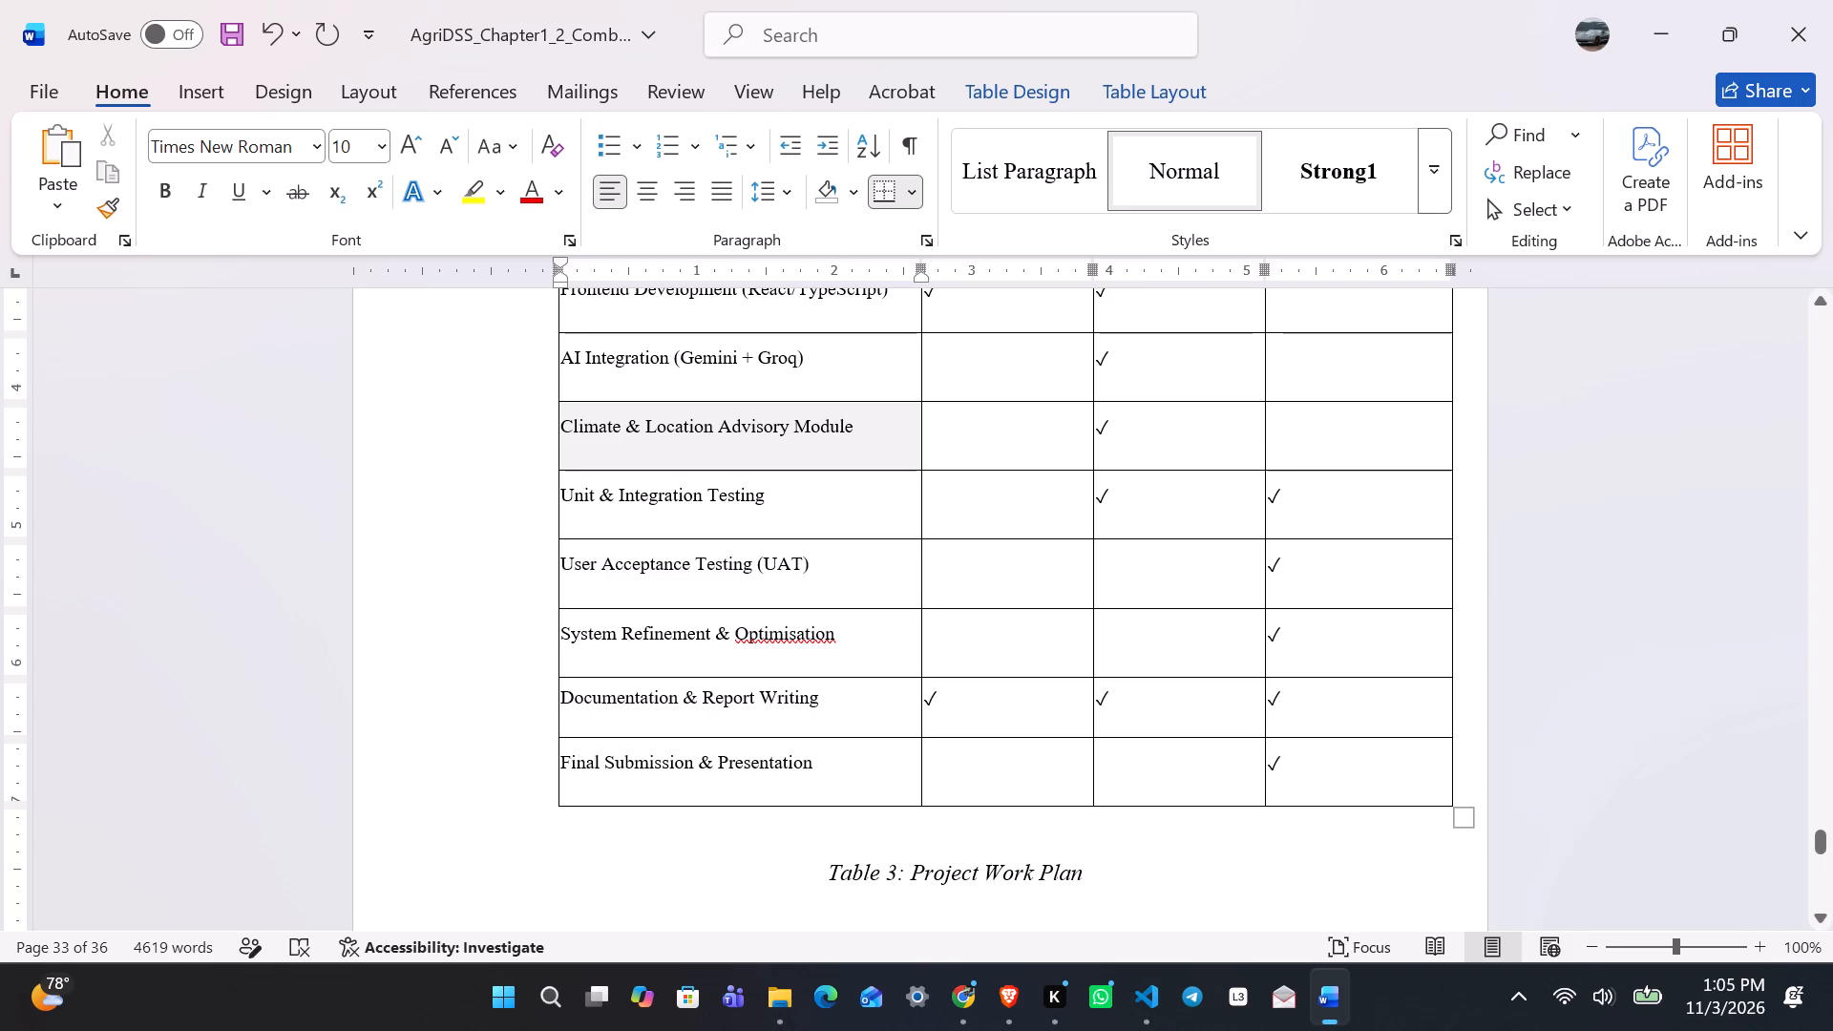
click(853, 443)
click(828, 188)
Clear the blue shading from the Item, Description and Estimated Cost (KSh) header cells of the cost table after the work plan.
scroll(825, 389, up, 1)
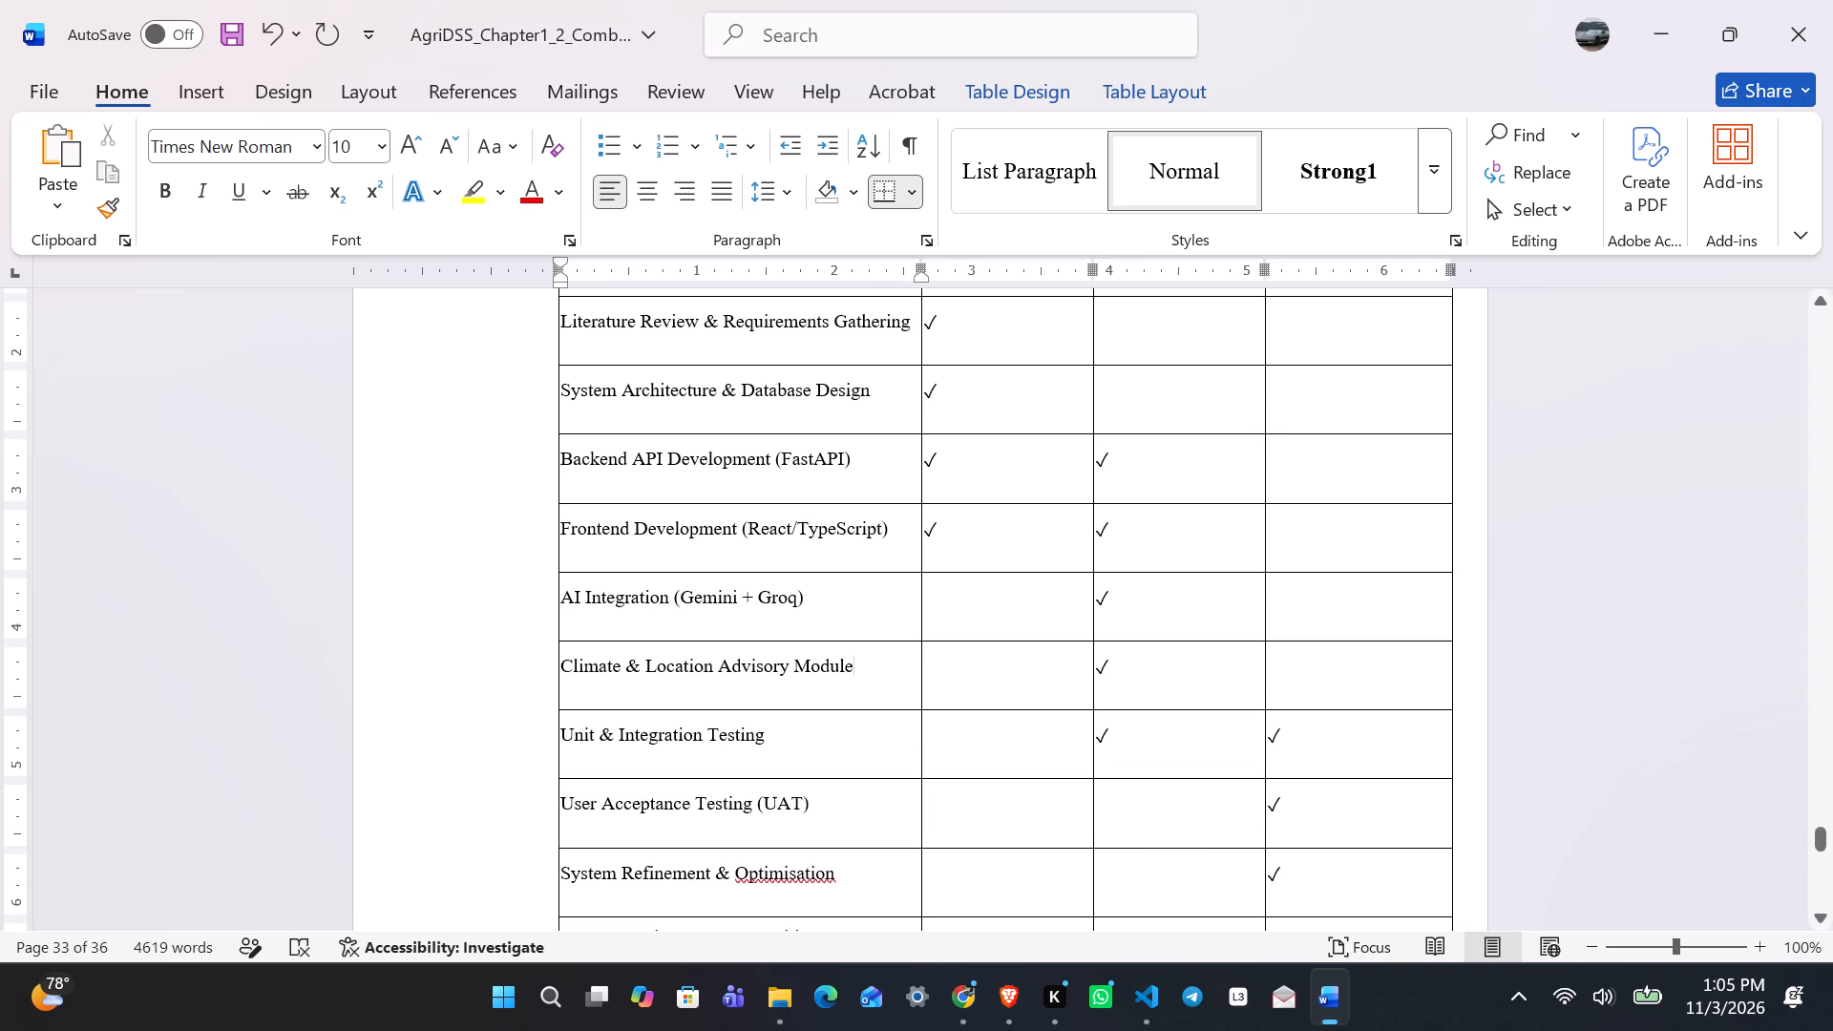
scroll(845, 629, down, 4)
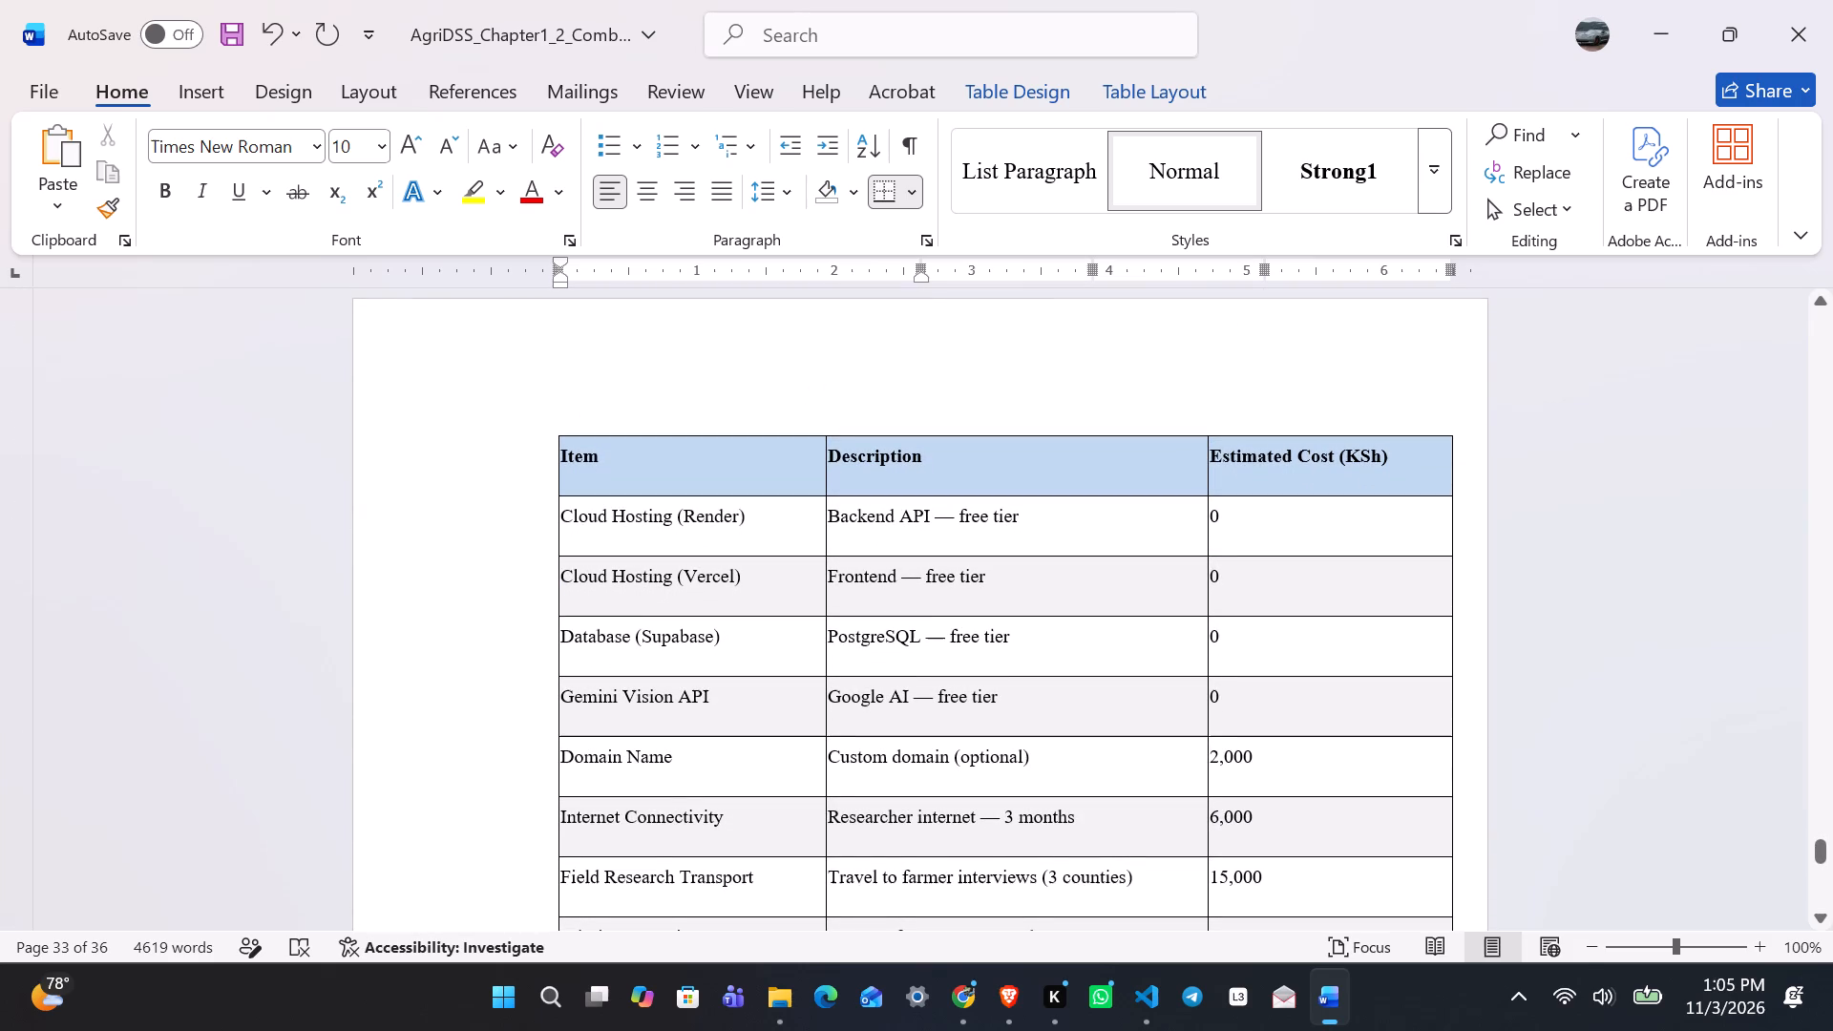
click(744, 461)
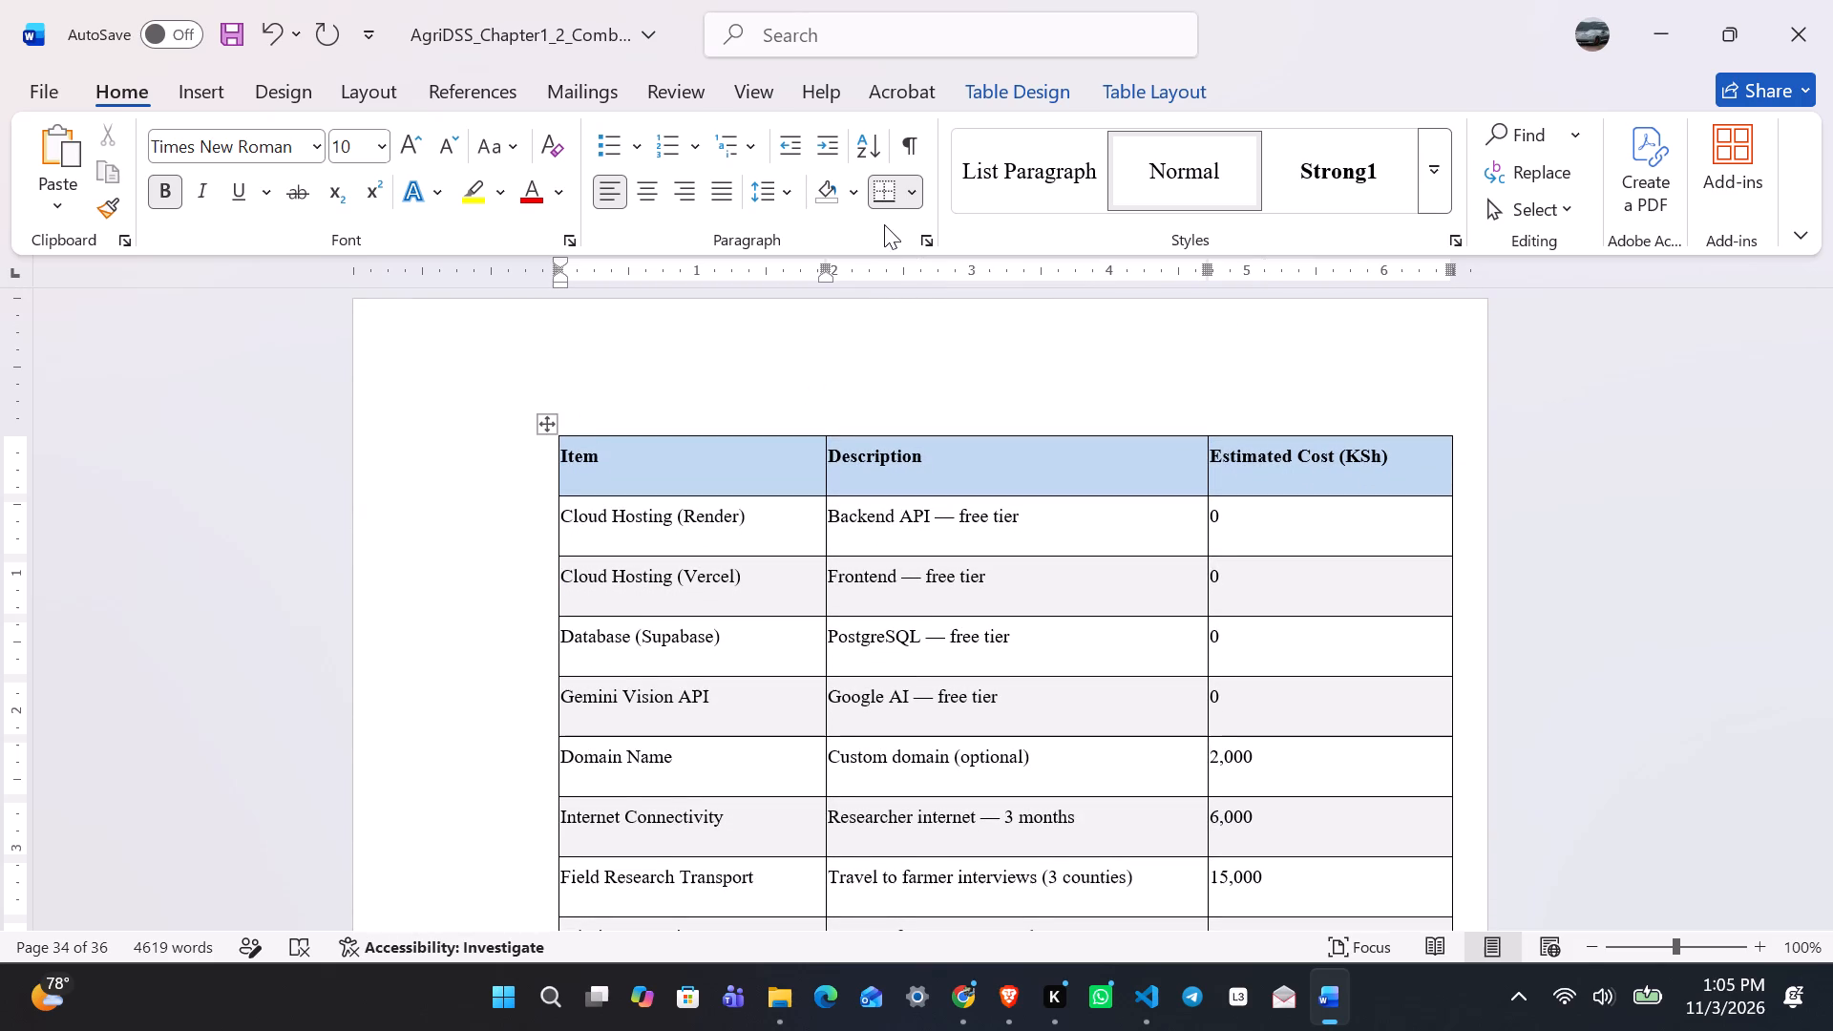
click(827, 193)
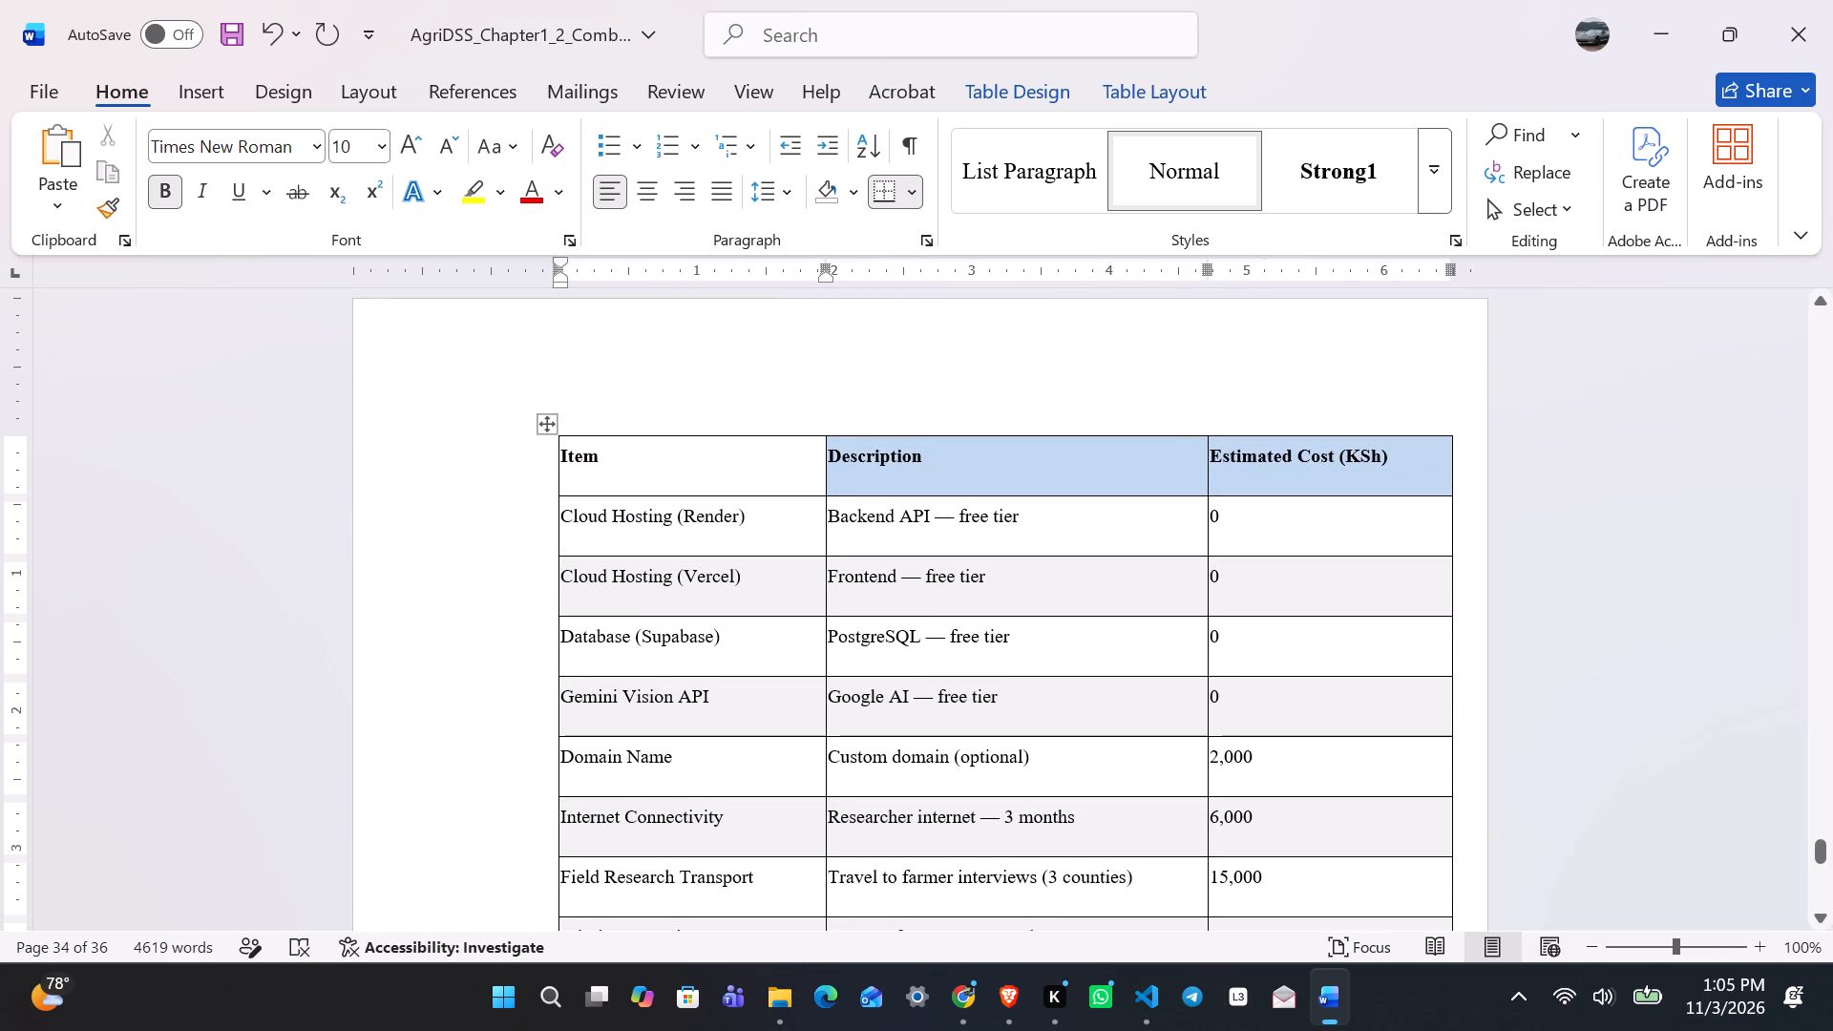
click(1100, 454)
click(832, 196)
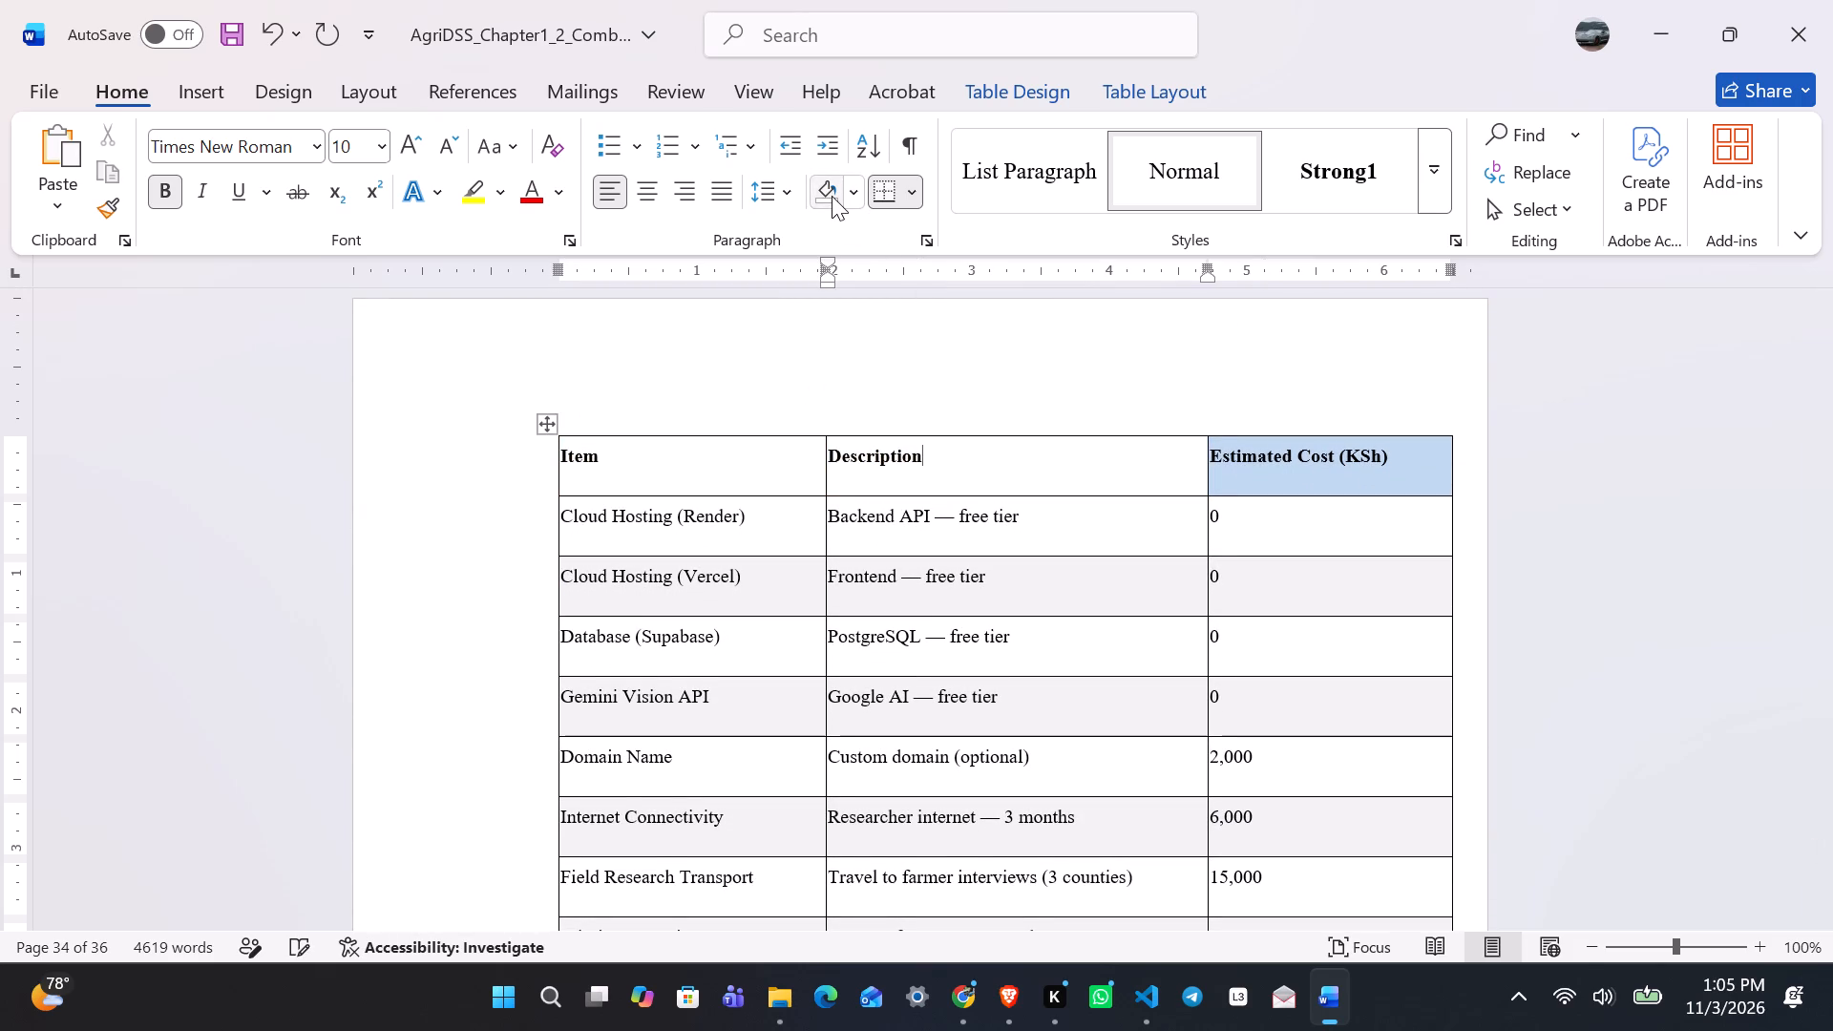
click(1351, 503)
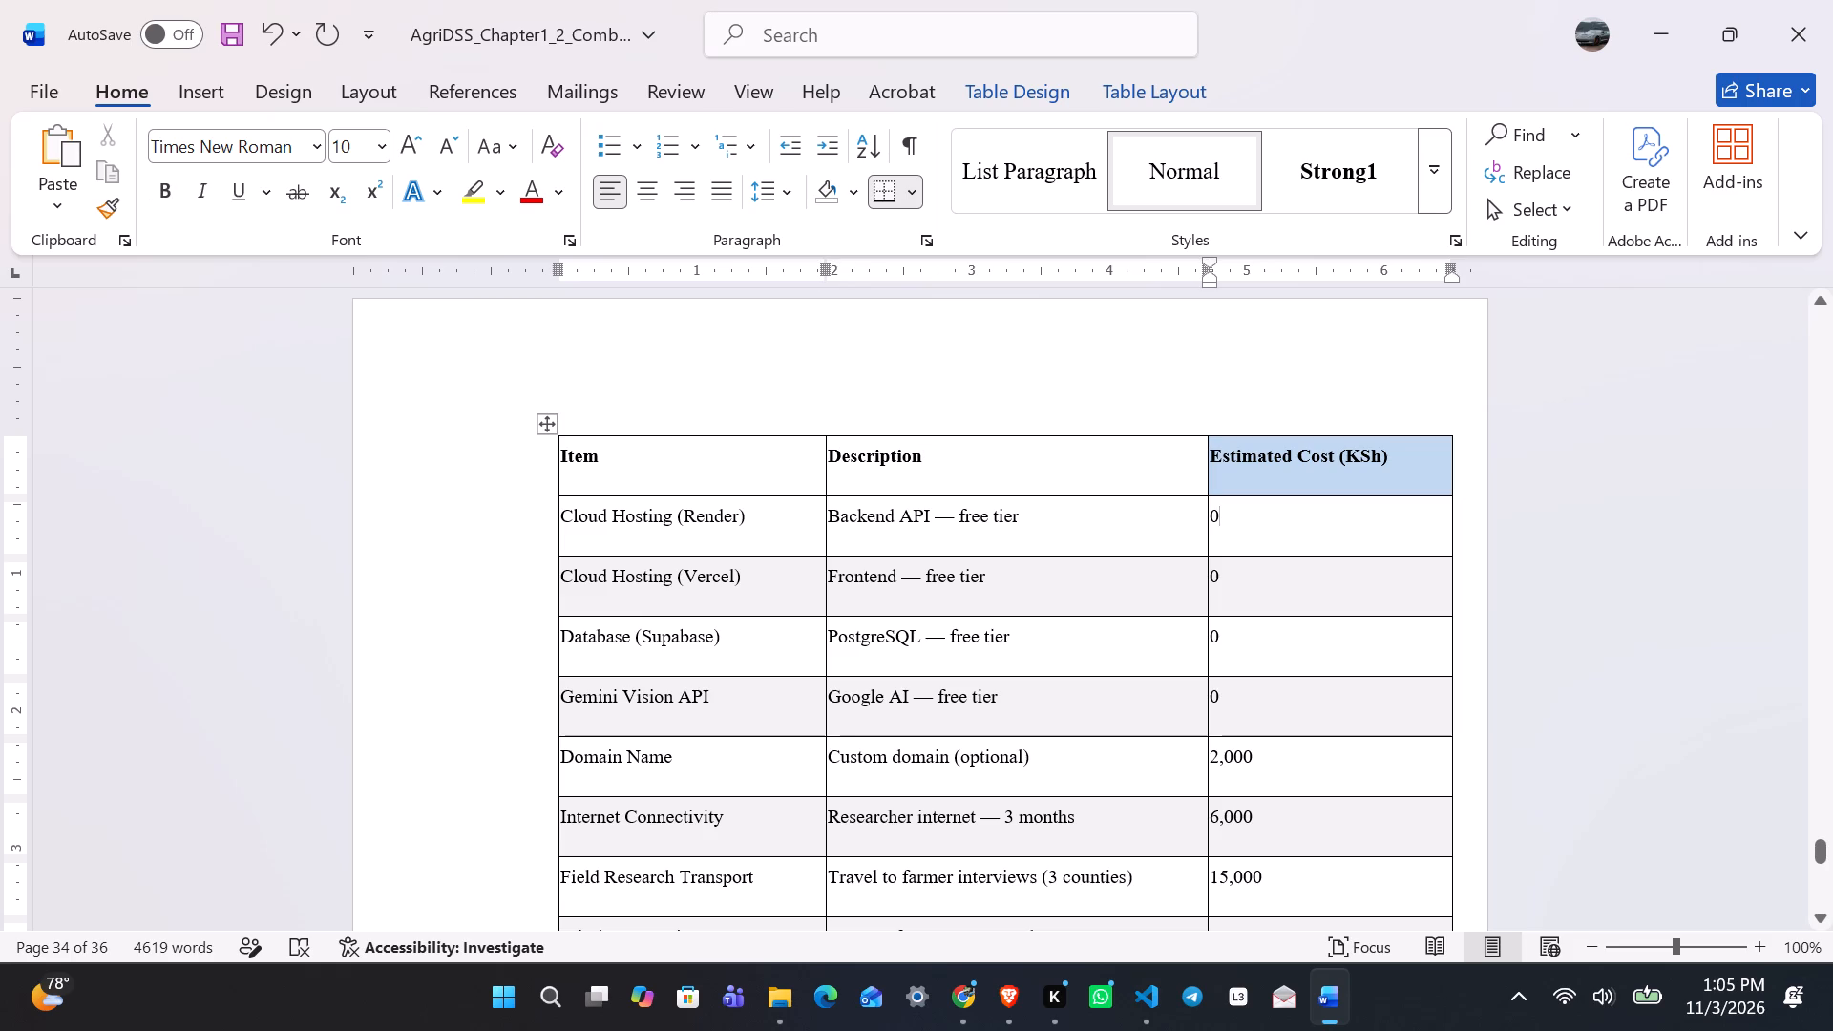
click(1349, 490)
click(1335, 456)
click(817, 190)
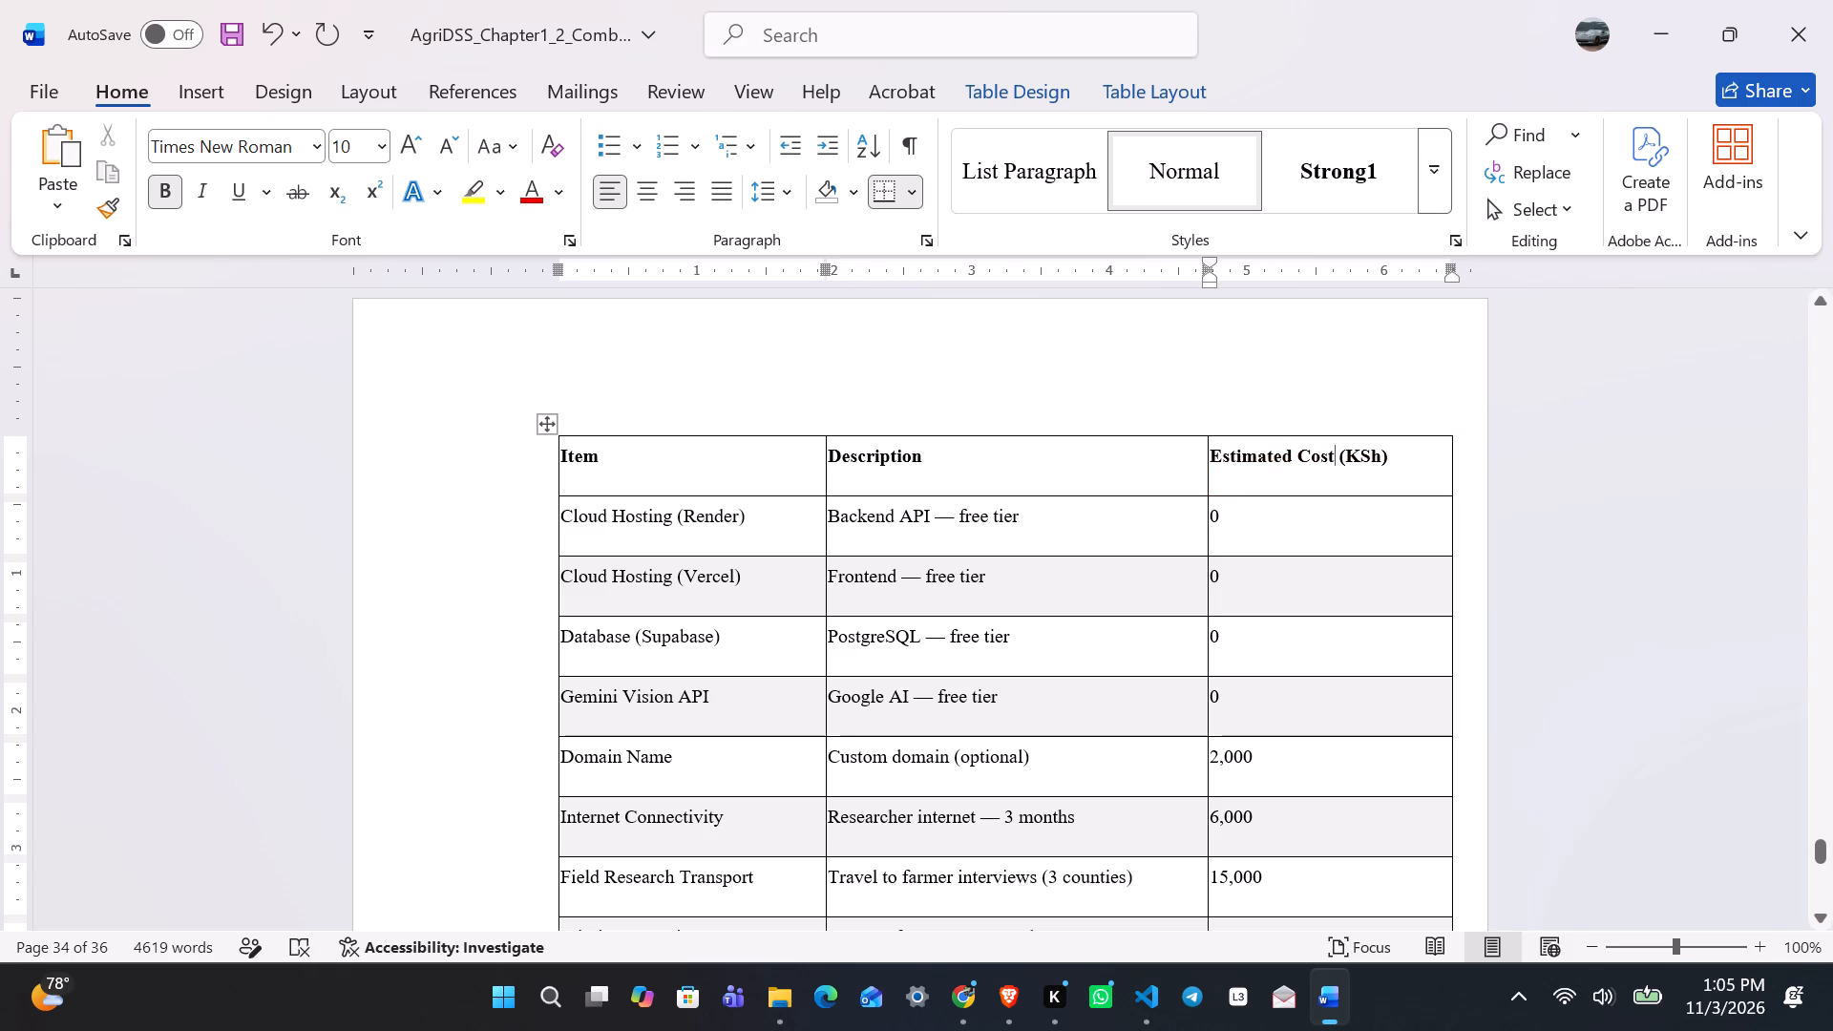
click(752, 608)
click(827, 190)
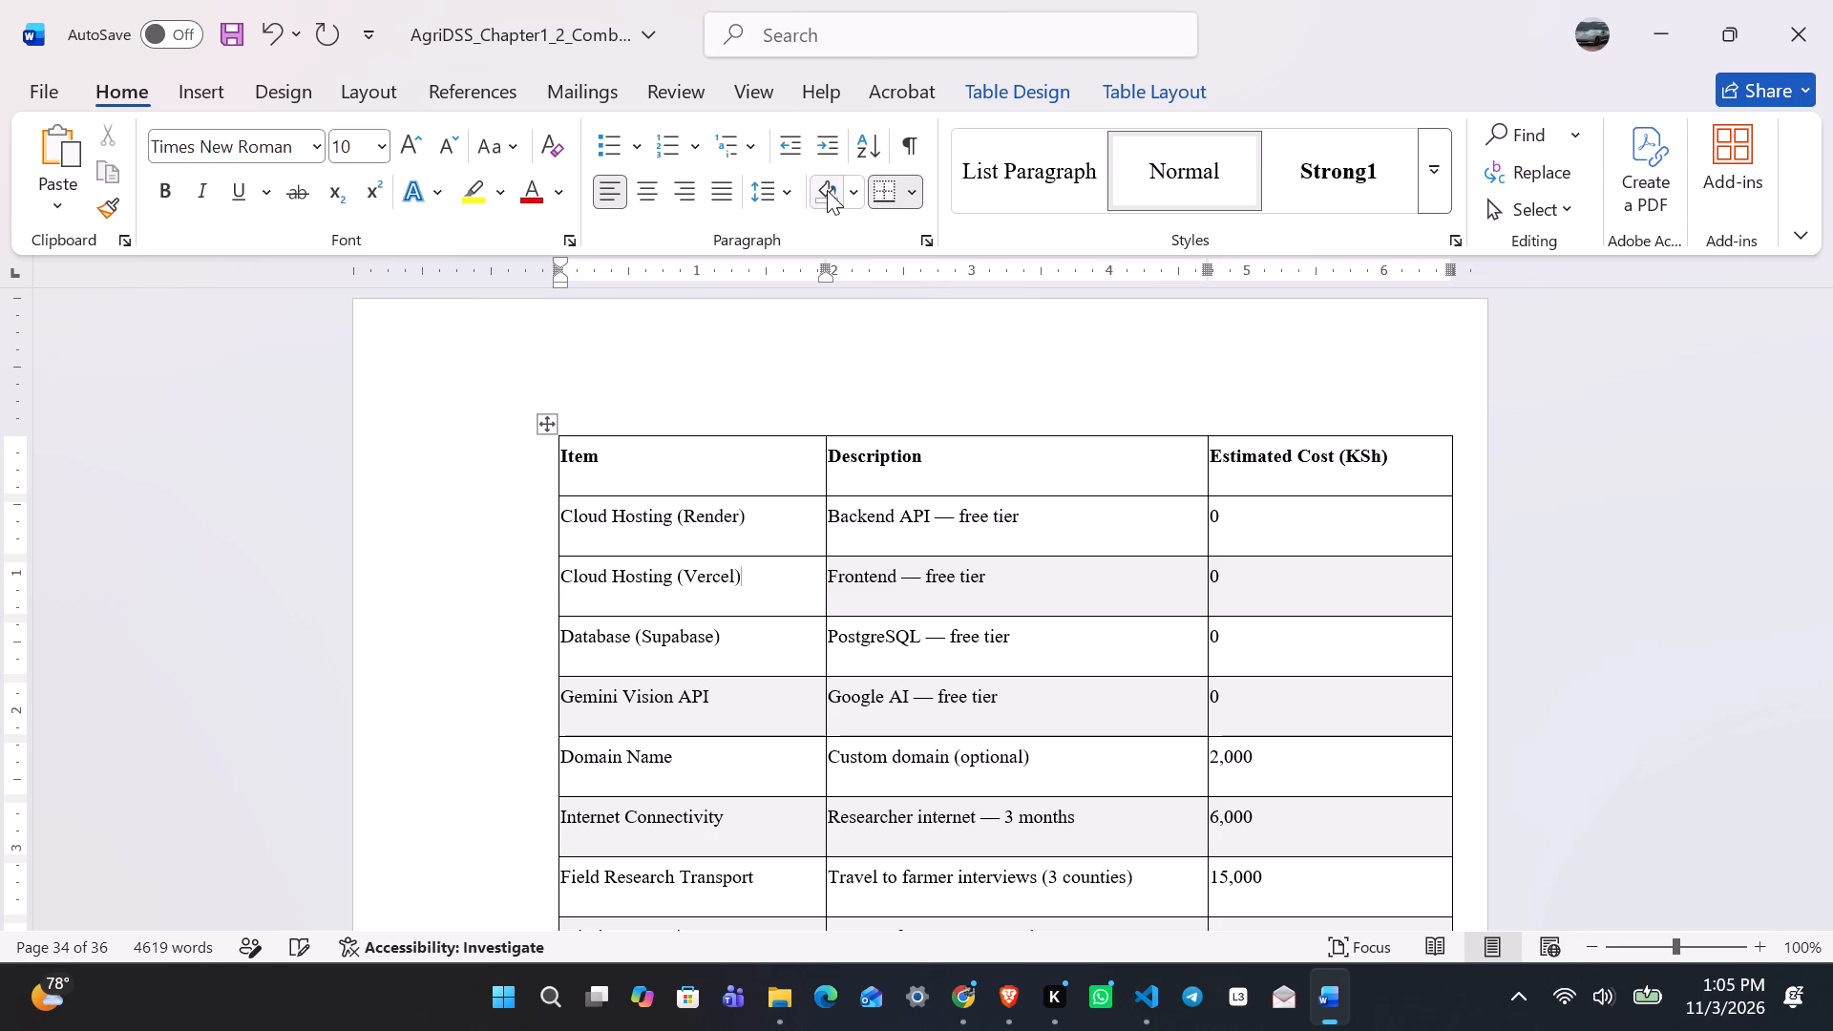
click(1048, 584)
click(828, 199)
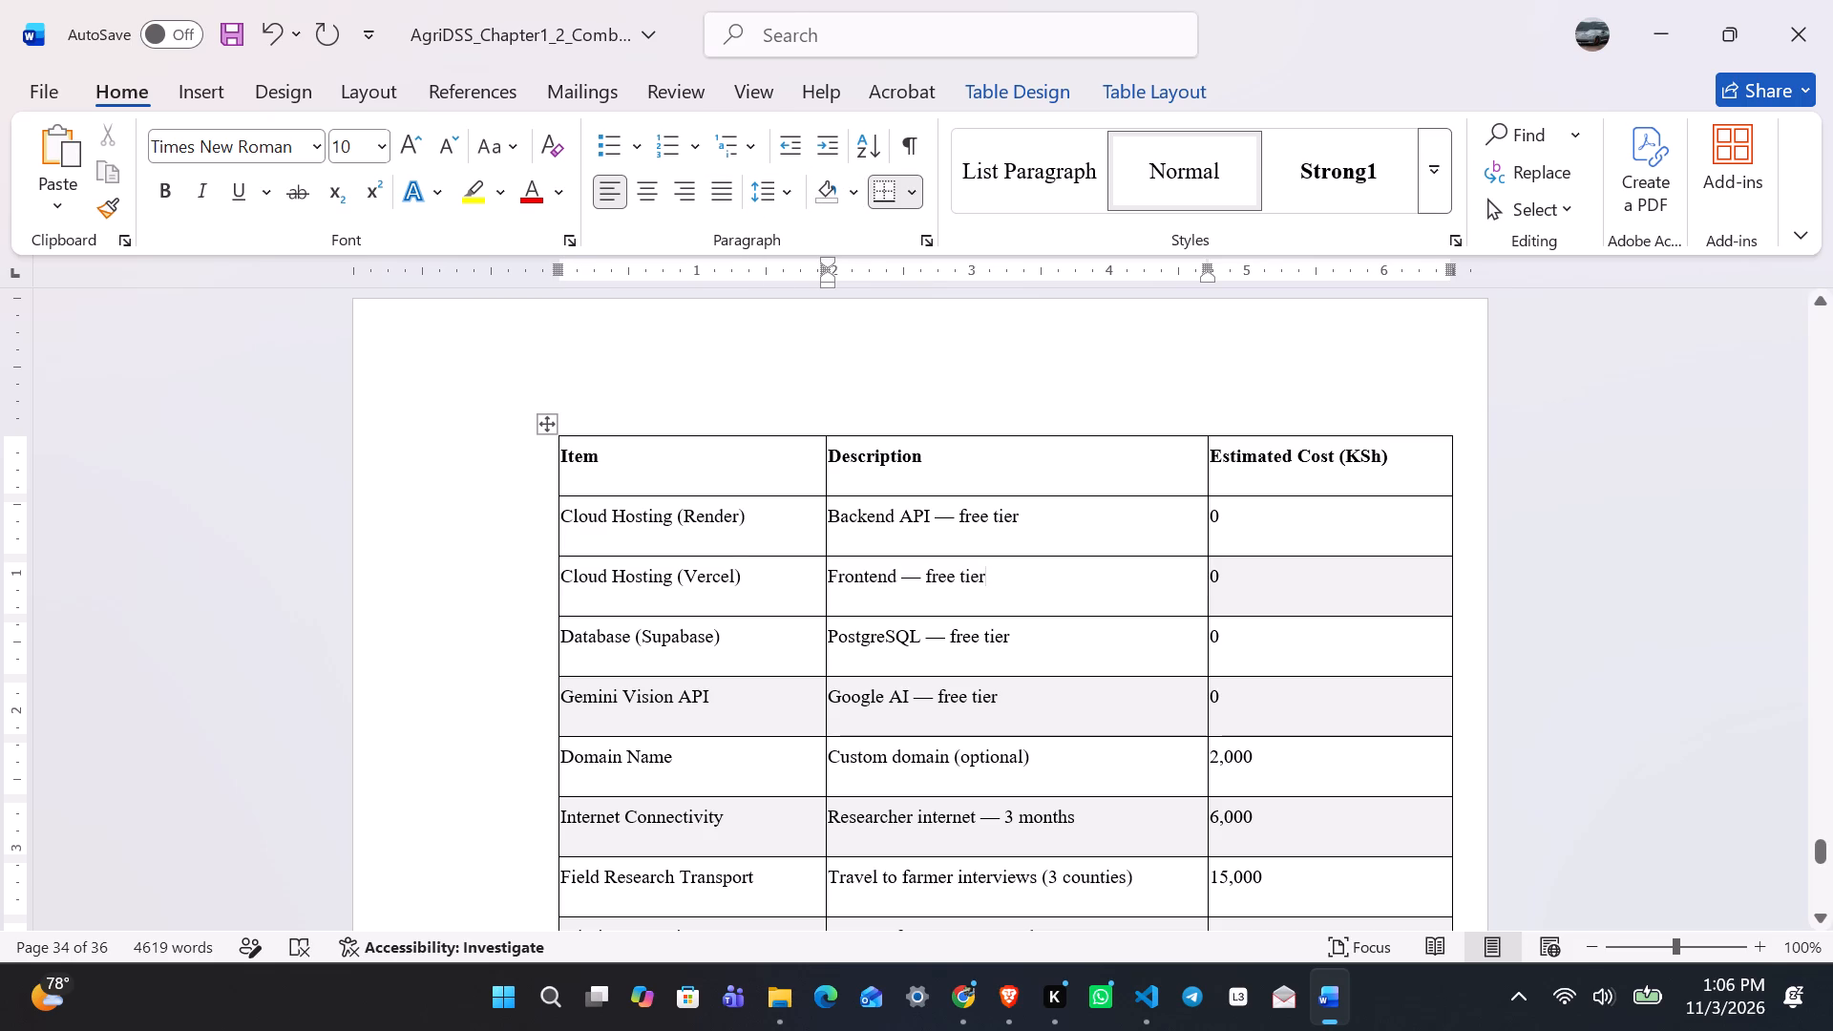
click(1288, 590)
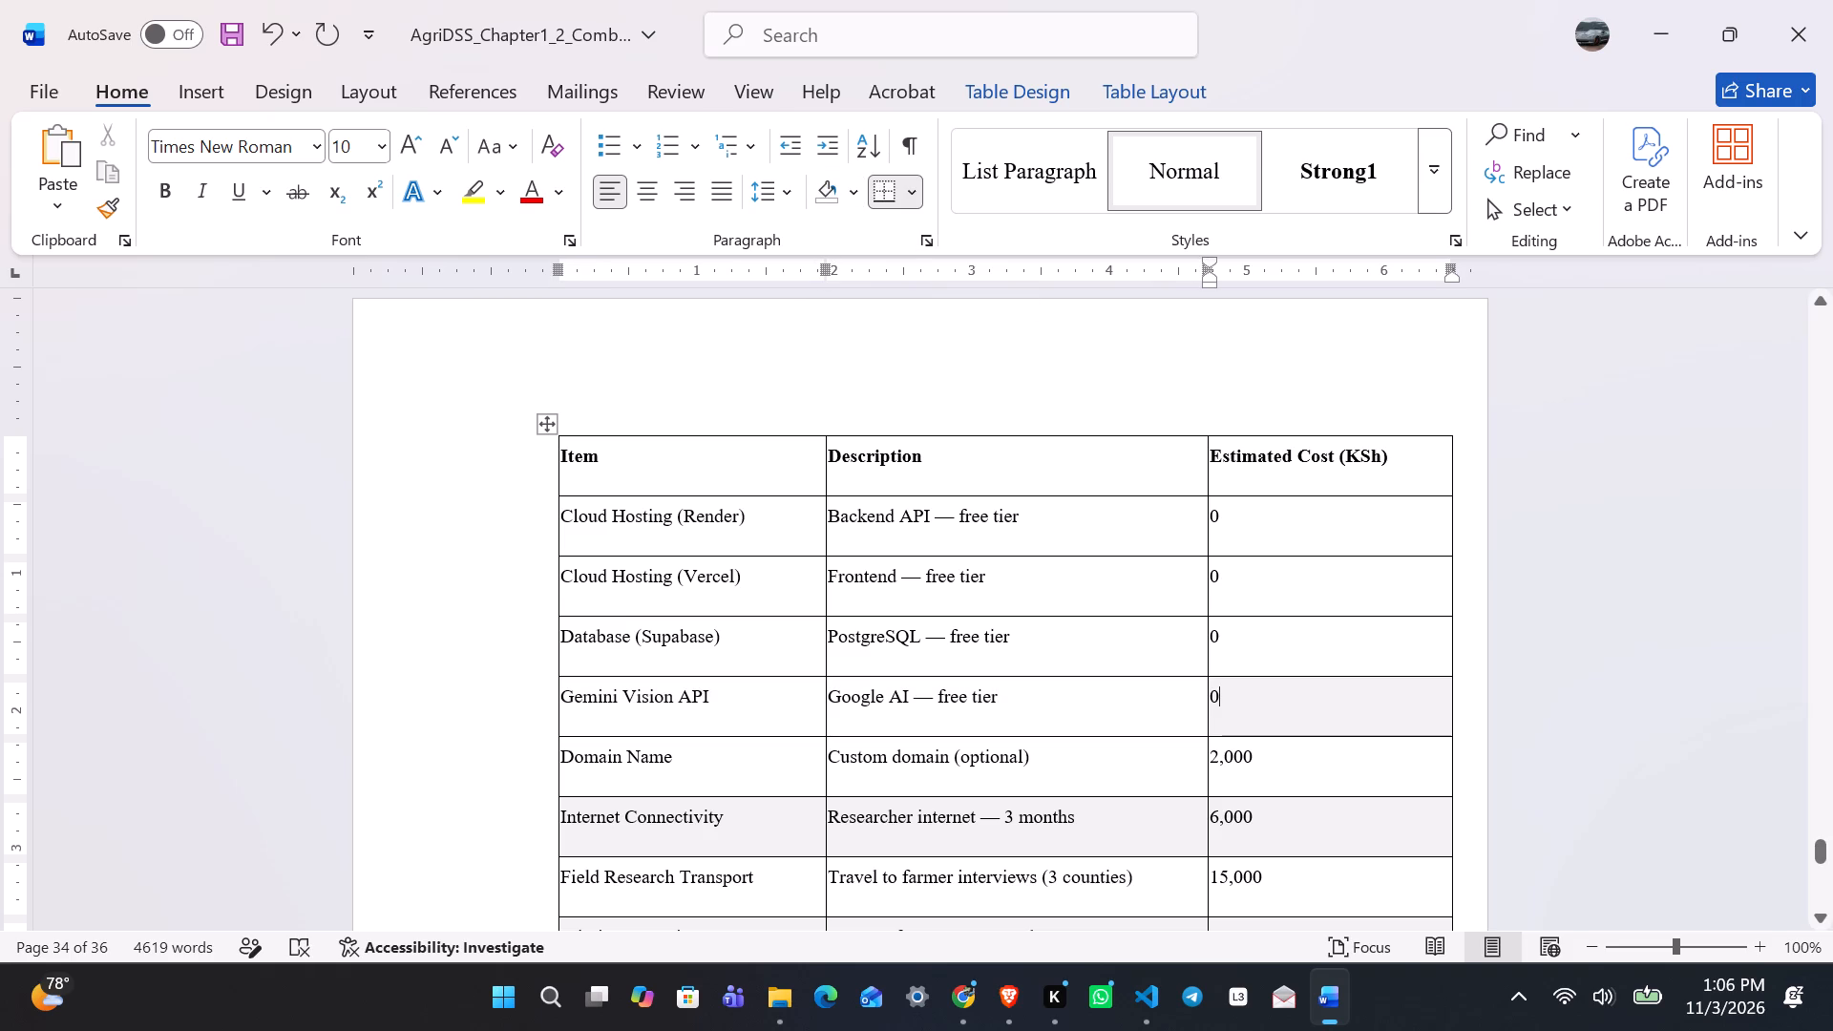
click(830, 204)
Remove the grey shading from all three cells of the Internet Connectivity row in the cost table.
scroll(882, 379, down, 2)
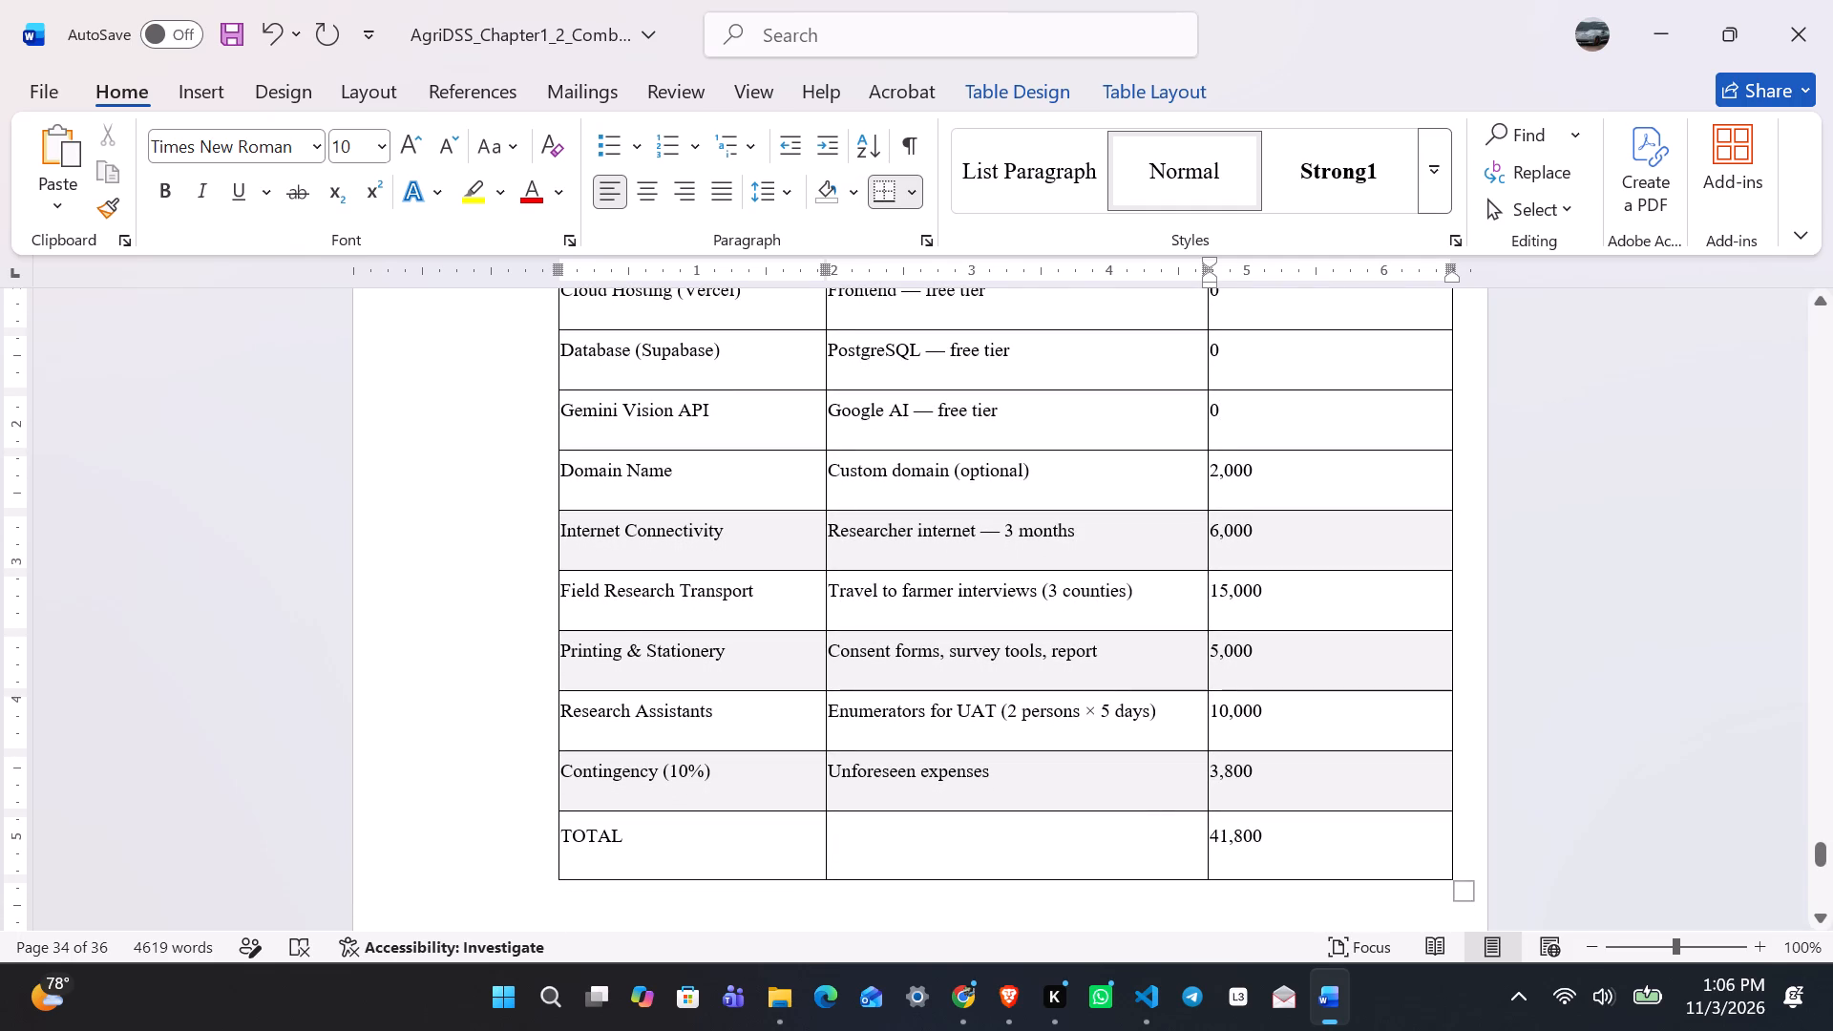
click(769, 534)
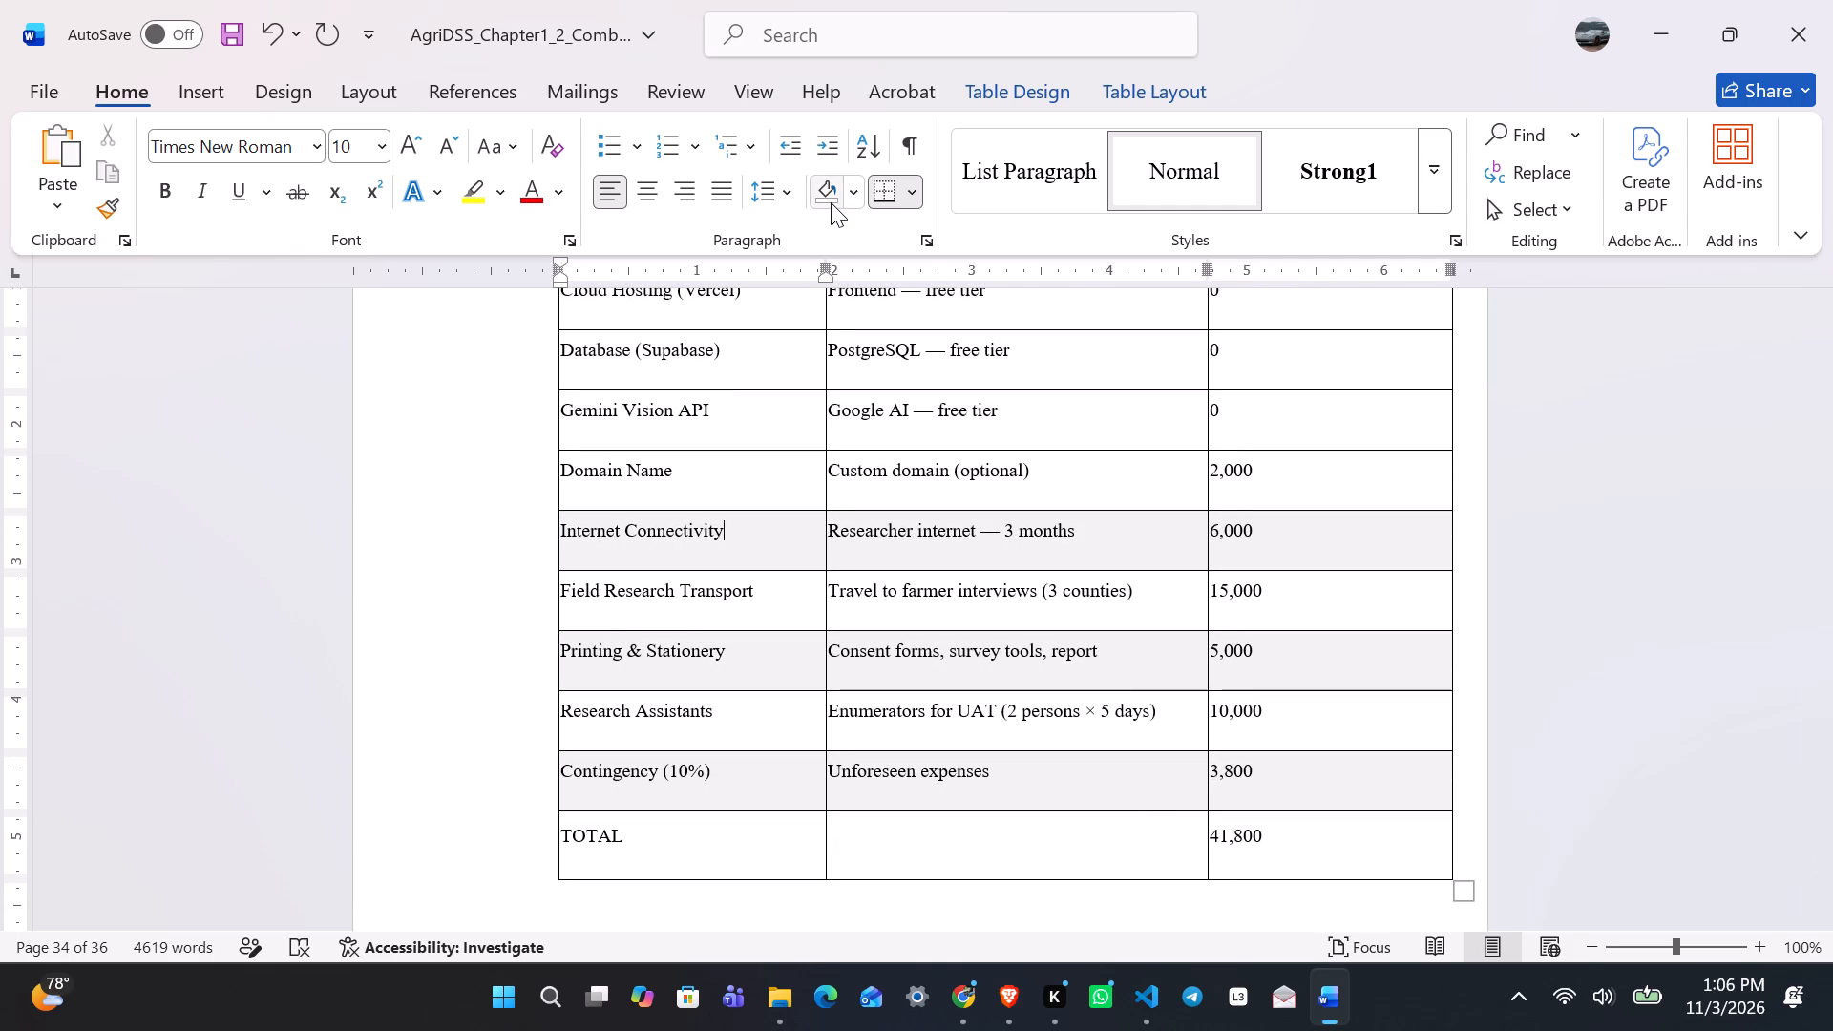
click(831, 202)
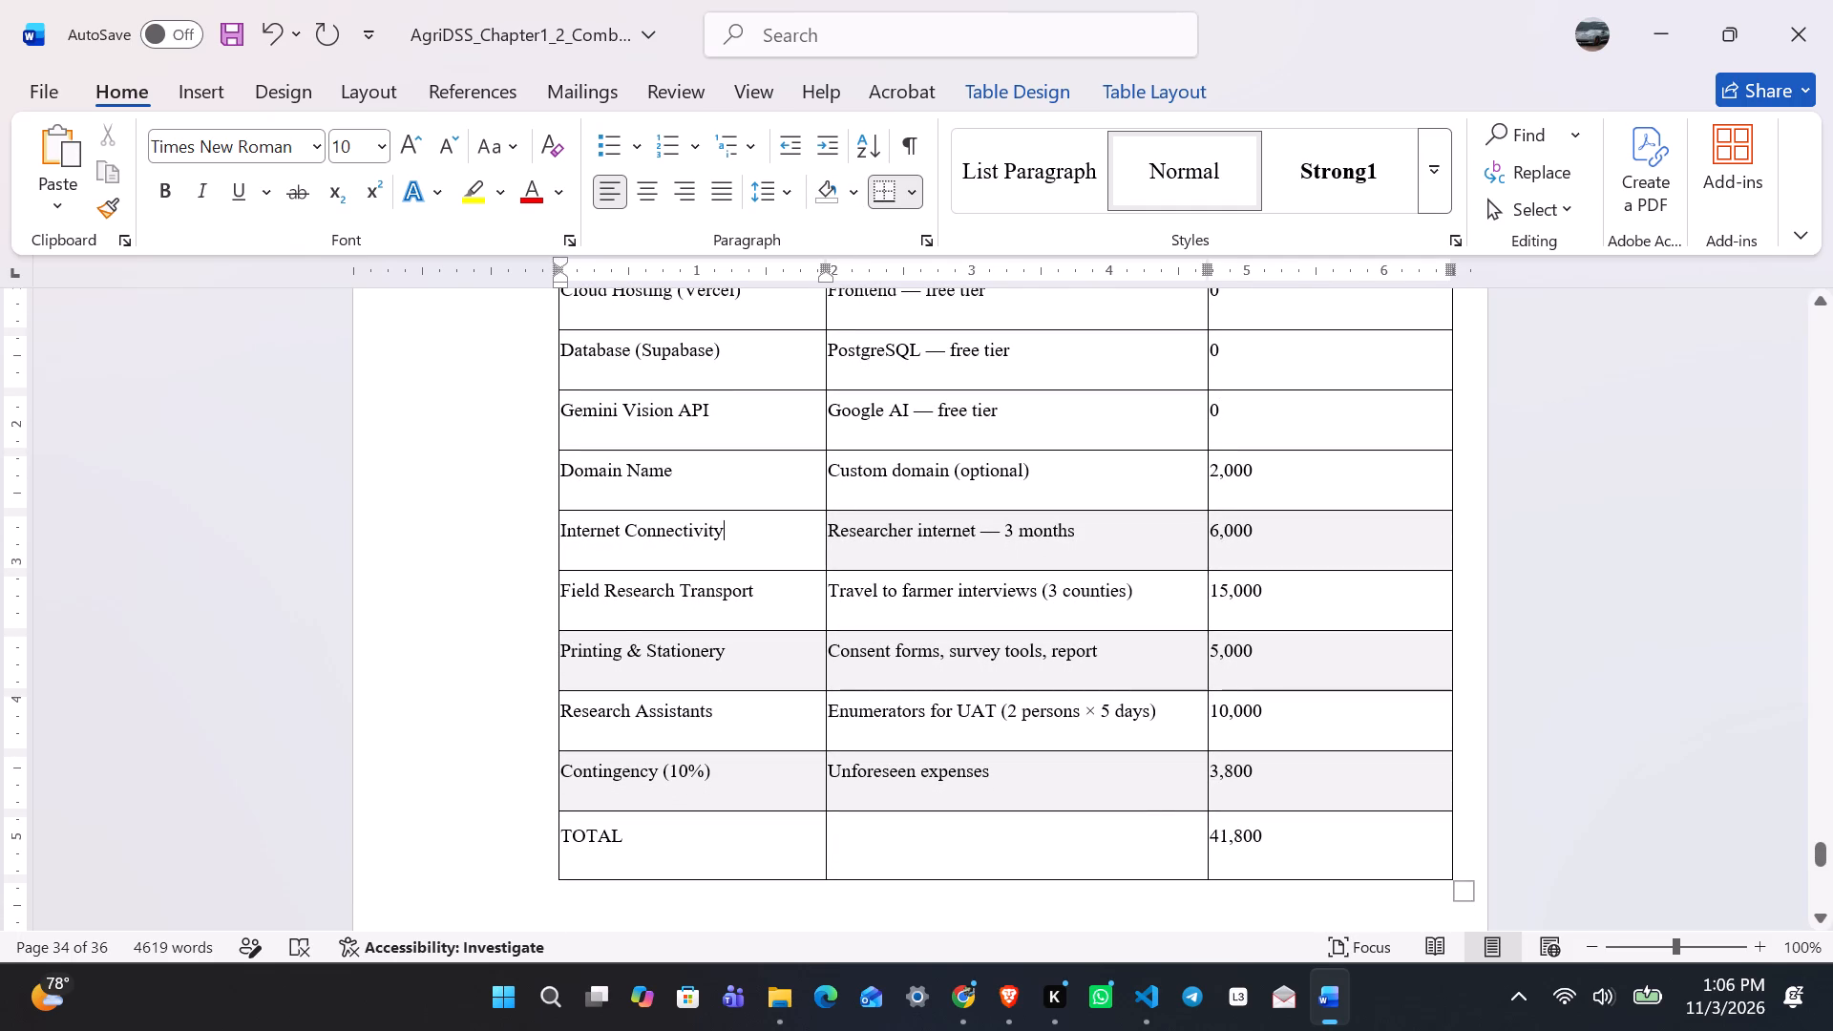
click(1097, 532)
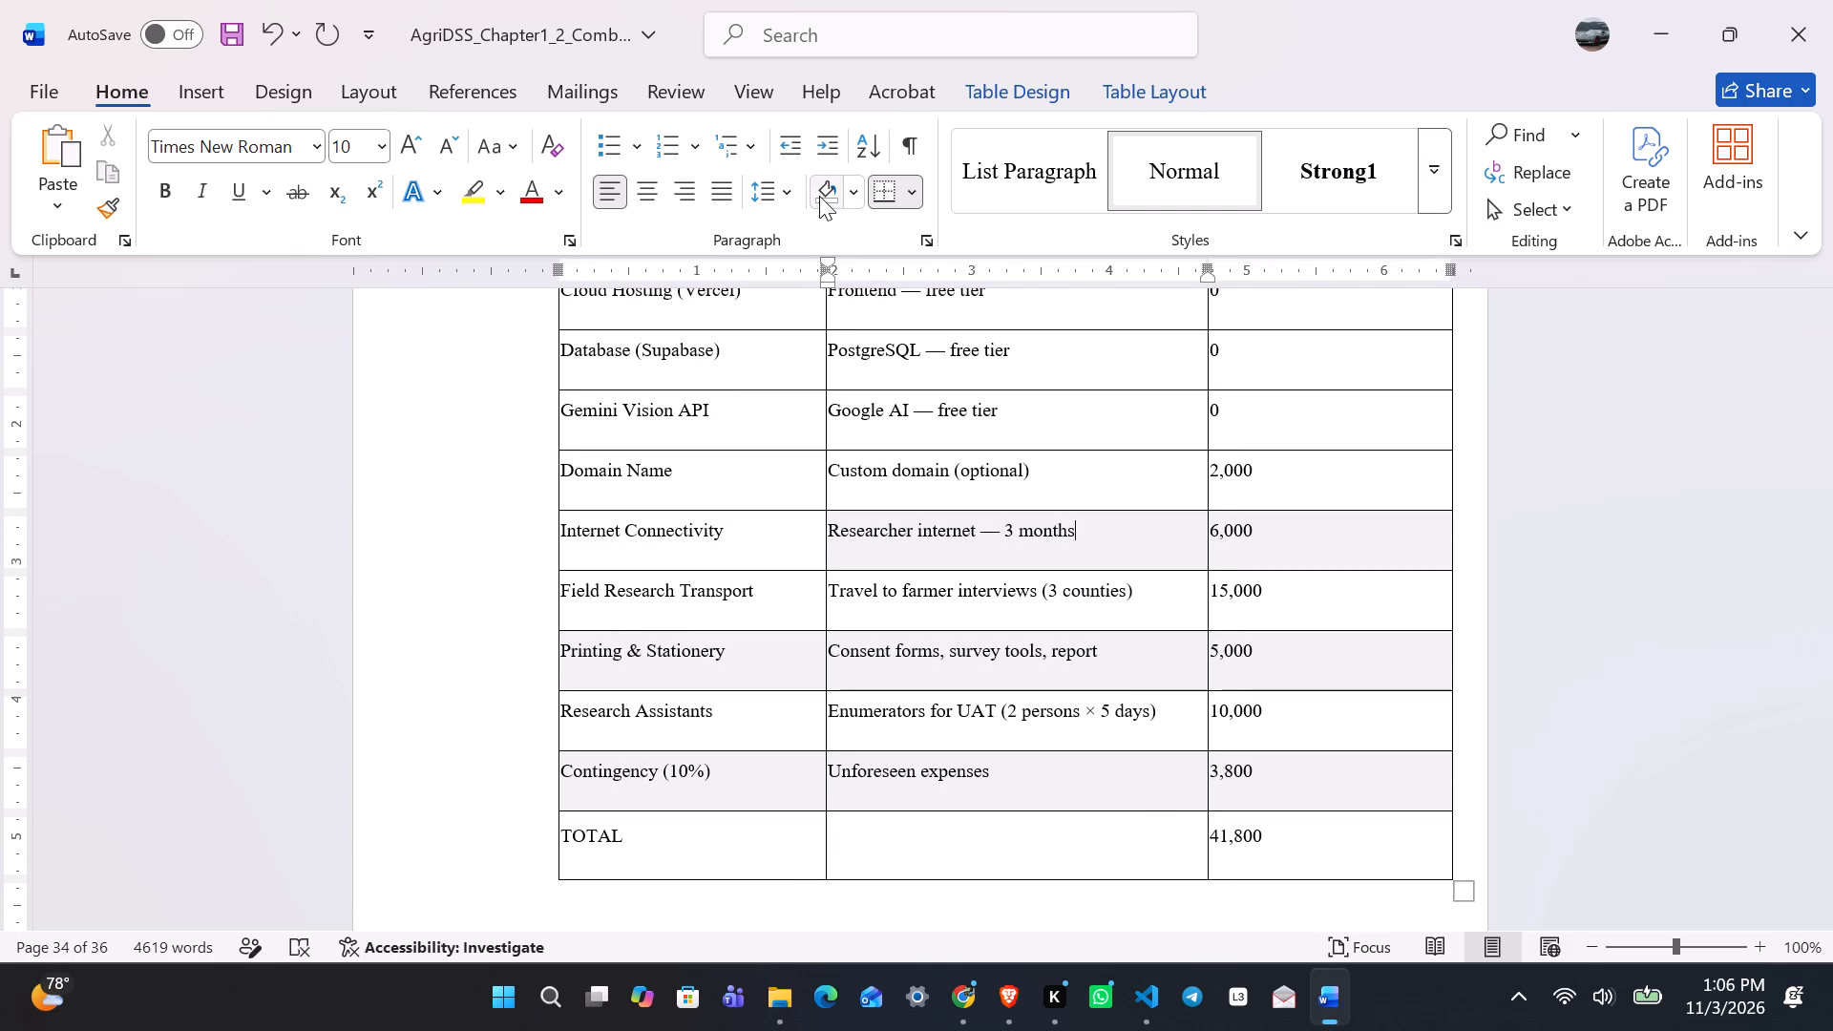
click(819, 196)
click(1284, 547)
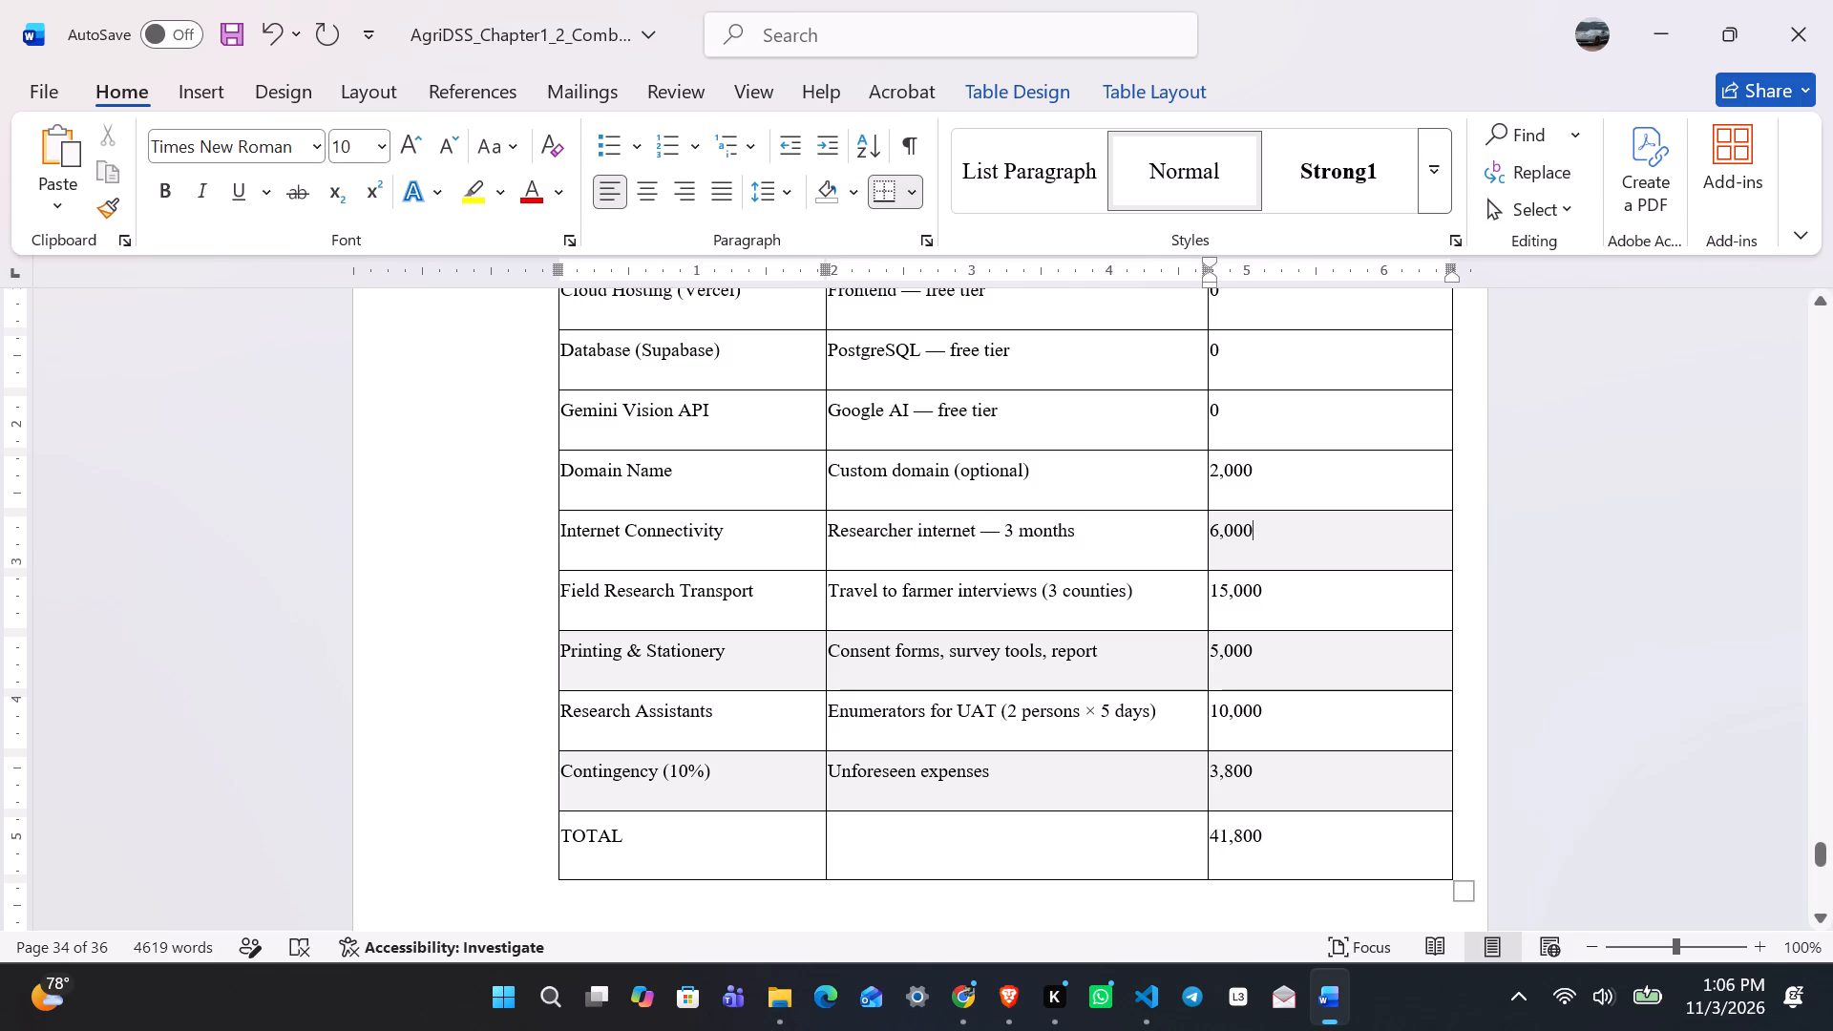
click(829, 195)
Clear the grey shading from the three cells of the Printing & Stationery row in the cost table.
click(766, 652)
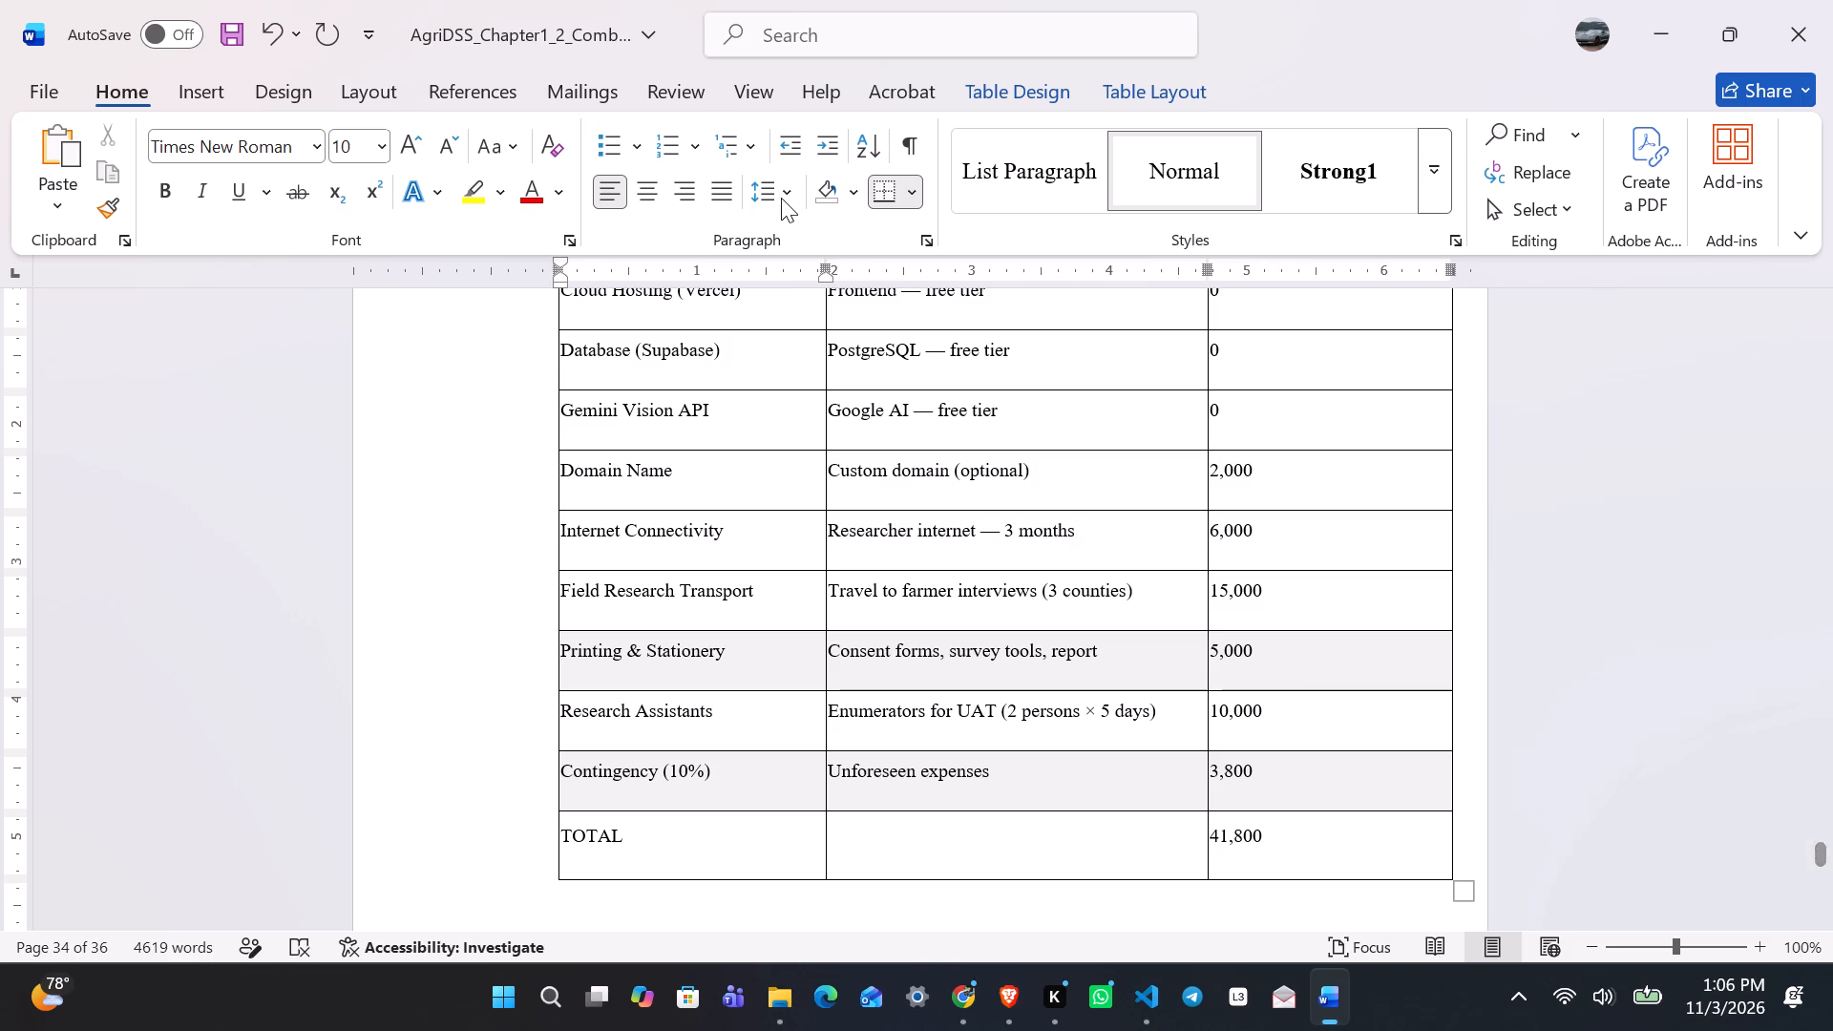
click(827, 184)
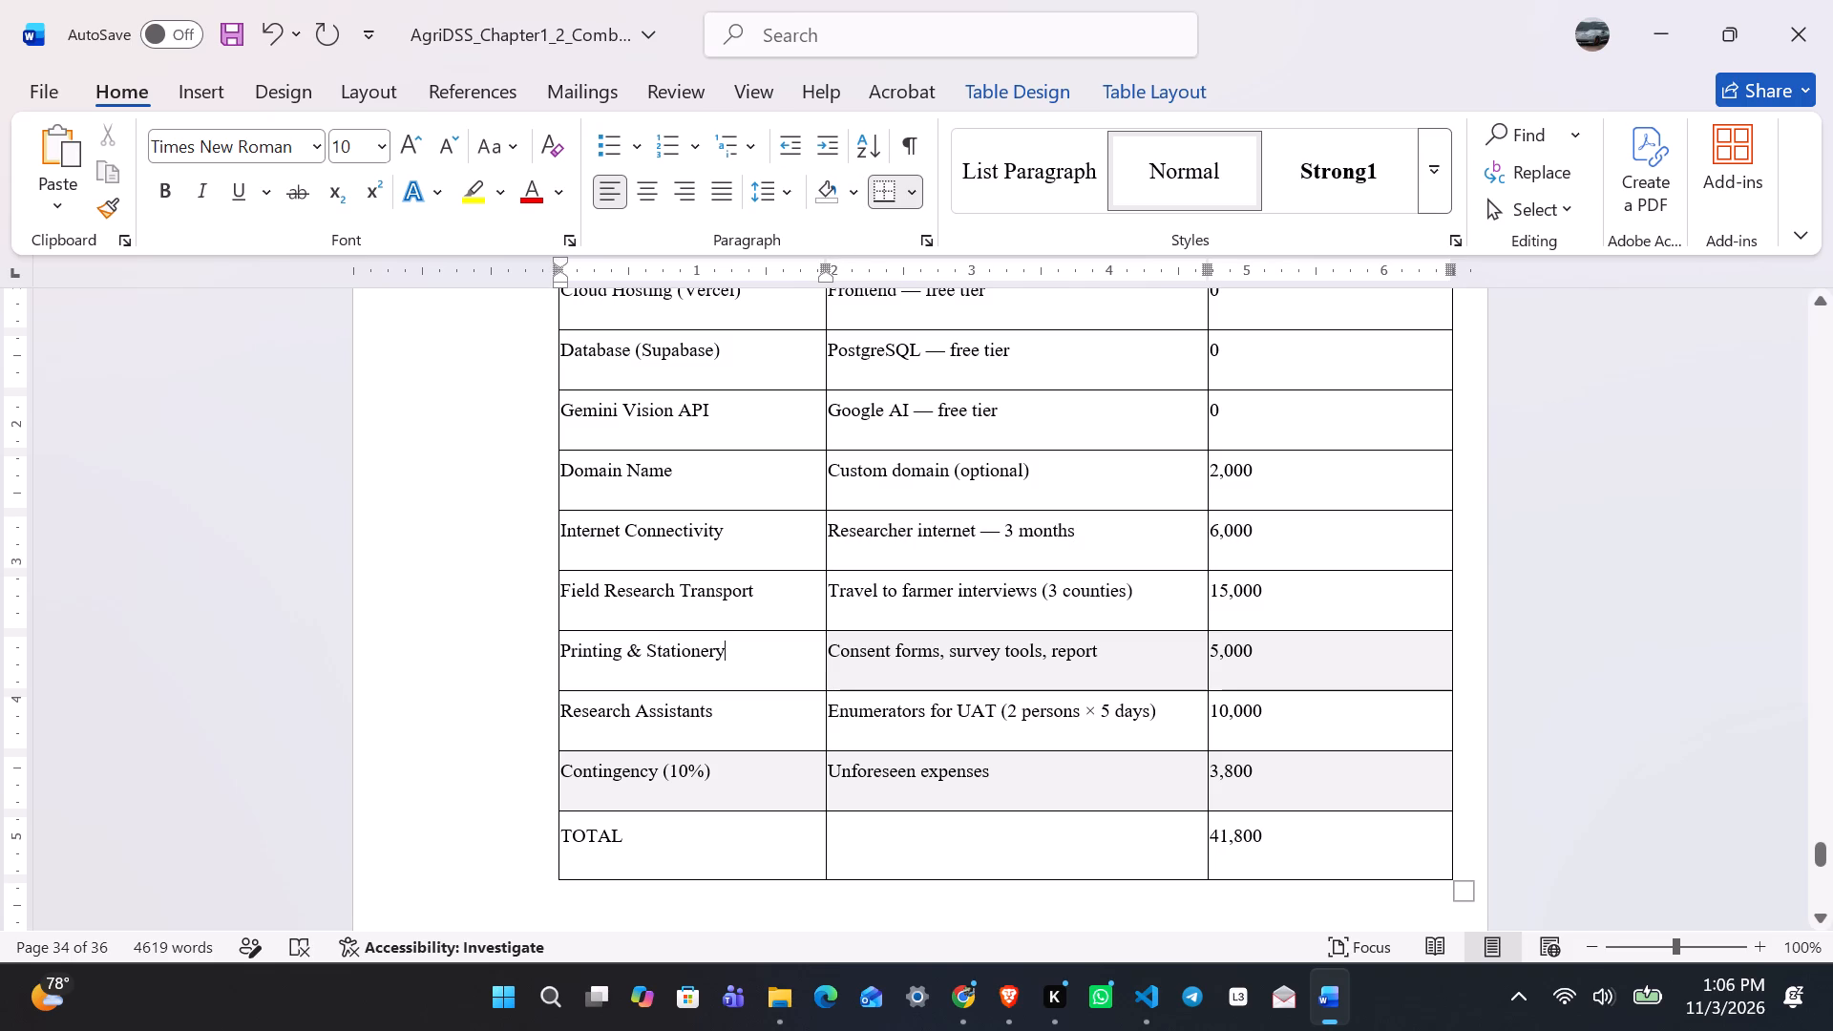
click(1108, 648)
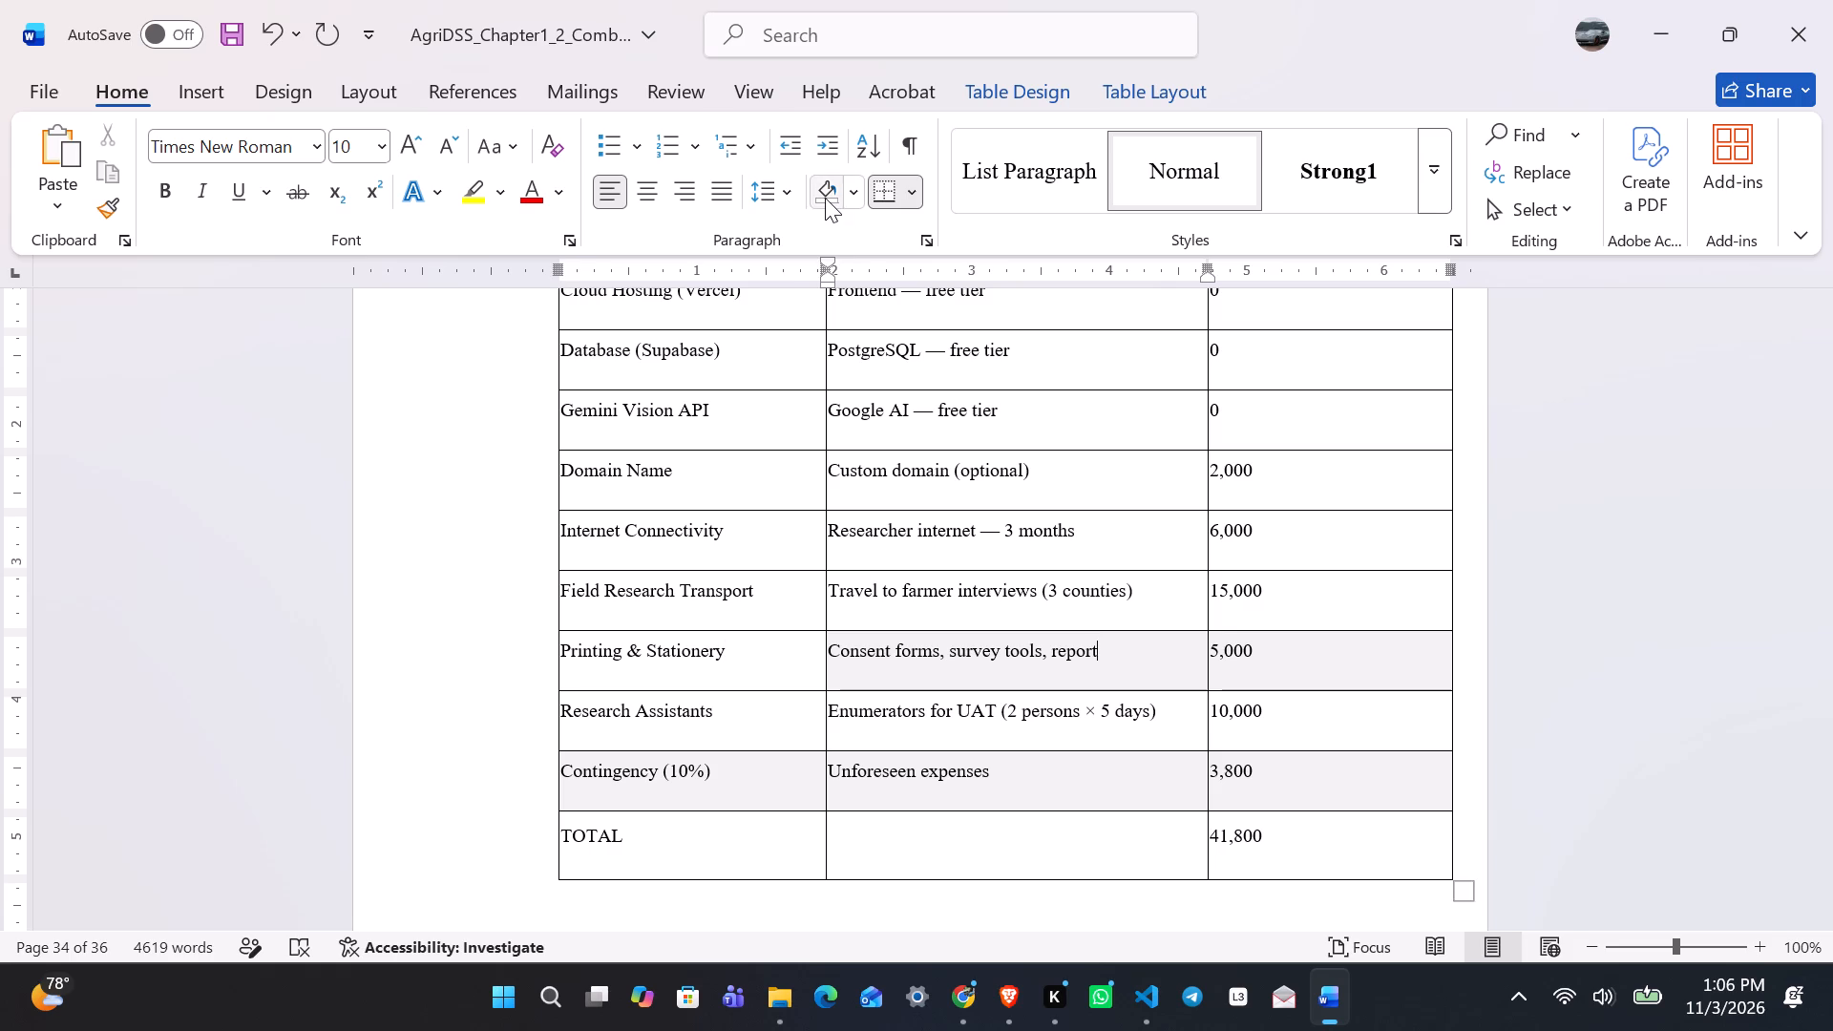
click(824, 198)
click(1316, 651)
click(823, 200)
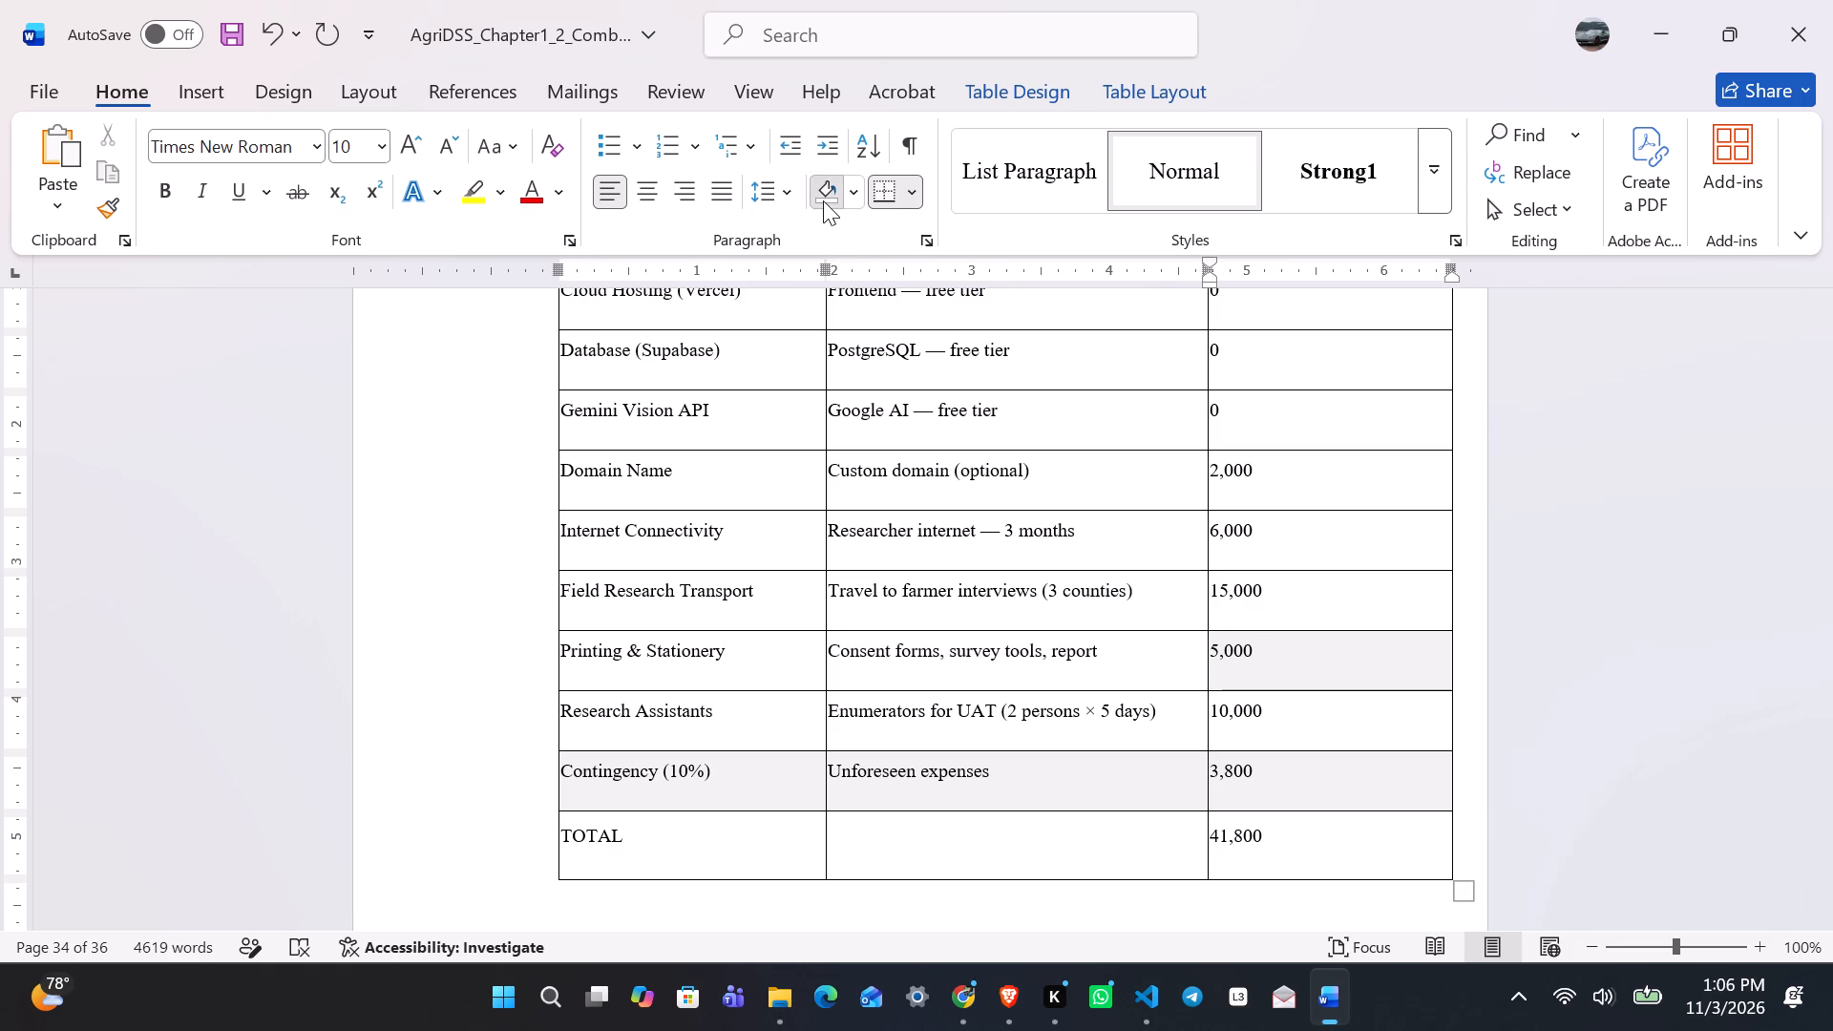
Remove the grey shading from the three cells of the Contingency (10%) row in the cost table.
click(790, 770)
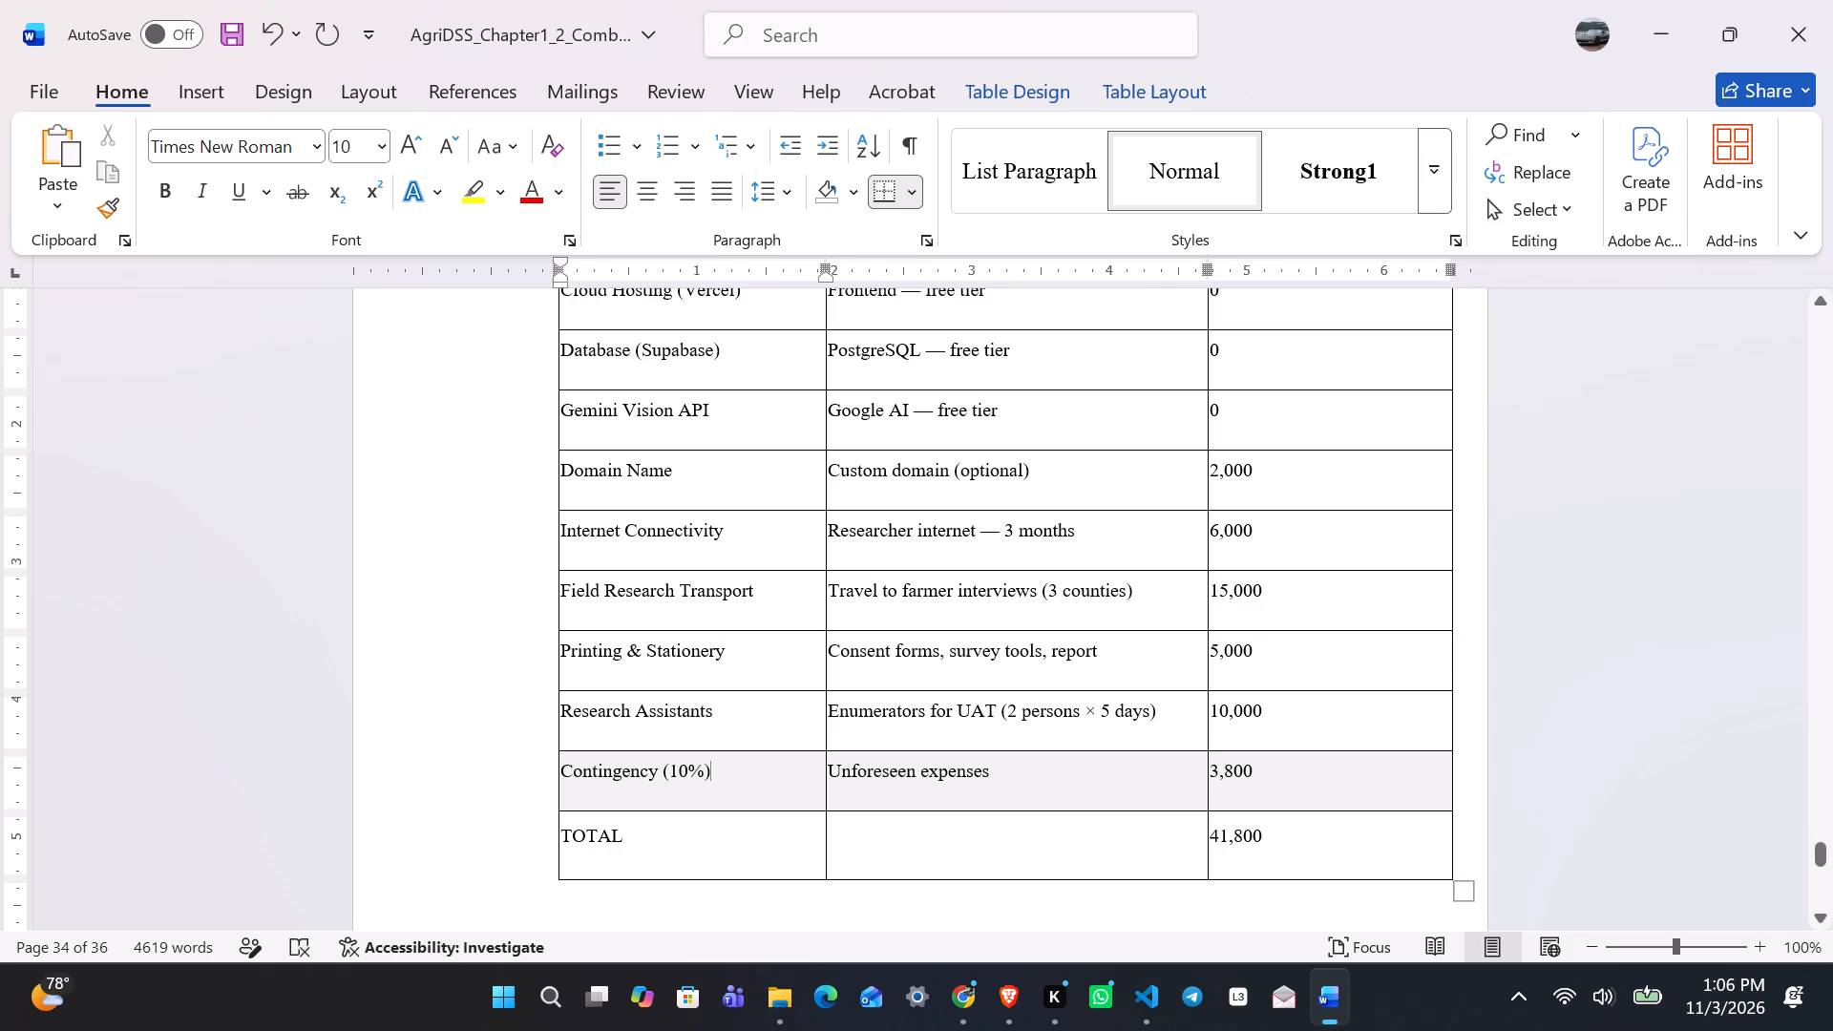
click(828, 186)
click(1033, 763)
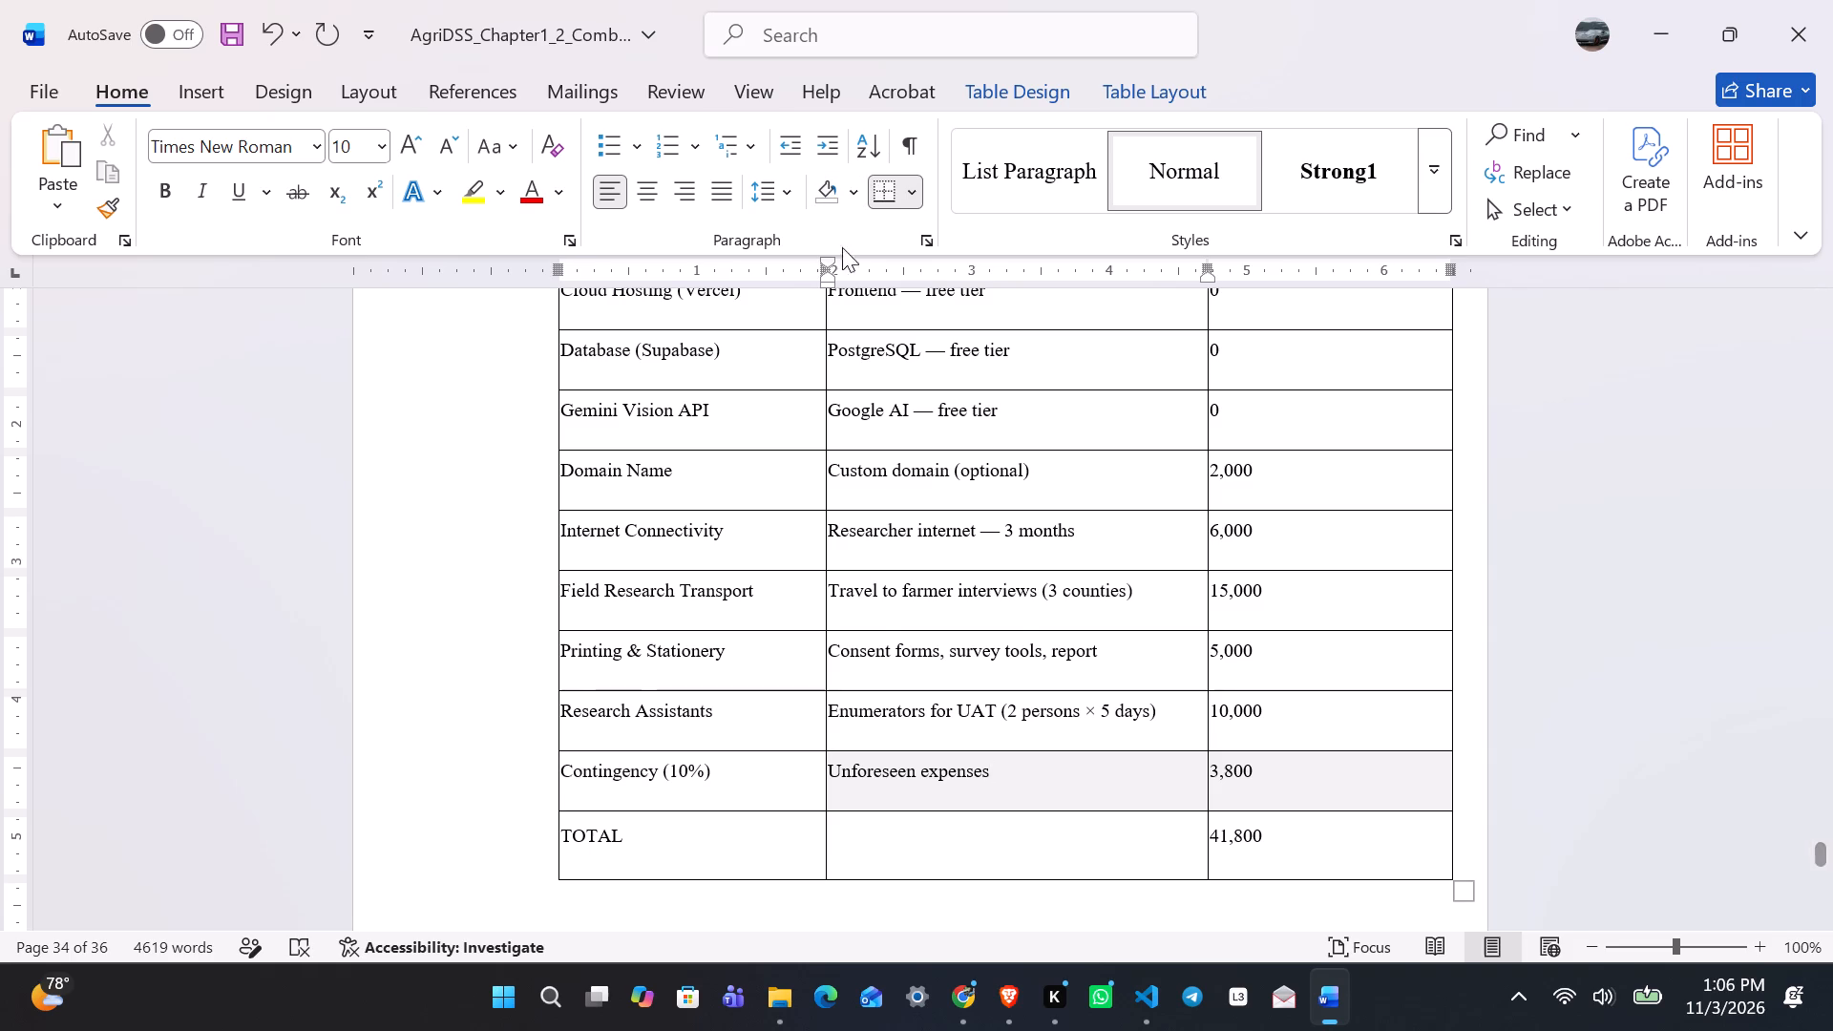
click(815, 184)
click(1340, 791)
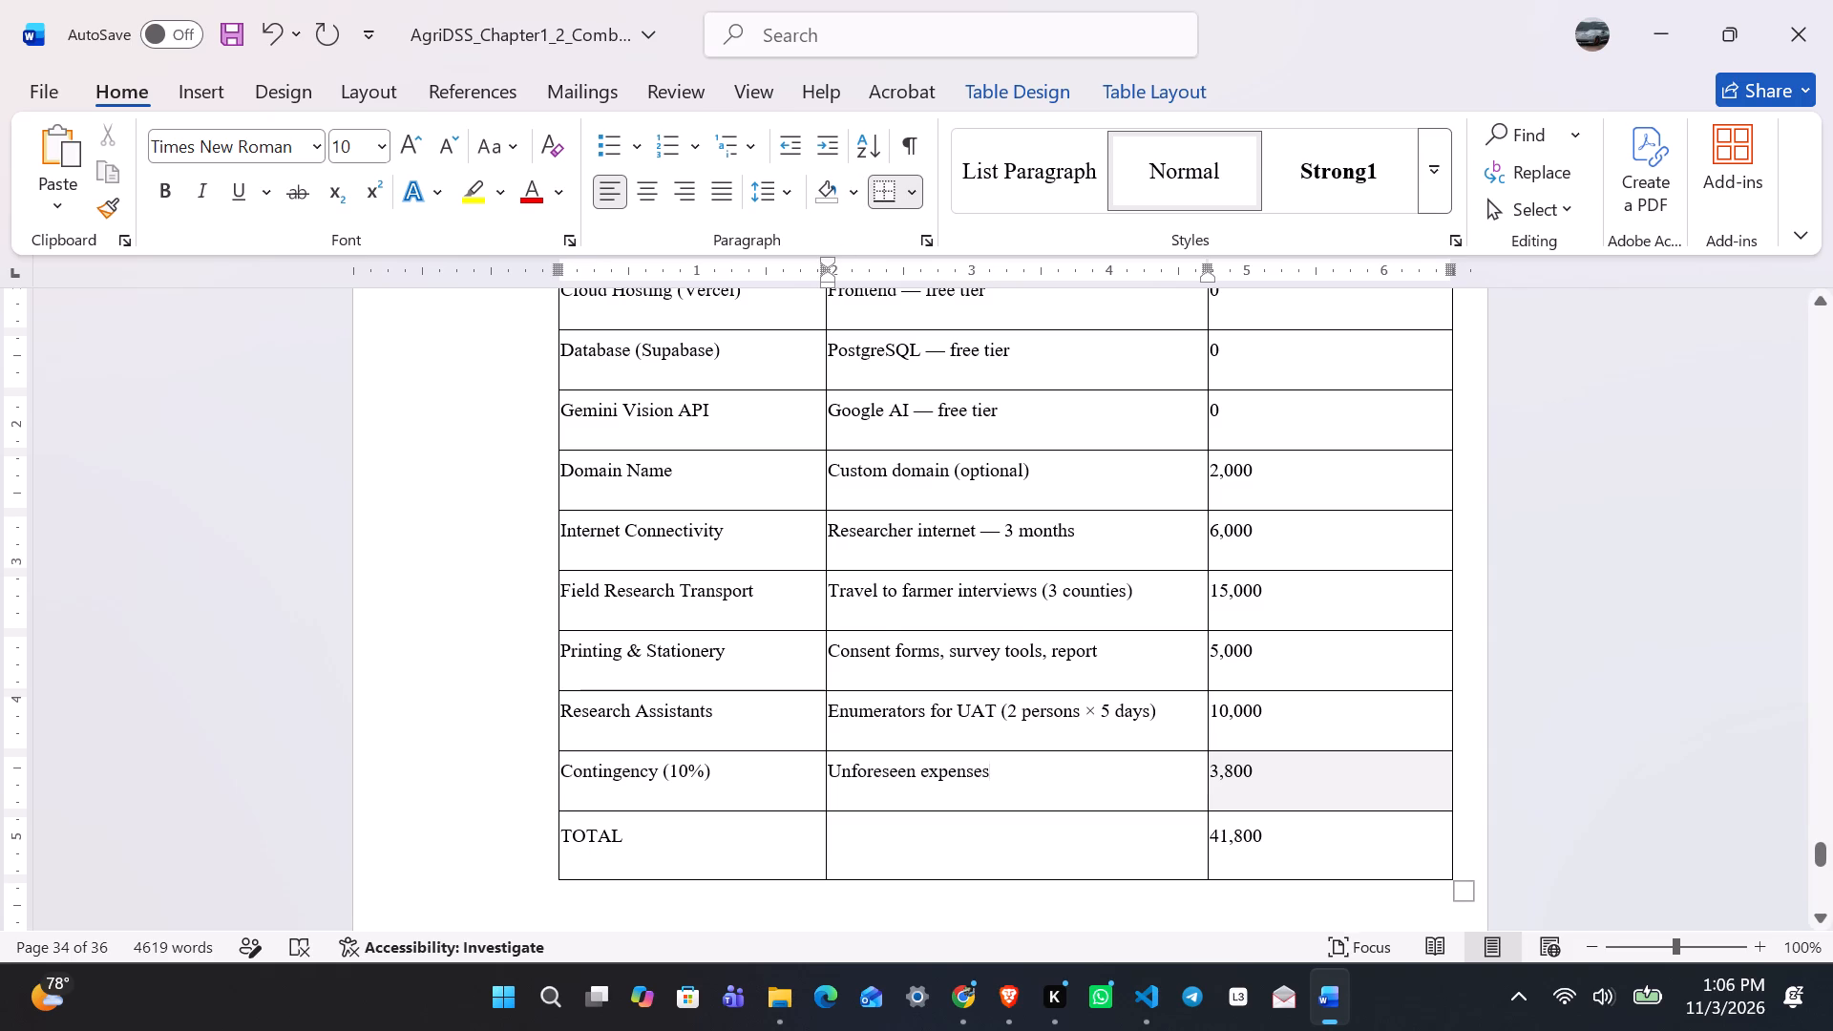
click(818, 200)
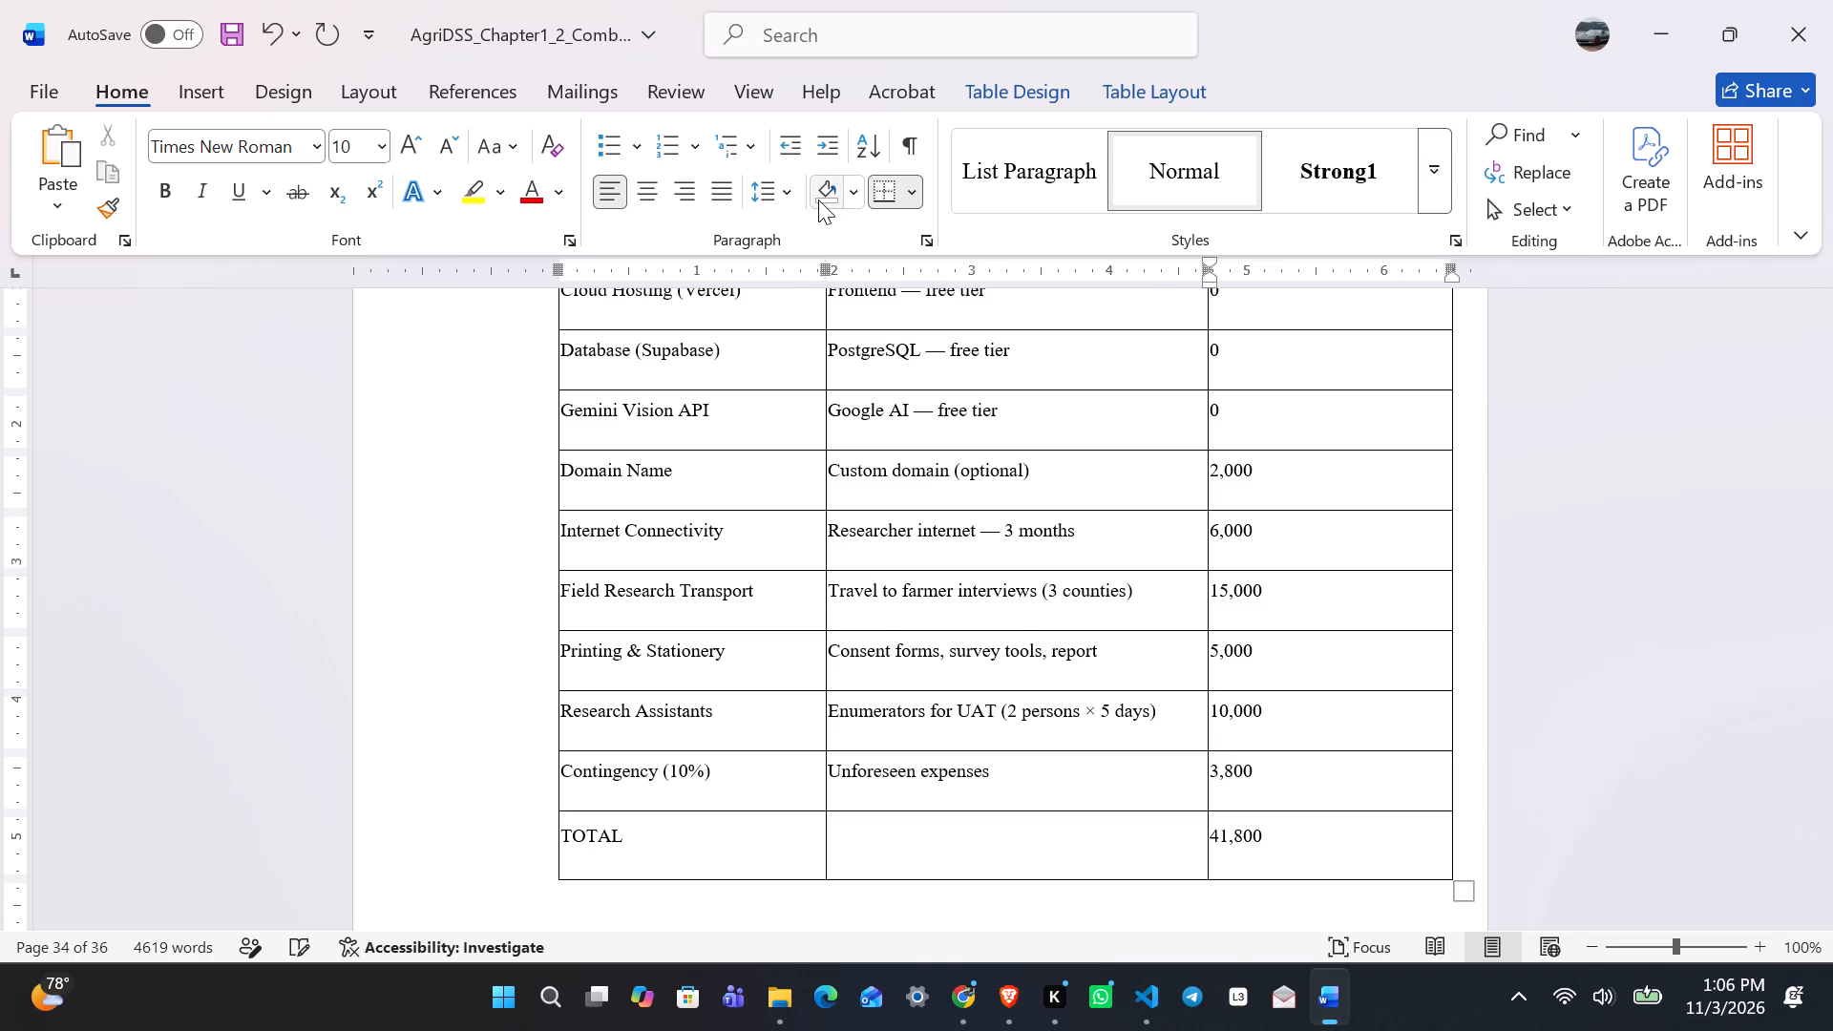
Review Appendix III, Appendix IV and the rest of the document to its last page for remaining formatting issues.
scroll(1046, 575, down, 1)
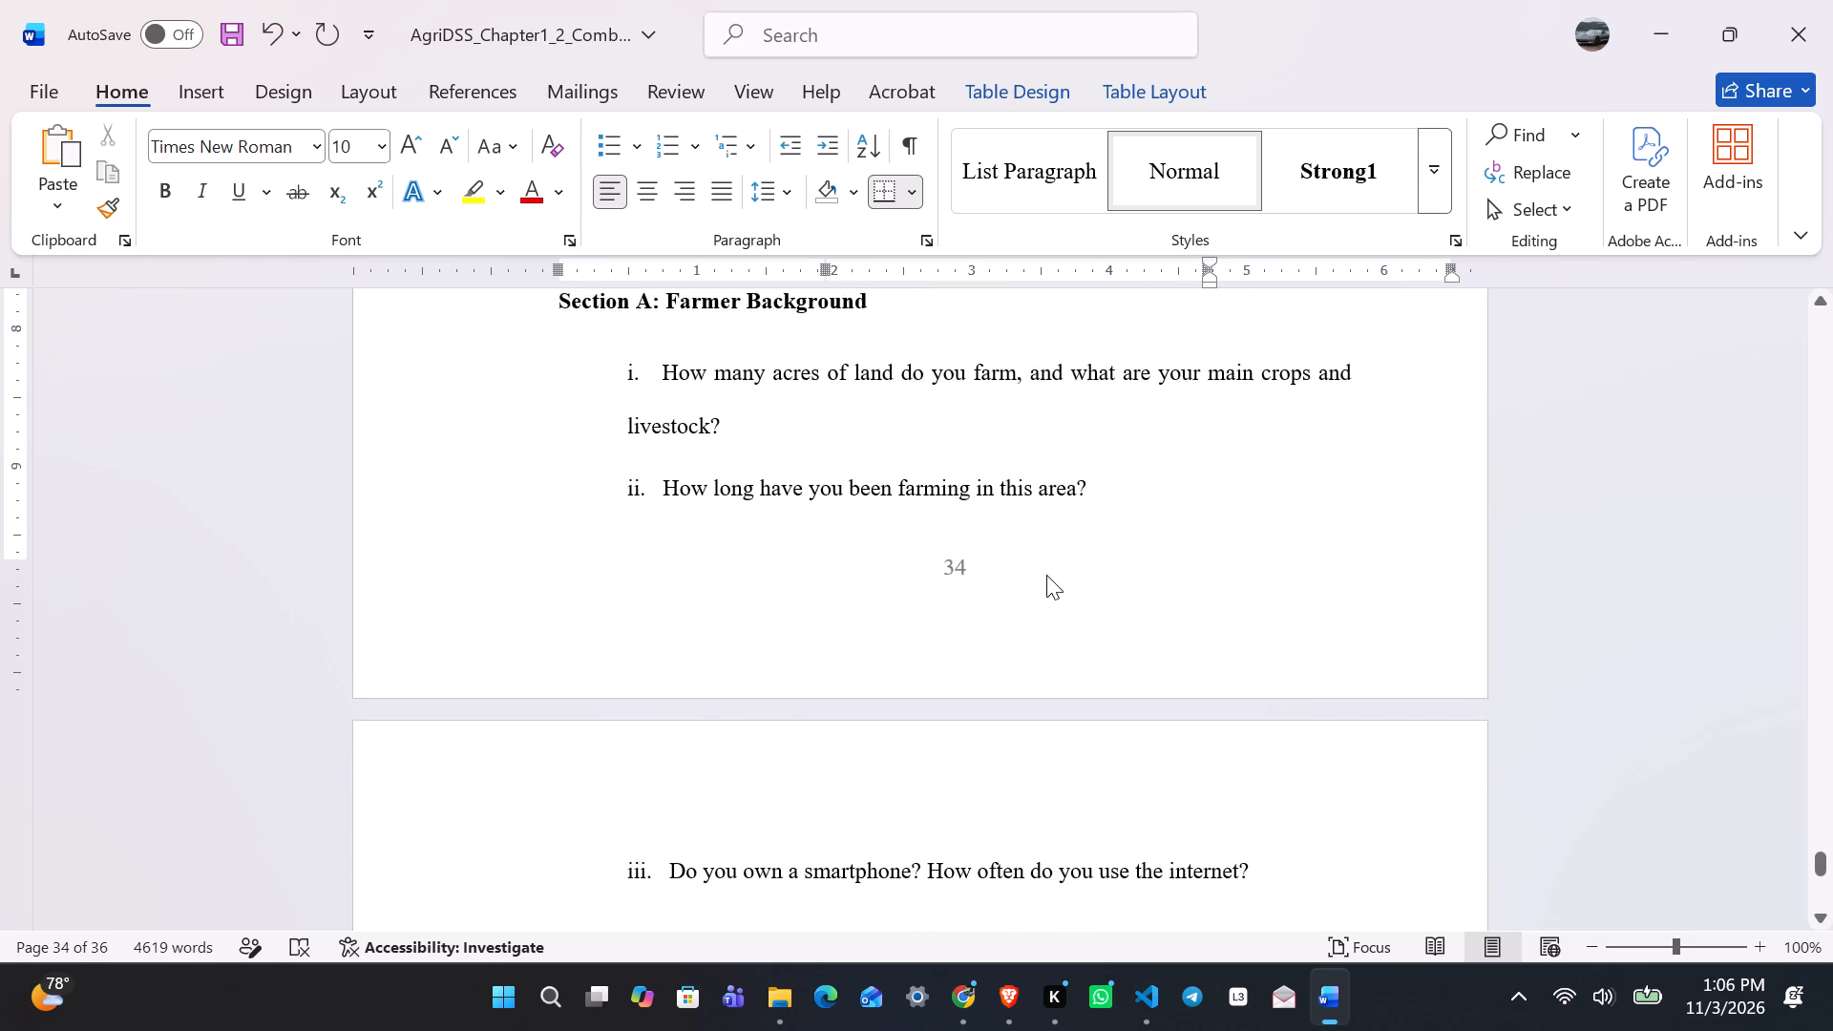
scroll(1046, 575, down, 1)
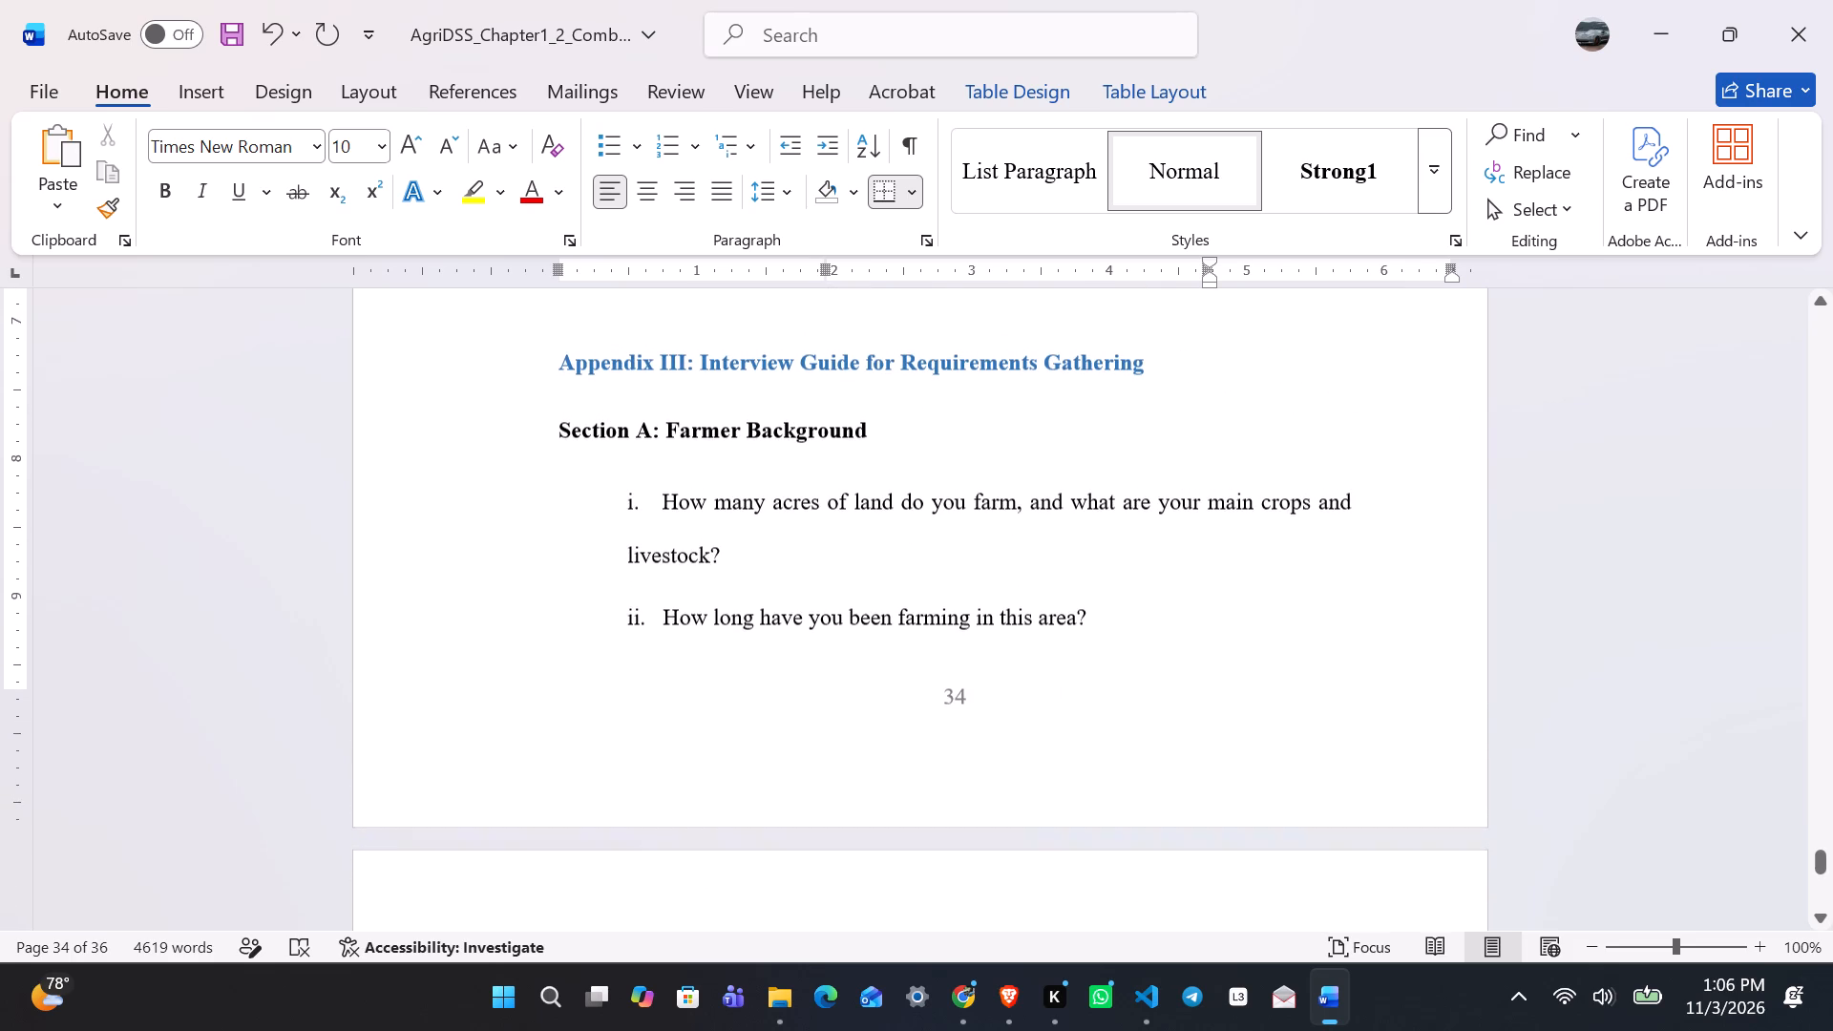
scroll(1046, 575, down, 2)
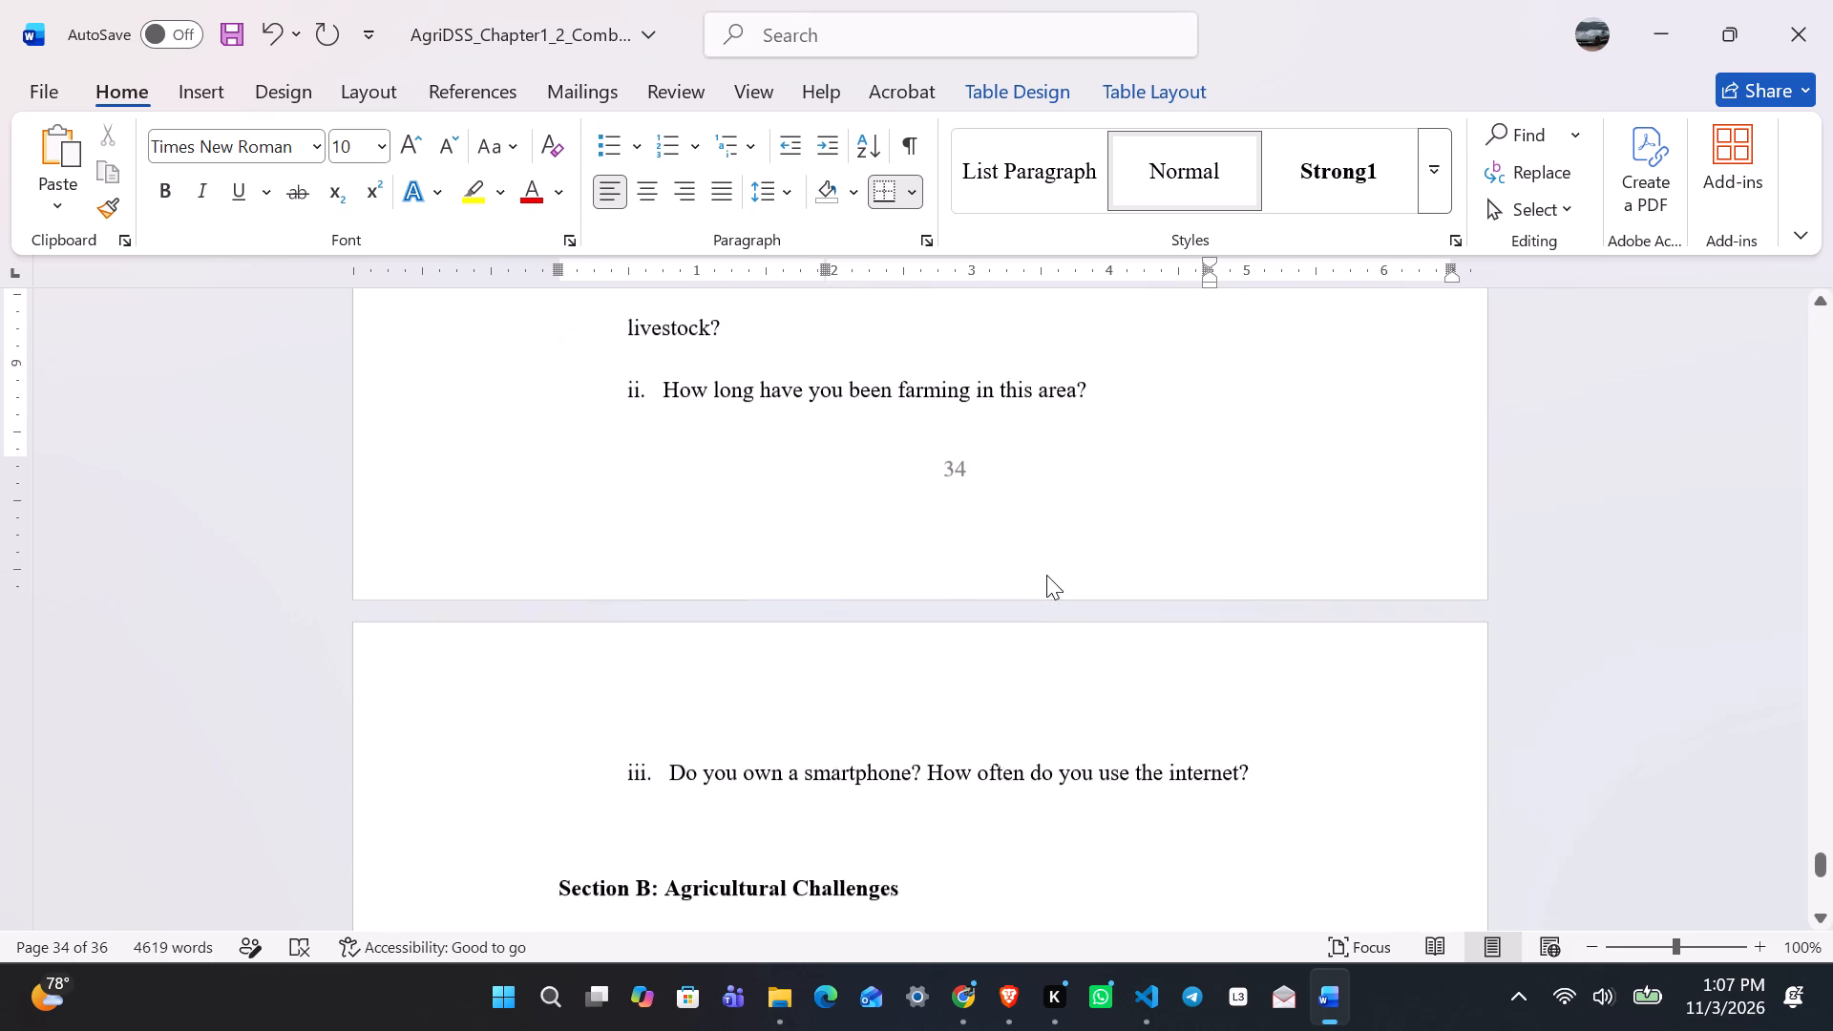
scroll(1046, 575, down, 1)
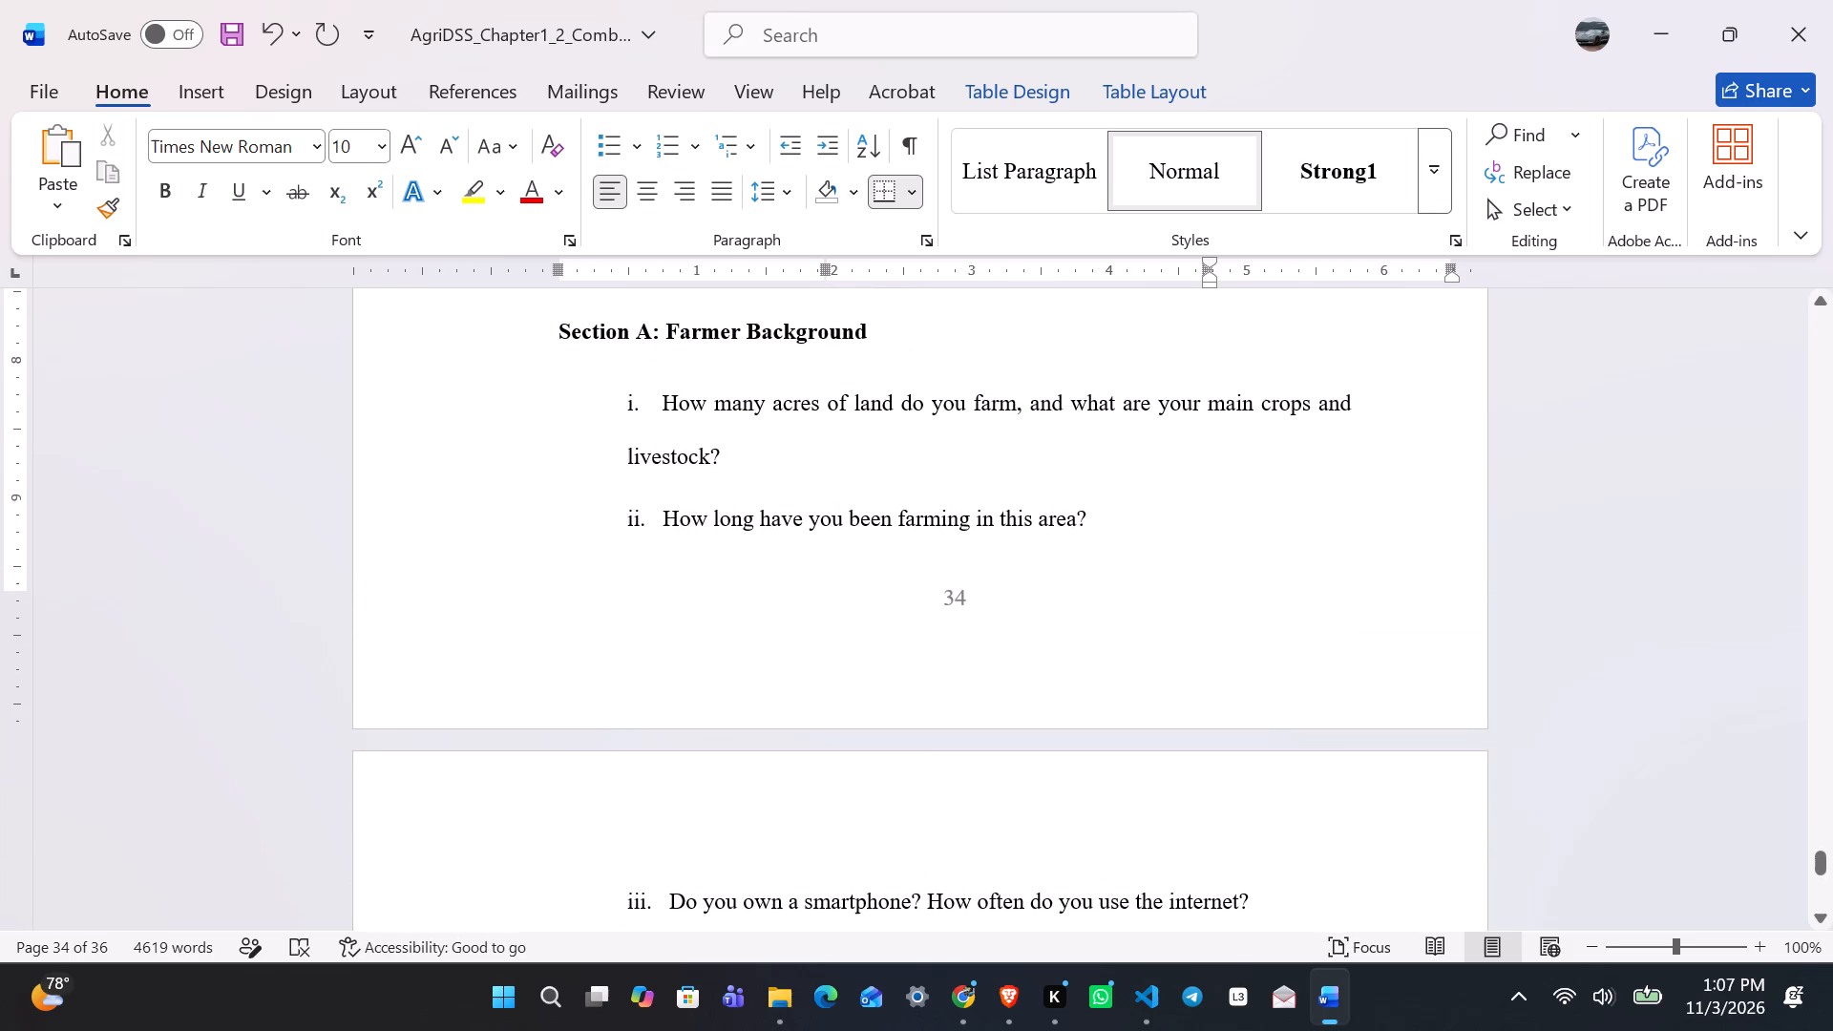
scroll(1046, 575, down, 3)
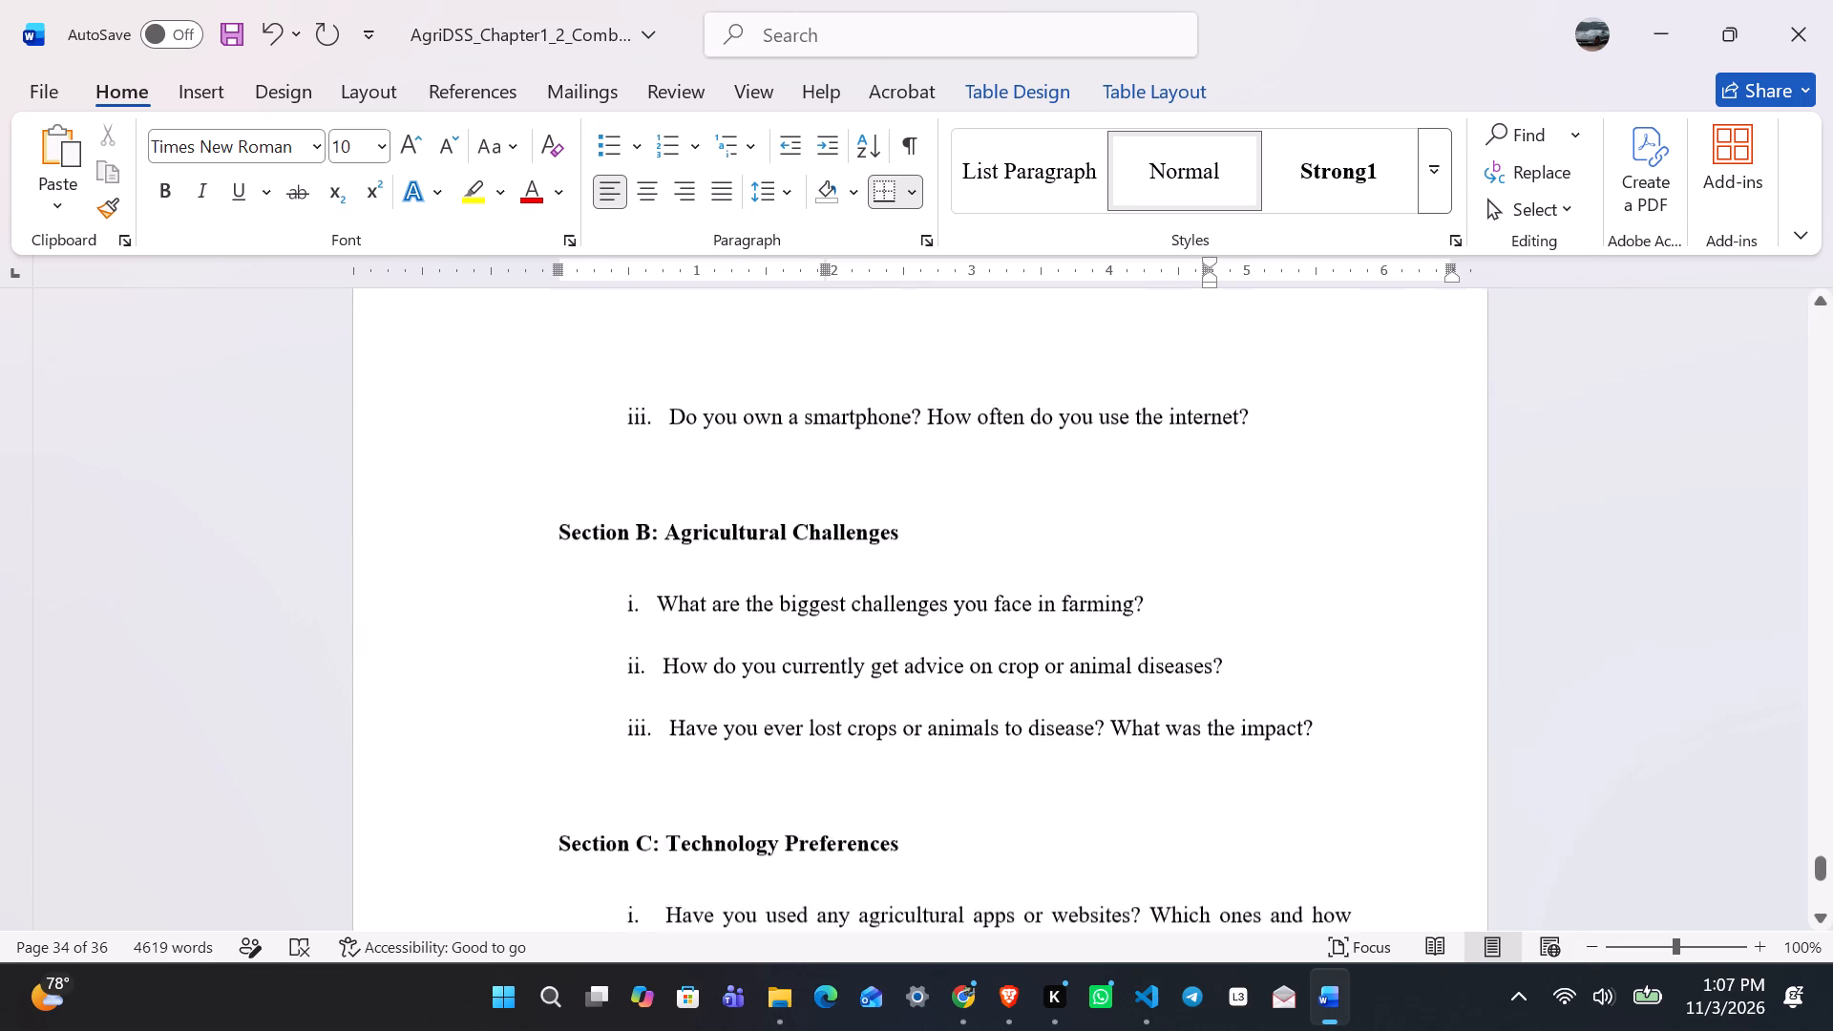
scroll(1046, 575, down, 7)
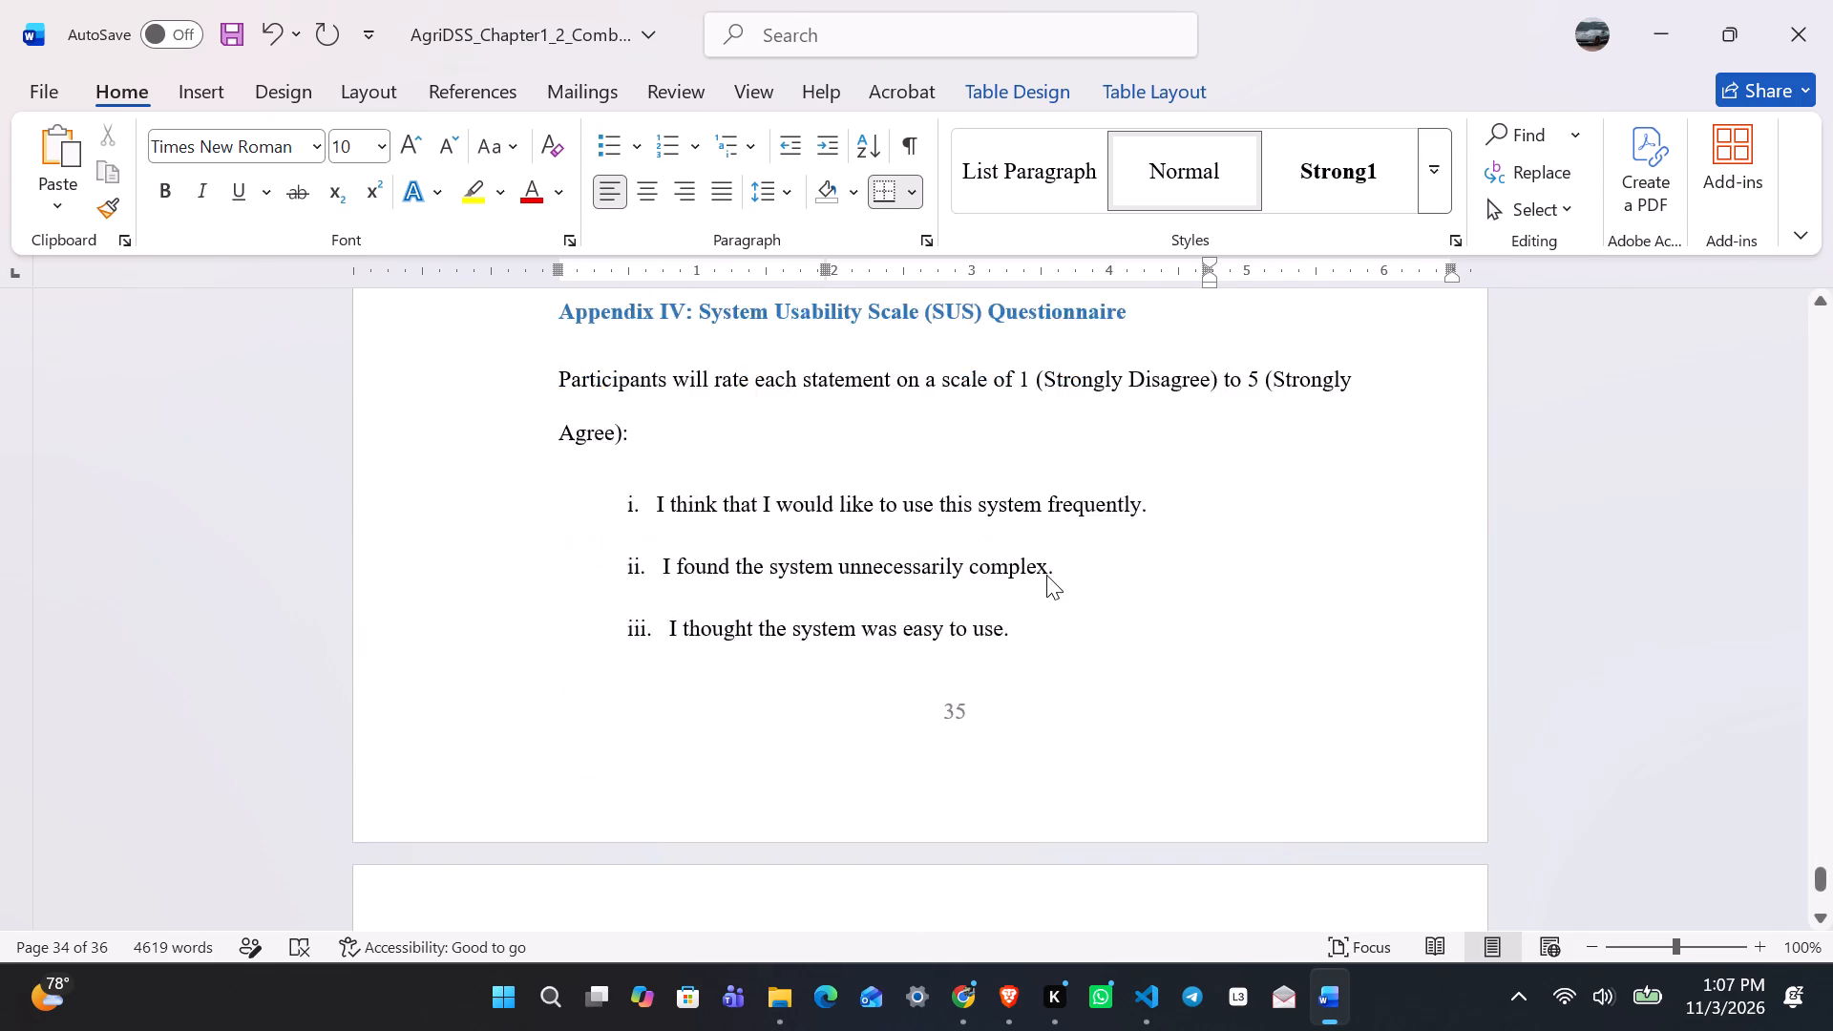
scroll(1046, 575, down, 6)
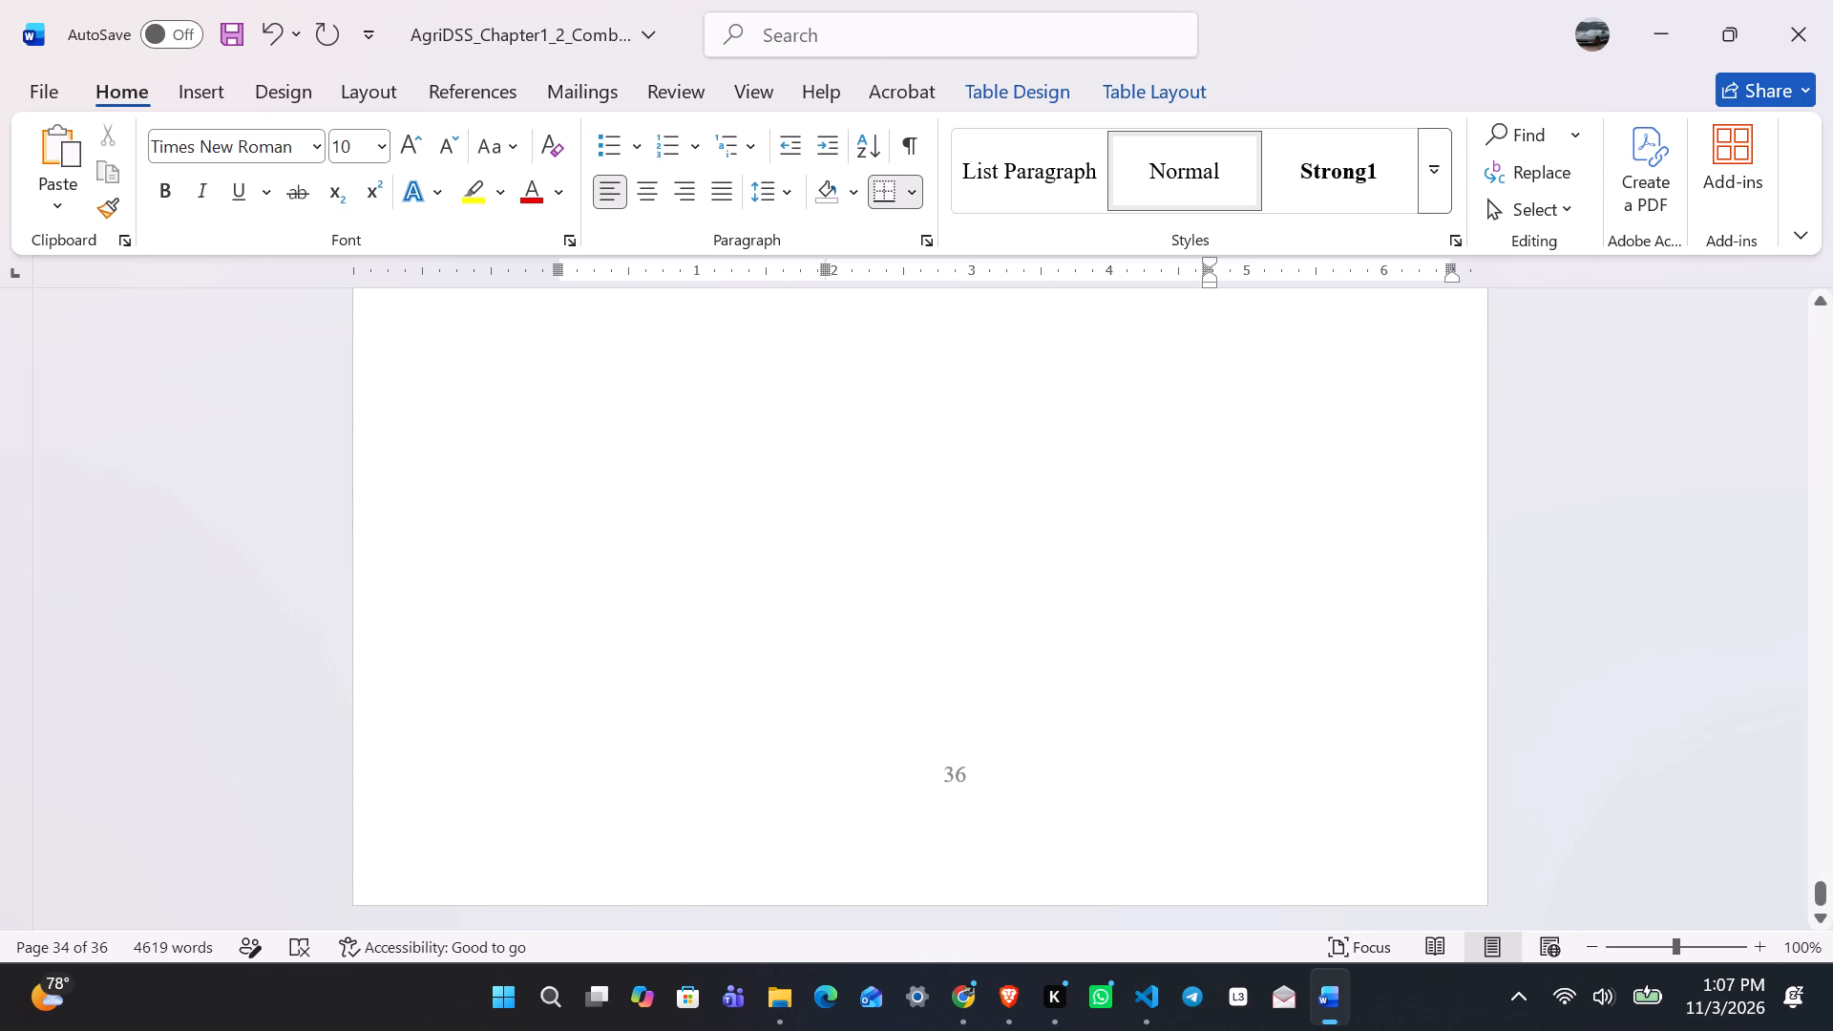
Export the proposal as a PDF named "my proposa 1,2" to the Documents folder, keeping standard optimization.
scroll(1046, 575, down, 1)
click(42, 92)
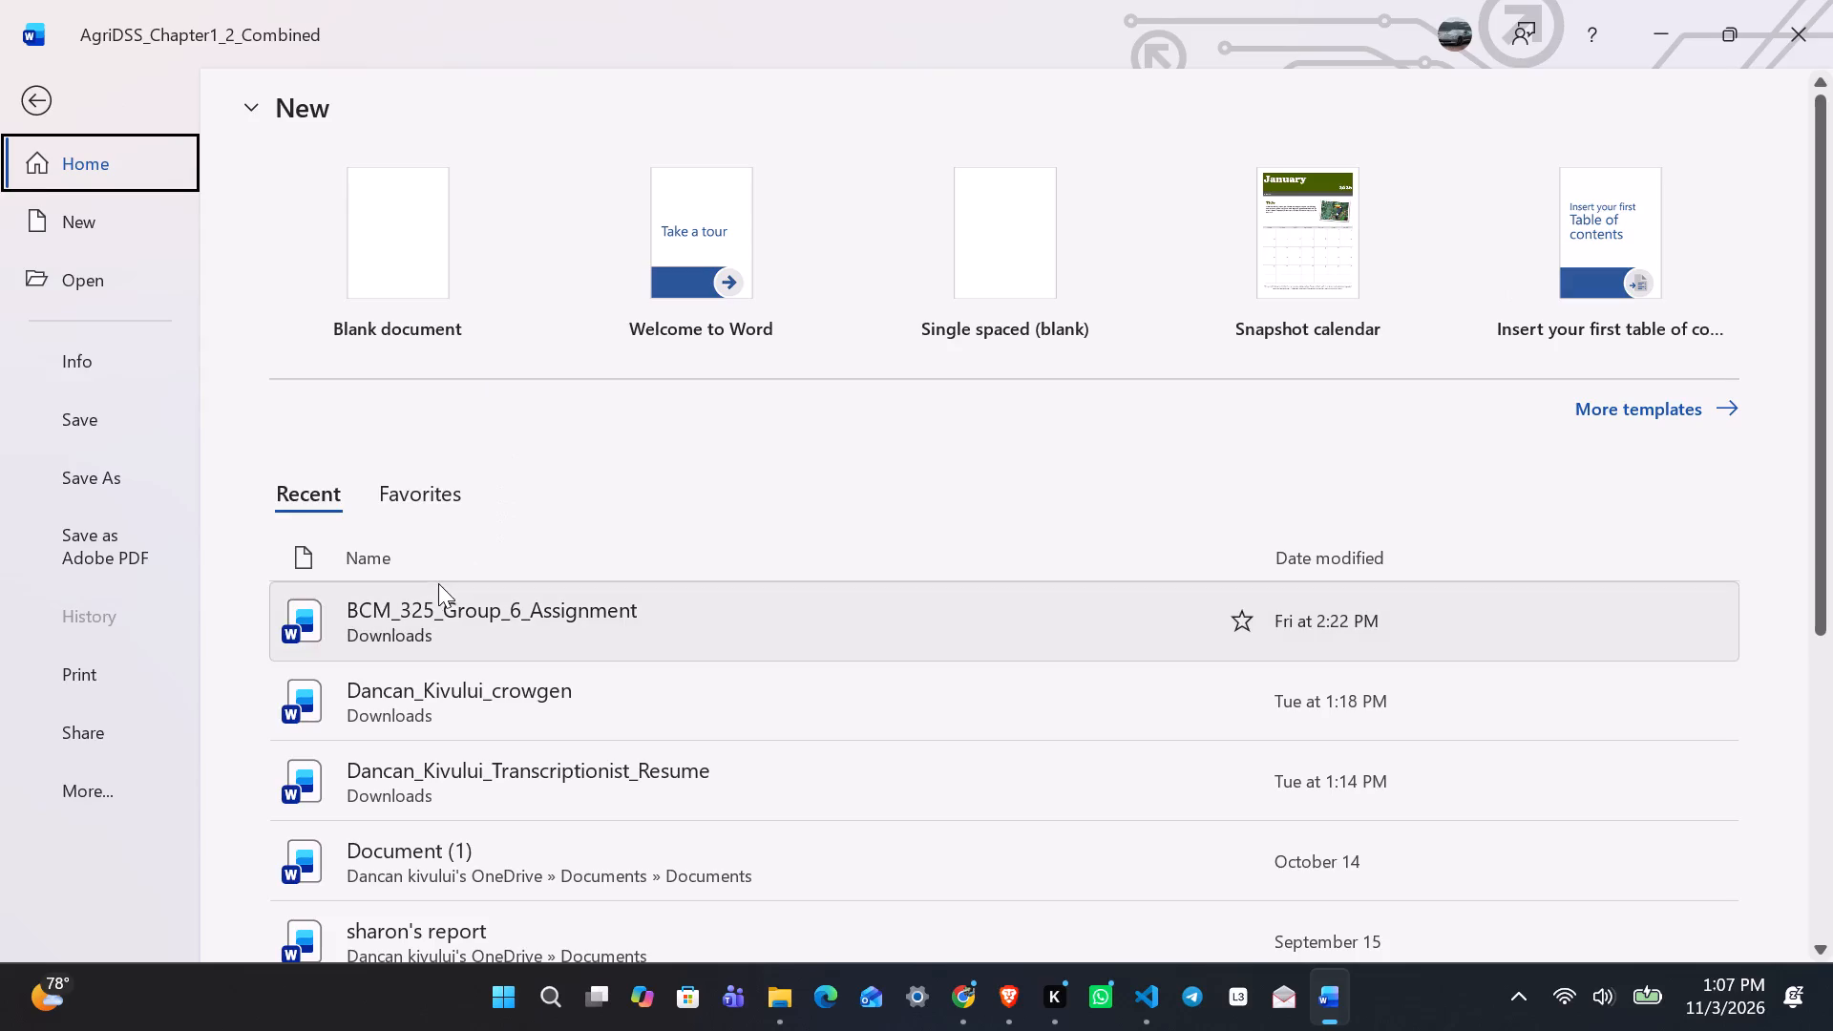
click(125, 475)
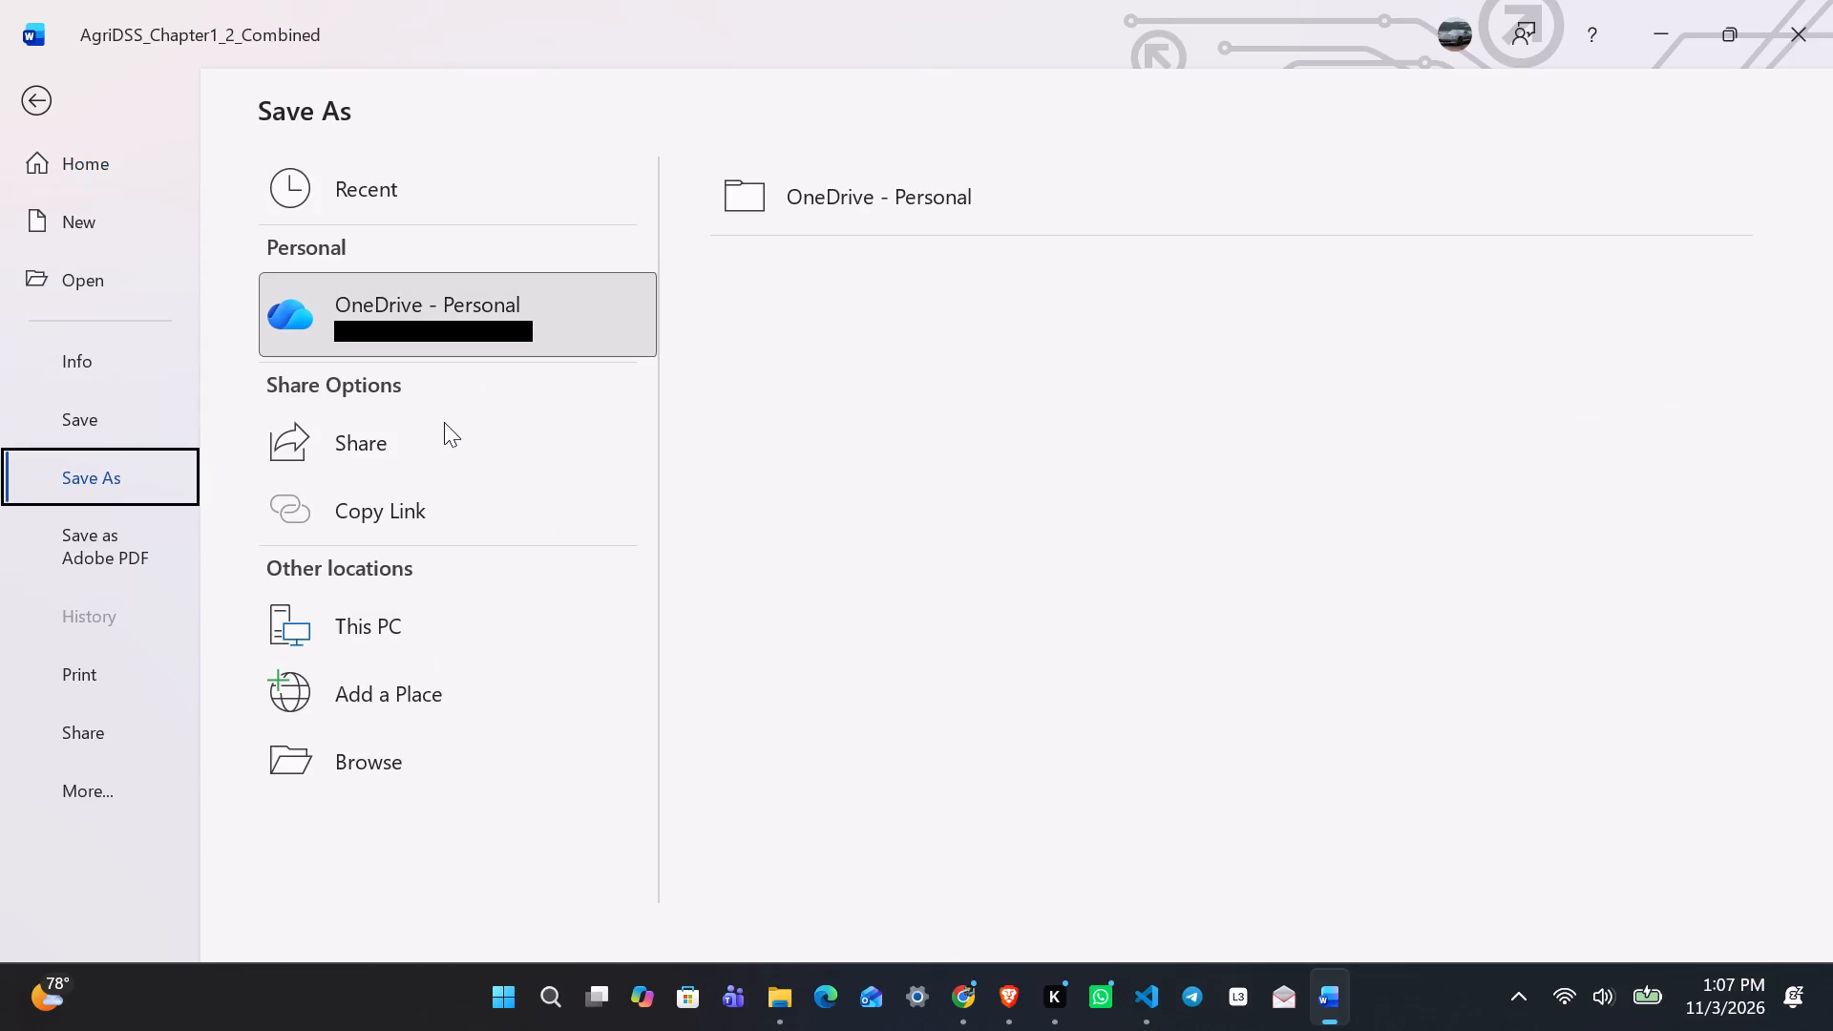
click(497, 626)
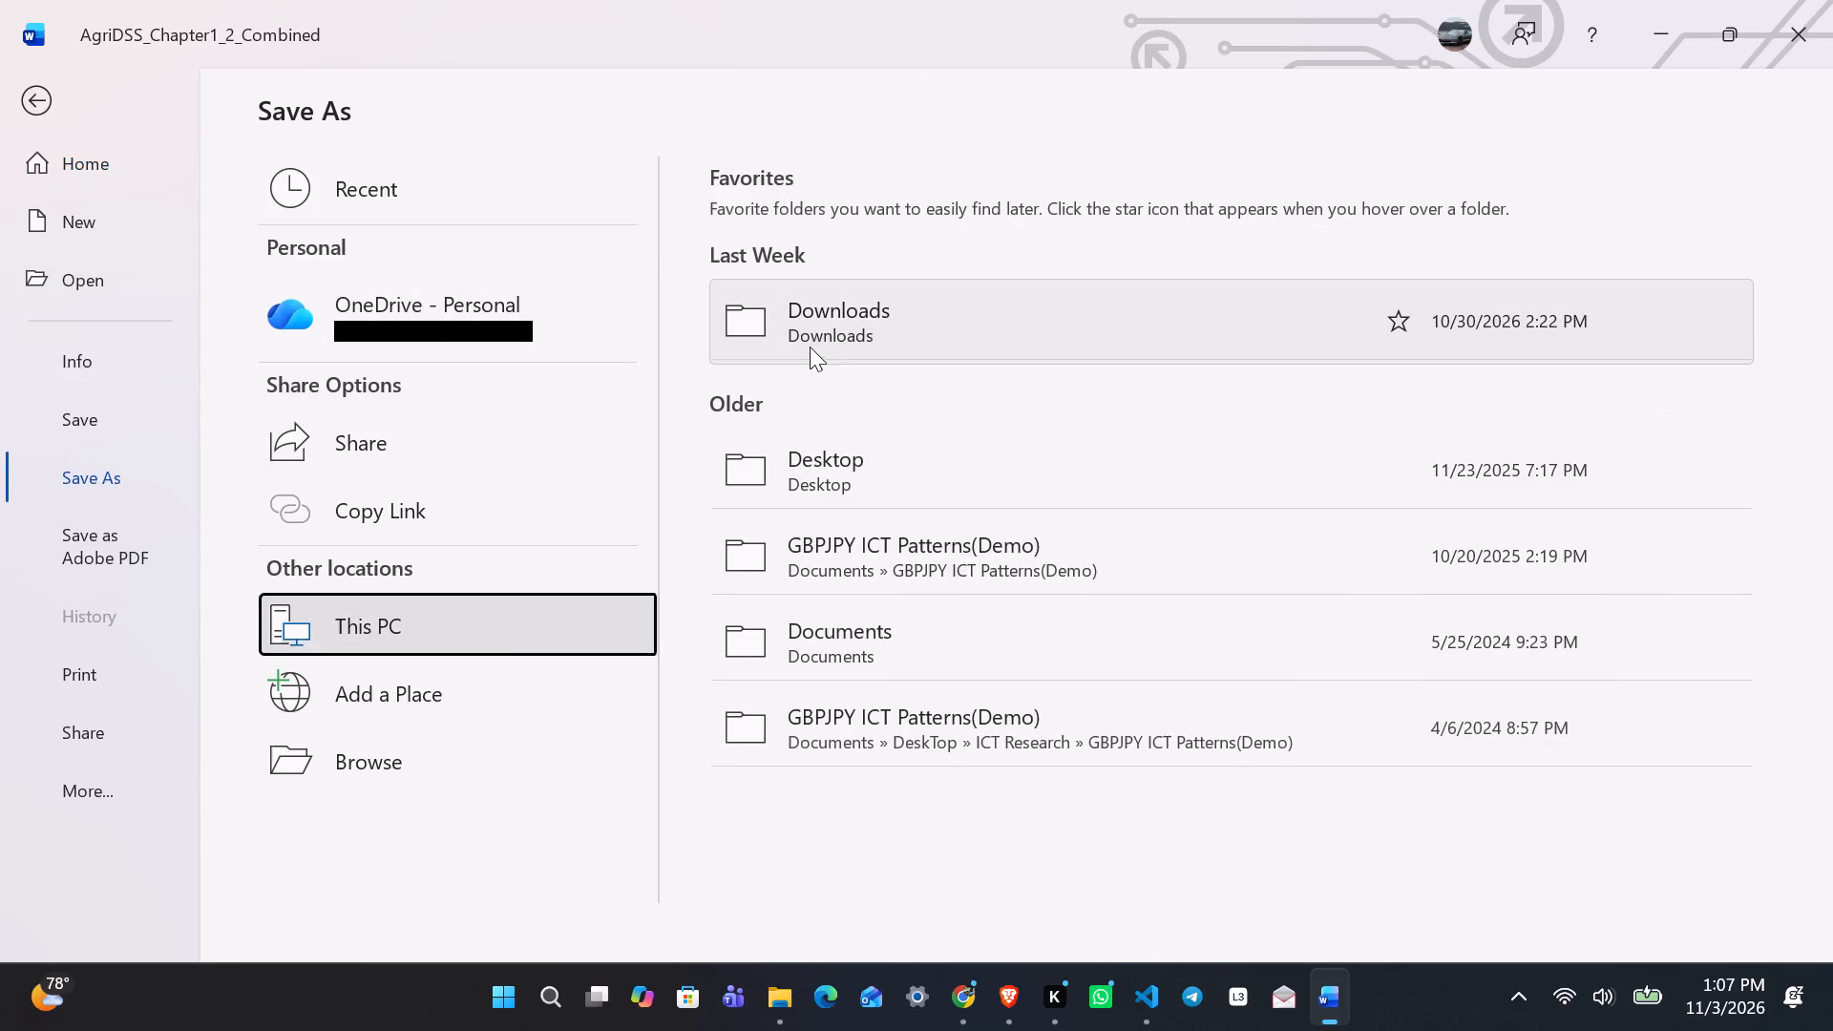
click(802, 648)
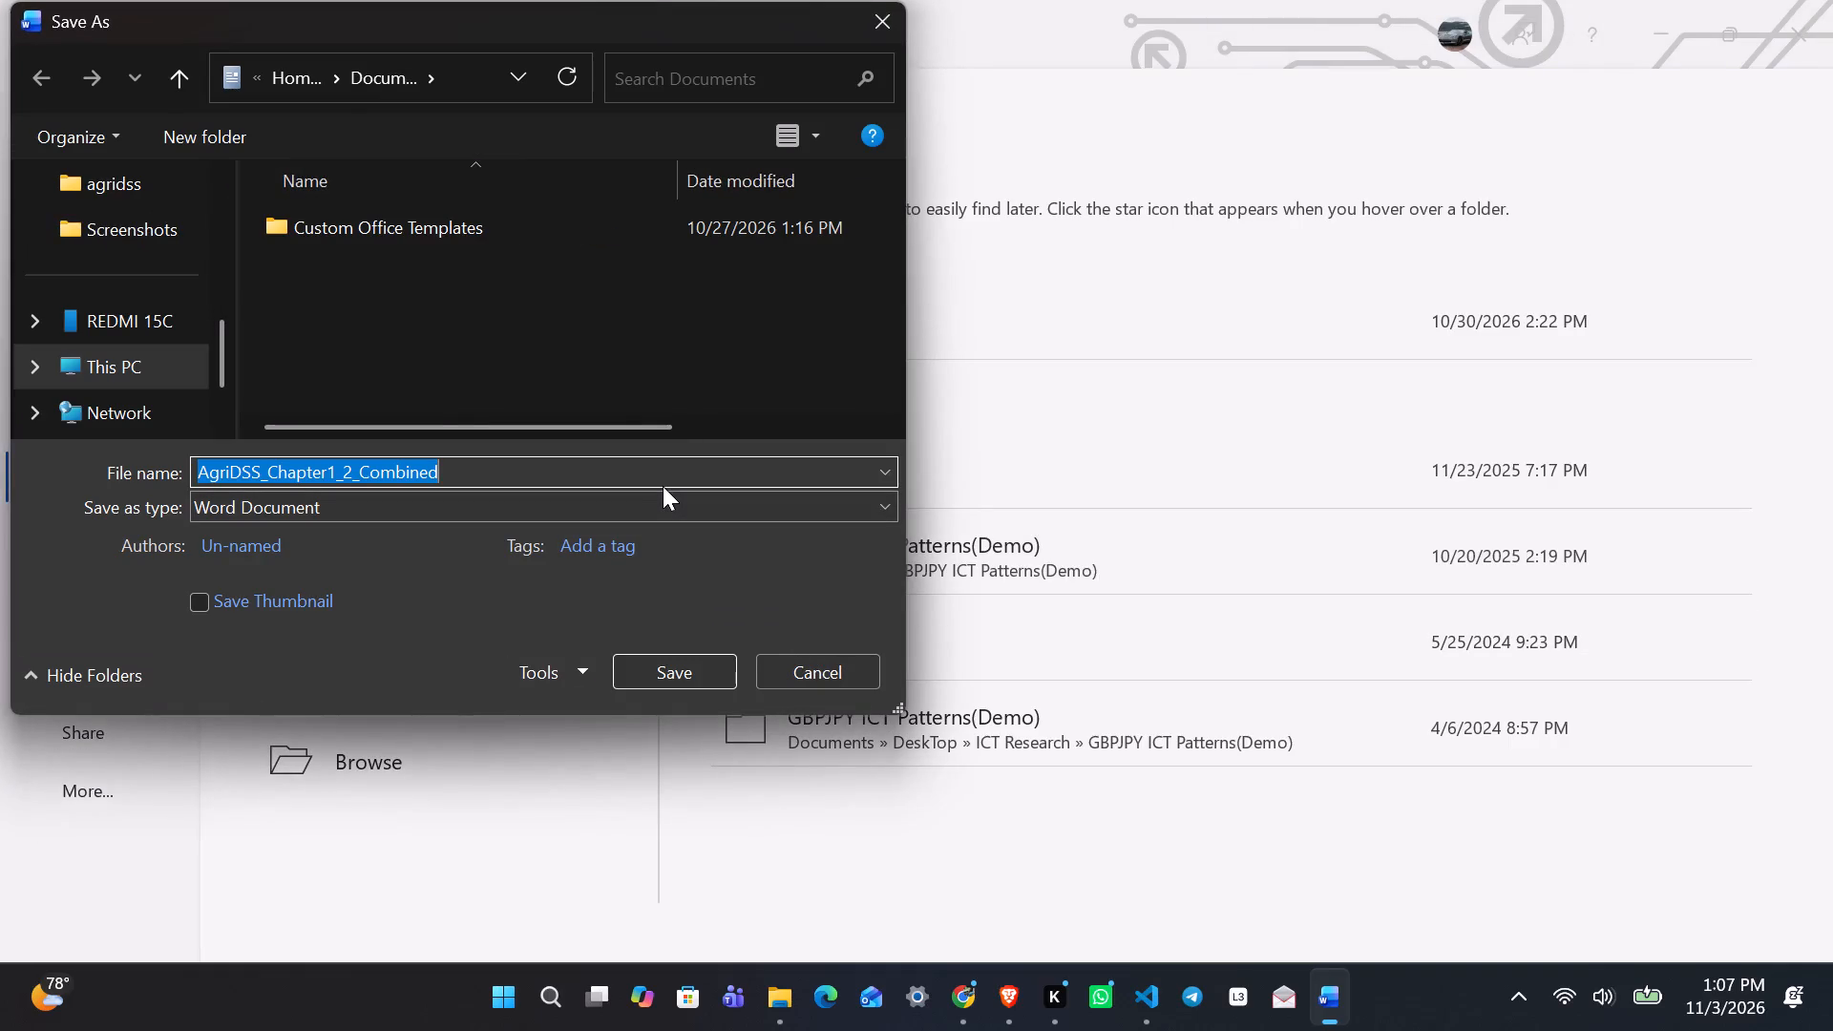
key(BackSpace)
text(my)
key(space)
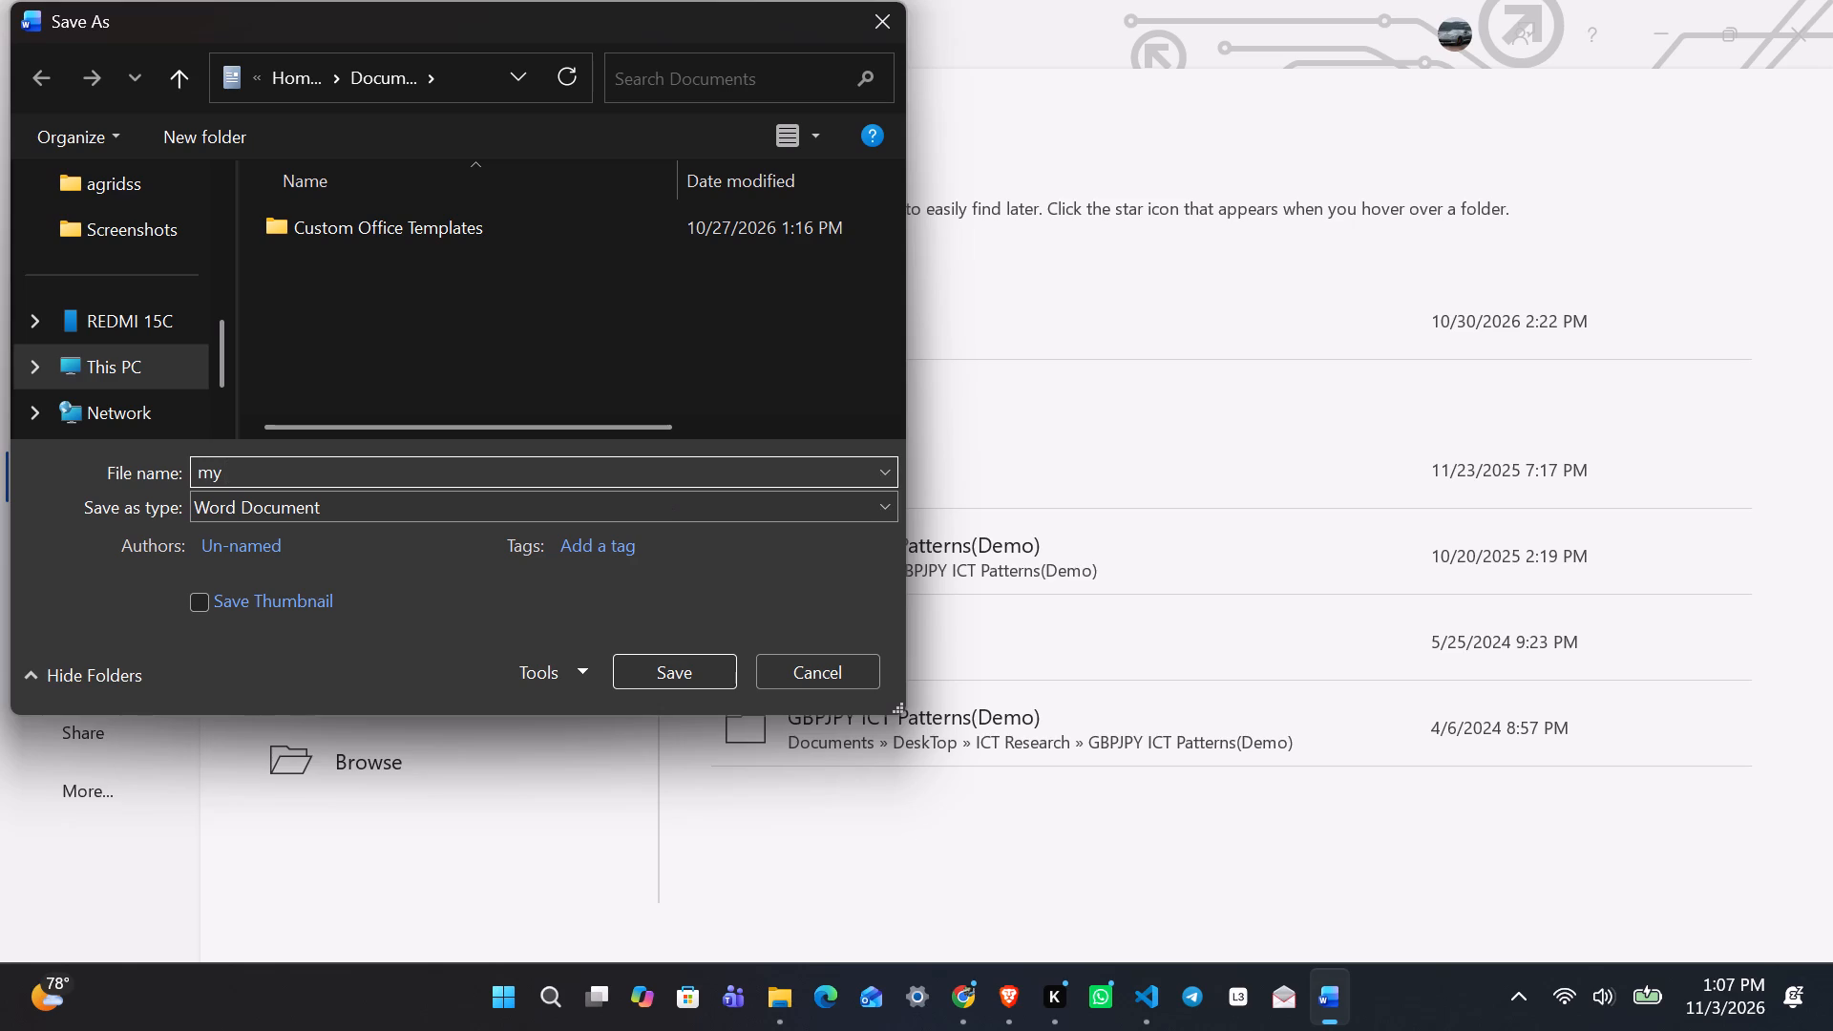
text(proposa)
key(space)
text(1,2)
click(796, 516)
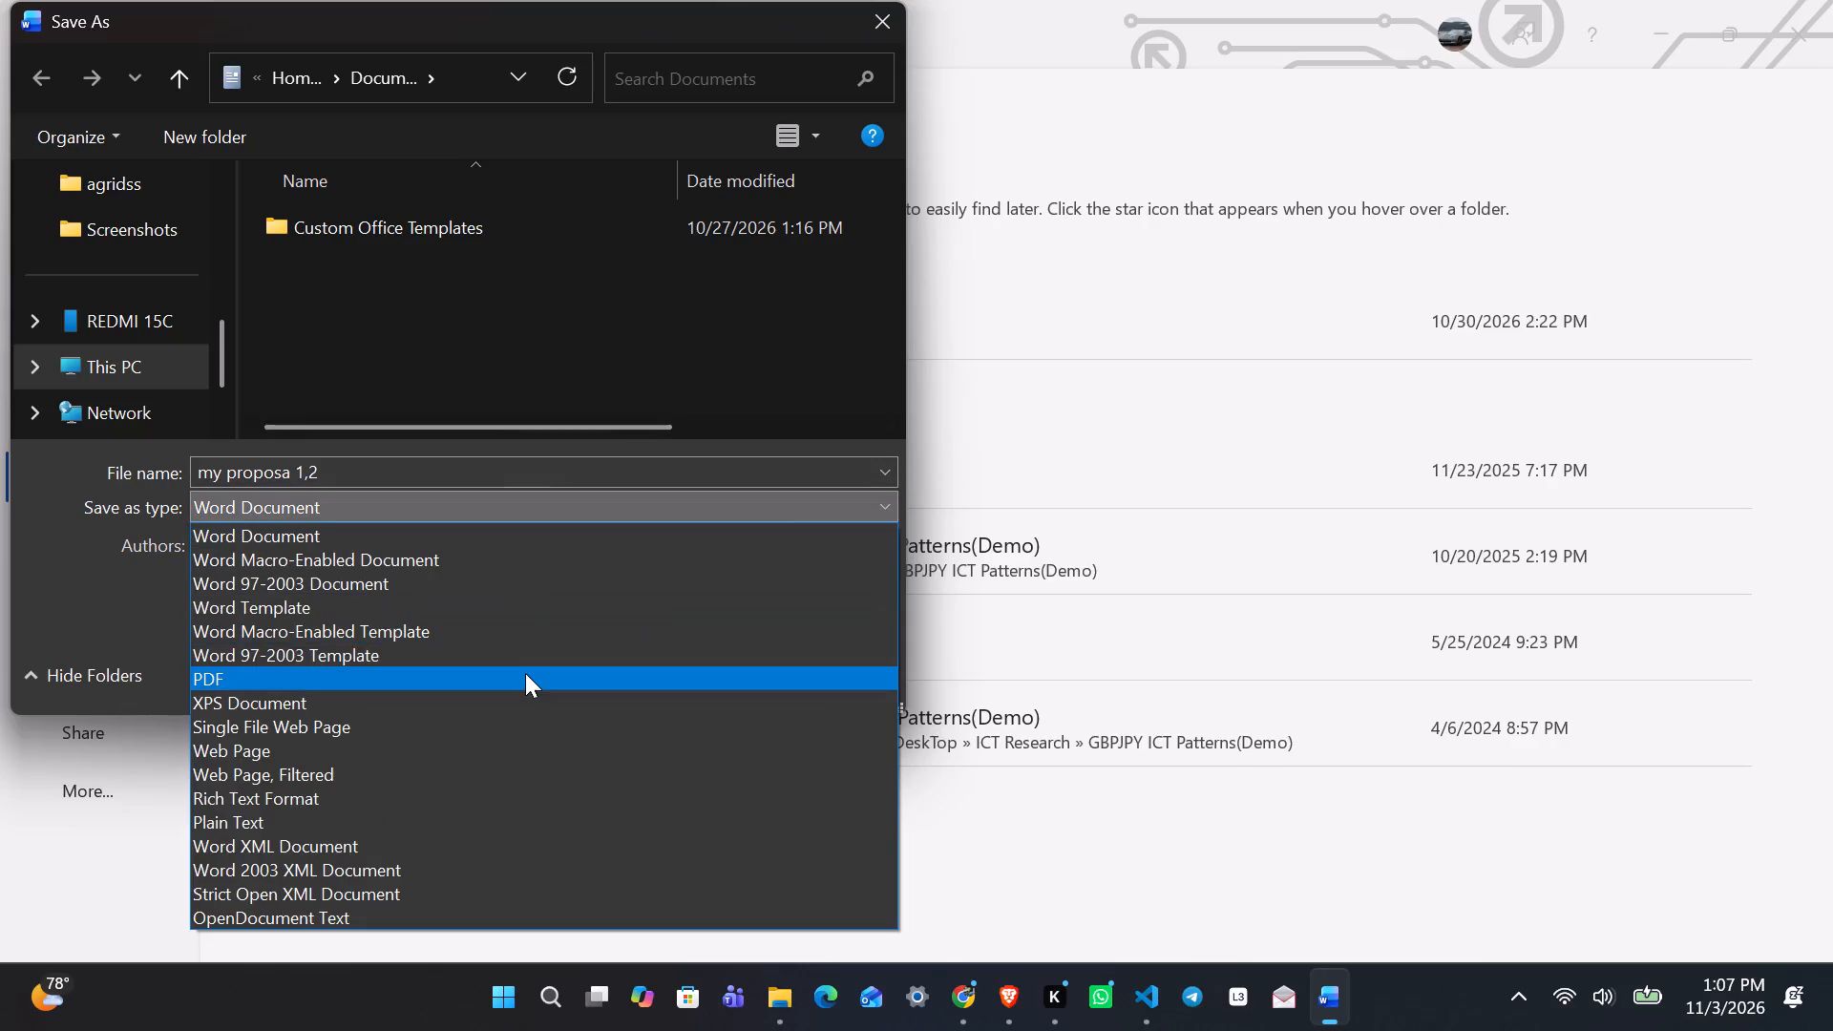
click(507, 675)
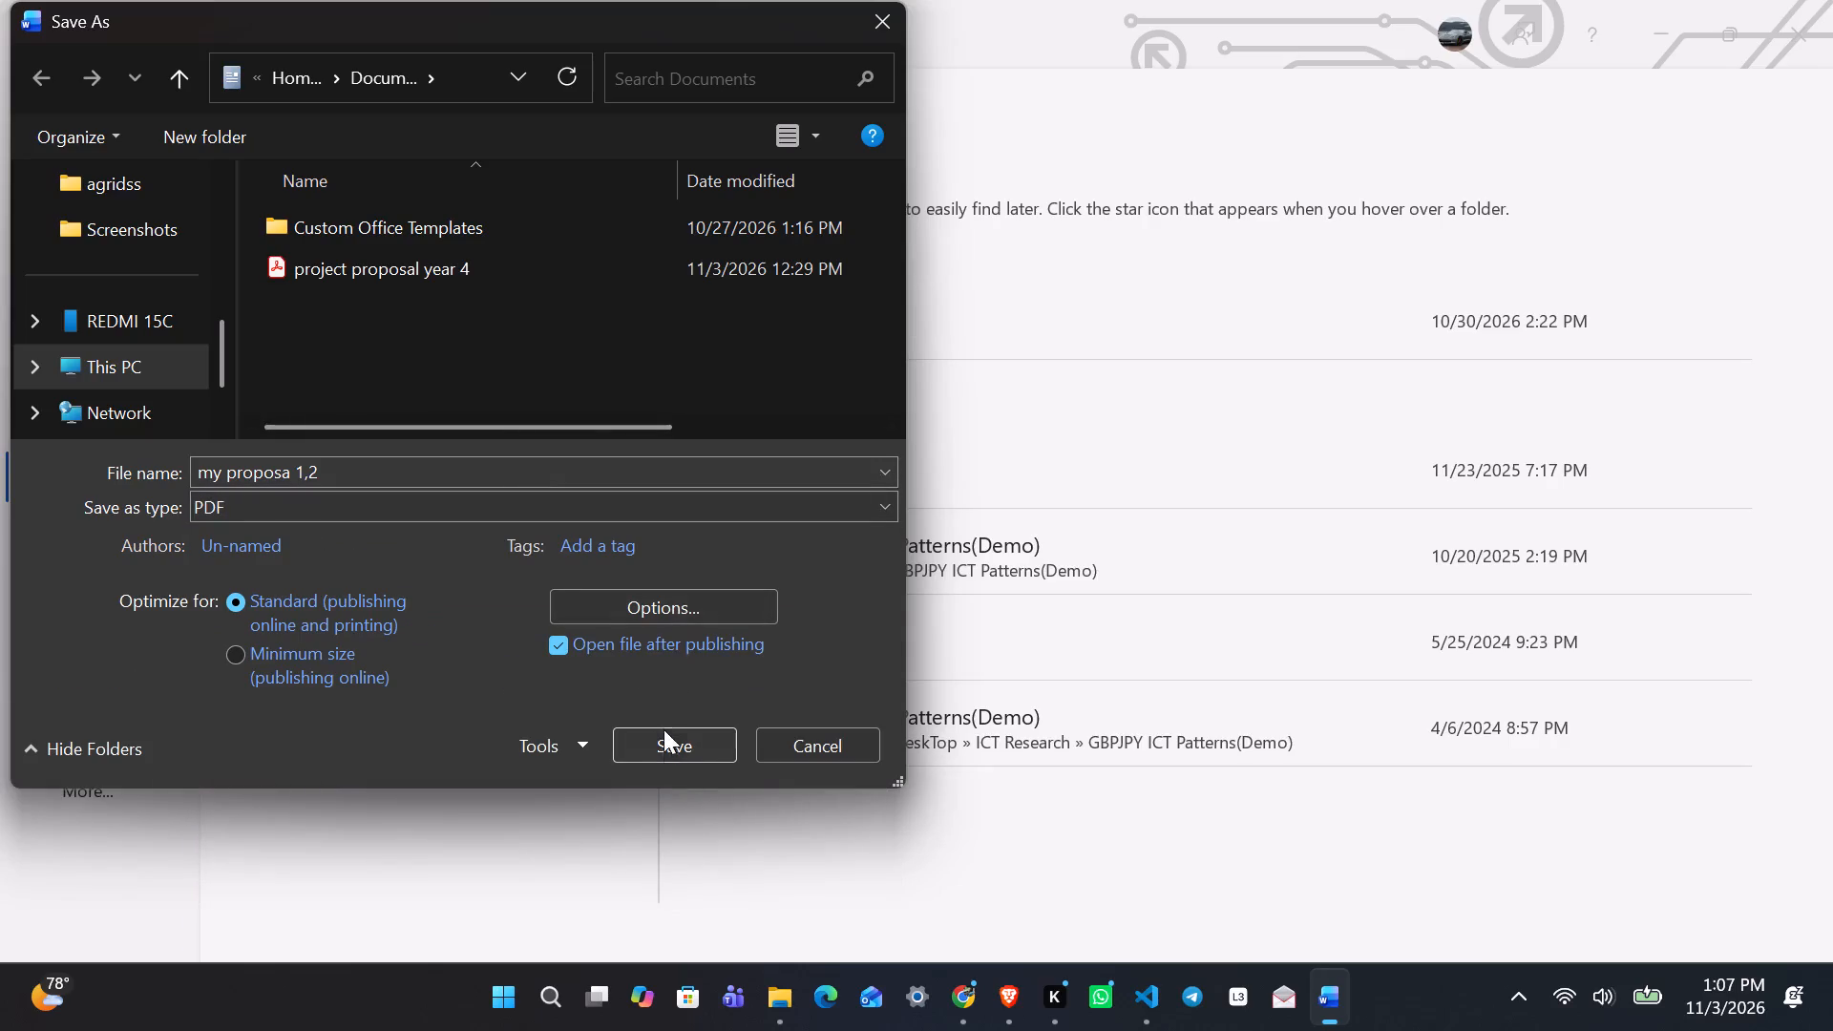
click(664, 742)
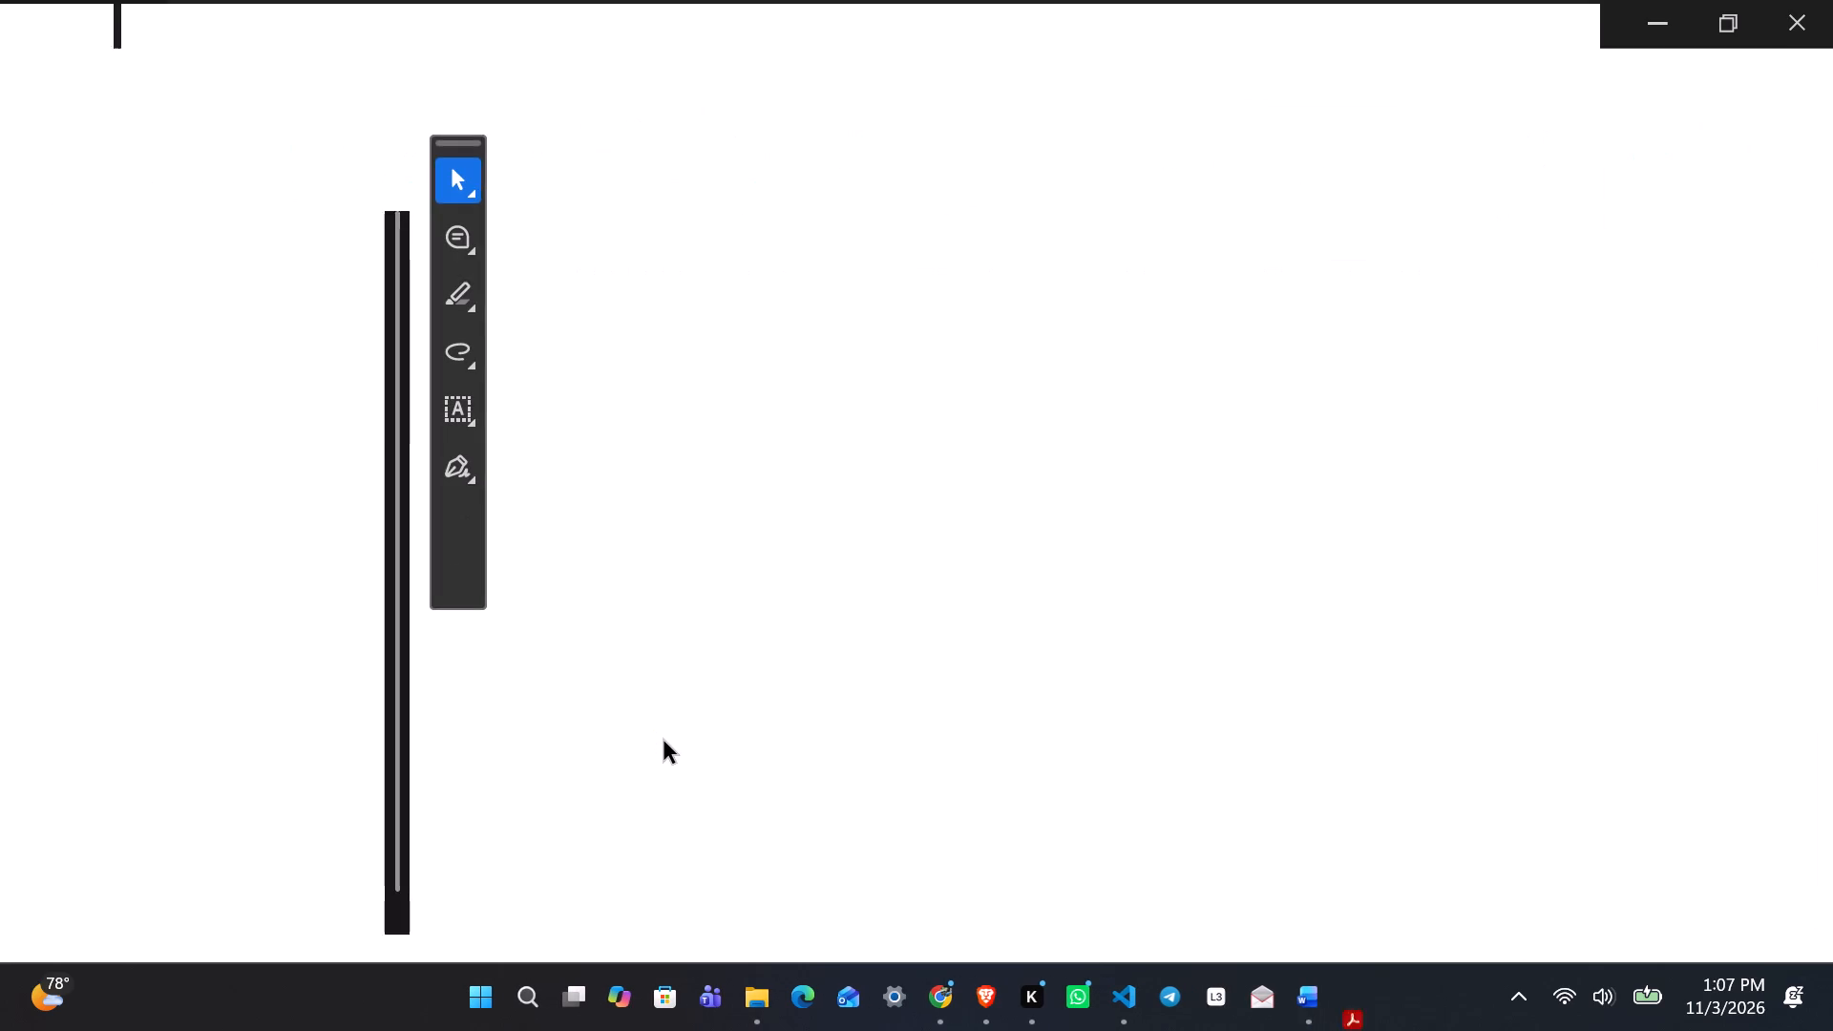
Check the exported PDF's layout from the cover page through the declaration, contents and list of figures to Chapter Two, and close it.
scroll(1411, 675, down, 2)
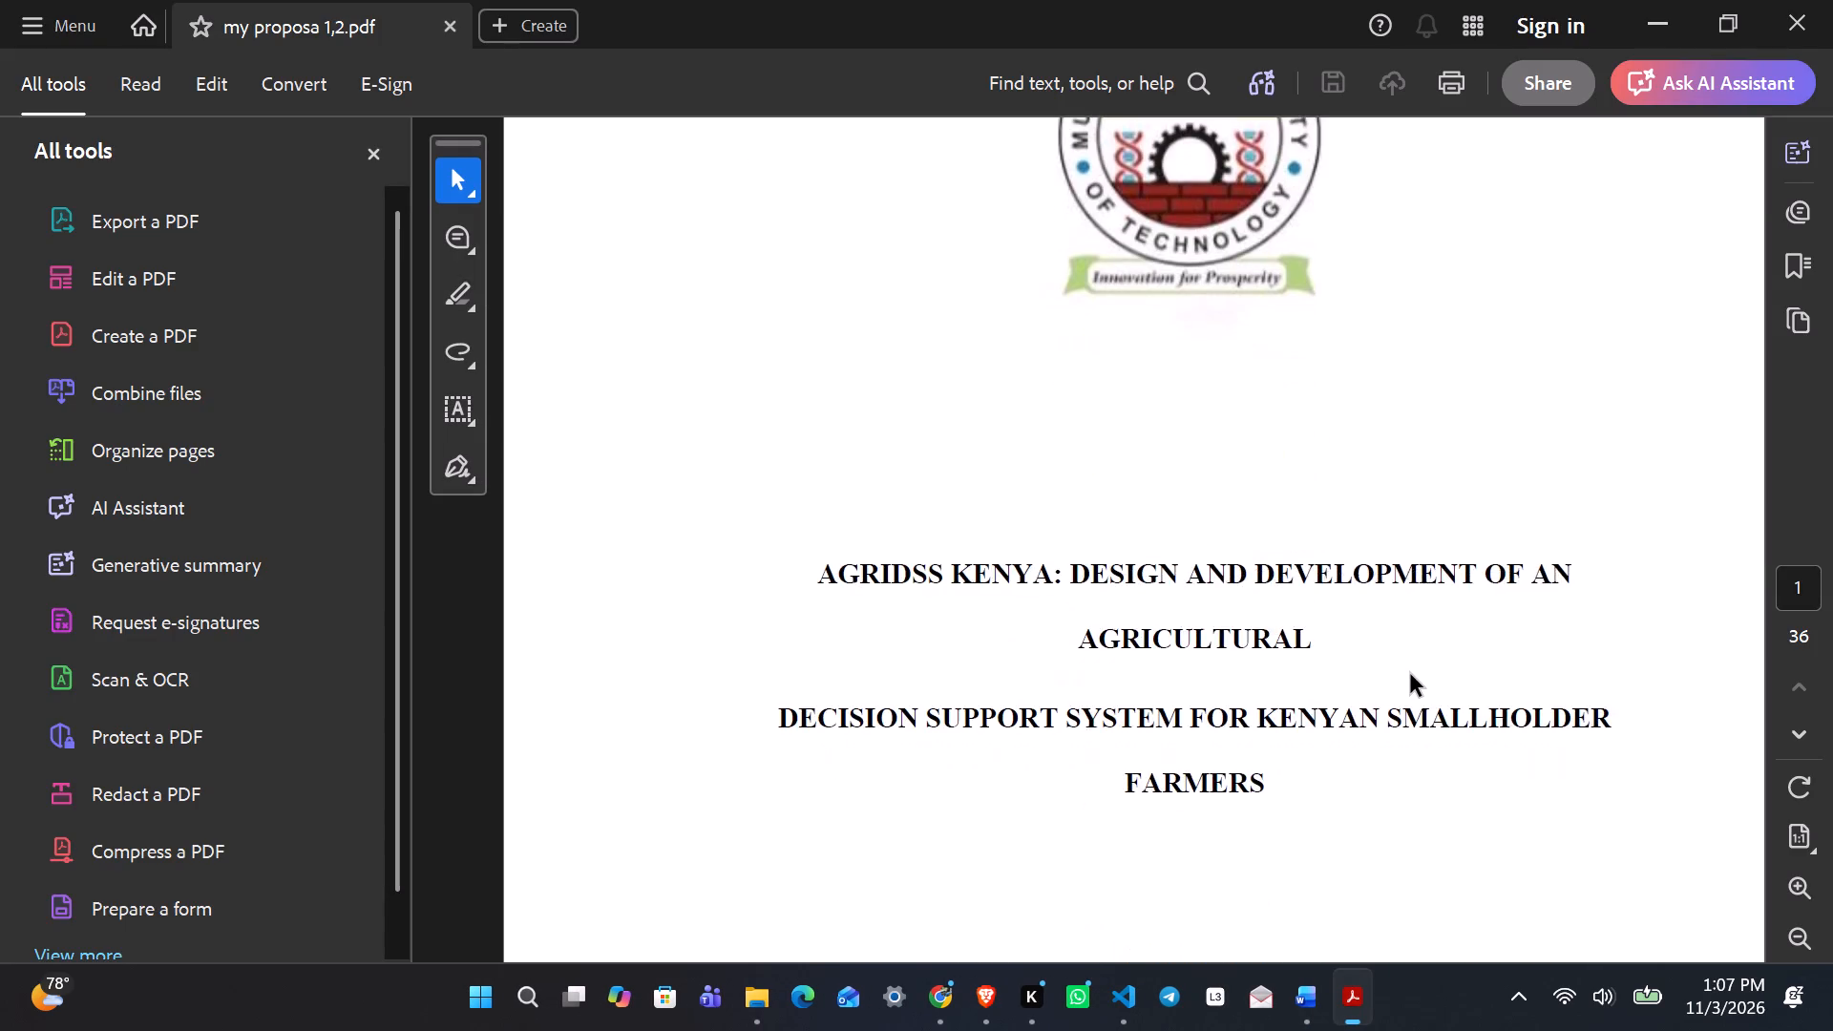
scroll(1411, 675, down, 4)
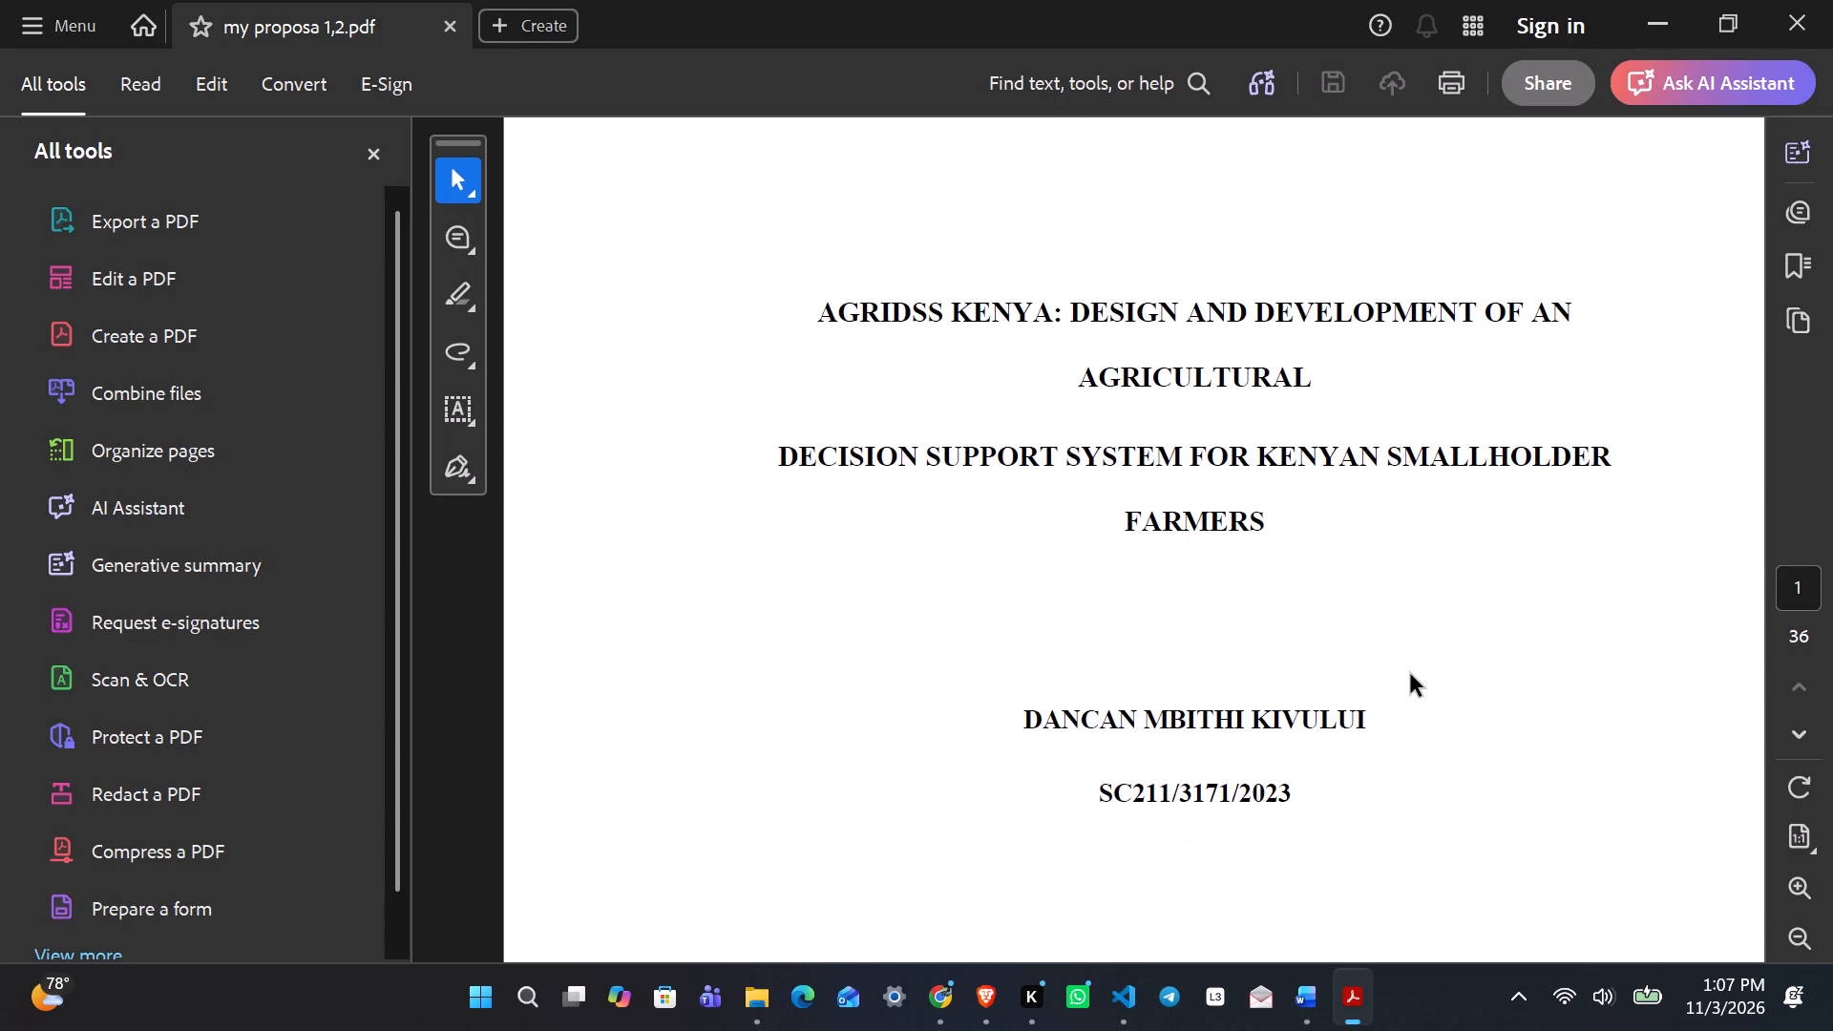
scroll(1411, 675, down, 5)
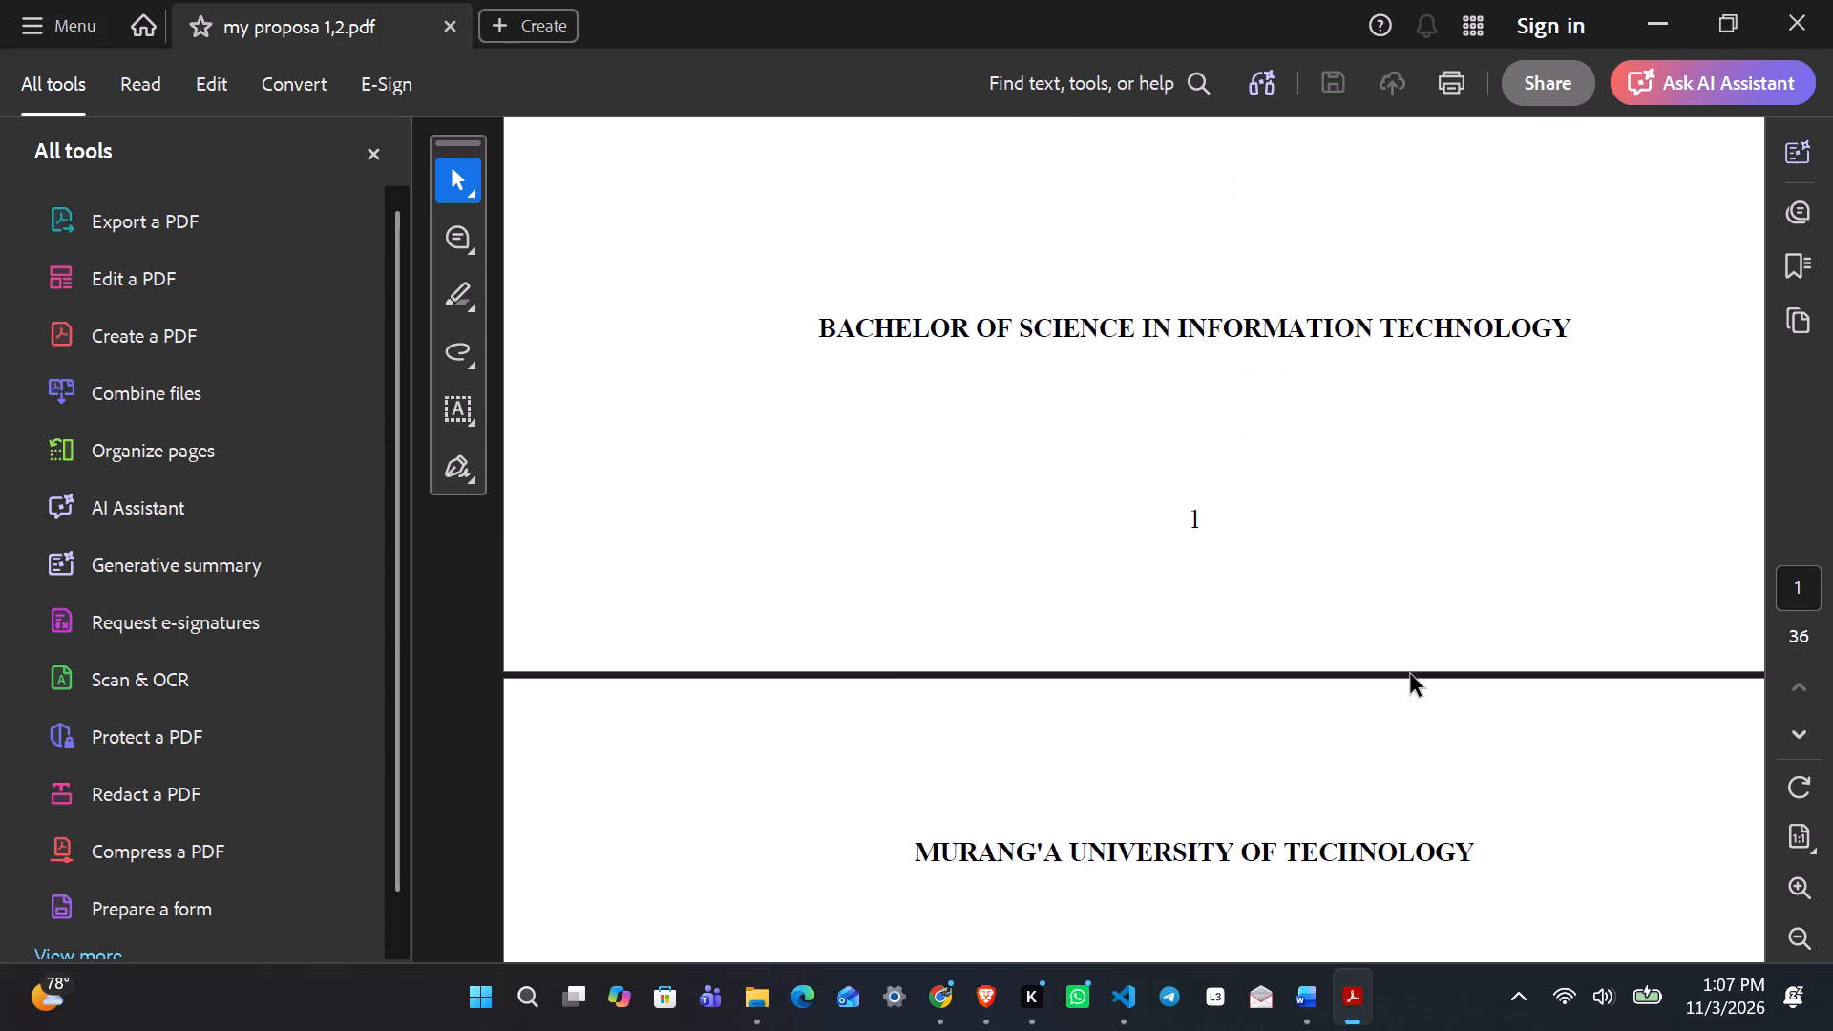
scroll(1411, 675, up, 1)
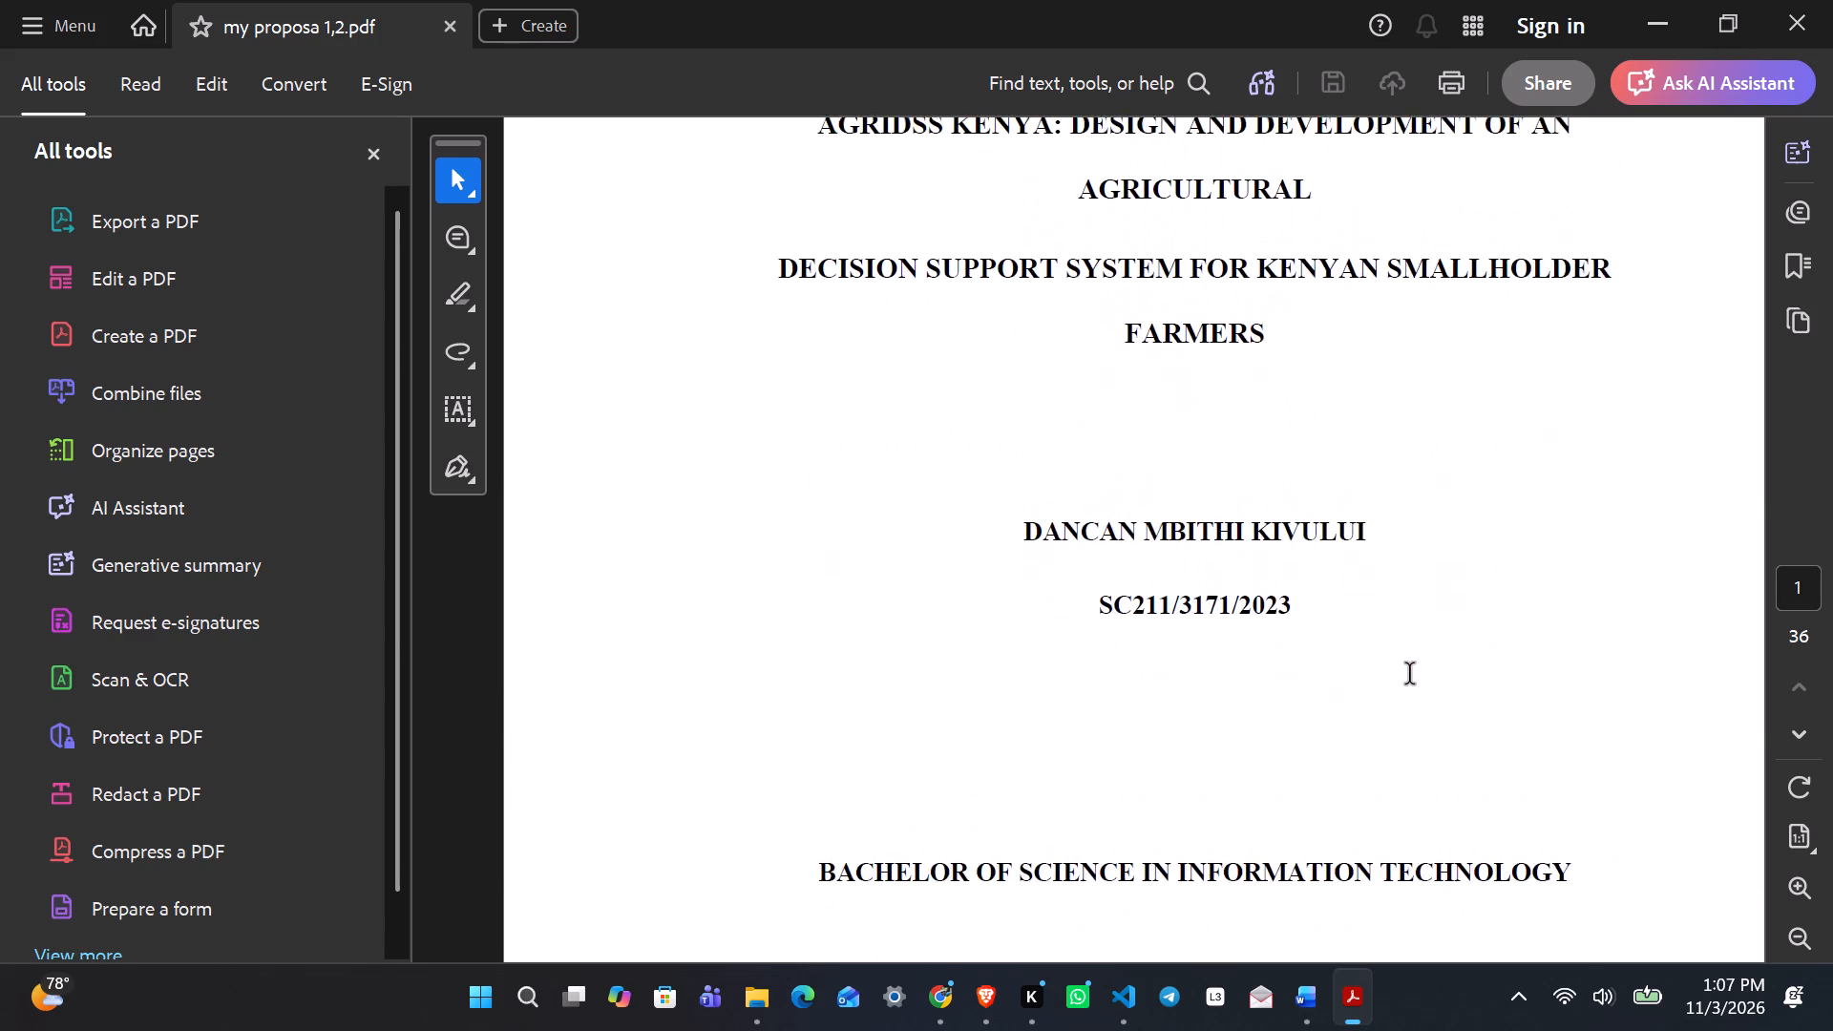
scroll(1411, 675, down, 1)
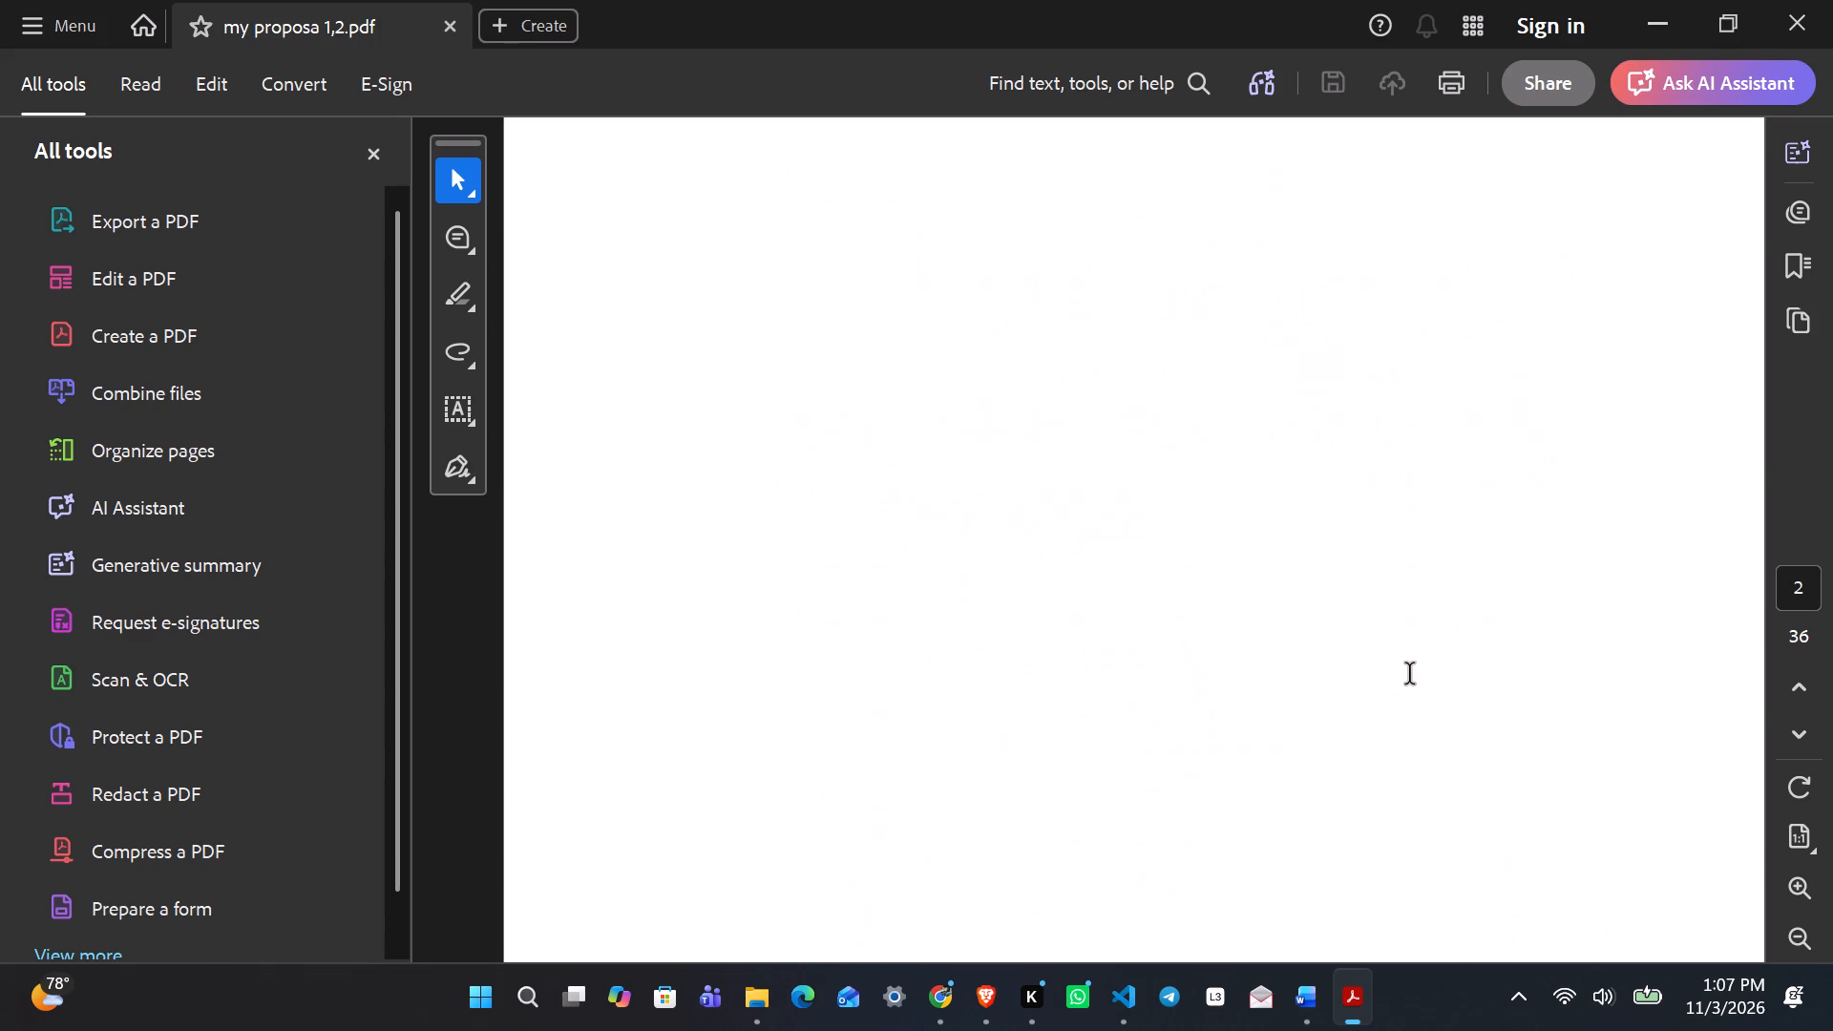
scroll(1411, 675, down, 2)
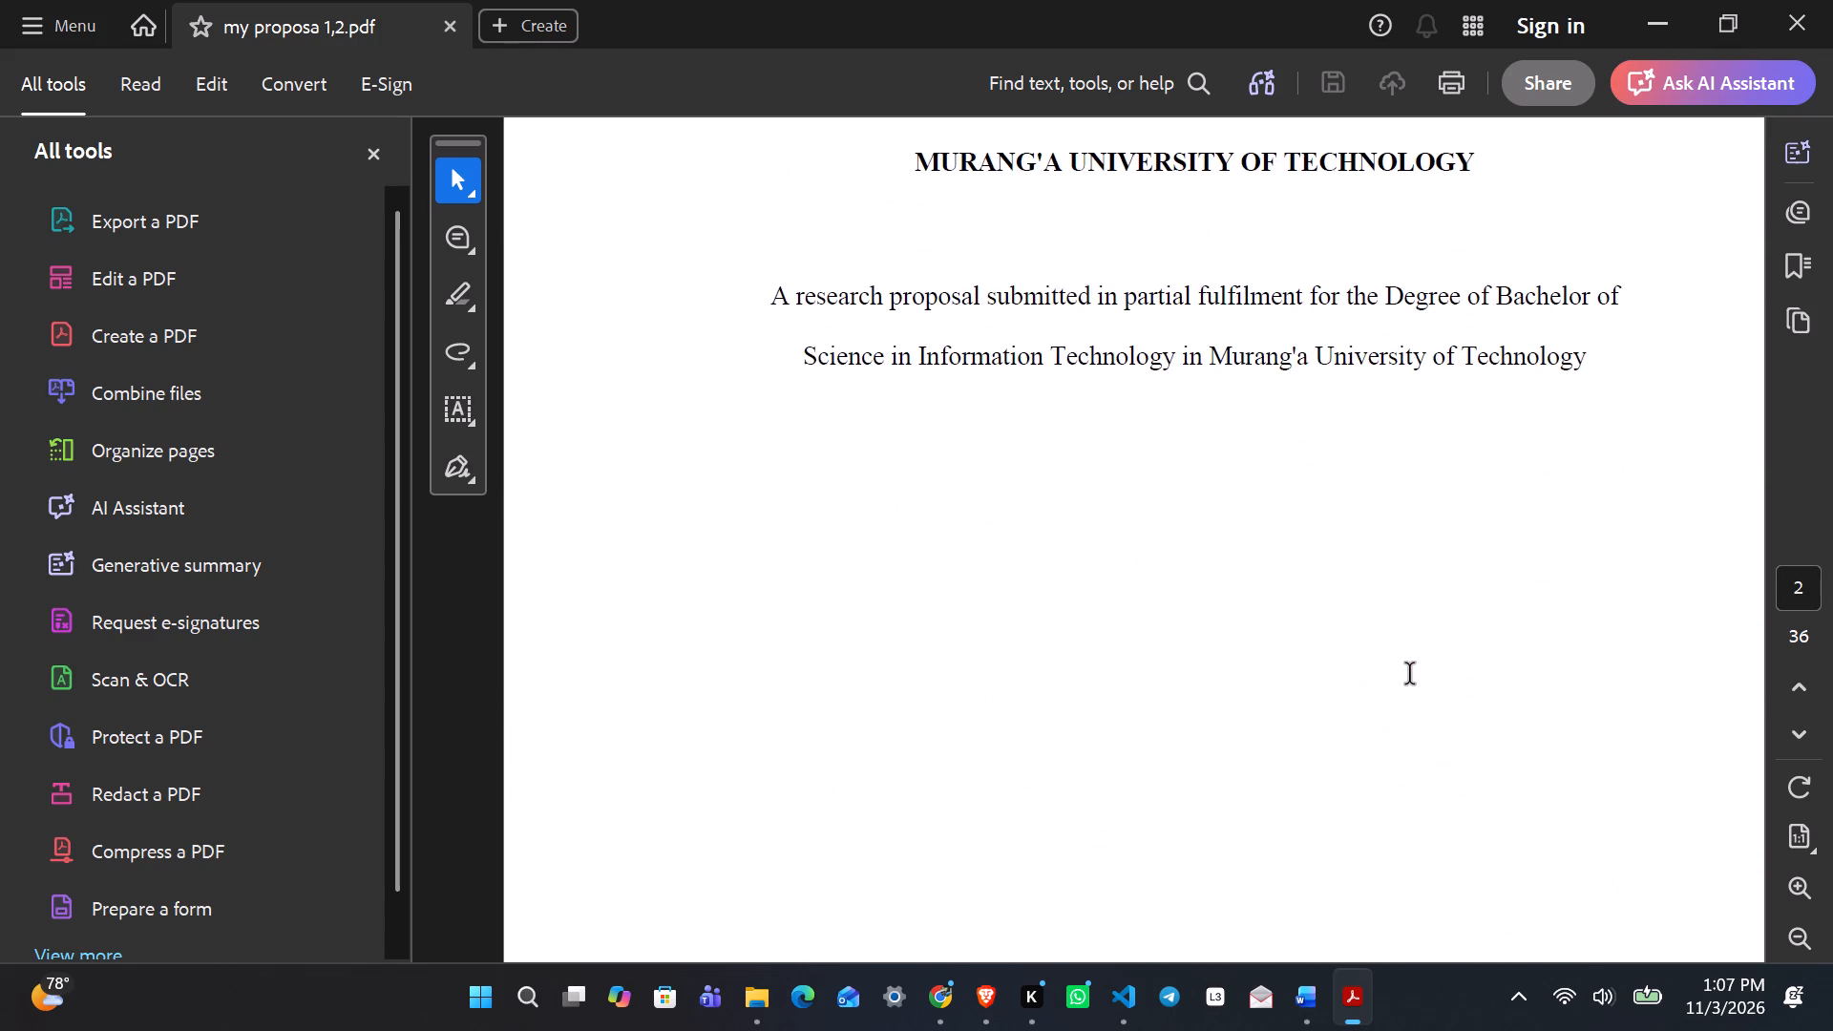
scroll(1411, 675, down, 6)
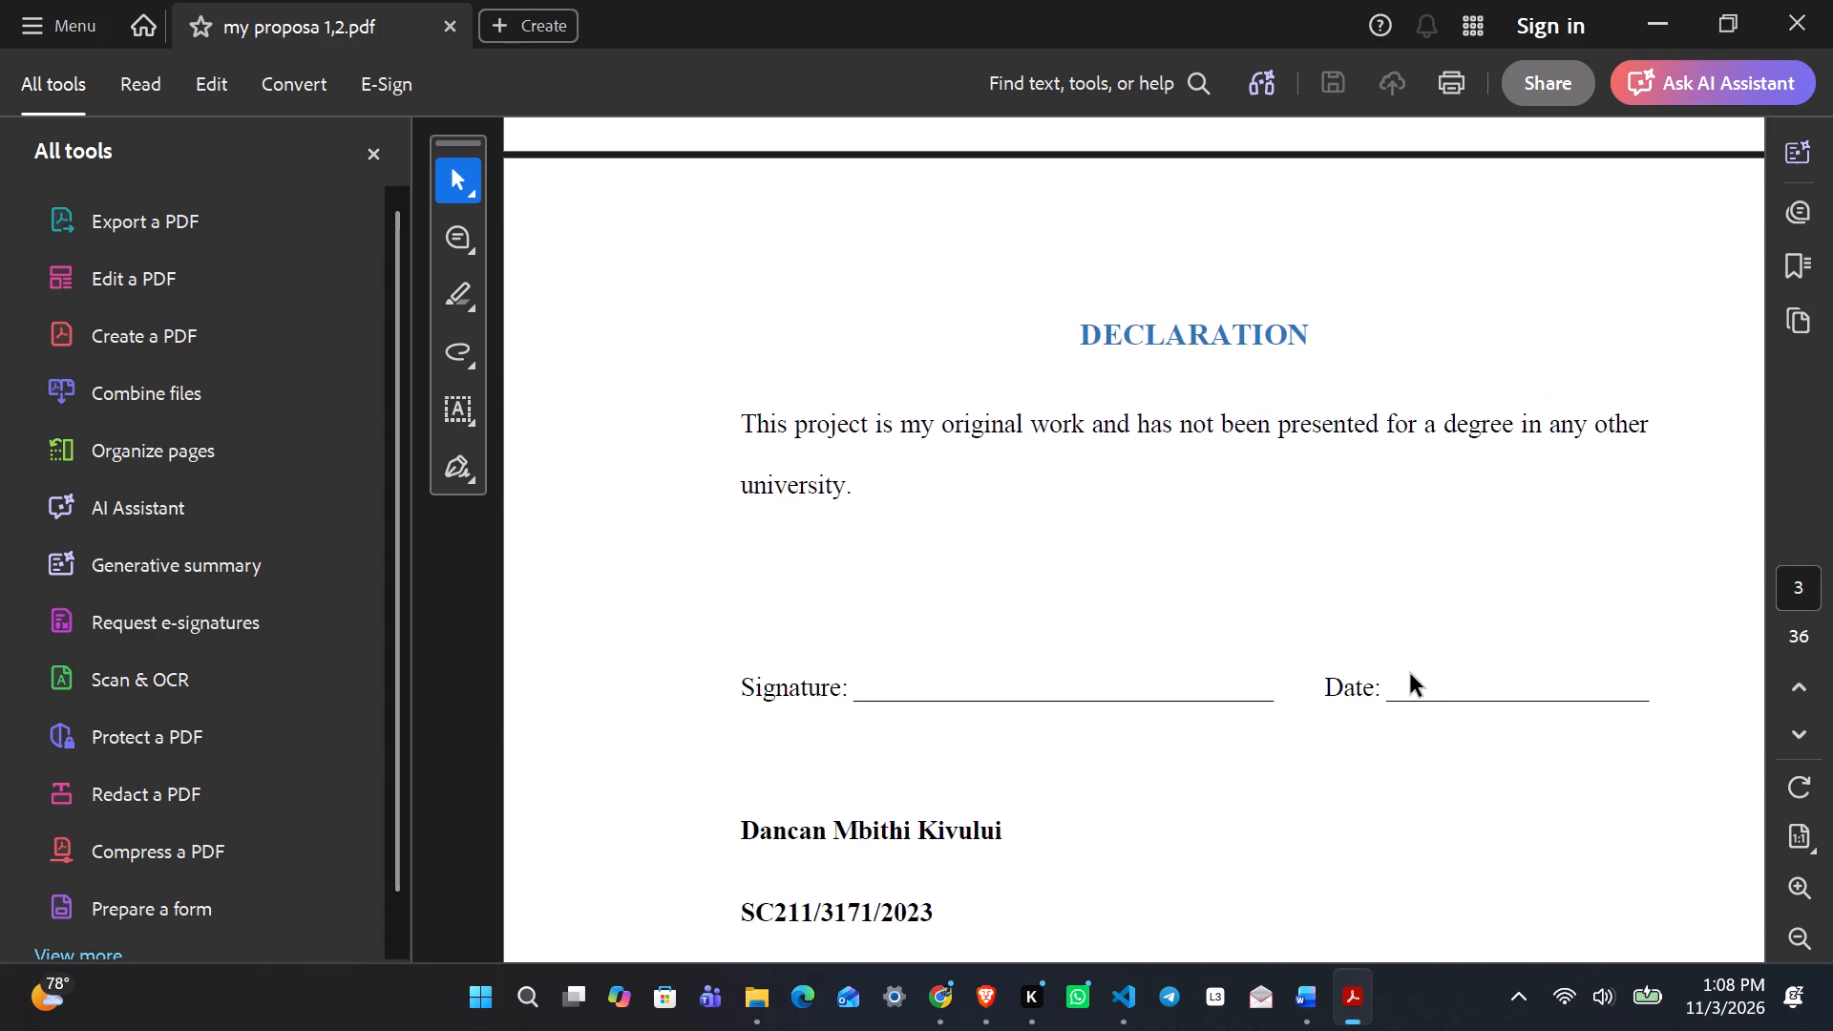
scroll(1411, 675, down, 8)
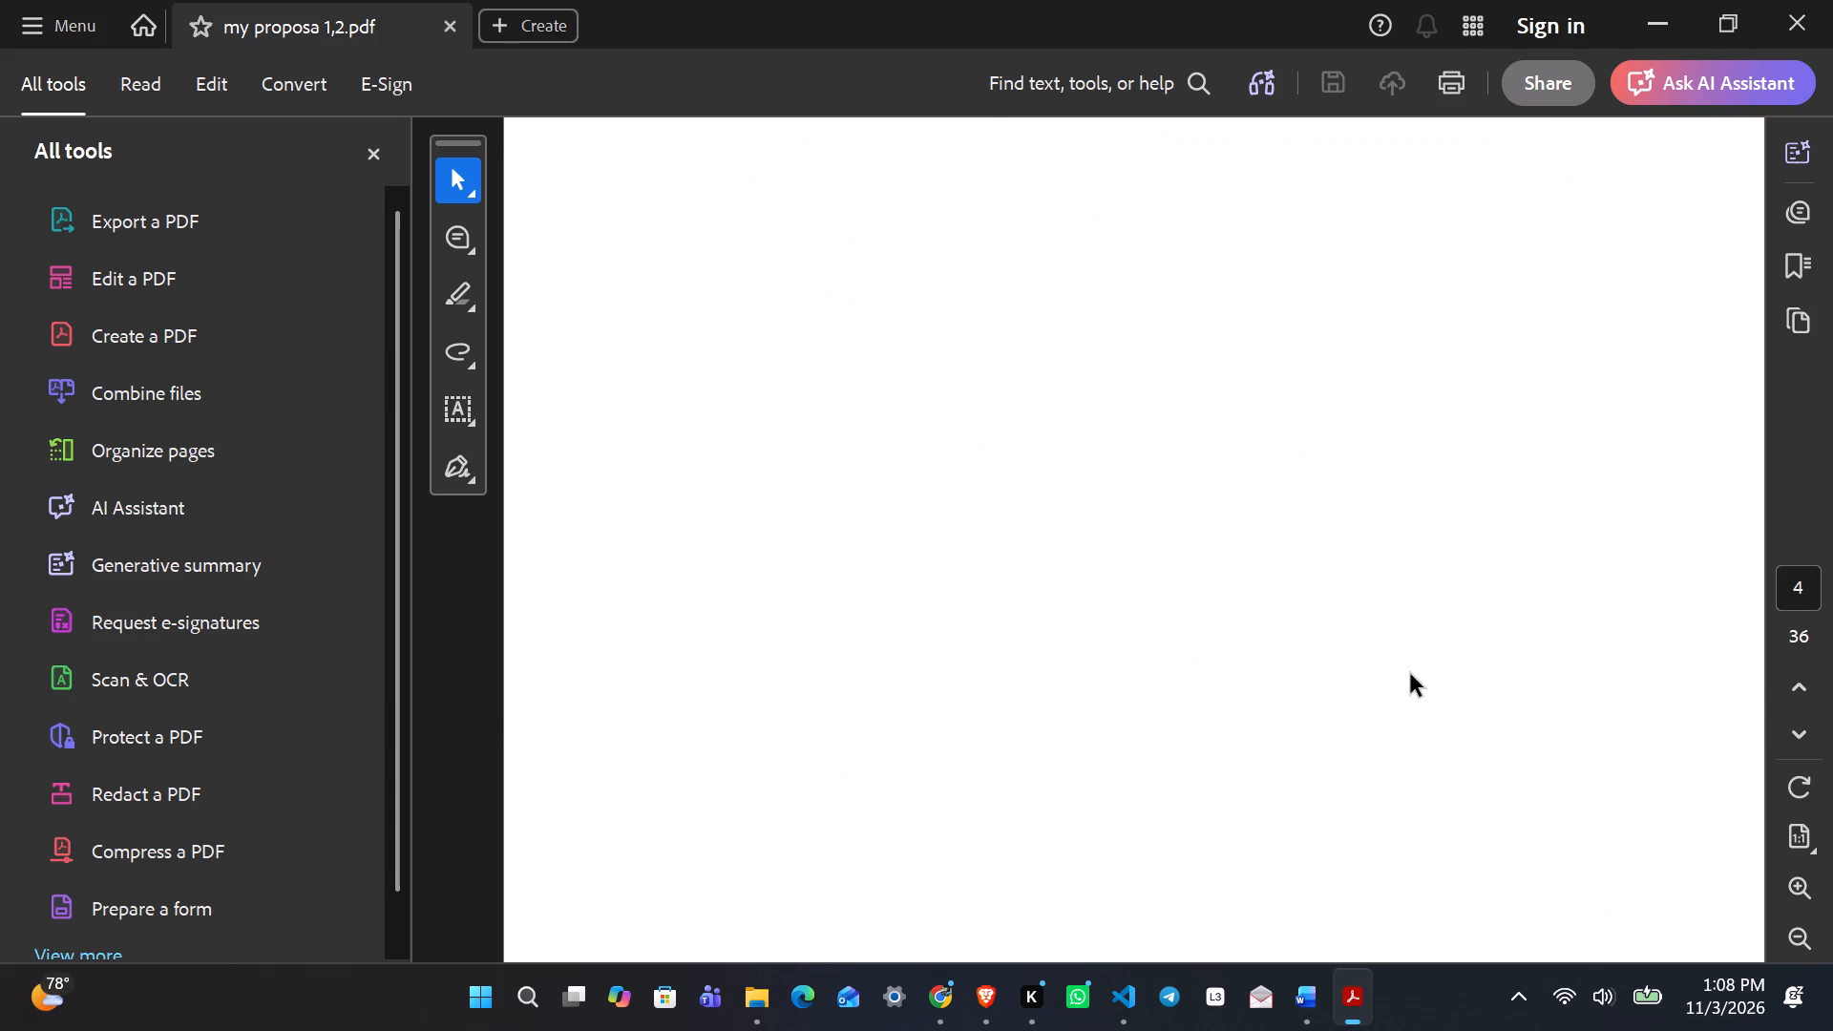
scroll(1411, 675, down, 8)
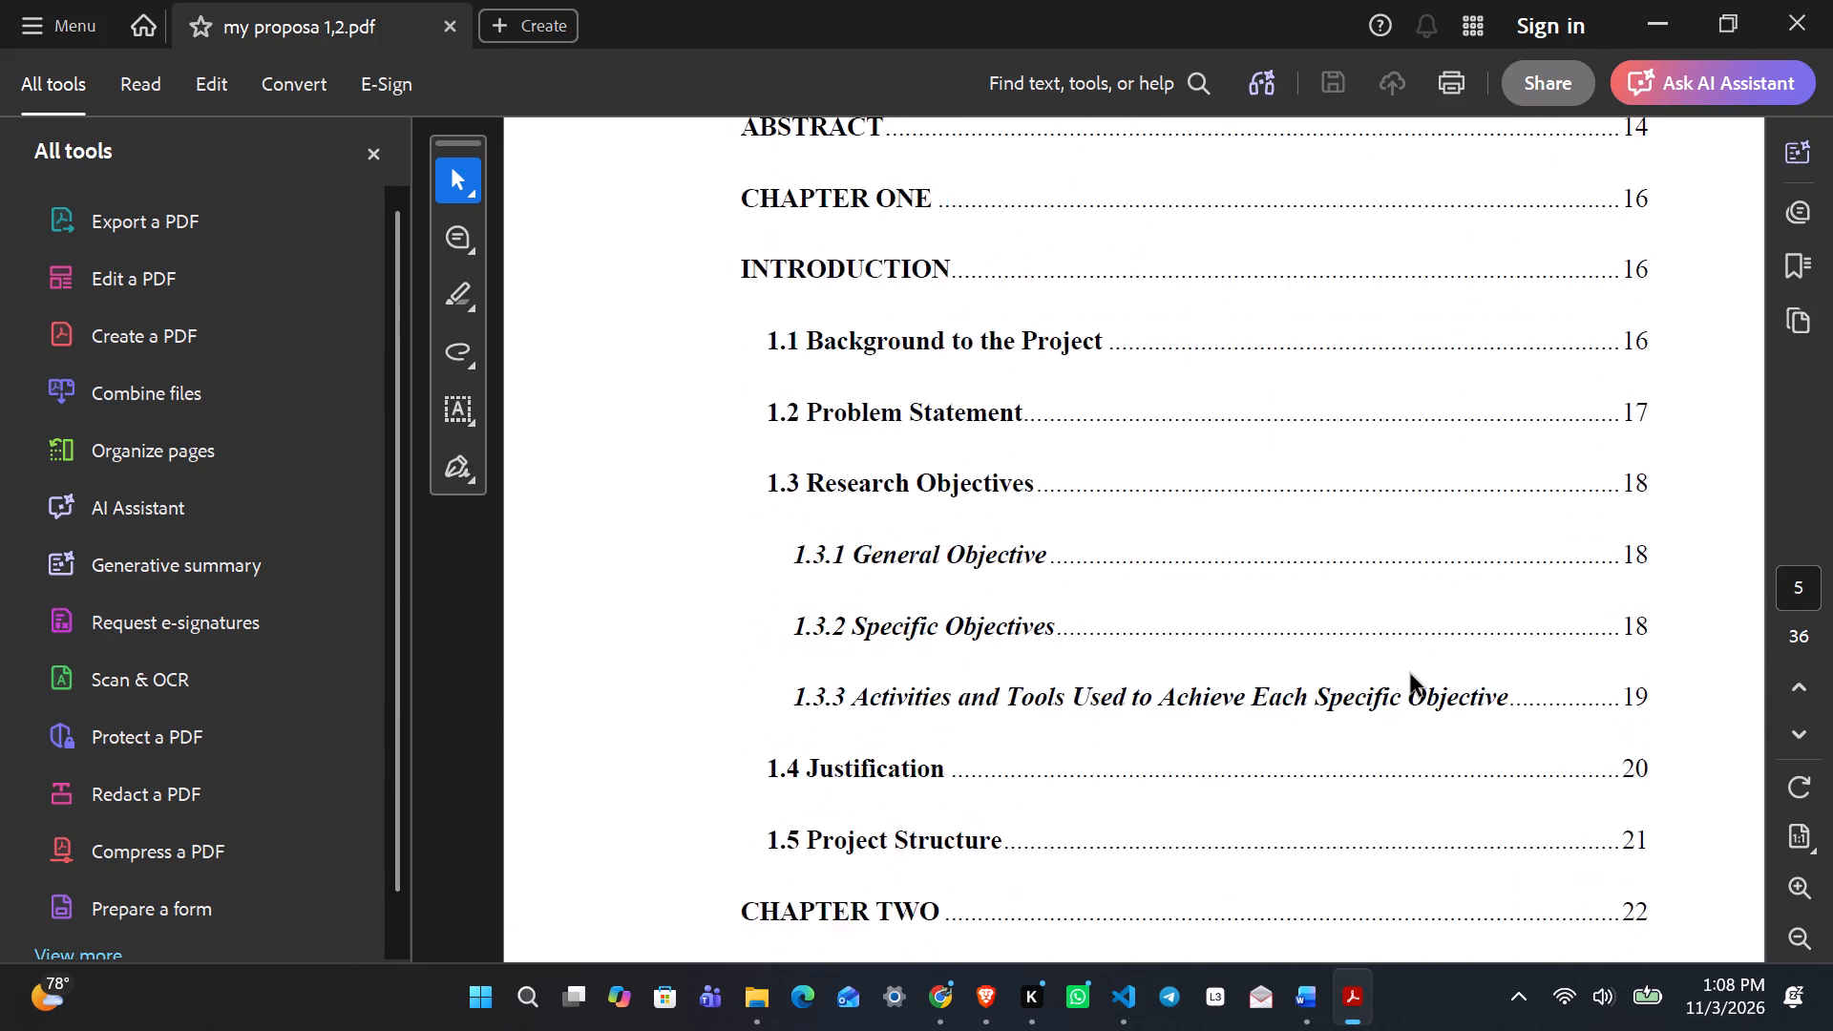
scroll(1411, 675, down, 8)
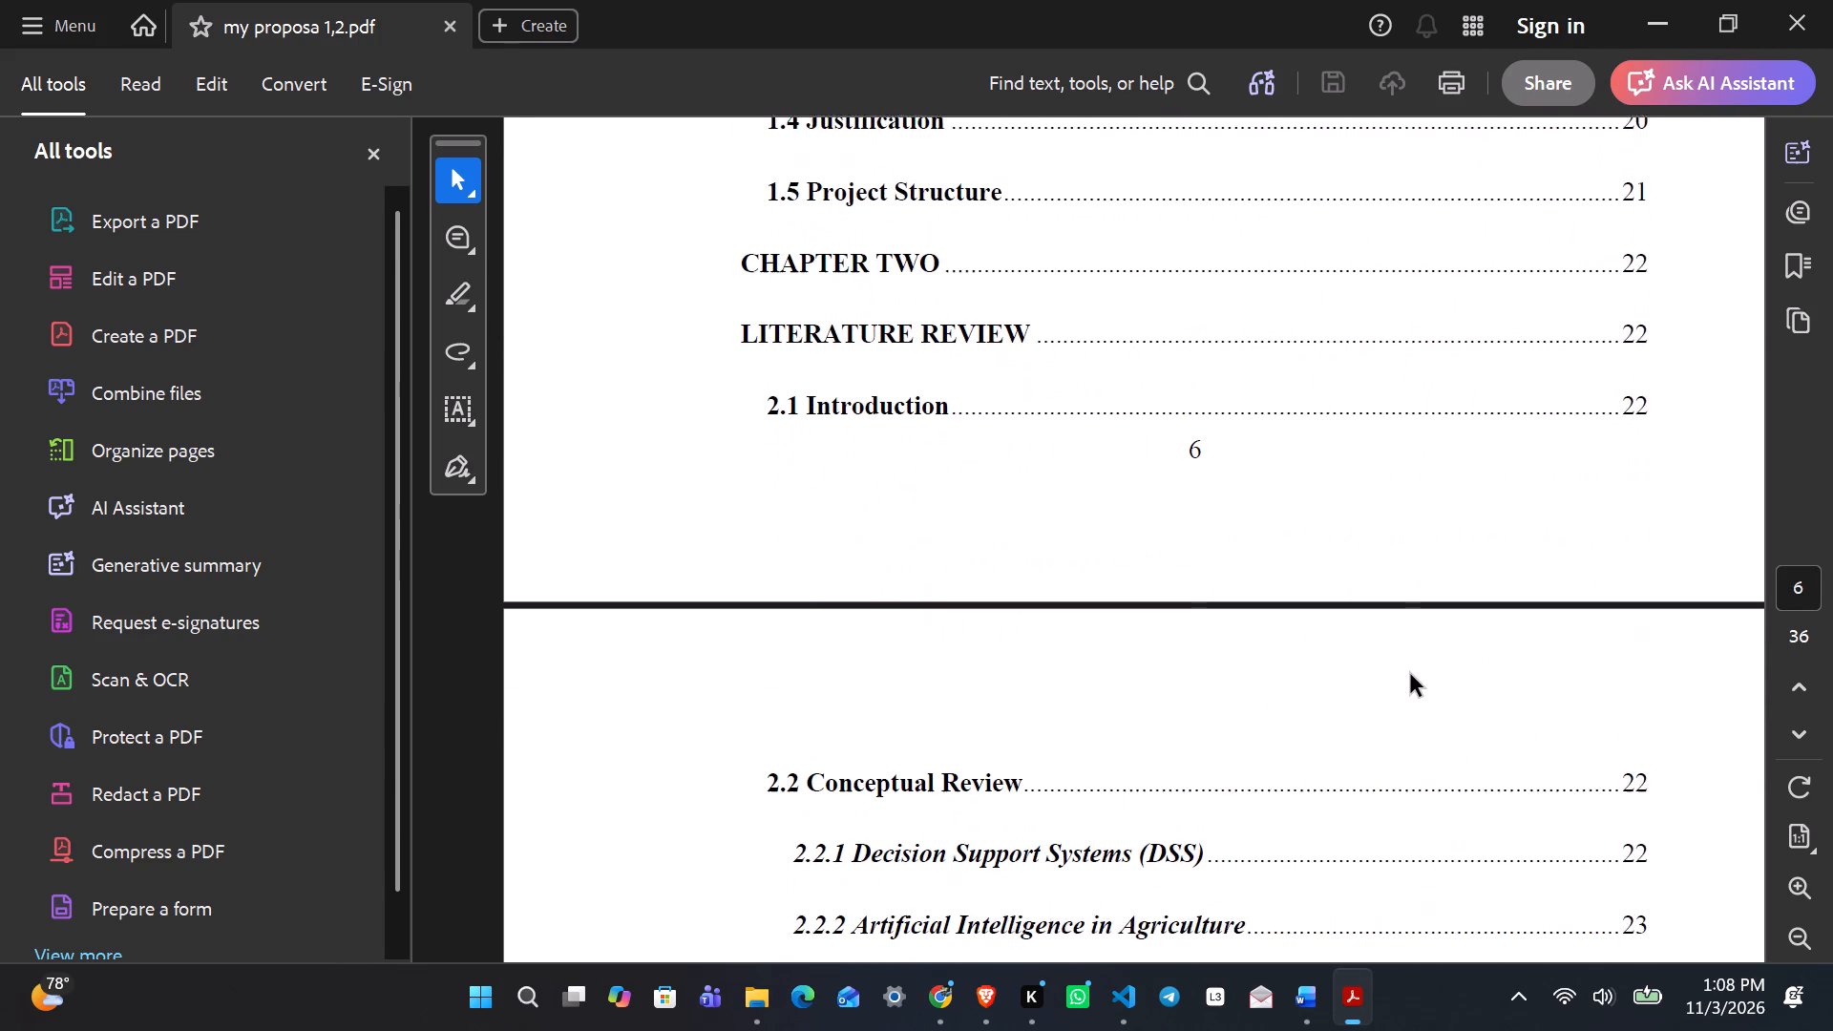
scroll(1411, 675, down, 4)
scroll(1411, 675, up, 1)
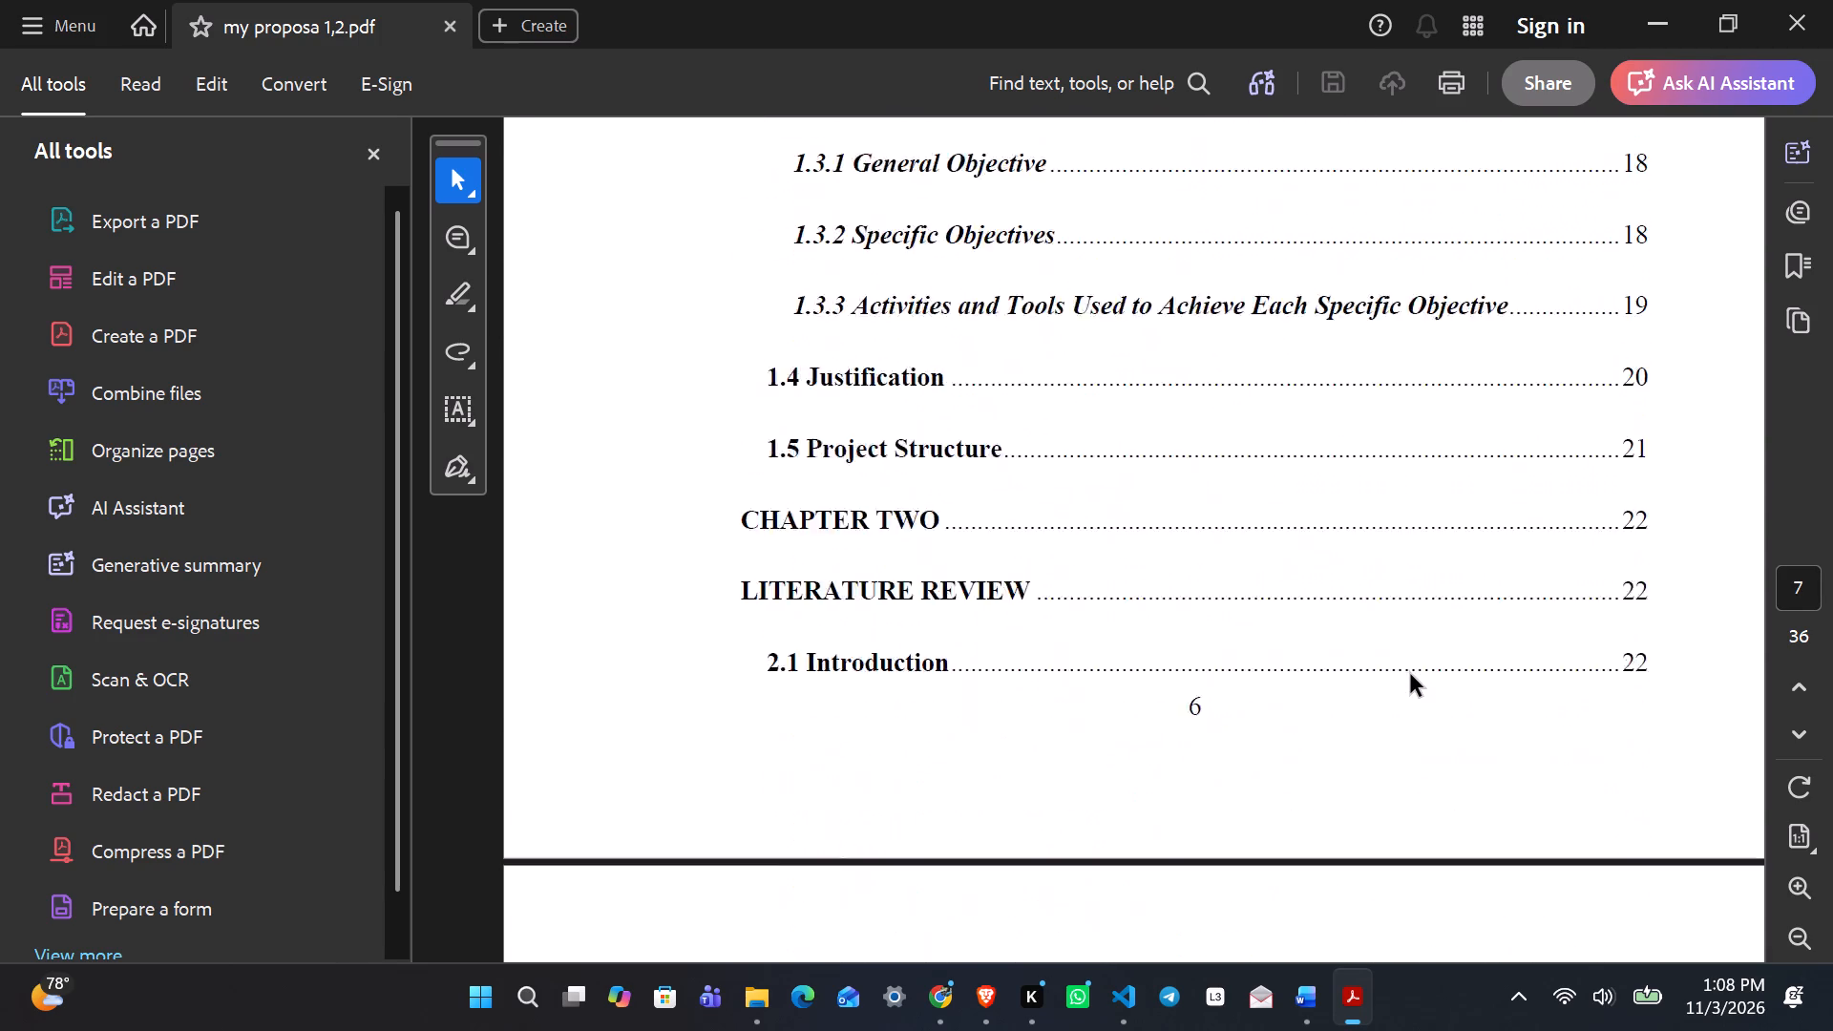
scroll(1411, 675, down, 1)
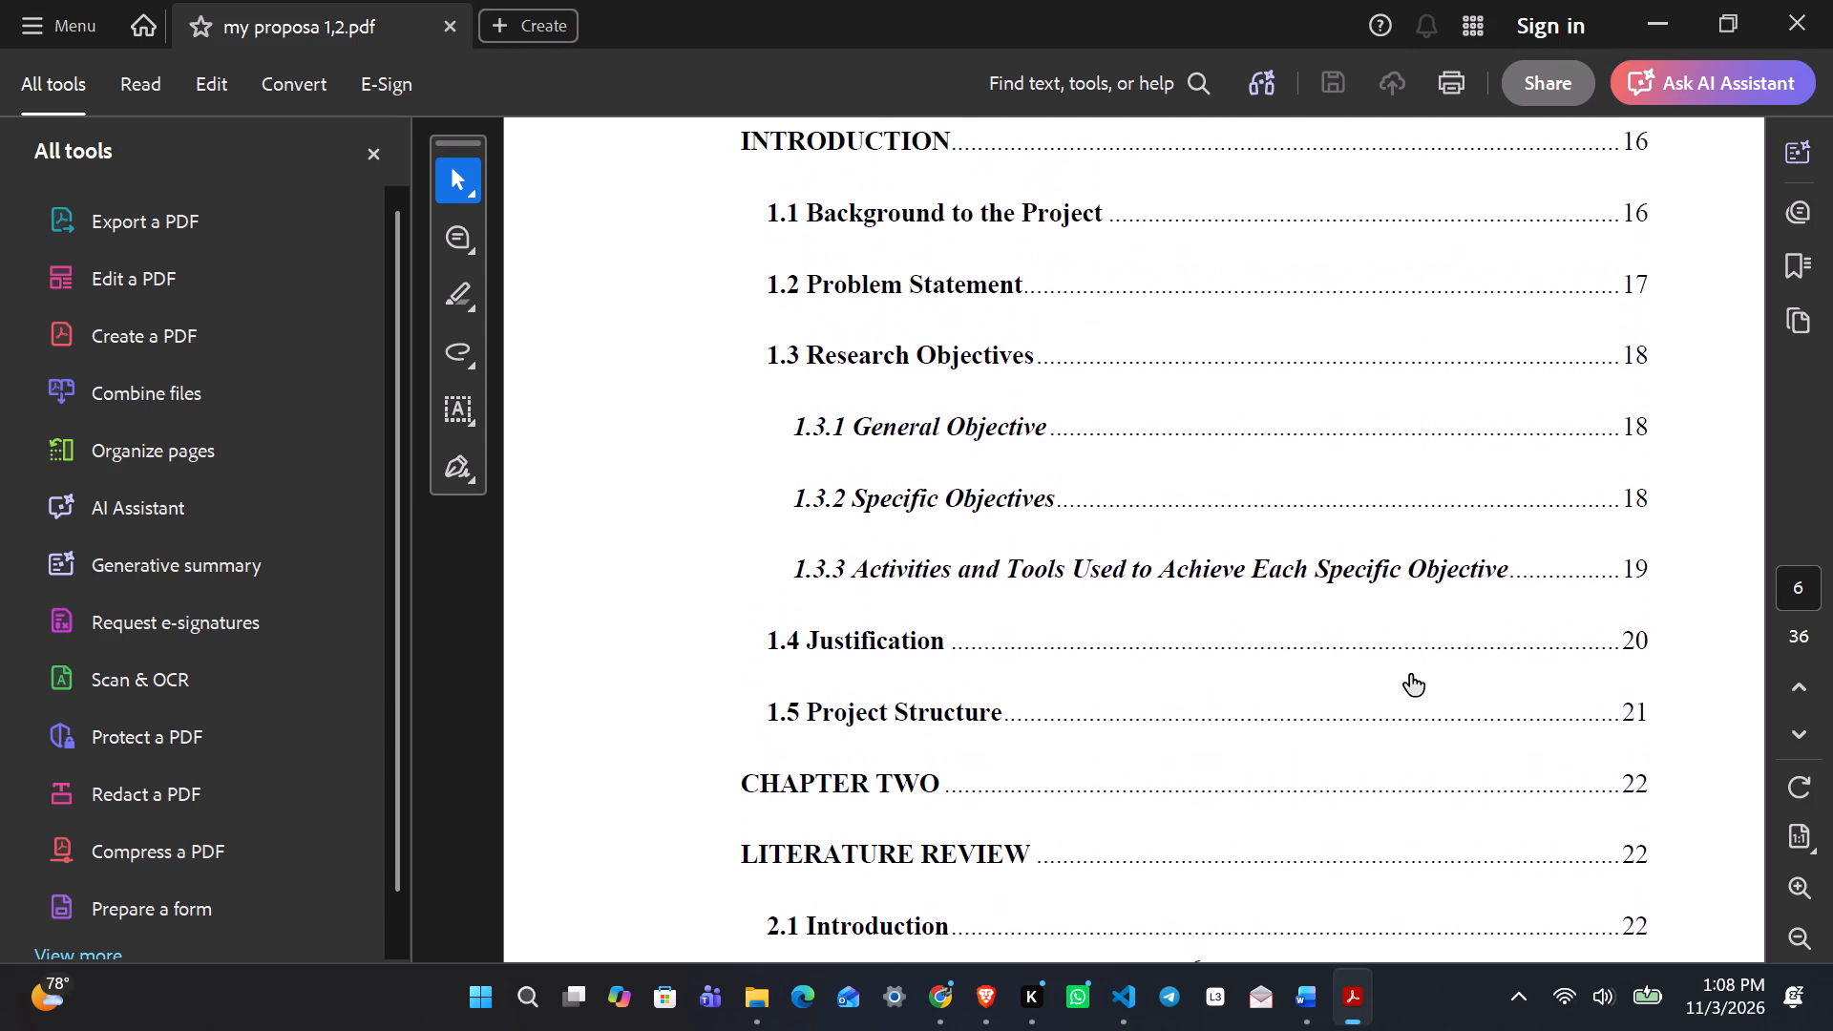
scroll(1411, 675, down, 6)
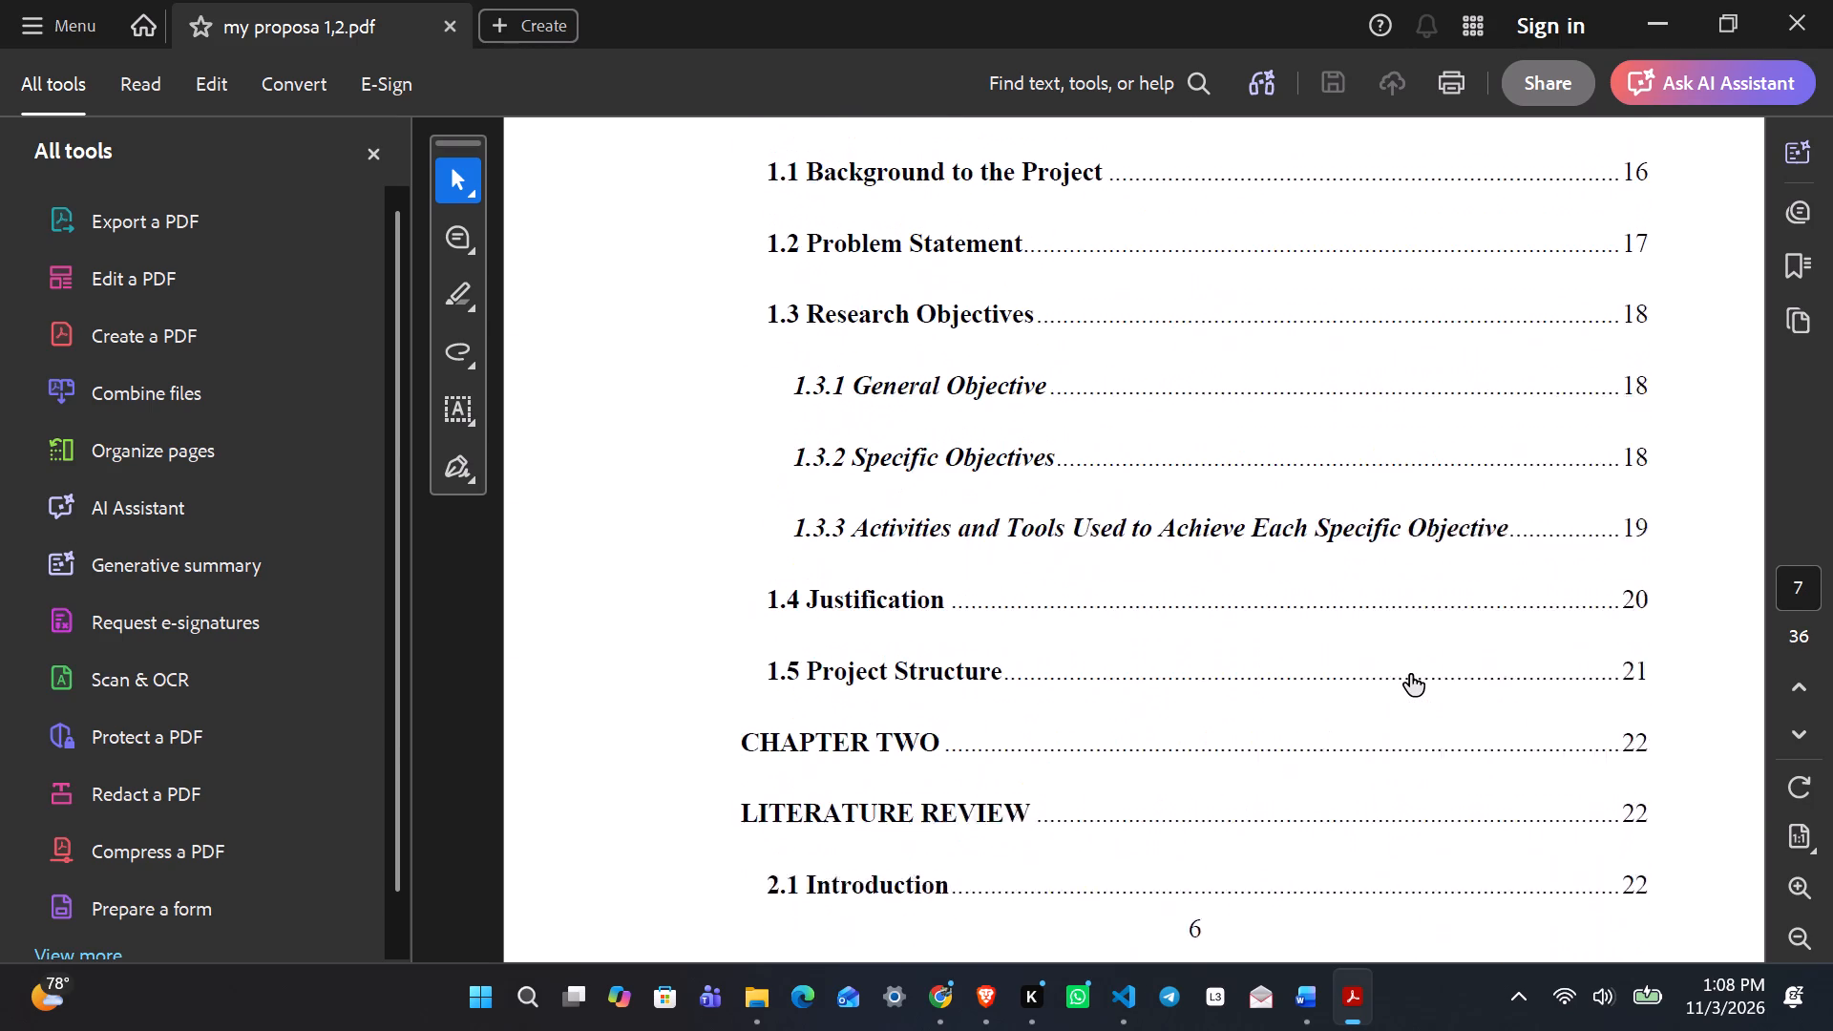
scroll(1411, 675, down, 12)
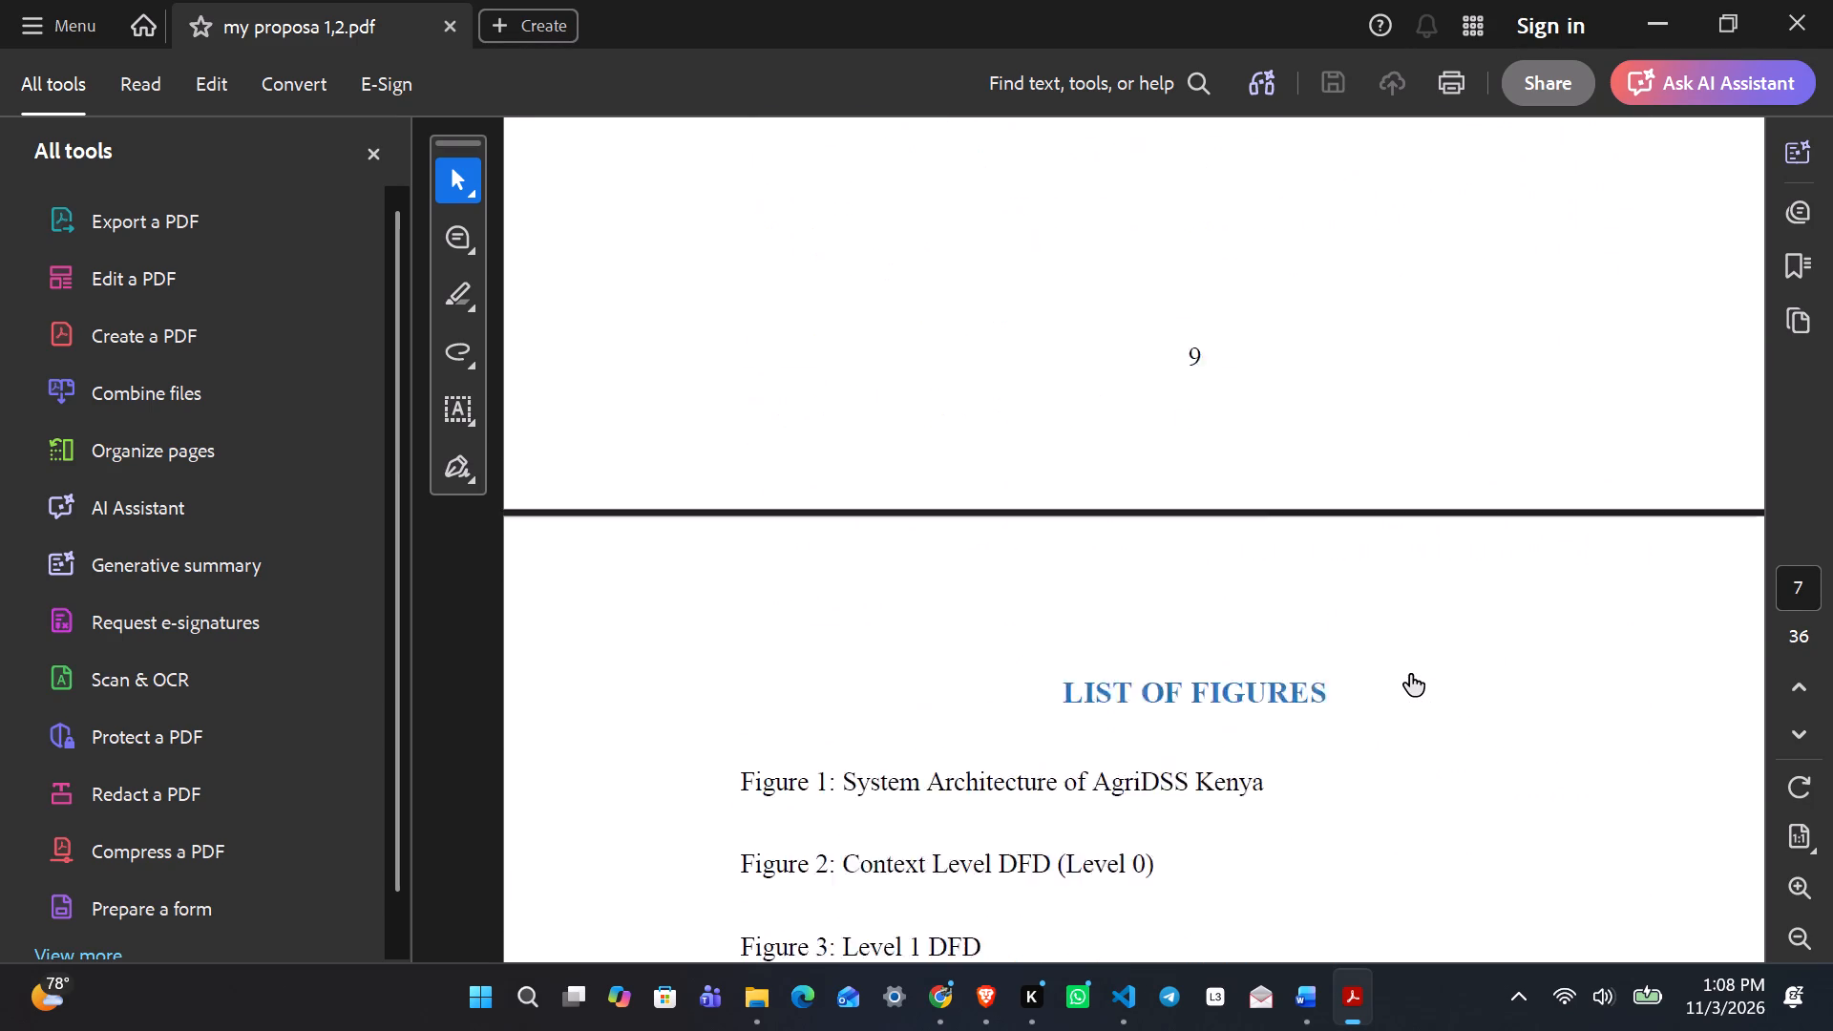
scroll(1411, 675, down, 7)
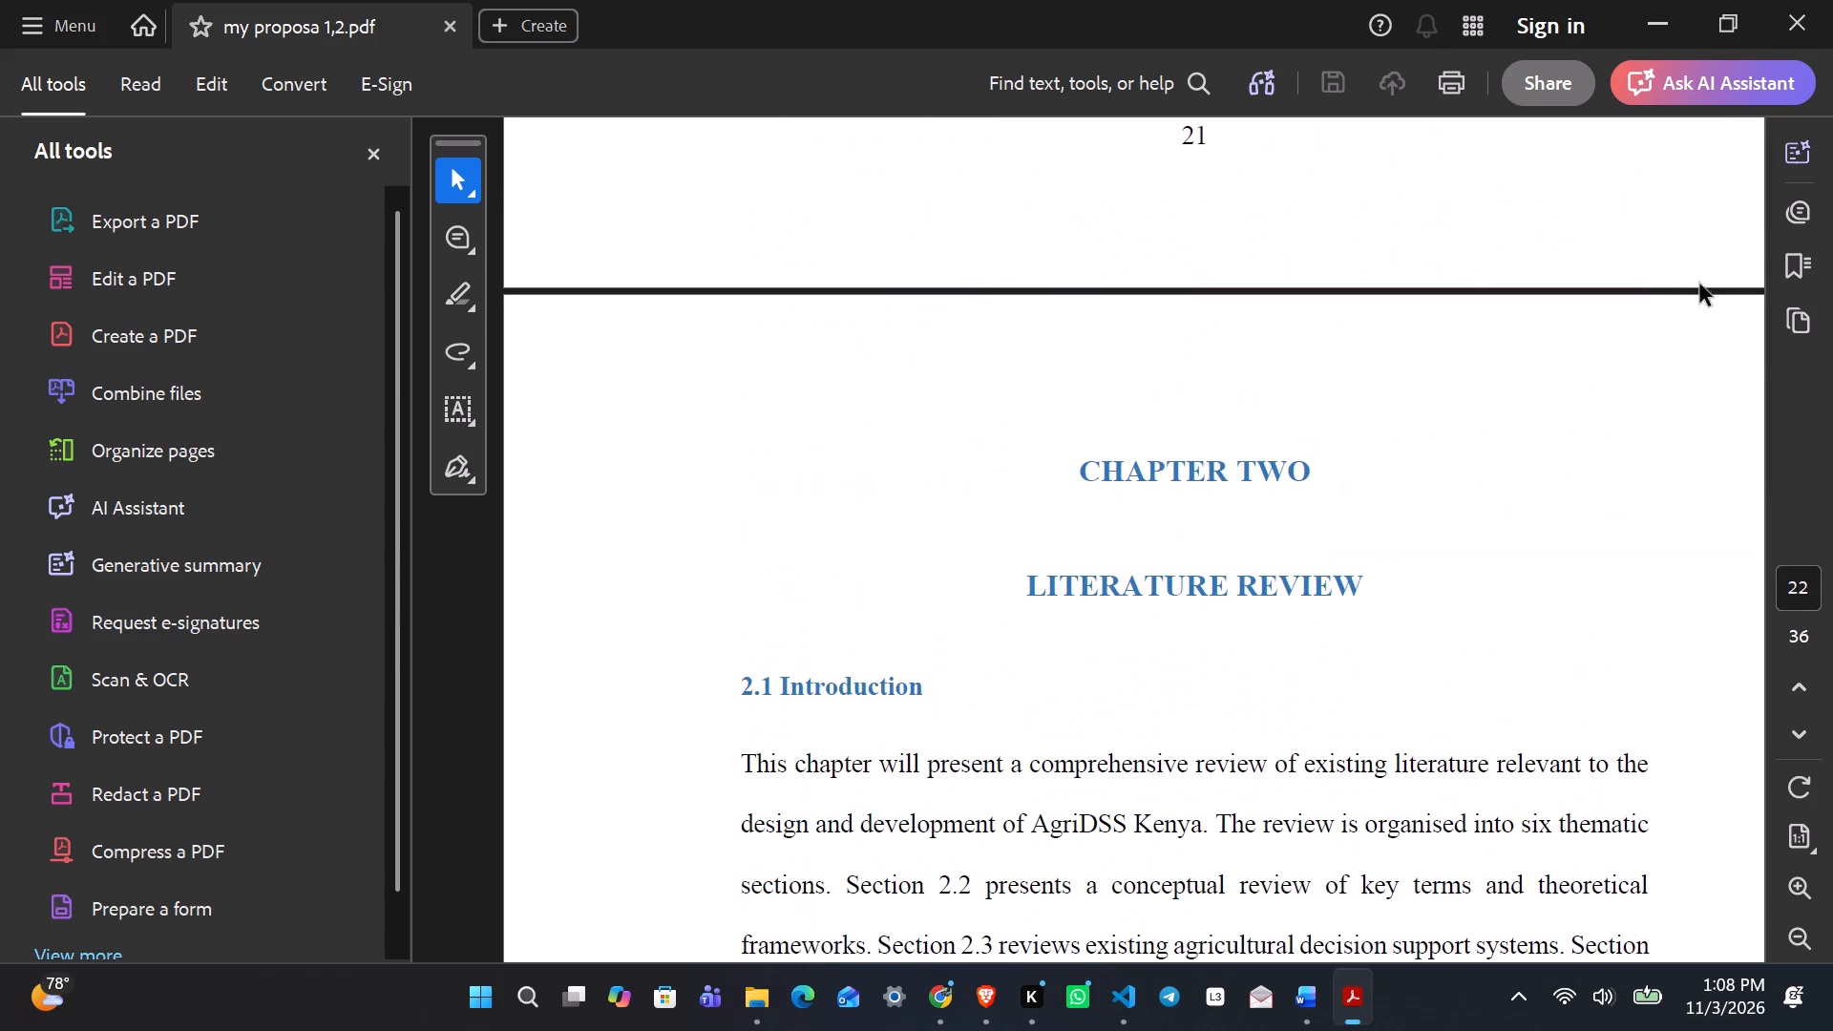
click(1813, 19)
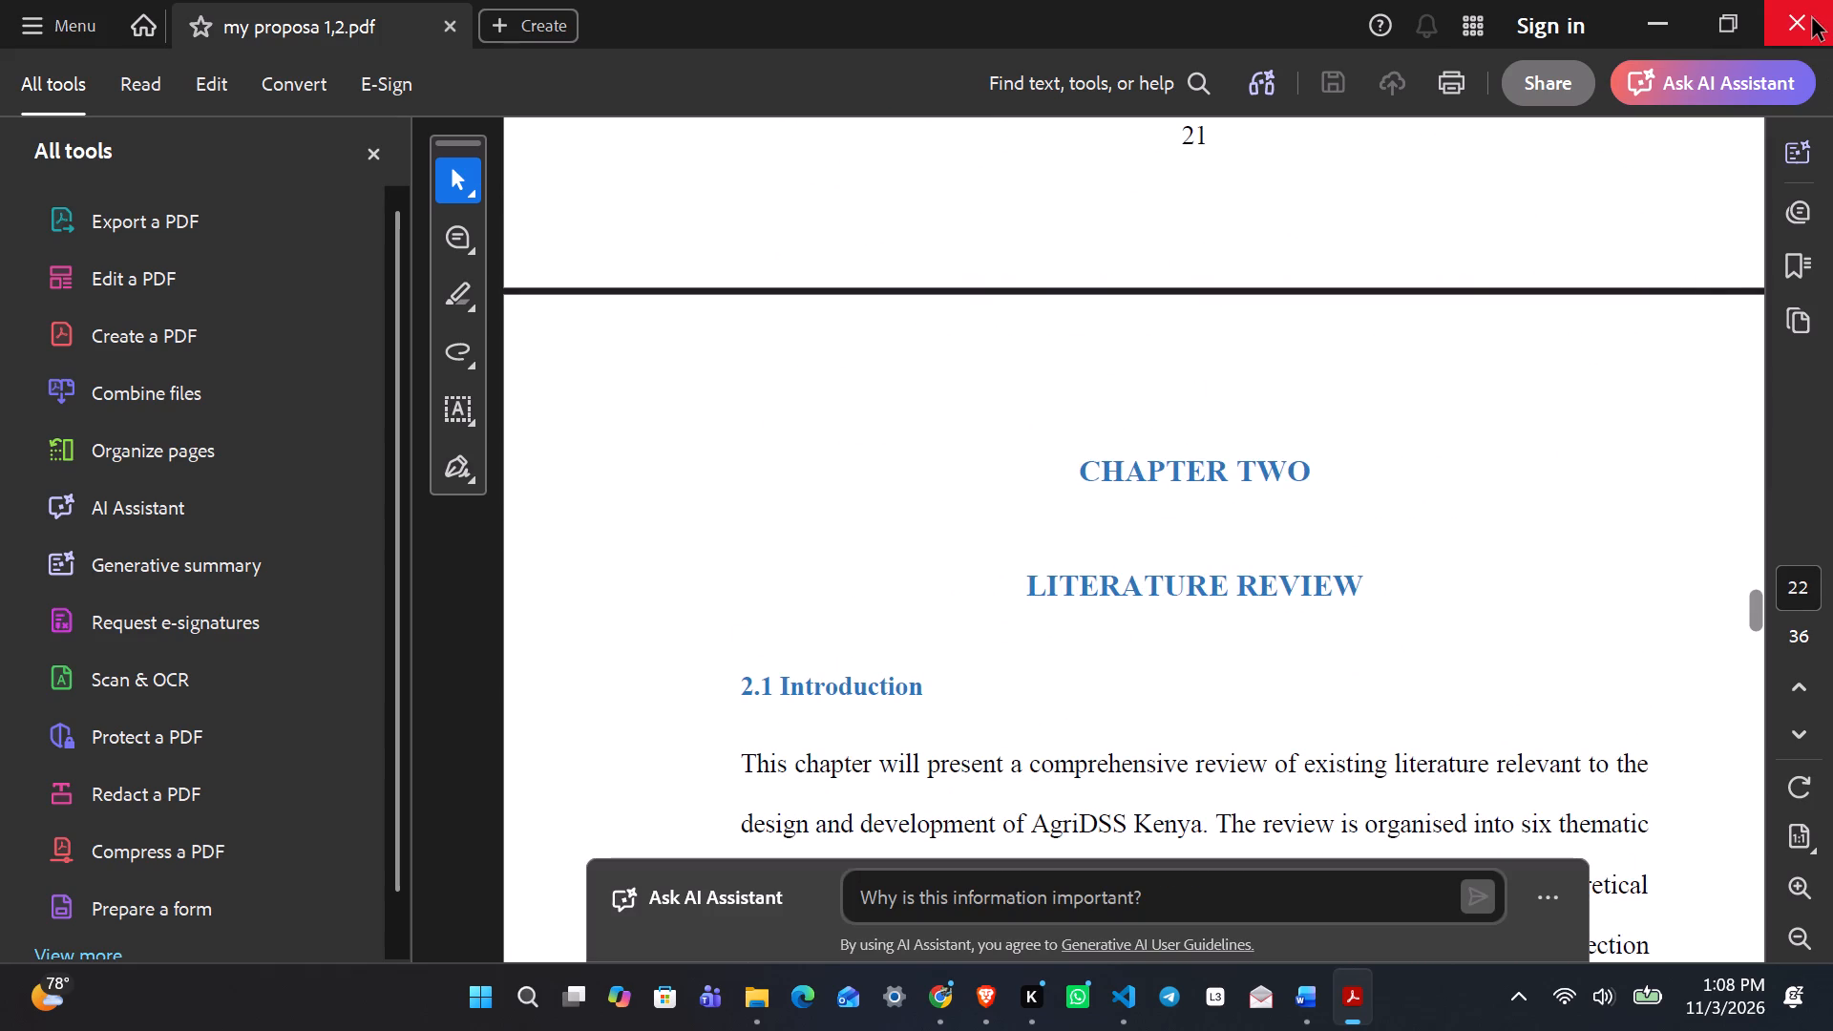
click(1802, 16)
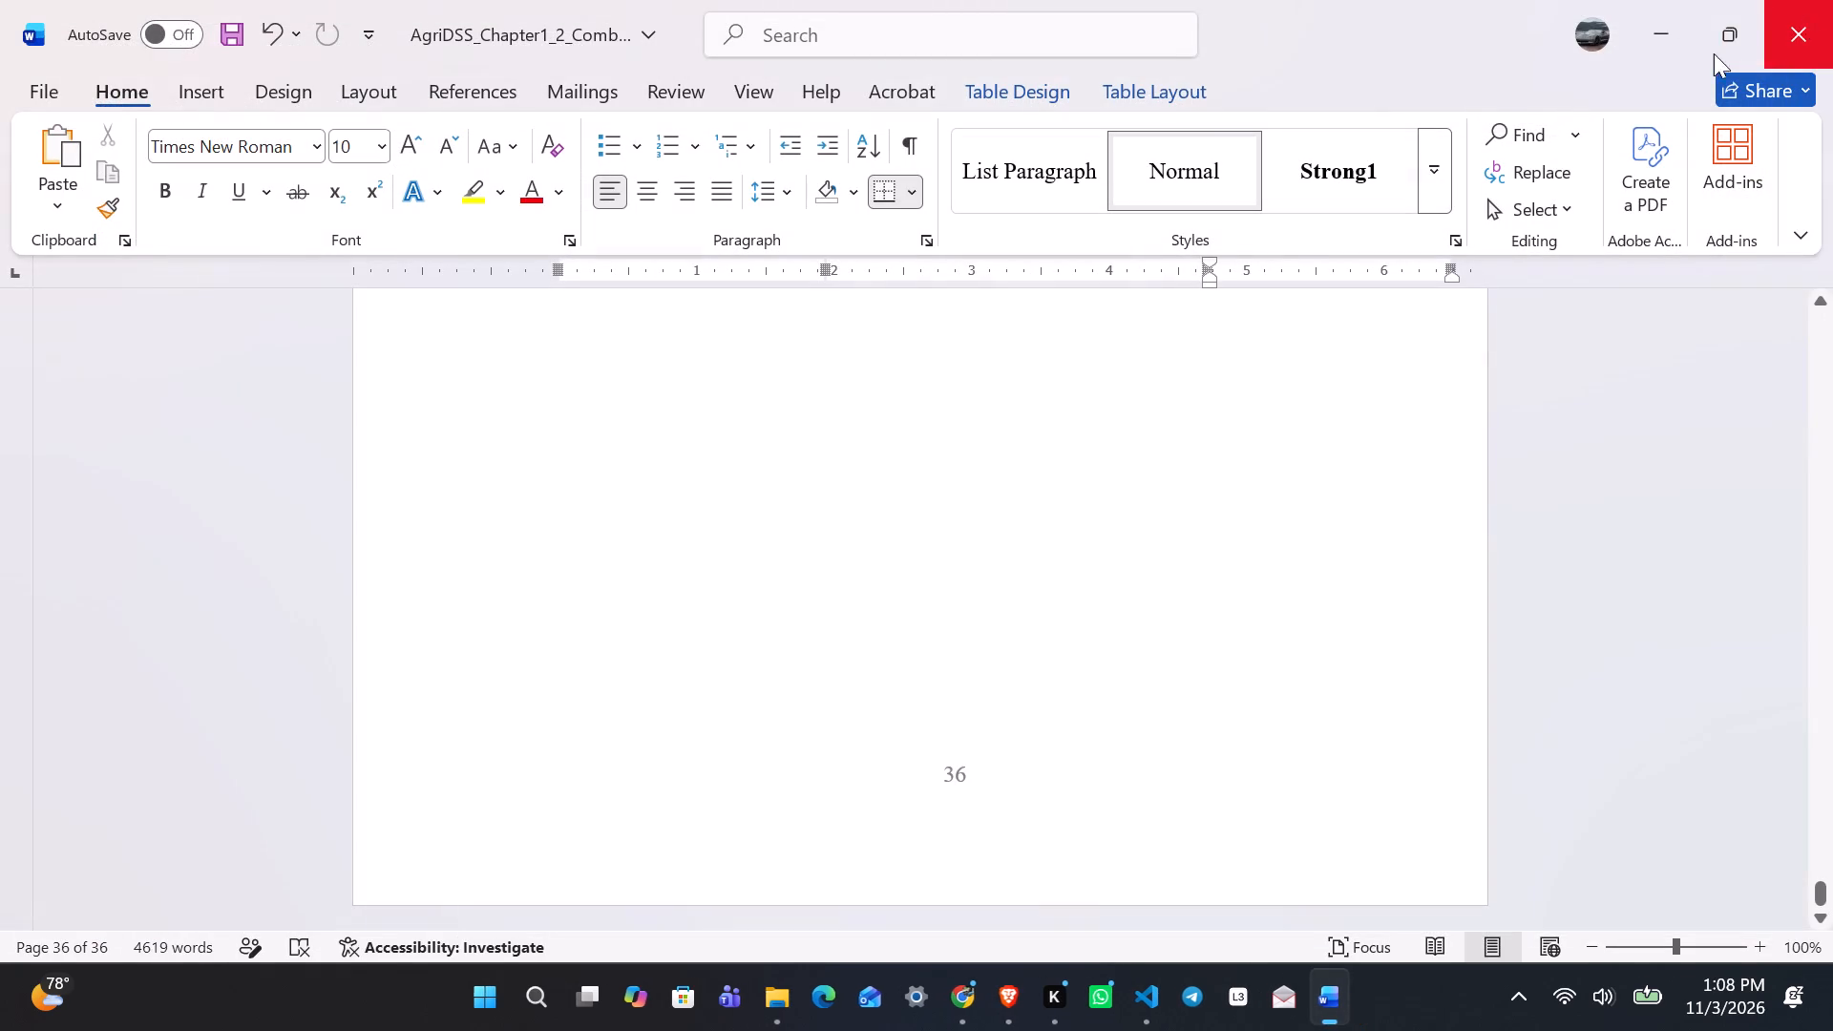
Close the AgriDSS_Chapter1_2_Combined document in Word.
click(1828, 44)
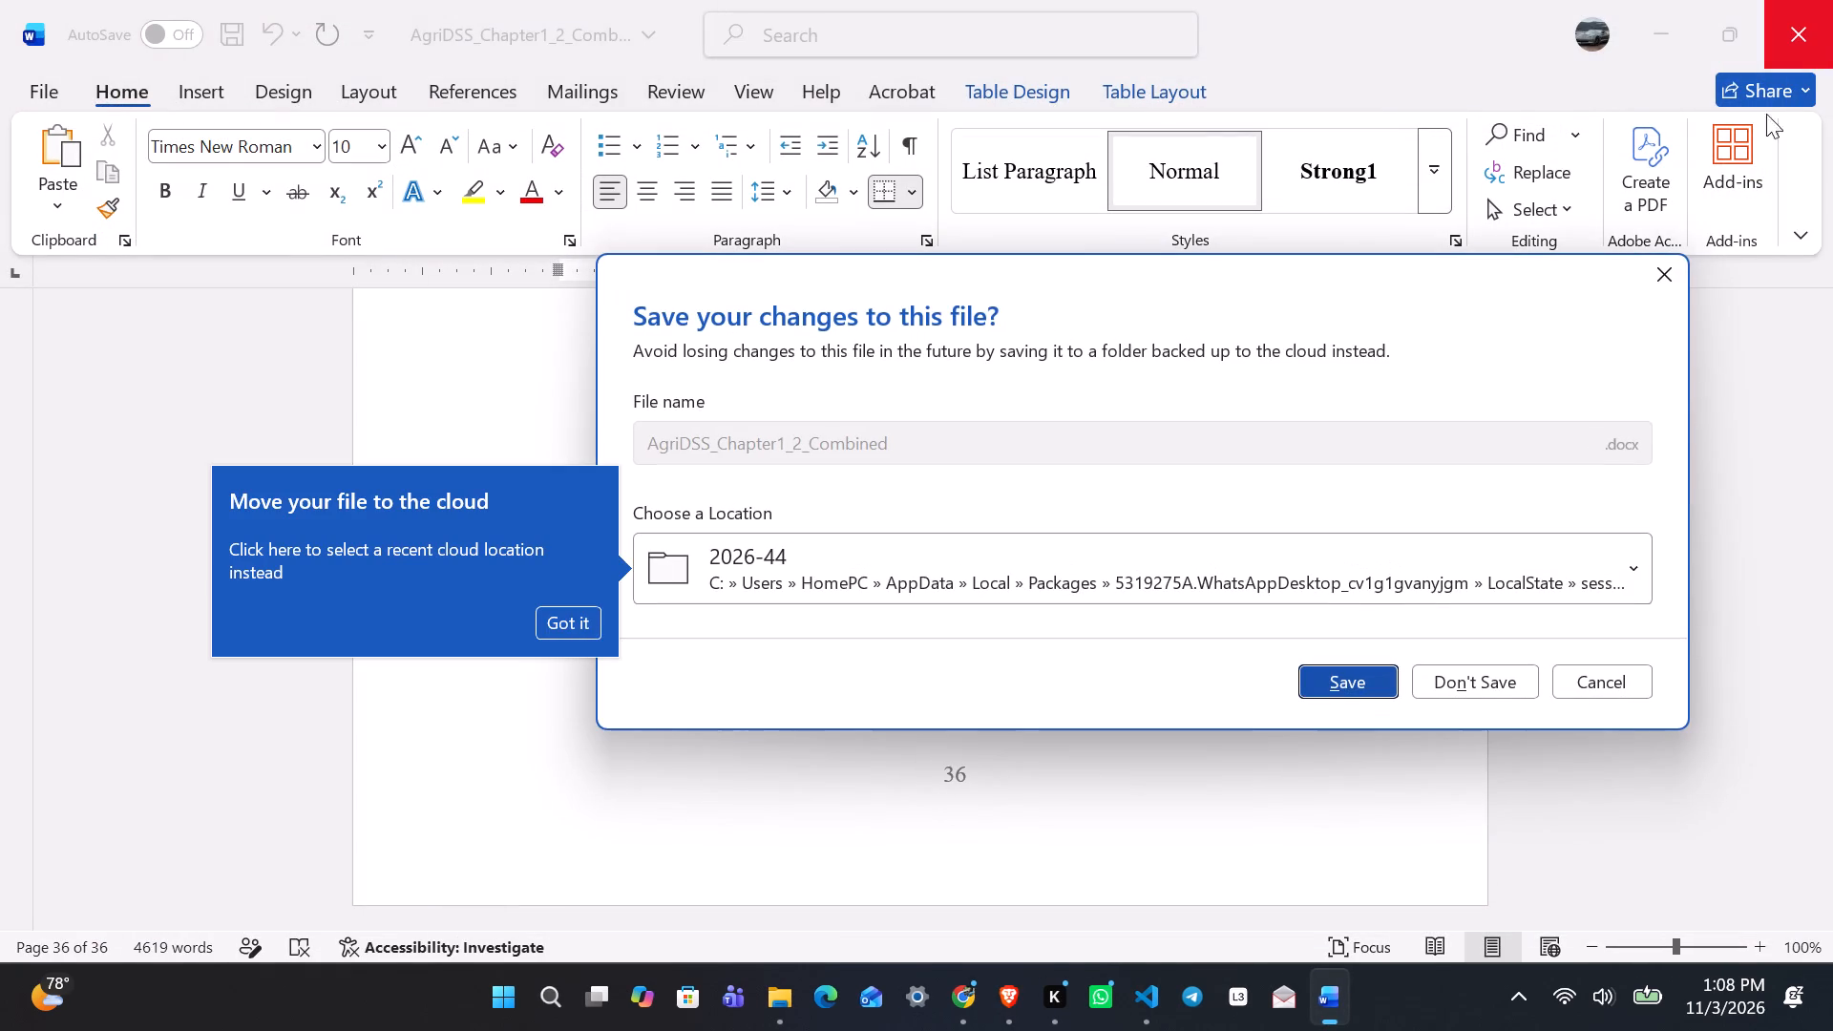